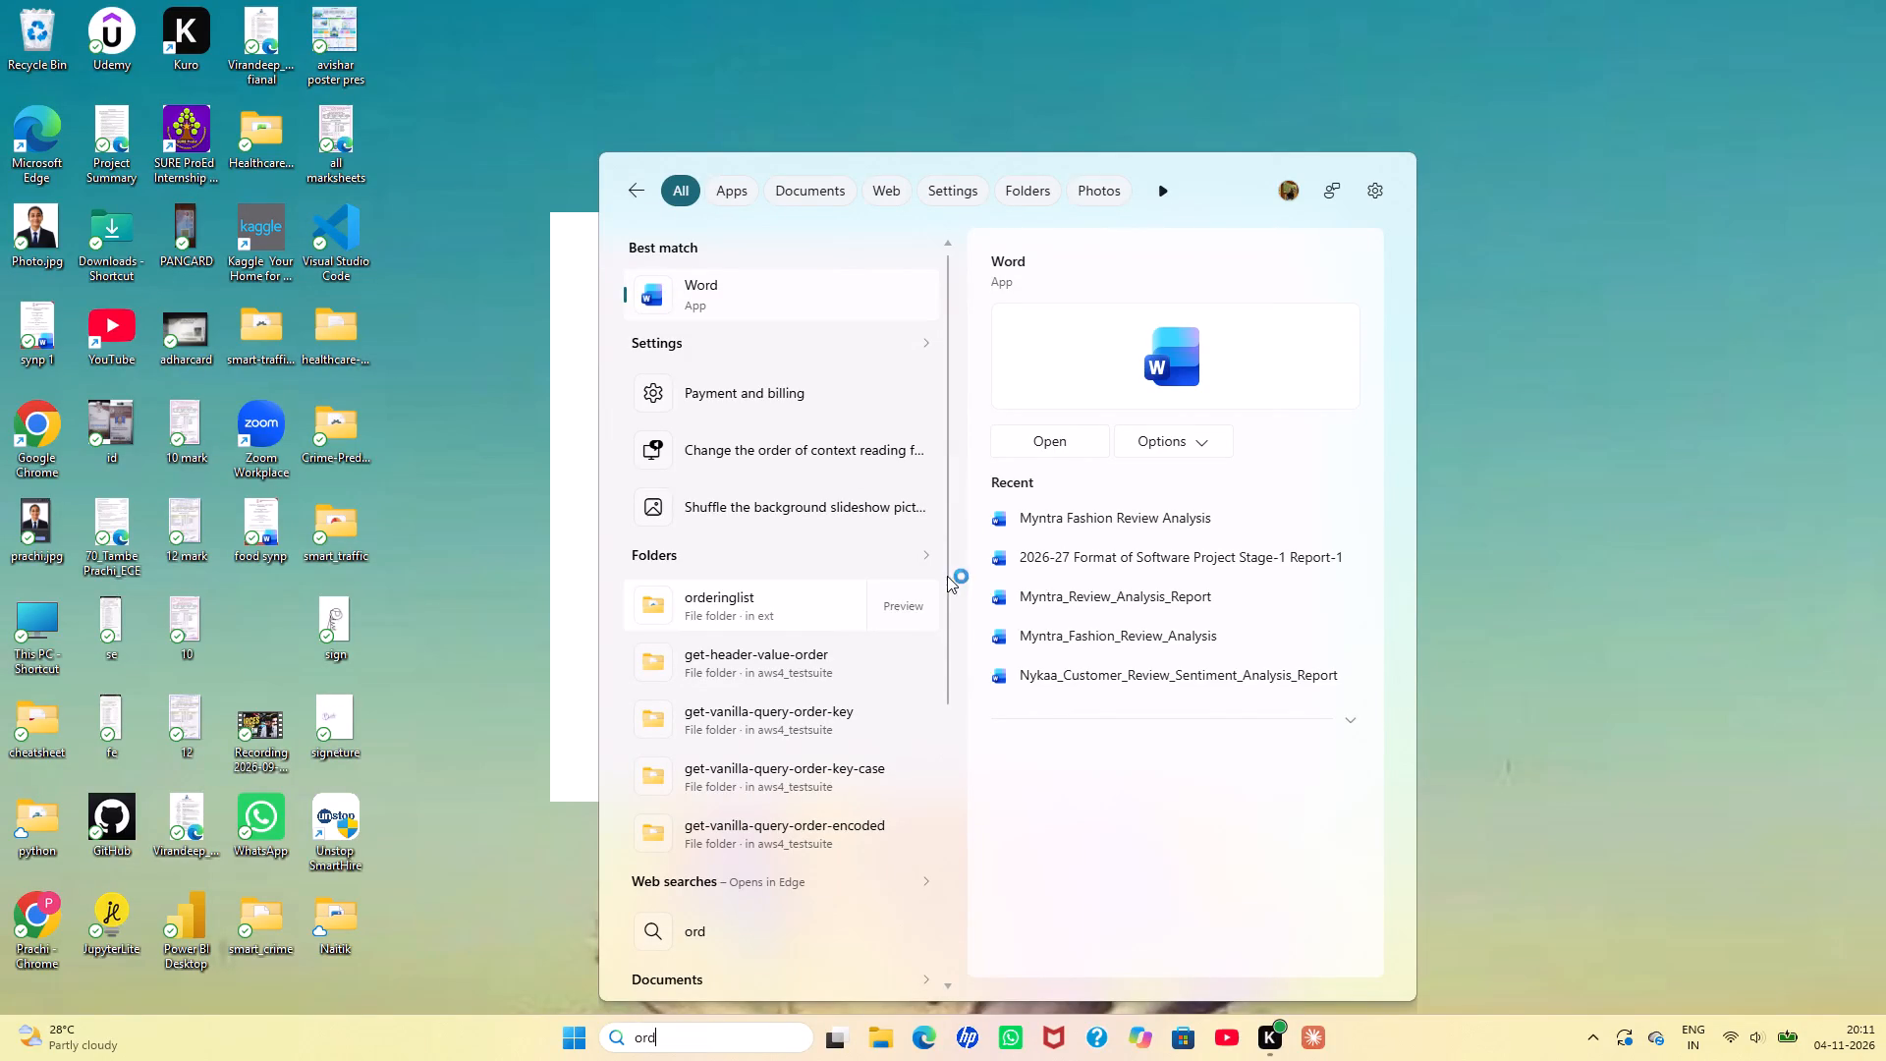
Open Word with a new blank document and snap its window to half of the desktop.
{"action": "left_click", "coordinate": [1057, 441]}
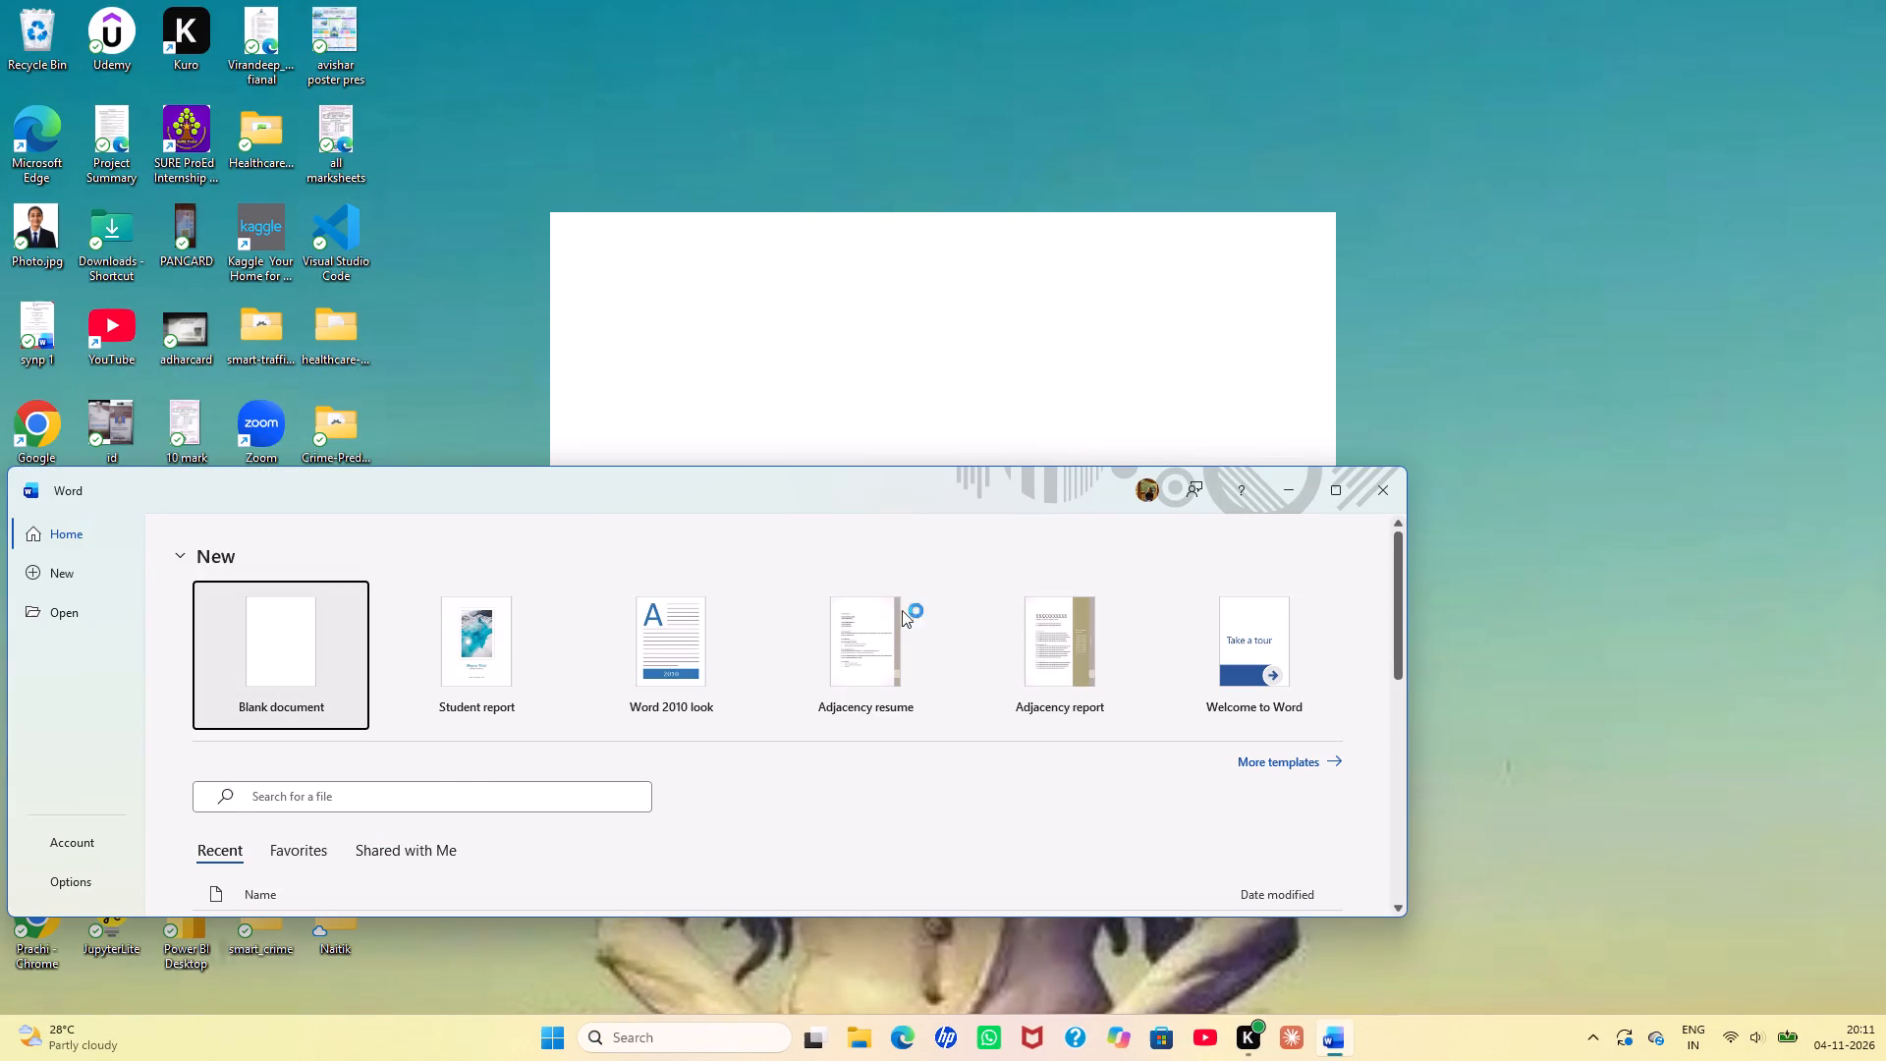
{"action": "left_click", "coordinate": [259, 661]}
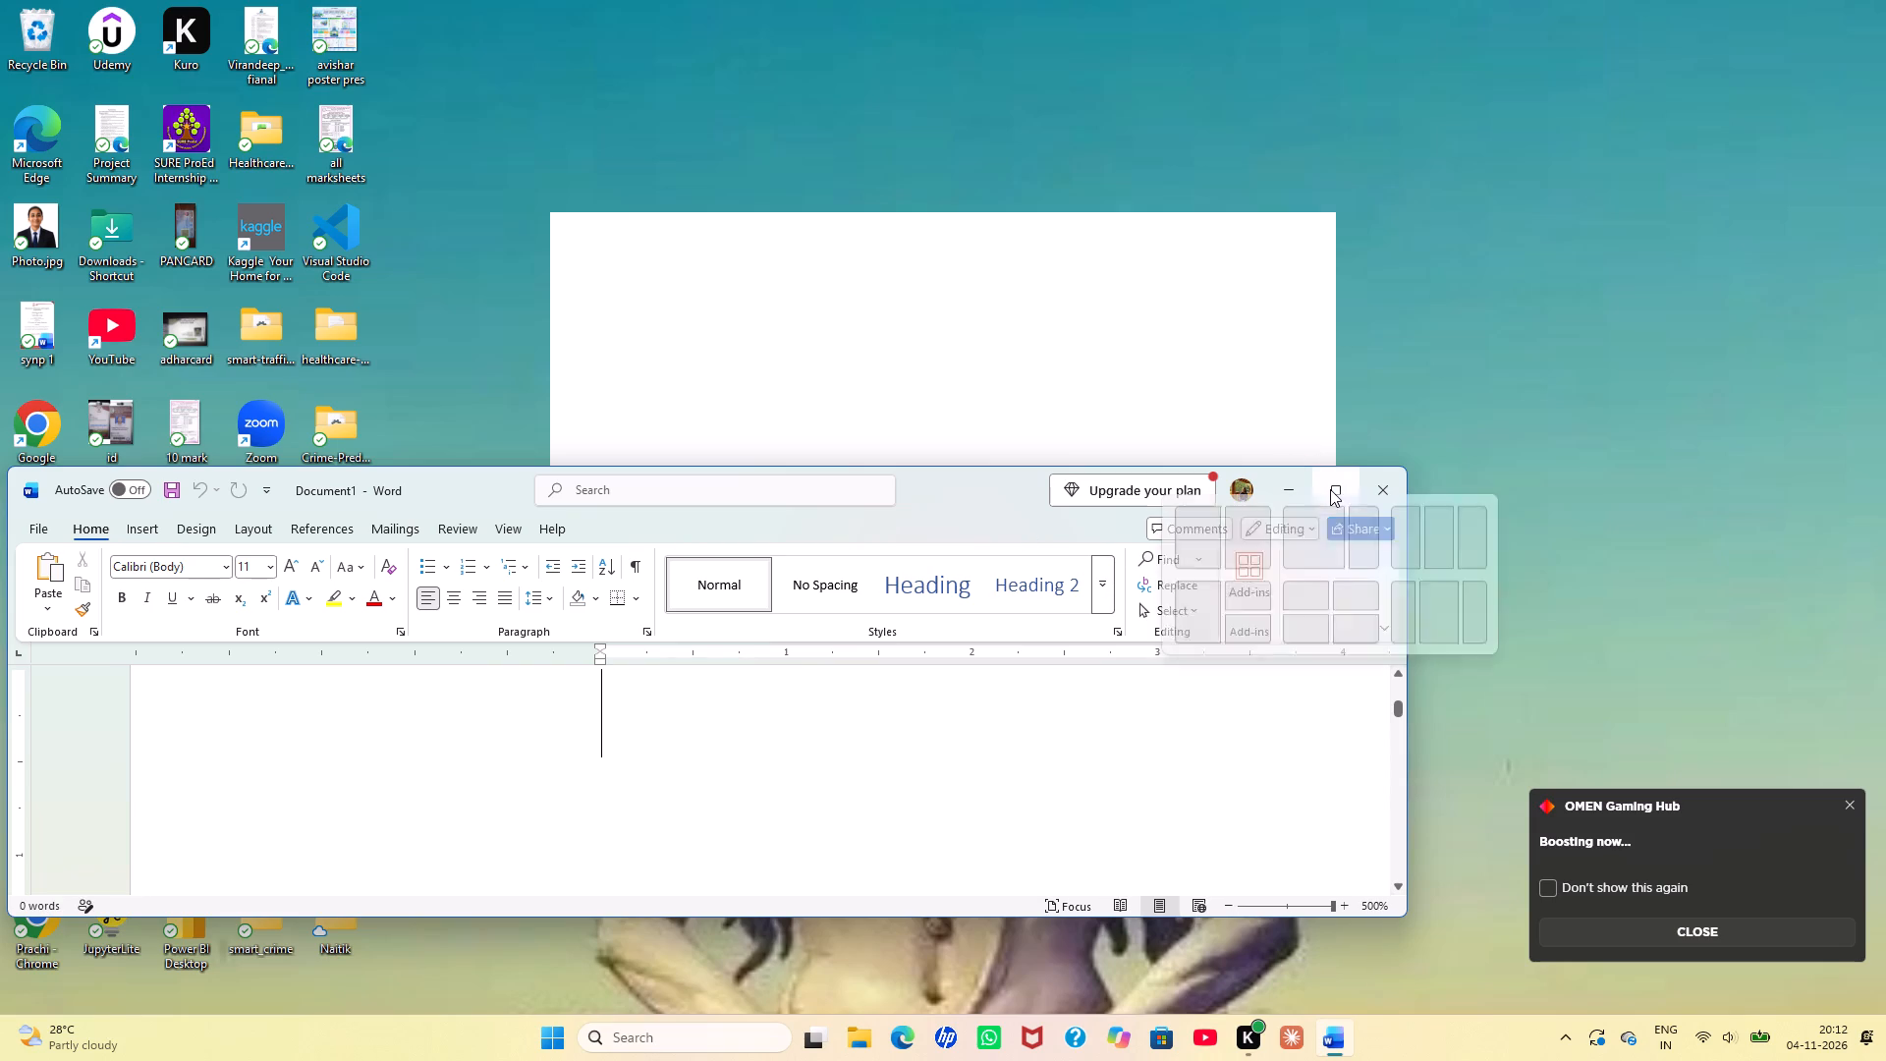
{"action": "left_click", "coordinate": [1192, 596]}
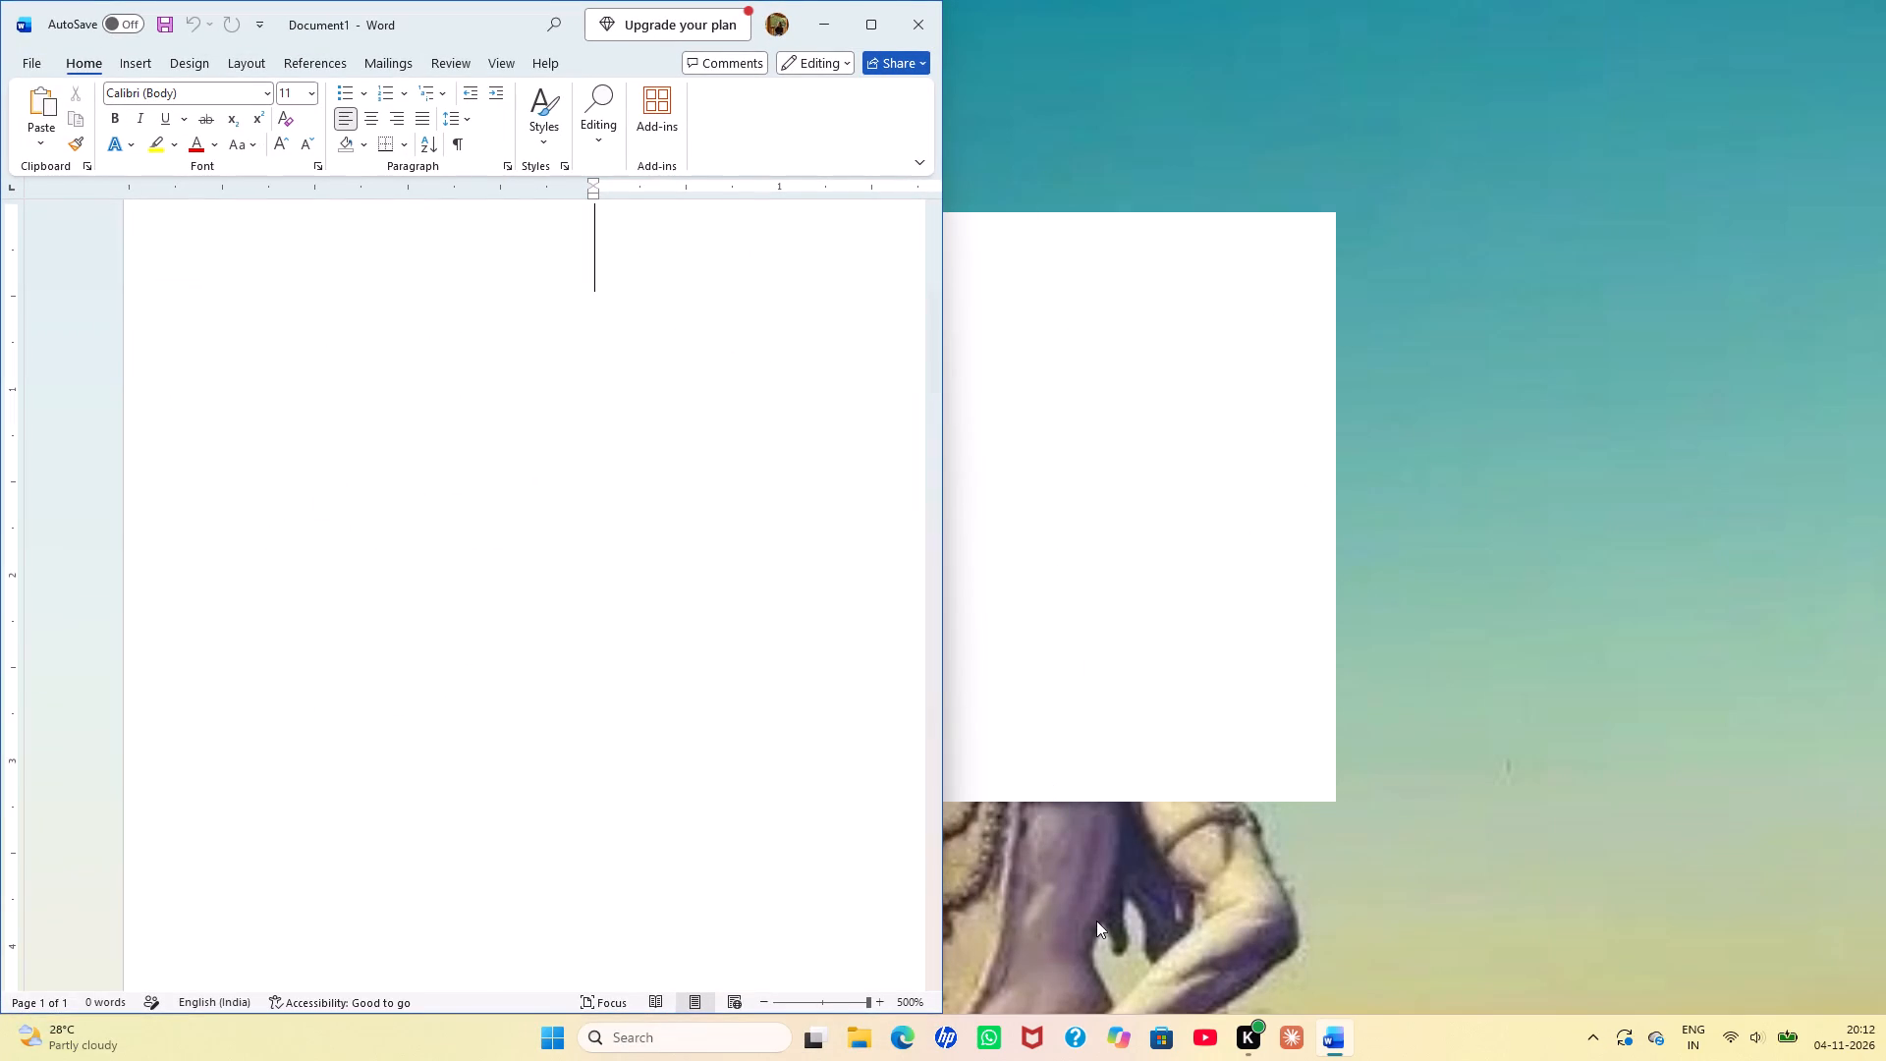
Search the computer for notes and open the pyqs folder inside the desktop notes folder.
{"action": "left_click", "coordinate": [730, 1039]}
{"action": "type", "text": "note"}
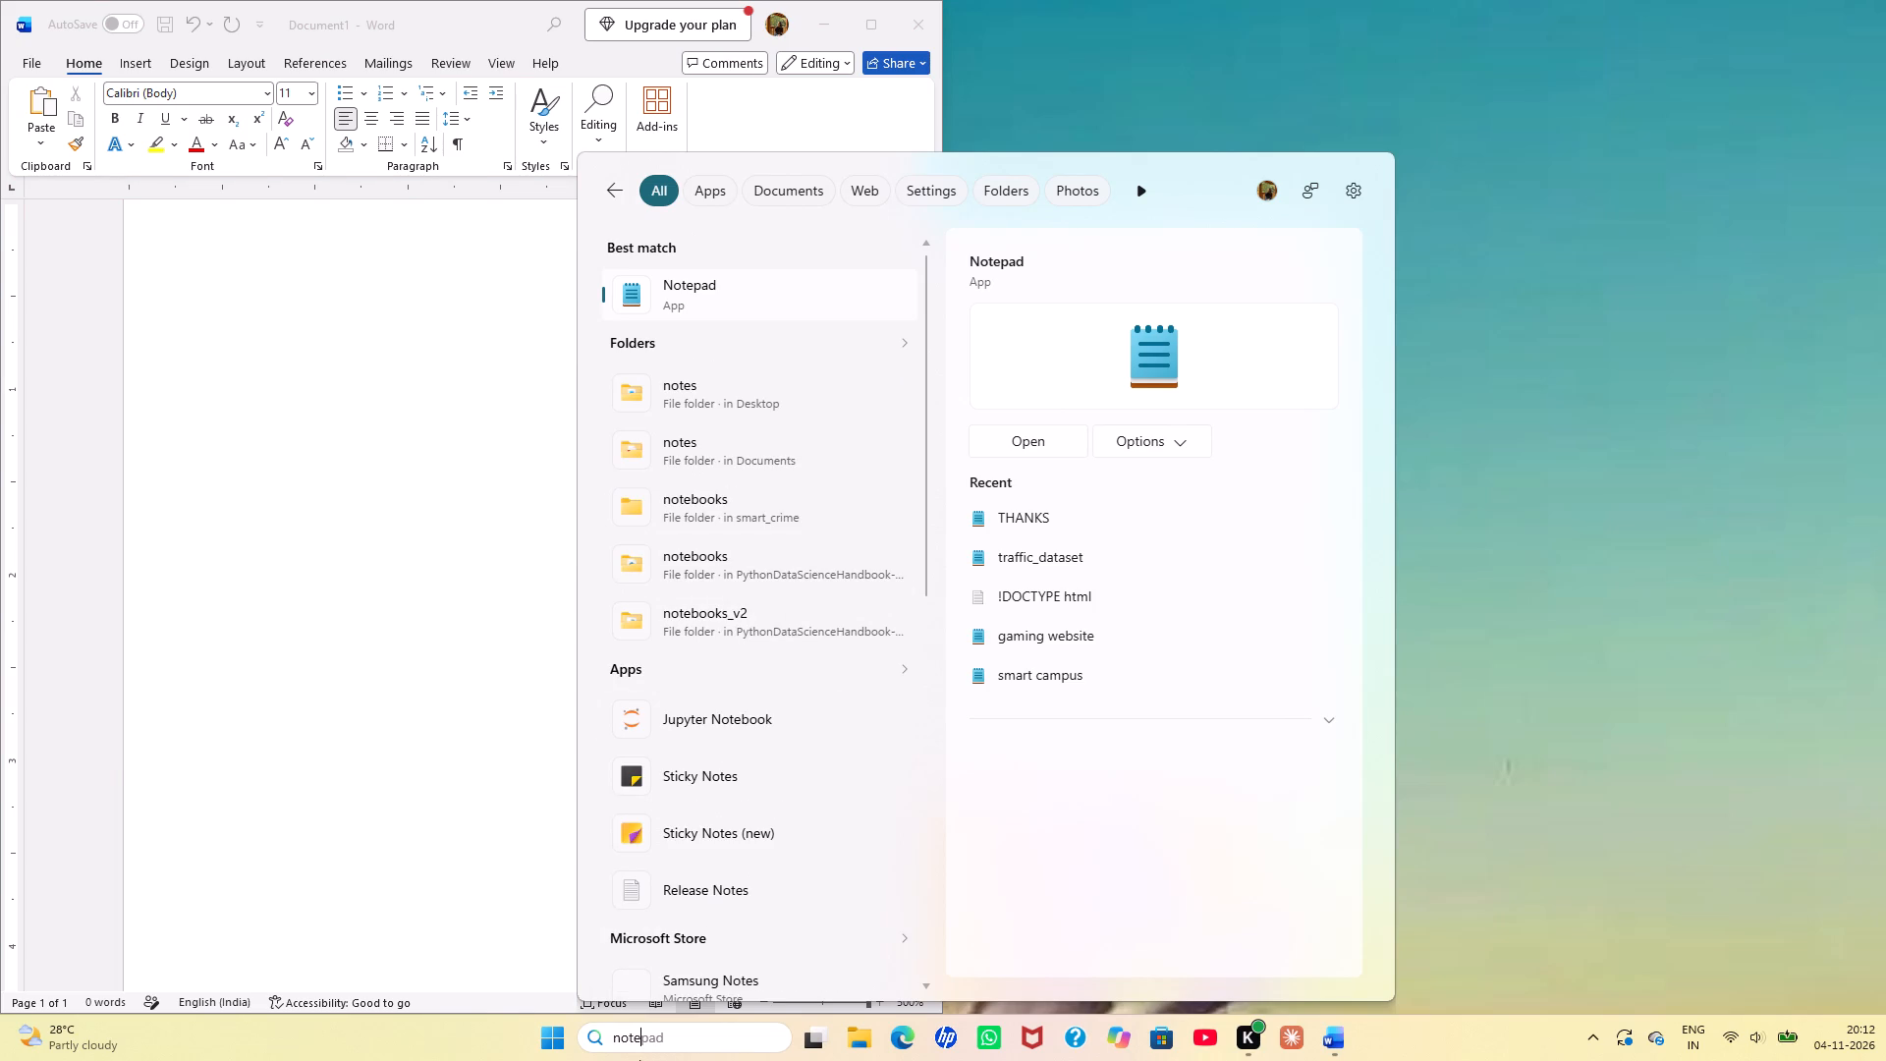
{"action": "key", "text": "s"}
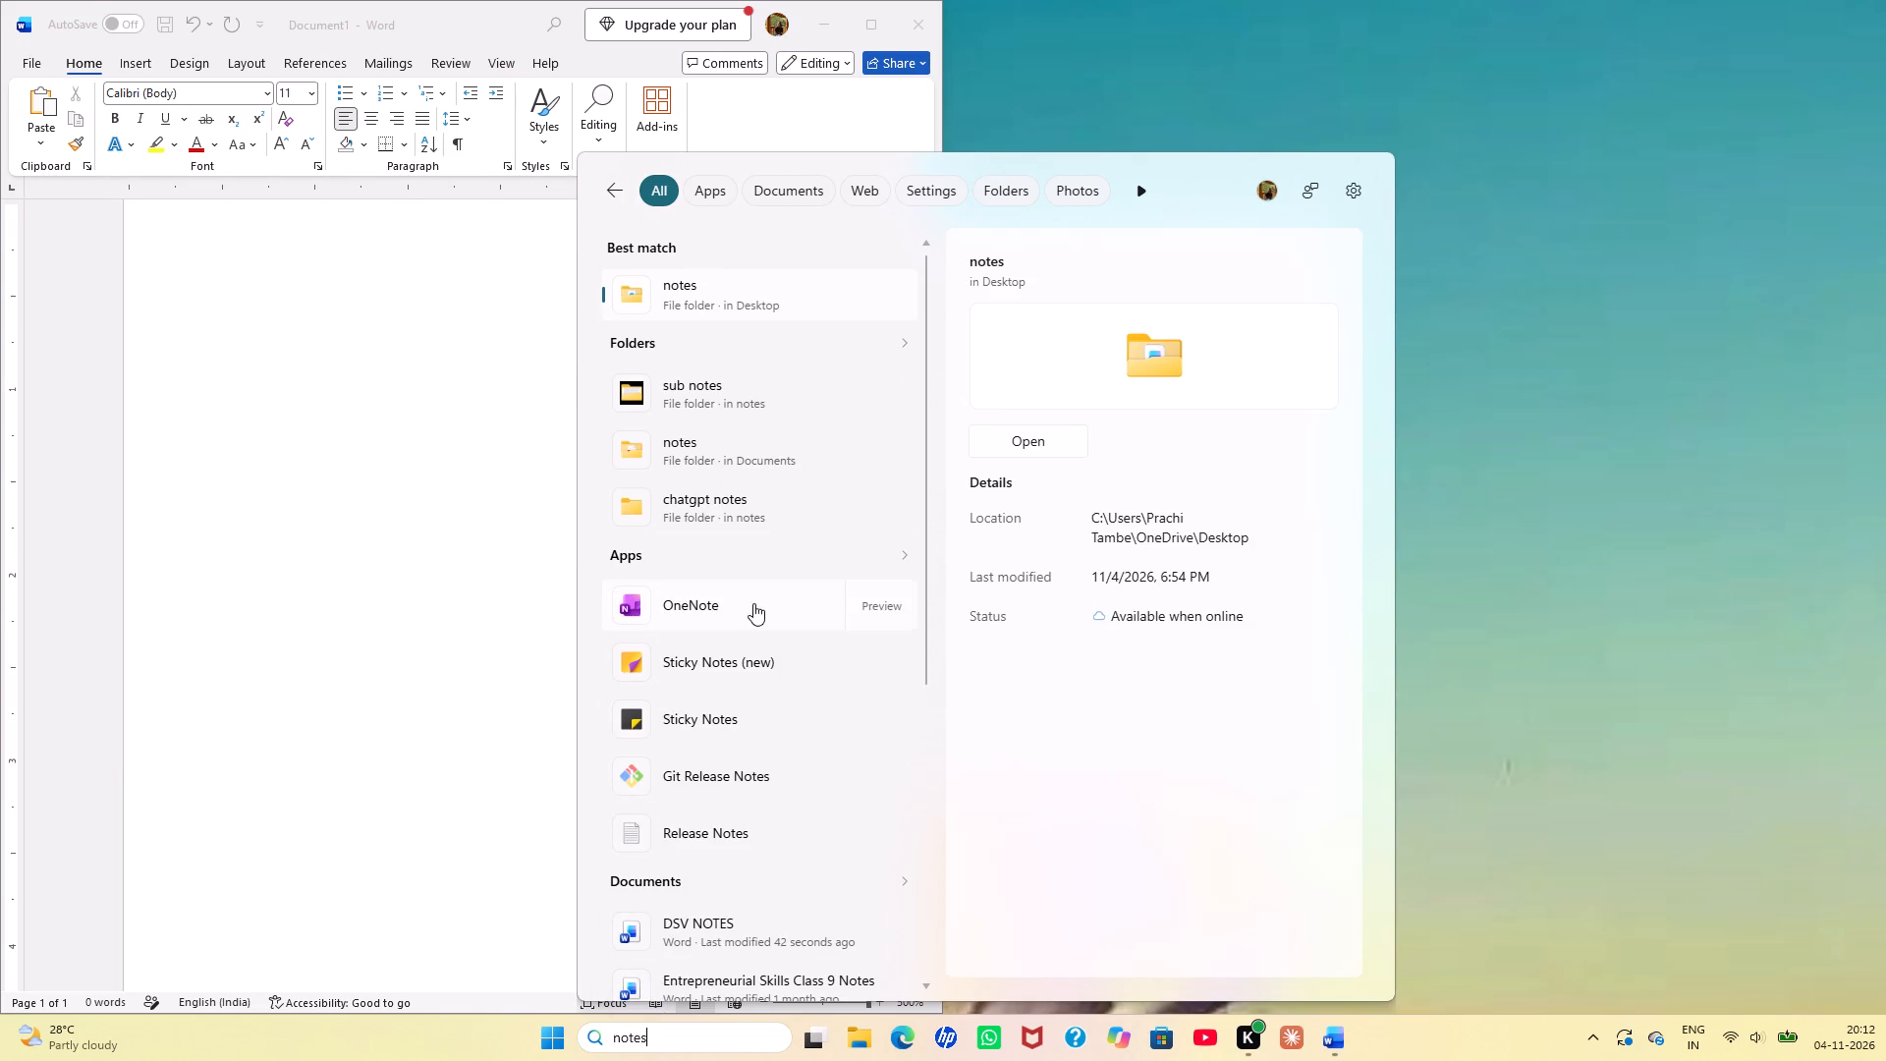
{"action": "left_click", "coordinate": [1012, 442]}
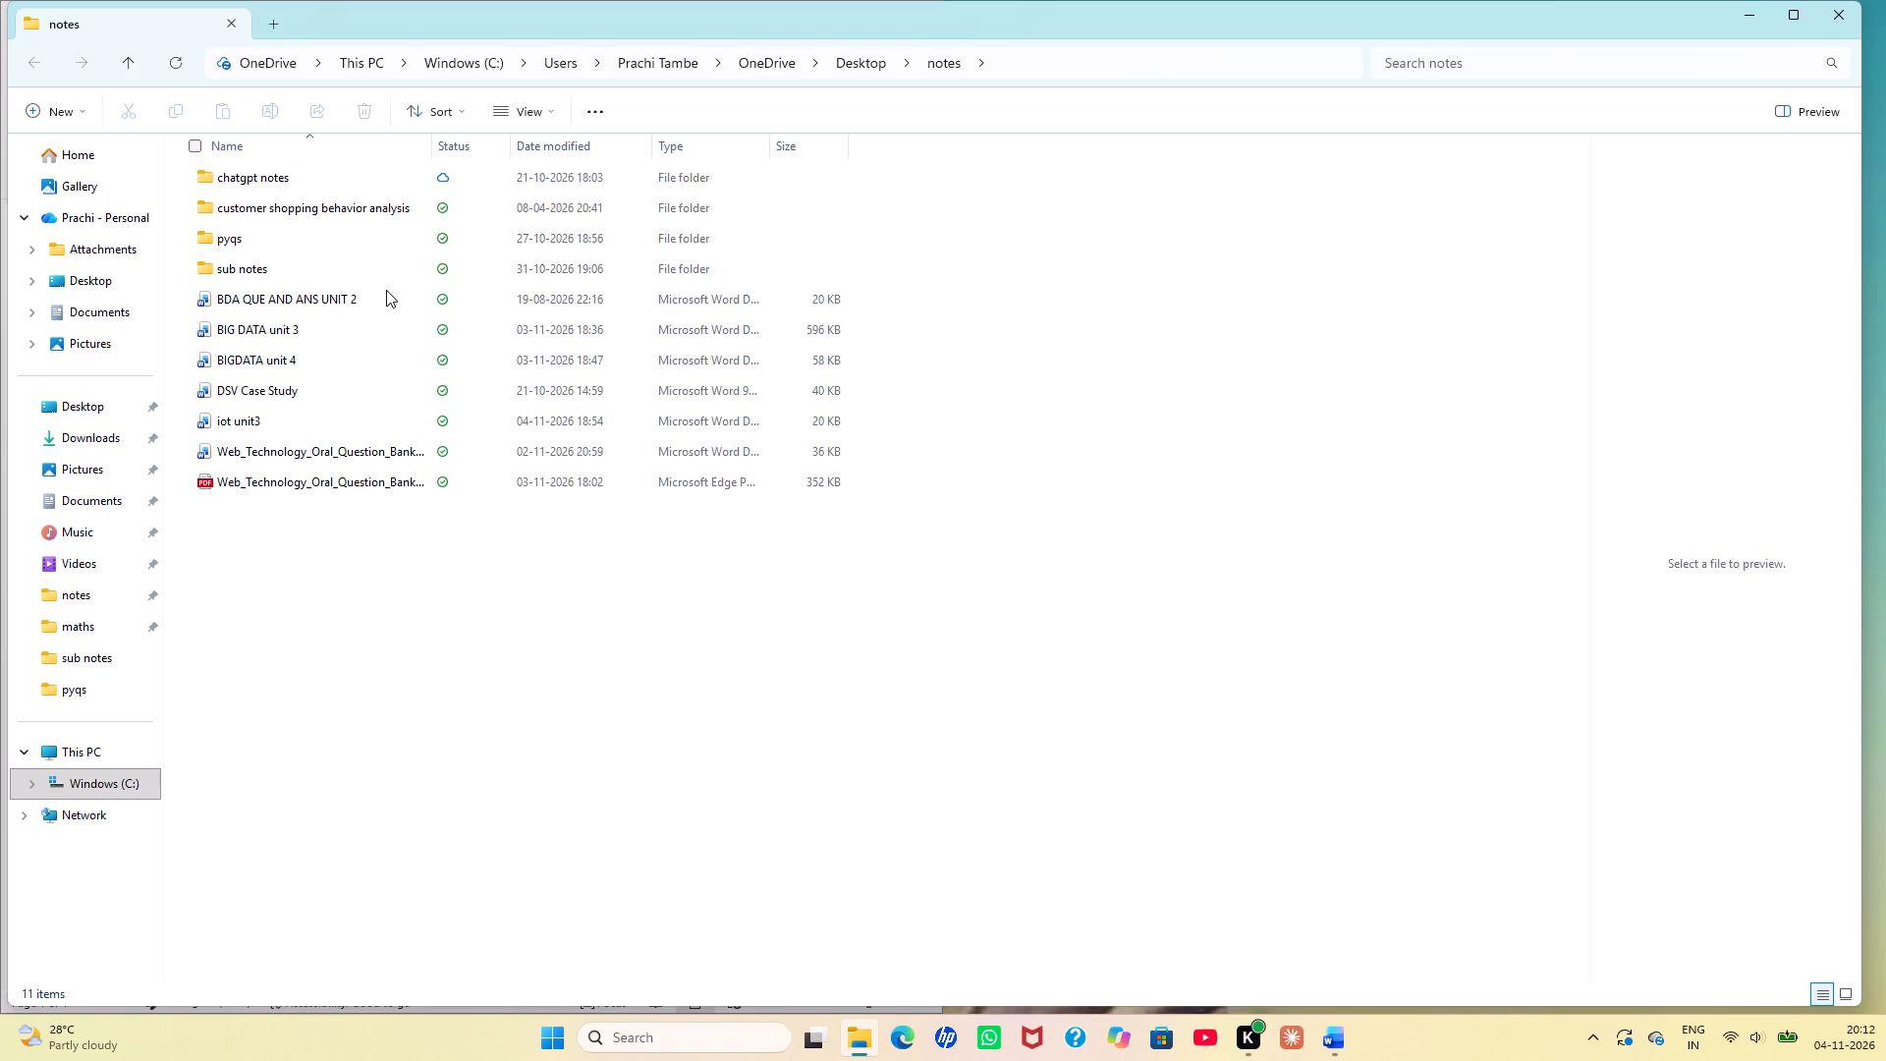
{"action": "double_click", "coordinate": [403, 239]}
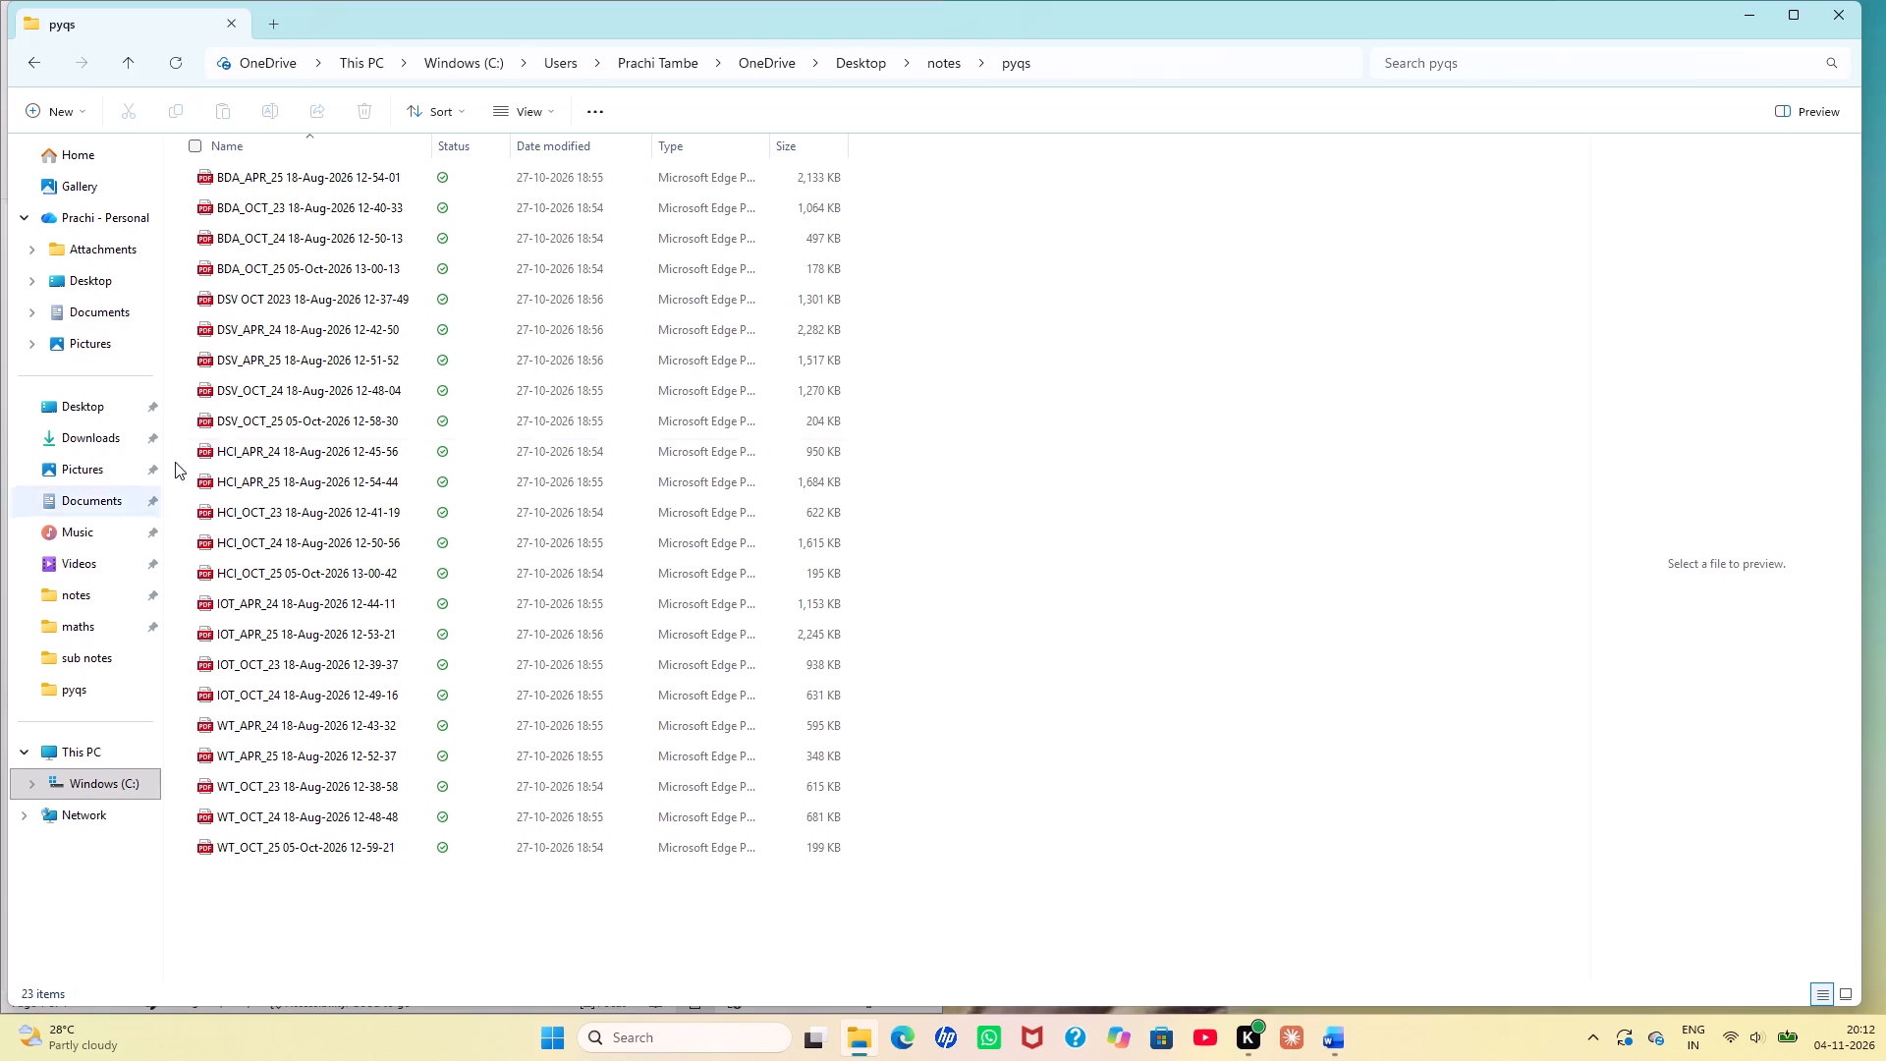
Open the HCI question papers APR_24, APR_25, OCT_23, OCT_24 and OCT_25 in Edge, and close the folder window.
{"action": "double_click", "coordinate": [270, 461]}
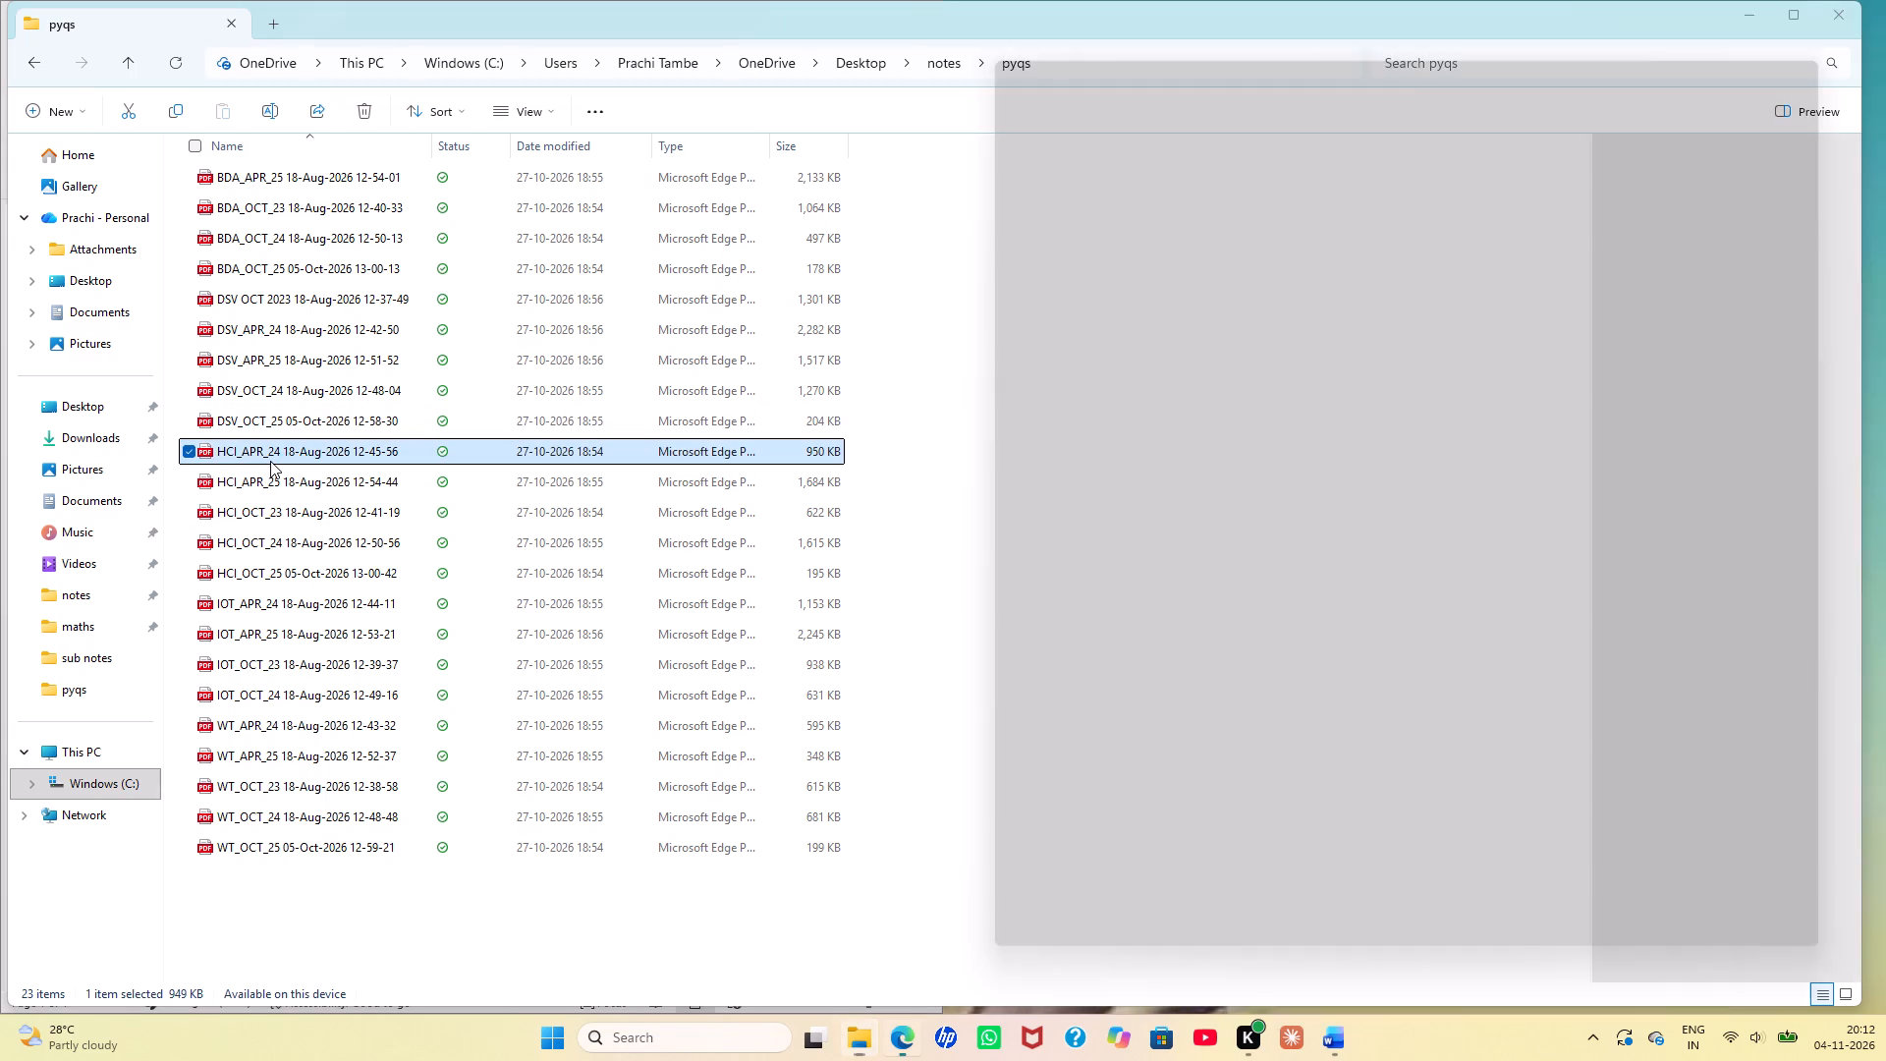
{"action": "double_click", "coordinate": [285, 478]}
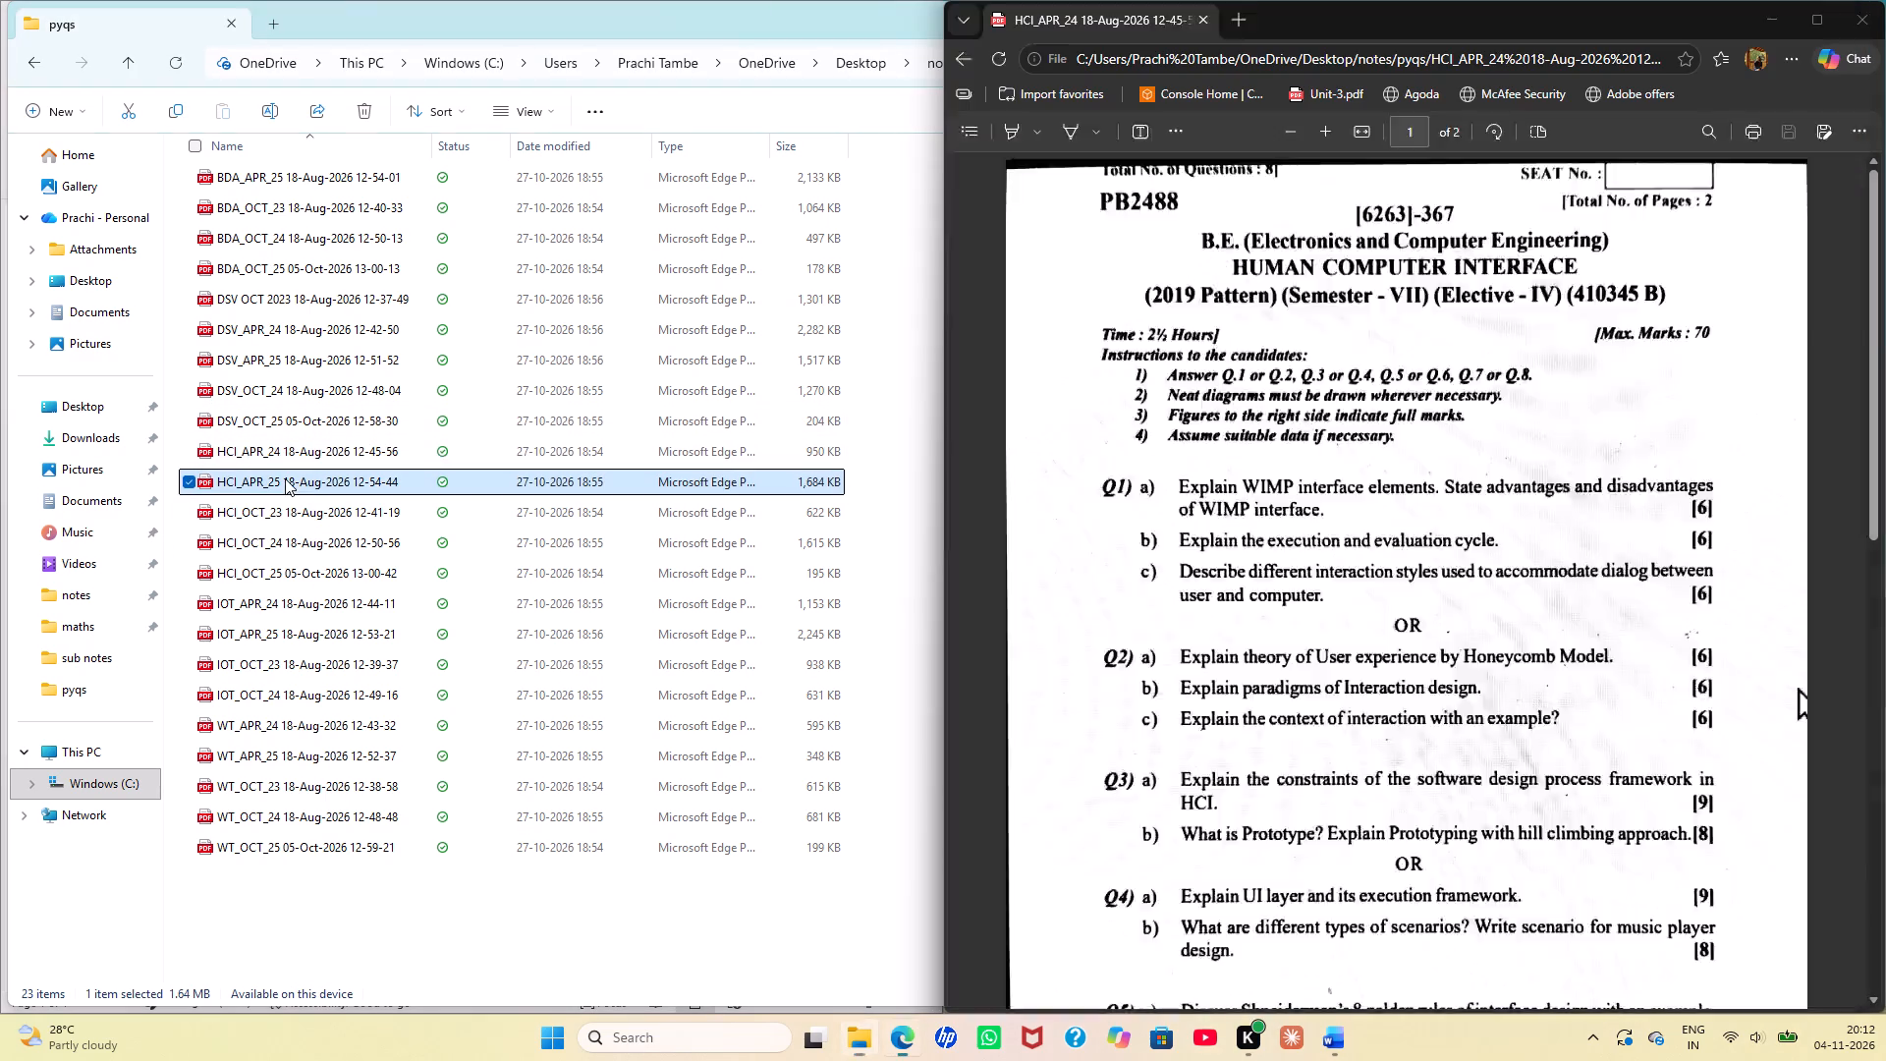
{"action": "double_click", "coordinate": [283, 514]}
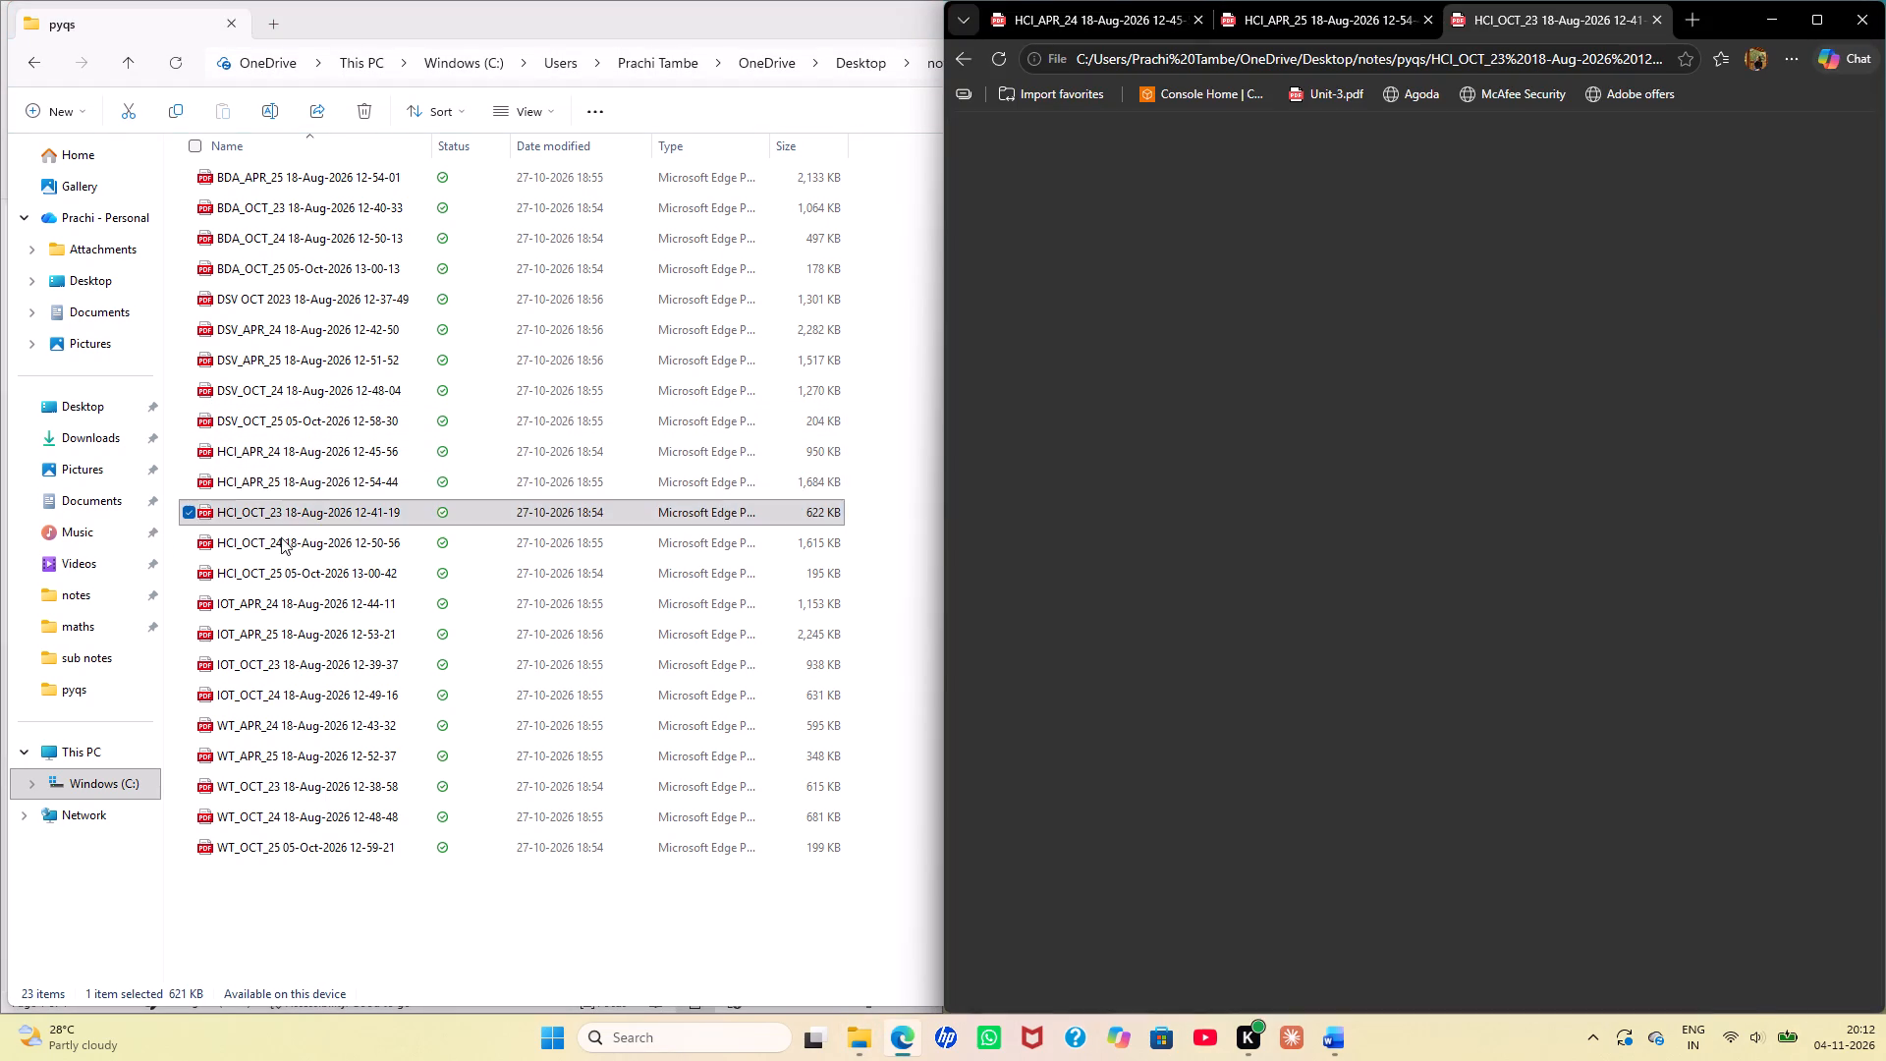
{"action": "double_click", "coordinate": [280, 550]}
{"action": "double_click", "coordinate": [280, 577]}
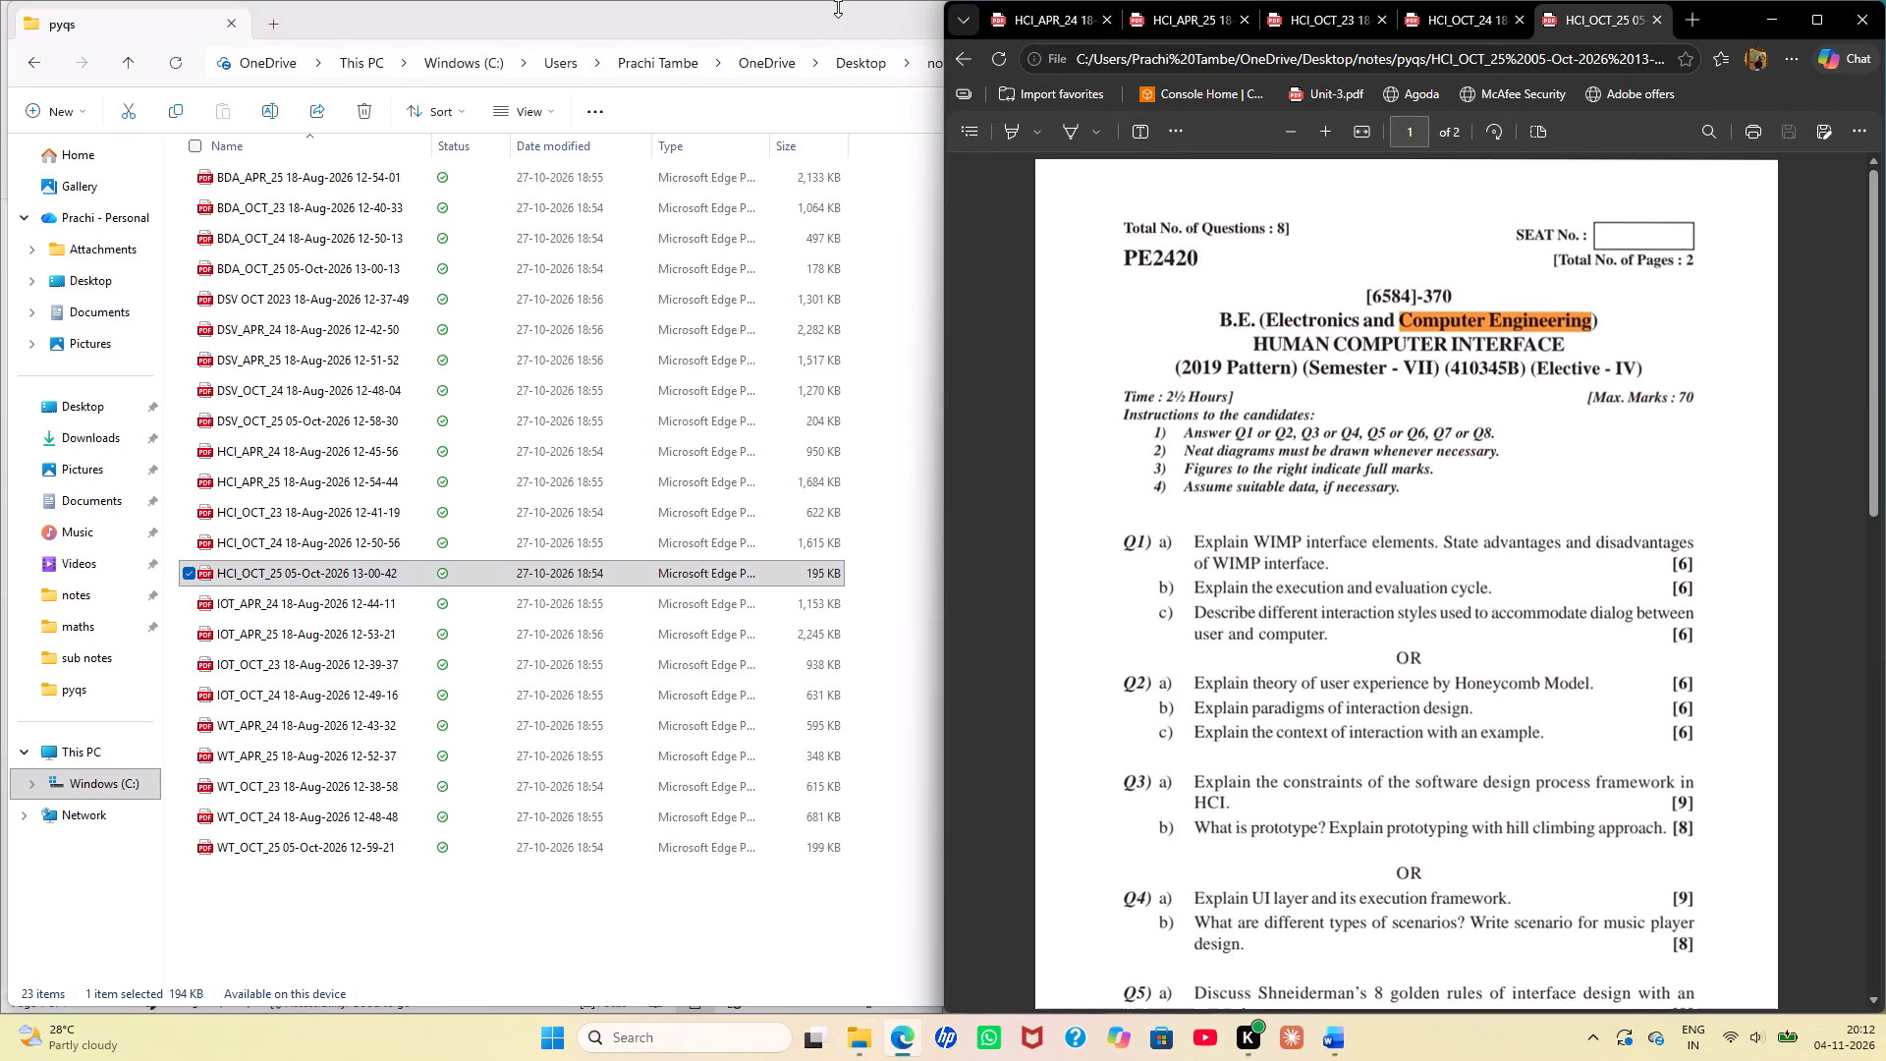
{"action": "left_click", "coordinate": [845, 6]}
{"action": "left_click", "coordinate": [1832, 10]}
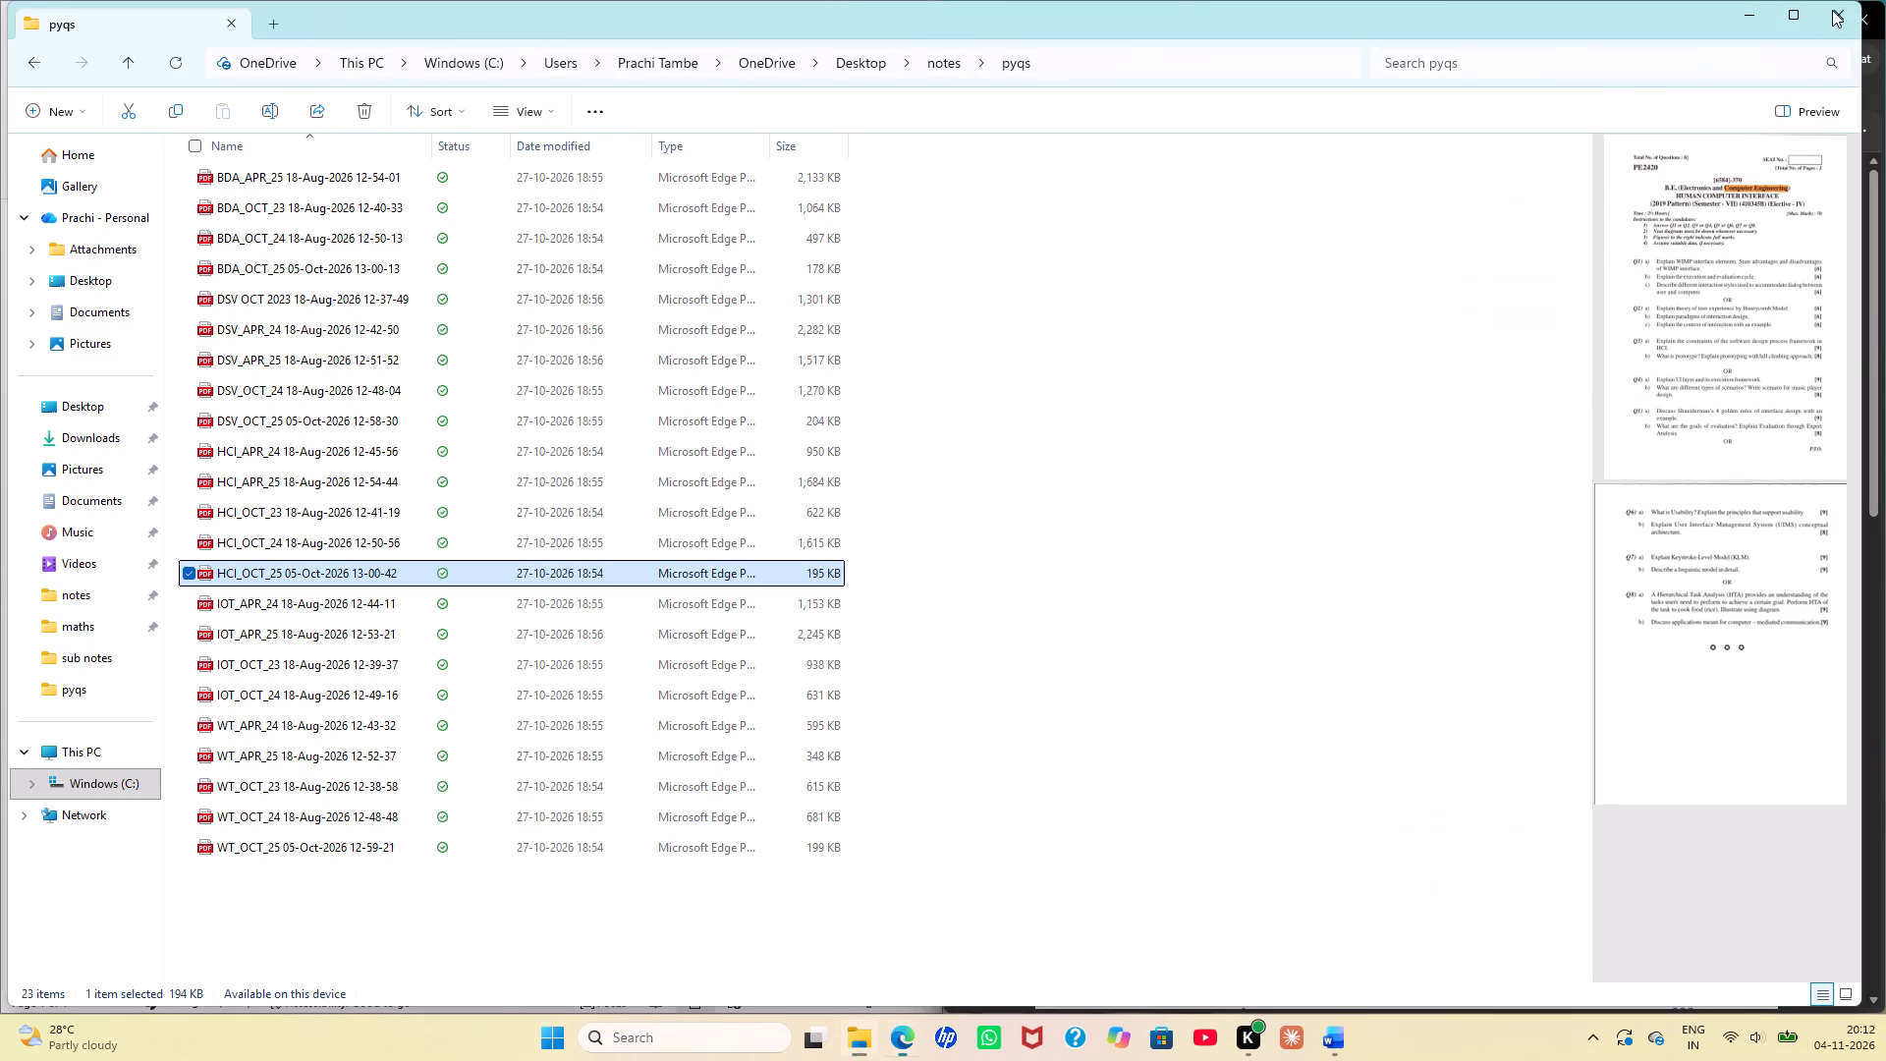
Set the blank Word document's text font to Times New Roman, size 22.
{"action": "left_click", "coordinate": [741, 374]}
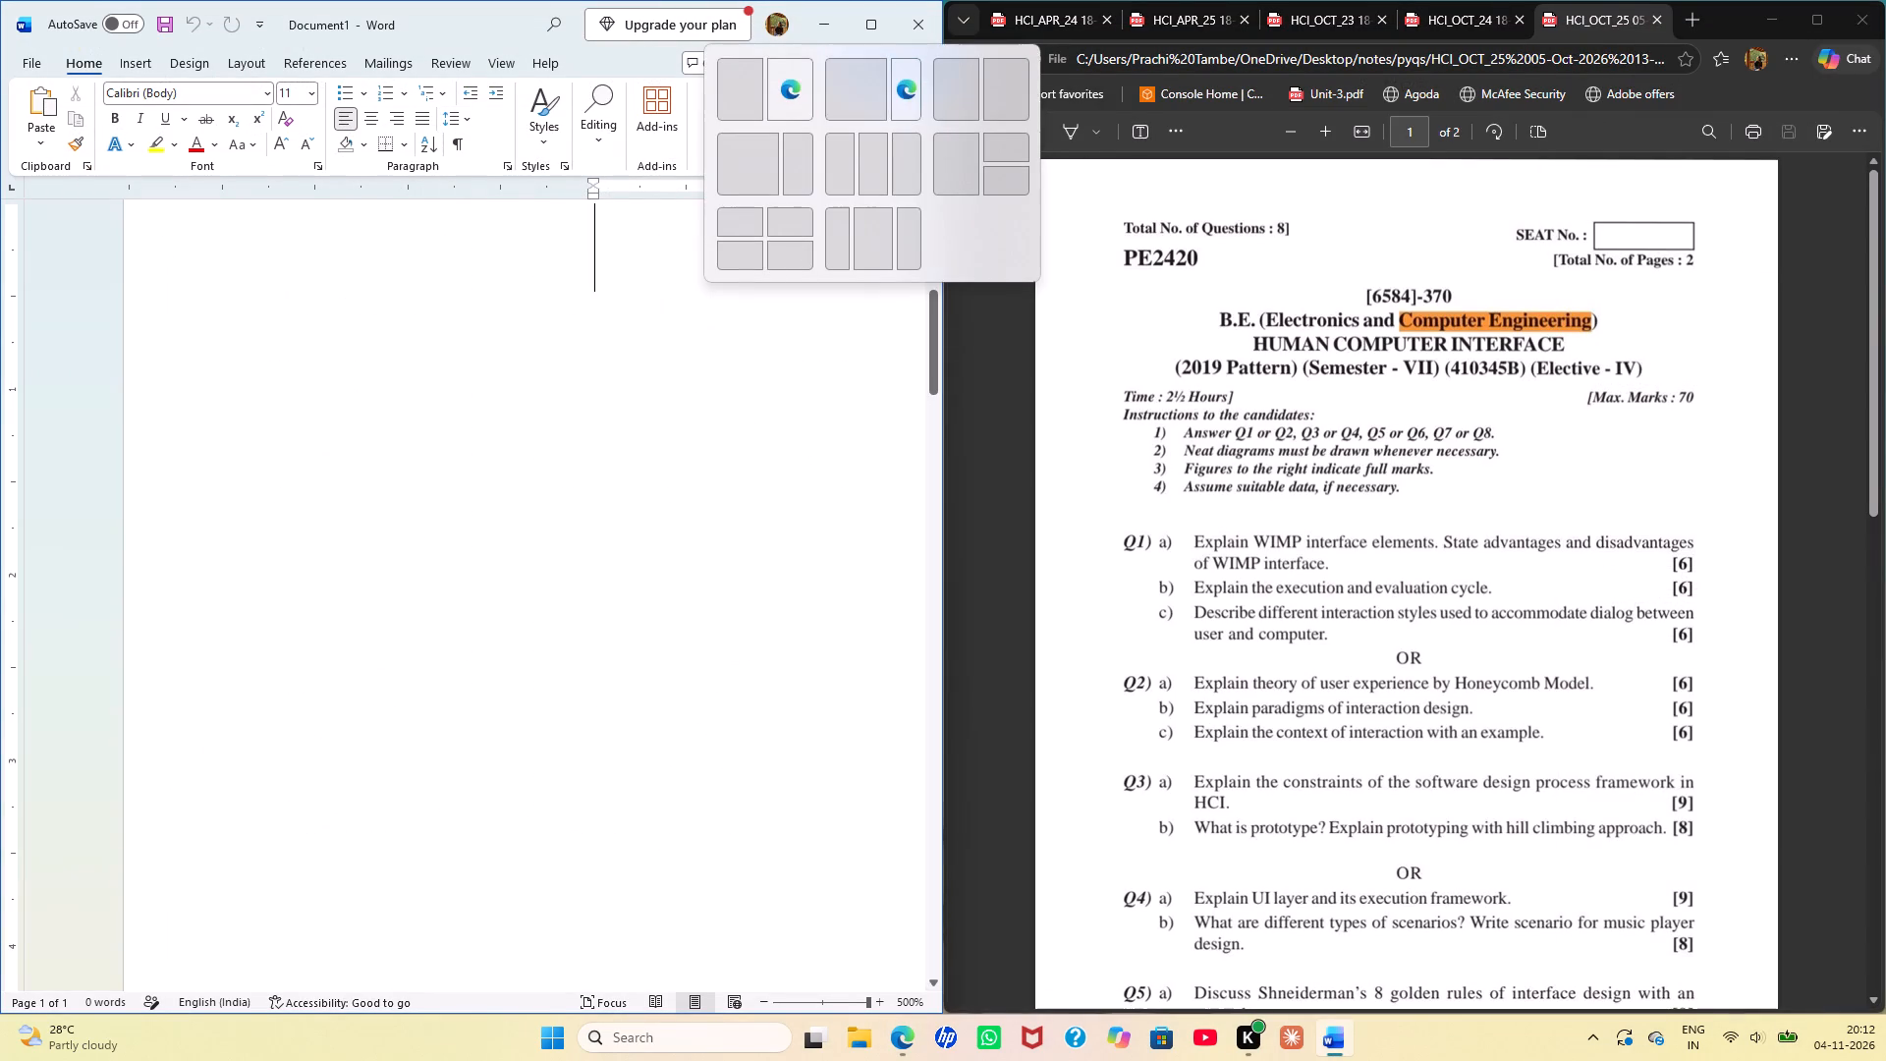
{"action": "scroll", "coordinate": [749, 420], "scroll_direction": "down", "scroll_amount": 11, "text": "ctrl"}
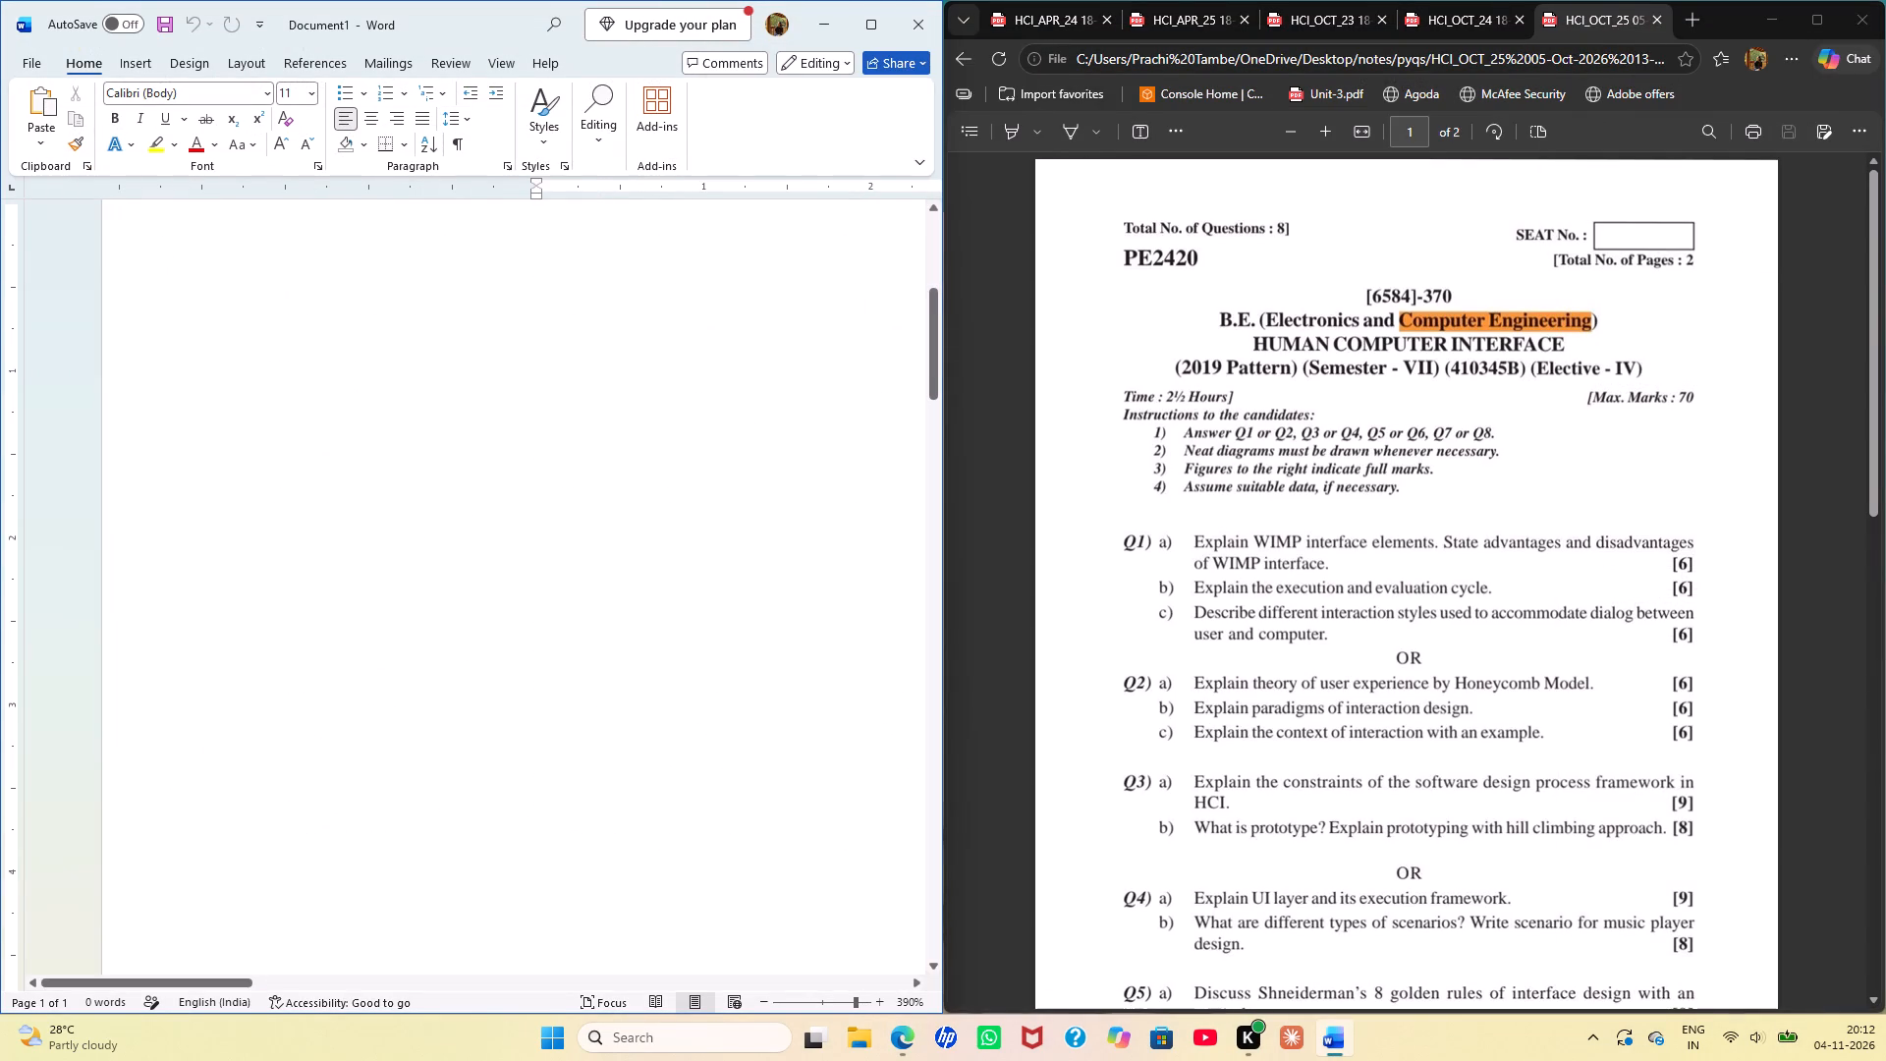
{"action": "scroll", "coordinate": [749, 420], "scroll_direction": "down", "scroll_amount": 5, "text": "ctrl"}
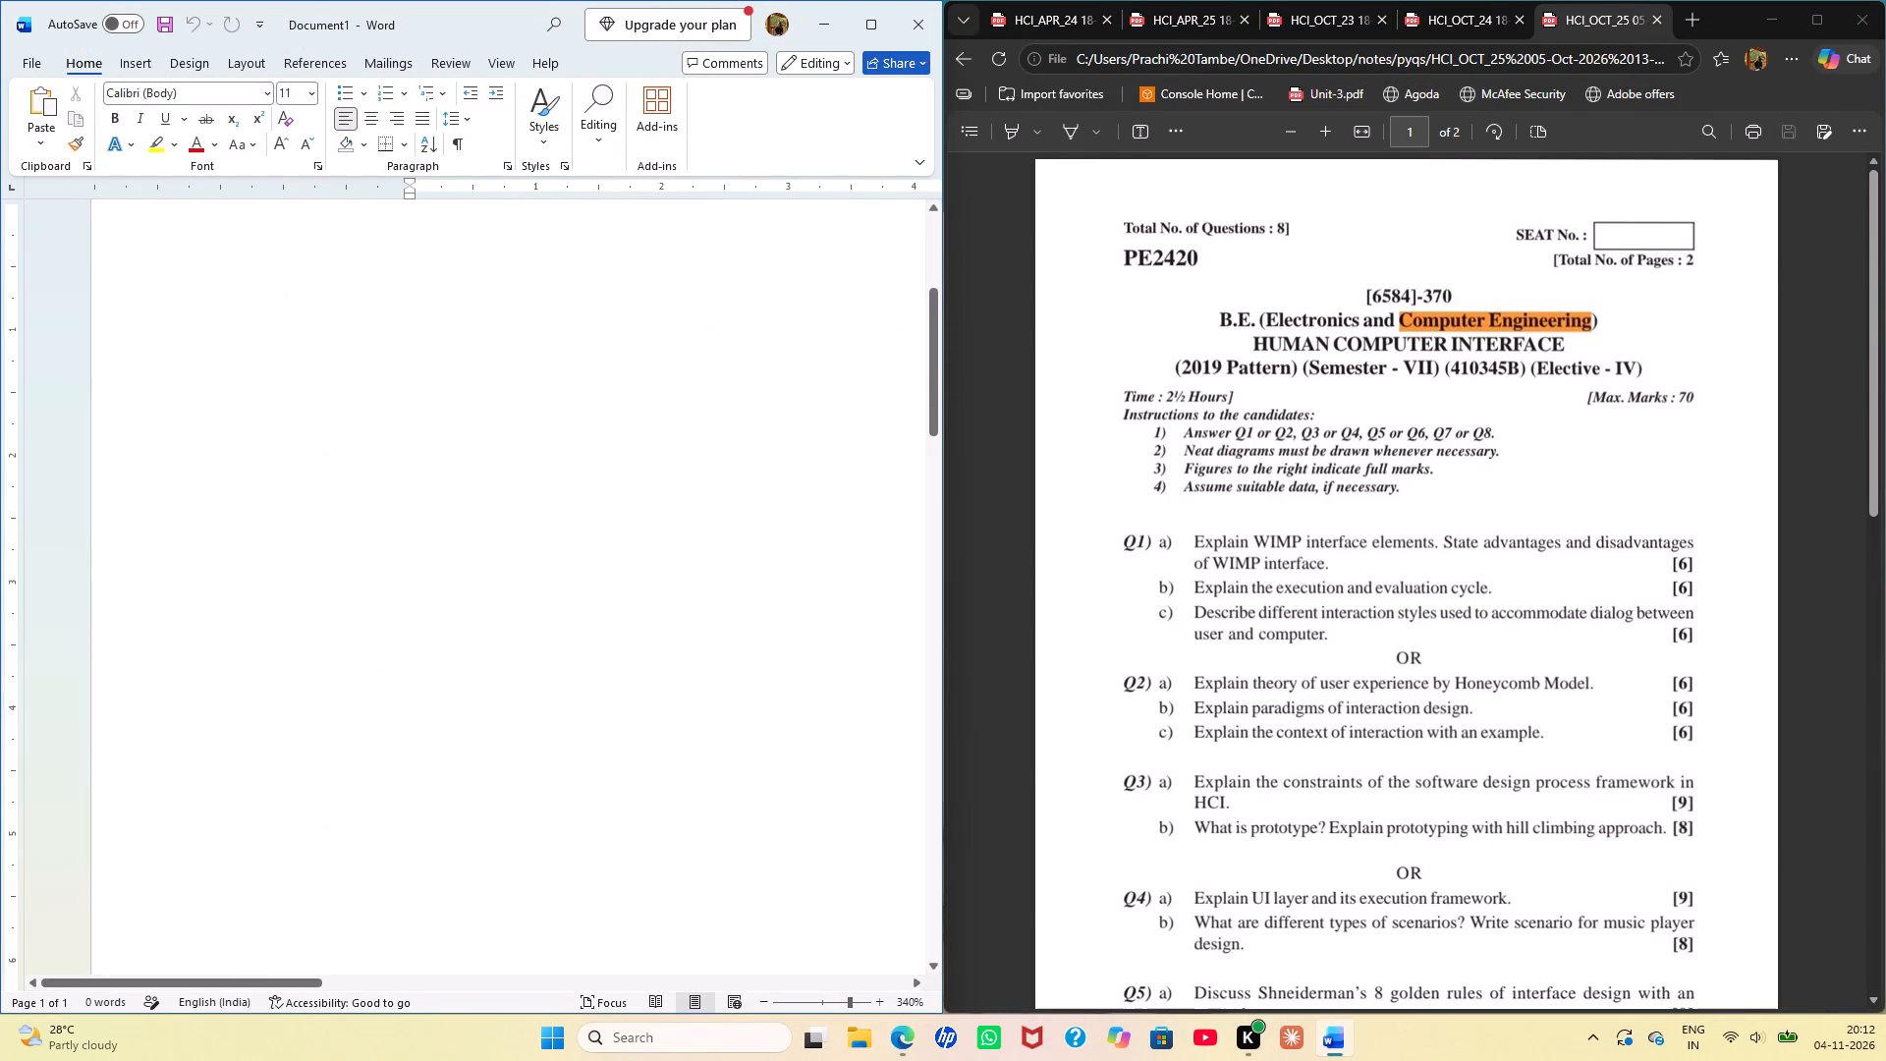
{"action": "scroll", "coordinate": [749, 420], "scroll_direction": "down", "scroll_amount": 8, "text": "ctrl"}
{"action": "scroll", "coordinate": [749, 420], "scroll_direction": "left", "scroll_amount": 1}
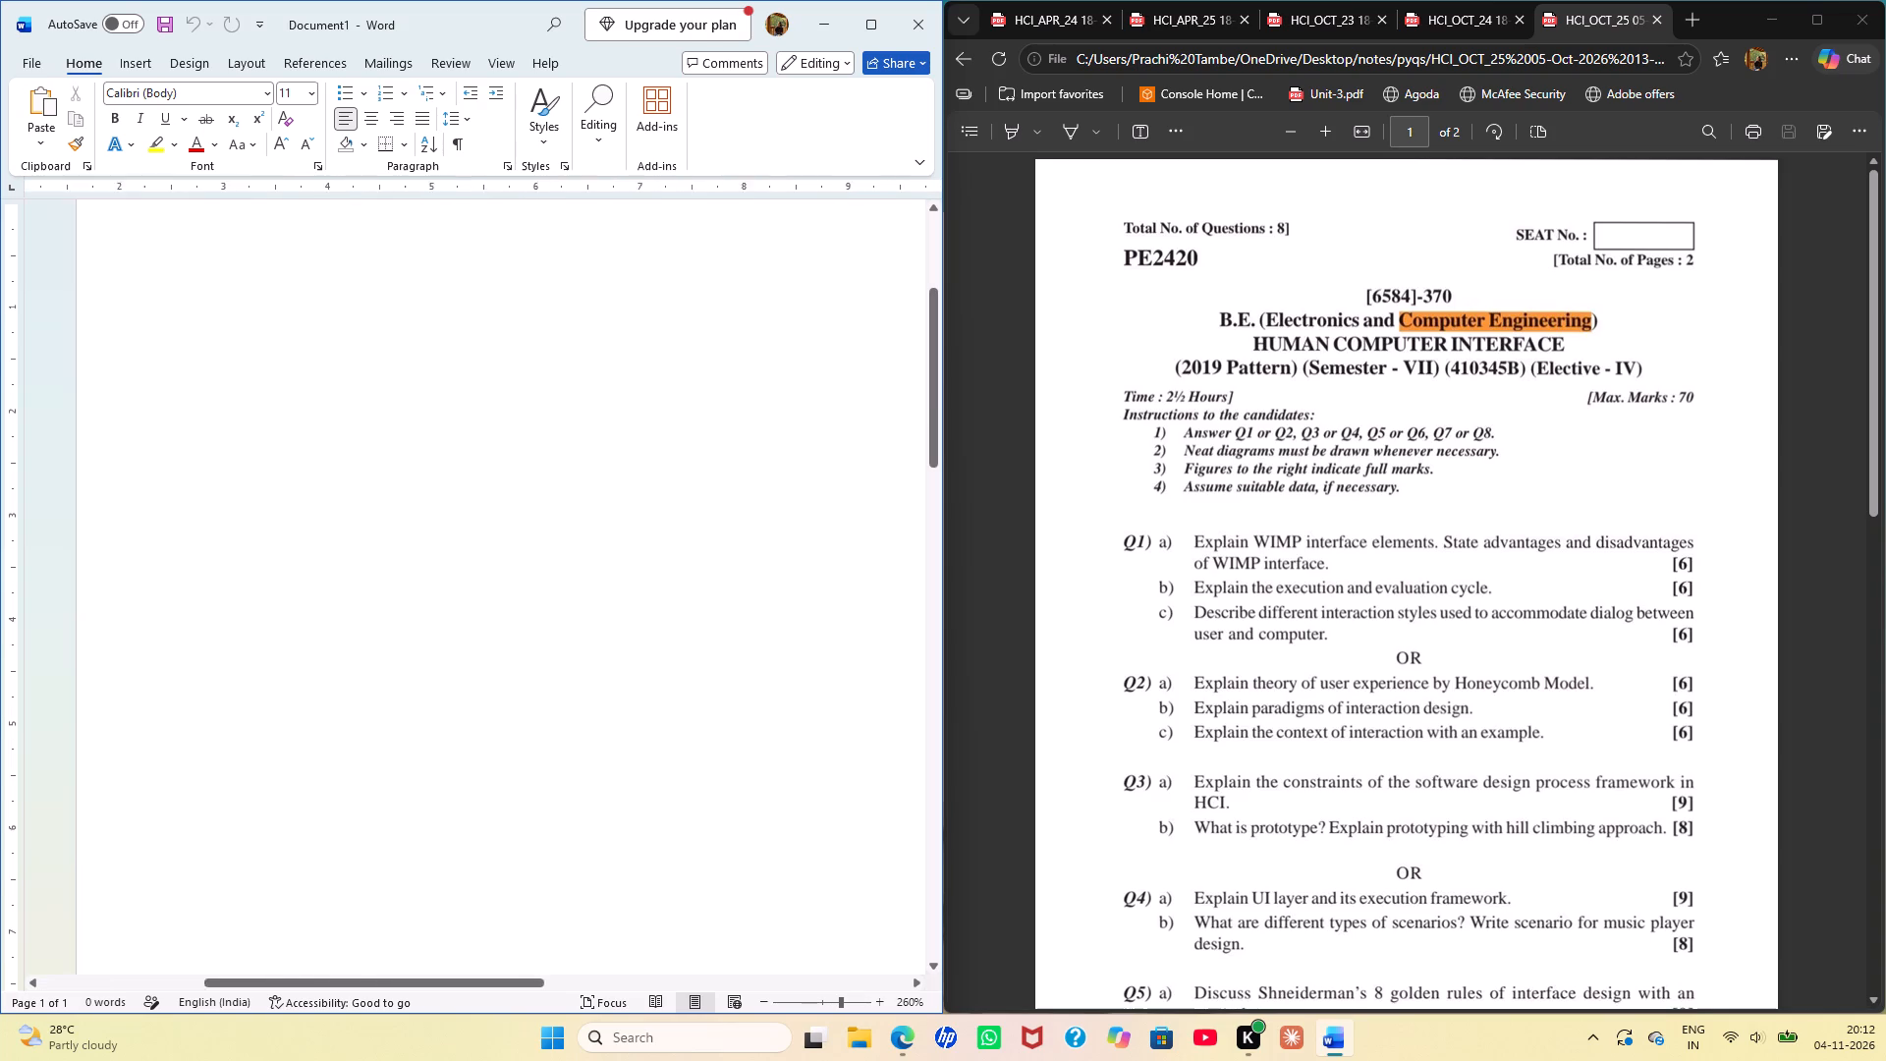
{"action": "scroll", "coordinate": [749, 420], "scroll_direction": "left", "scroll_amount": 3}
{"action": "scroll", "coordinate": [749, 420], "scroll_direction": "down", "scroll_amount": 8, "text": "ctrl"}
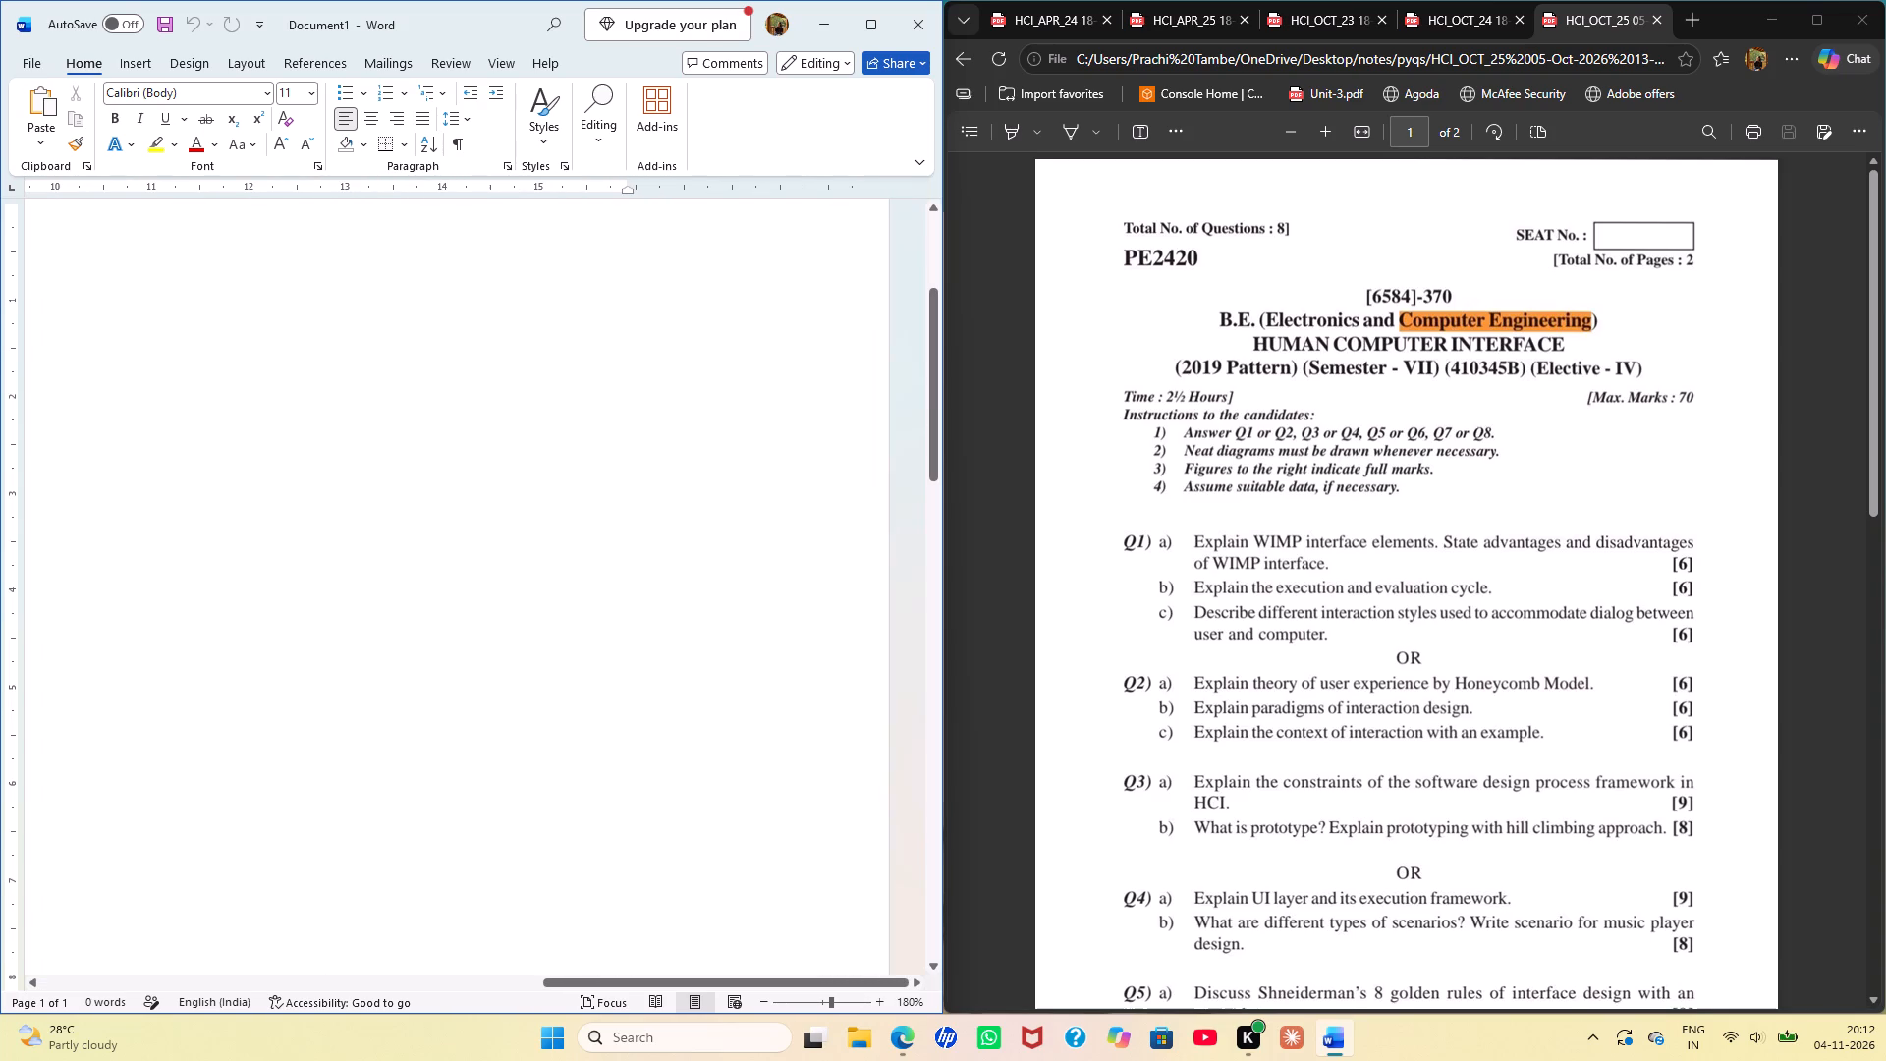
{"action": "scroll", "coordinate": [749, 420], "scroll_direction": "down", "scroll_amount": 12, "text": "ctrl"}
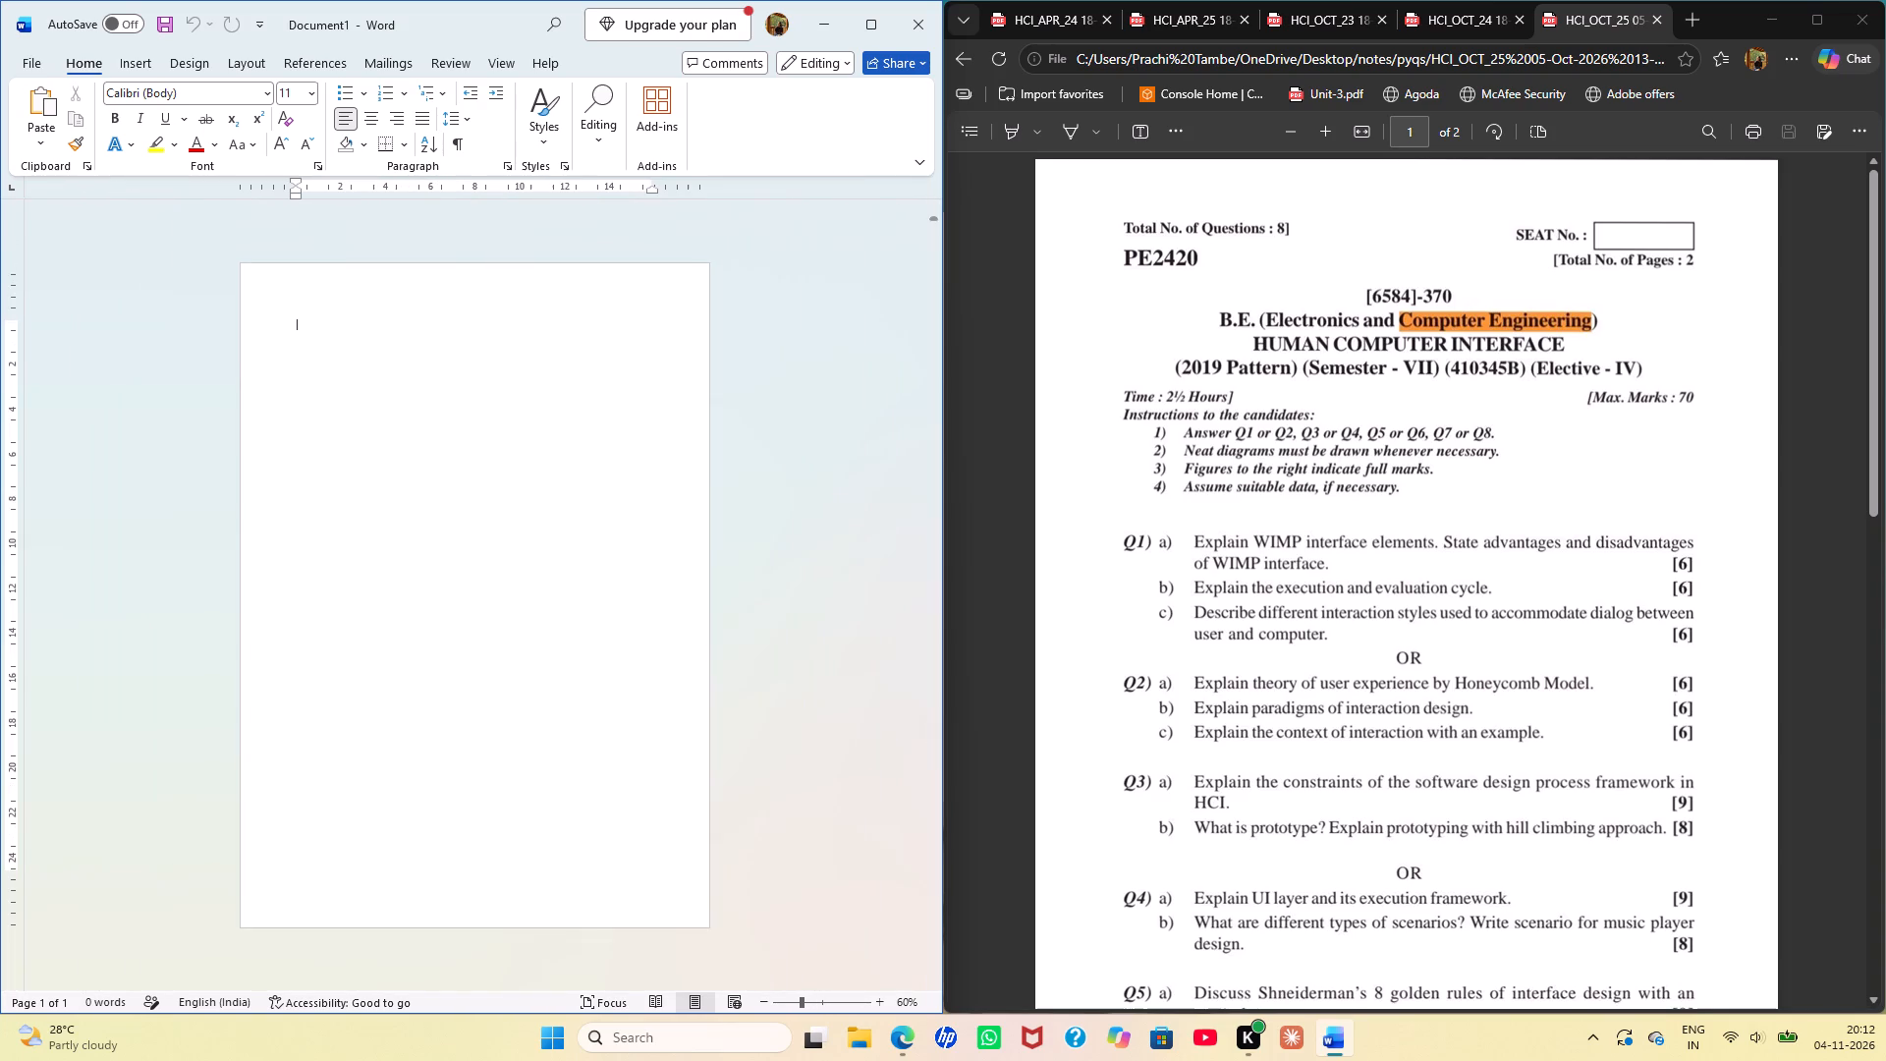
{"action": "scroll", "coordinate": [749, 420], "scroll_direction": "up", "scroll_amount": 1, "text": "ctrl"}
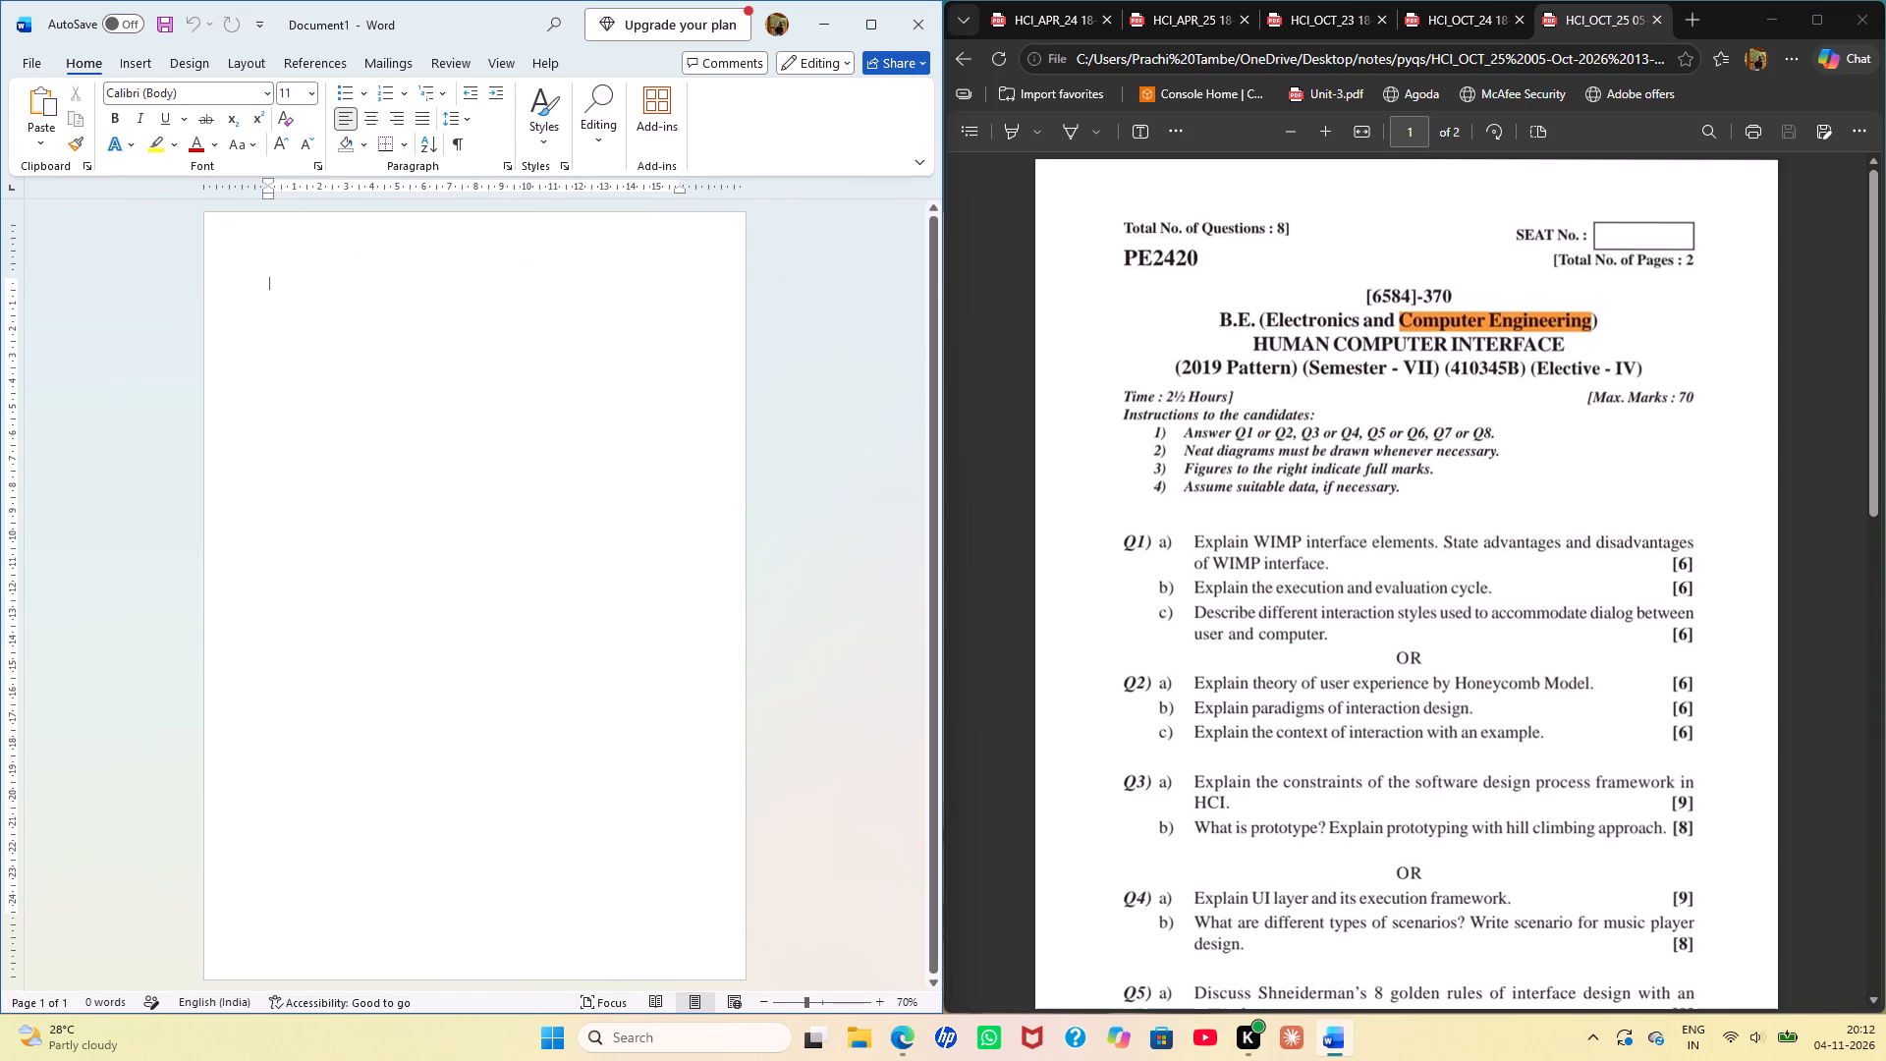
{"action": "left_click", "coordinate": [202, 94]}
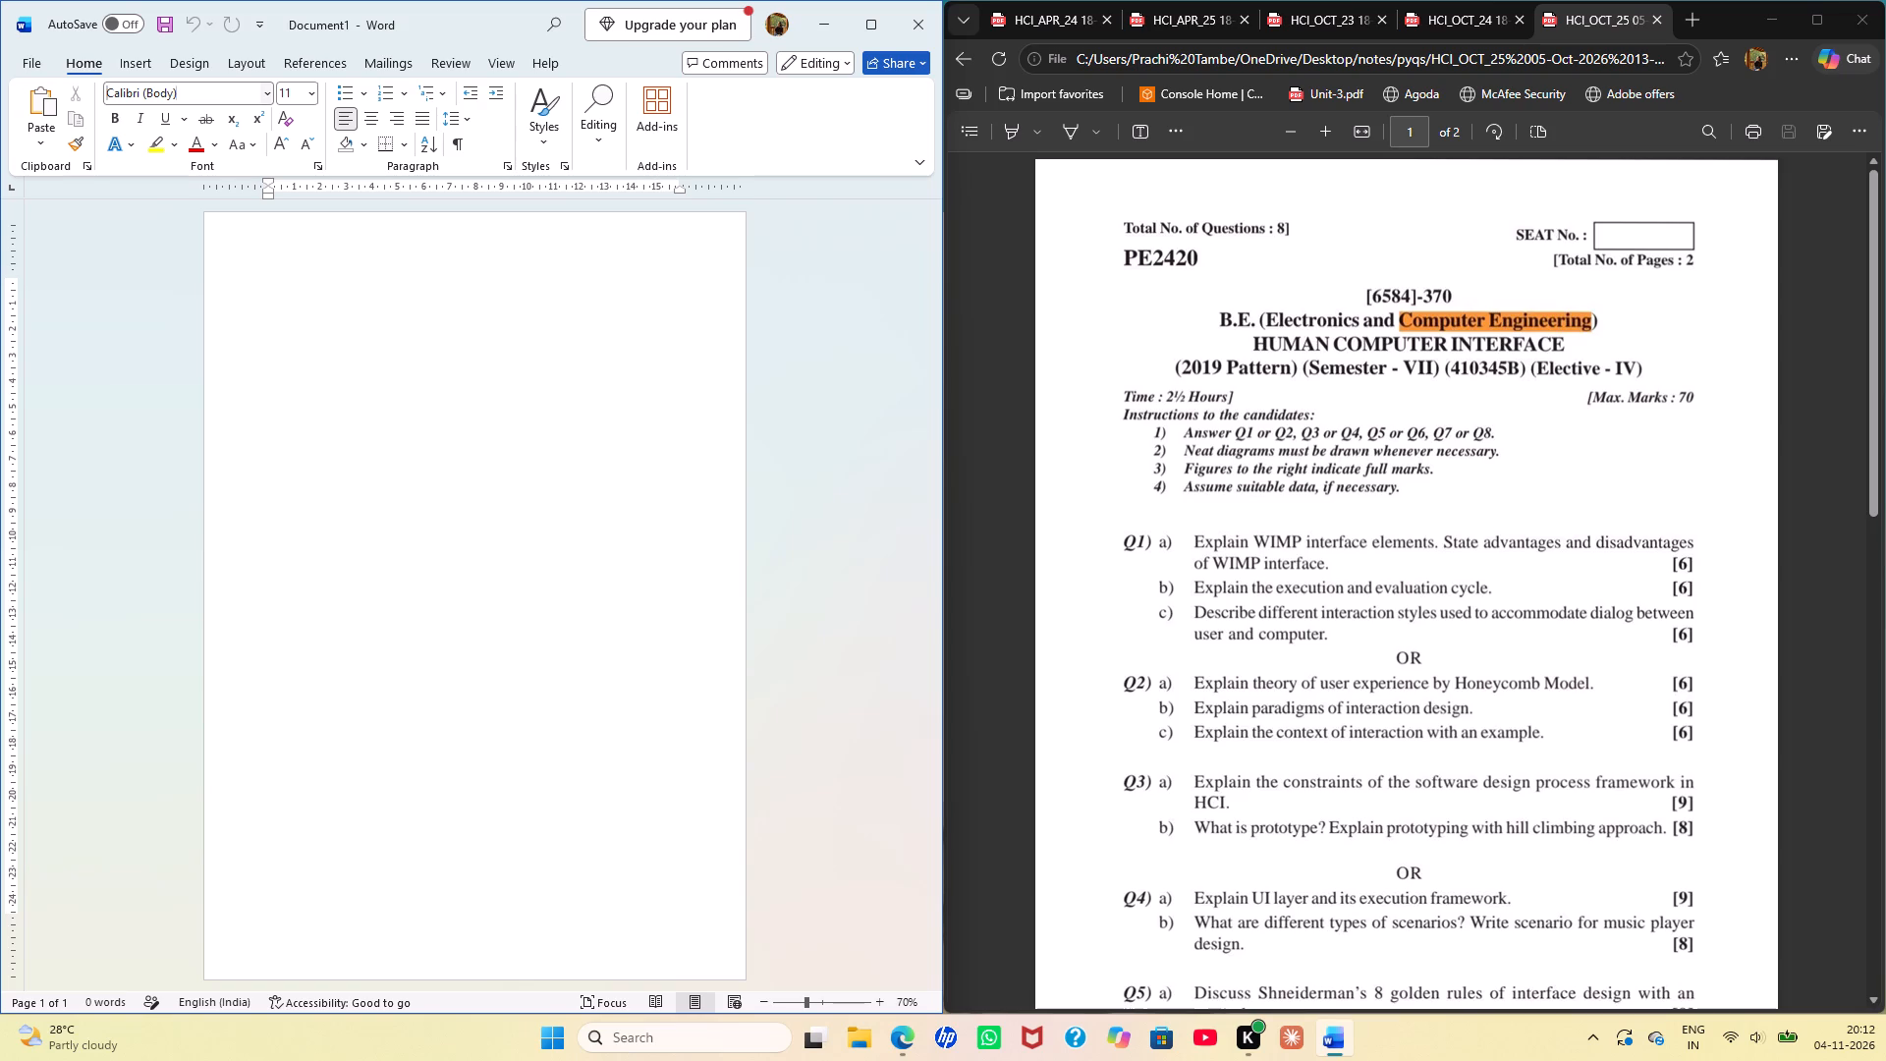
{"action": "type", "text": "ti"}
{"action": "key", "text": "Return"}
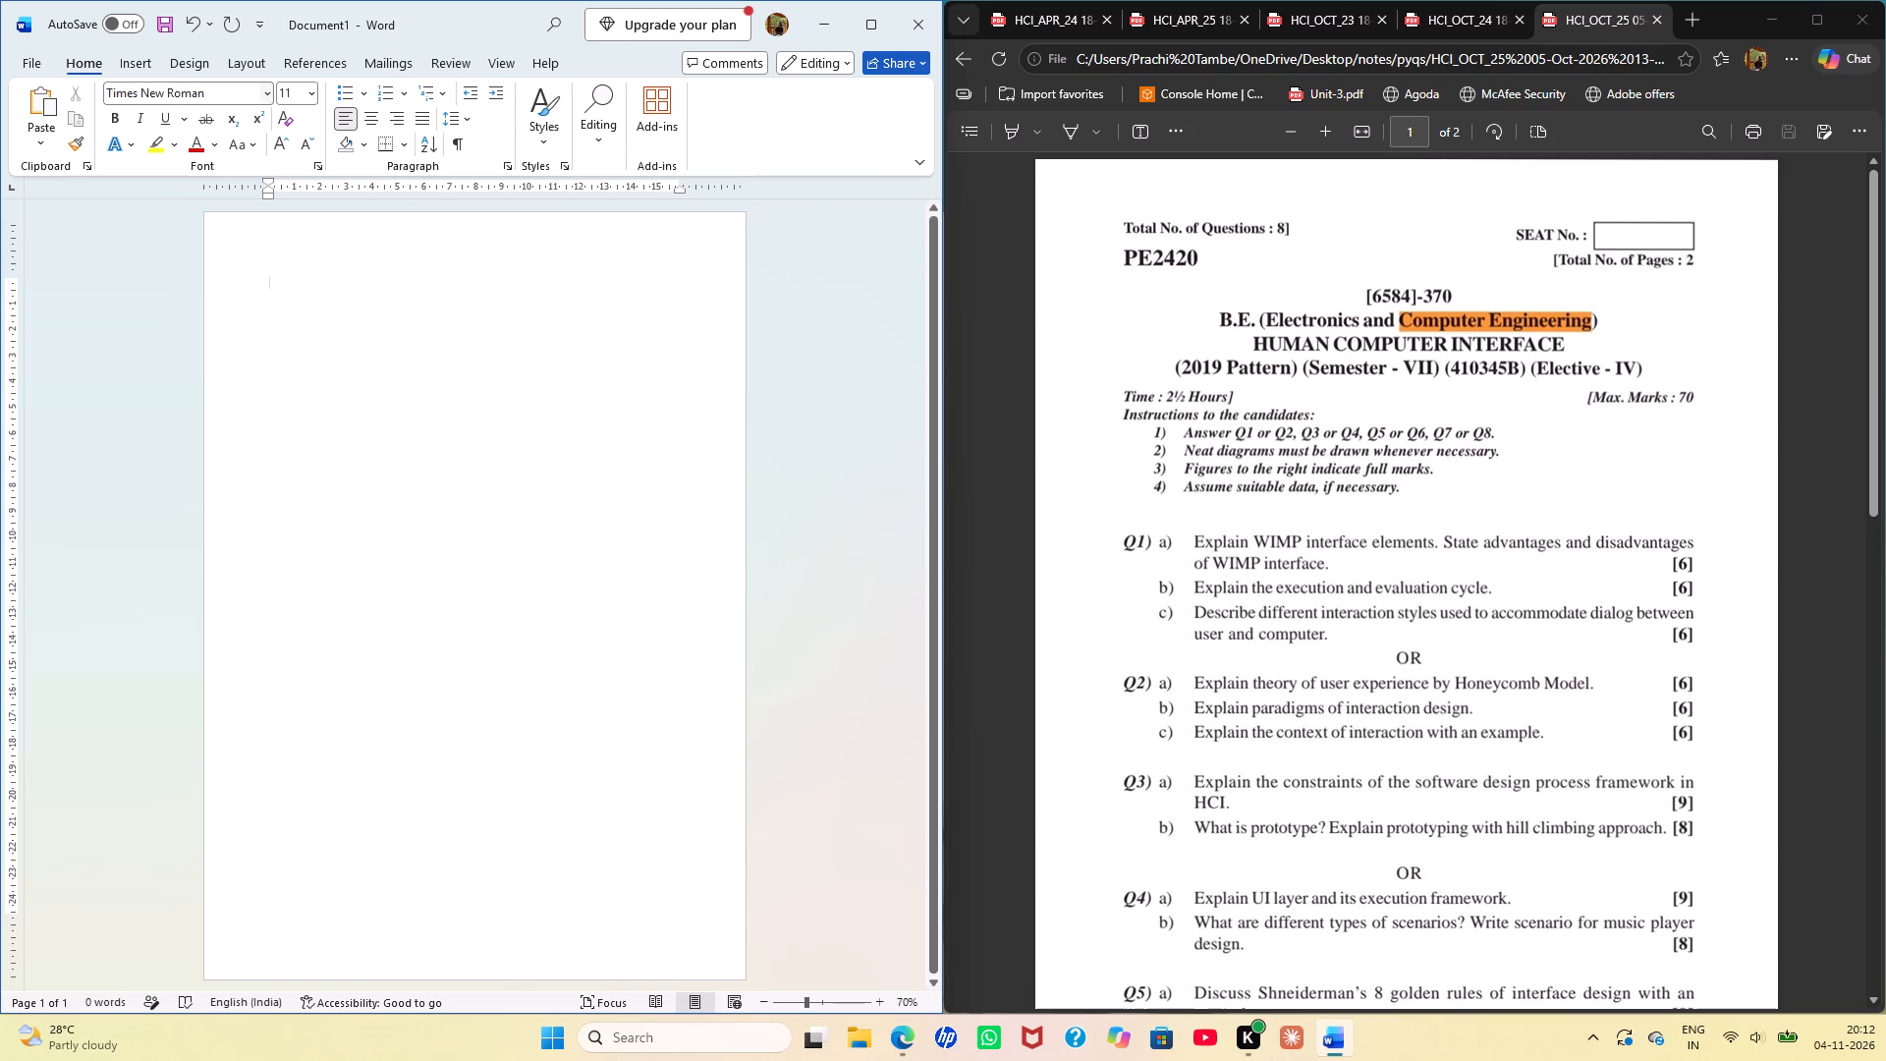
{"action": "left_click", "coordinate": [294, 97]}
{"action": "type", "text": "22"}
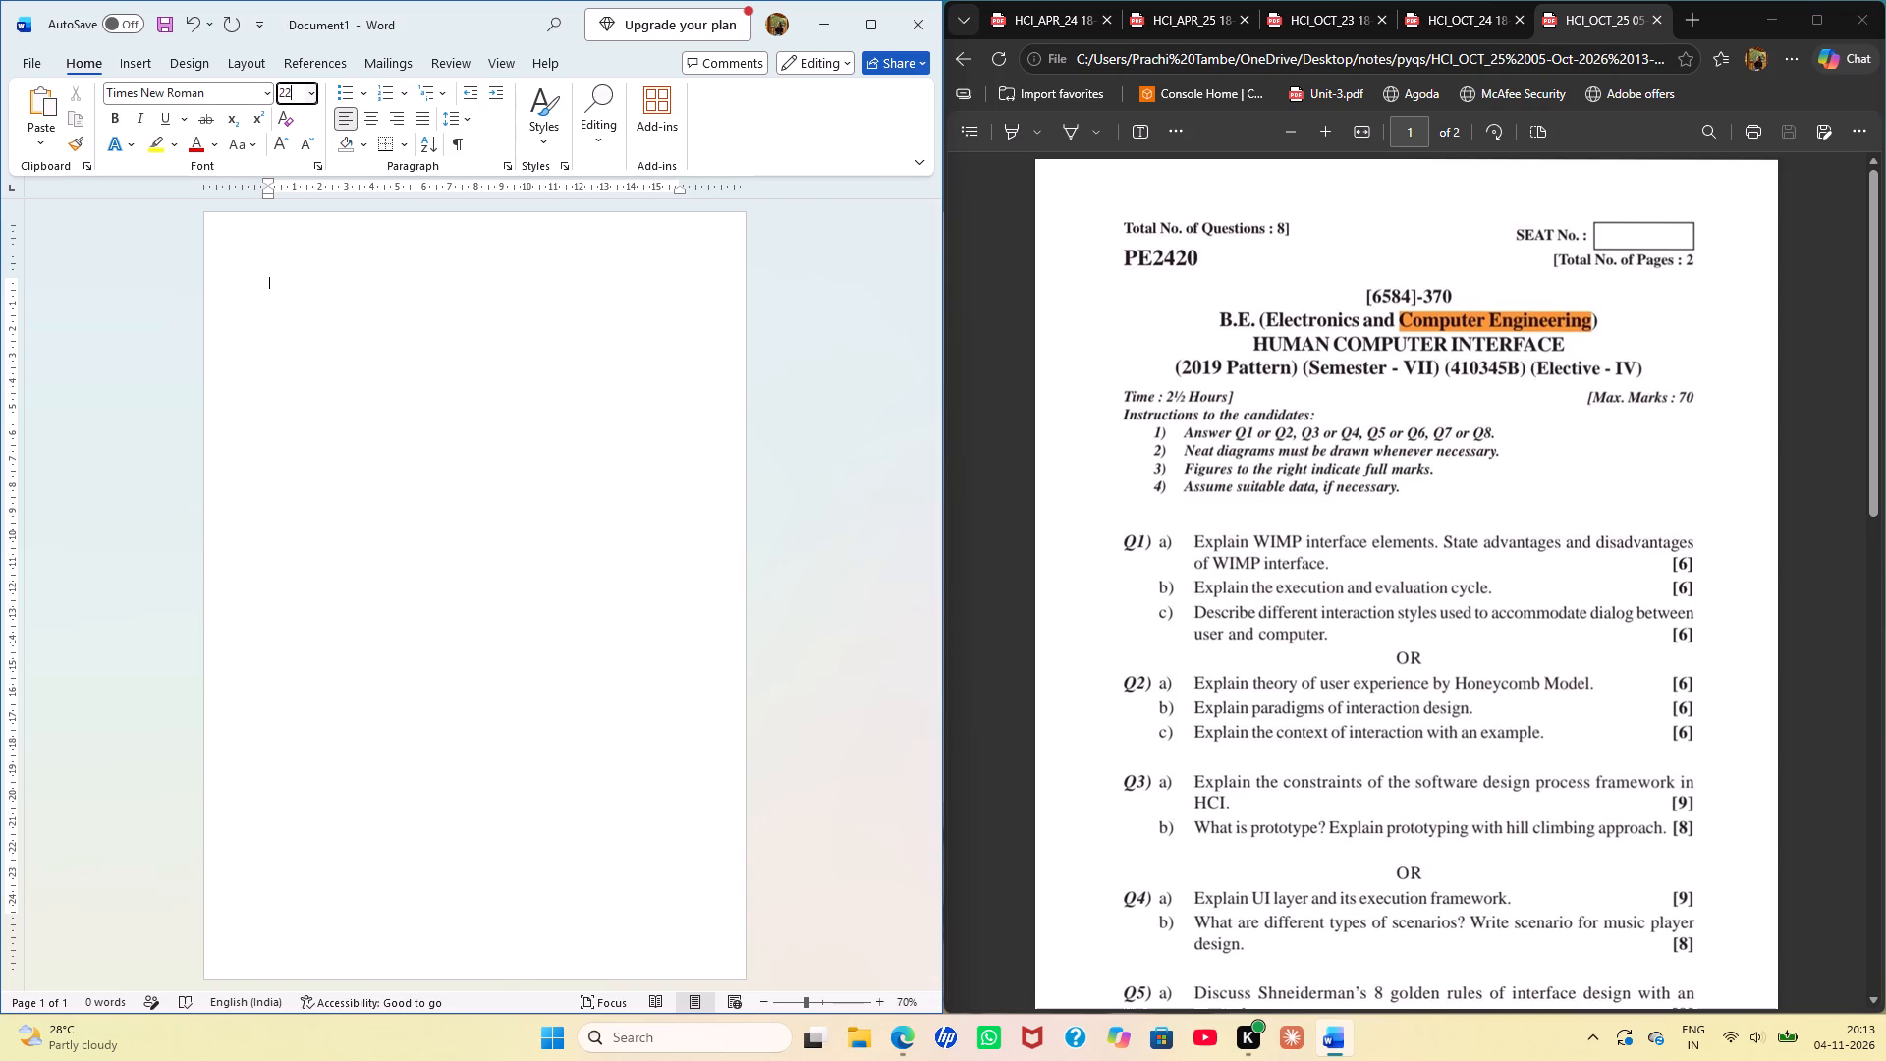
{"action": "left_click", "coordinate": [333, 269]}
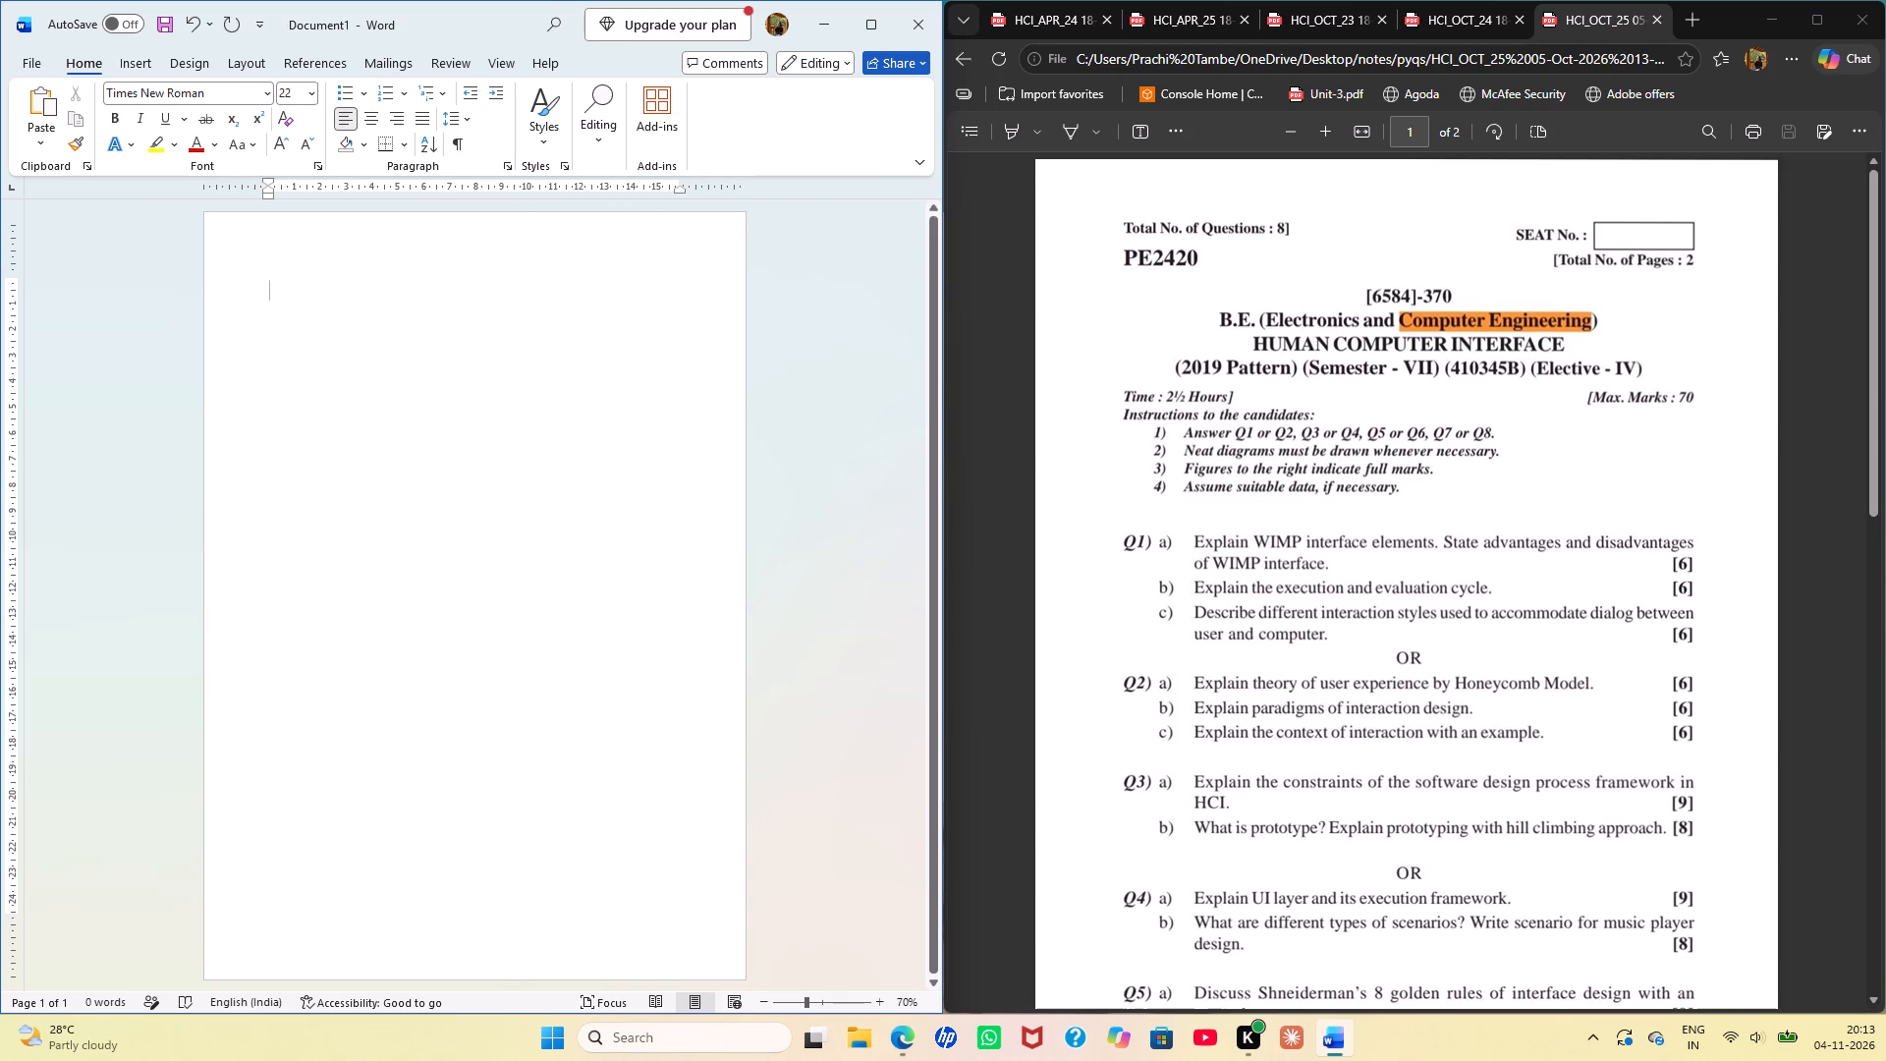
Enter the title "HUMAN COMPUTER INTERFACE" on the document's first line.
{"action": "type", "text": "HUMAN"}
{"action": "key", "text": "space"}
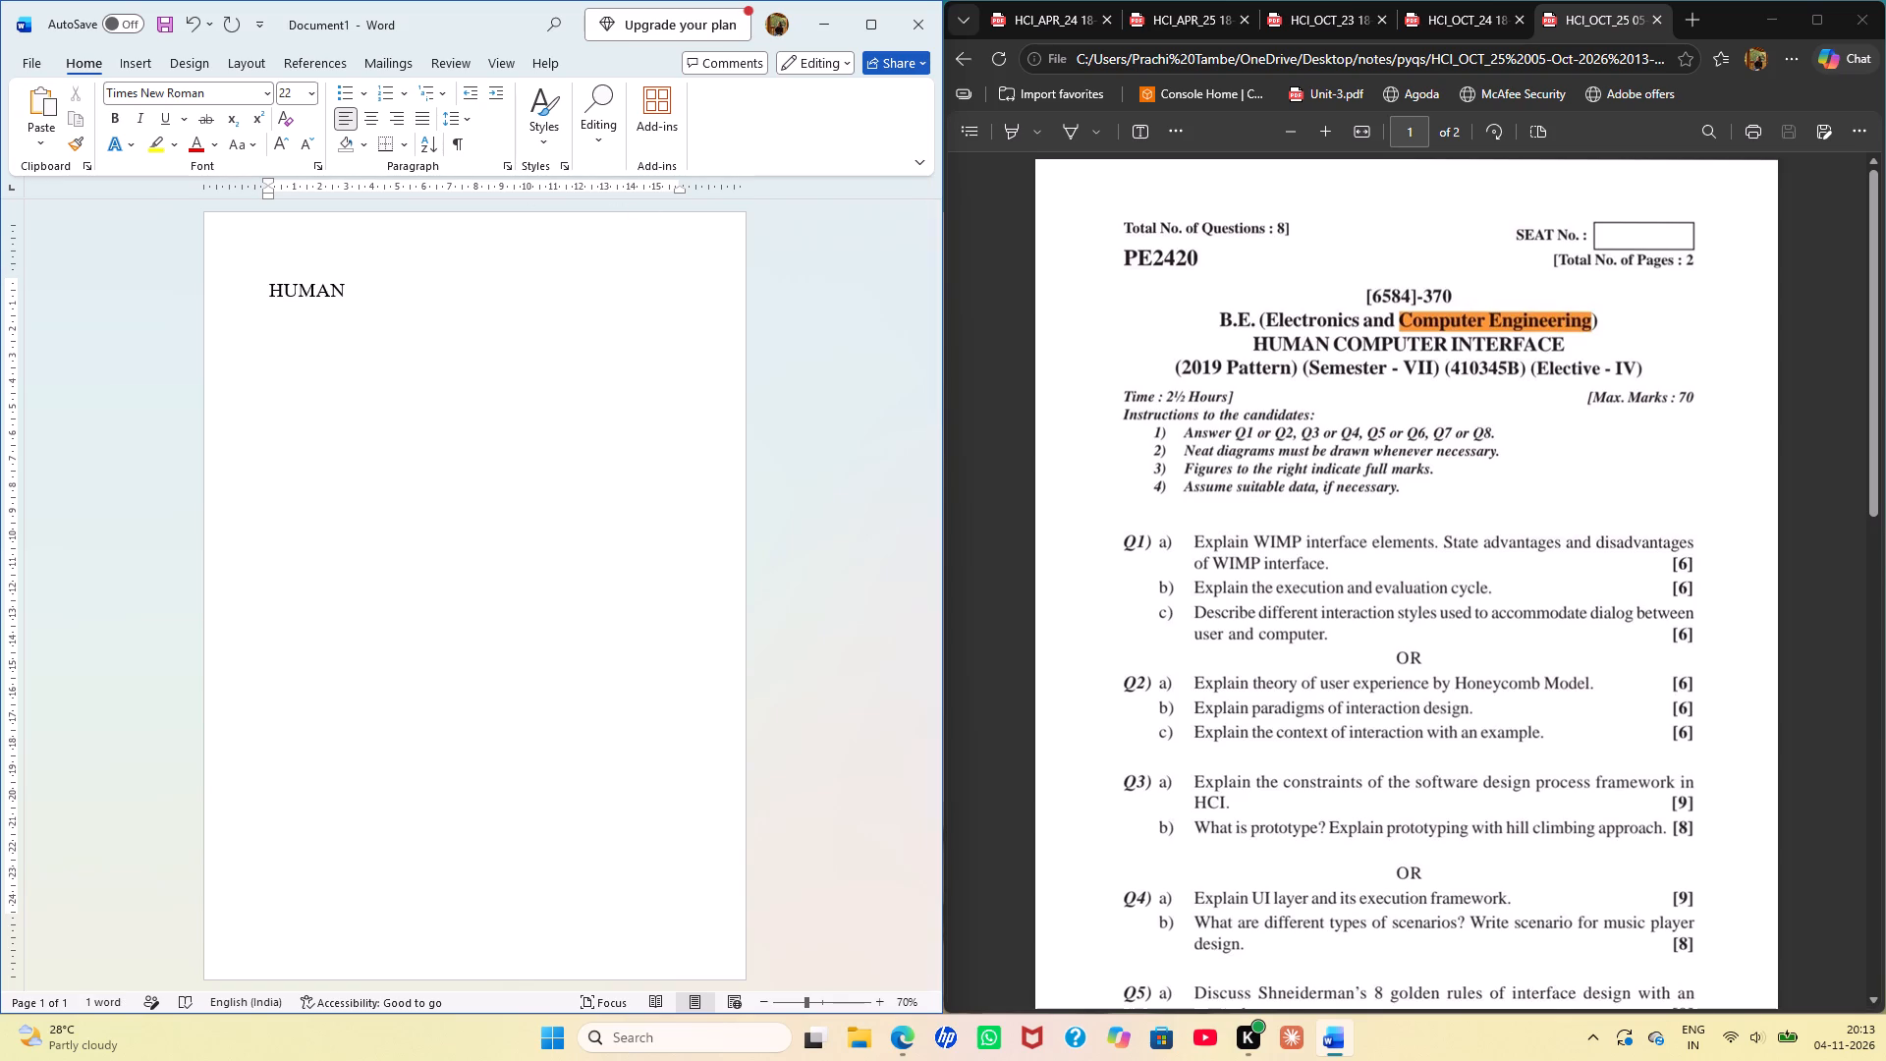
{"action": "key", "text": "c"}
{"action": "type", "text": "OM"}
{"action": "key", "text": "space"}
{"action": "key", "text": "p"}
{"action": "key", "text": "u"}
{"action": "key", "text": "BackSpace"}
{"action": "key", "text": "BackSpace"}
{"action": "key", "text": "BackSpace"}
{"action": "type", "text": "PUTER INTERFAC"}
{"action": "key", "text": "e"}
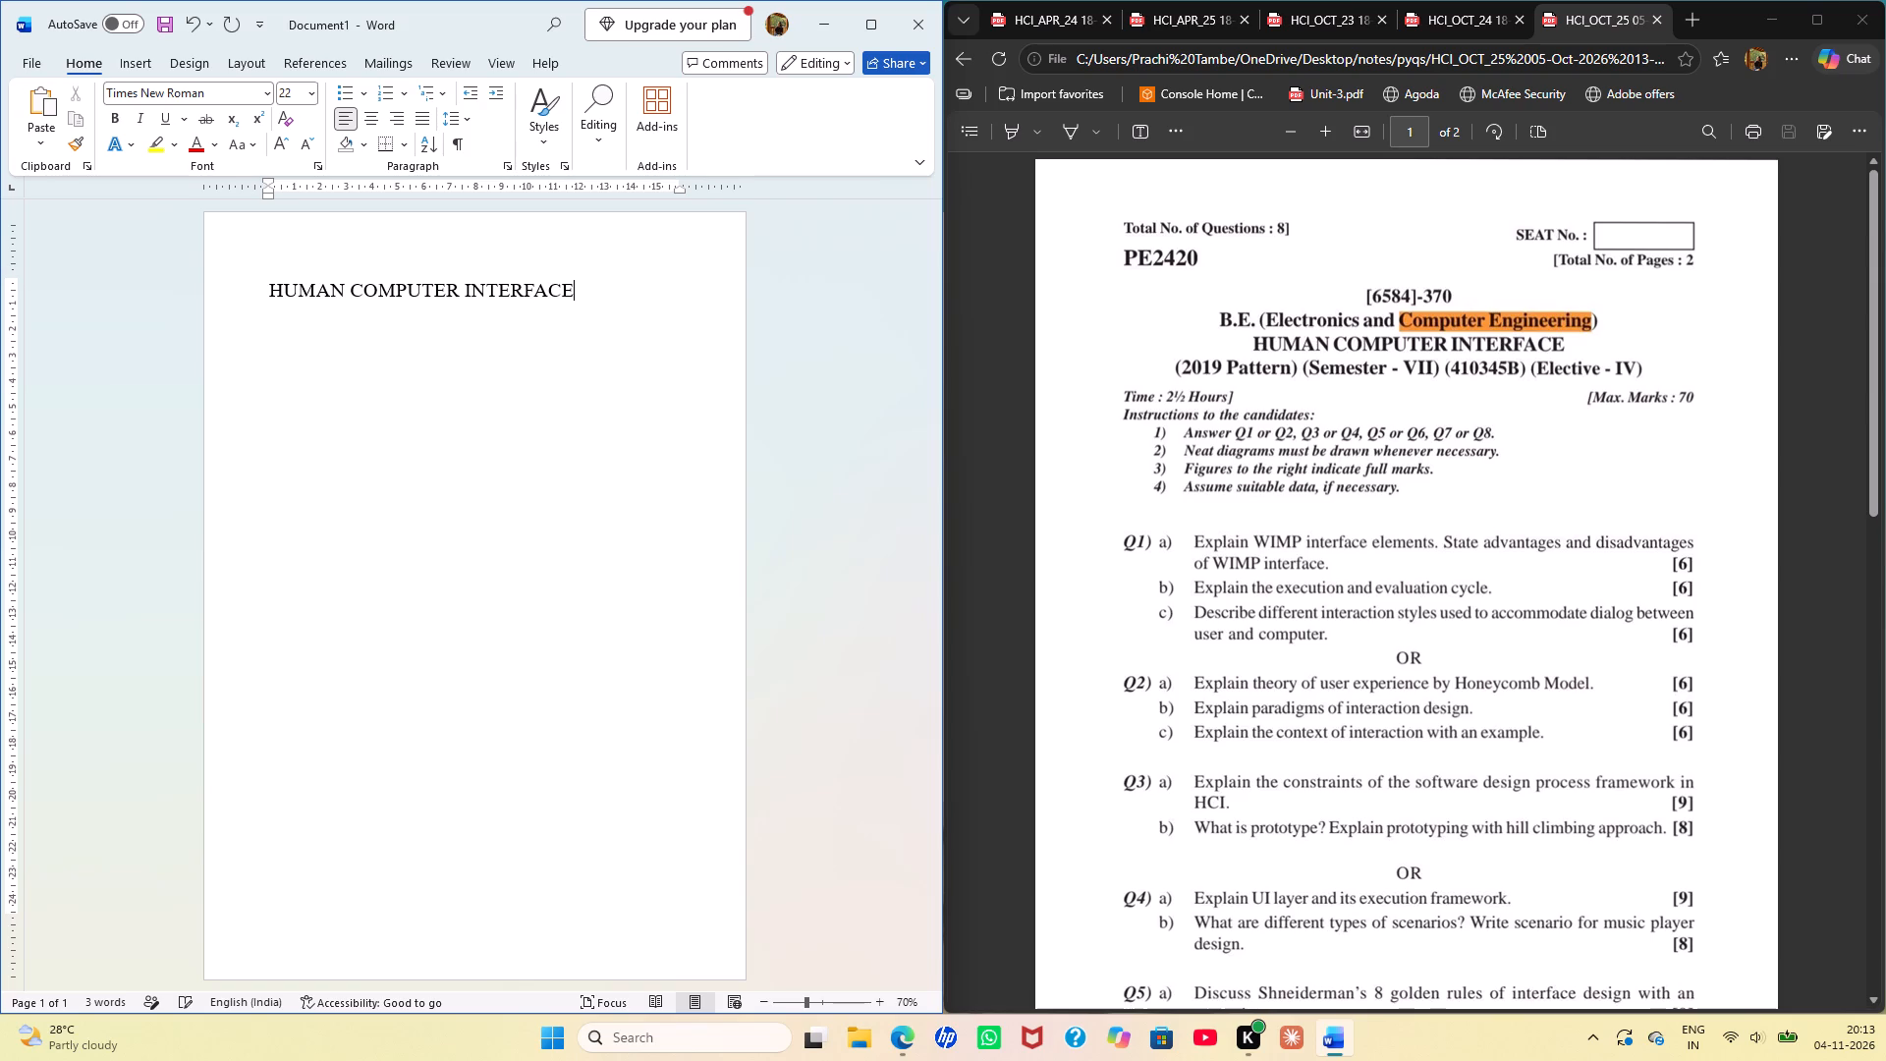
Make the HUMAN COMPUTER INTERFACE title bold and centre it.
{"action": "left_click_drag", "start_coordinate": [580, 289], "coordinate": [263, 290]}
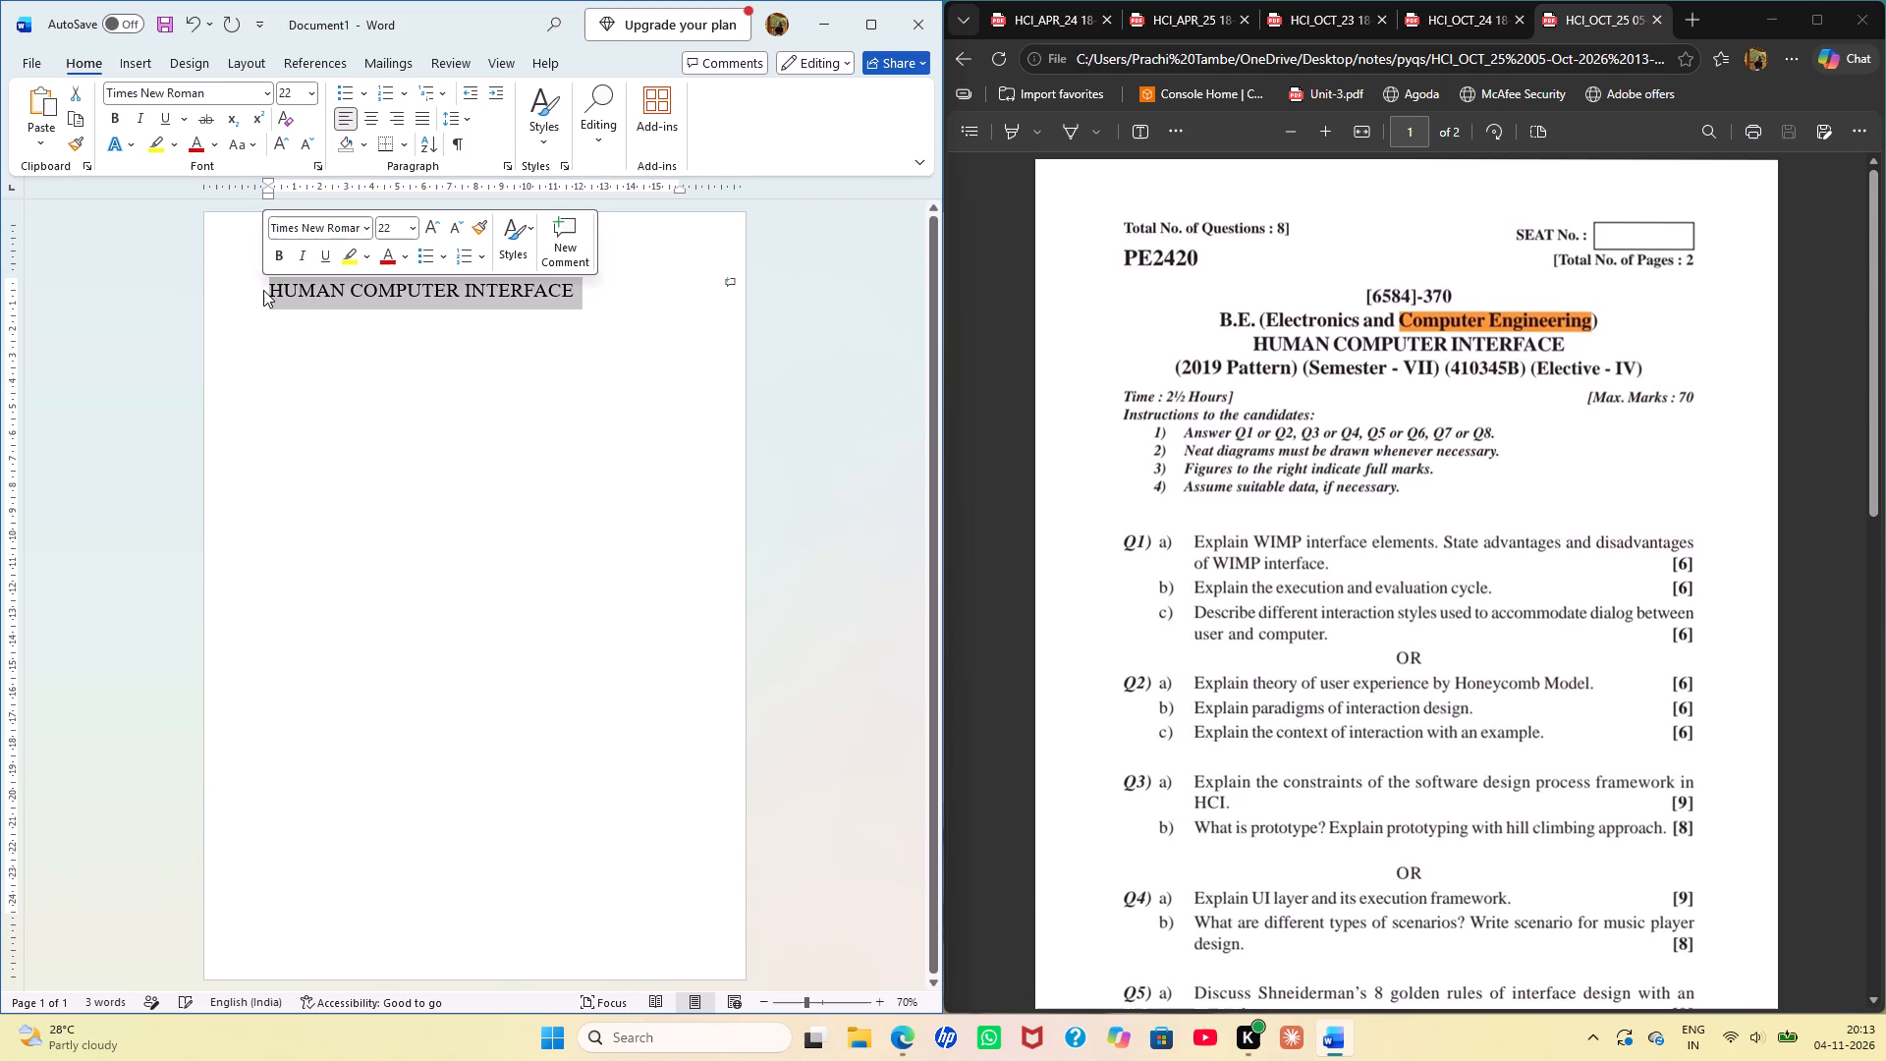
{"action": "left_click", "coordinate": [274, 261]}
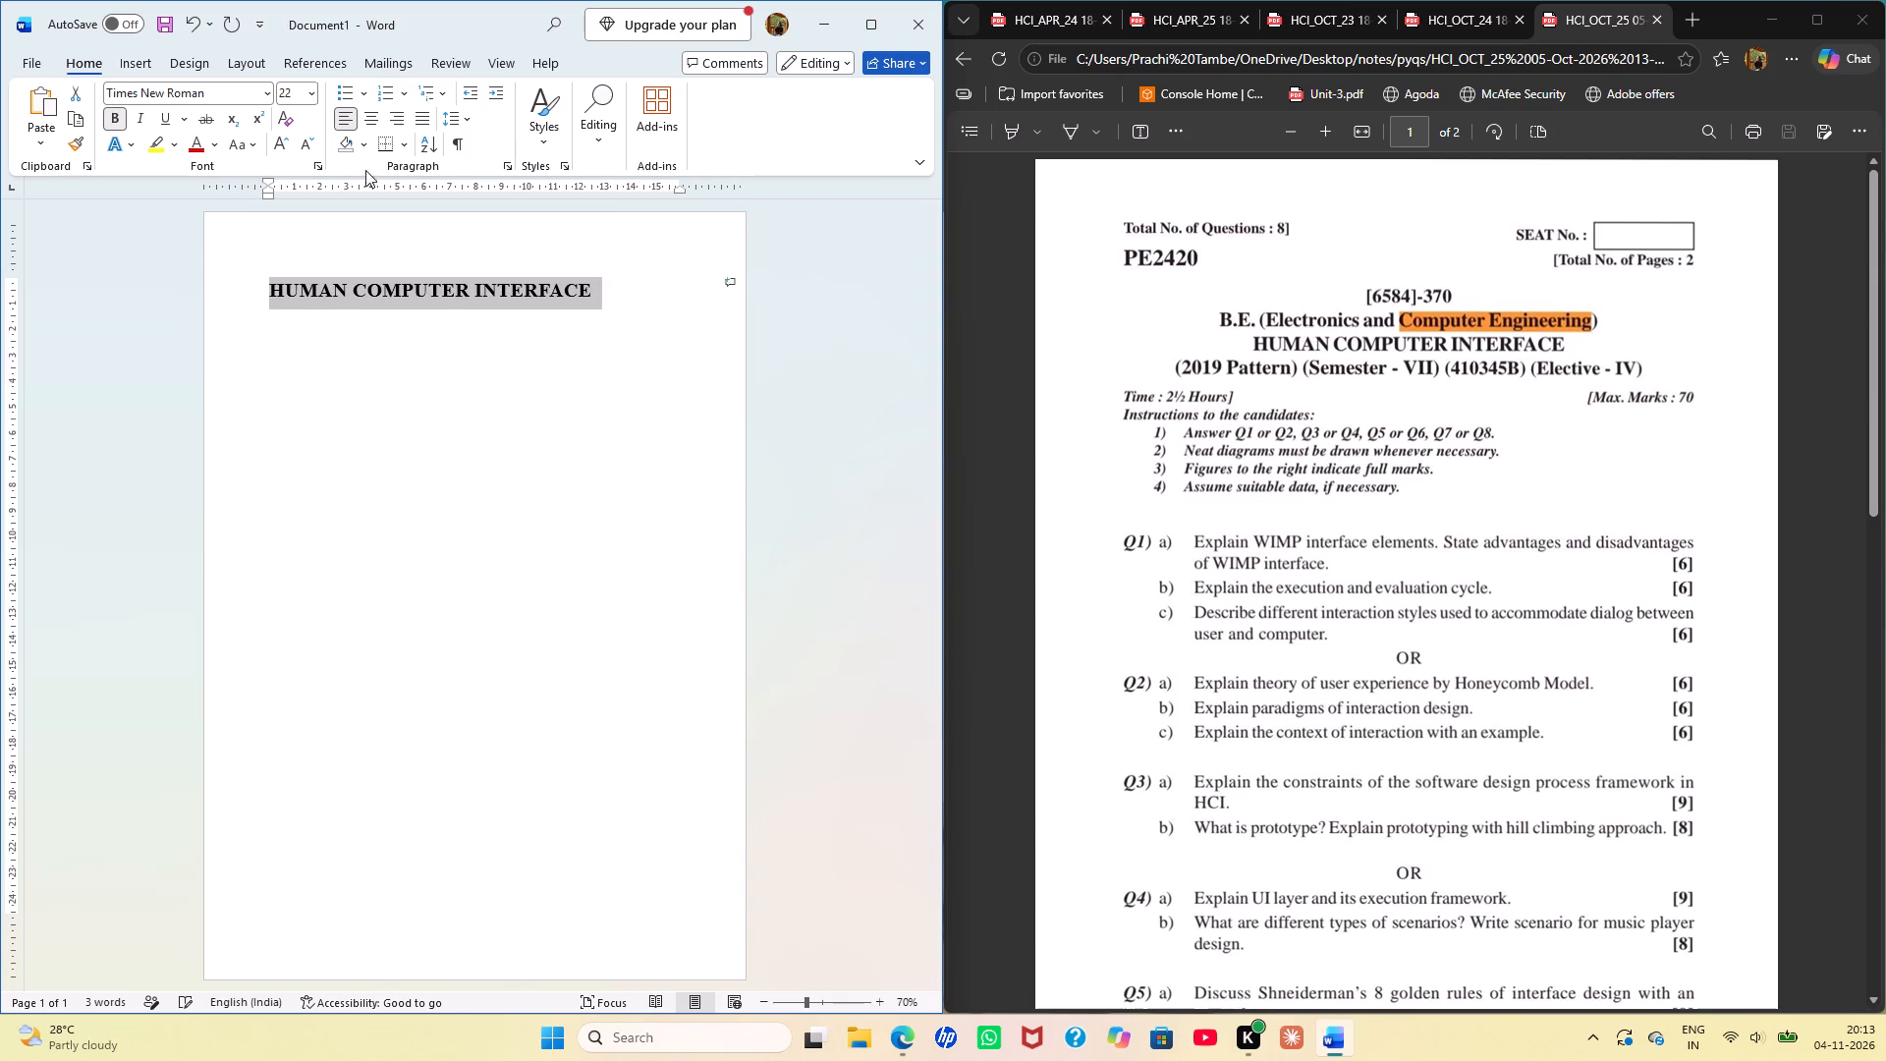
{"action": "left_click", "coordinate": [368, 116]}
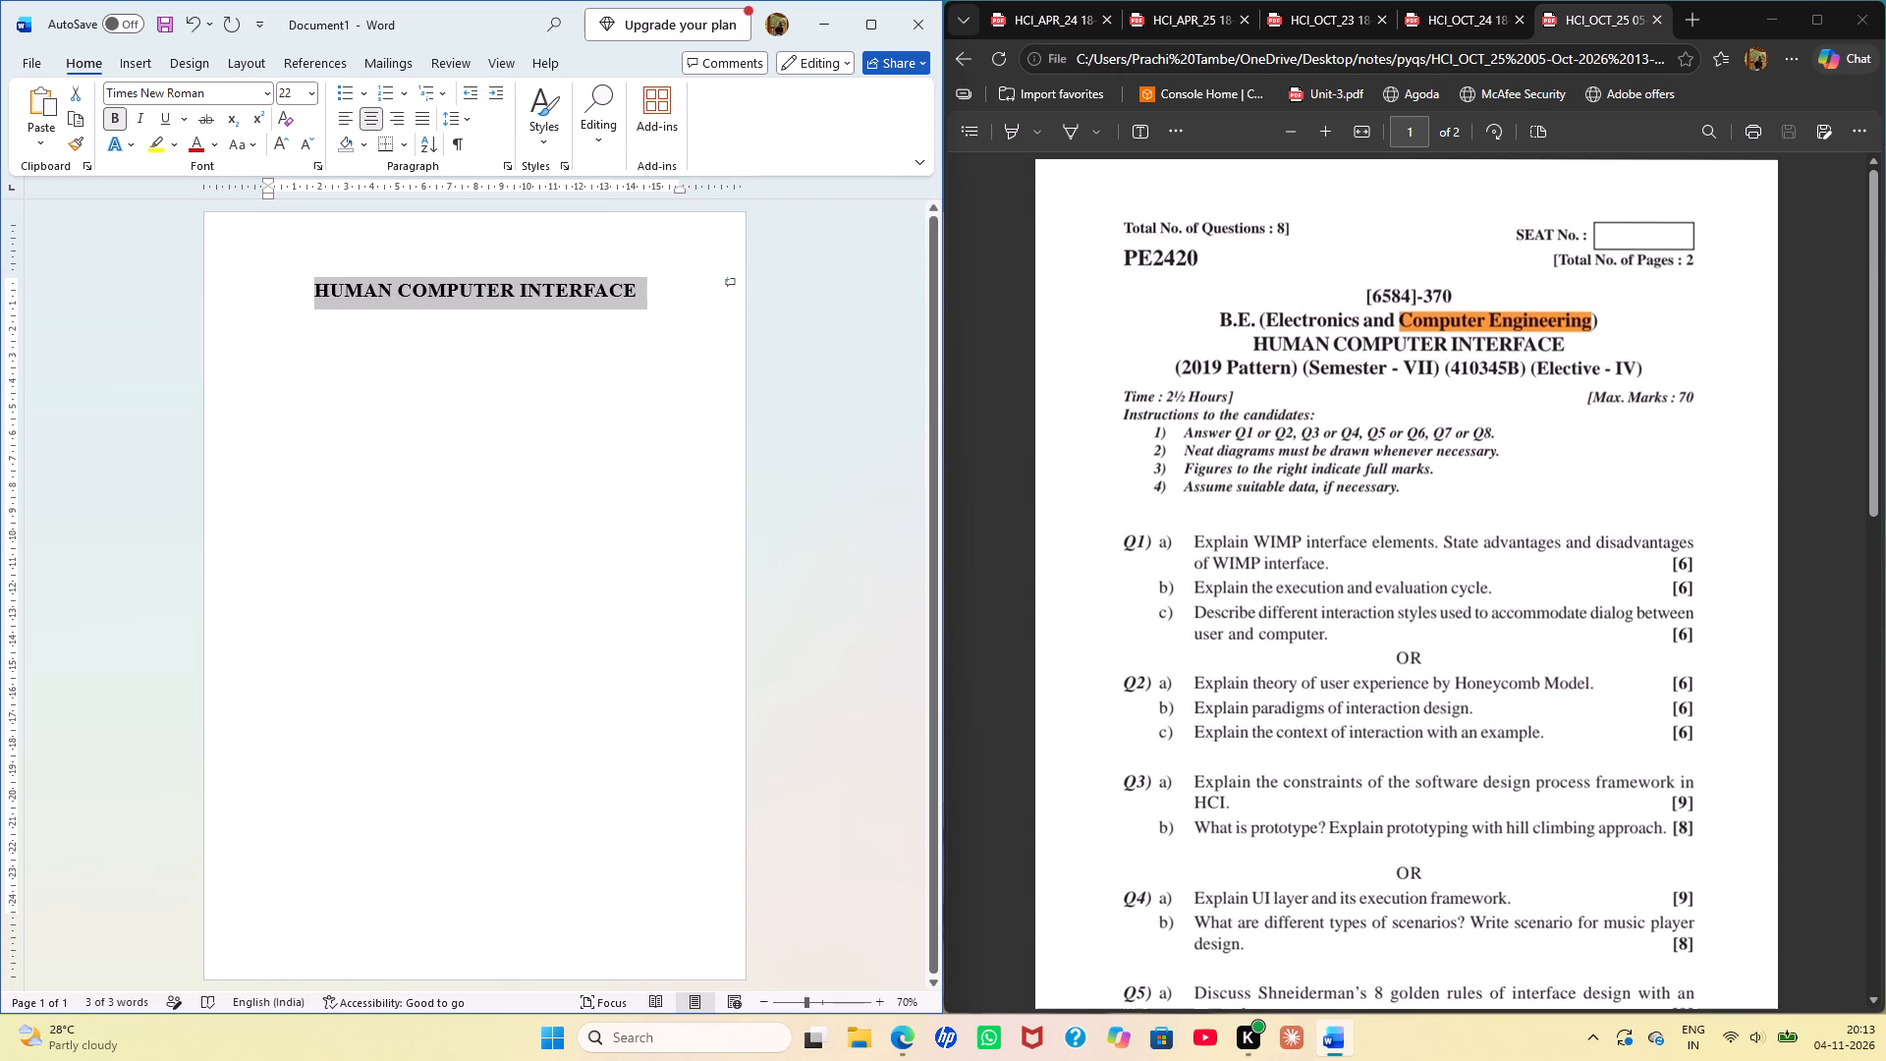
{"action": "left_click", "coordinate": [427, 331]}
Add the heading "UNIT 3" below the title, leaving one blank line between them, and start a new line after it.
{"action": "left_click", "coordinate": [648, 297]}
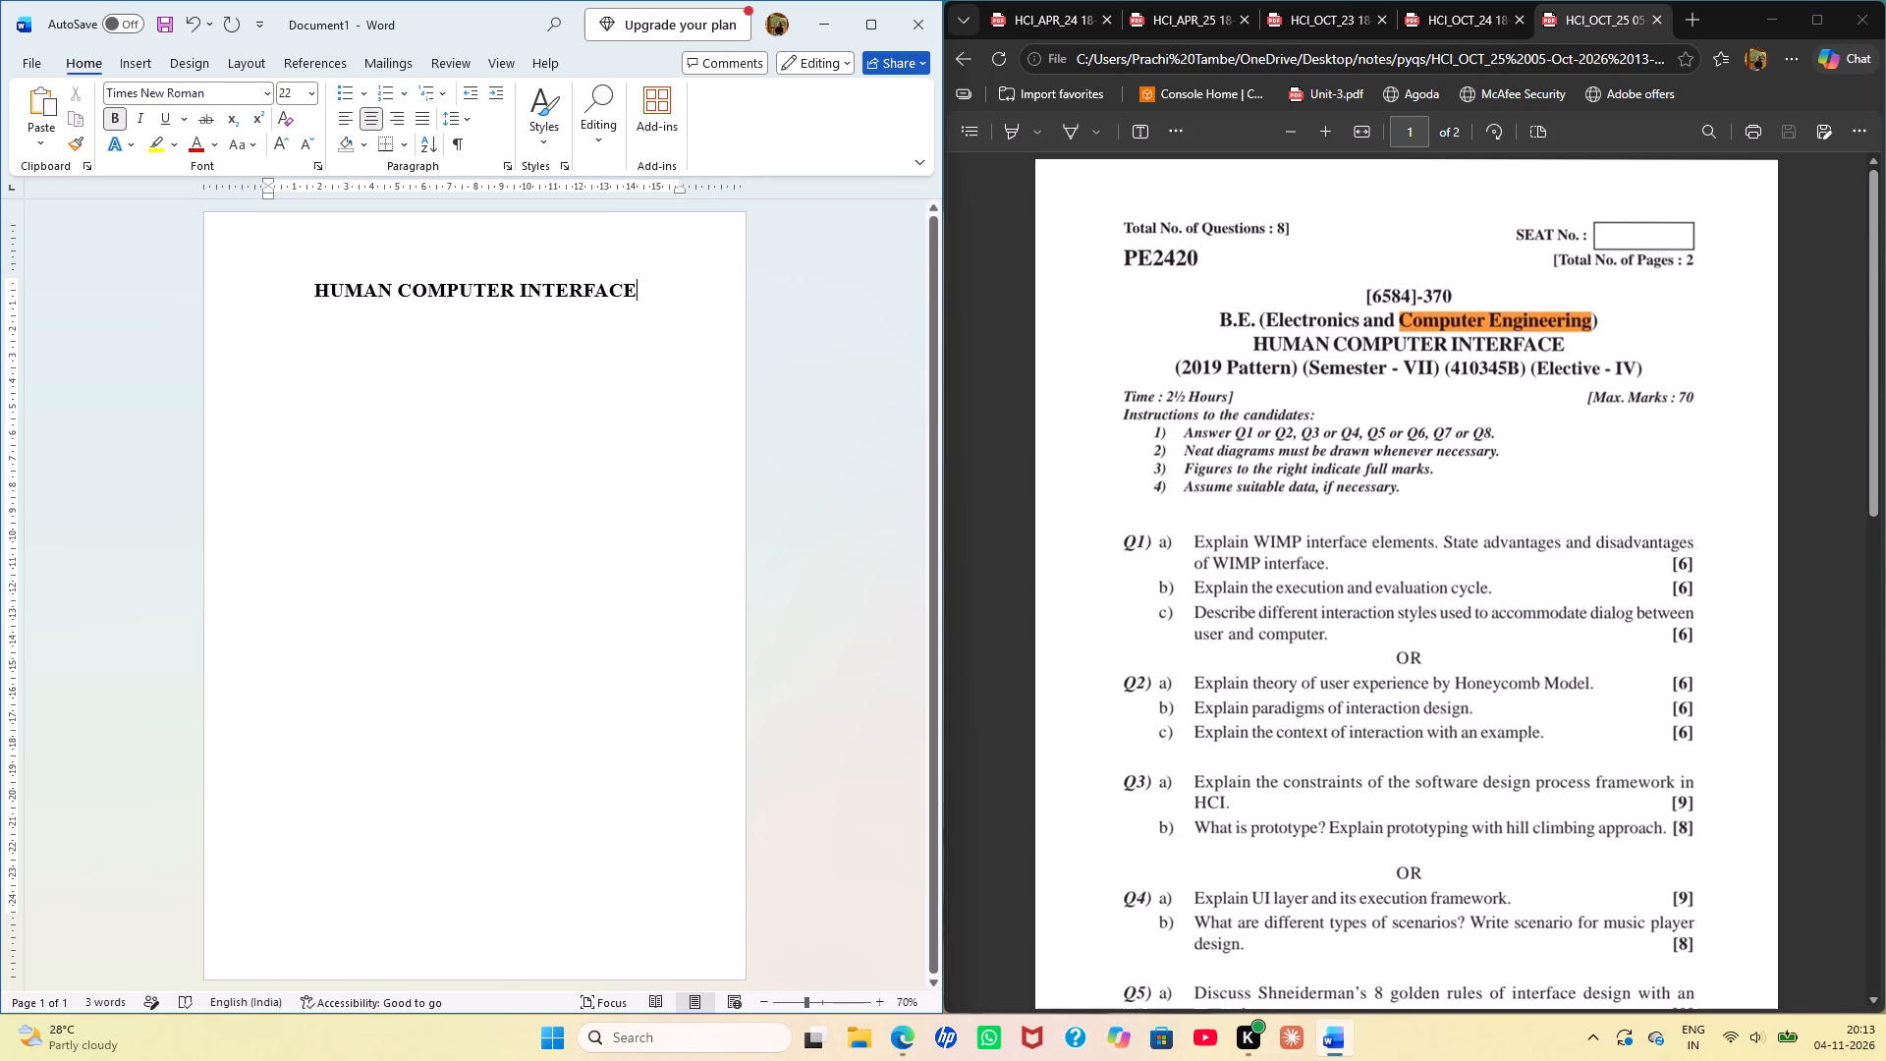
{"action": "key", "text": "Return"}
{"action": "key", "text": "Return"}
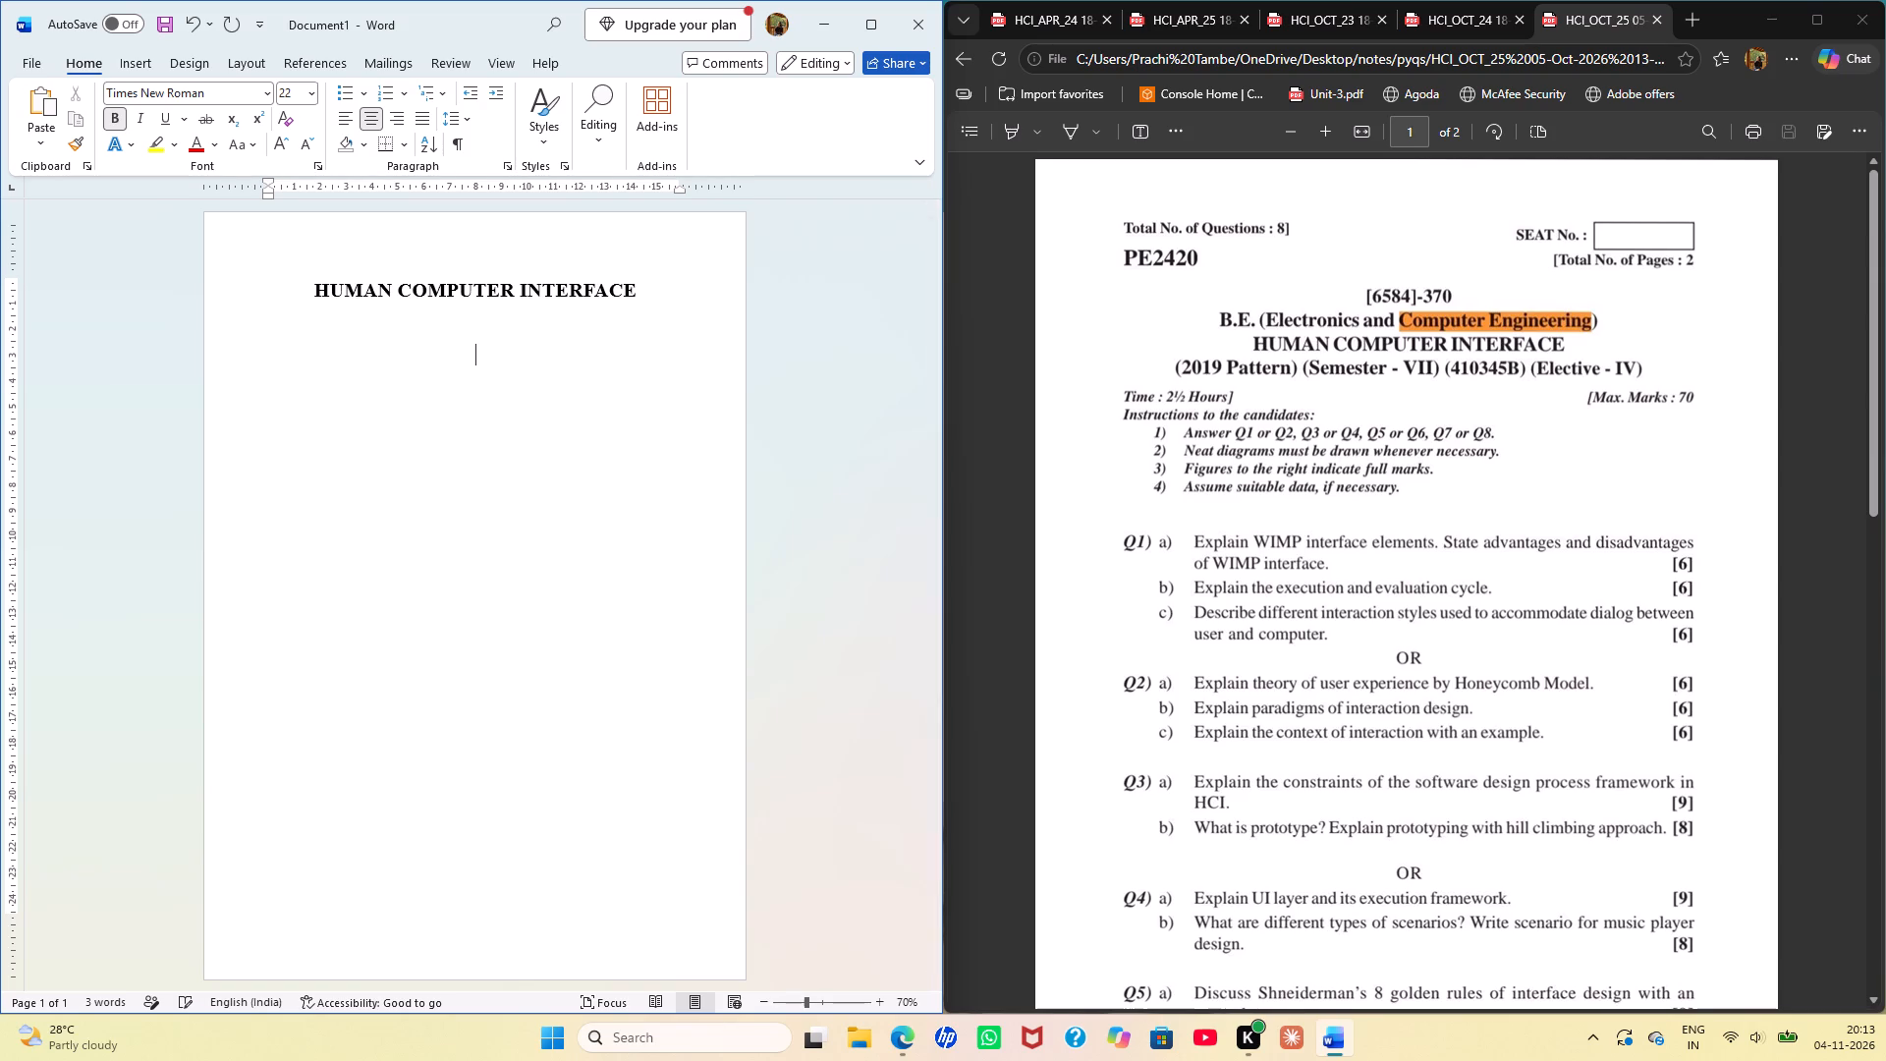
{"action": "type", "text": "UNIT"}
{"action": "key", "text": "space"}
{"action": "key", "text": "3"}
{"action": "key", "text": "Return"}
Set the font size to 14 below the UNIT 3 heading, add another line, and left-align it.
{"action": "left_click", "coordinate": [289, 87]}
{"action": "type", "text": "13"}
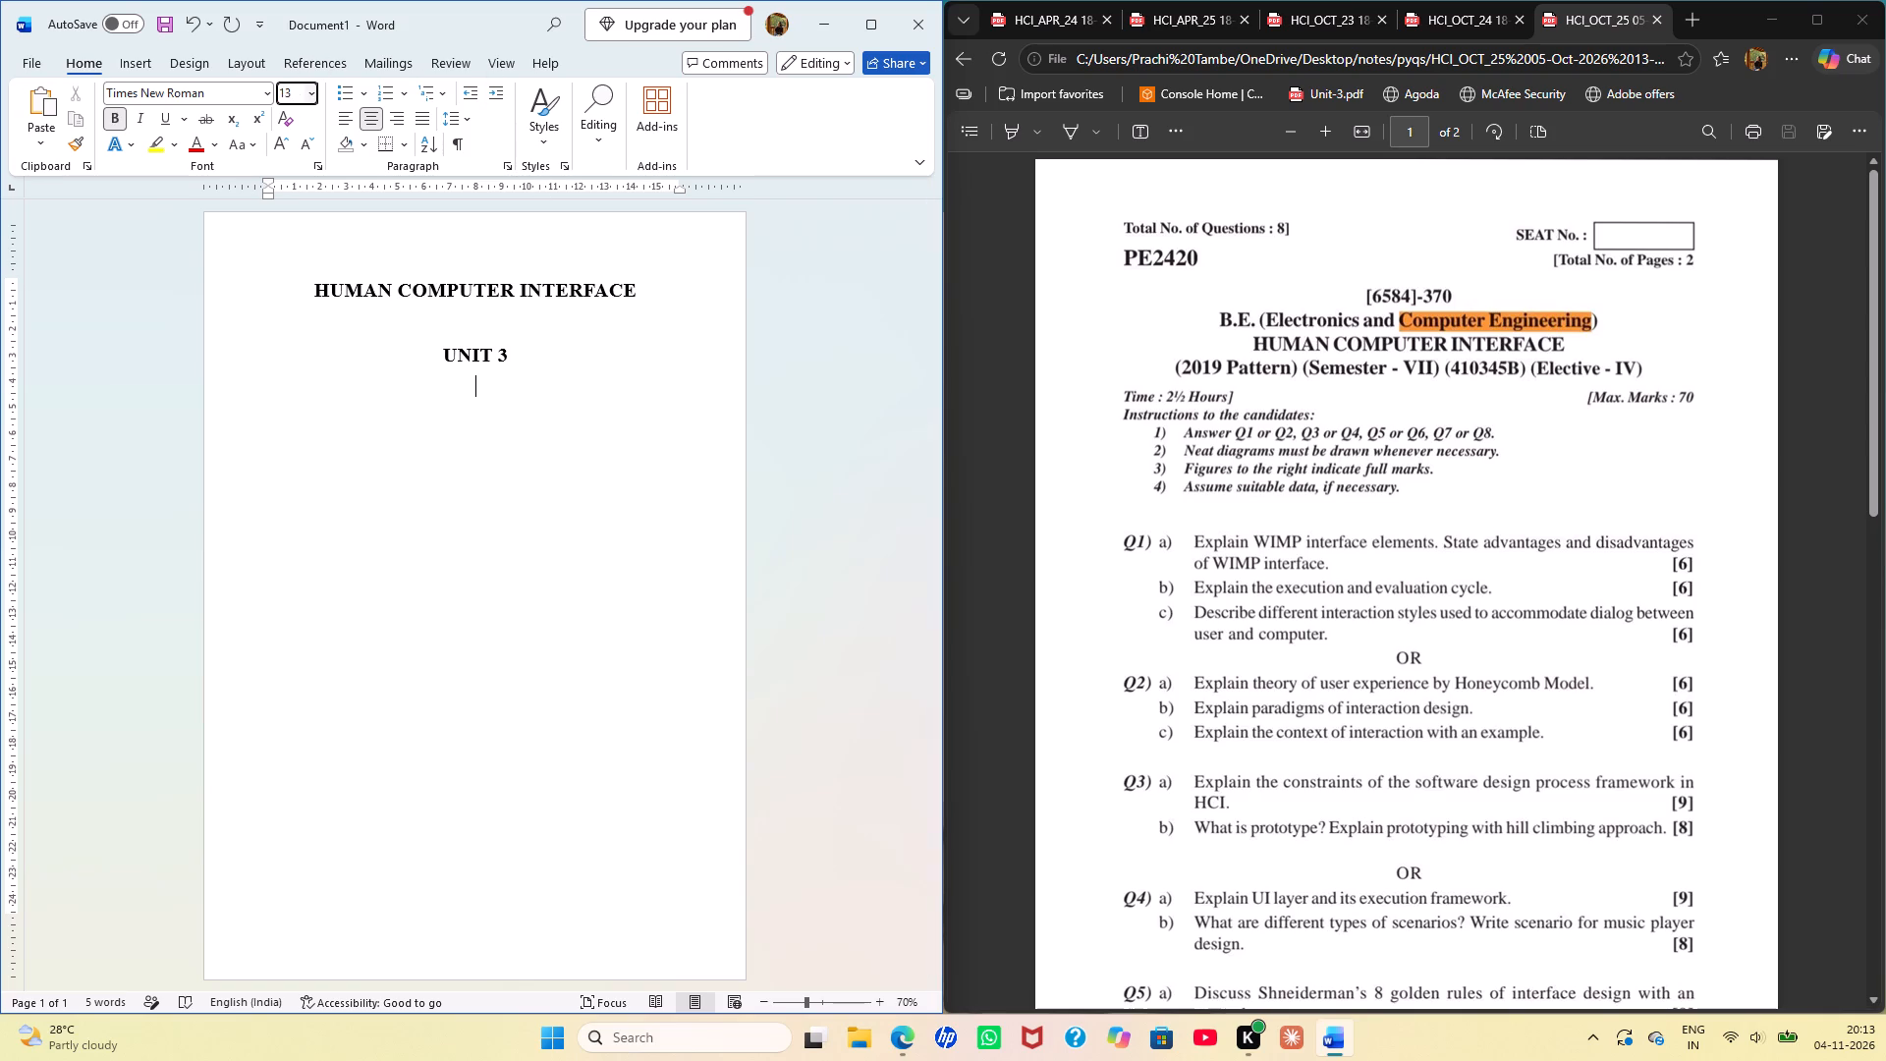
{"action": "key", "text": "BackSpace"}
{"action": "key", "text": "4"}
{"action": "key", "text": "Return"}
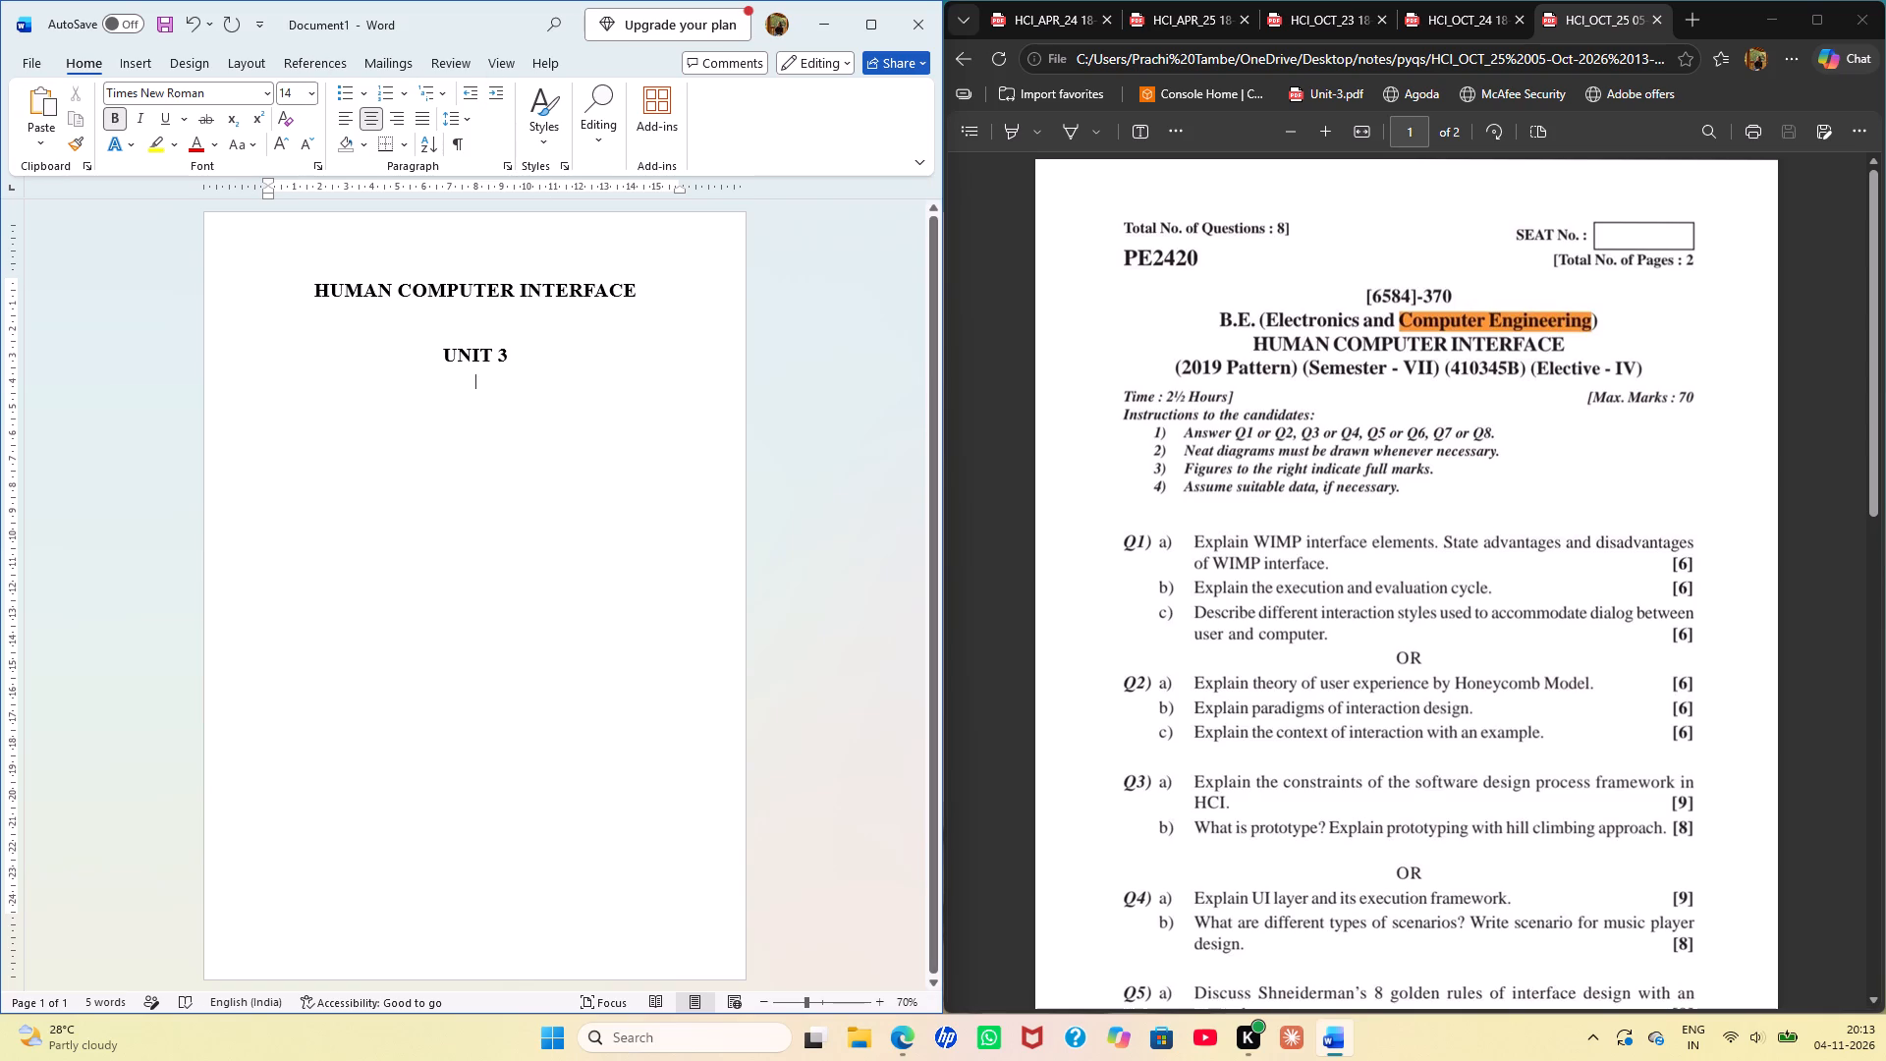
{"action": "key", "text": "Return"}
{"action": "left_click", "coordinate": [355, 116]}
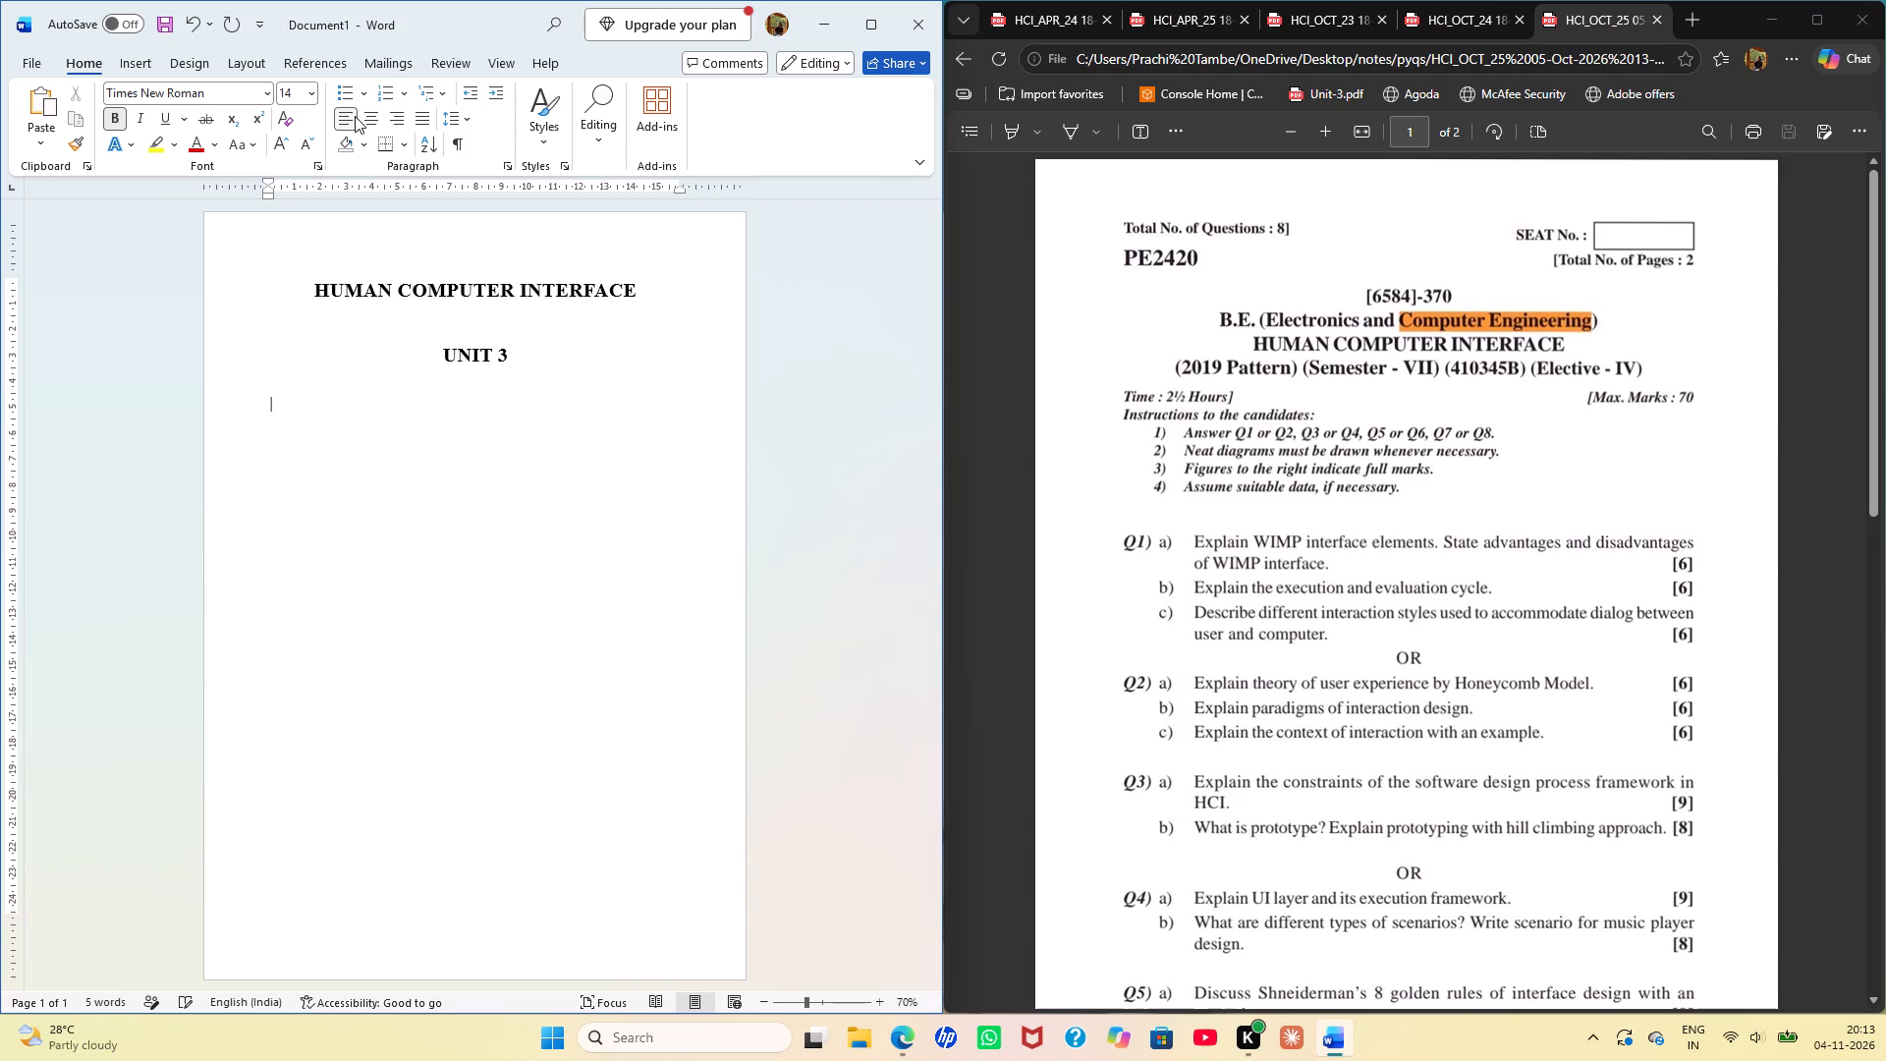
Enter the question labels Q1. to Q6. below the UNIT 3 heading, each on its own line.
{"action": "type", "text": "Q1"}
{"action": "key", "text": "period"}
{"action": "key", "text": "Return"}
{"action": "type", "text": "Q2."}
{"action": "key", "text": "Return"}
{"action": "type", "text": "Q3."}
{"action": "key", "text": "Return"}
{"action": "type", "text": "Q4."}
{"action": "key", "text": "Return"}
{"action": "type", "text": "Q5."}
{"action": "key", "text": "Return"}
{"action": "type", "text": "Q6."}
{"action": "key", "text": "Return"}
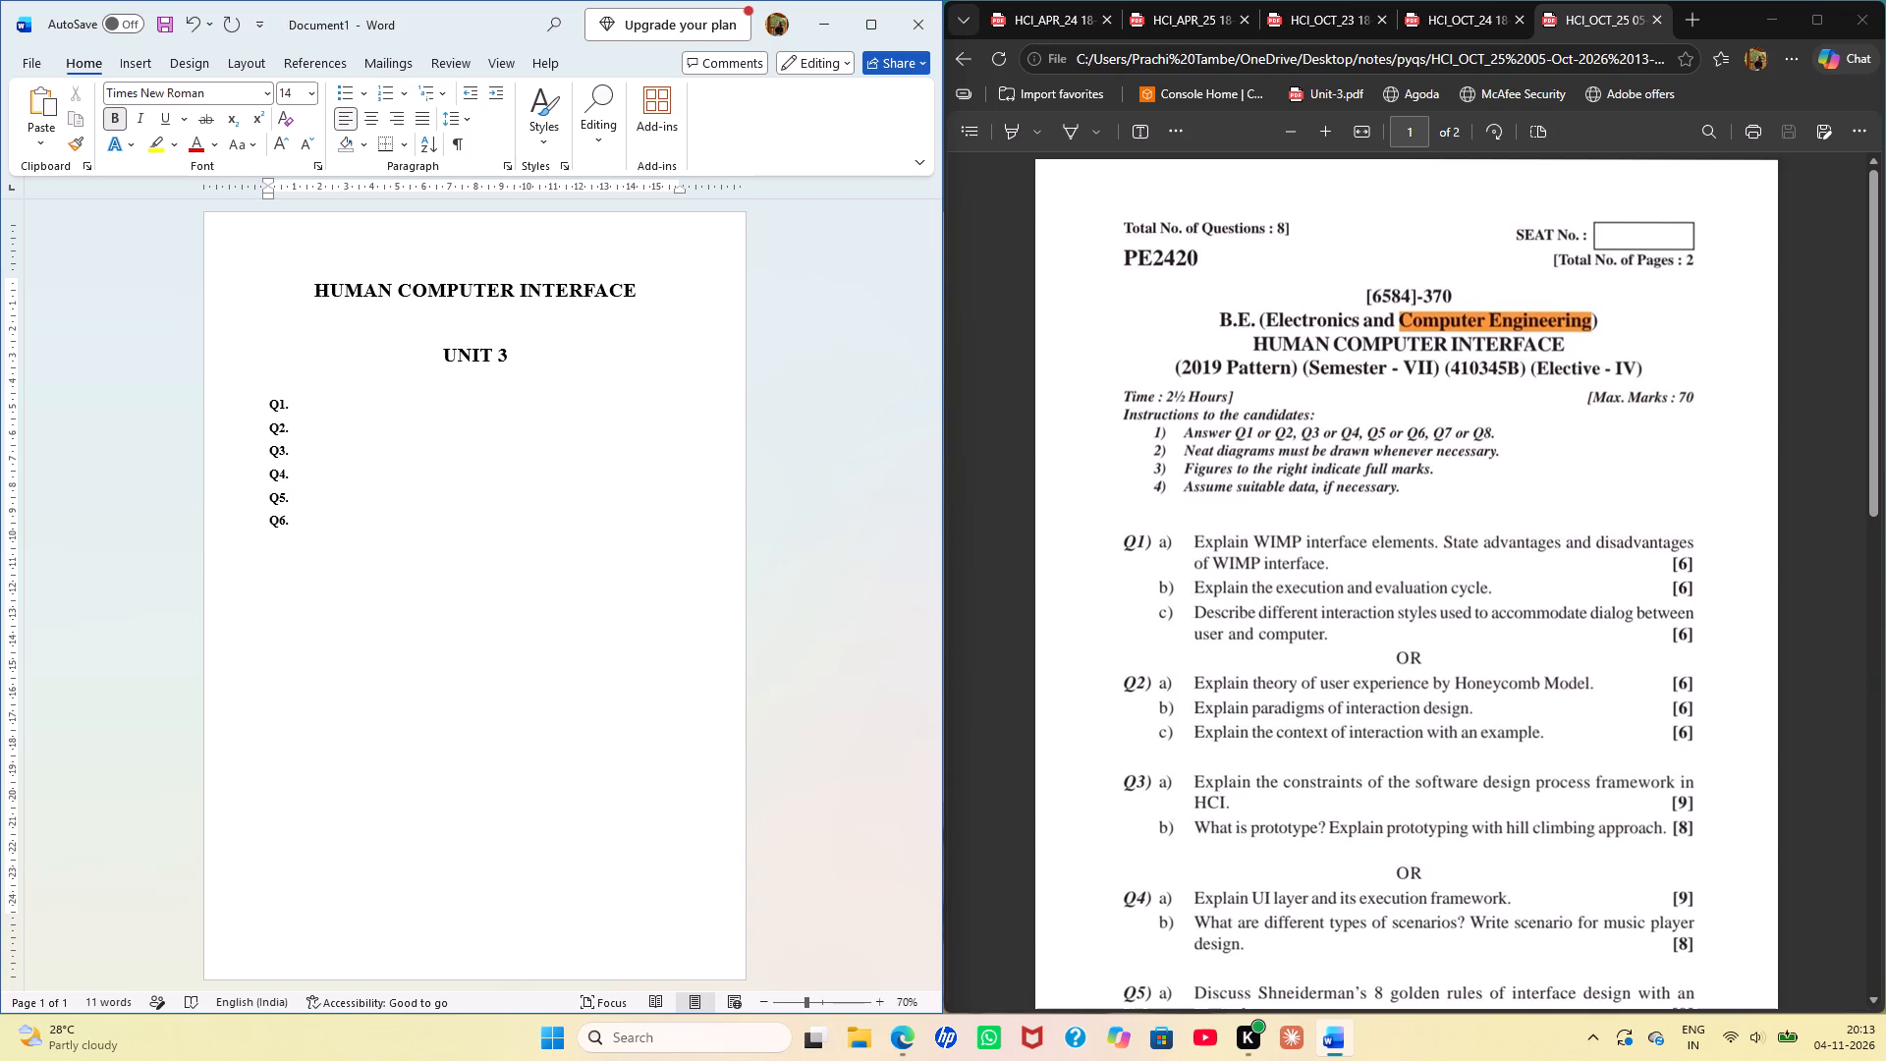
Continue the list with the question labels Q7. to Q10., each on its own line.
{"action": "type", "text": "Q7."}
{"action": "key", "text": "Return"}
{"action": "key", "text": "q"}
{"action": "type", "text": "8."}
{"action": "key", "text": "Return"}
{"action": "type", "text": "Q9."}
{"action": "key", "text": "Return"}
{"action": "key", "text": "1"}
{"action": "key", "text": "BackSpace"}
{"action": "type", "text": "Q10."}
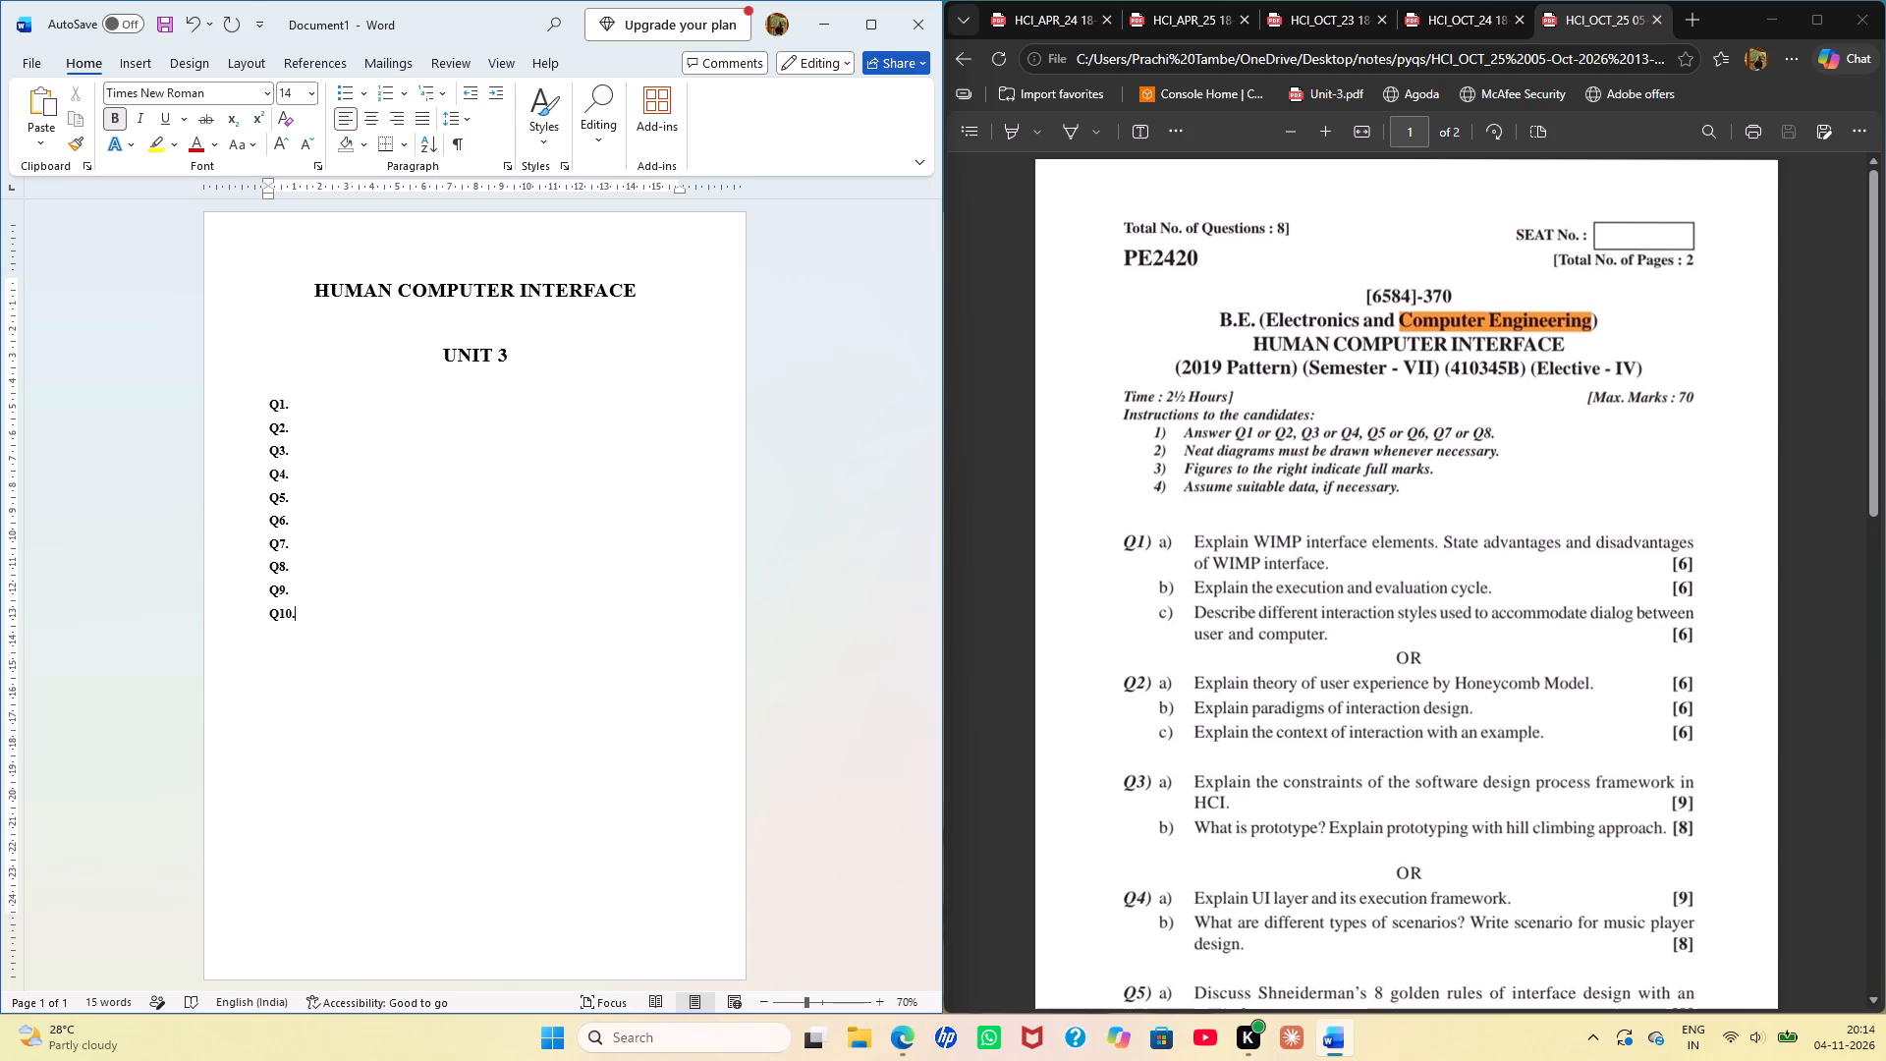
{"action": "type", "text": "Q1"}
{"action": "key", "text": "BackSpace"}
{"action": "key", "text": "BackSpace"}
Extend the list with the question labels Q11. to Q15., each on its own line.
{"action": "key", "text": "Return"}
{"action": "type", "text": "Q11"}
{"action": "key", "text": "period"}
{"action": "key", "text": "Return"}
{"action": "type", "text": "Q12."}
{"action": "key", "text": "Return"}
{"action": "type", "text": "Q1"}
{"action": "type", "text": "3."}
{"action": "key", "text": "Return"}
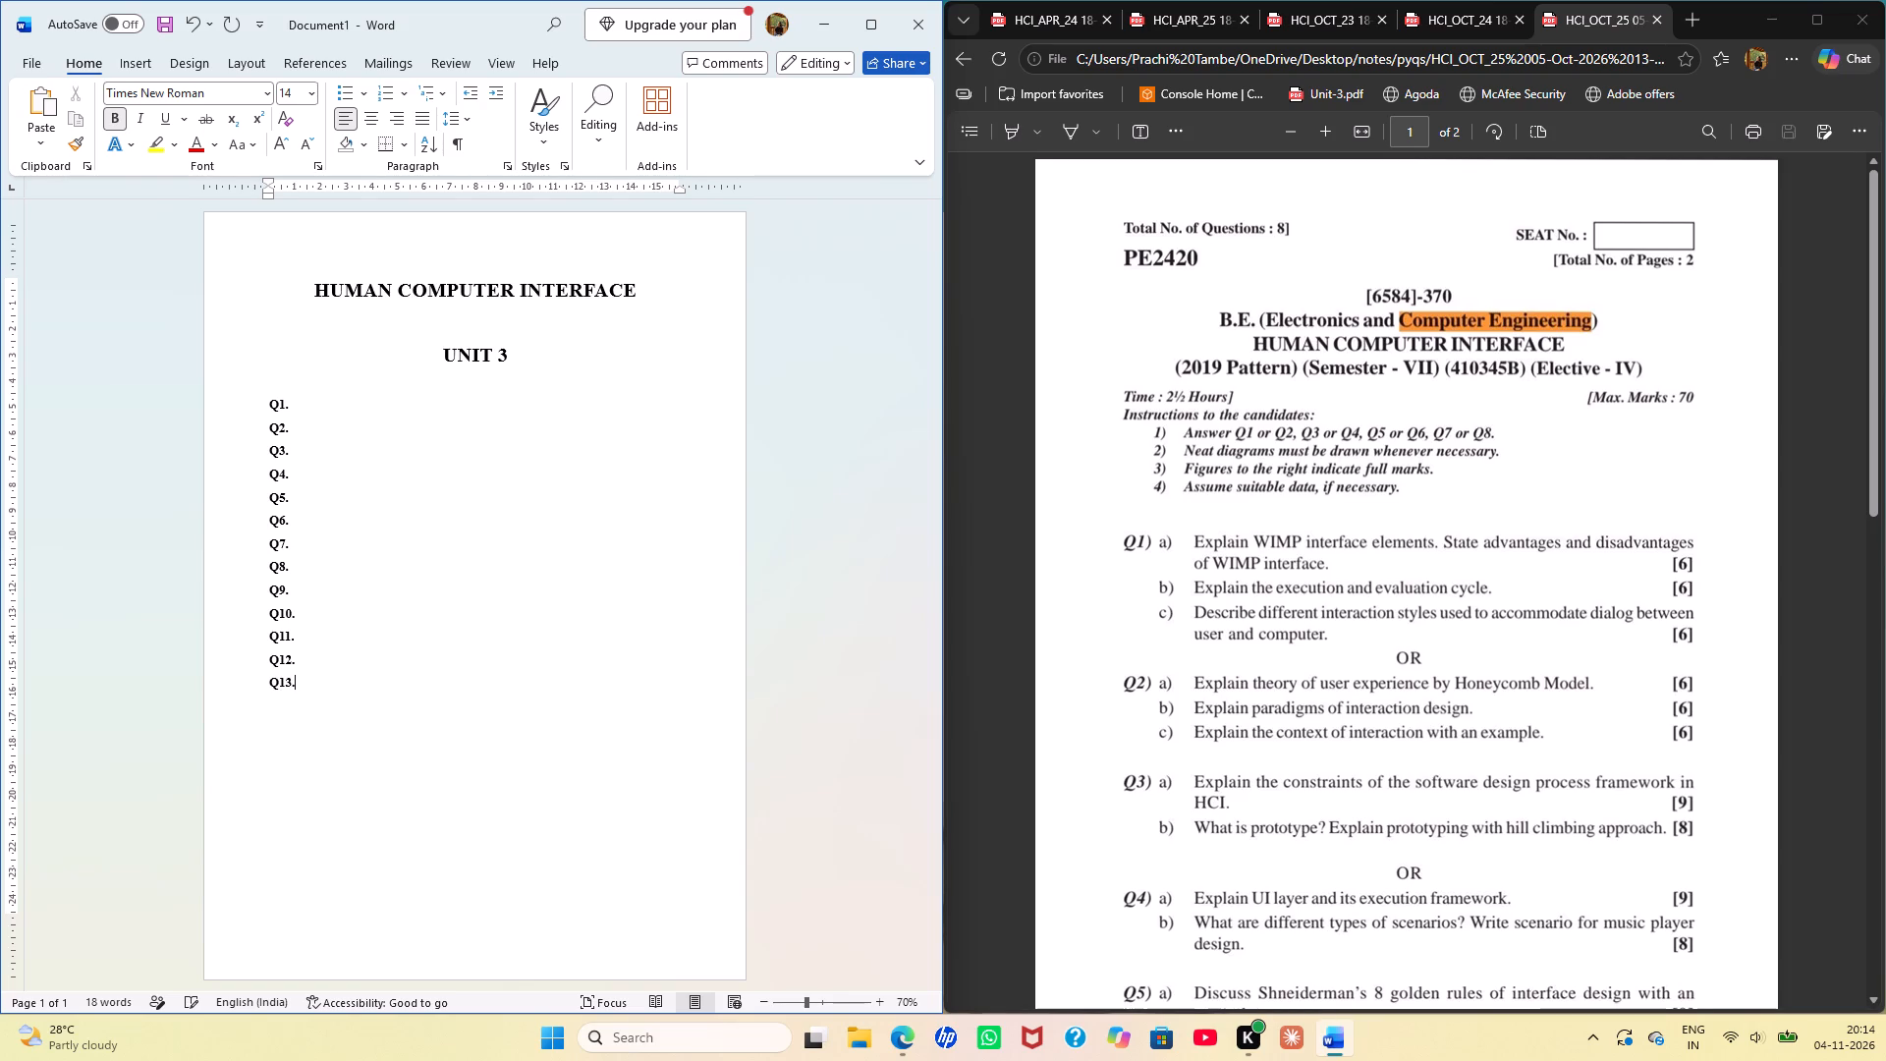
{"action": "type", "text": "Q14."}
{"action": "key", "text": "Return"}
{"action": "type", "text": "Q15"}
{"action": "key", "text": "period"}
Copy the first line of question Q1 a), on WIMP interface elements, from the exam paper in Edge to the Q1. label in Word.
{"action": "scroll", "coordinate": [394, 439], "scroll_direction": "up", "scroll_amount": 2, "text": "ctrl"}
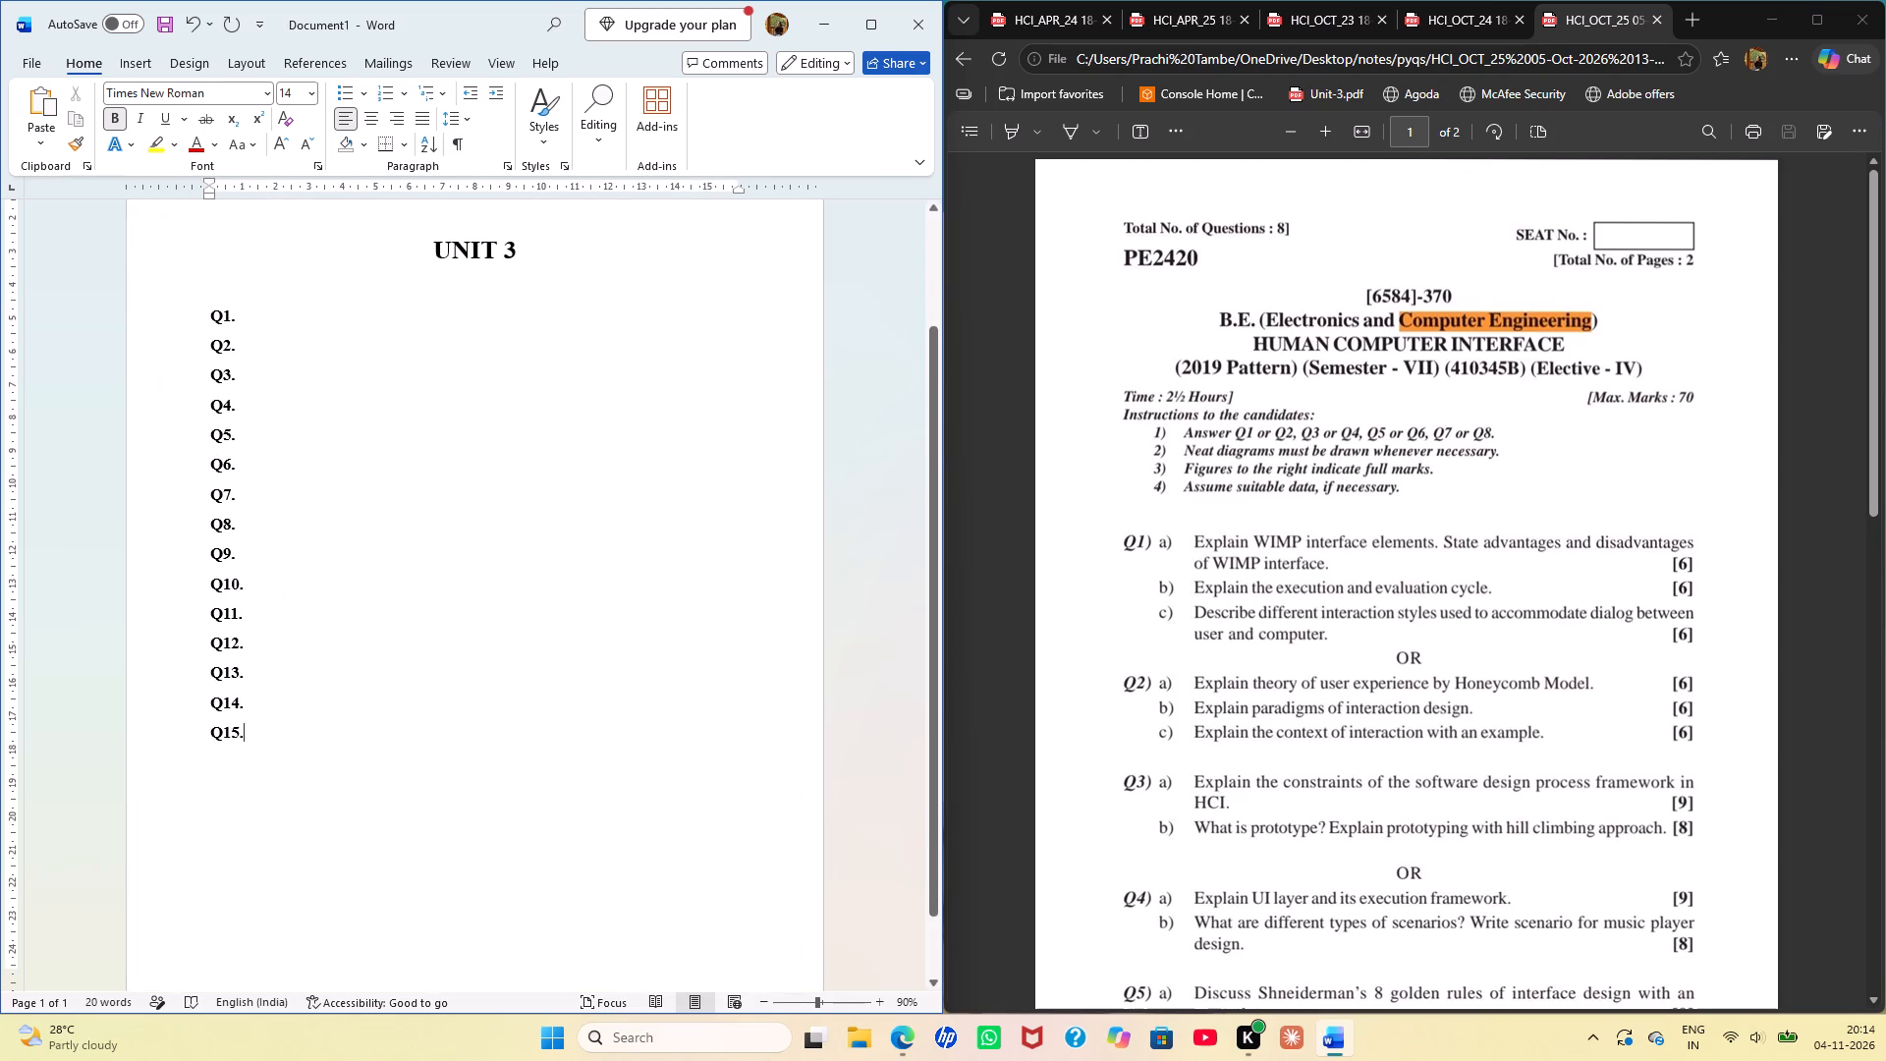
{"action": "left_click_drag", "start_coordinate": [1191, 540], "coordinate": [1331, 565]}
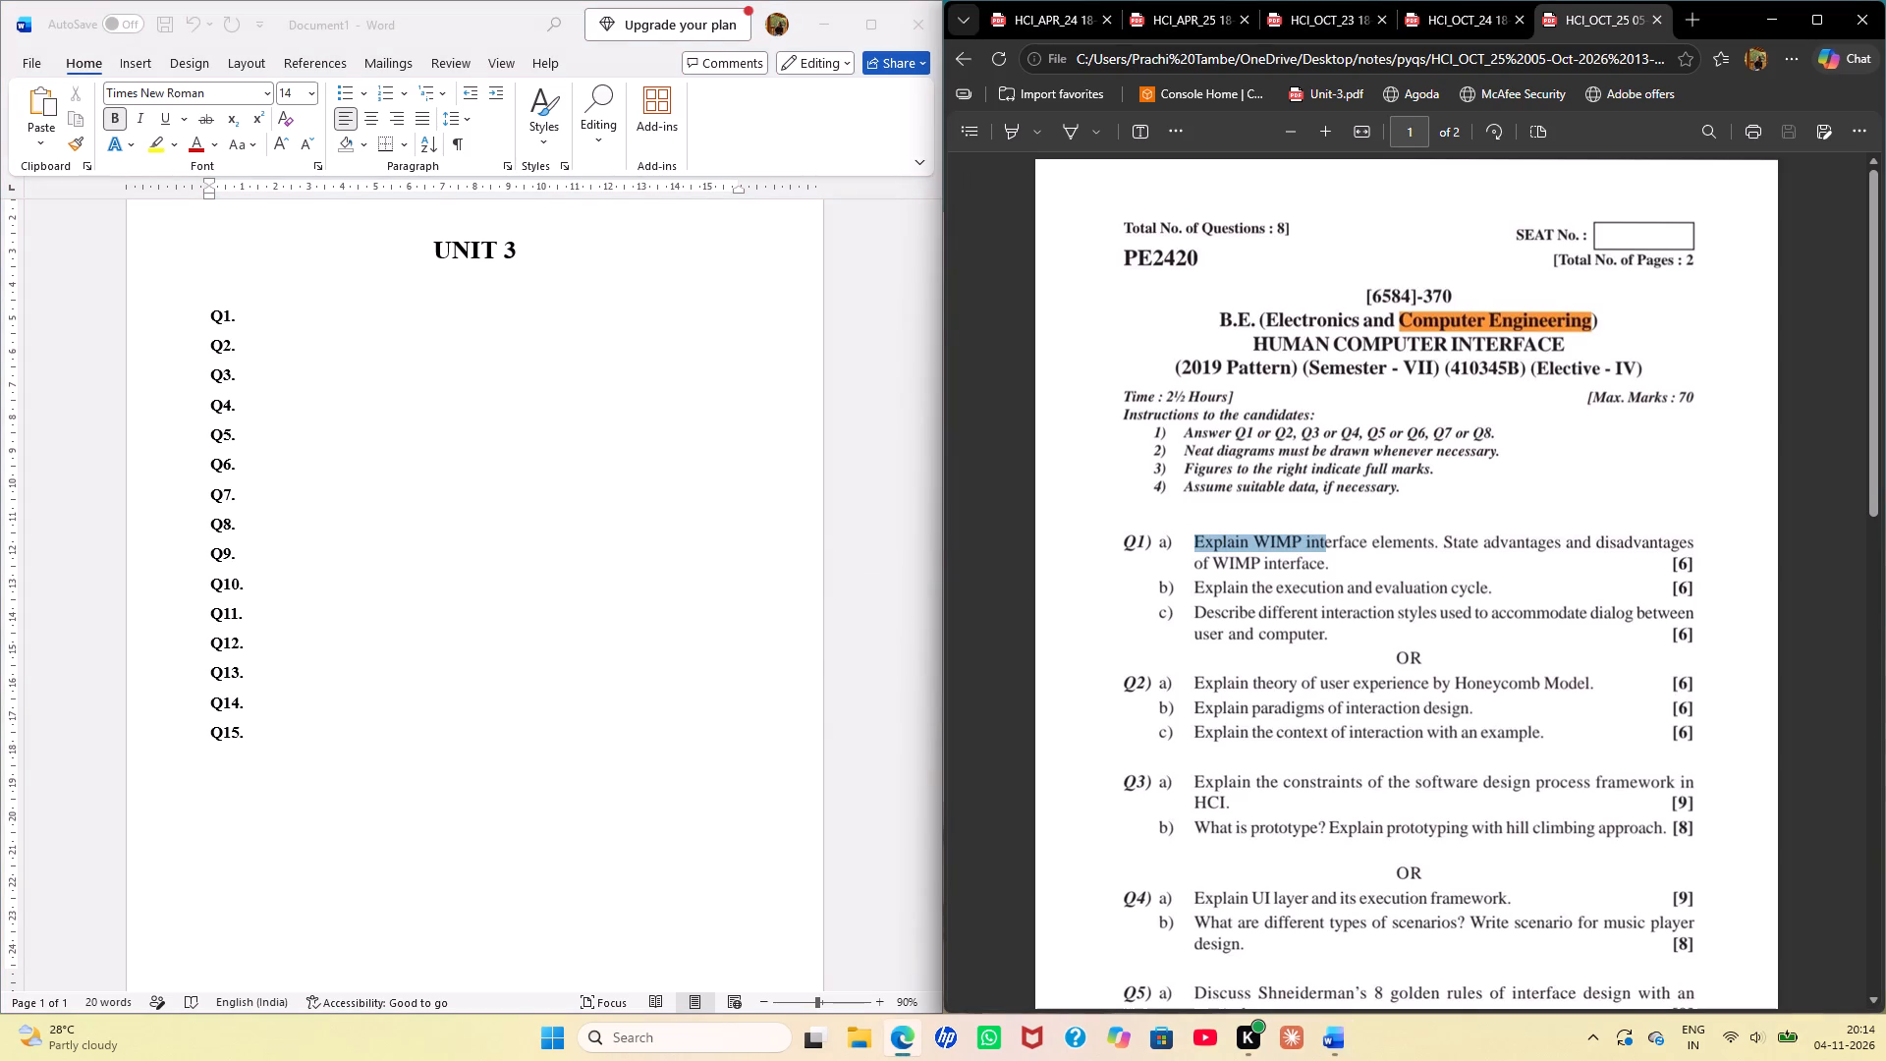
{"action": "left_click_drag", "start_coordinate": [1331, 565], "coordinate": [1331, 564]}
{"action": "left_click_drag", "start_coordinate": [1331, 564], "coordinate": [1191, 545]}
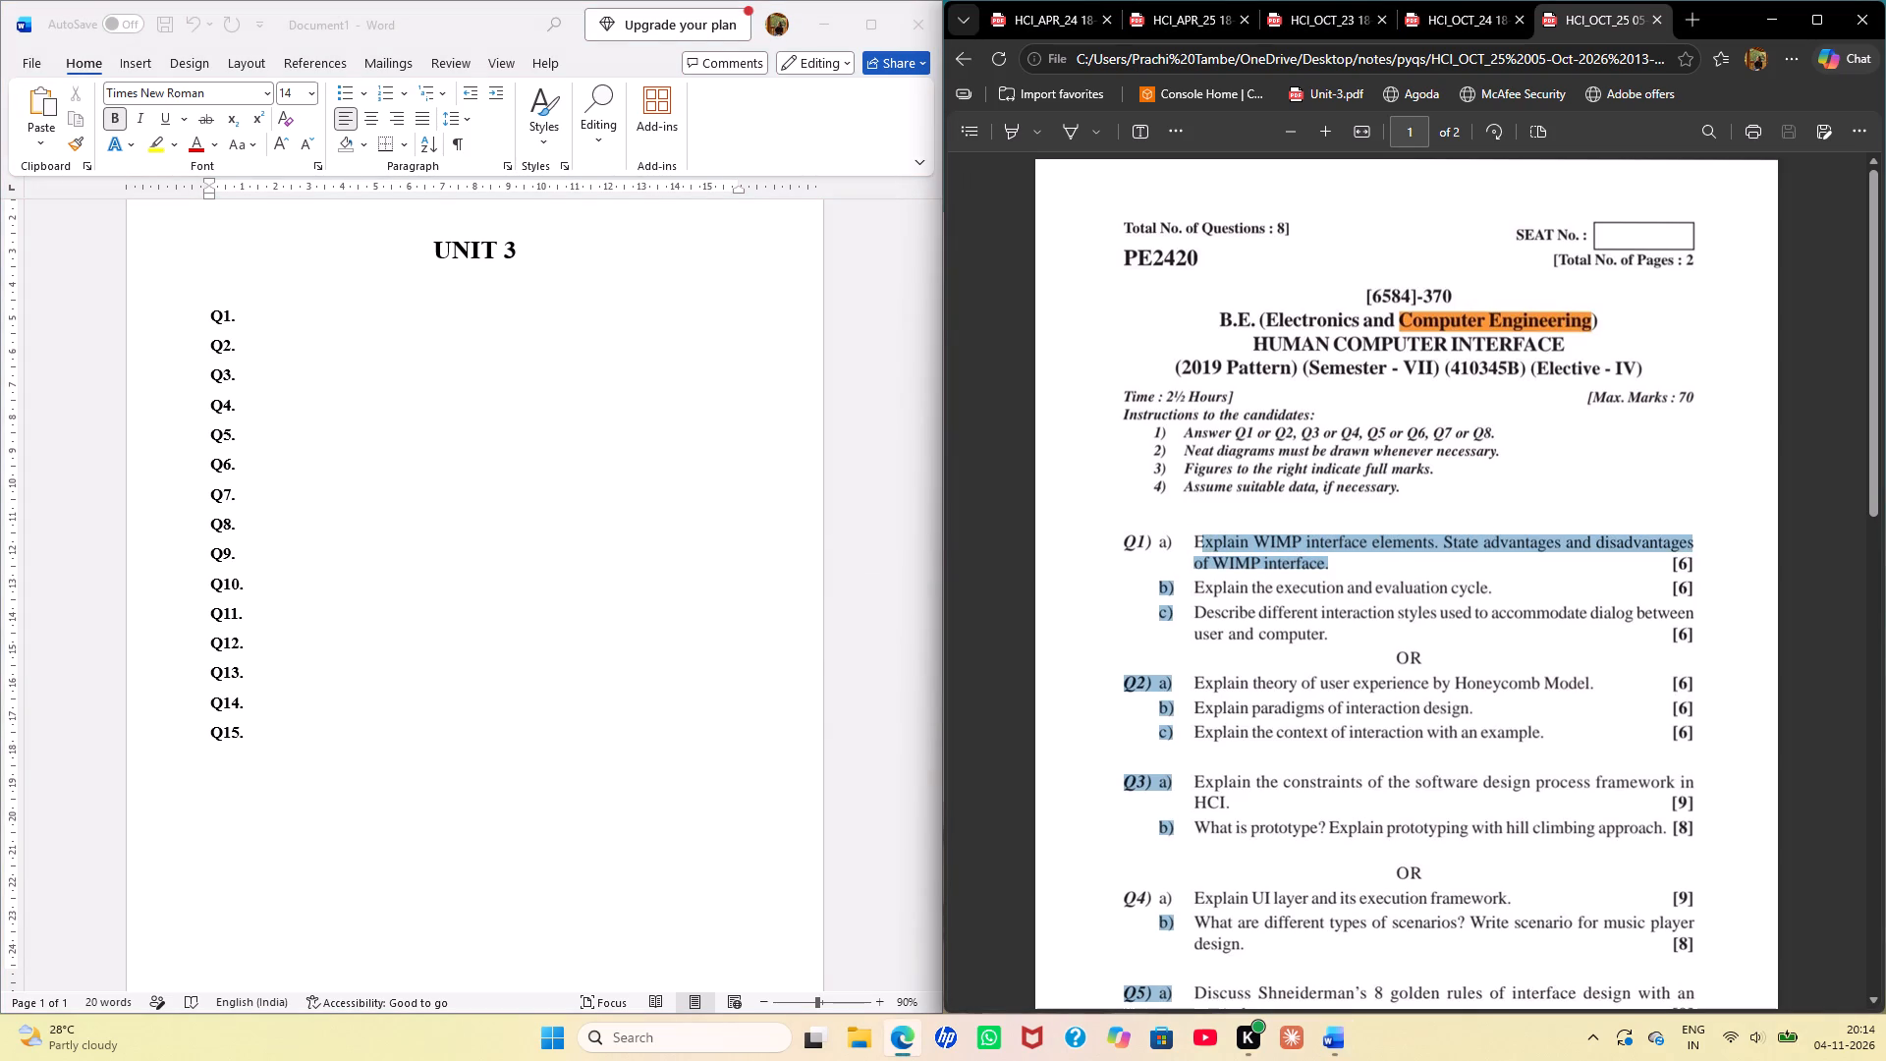
{"action": "left_click_drag", "start_coordinate": [1191, 545], "coordinate": [1190, 545]}
{"action": "left_click", "coordinate": [1190, 545]}
{"action": "left_click_drag", "start_coordinate": [1190, 545], "coordinate": [1303, 556]}
{"action": "left_click_drag", "start_coordinate": [1303, 556], "coordinate": [1193, 565]}
{"action": "left_click_drag", "start_coordinate": [1193, 565], "coordinate": [1169, 560]}
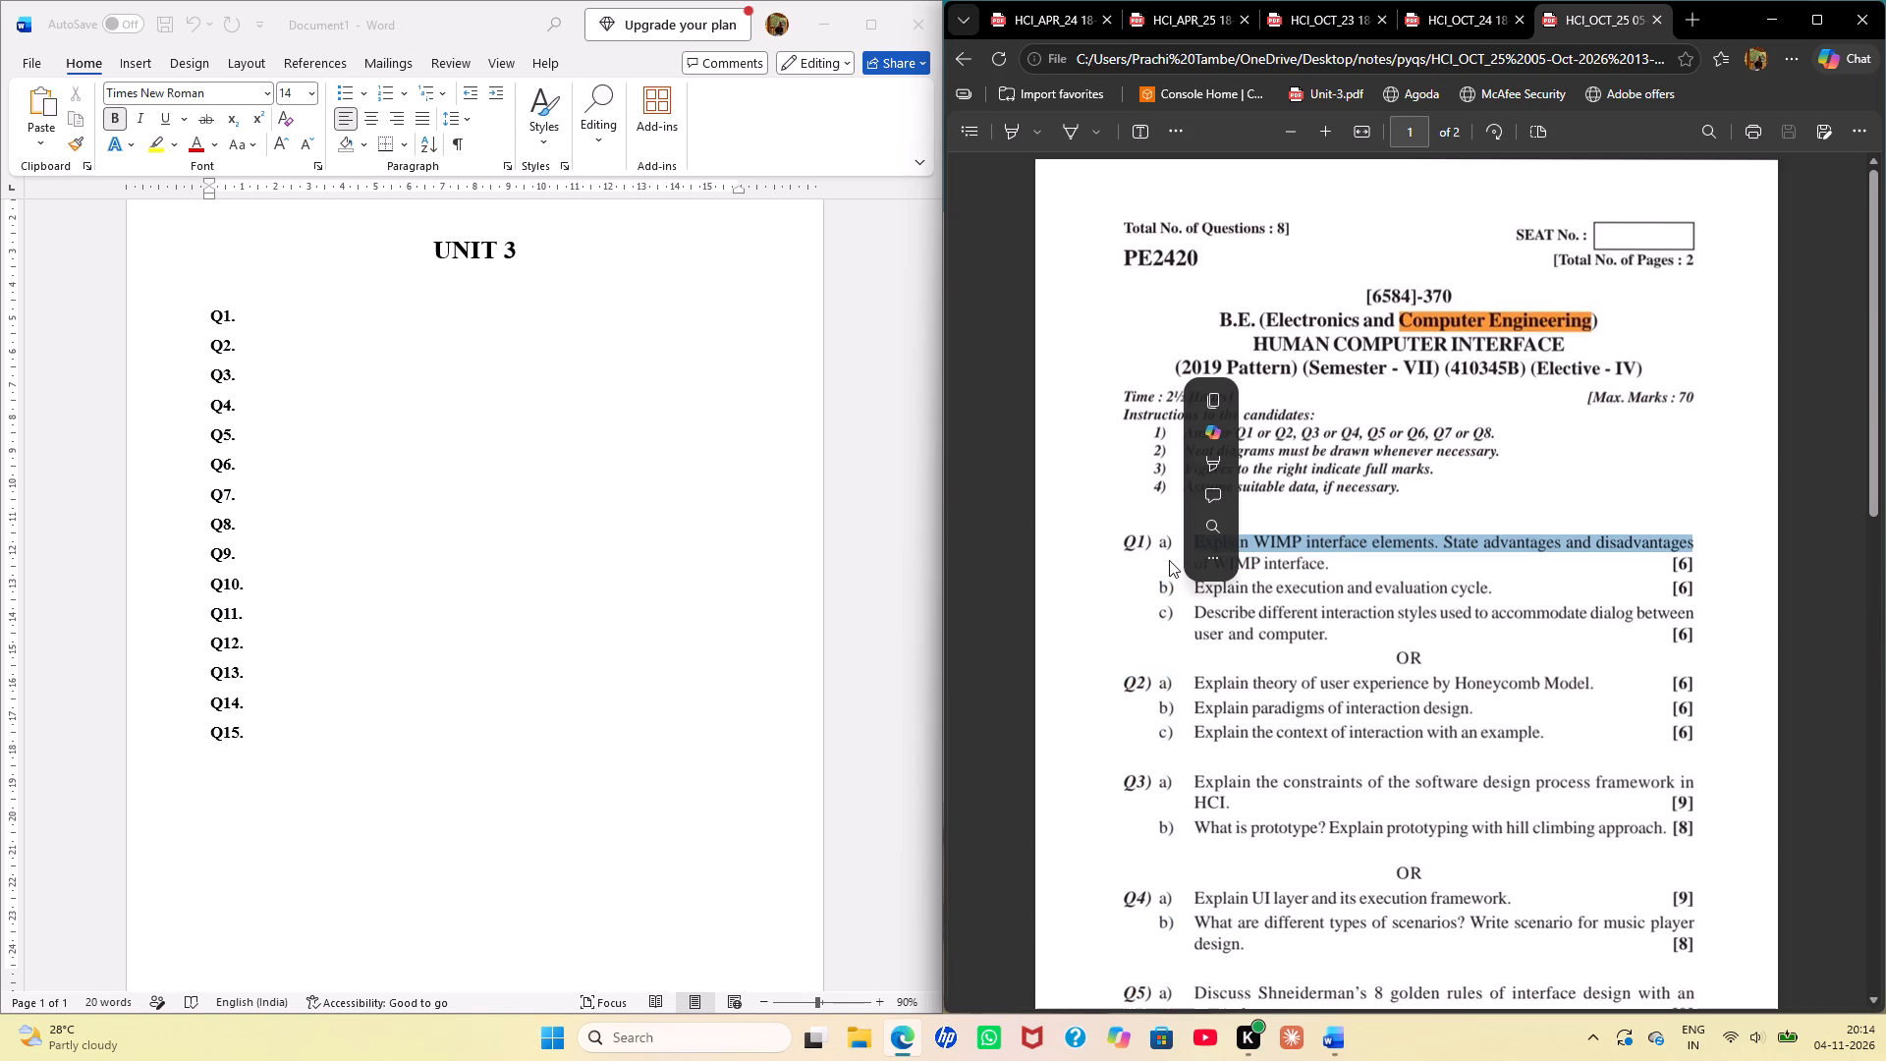
{"action": "key", "text": "ctrl+c"}
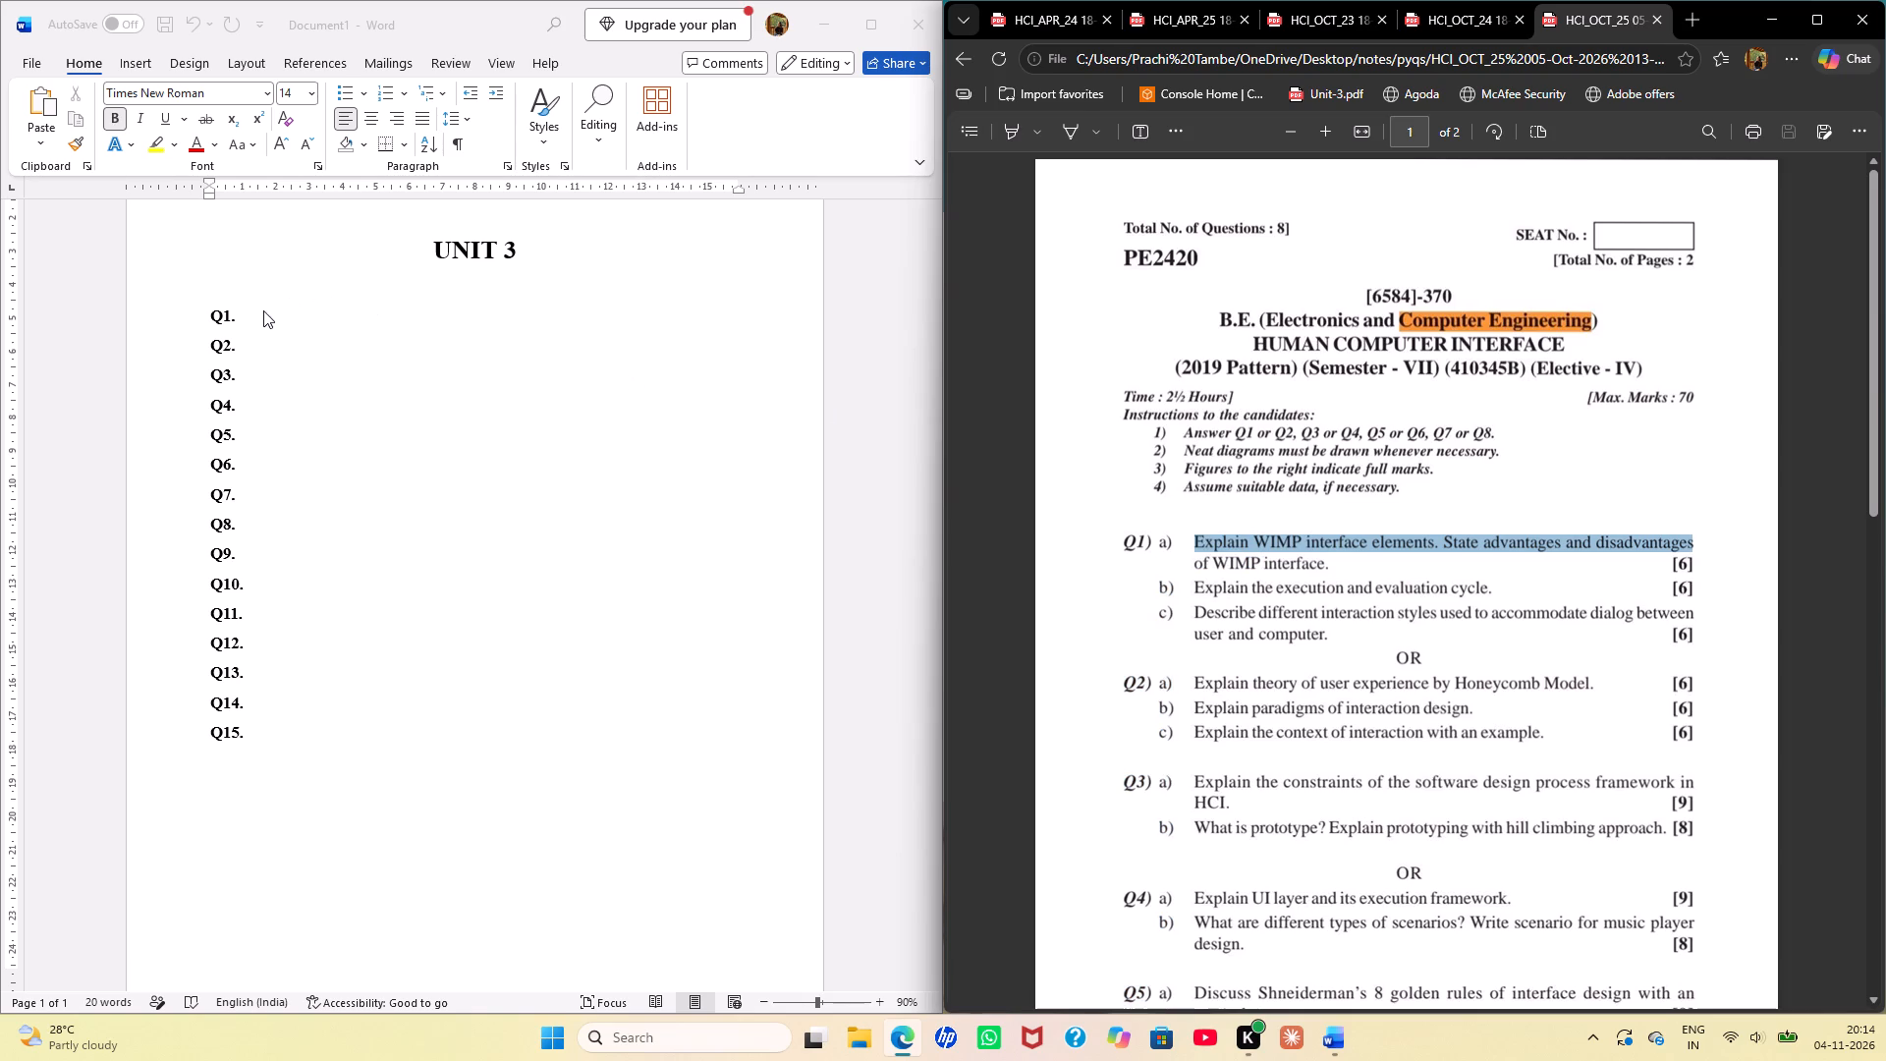
{"action": "left_click", "coordinate": [249, 311]}
{"action": "left_click", "coordinate": [249, 317]}
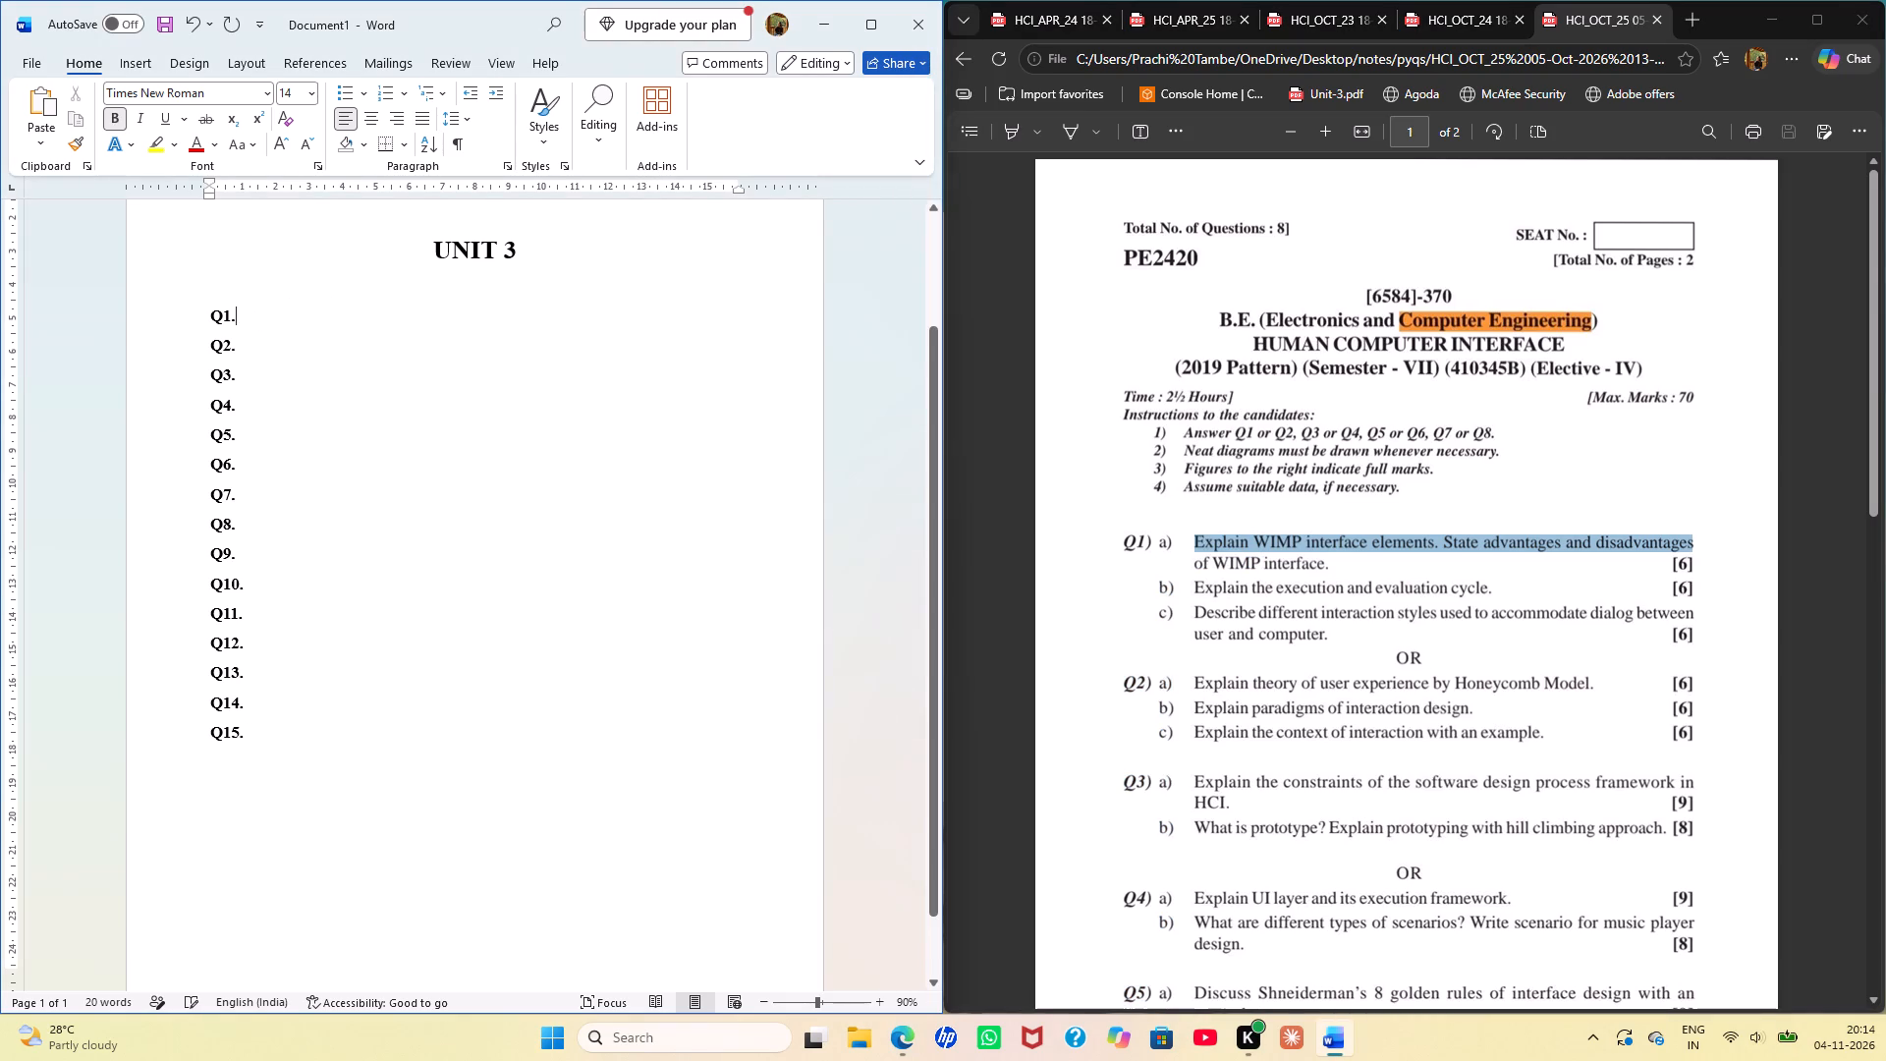
{"action": "key", "text": "ctrl+v"}
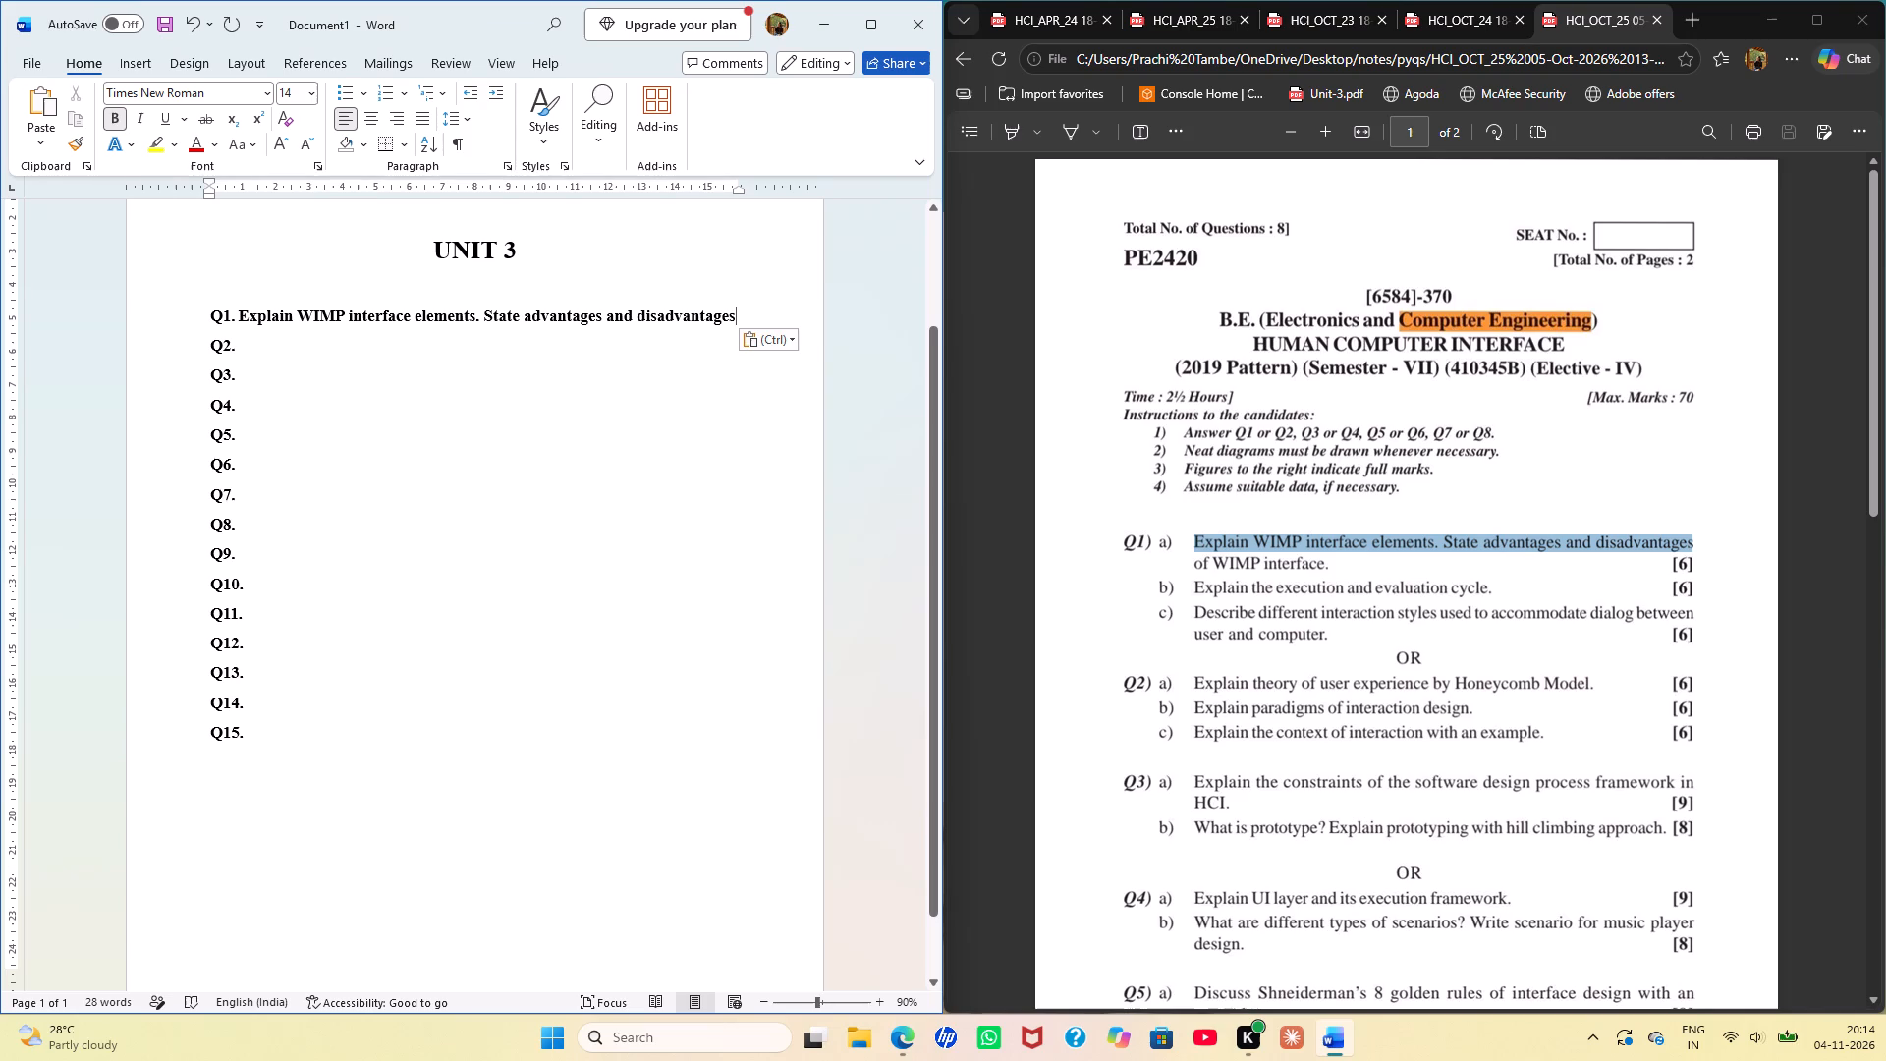
Complete the Q1 question by adding "of WIMP interface." at its end, without an extra line after it.
{"action": "key", "text": "space"}
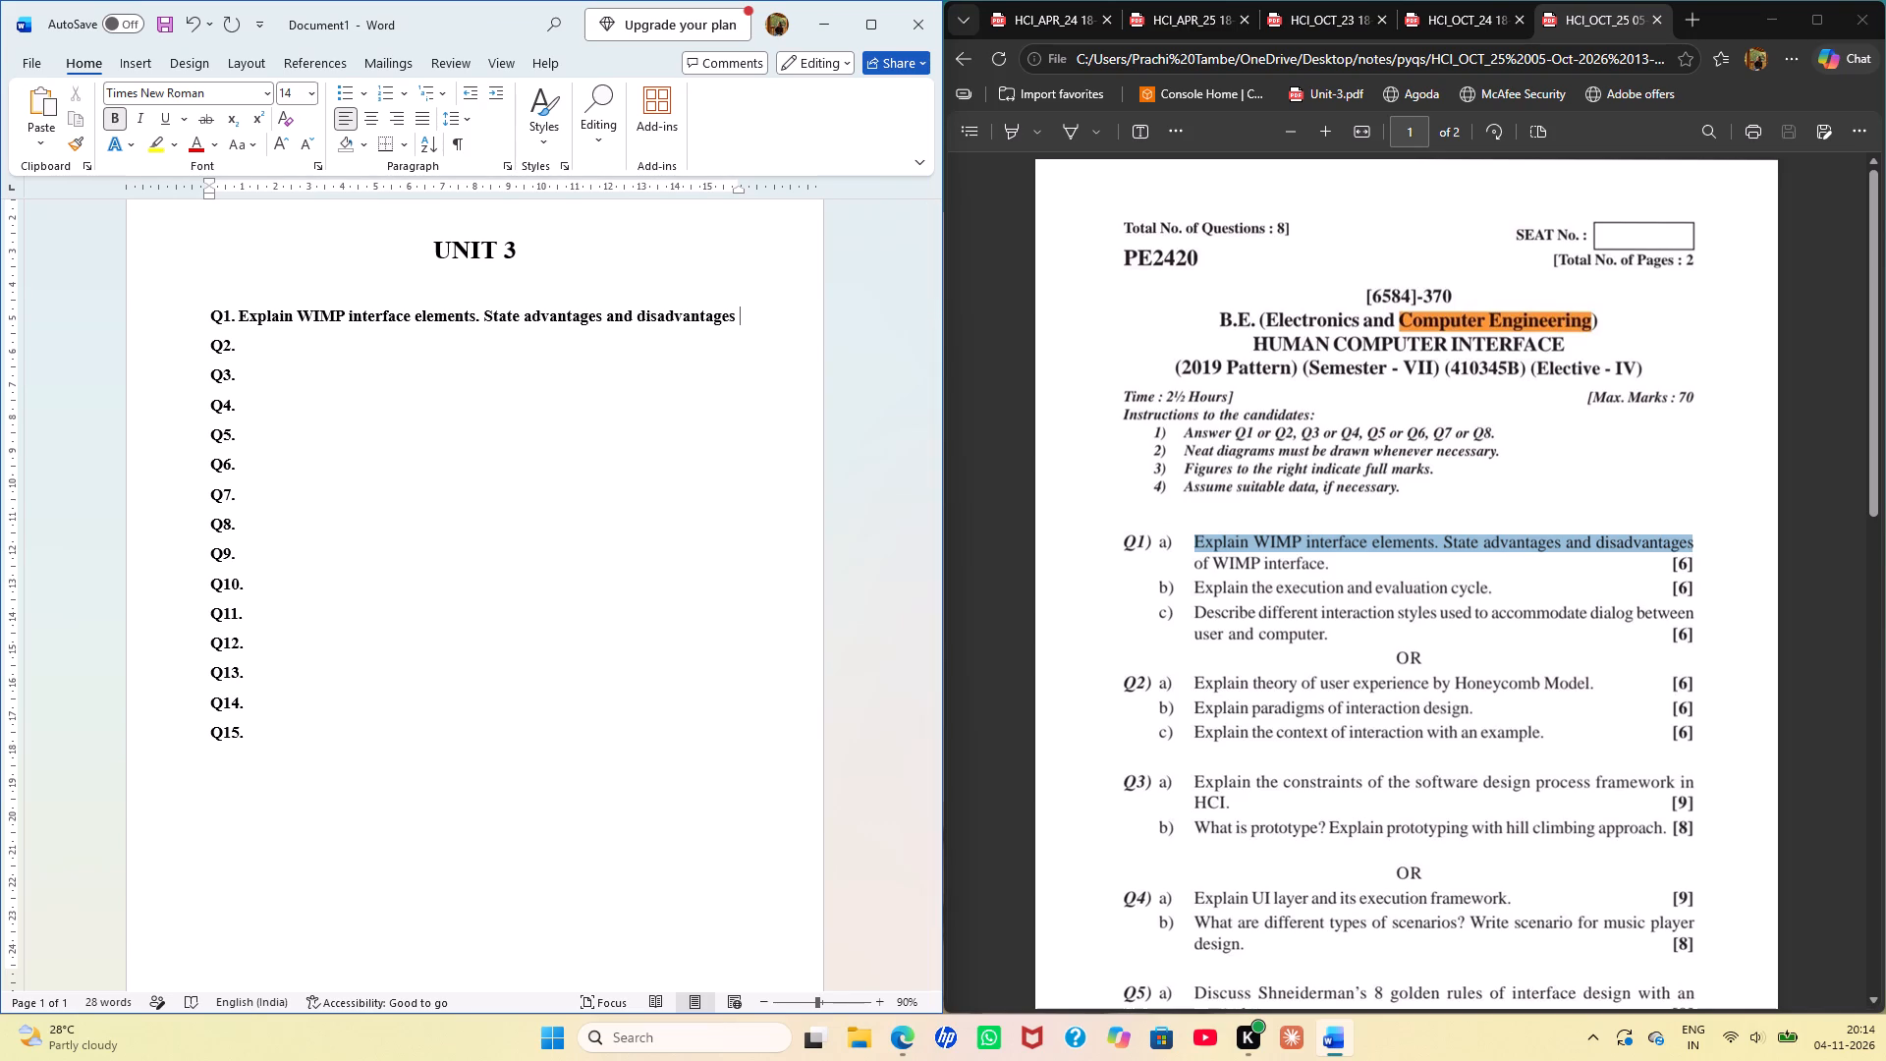
{"action": "type", "text": "of"}
{"action": "key", "text": "space"}
{"action": "key", "text": "w"}
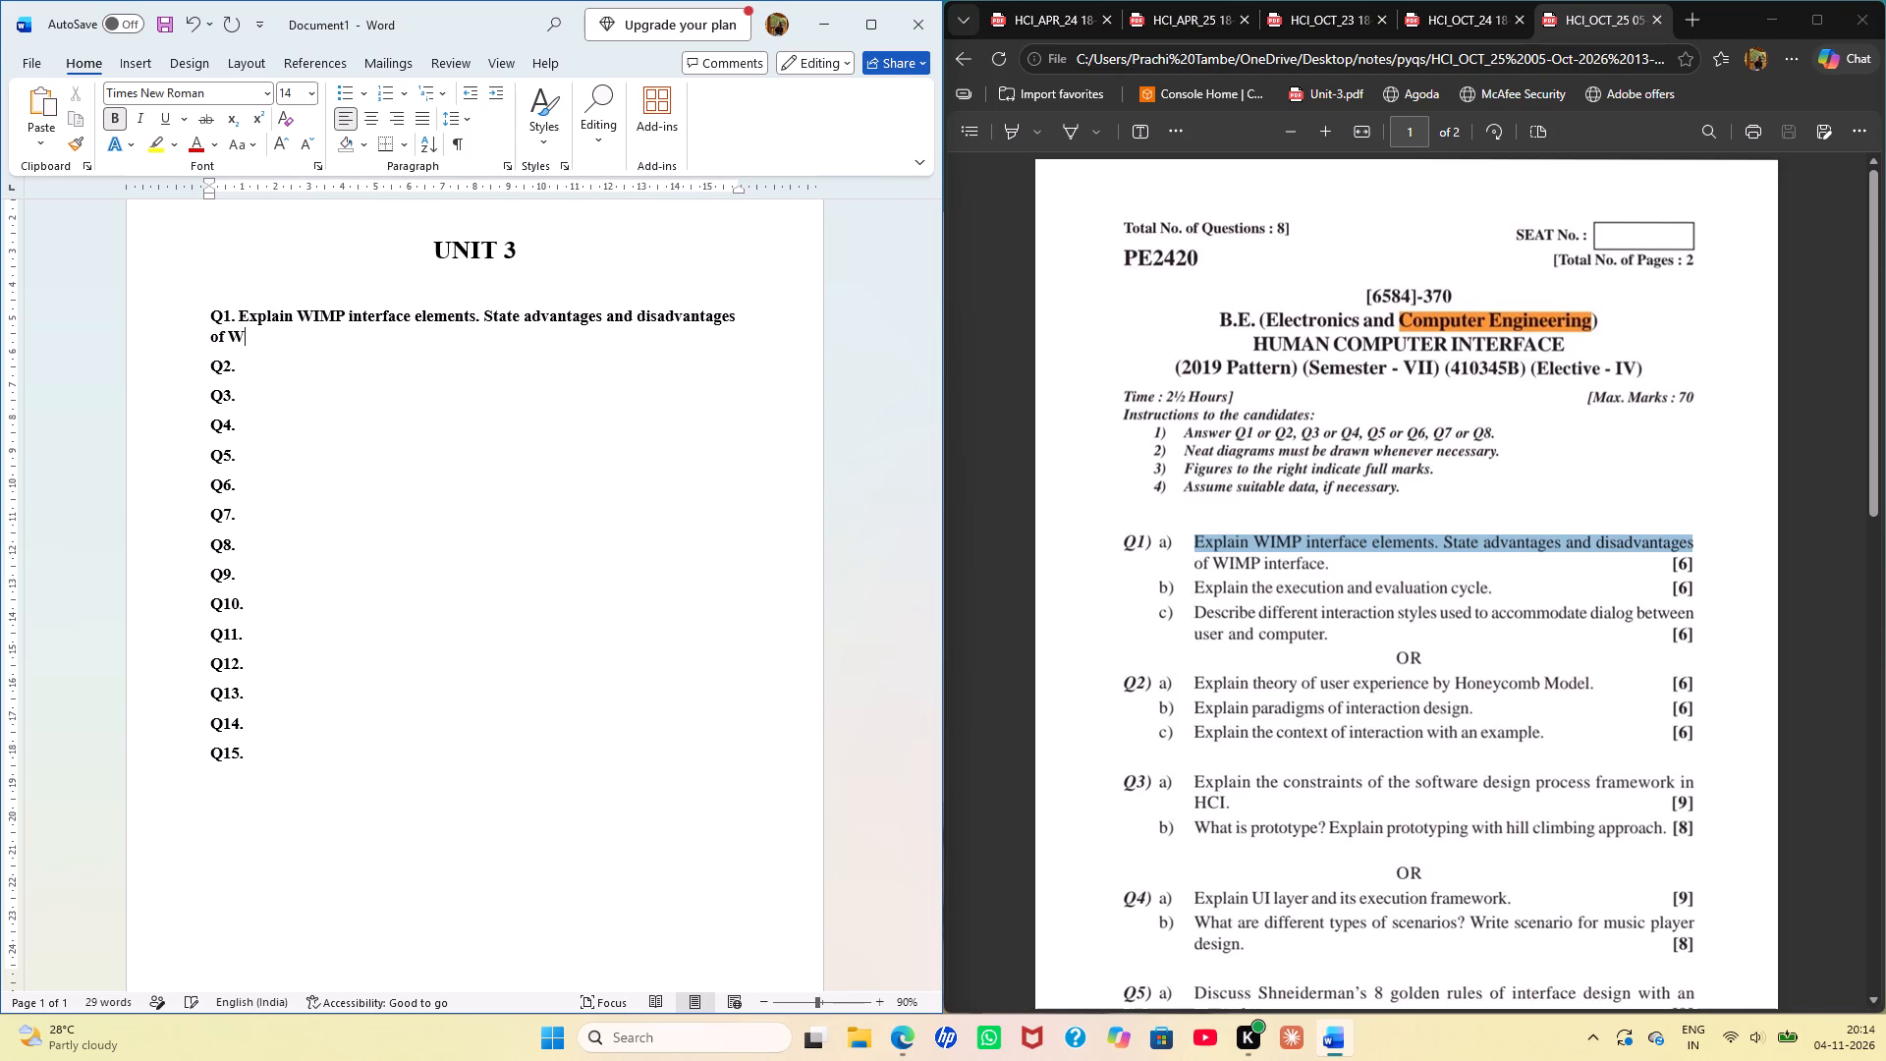
{"action": "type", "text": "IMP"}
{"action": "key", "text": "space"}
{"action": "type", "text": "intr"}
{"action": "key", "text": "BackSpace"}
{"action": "type", "text": "erface"}
{"action": "key", "text": "period"}
{"action": "key", "text": "Return"}
{"action": "key", "text": "BackSpace"}
Copy "Explain the execution and evaluation cycle" from the exam paper's Q1 b) in Edge to the Q2. label in Word.
{"action": "left_click_drag", "start_coordinate": [1193, 581], "coordinate": [1502, 586]}
{"action": "key", "text": "ctrl+c"}
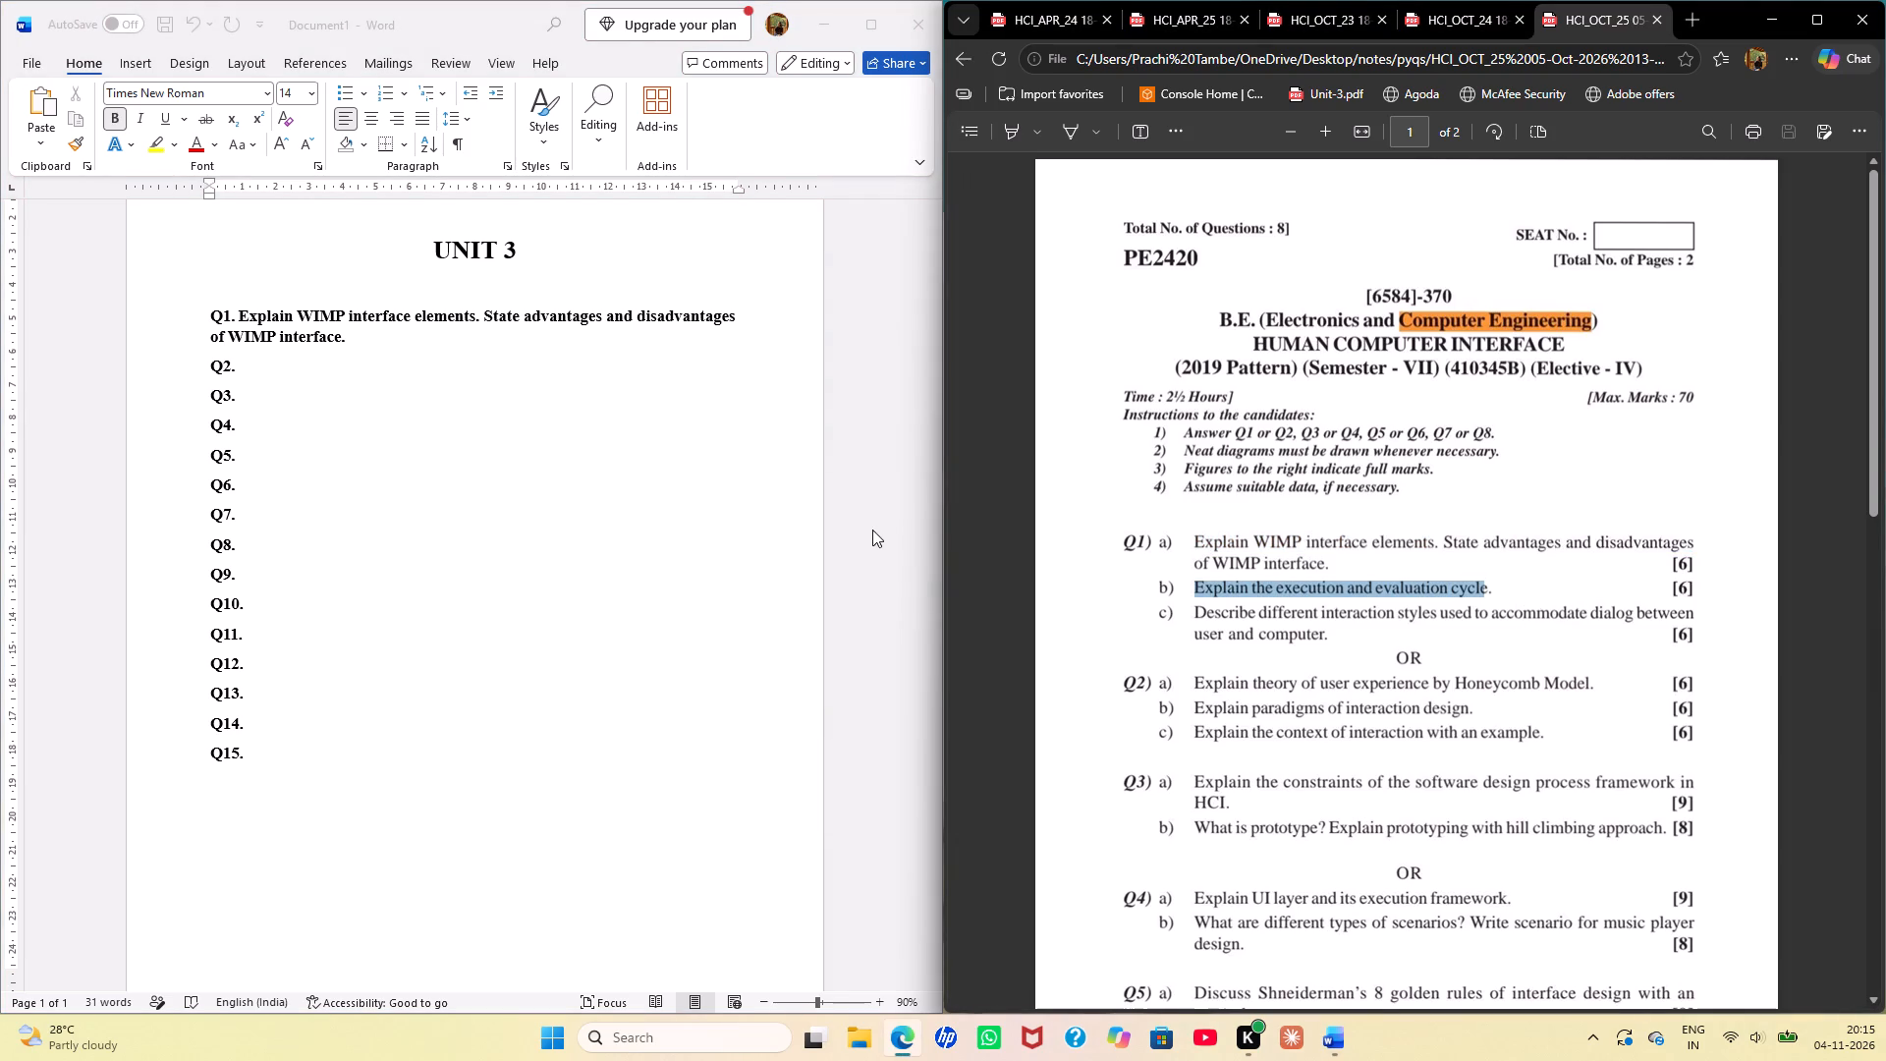
{"action": "left_click", "coordinate": [247, 372]}
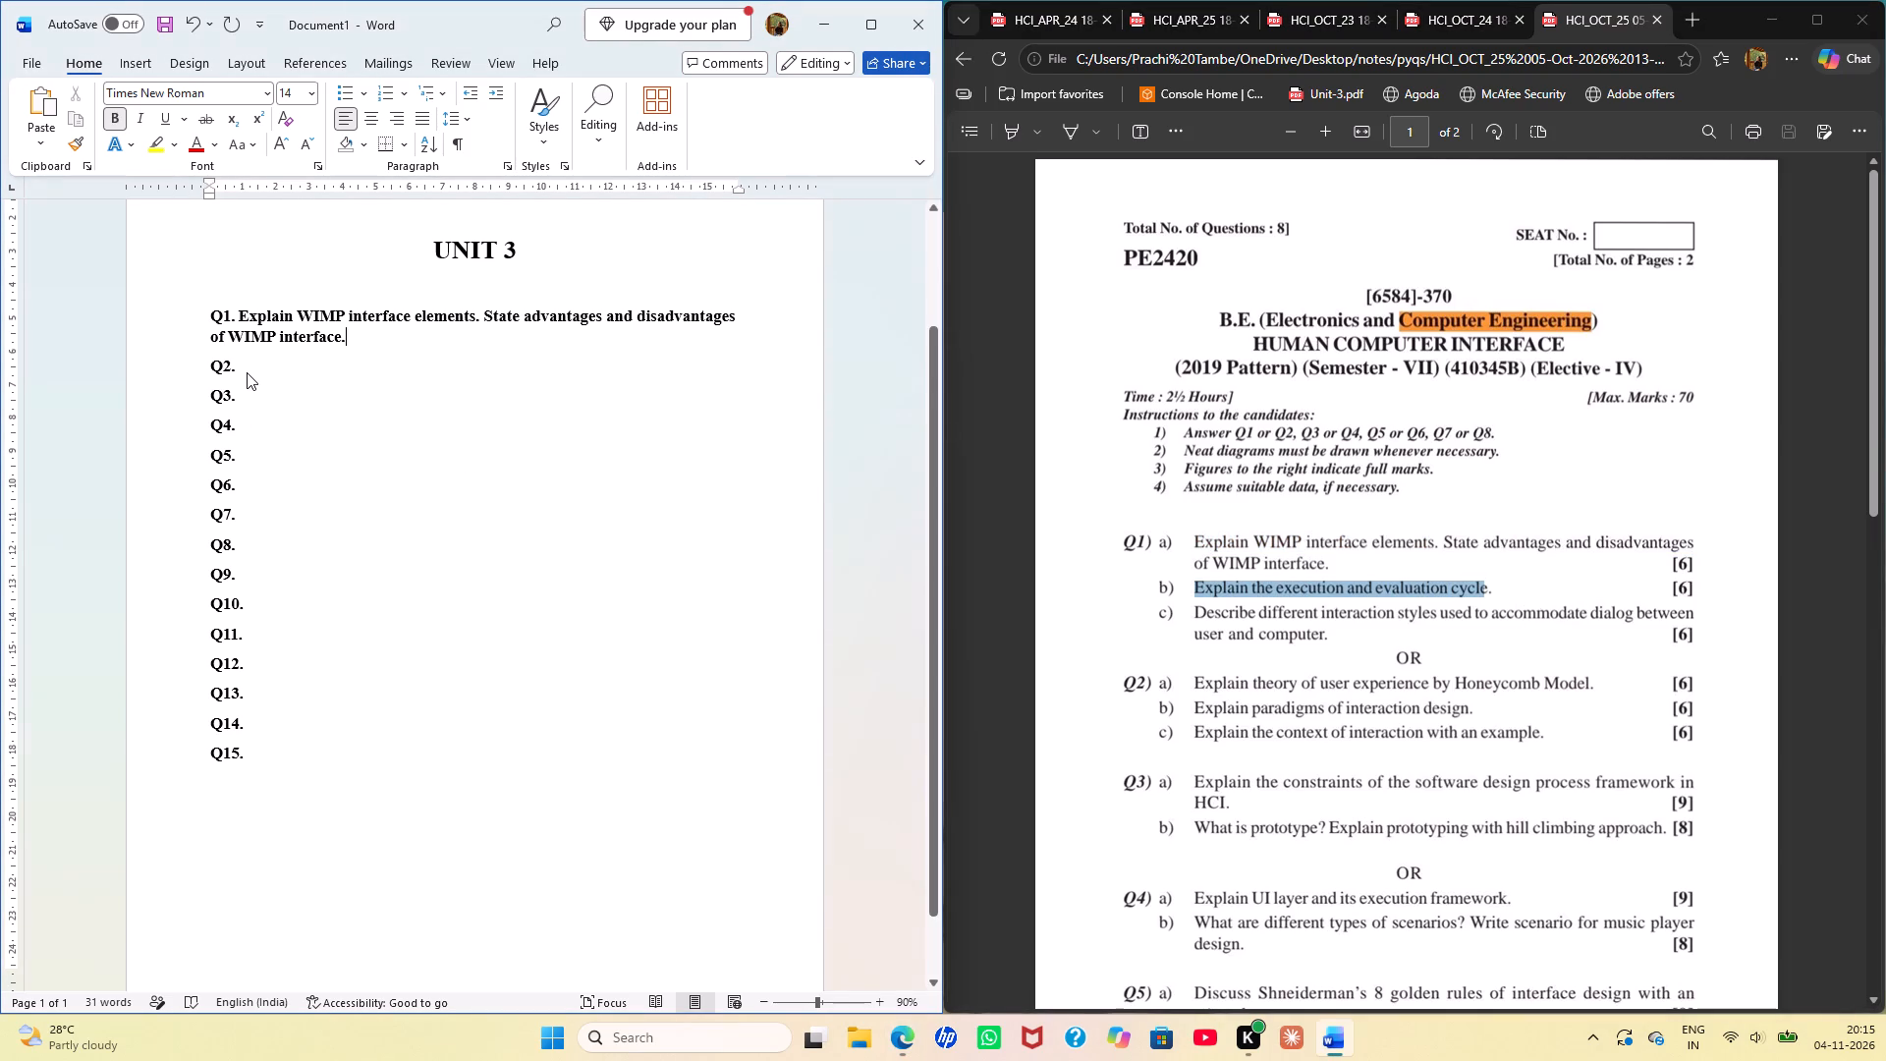
{"action": "left_click", "coordinate": [250, 366]}
{"action": "key", "text": "ctrl+v"}
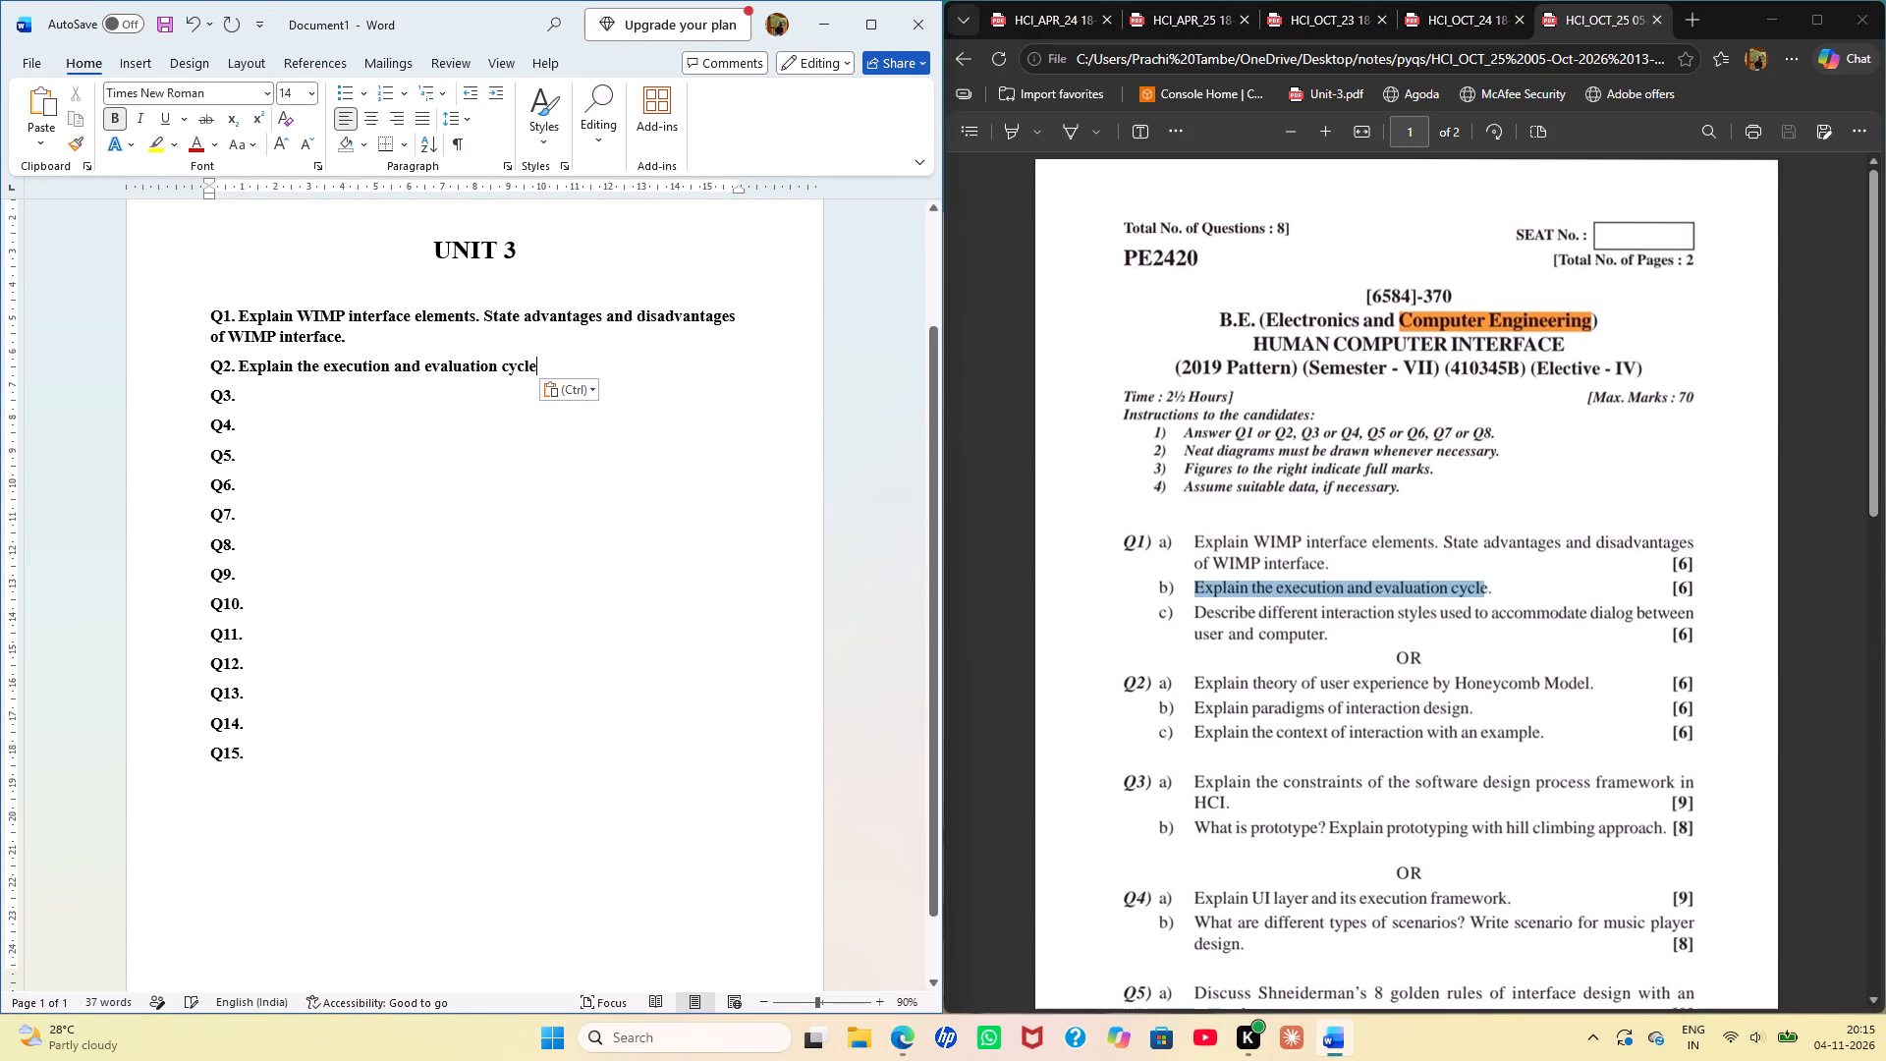
Copy Q1 c), "Describe different interaction styles used to accommodate dialog between user and computer", from the exam paper in Edge to the Q3. label in Word.
{"action": "left_click_drag", "start_coordinate": [1188, 612], "coordinate": [1326, 631]}
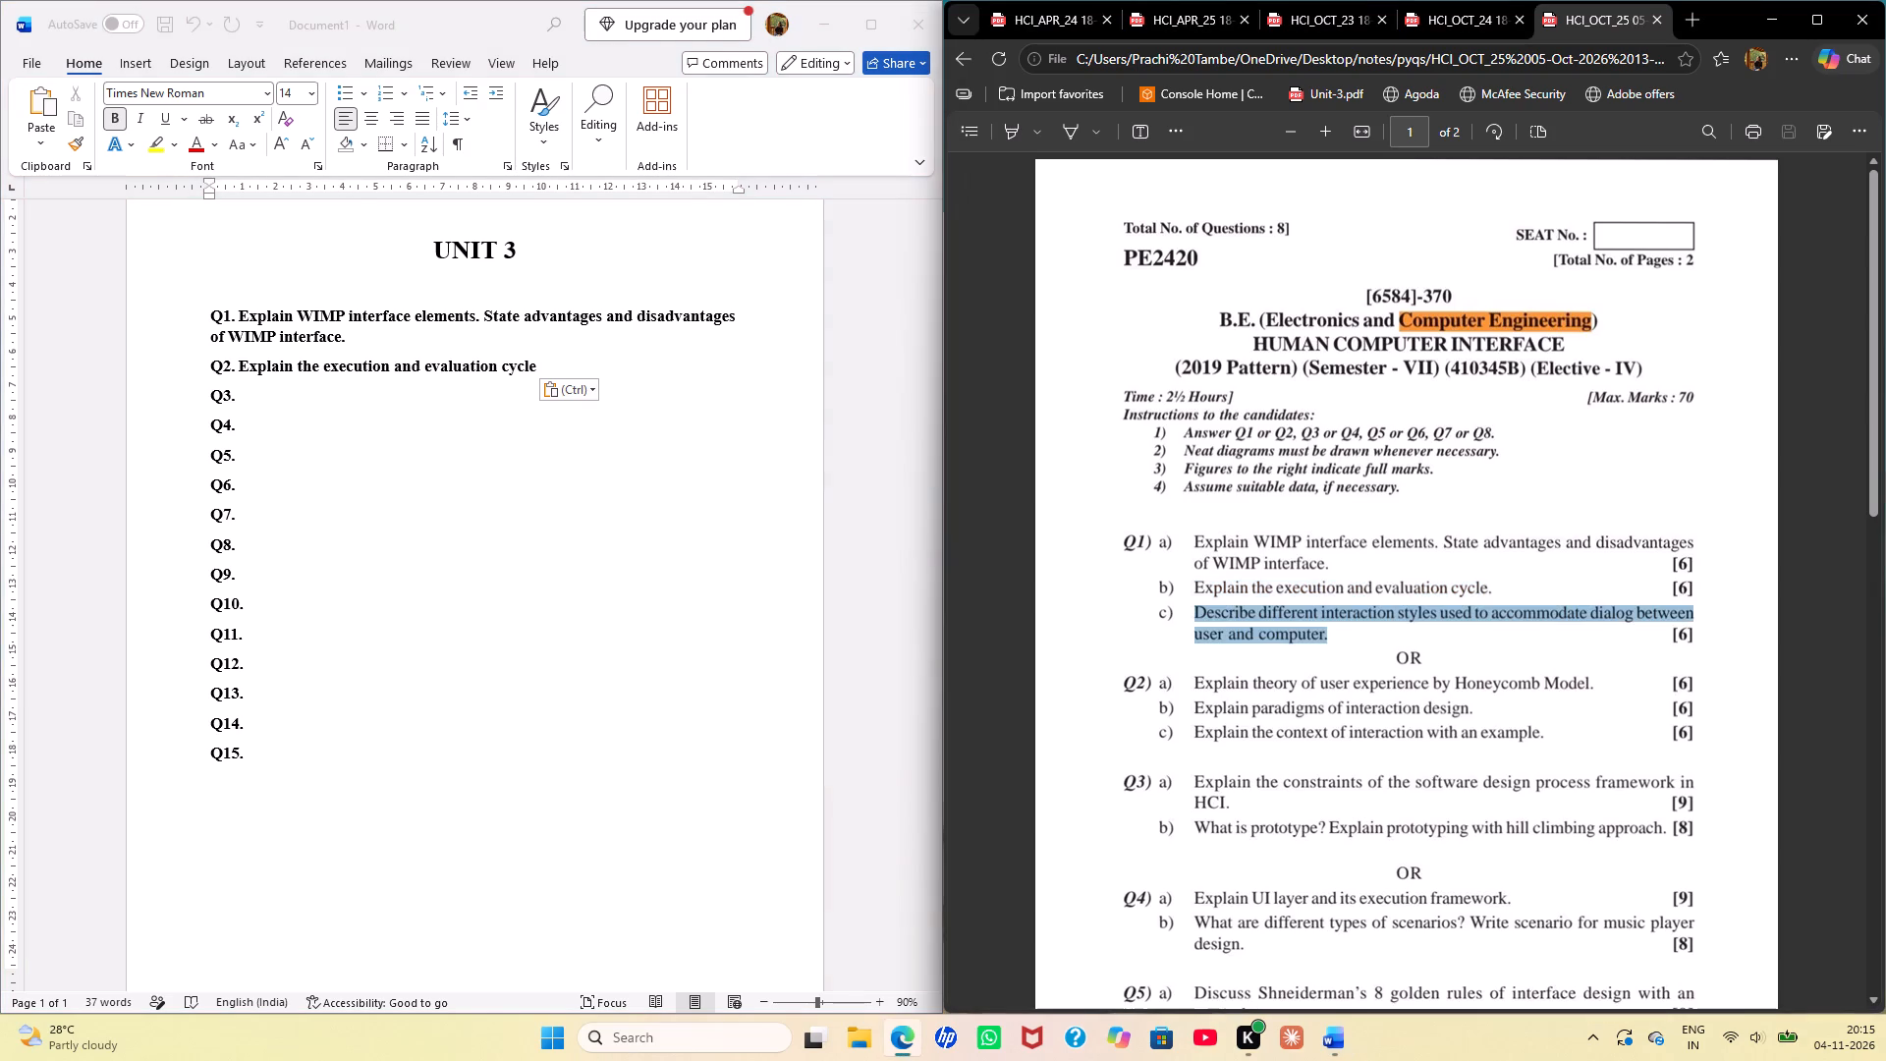
{"action": "left_click_drag", "start_coordinate": [1326, 631], "coordinate": [1346, 634]}
{"action": "key", "text": "ctrl+c"}
{"action": "left_click", "coordinate": [252, 396]}
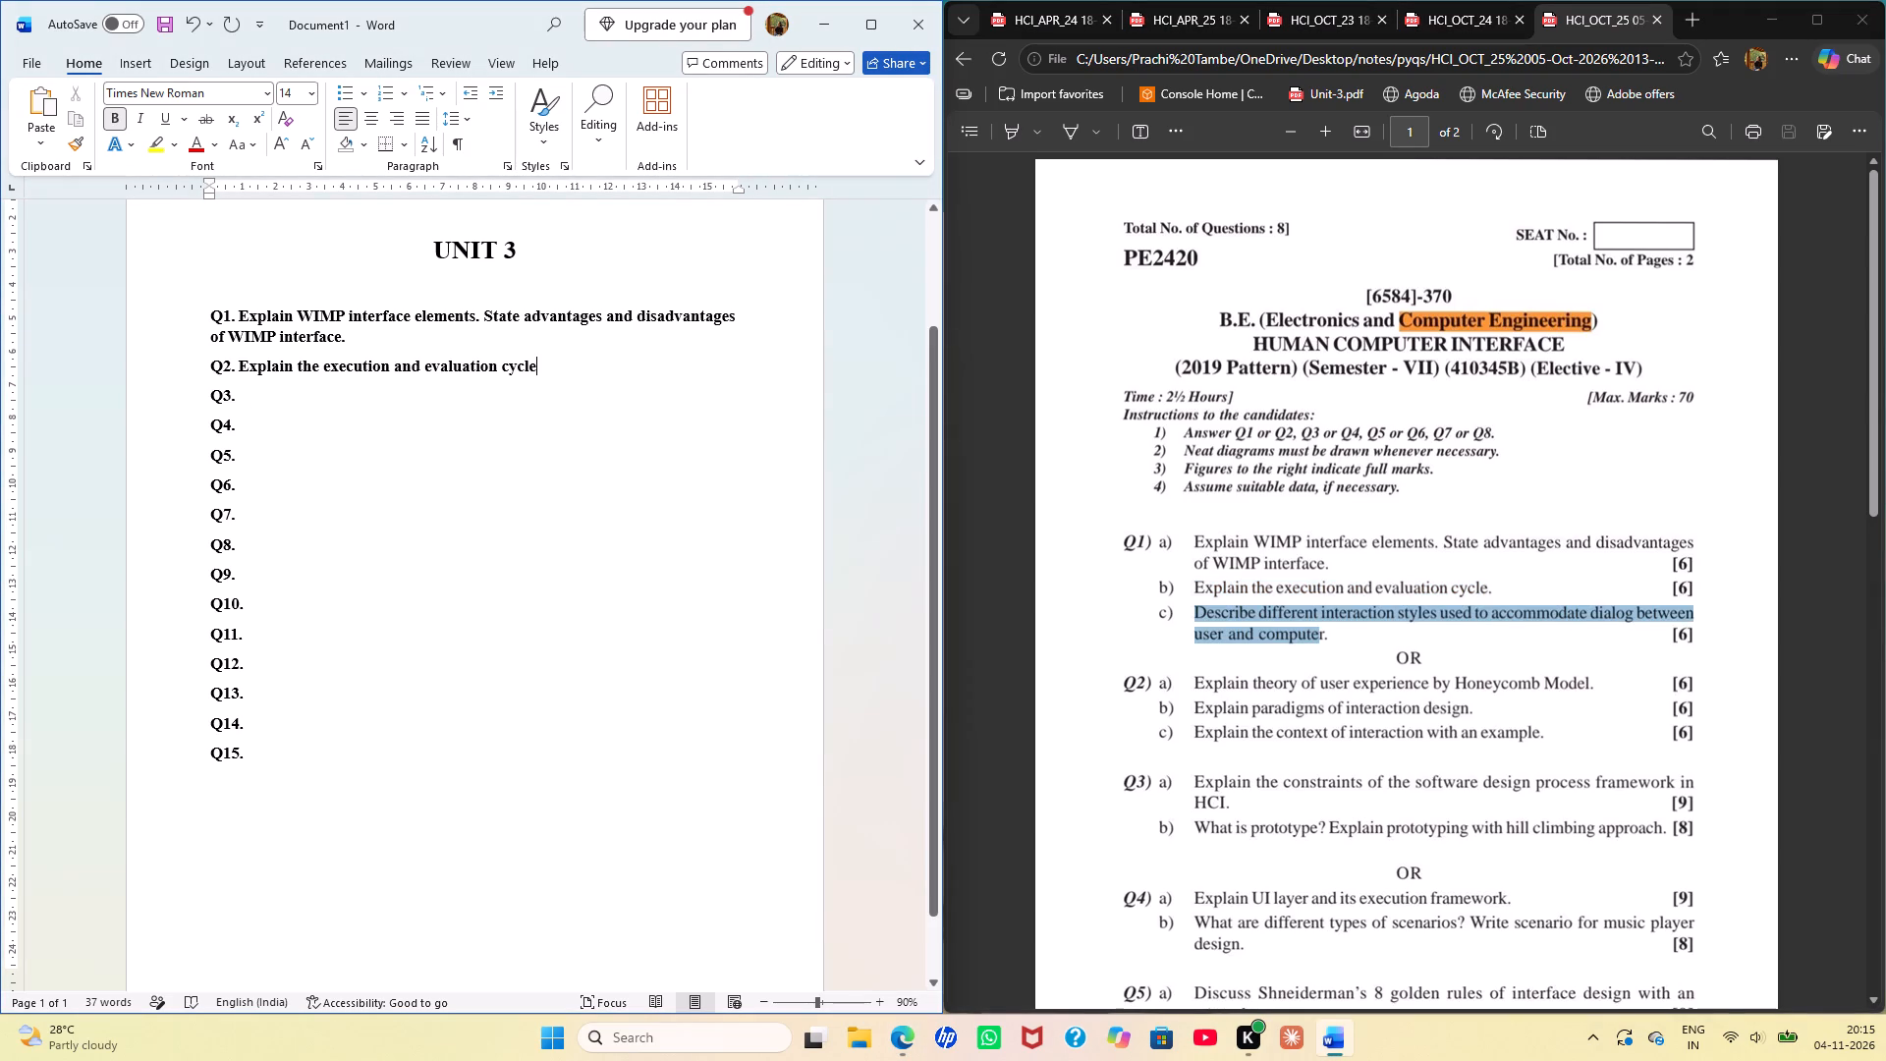
{"action": "left_click", "coordinate": [249, 395]}
{"action": "key", "text": "space"}
{"action": "key", "text": "ctrl+v"}
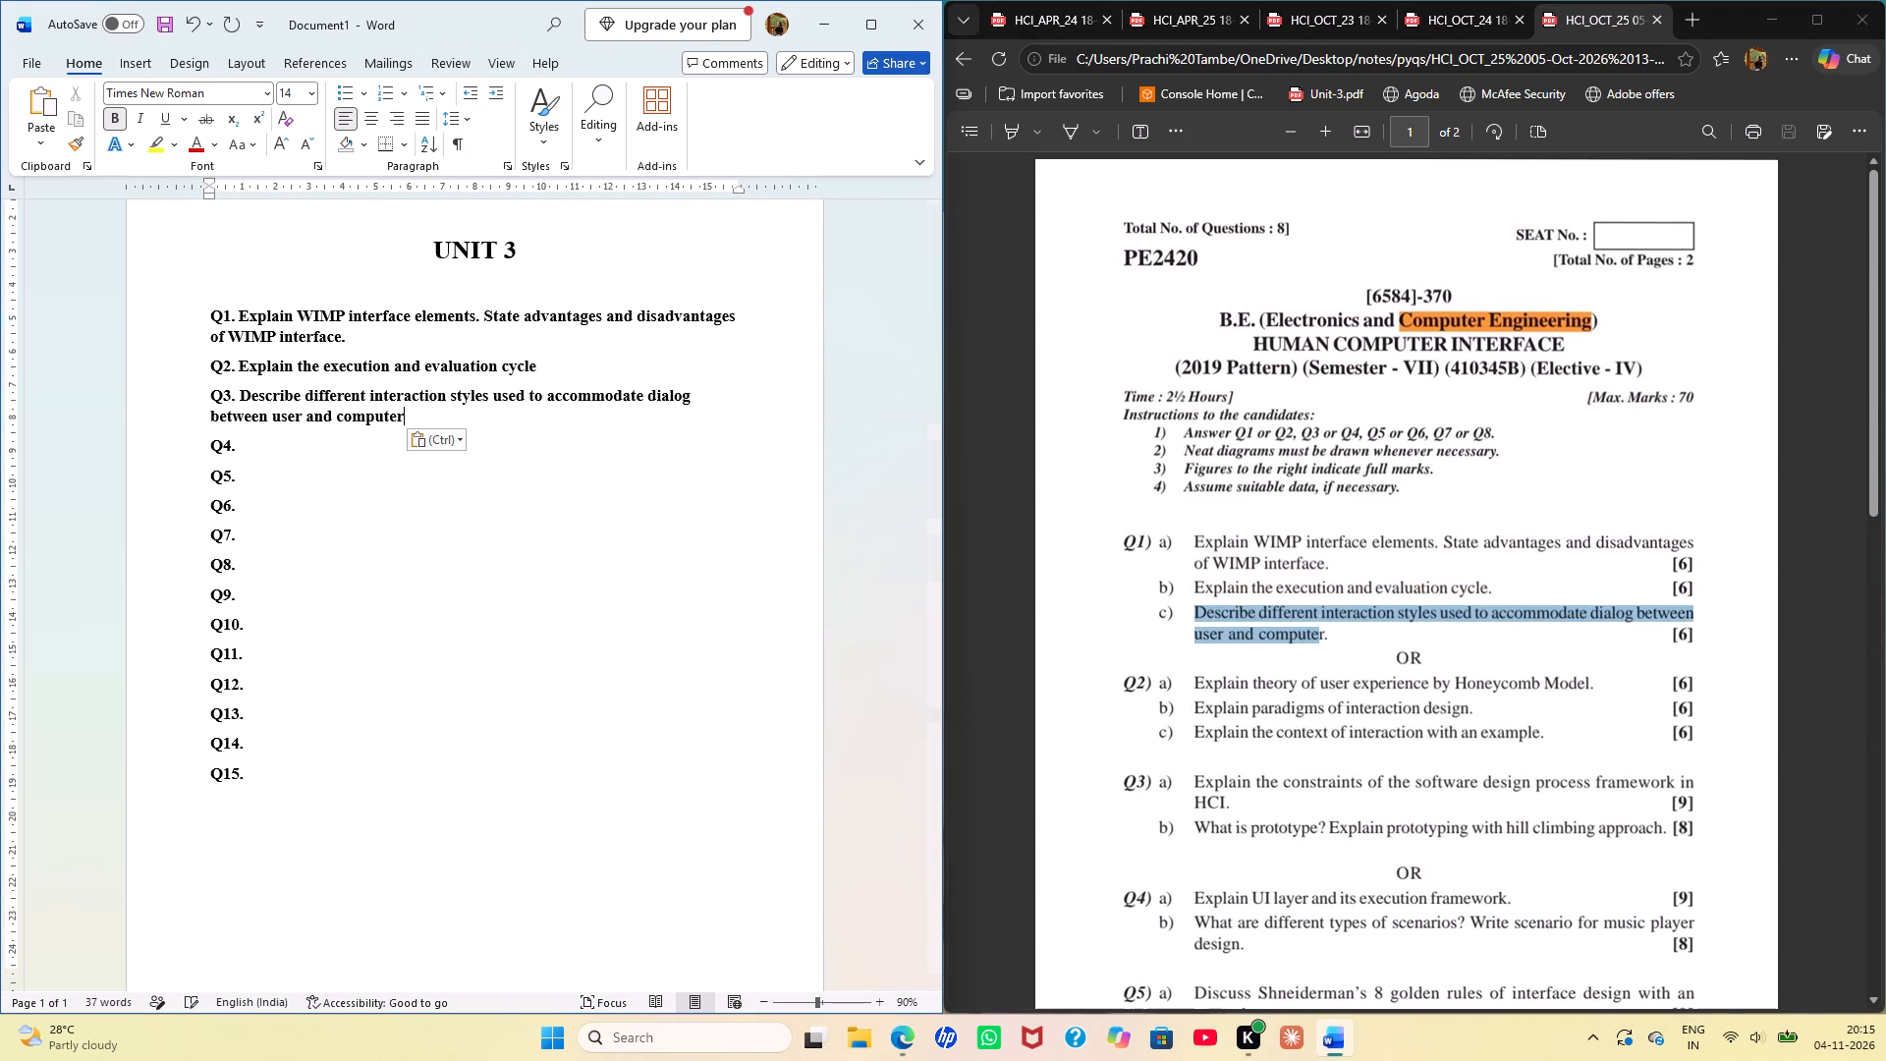
Copy Q2 a), "Explain theory of user experience by Honeycomb Model.", from the exam paper in Edge to the Q4. label in Word.
{"action": "left_click_drag", "start_coordinate": [1188, 682], "coordinate": [1596, 686]}
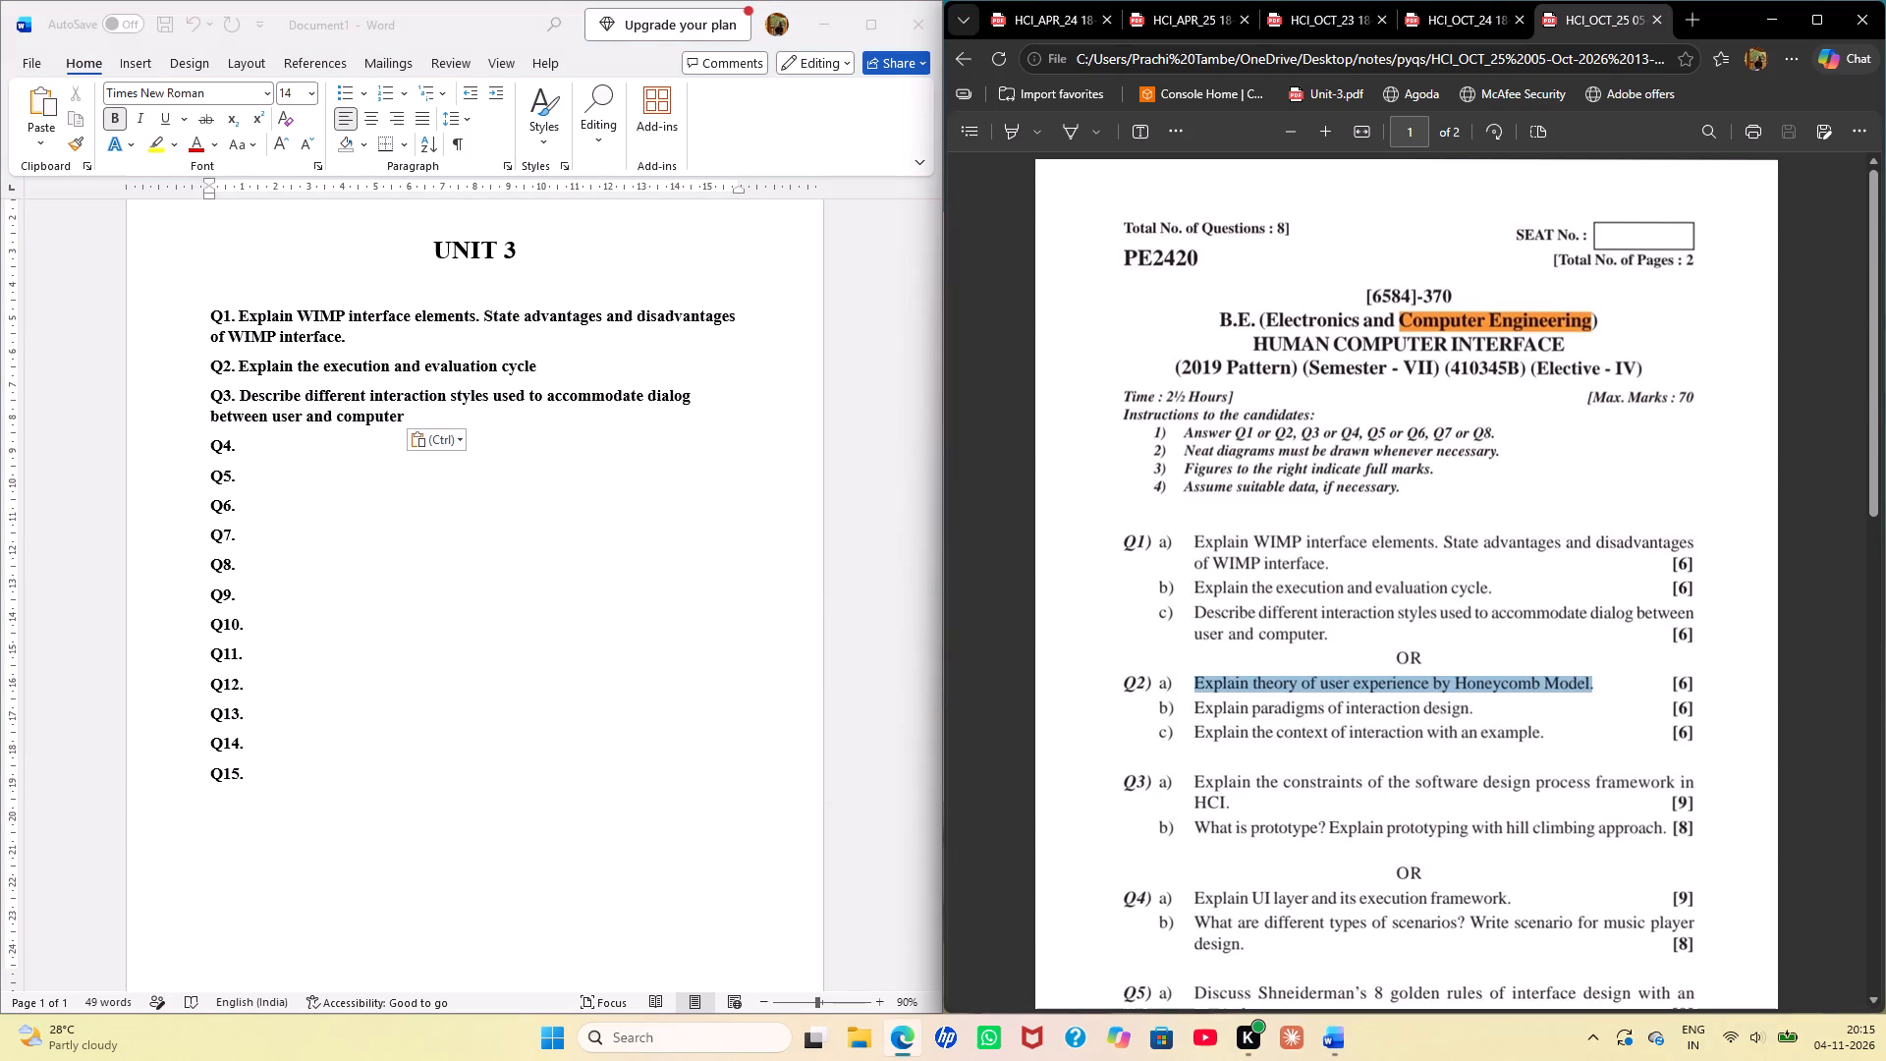
{"action": "key", "text": "ctrl+c"}
{"action": "left_click", "coordinate": [266, 446]}
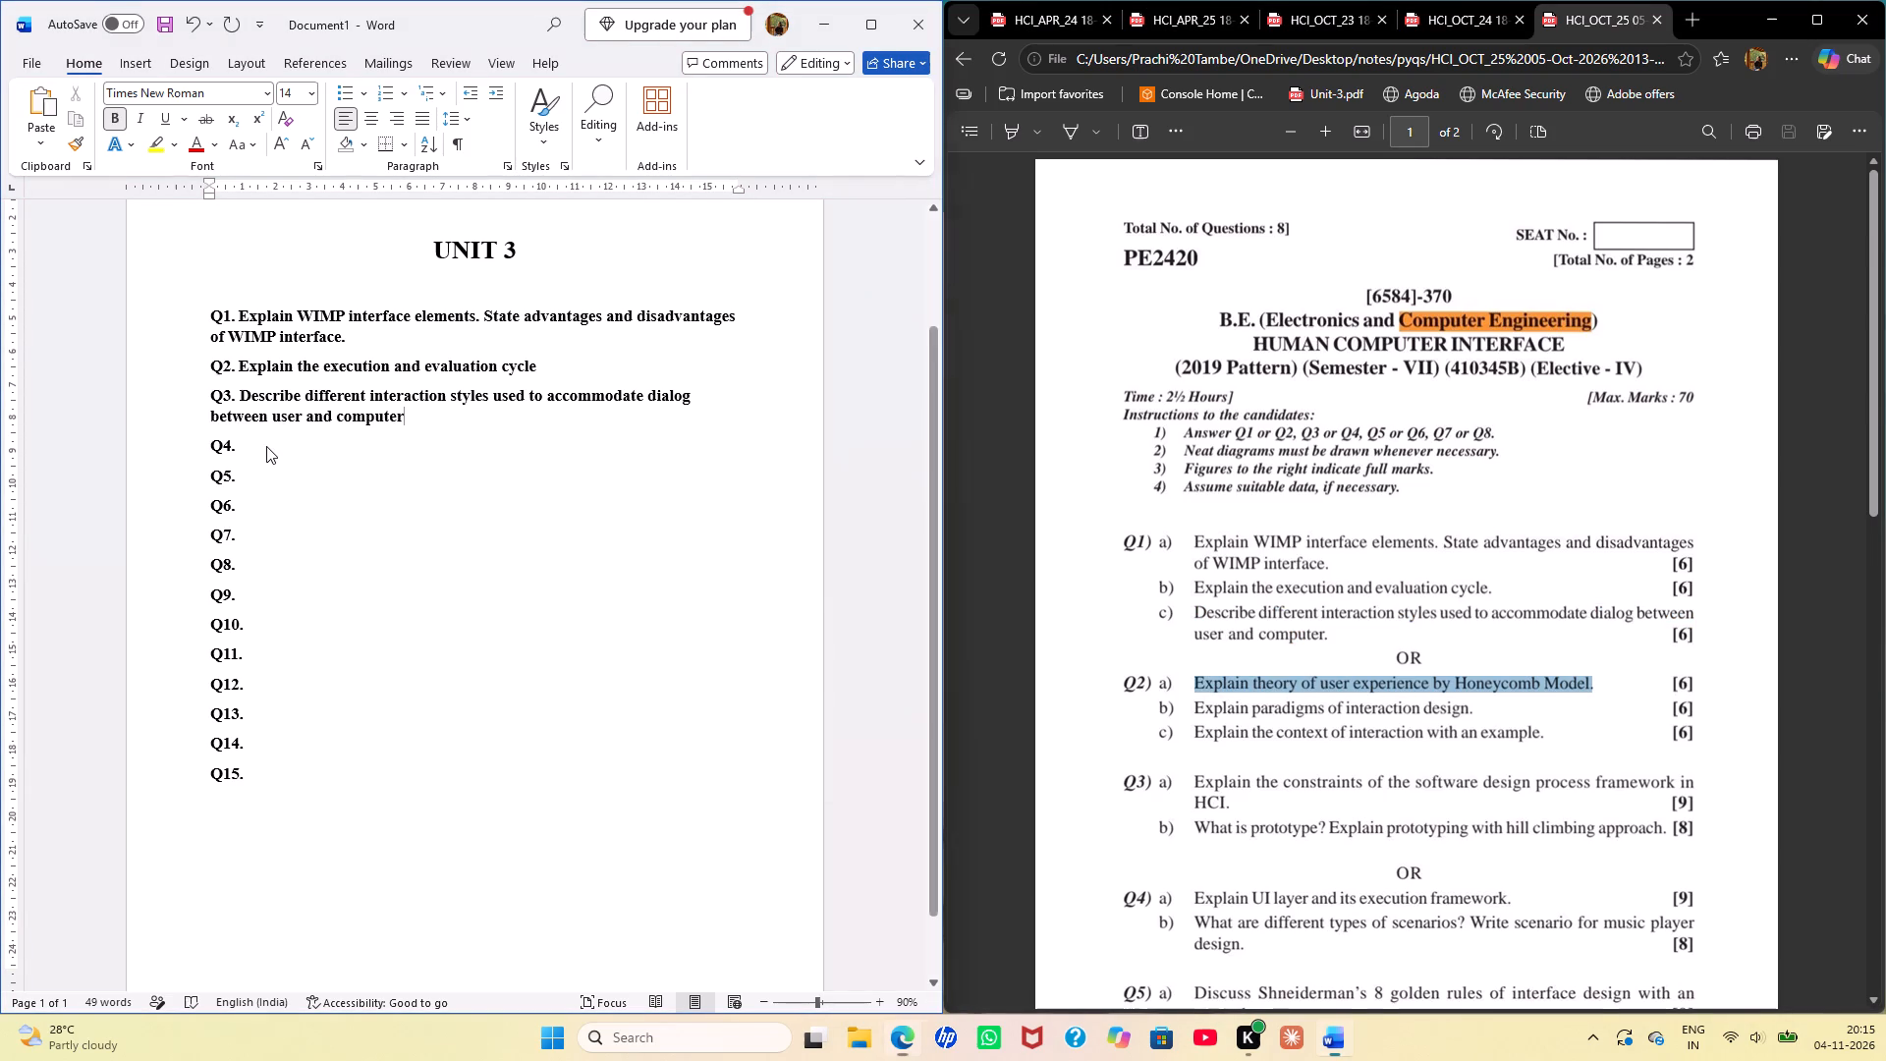
{"action": "left_click", "coordinate": [257, 446]}
{"action": "key", "text": "ctrl+v"}
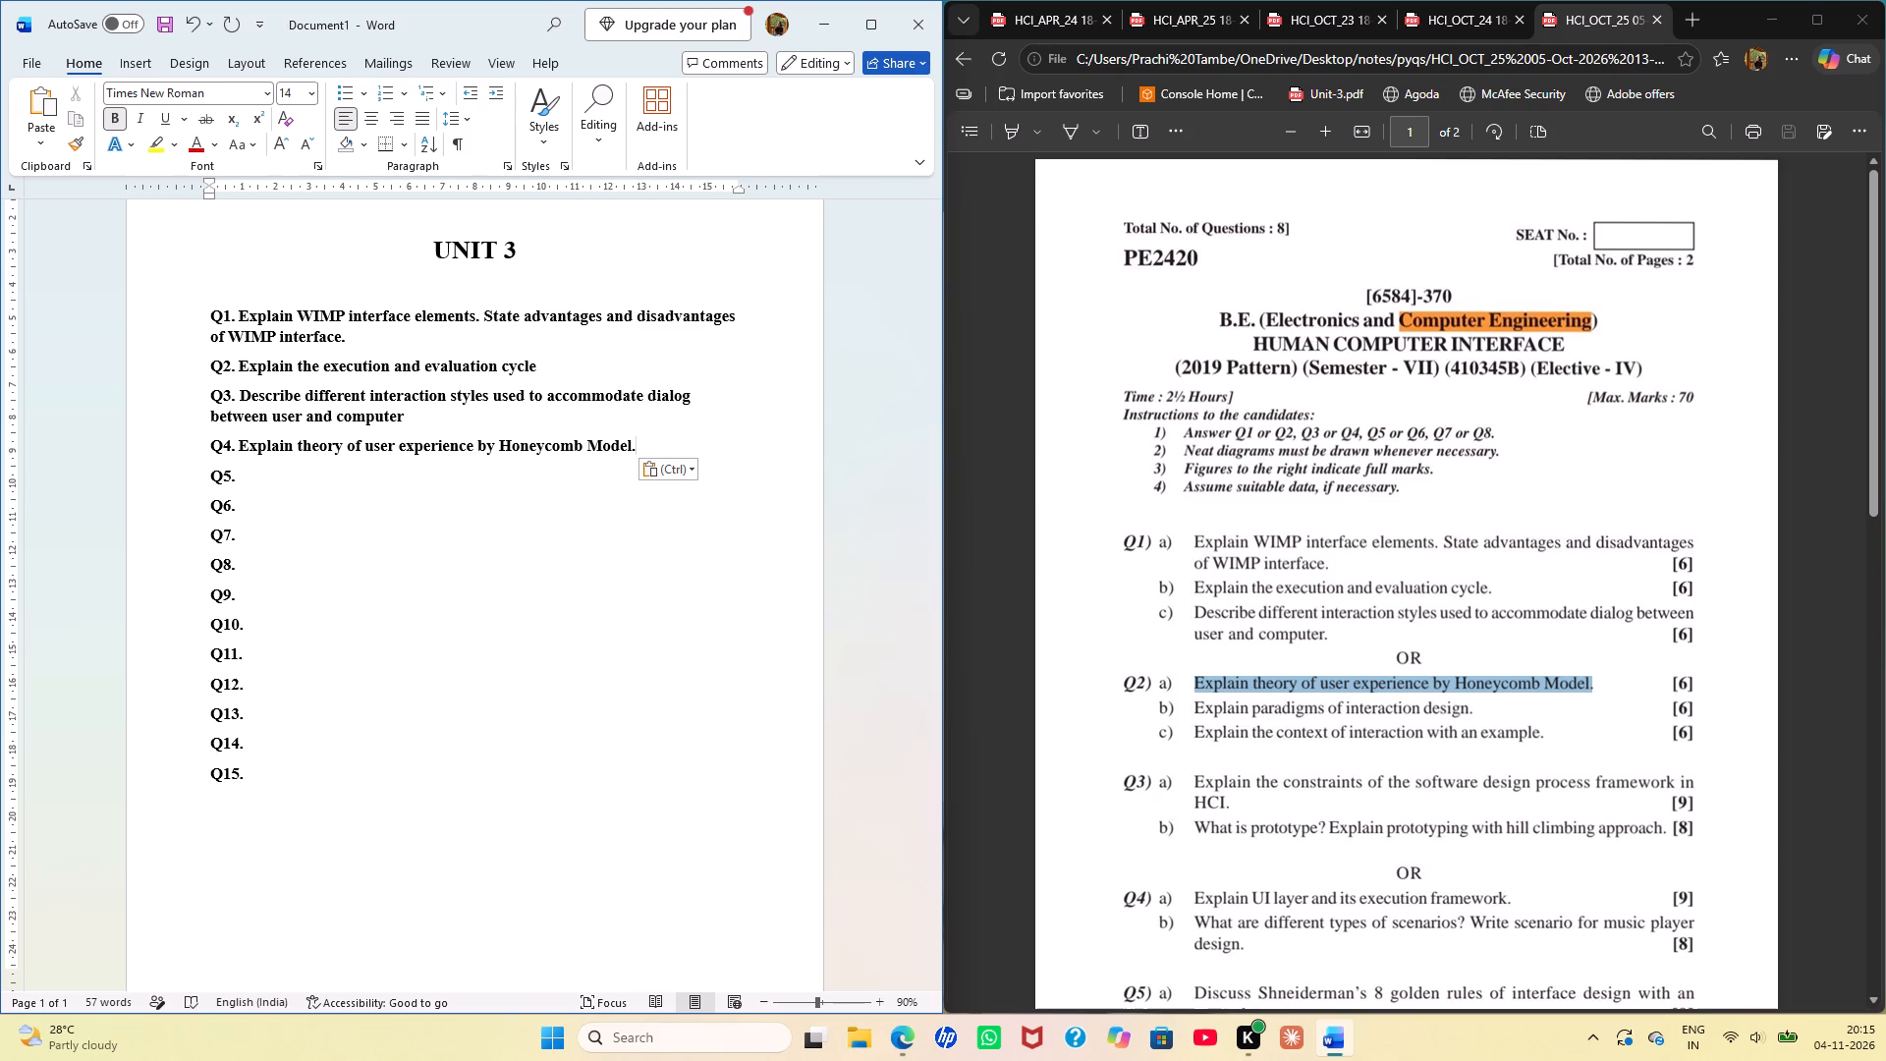
Copy "Explain paradigms of interaction design" from the exam paper's Q2 b) in Edge to the Q5. label in Word.
{"action": "left_click_drag", "start_coordinate": [1191, 708], "coordinate": [1487, 711]}
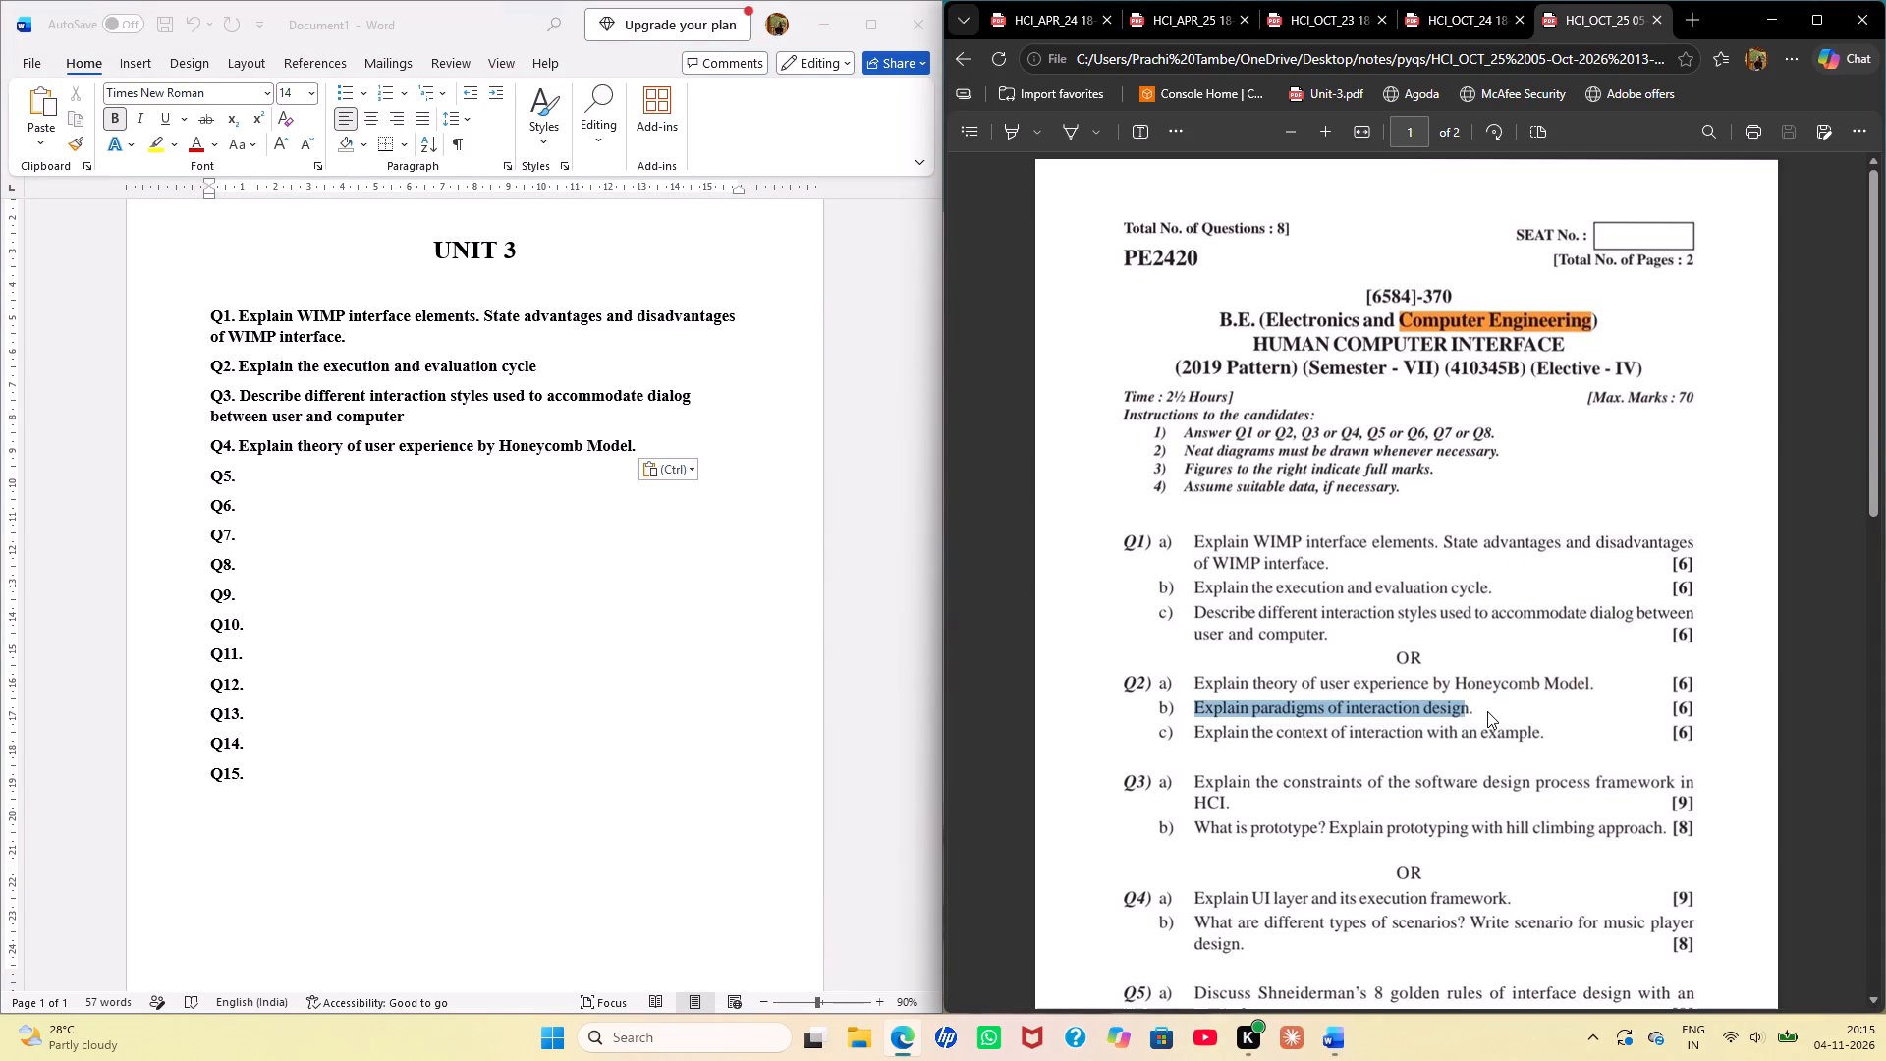
{"action": "key", "text": "ctrl+c"}
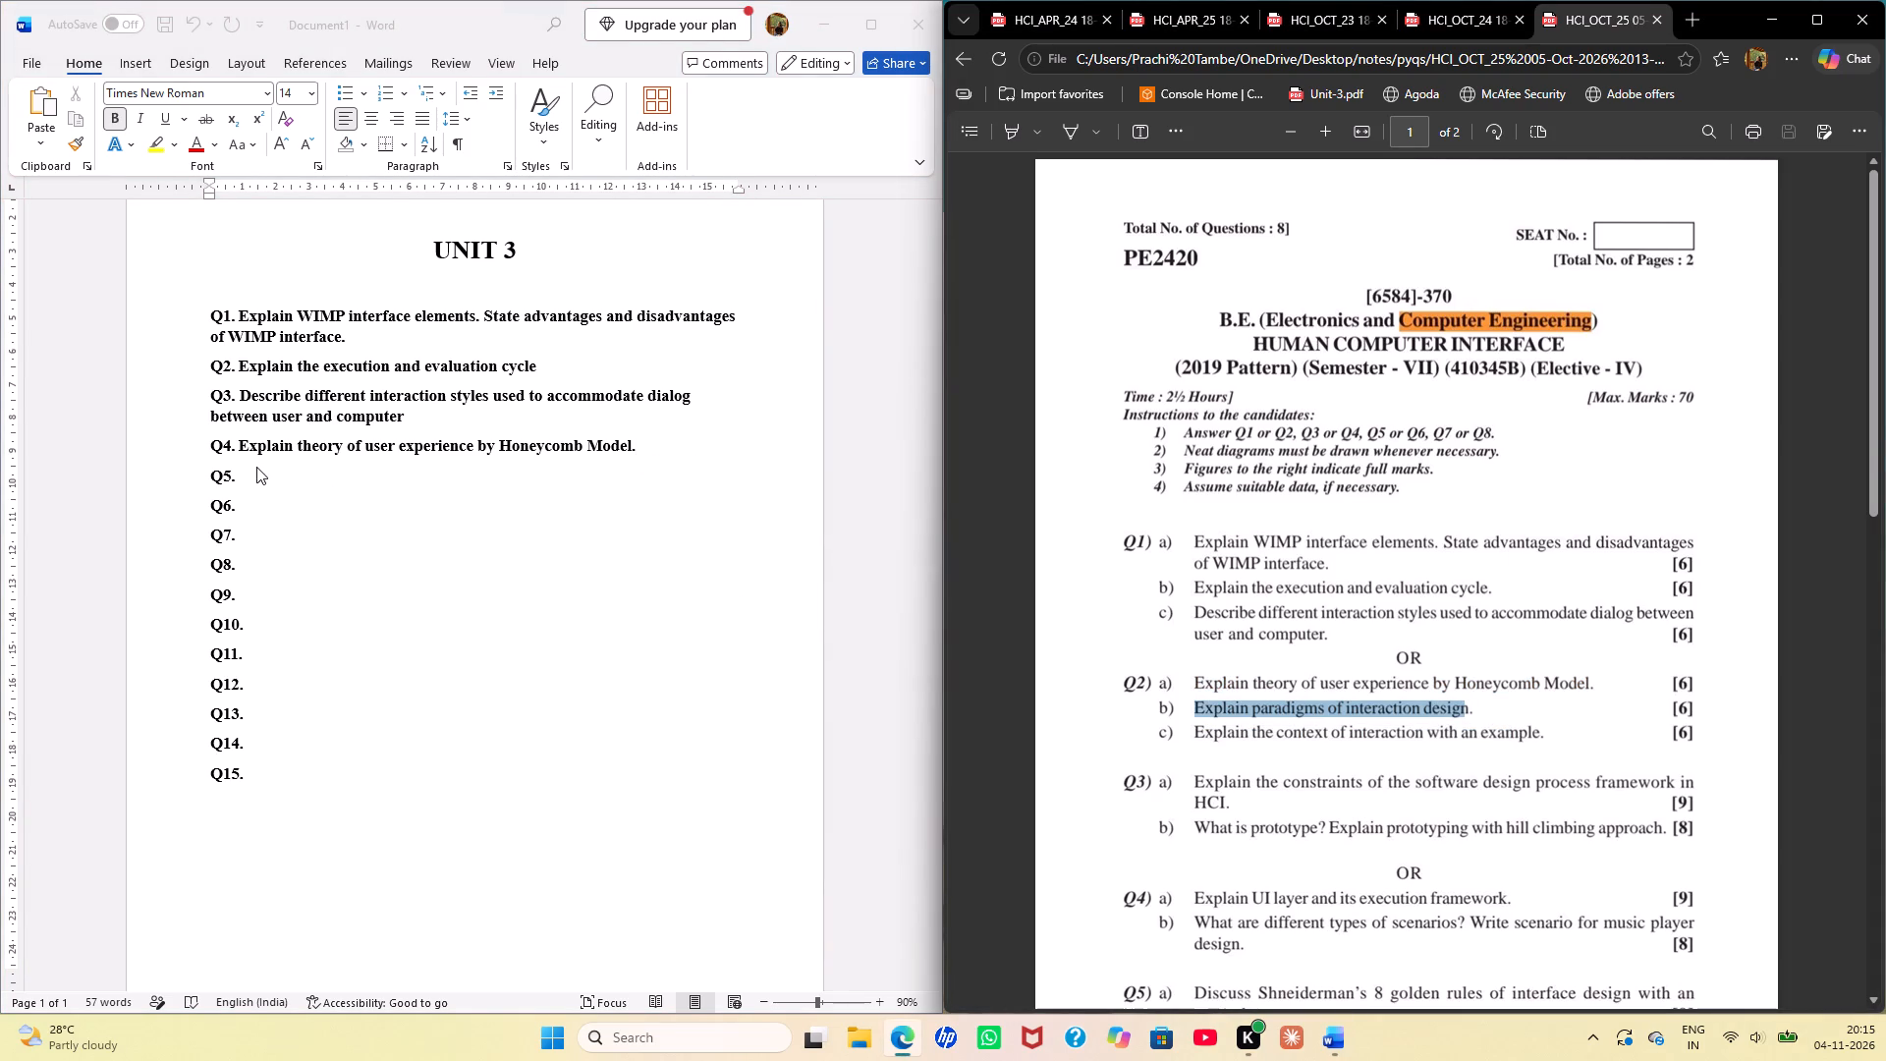
{"action": "left_click", "coordinate": [258, 473]}
{"action": "left_click", "coordinate": [250, 477]}
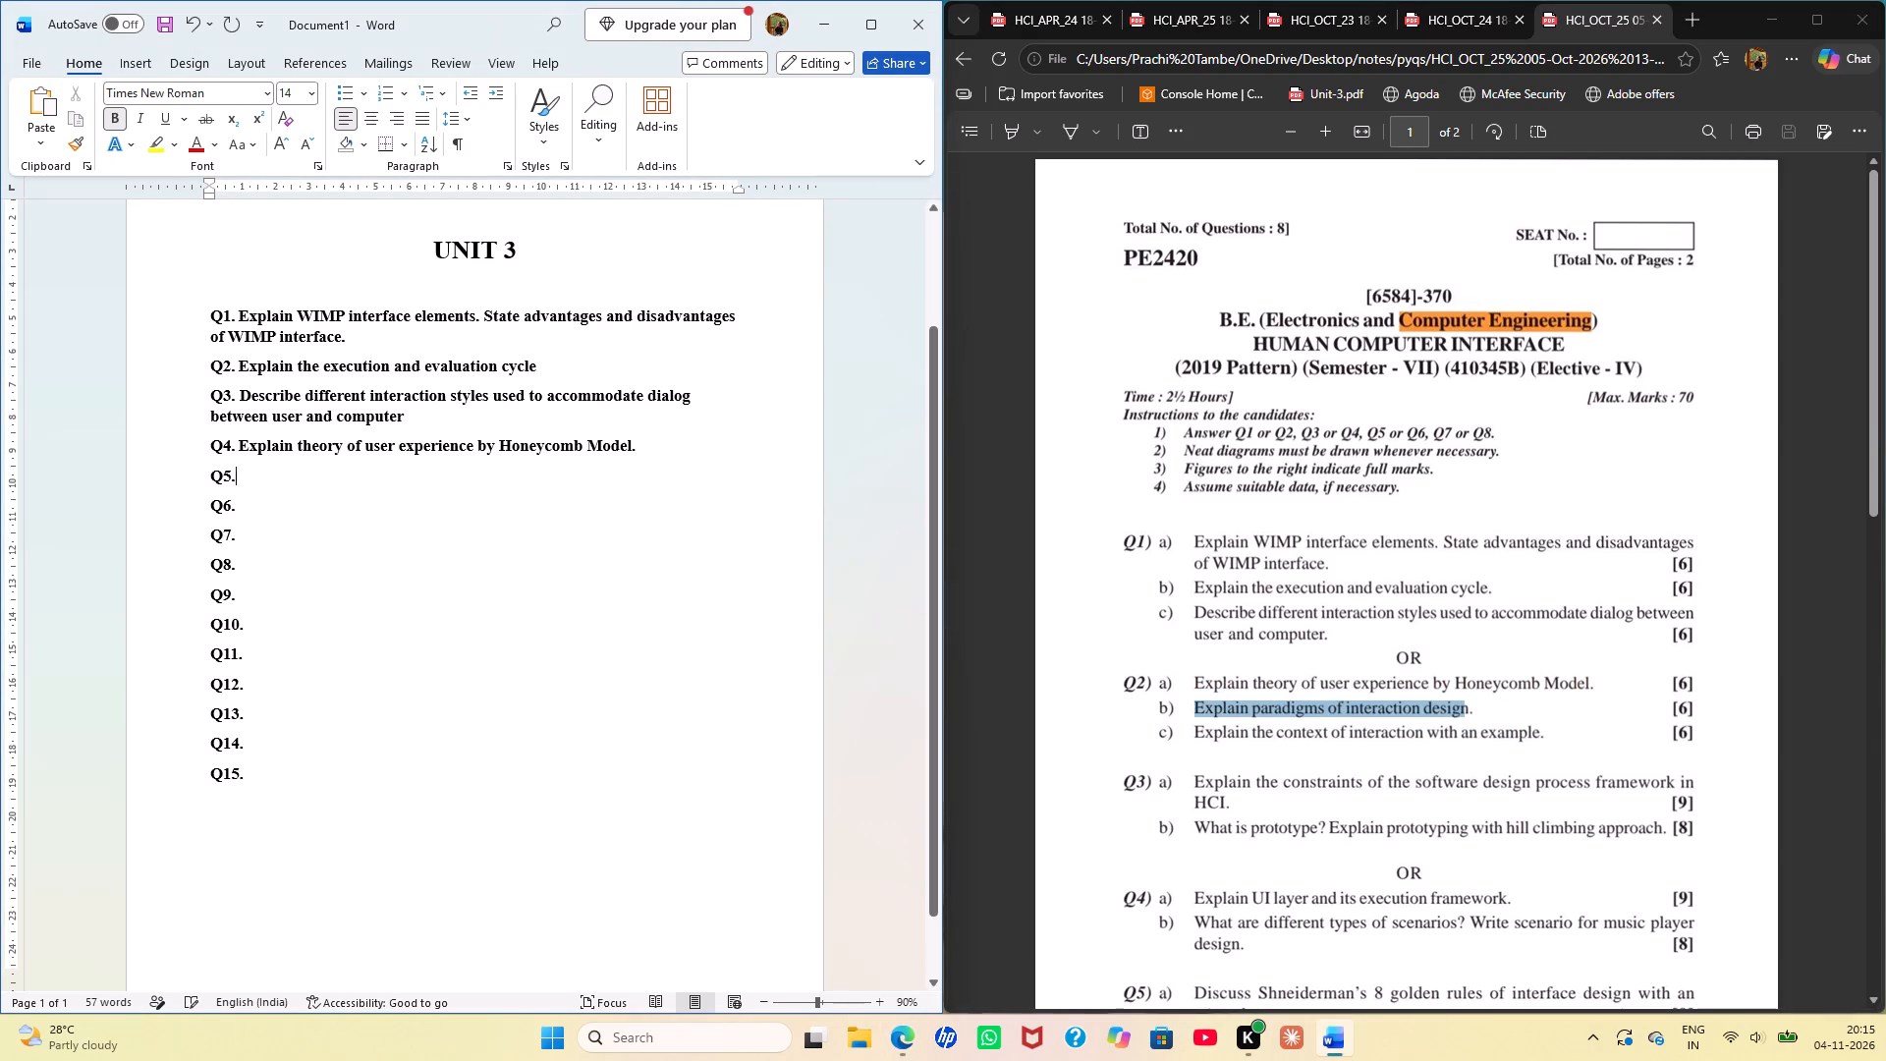
{"action": "key", "text": "ctrl+v"}
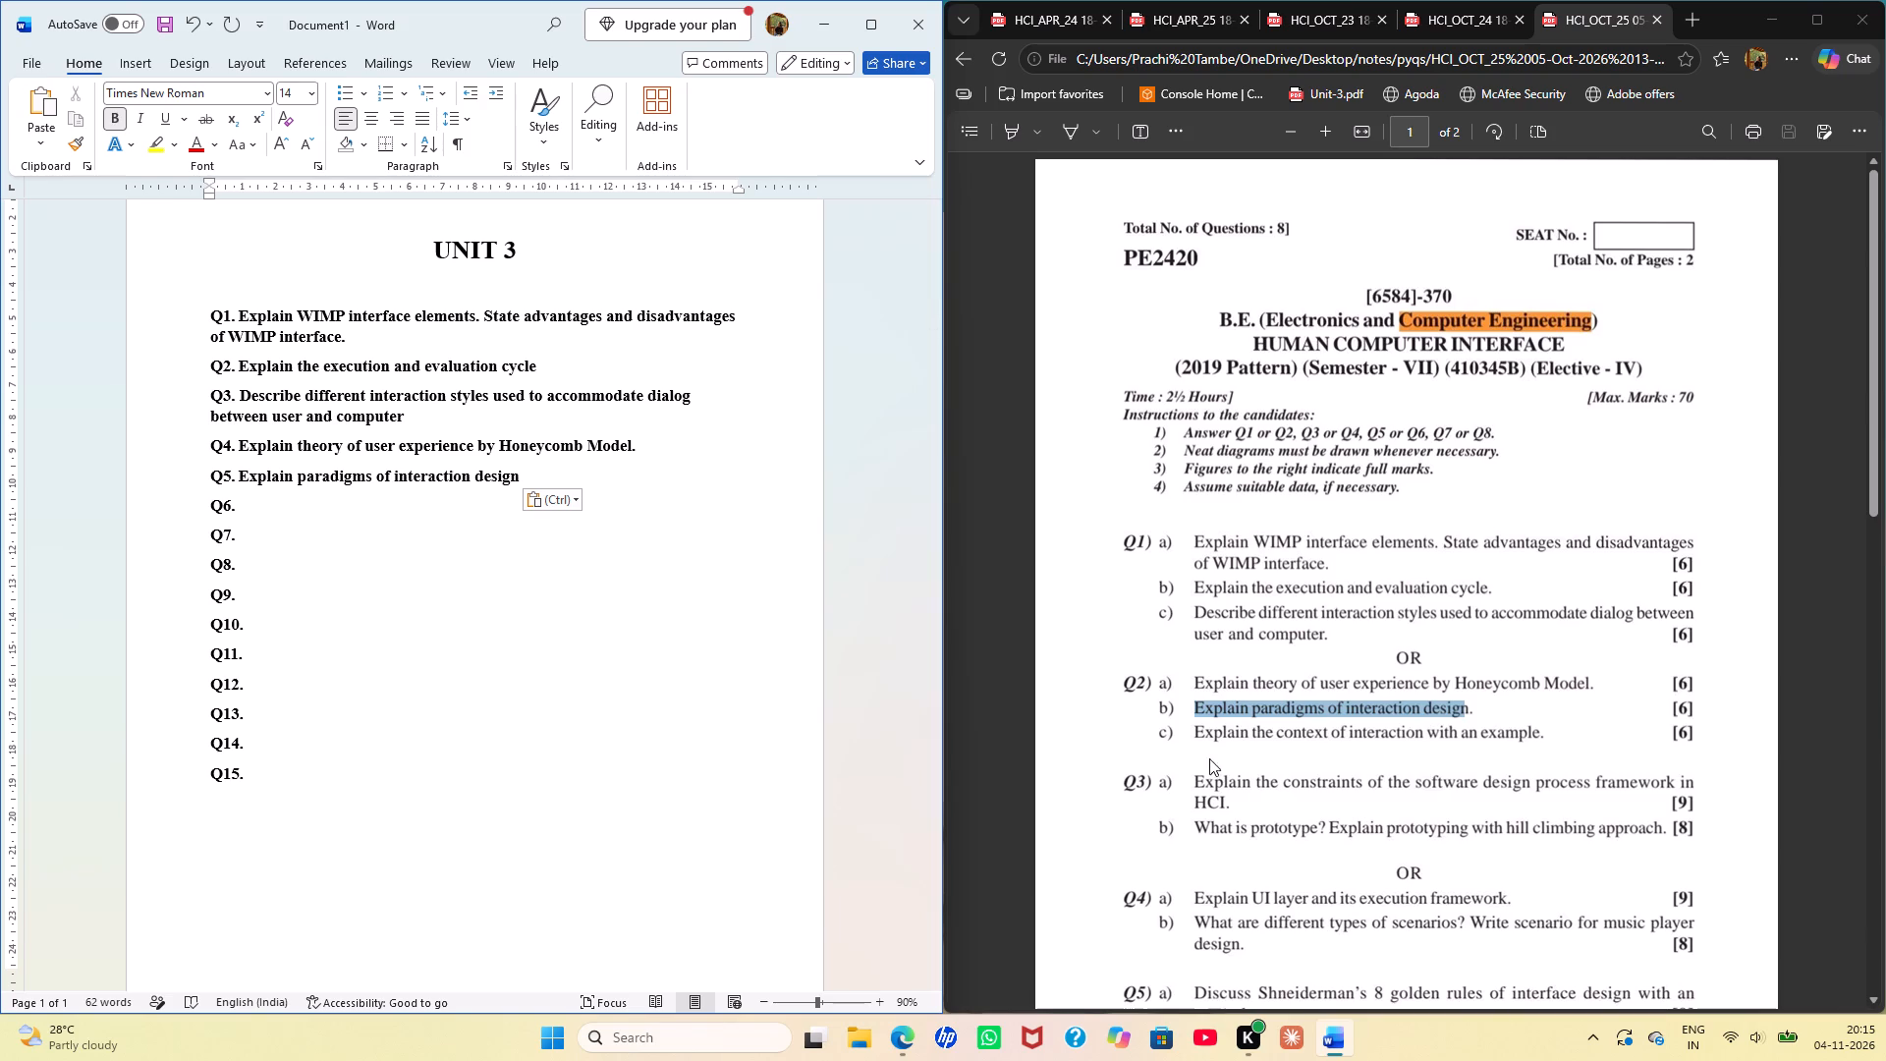
Copy Q2 c), "Explain the context of interaction with an example.", from the exam paper in Edge to the Q6. label in Word.
{"action": "left_click_drag", "start_coordinate": [1194, 739], "coordinate": [1544, 748]}
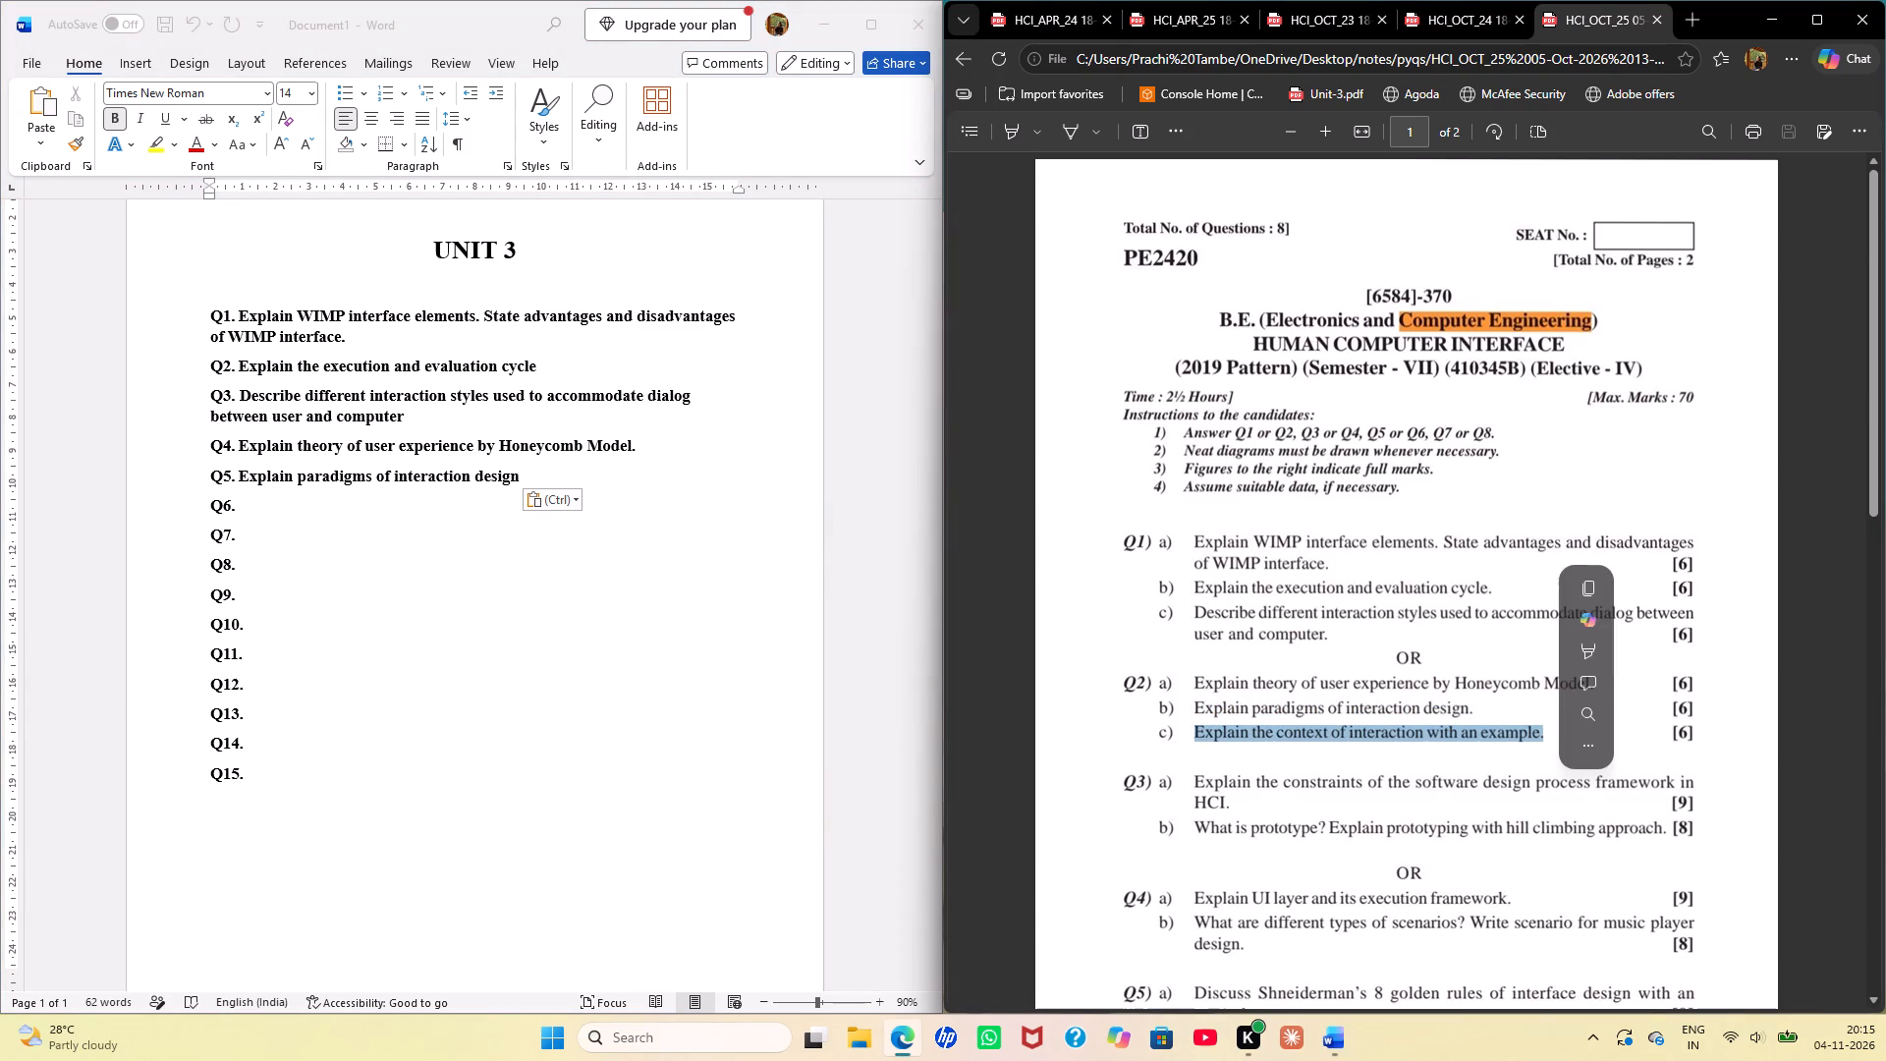
{"action": "key", "text": "ctrl+c"}
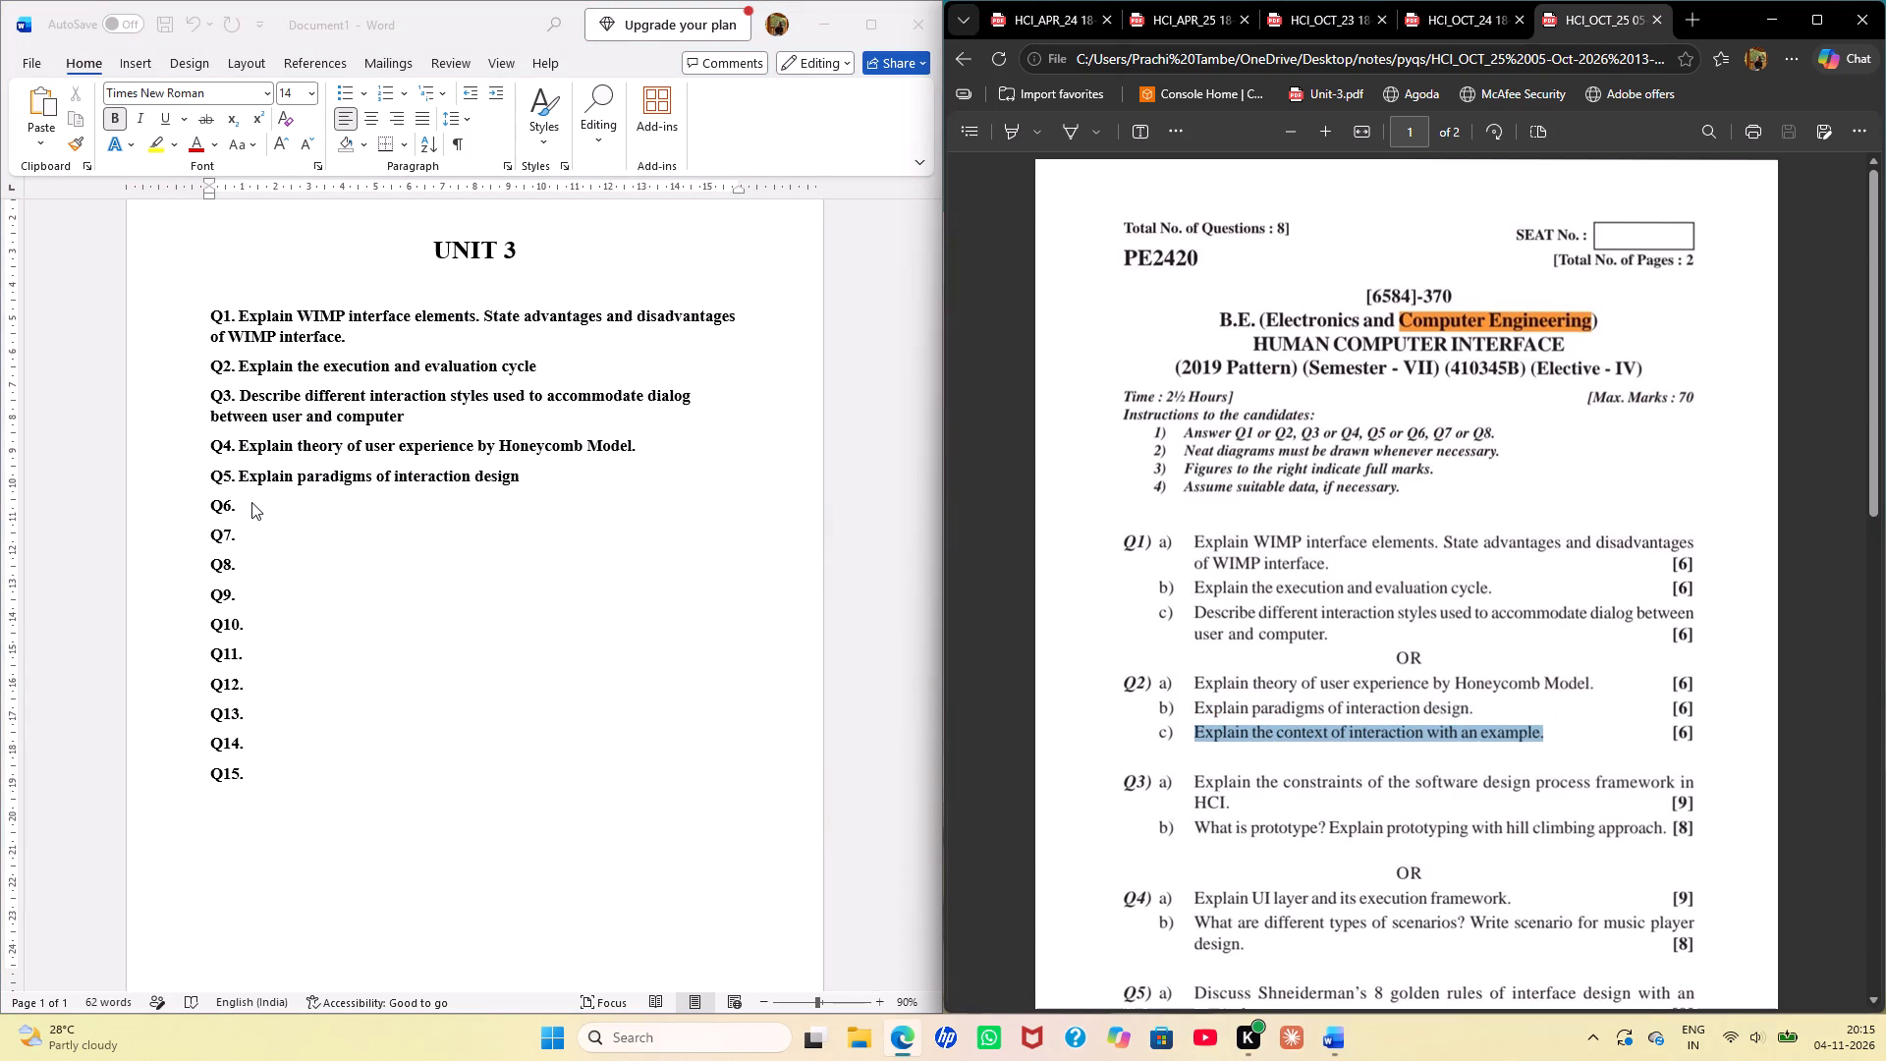
{"action": "left_click", "coordinate": [251, 502]}
{"action": "left_click", "coordinate": [251, 510]}
{"action": "key", "text": "ctrl+v"}
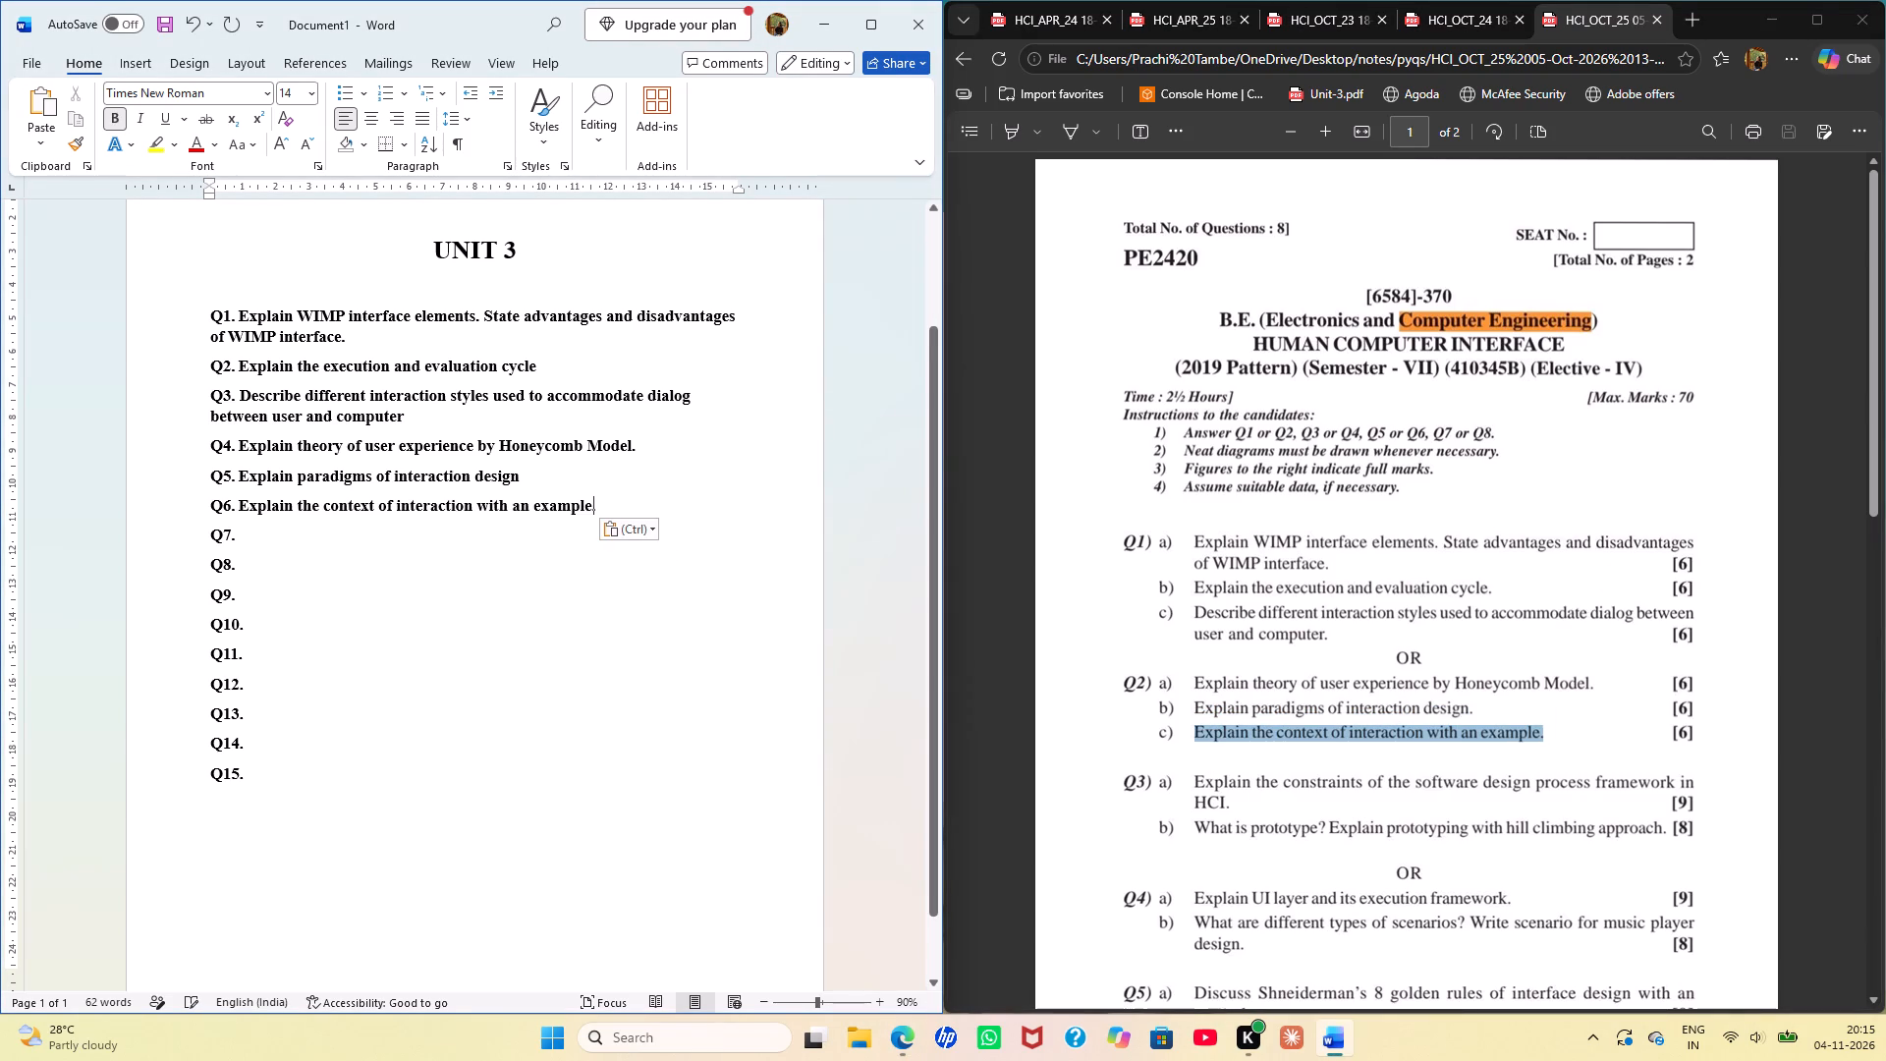
Copy Q1 a), on four interaction styles with their advantages and disadvantages, from the HCI_OCT_24 paper in Edge to the Q7. label in Word.
{"action": "left_click", "coordinate": [1057, 12]}
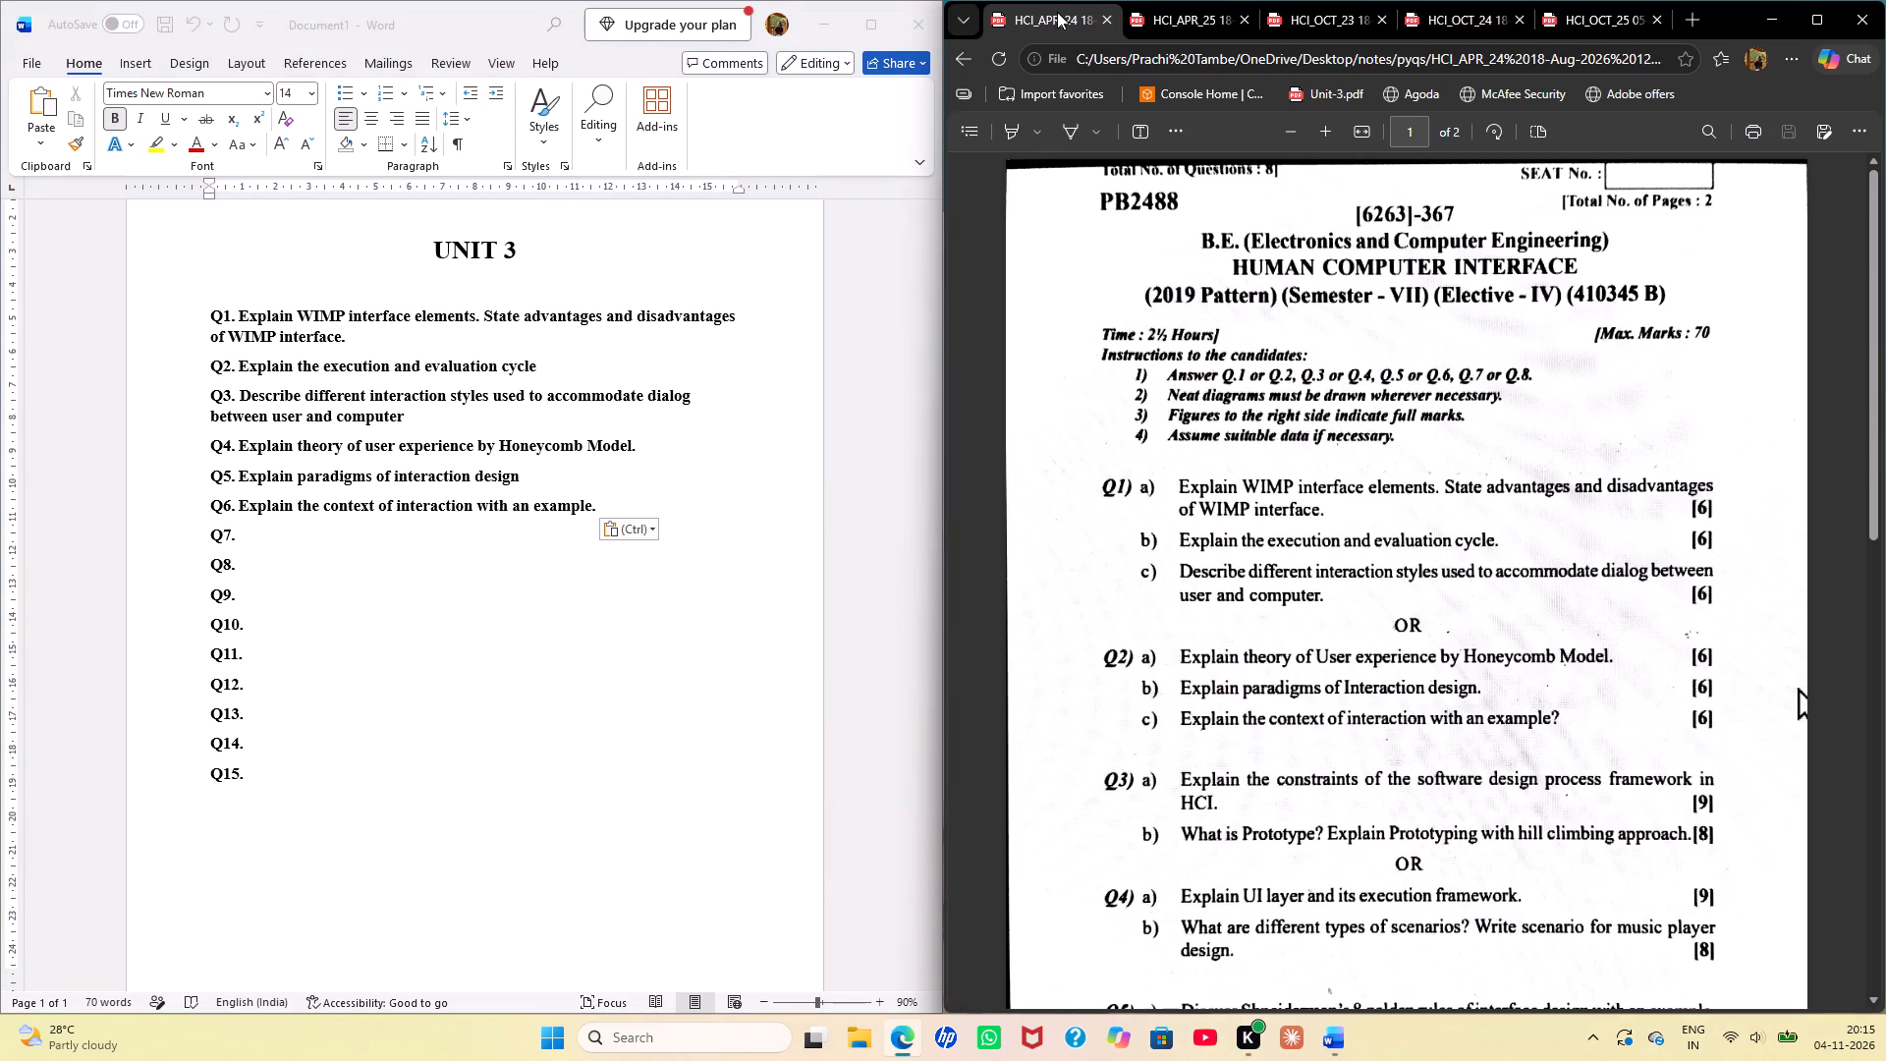
{"action": "left_click", "coordinate": [1608, 25]}
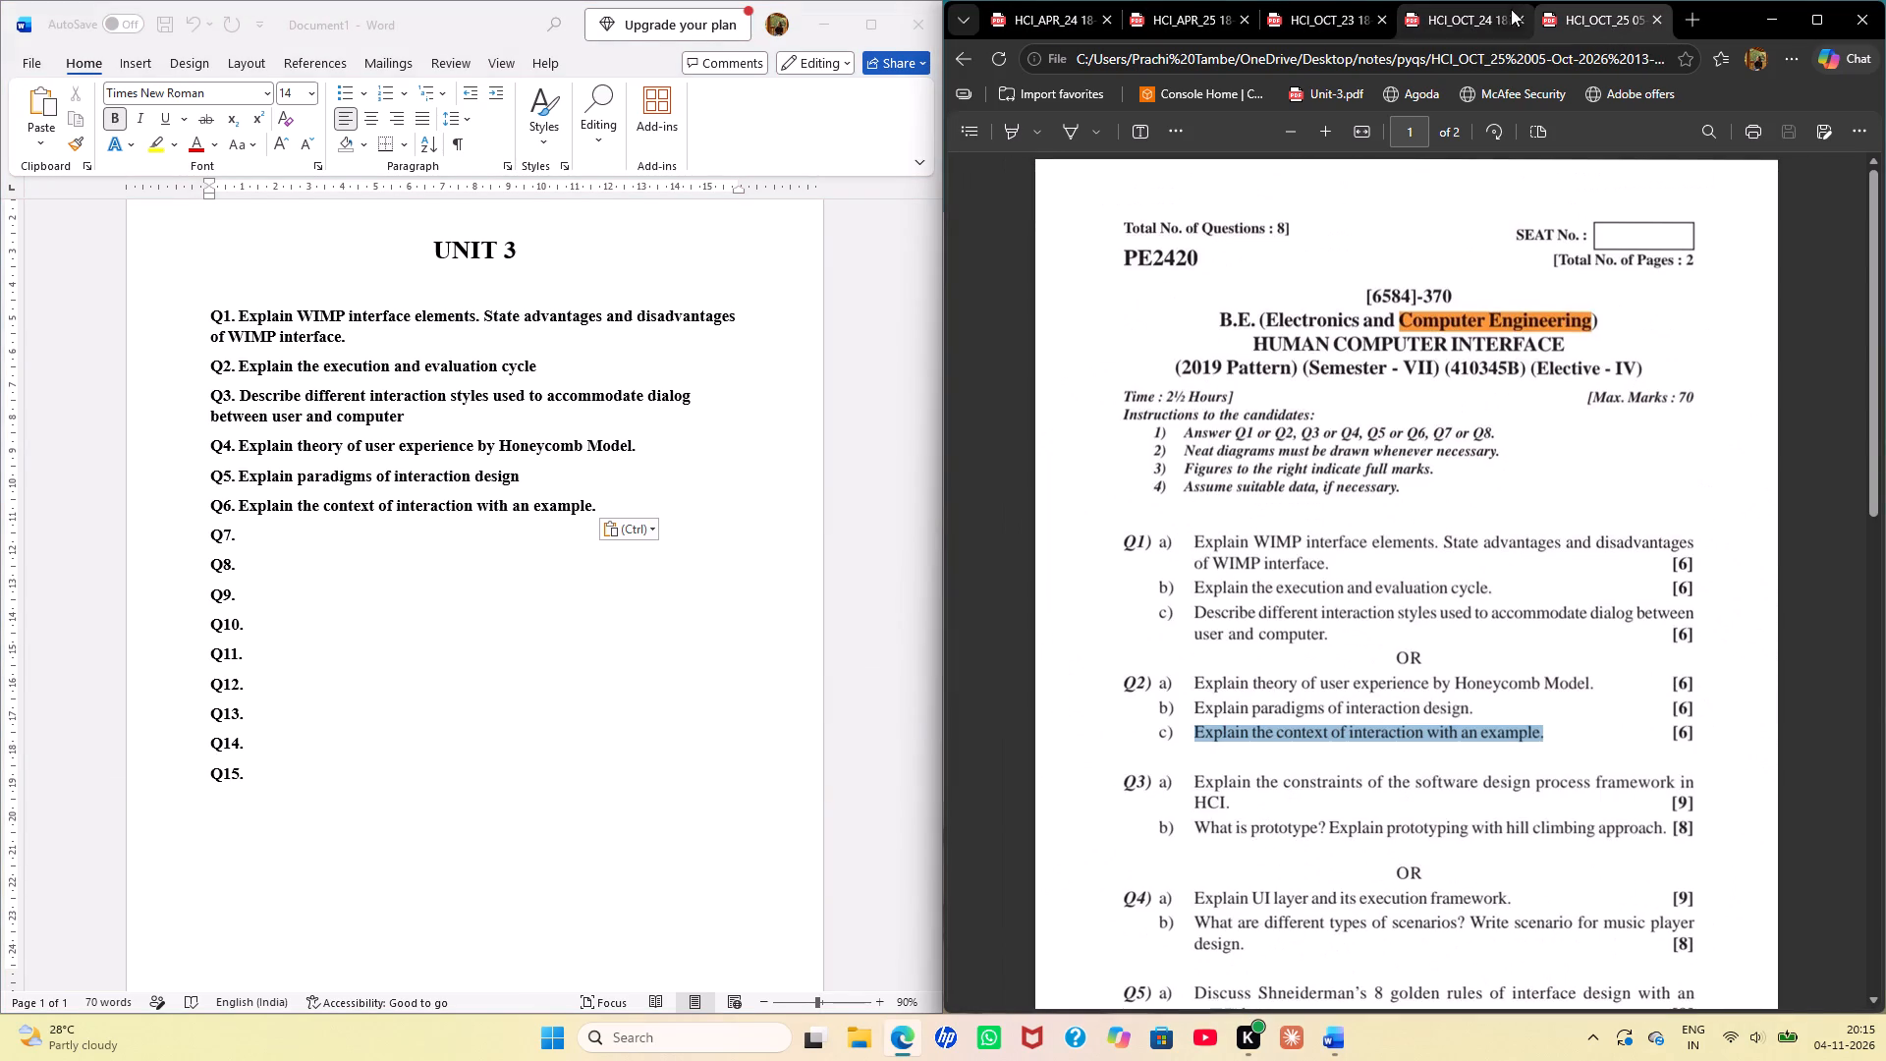
{"action": "left_click", "coordinate": [1454, 20]}
{"action": "scroll", "coordinate": [1355, 670], "scroll_direction": "down", "scroll_amount": 1}
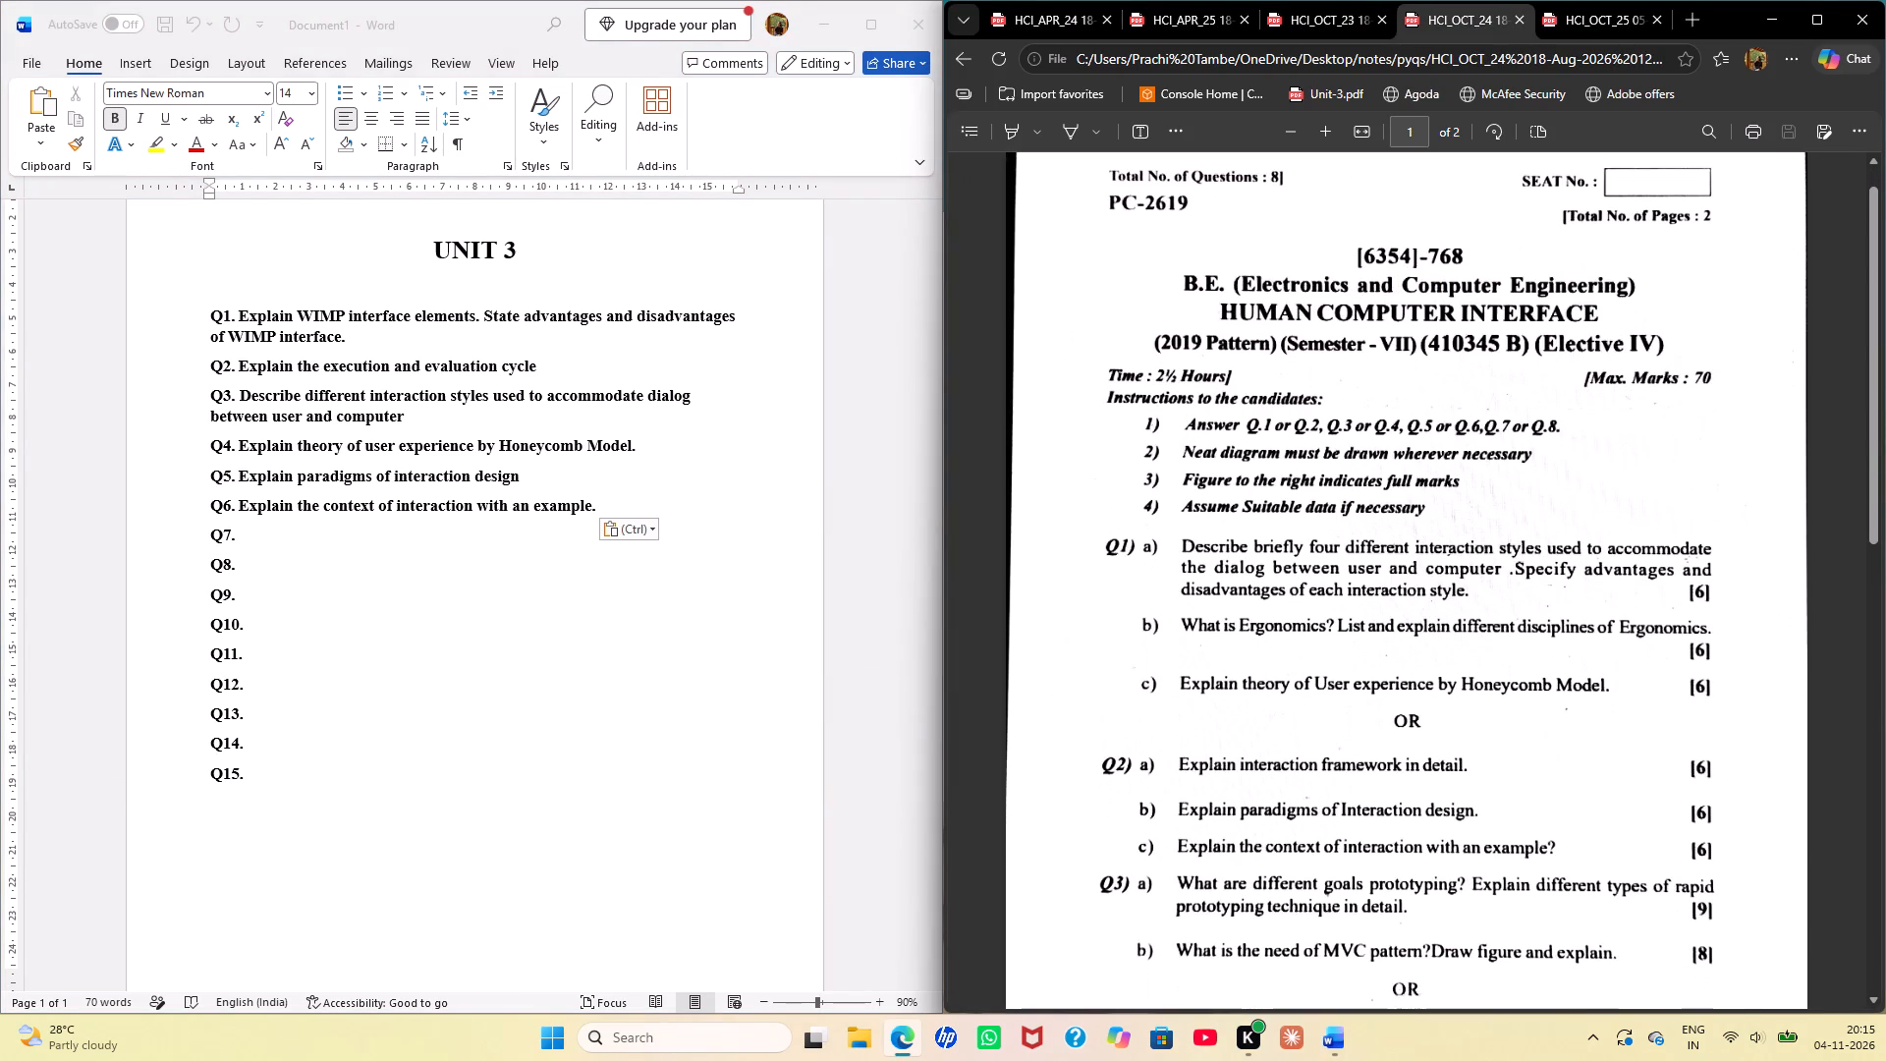
{"action": "scroll", "coordinate": [1355, 670], "scroll_direction": "down", "scroll_amount": 2}
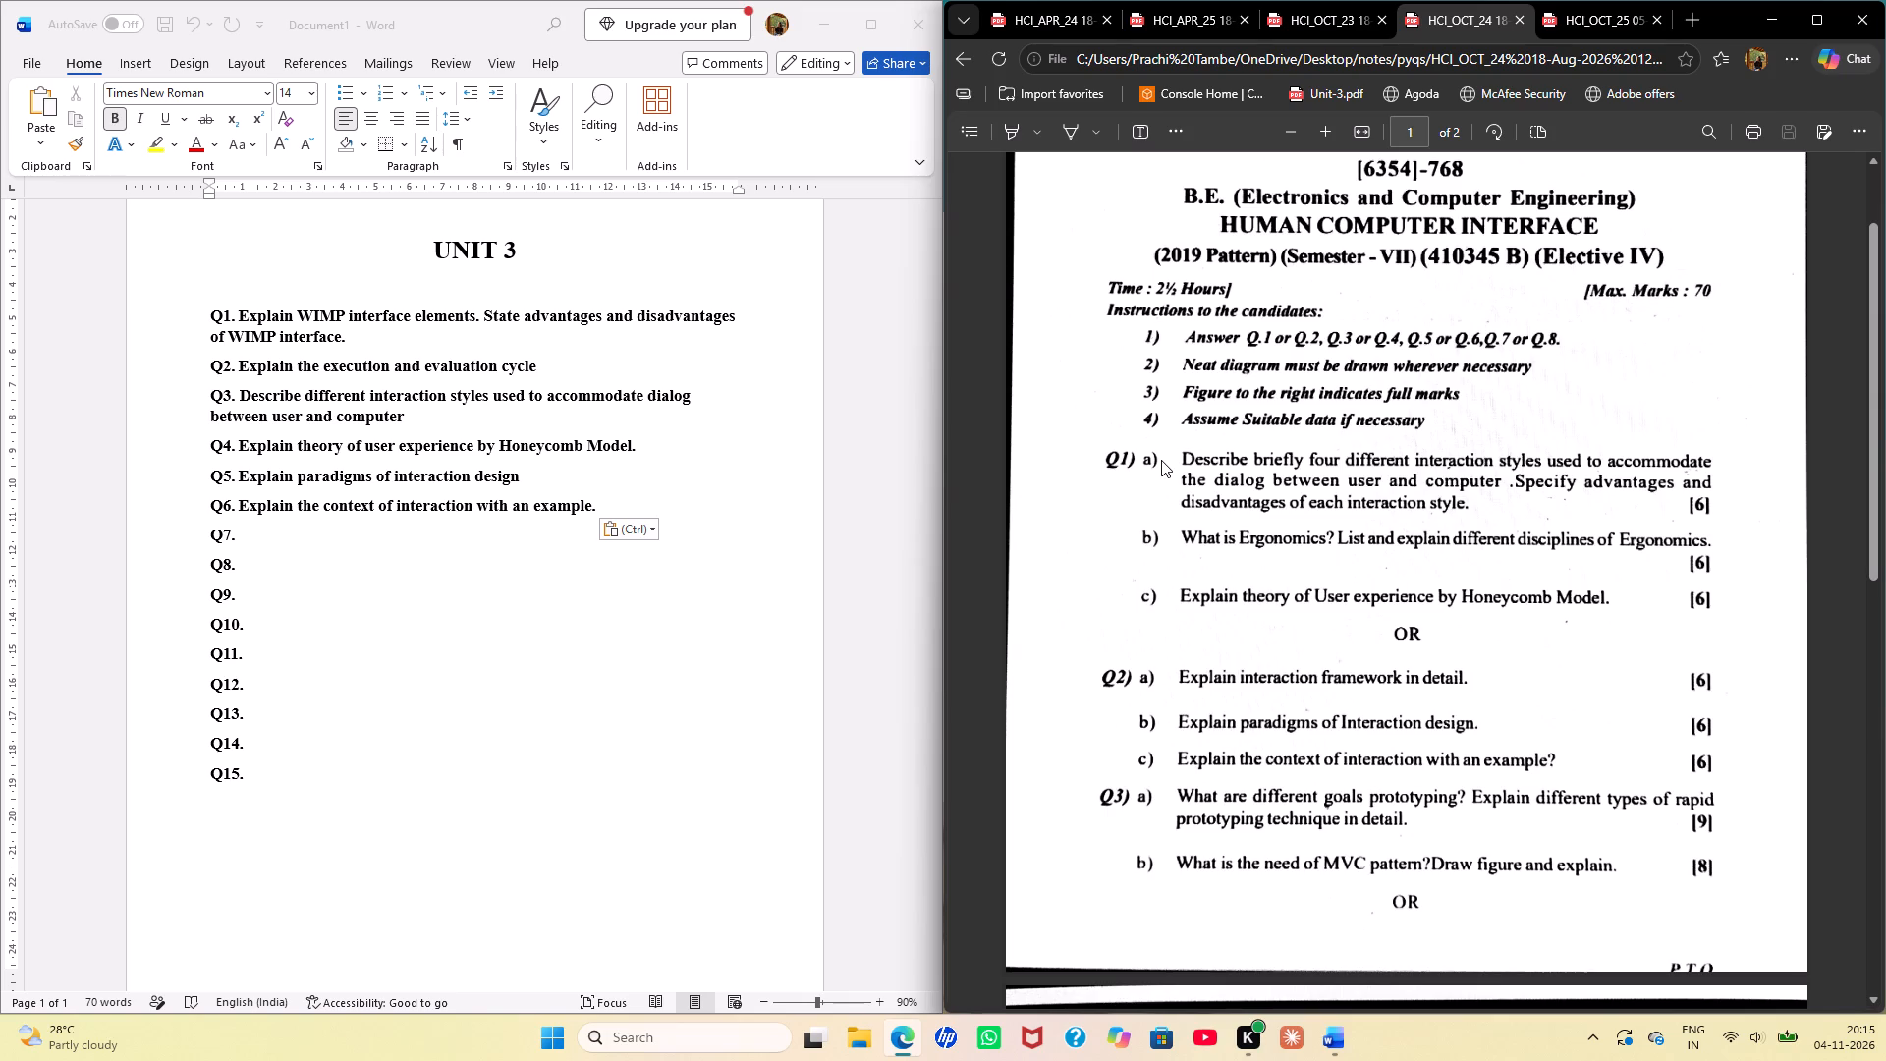
{"action": "left_click_drag", "start_coordinate": [1168, 458], "coordinate": [1471, 496]}
{"action": "left_click_drag", "start_coordinate": [1471, 496], "coordinate": [1472, 496]}
{"action": "left_click_drag", "start_coordinate": [1472, 496], "coordinate": [1173, 450]}
{"action": "key", "text": "ctrl+c"}
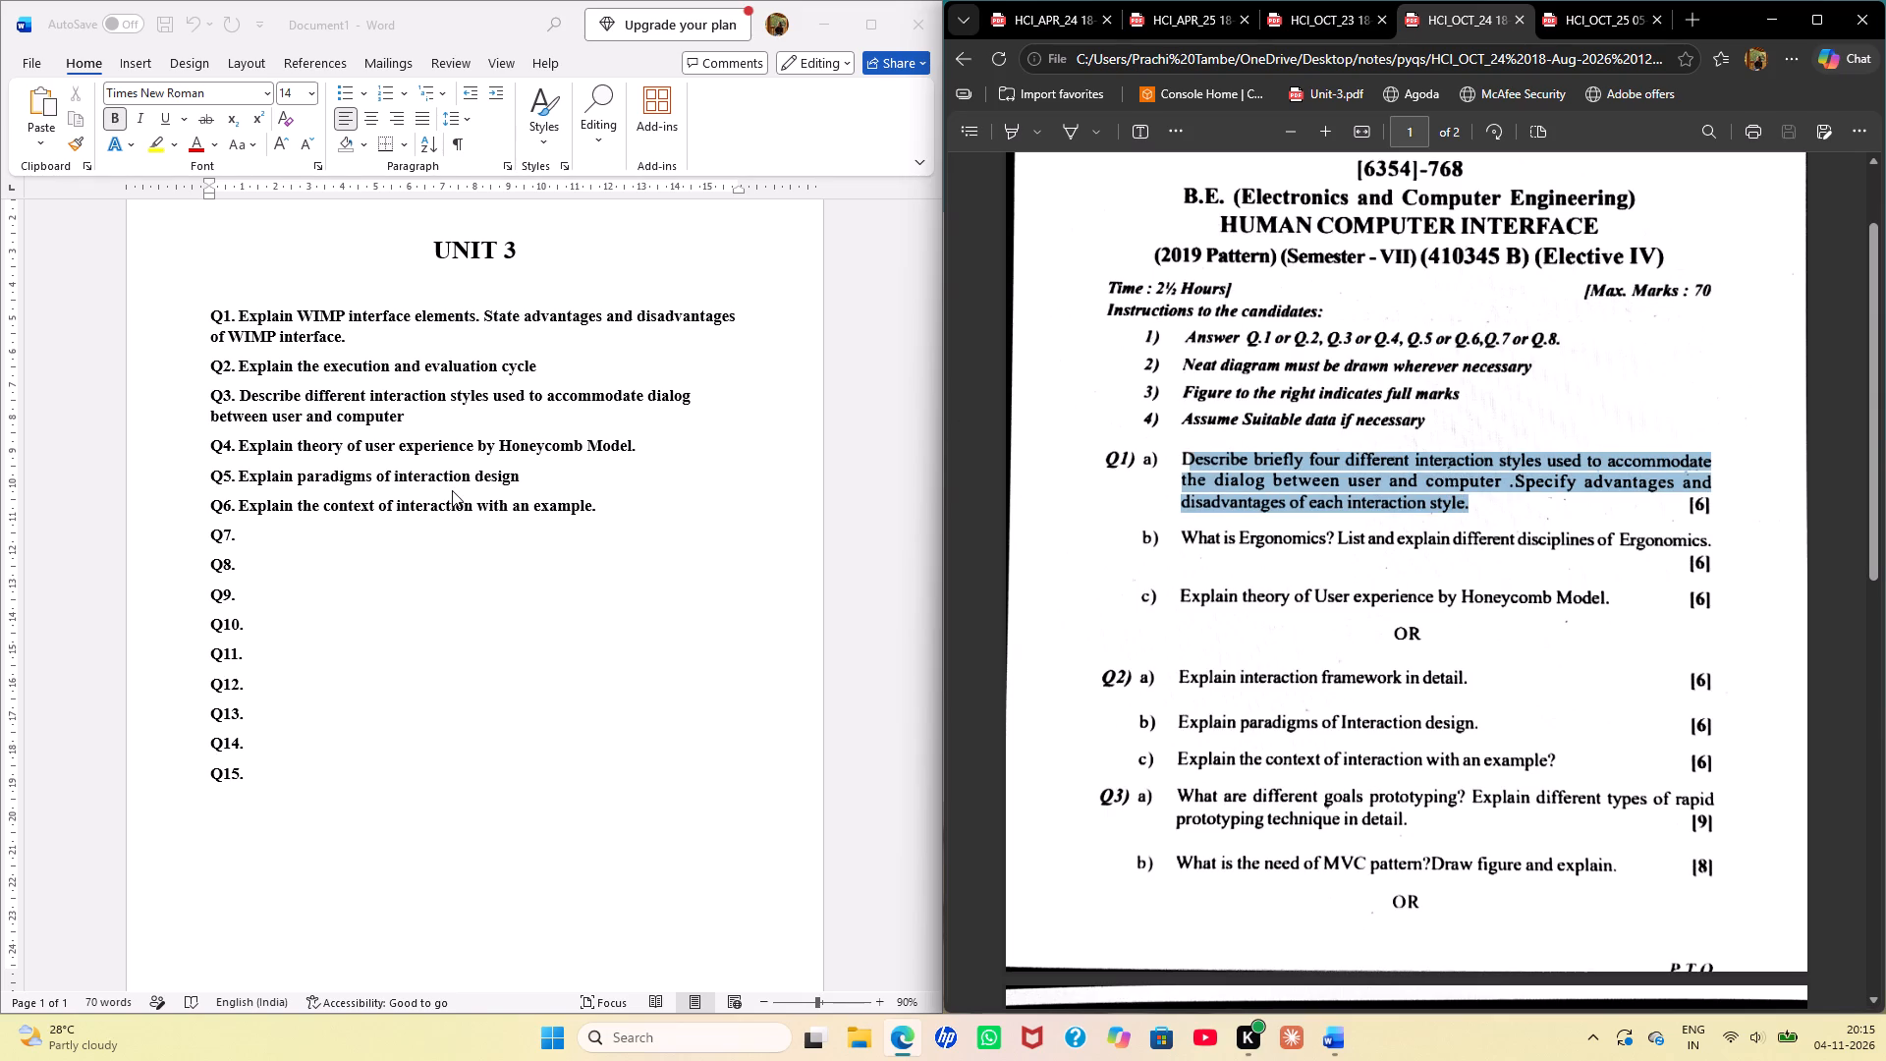
{"action": "left_click", "coordinate": [249, 530]}
{"action": "left_click", "coordinate": [249, 530]}
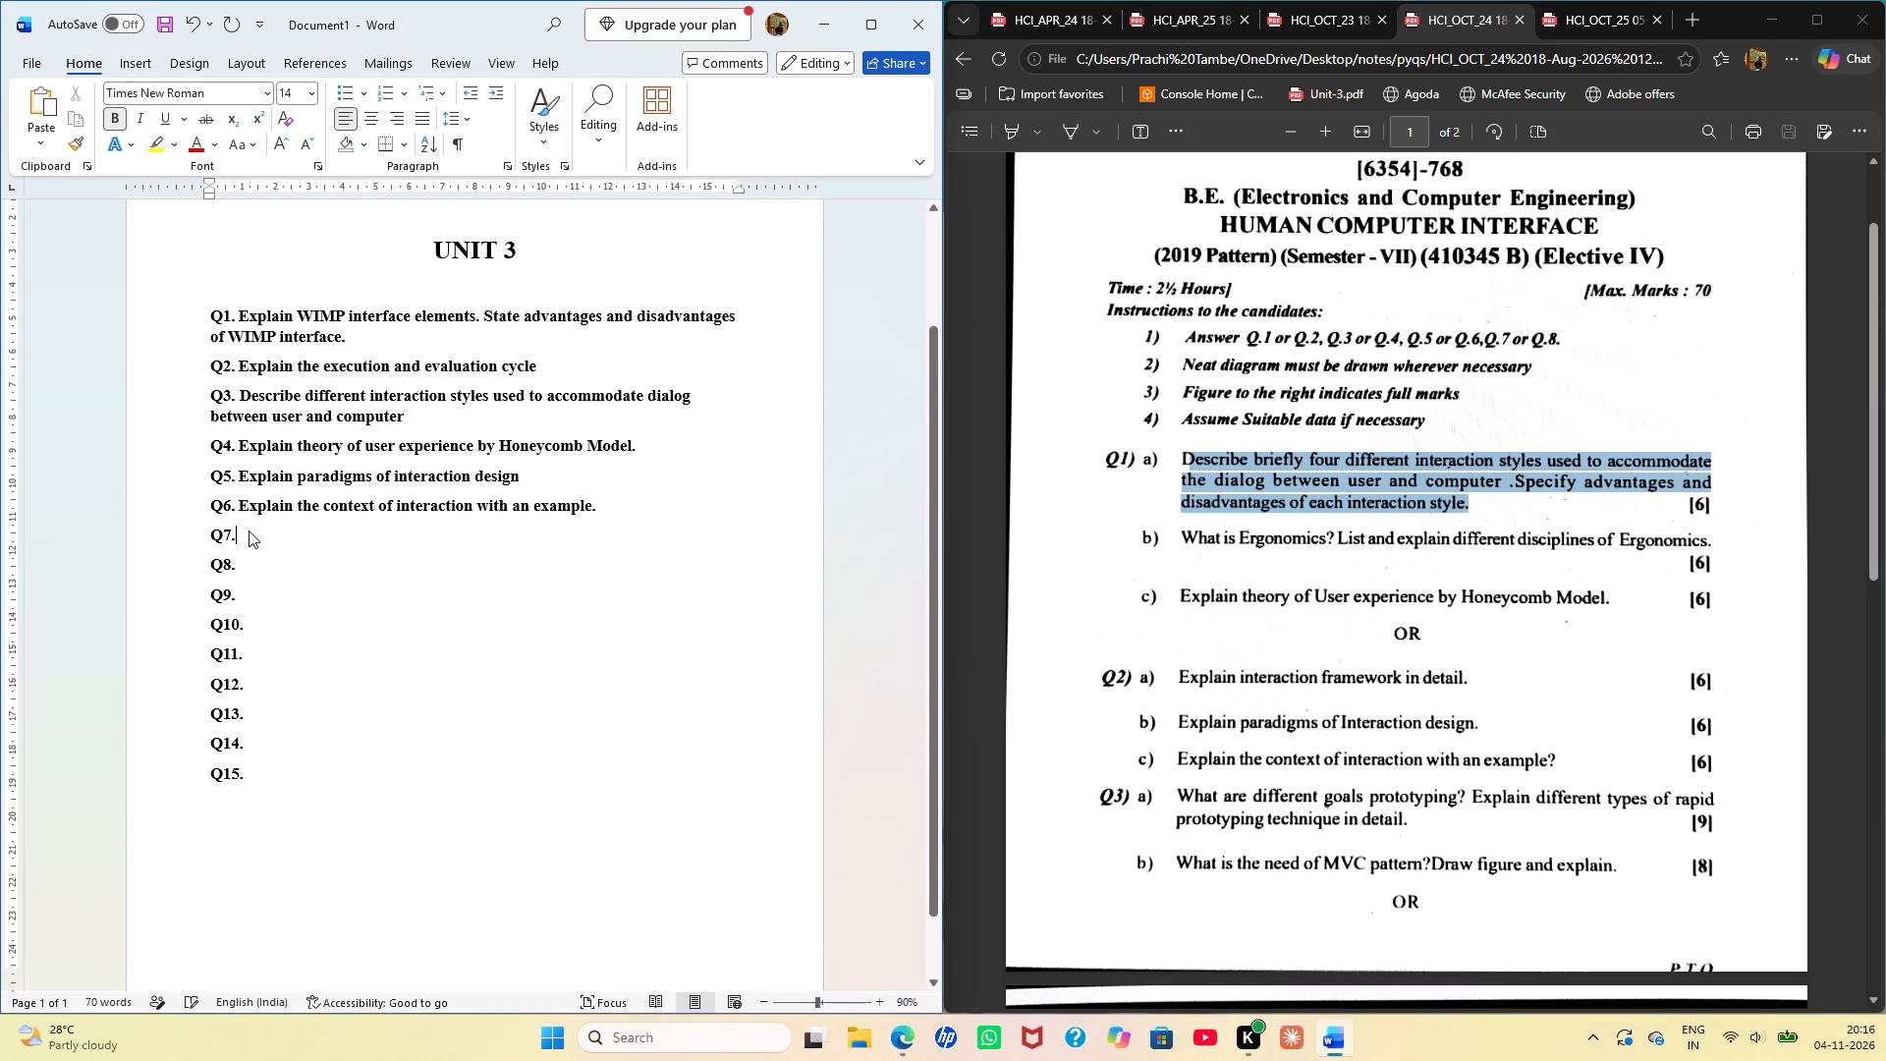
{"action": "key", "text": "ctrl+c"}
{"action": "key", "text": "ctrl+v"}
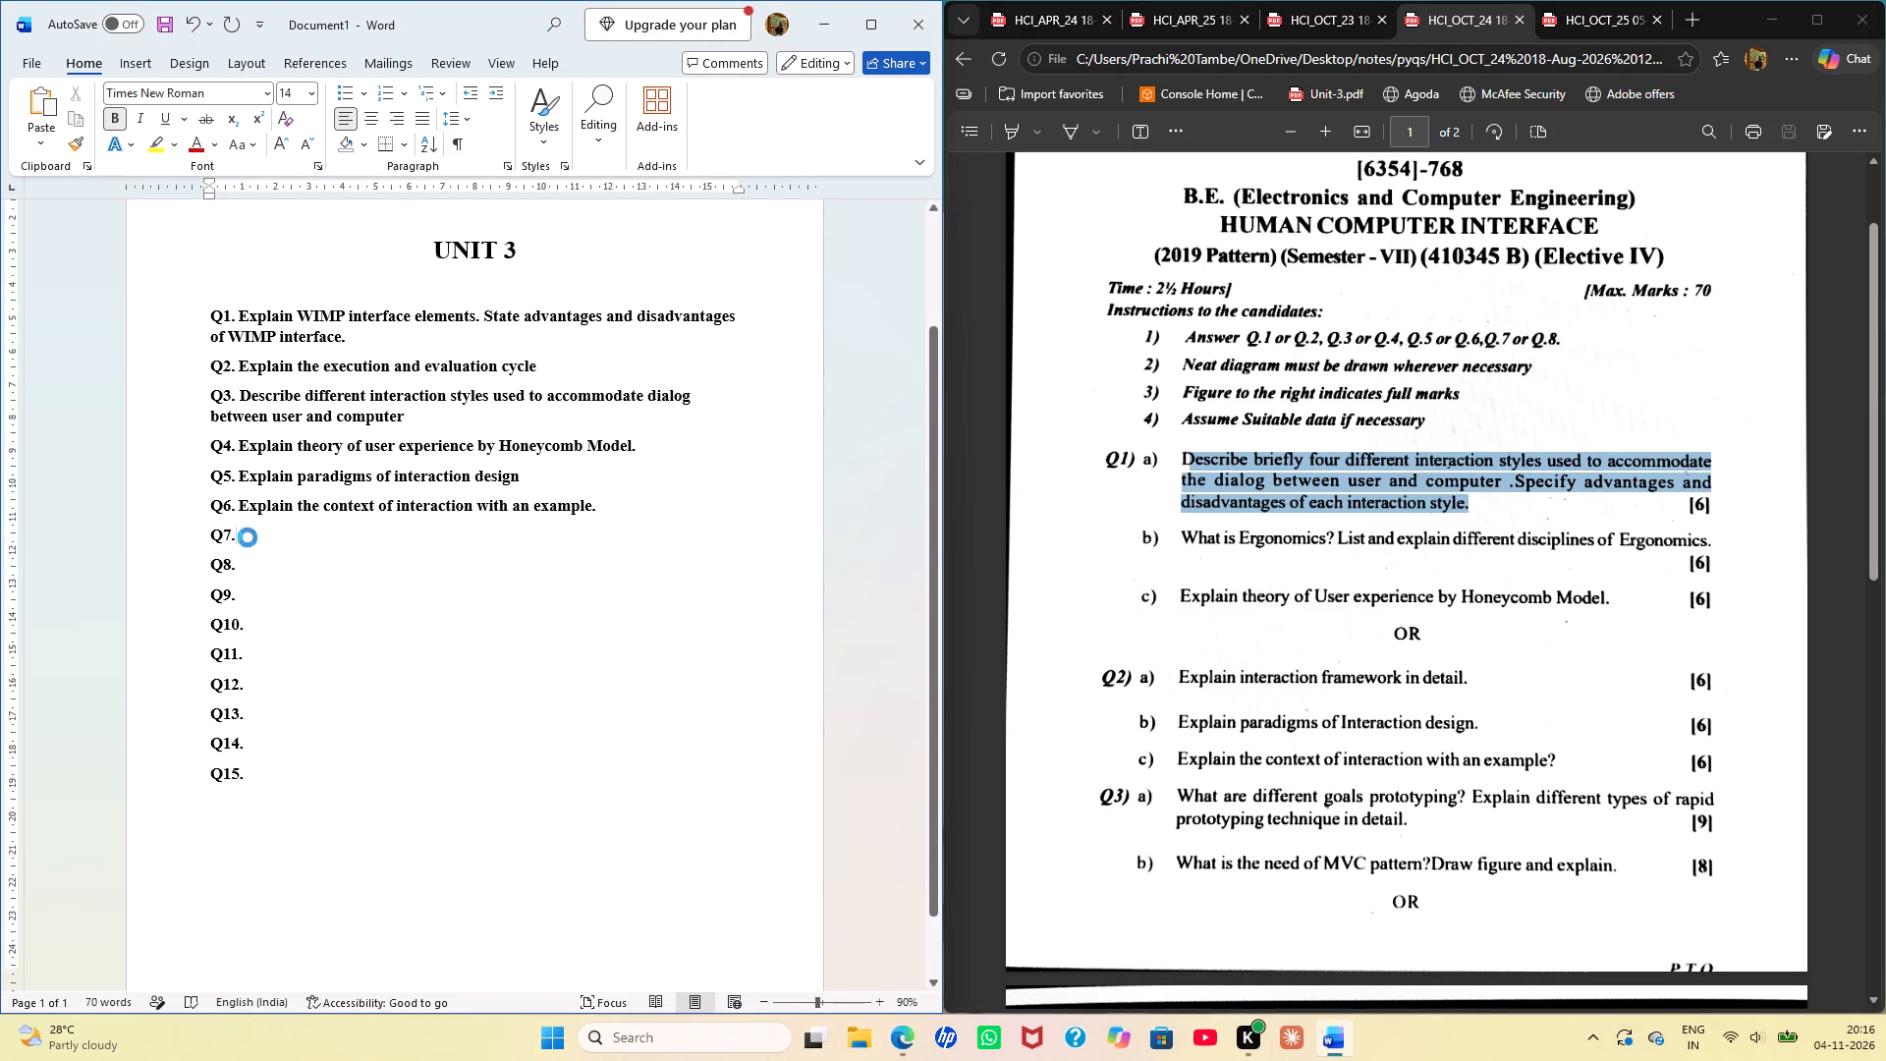
Insert the missing capital D at the start of the Q7 question text.
{"action": "left_click", "coordinate": [237, 533]}
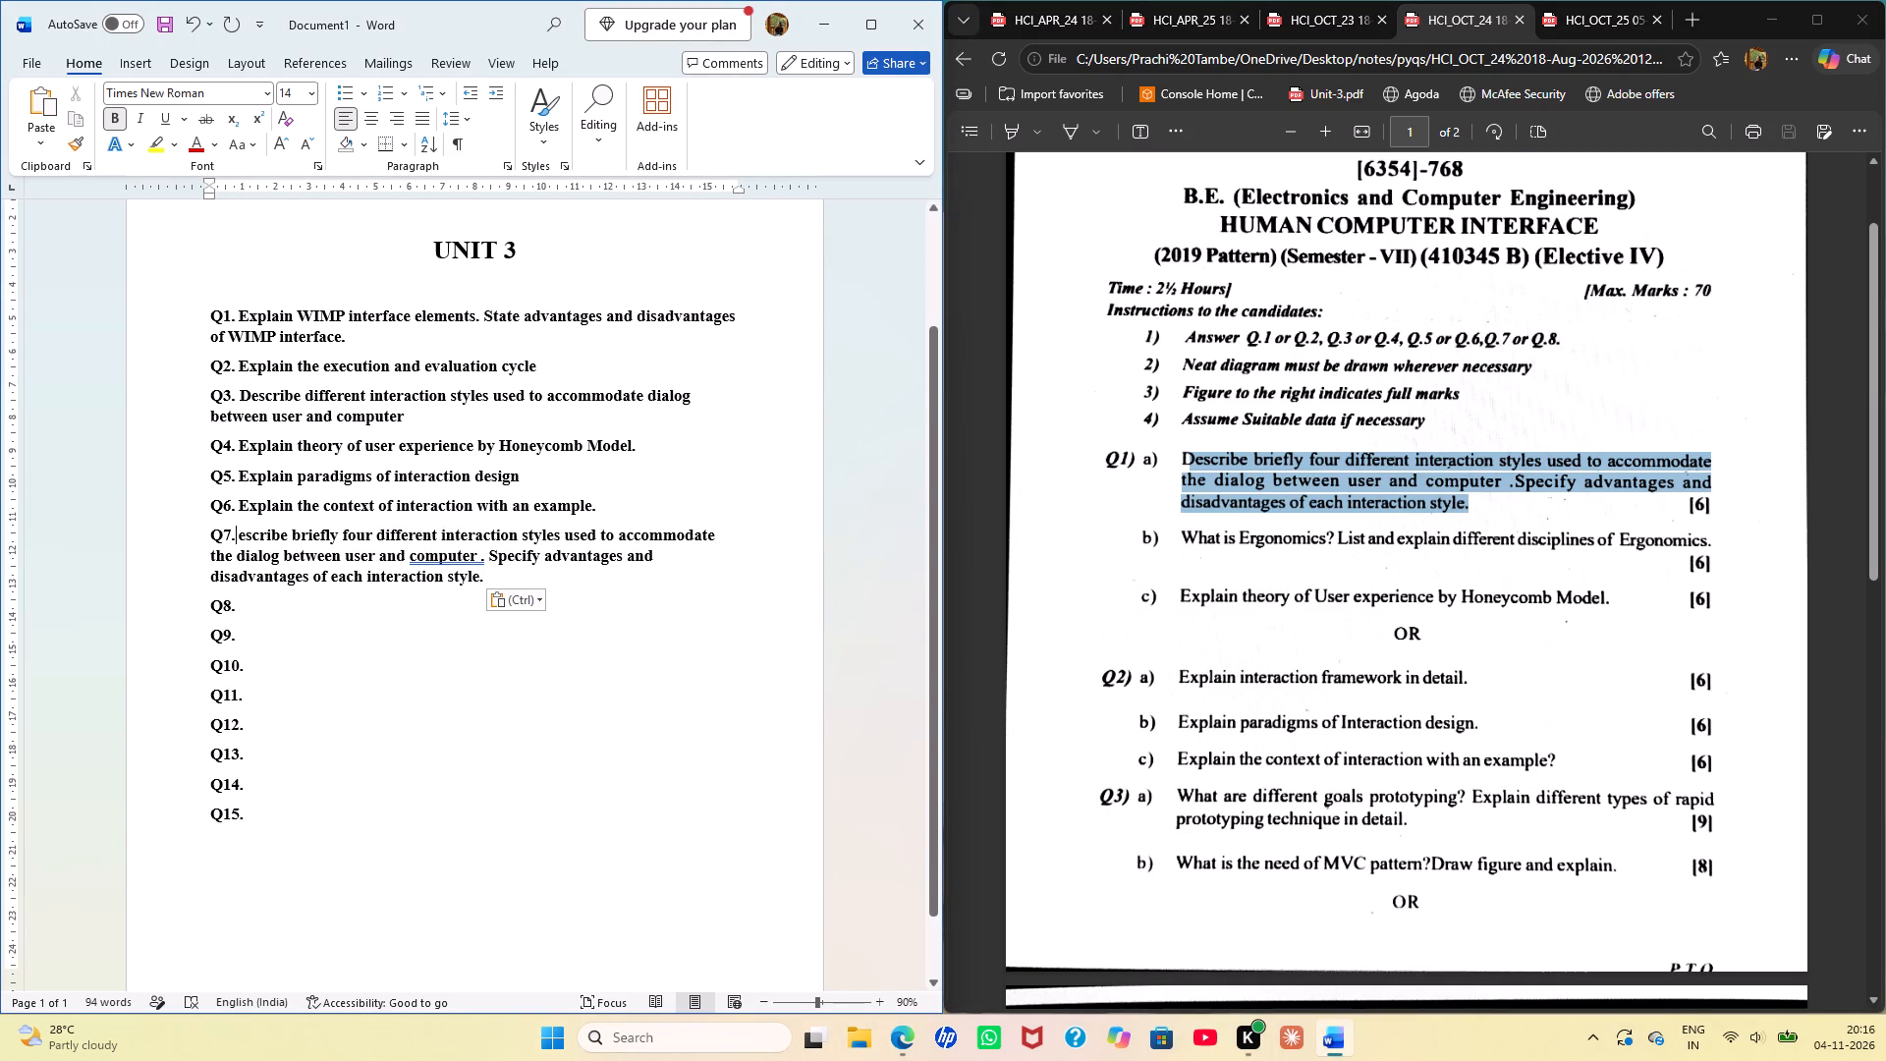
{"action": "key", "text": "shift+d"}
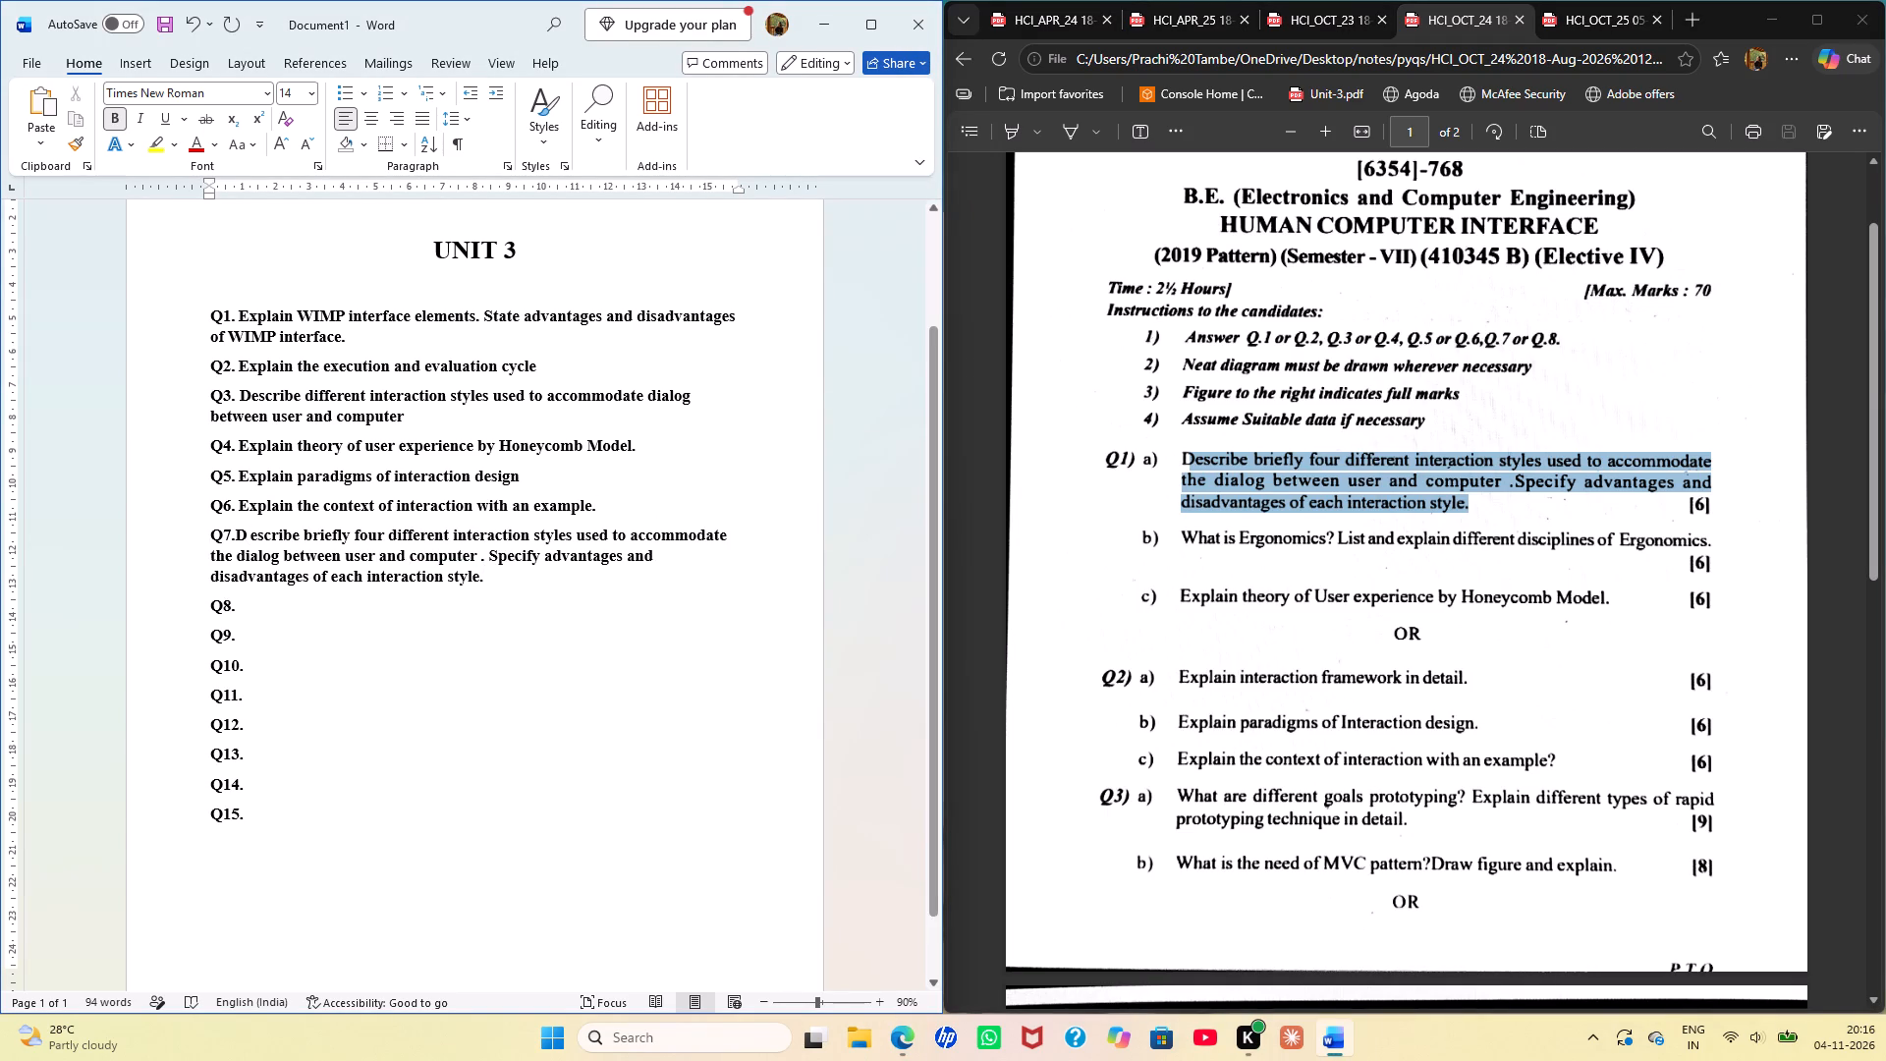
Copy Q1 b), "What is Ergonomics? List and explain different disciplines of Ergonomics", from the HCI_OCT_24 paper in Edge to the Q8. label in Word.
{"action": "left_click", "coordinate": [1184, 539]}
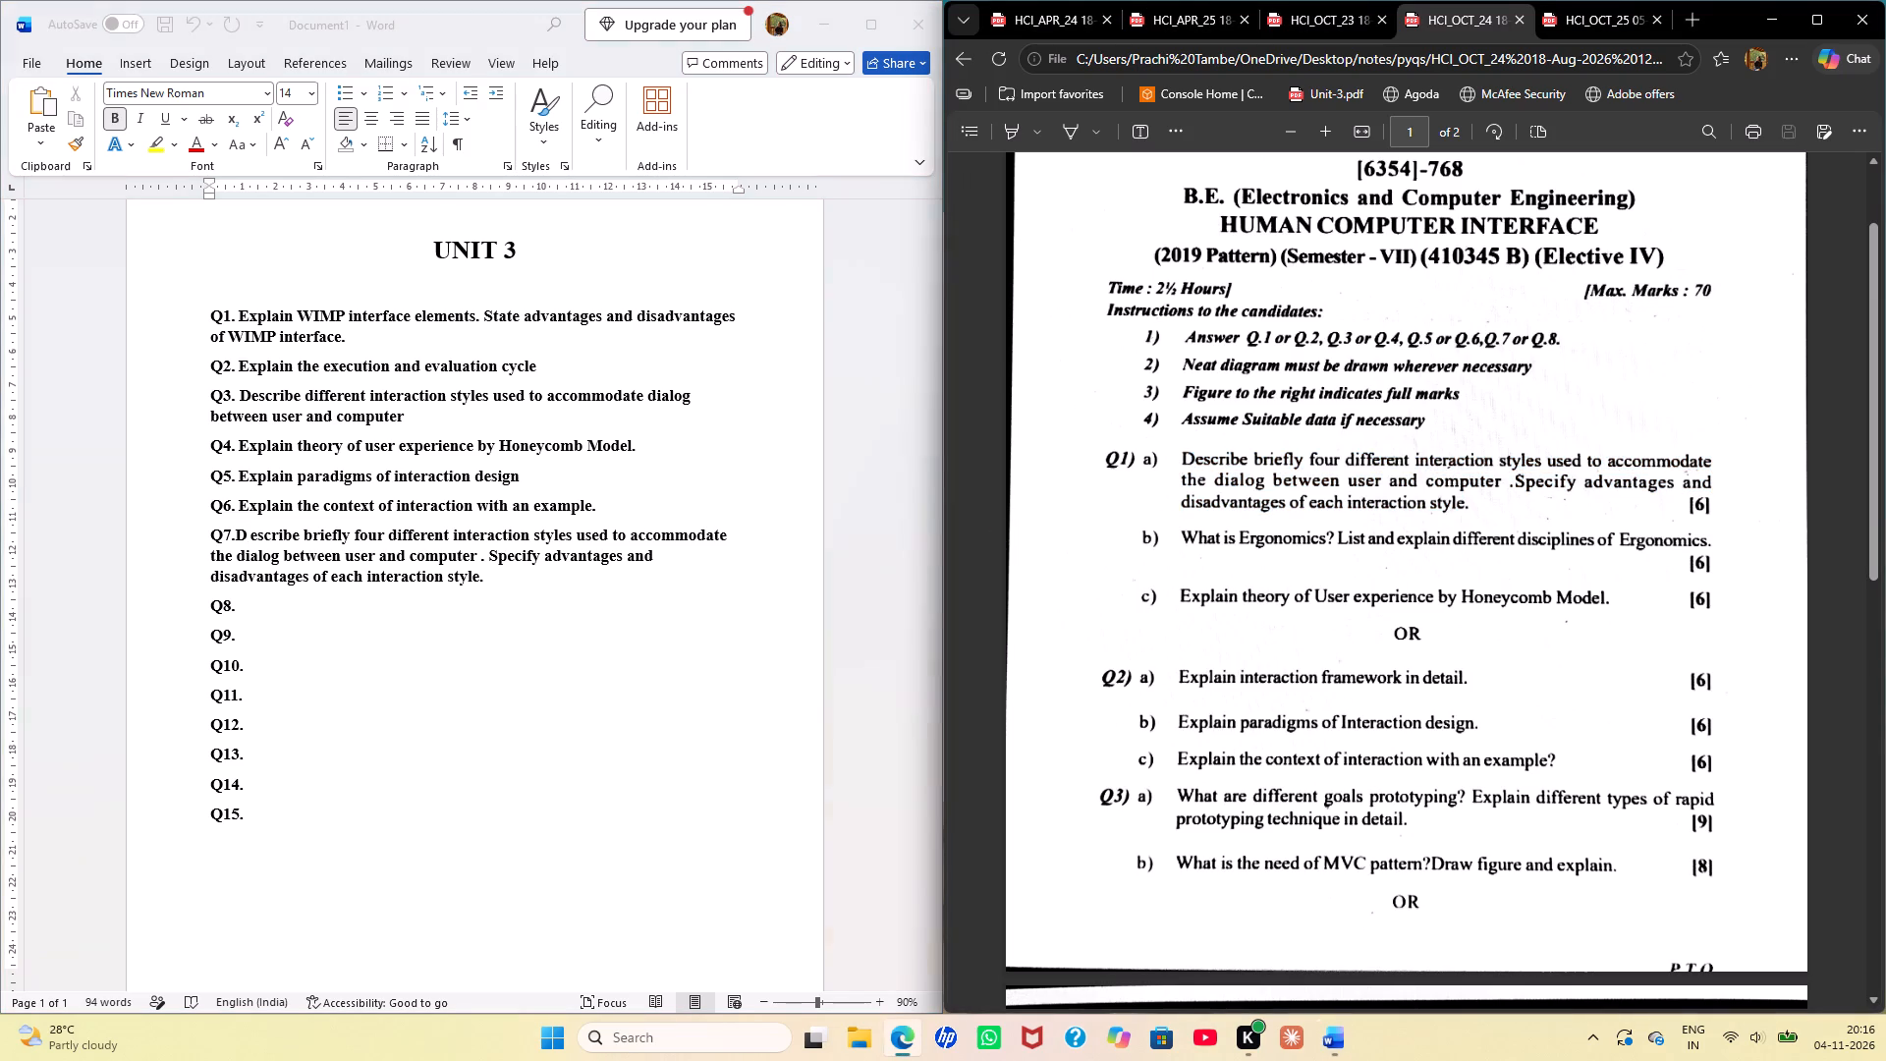
{"action": "left_click", "coordinate": [1183, 538]}
{"action": "left_click_drag", "start_coordinate": [1180, 537], "coordinate": [1443, 551]}
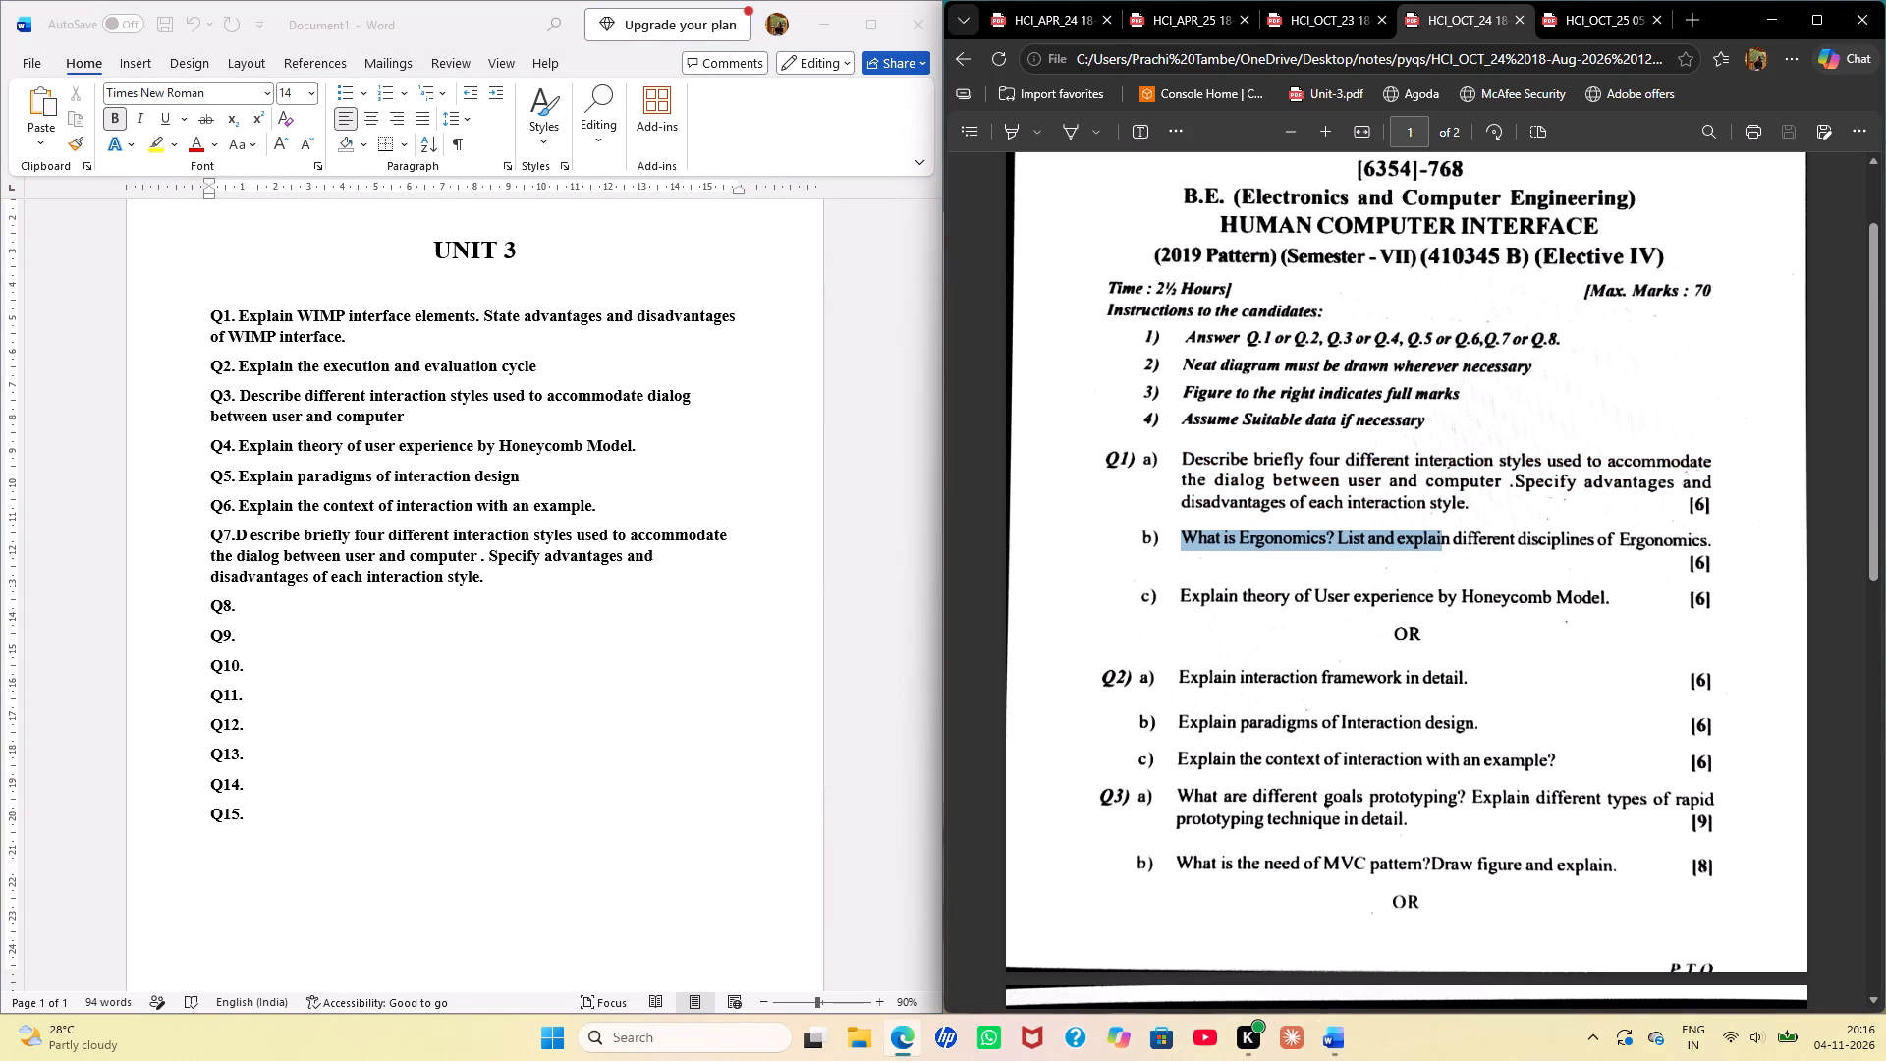
{"action": "left_click_drag", "start_coordinate": [1443, 551], "coordinate": [1725, 543]}
{"action": "scroll", "coordinate": [1636, 553], "scroll_direction": "right", "scroll_amount": 1}
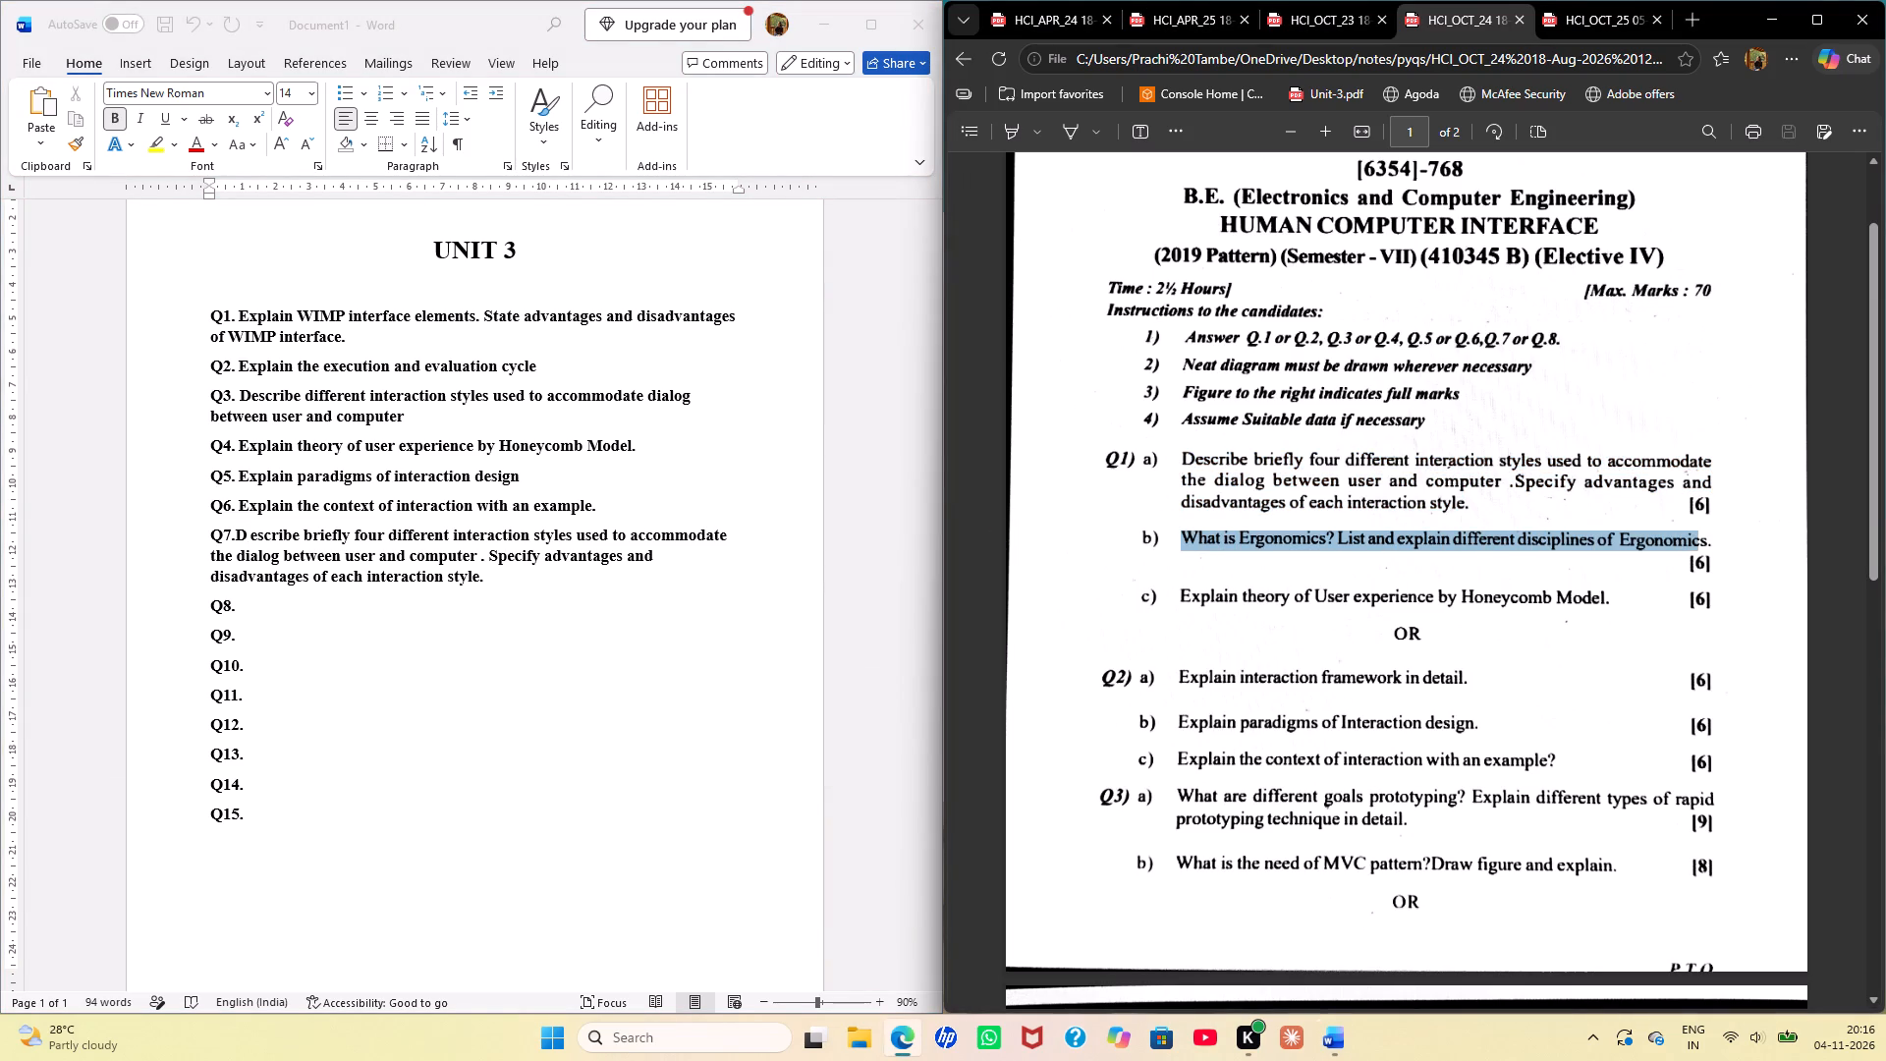
{"action": "left_click_drag", "start_coordinate": [1725, 543], "coordinate": [1699, 537]}
{"action": "key", "text": "ctrl+c"}
{"action": "left_click", "coordinate": [254, 604]}
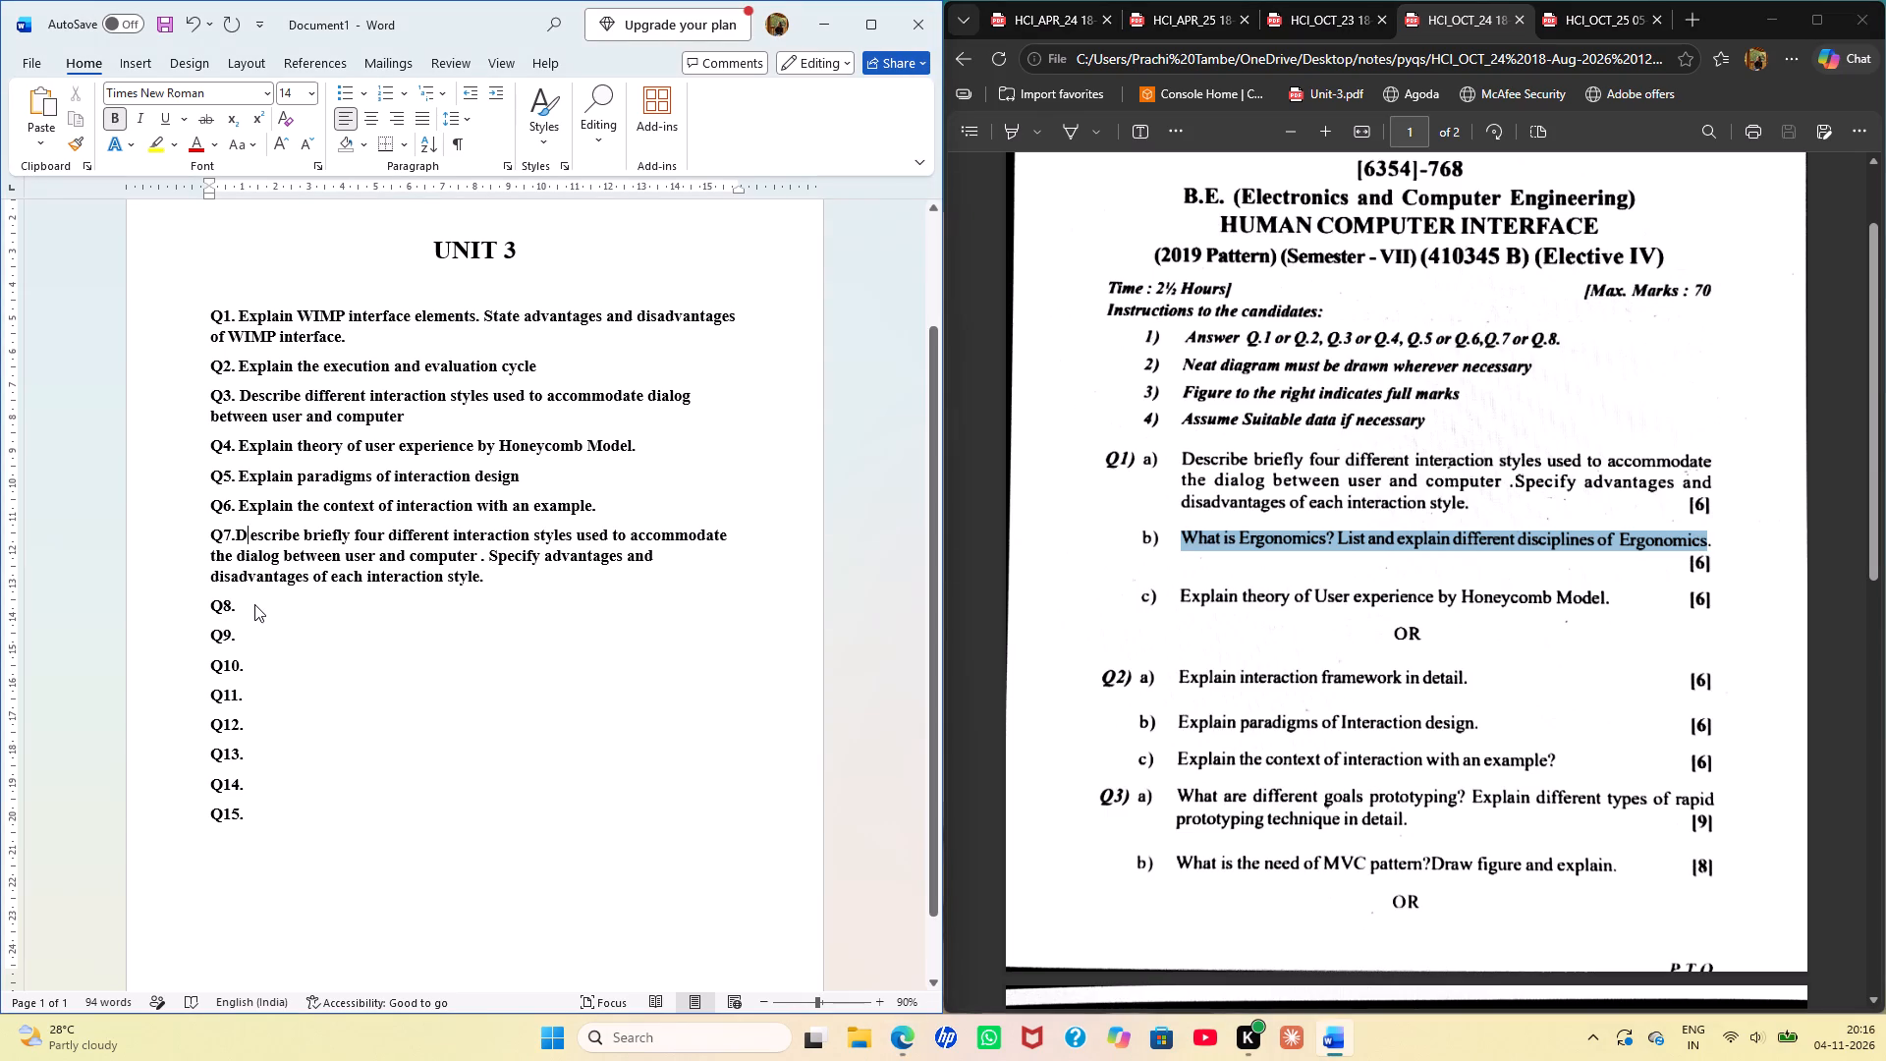
{"action": "left_click", "coordinate": [254, 607]}
{"action": "key", "text": "space"}
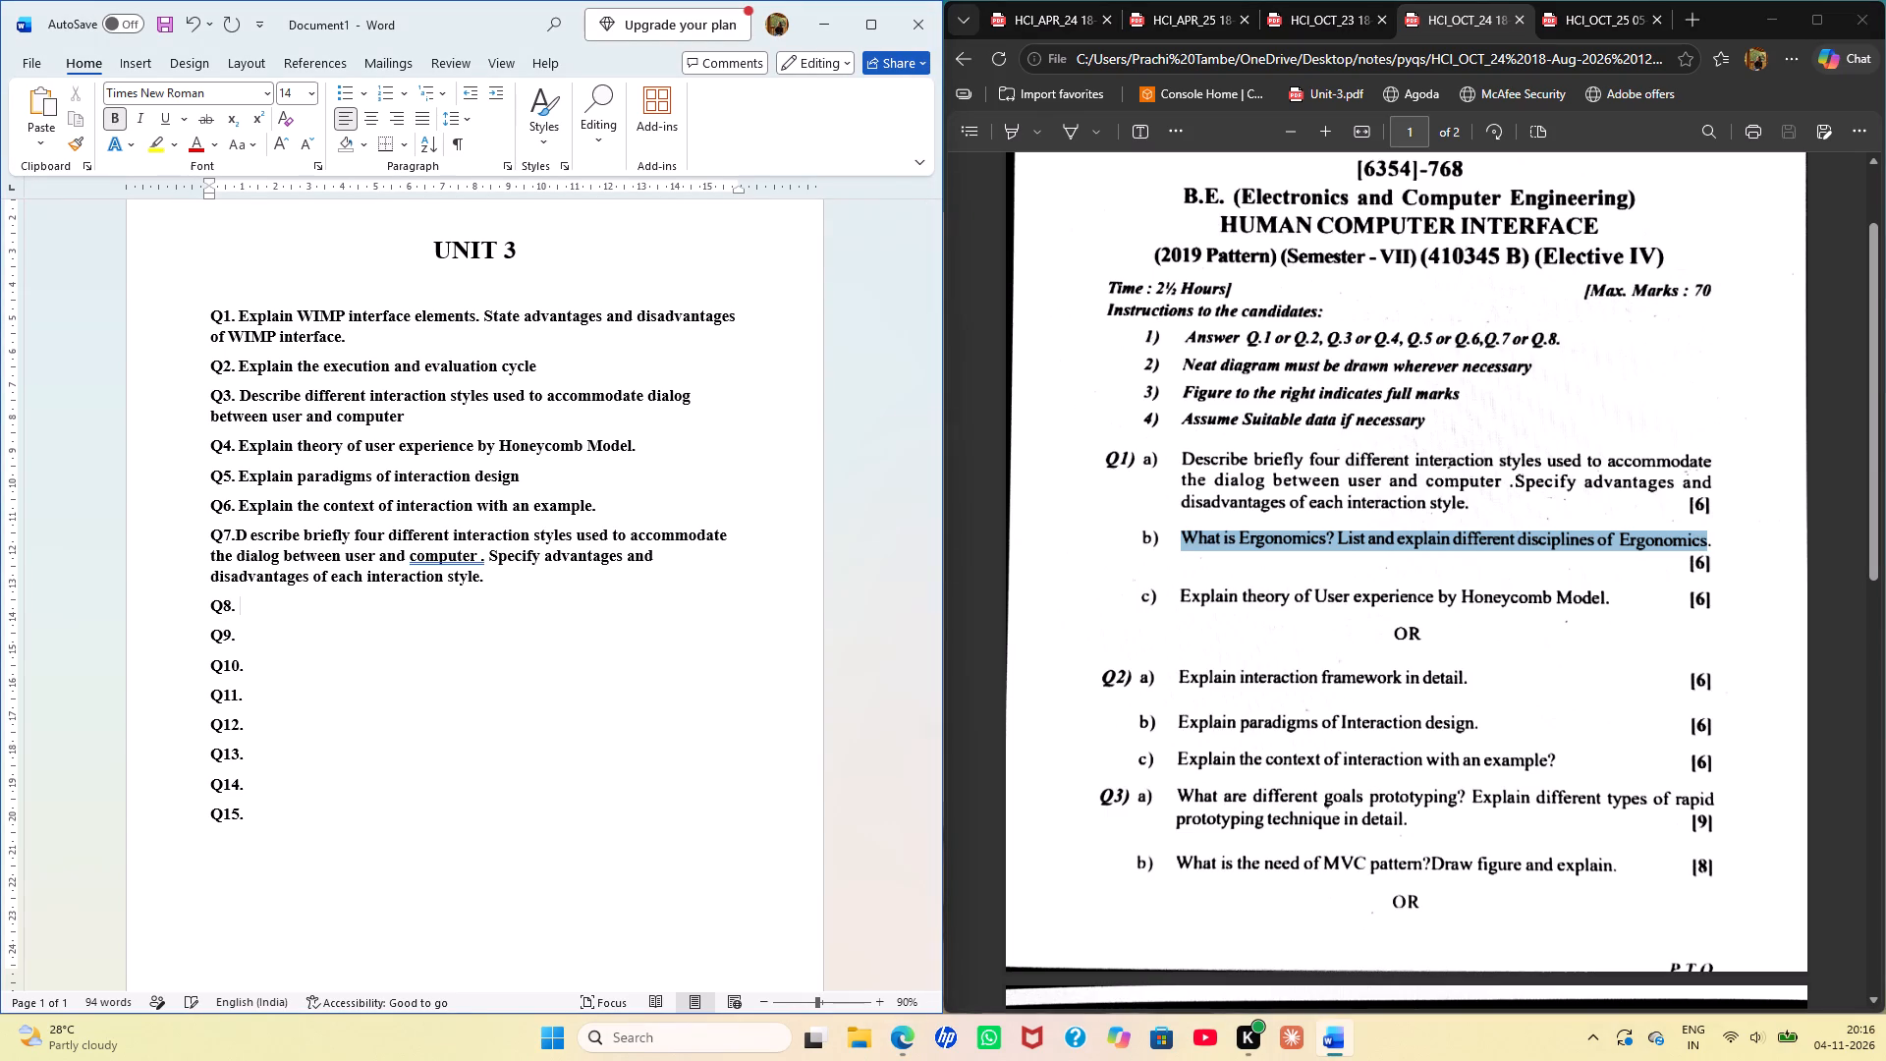
{"action": "key", "text": "ctrl+v"}
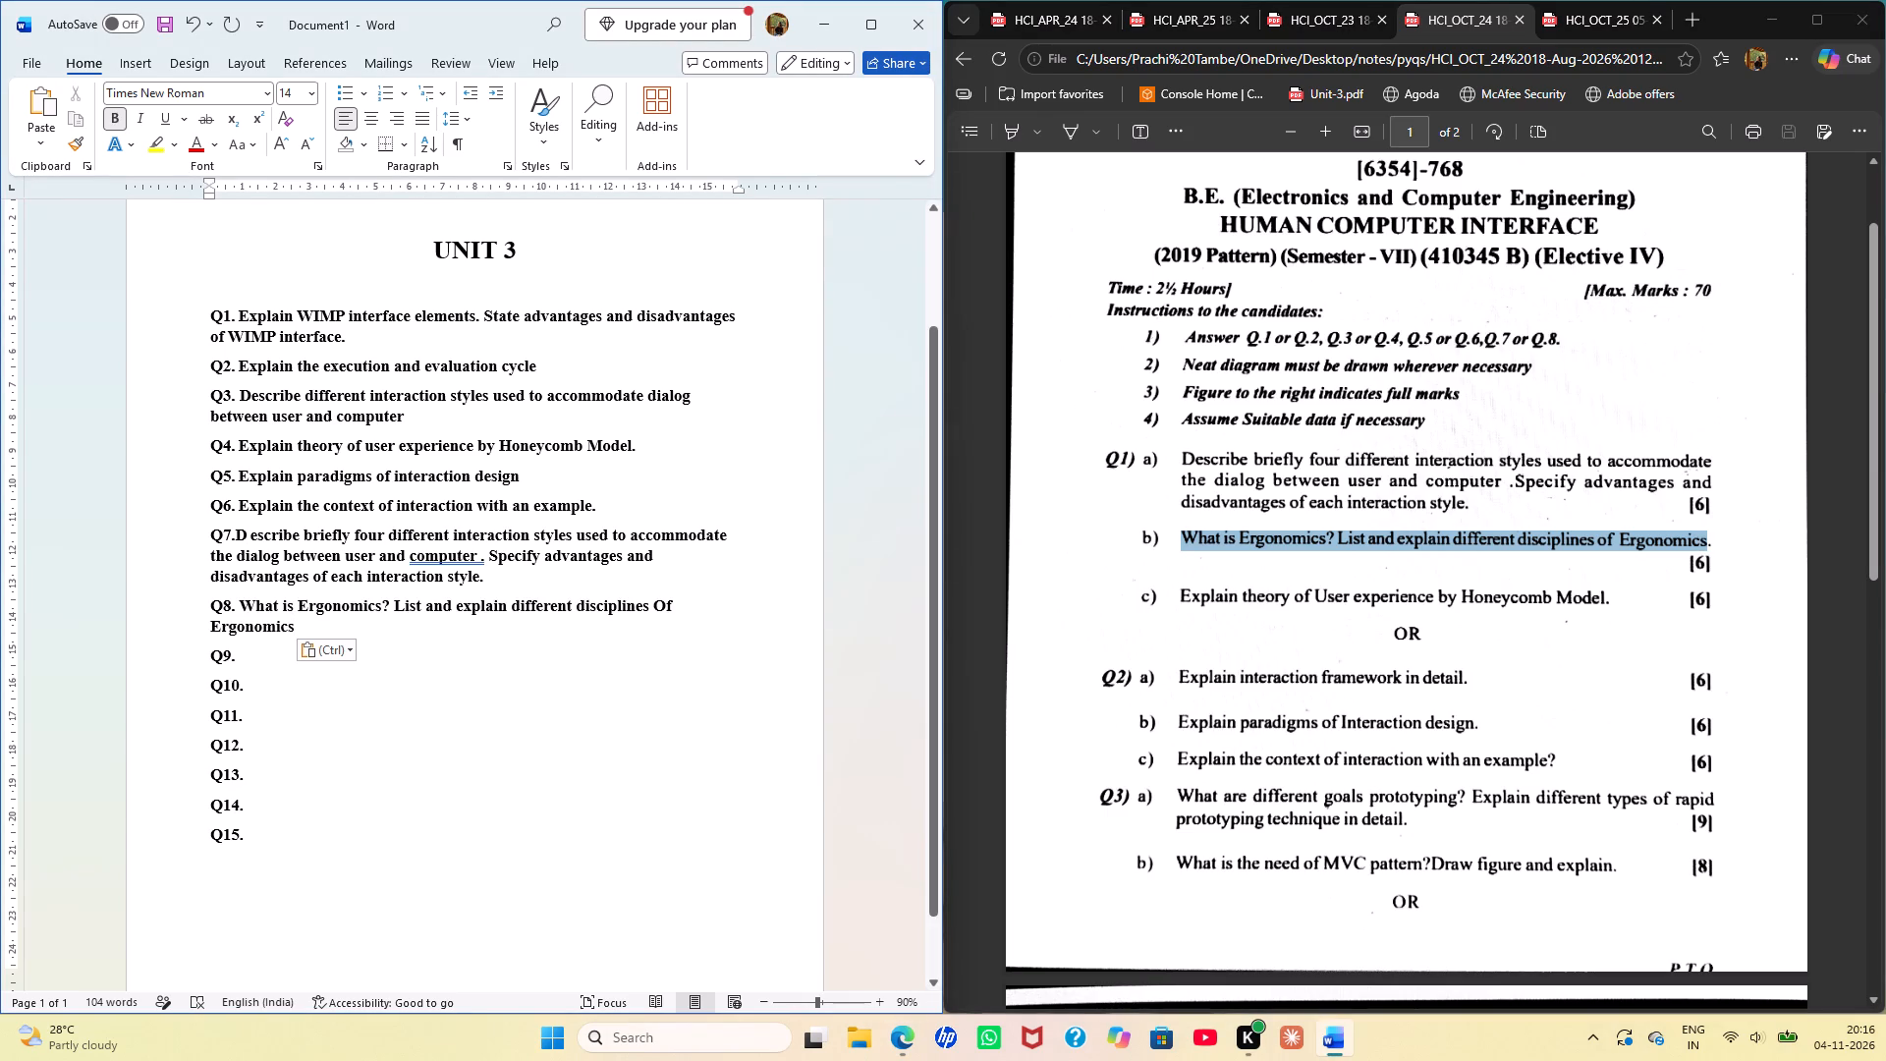
Remove the extra space before the full stop after "computer" in the Q7 question.
{"action": "left_click", "coordinate": [479, 557]}
{"action": "key", "text": "backslash"}
{"action": "key", "text": "BackSpace"}
{"action": "key", "text": "BackSpace"}
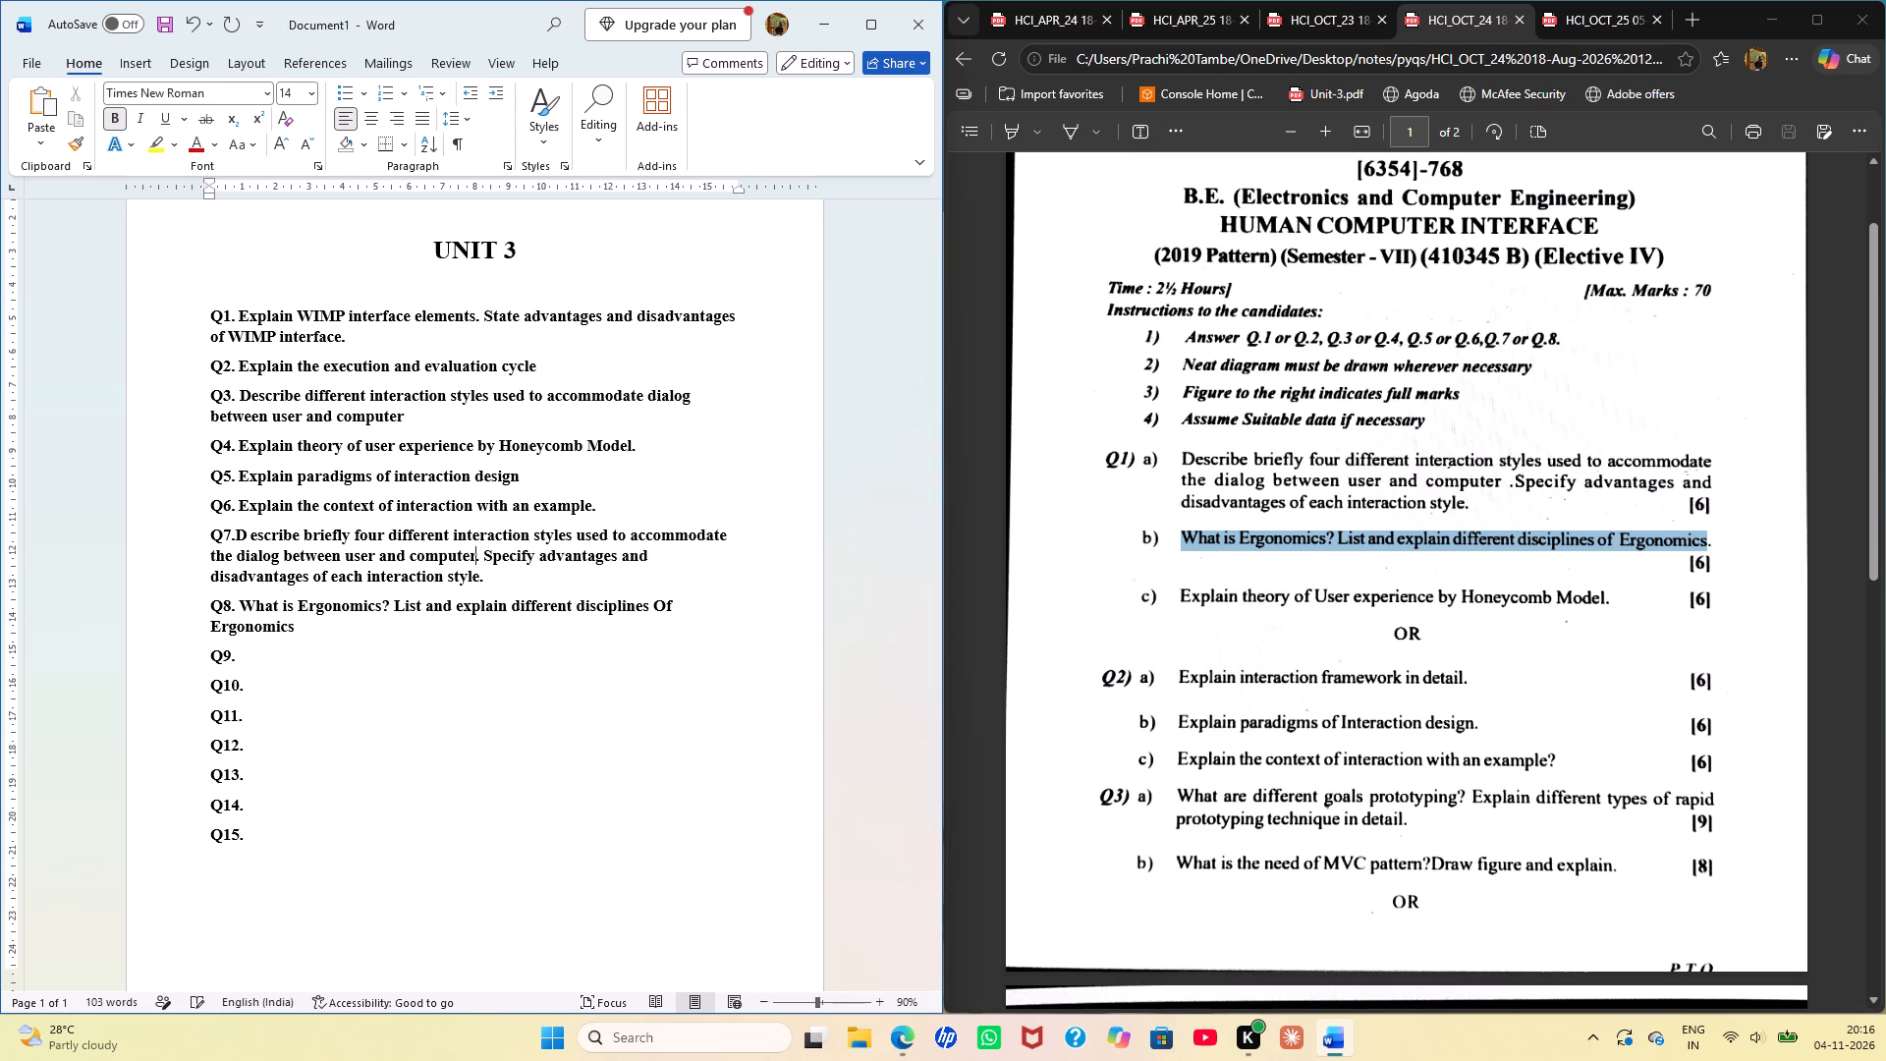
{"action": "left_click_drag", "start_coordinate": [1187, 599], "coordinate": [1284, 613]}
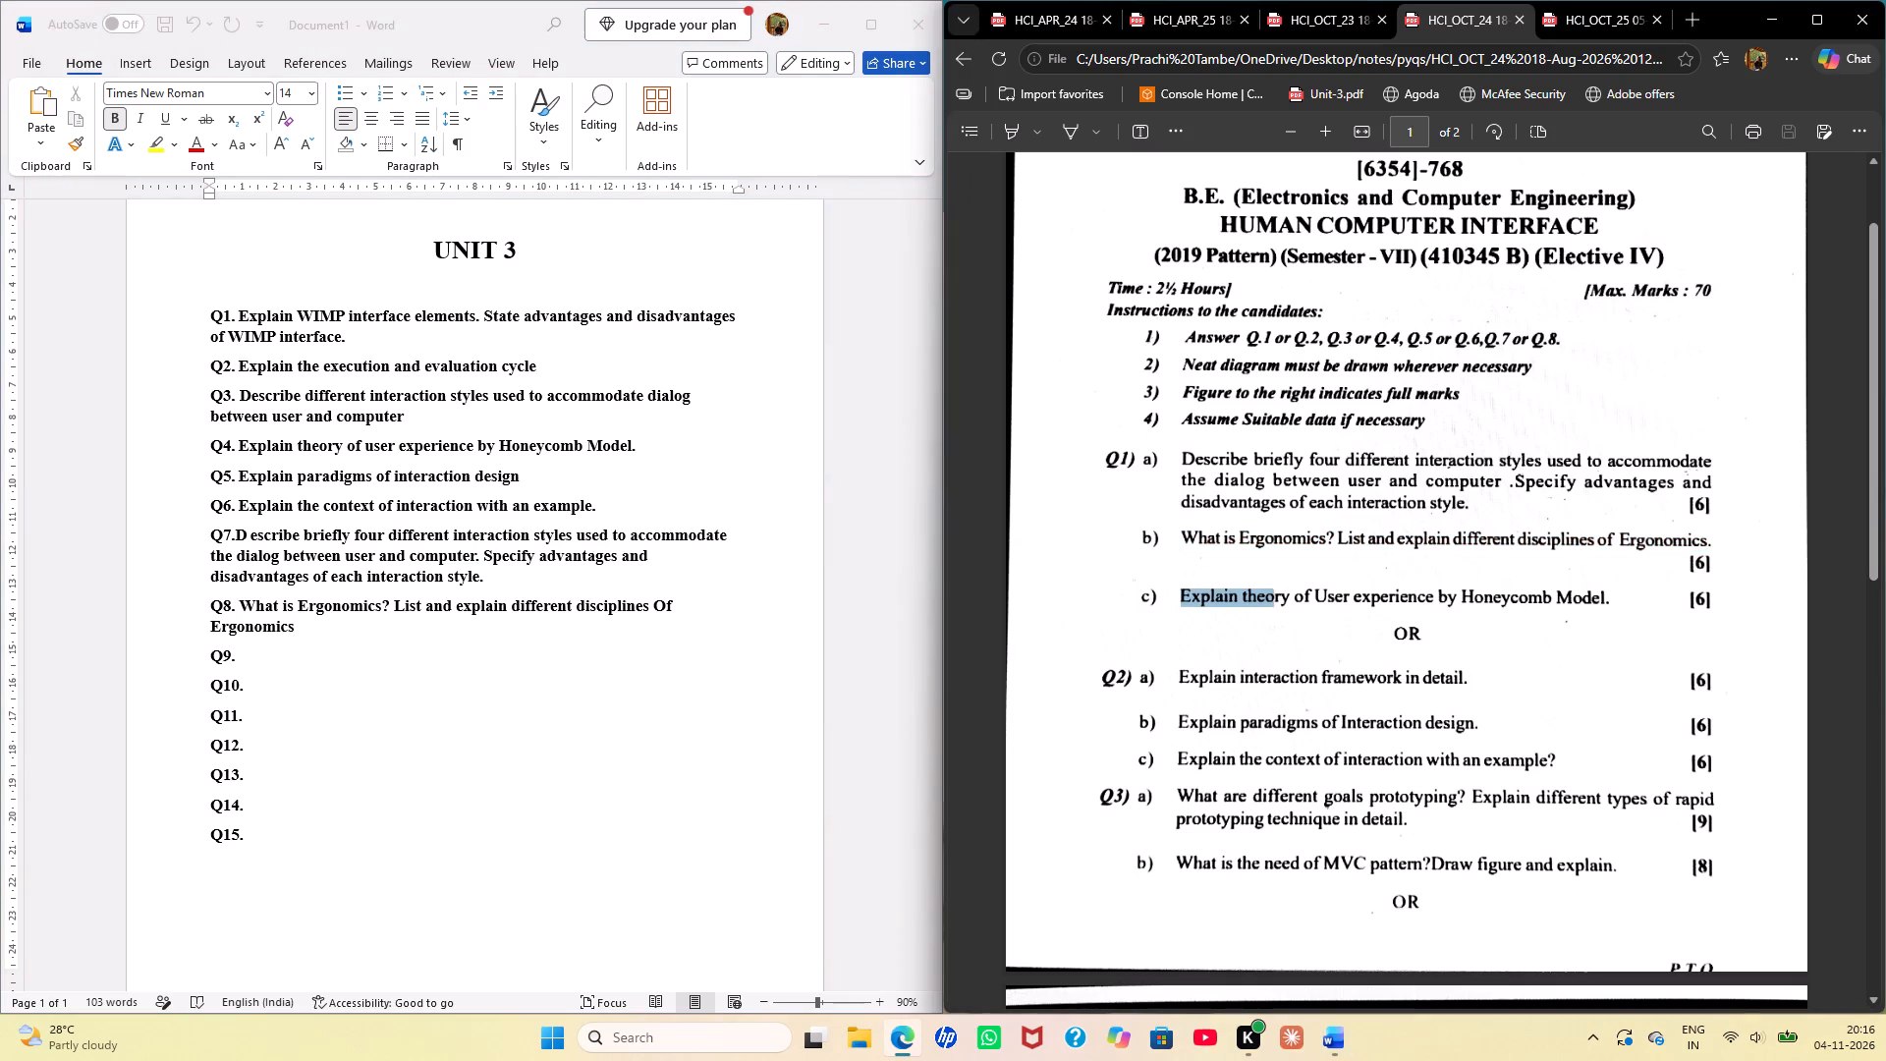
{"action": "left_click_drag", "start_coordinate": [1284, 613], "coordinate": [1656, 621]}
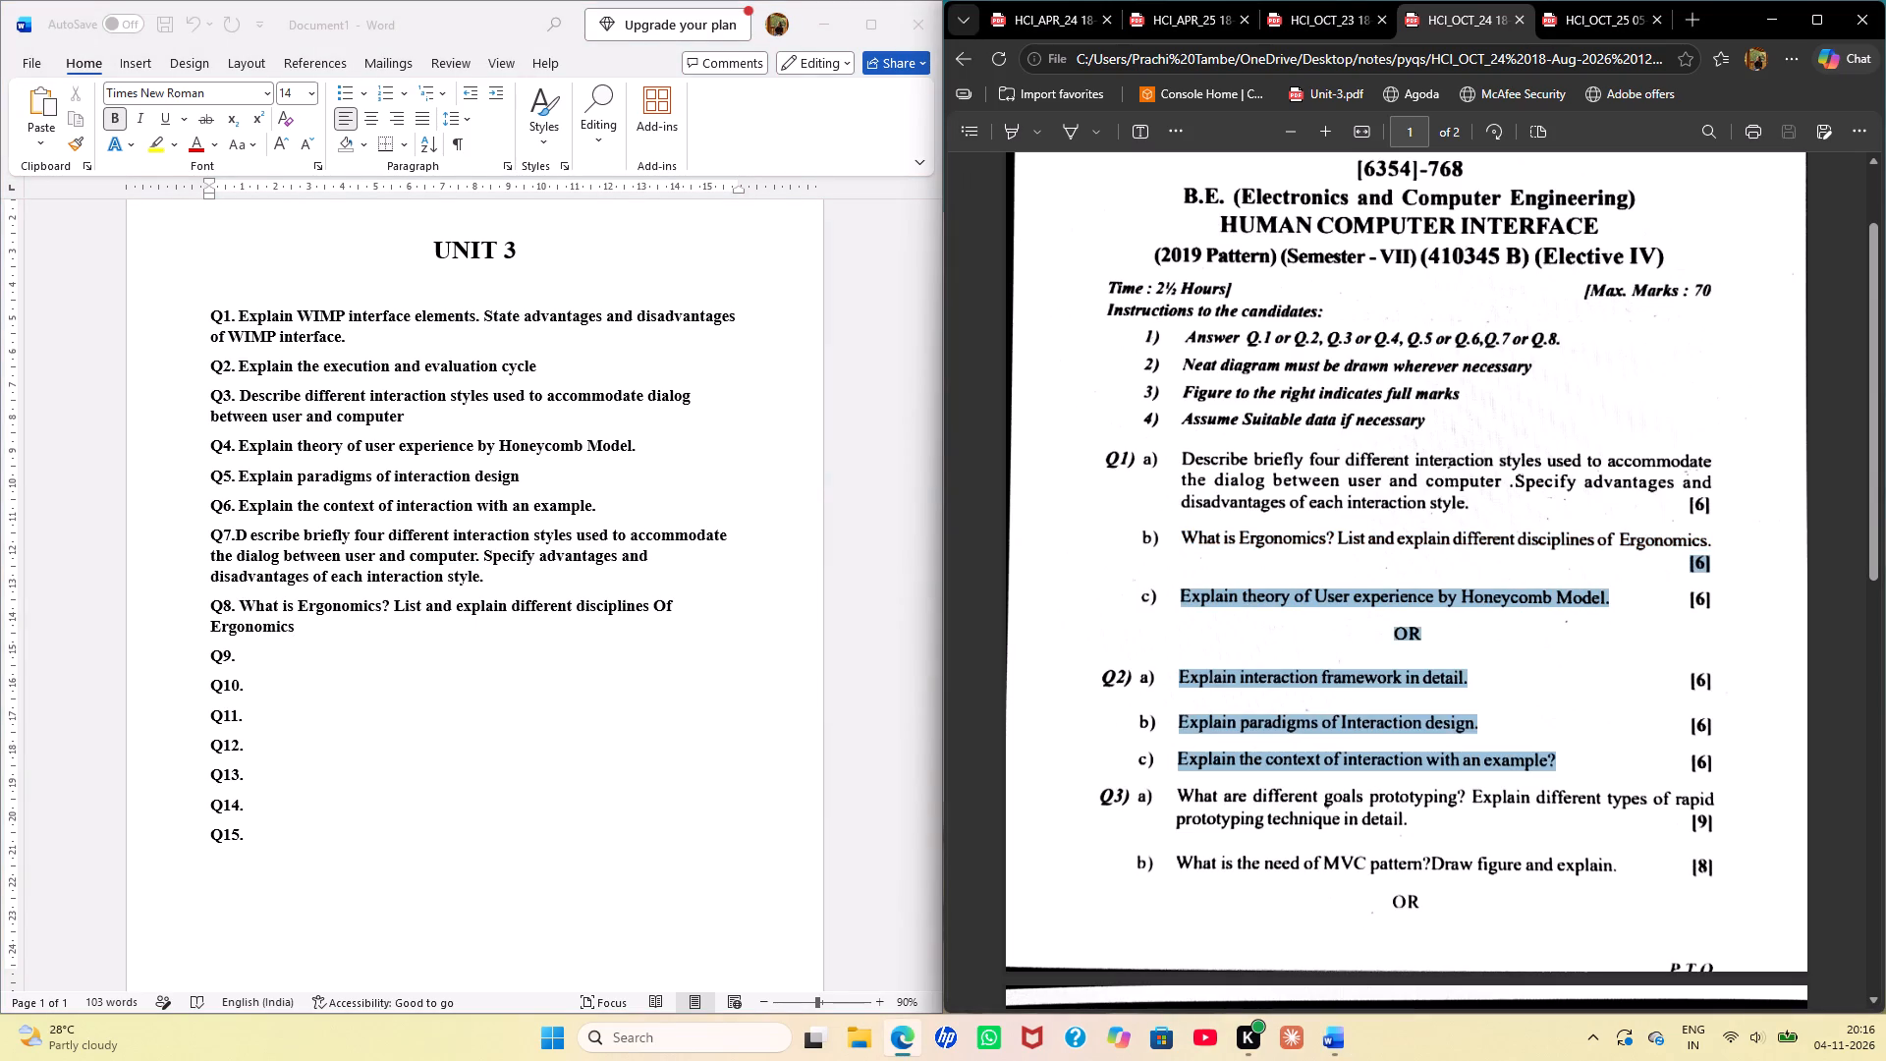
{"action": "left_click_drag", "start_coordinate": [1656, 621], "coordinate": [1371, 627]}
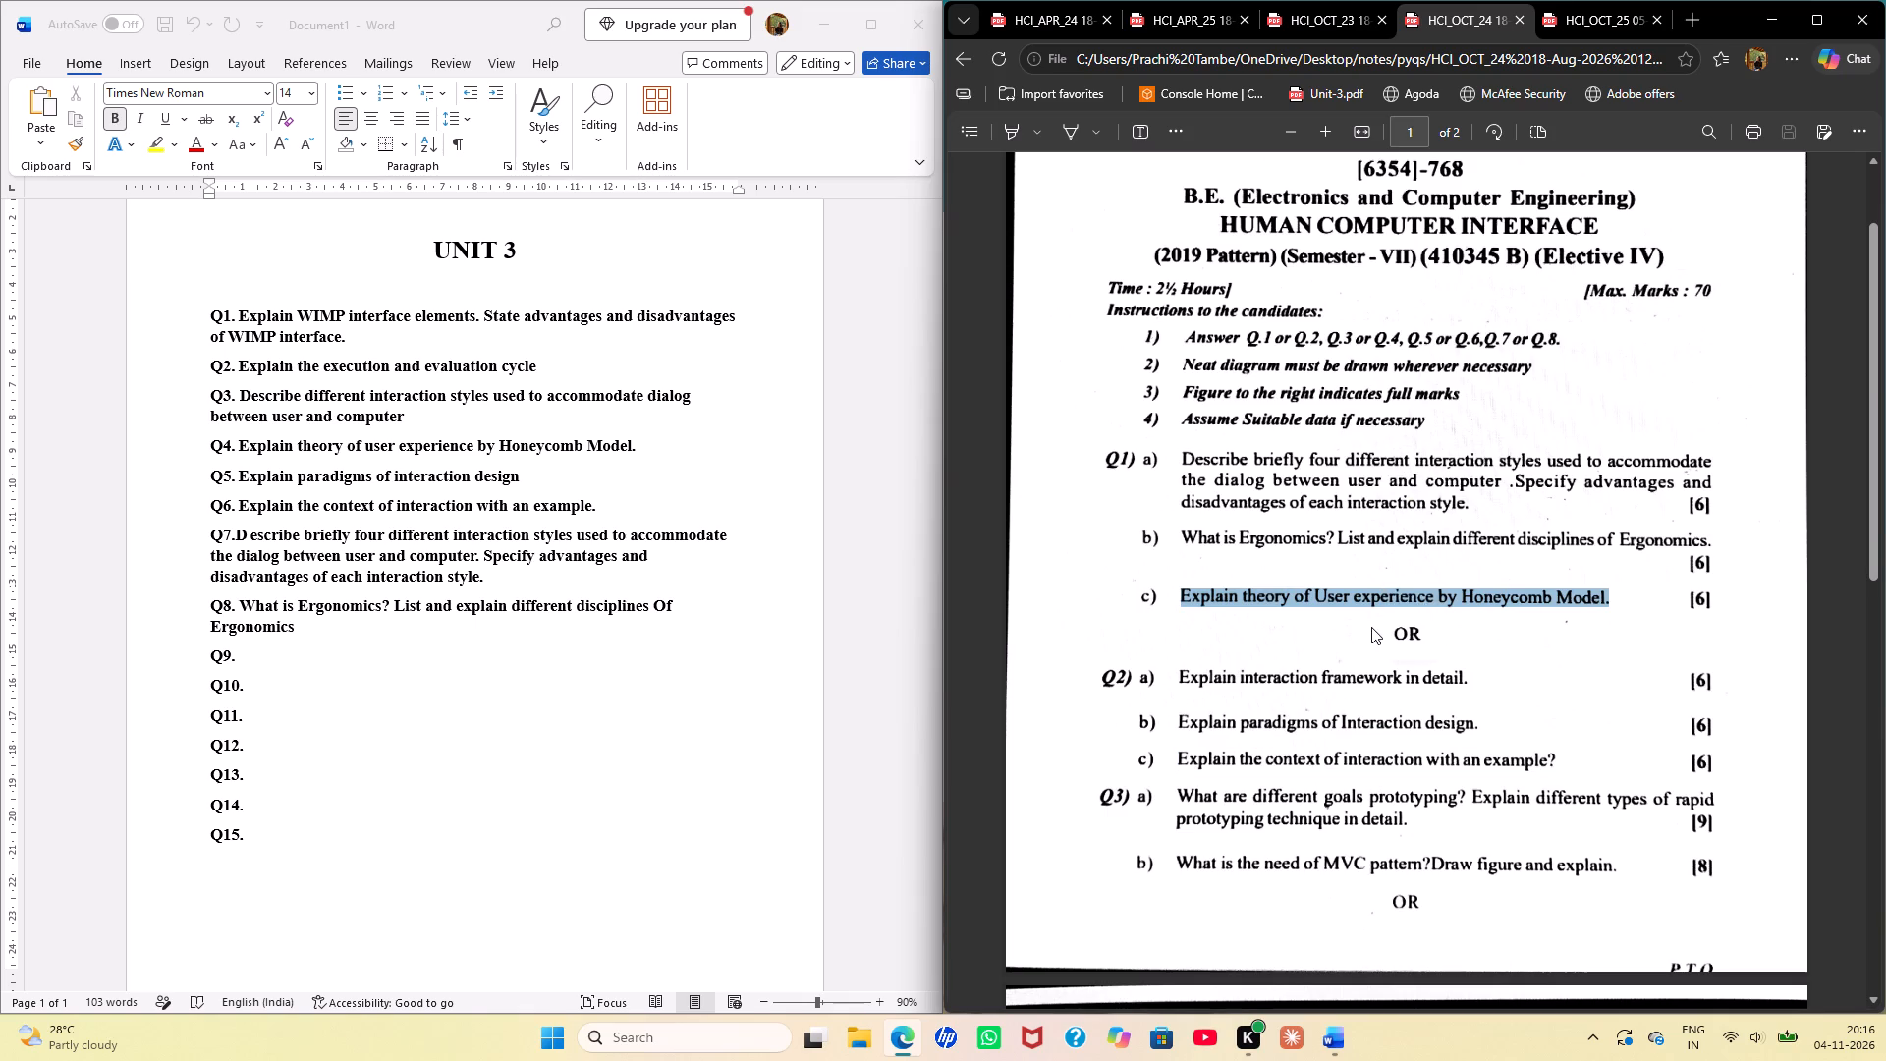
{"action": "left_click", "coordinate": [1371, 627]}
Copy Q2 a), "Explain interaction framework in detail", from the HCI_OCT_24 paper in Edge to the Q9. label in Word.
{"action": "scroll", "coordinate": [1371, 627], "scroll_direction": "down", "scroll_amount": 1}
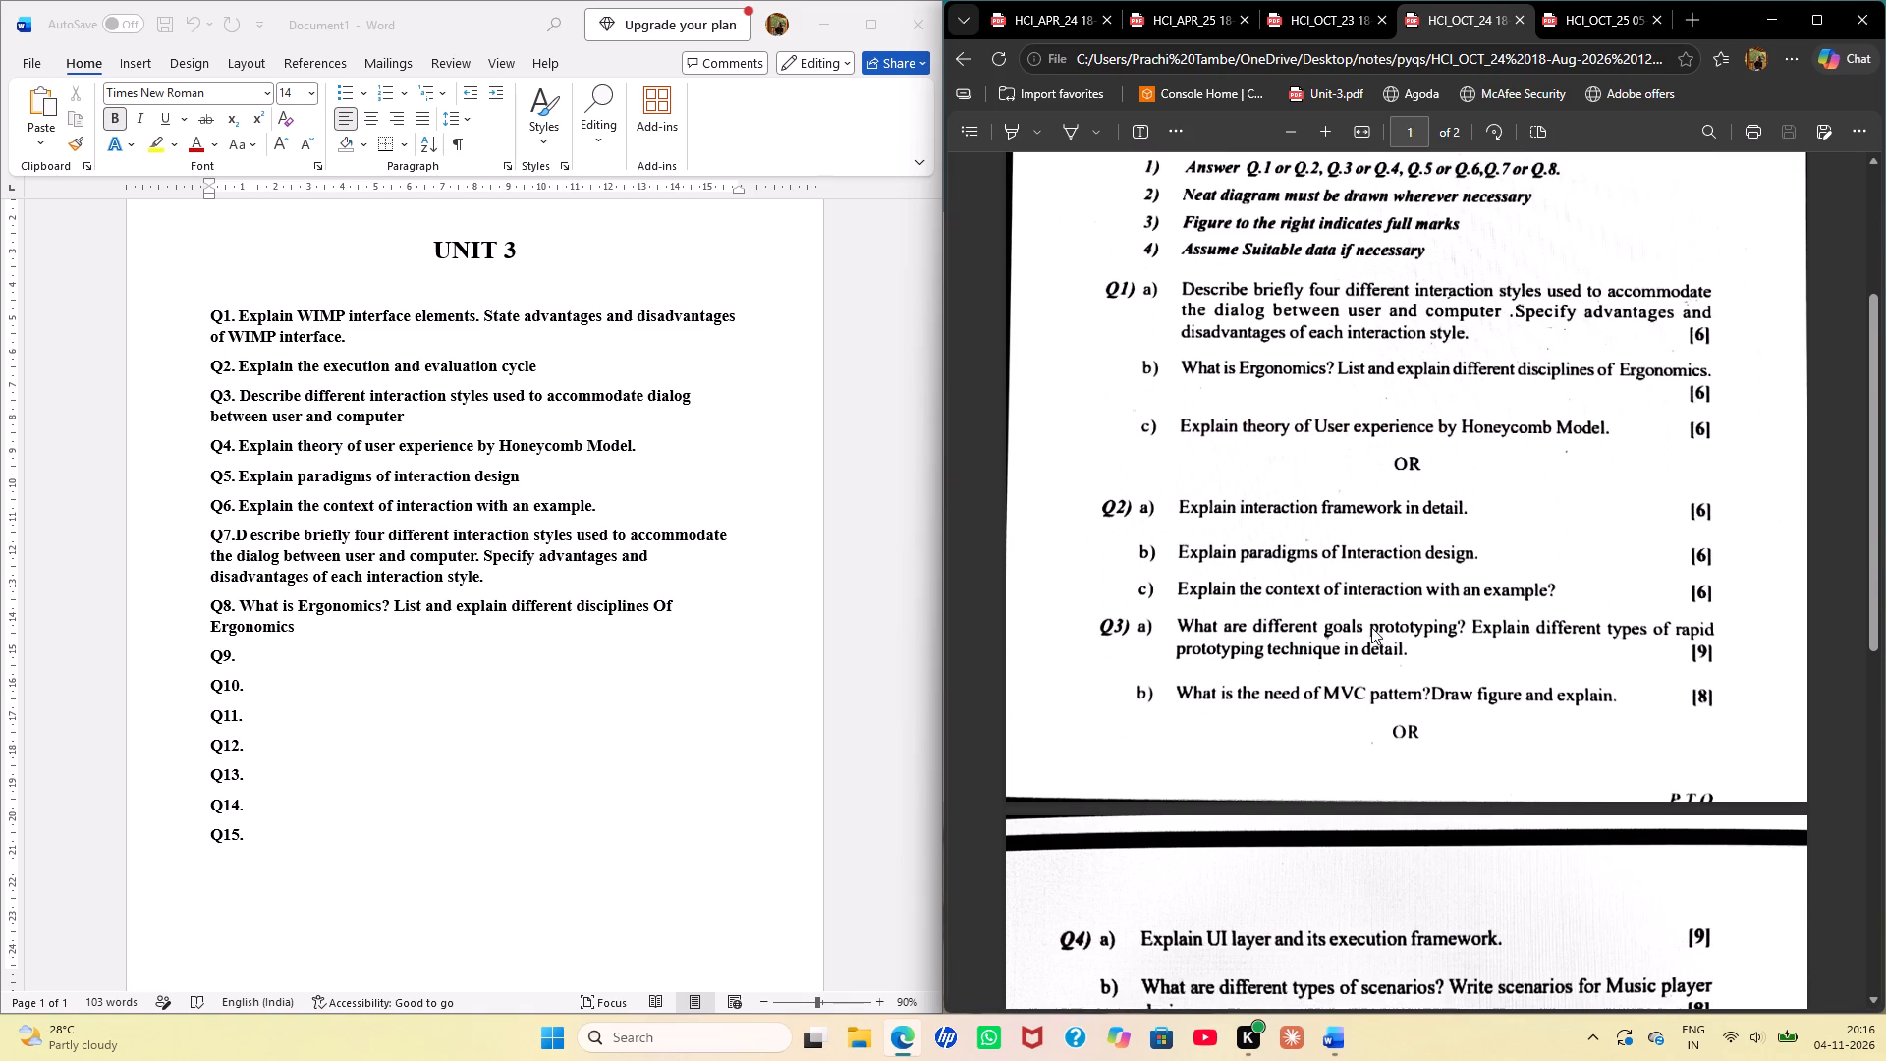
{"action": "scroll", "coordinate": [1371, 627], "scroll_direction": "down", "scroll_amount": 2}
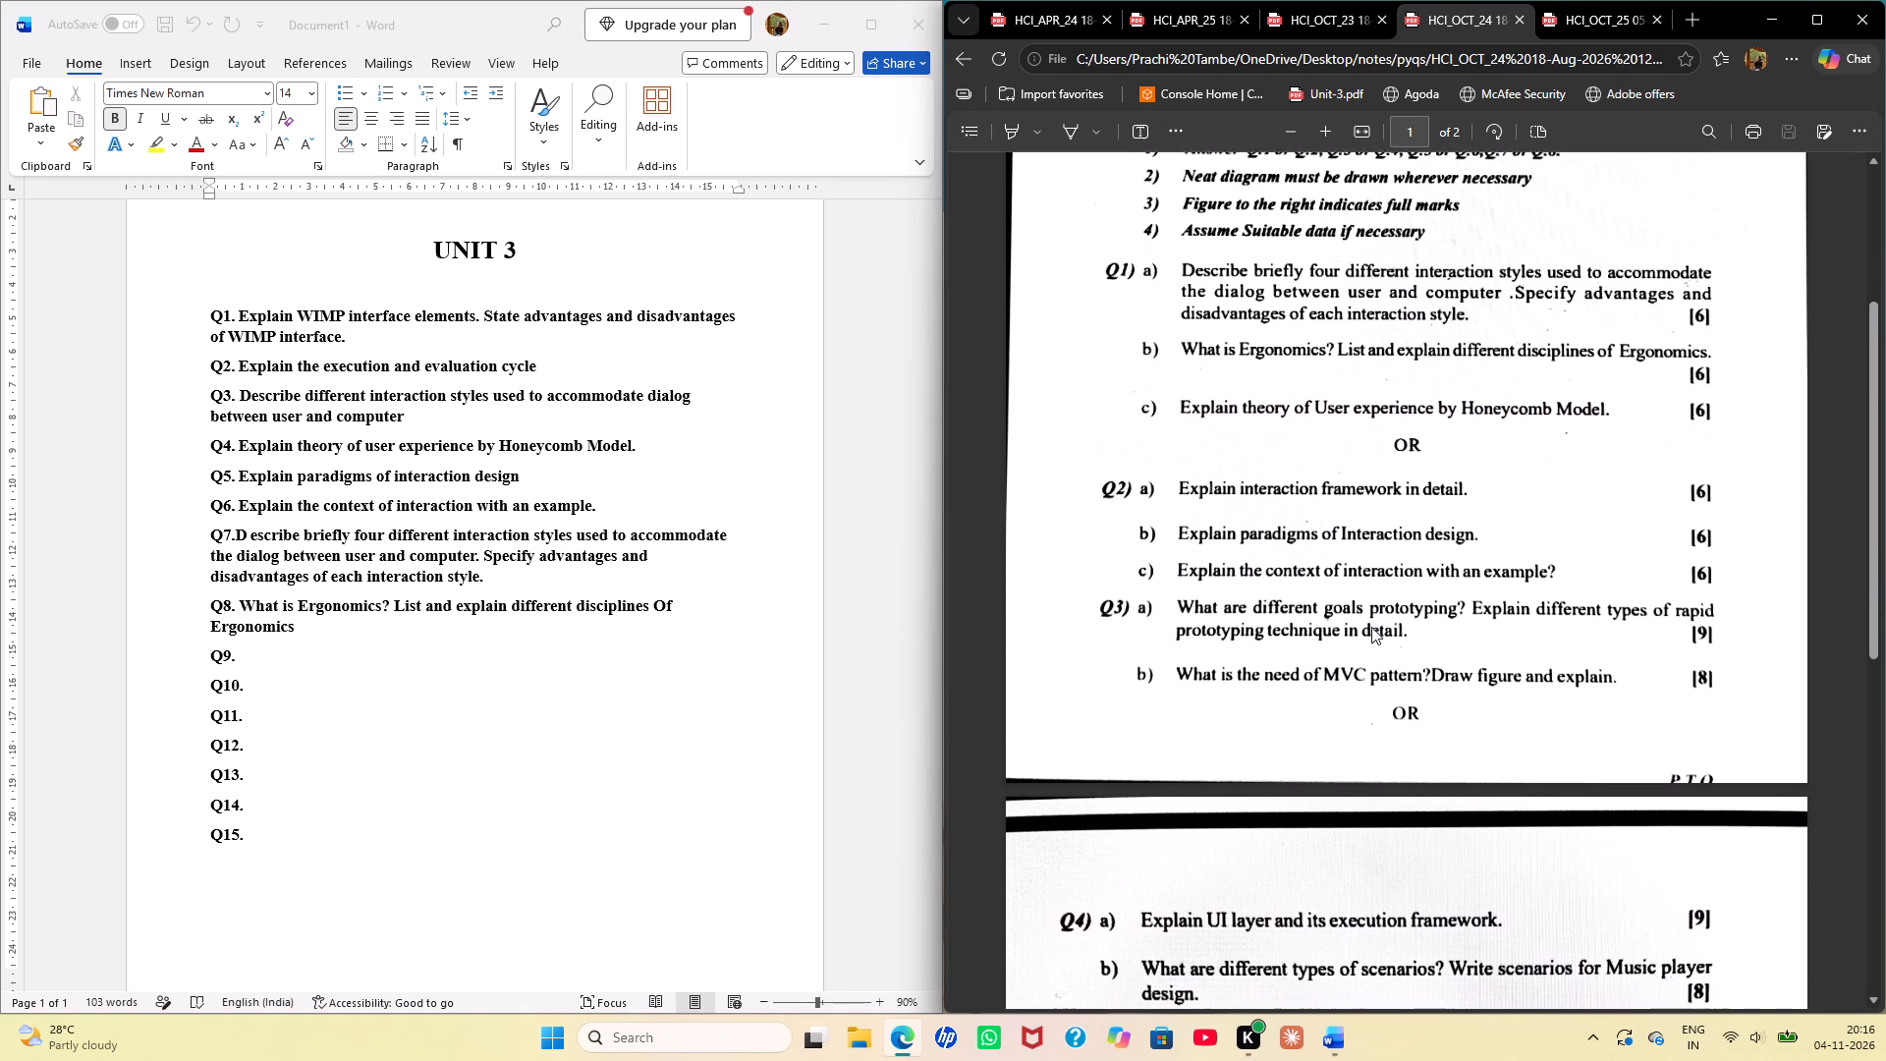
{"action": "scroll", "coordinate": [1371, 627], "scroll_direction": "down", "scroll_amount": 1}
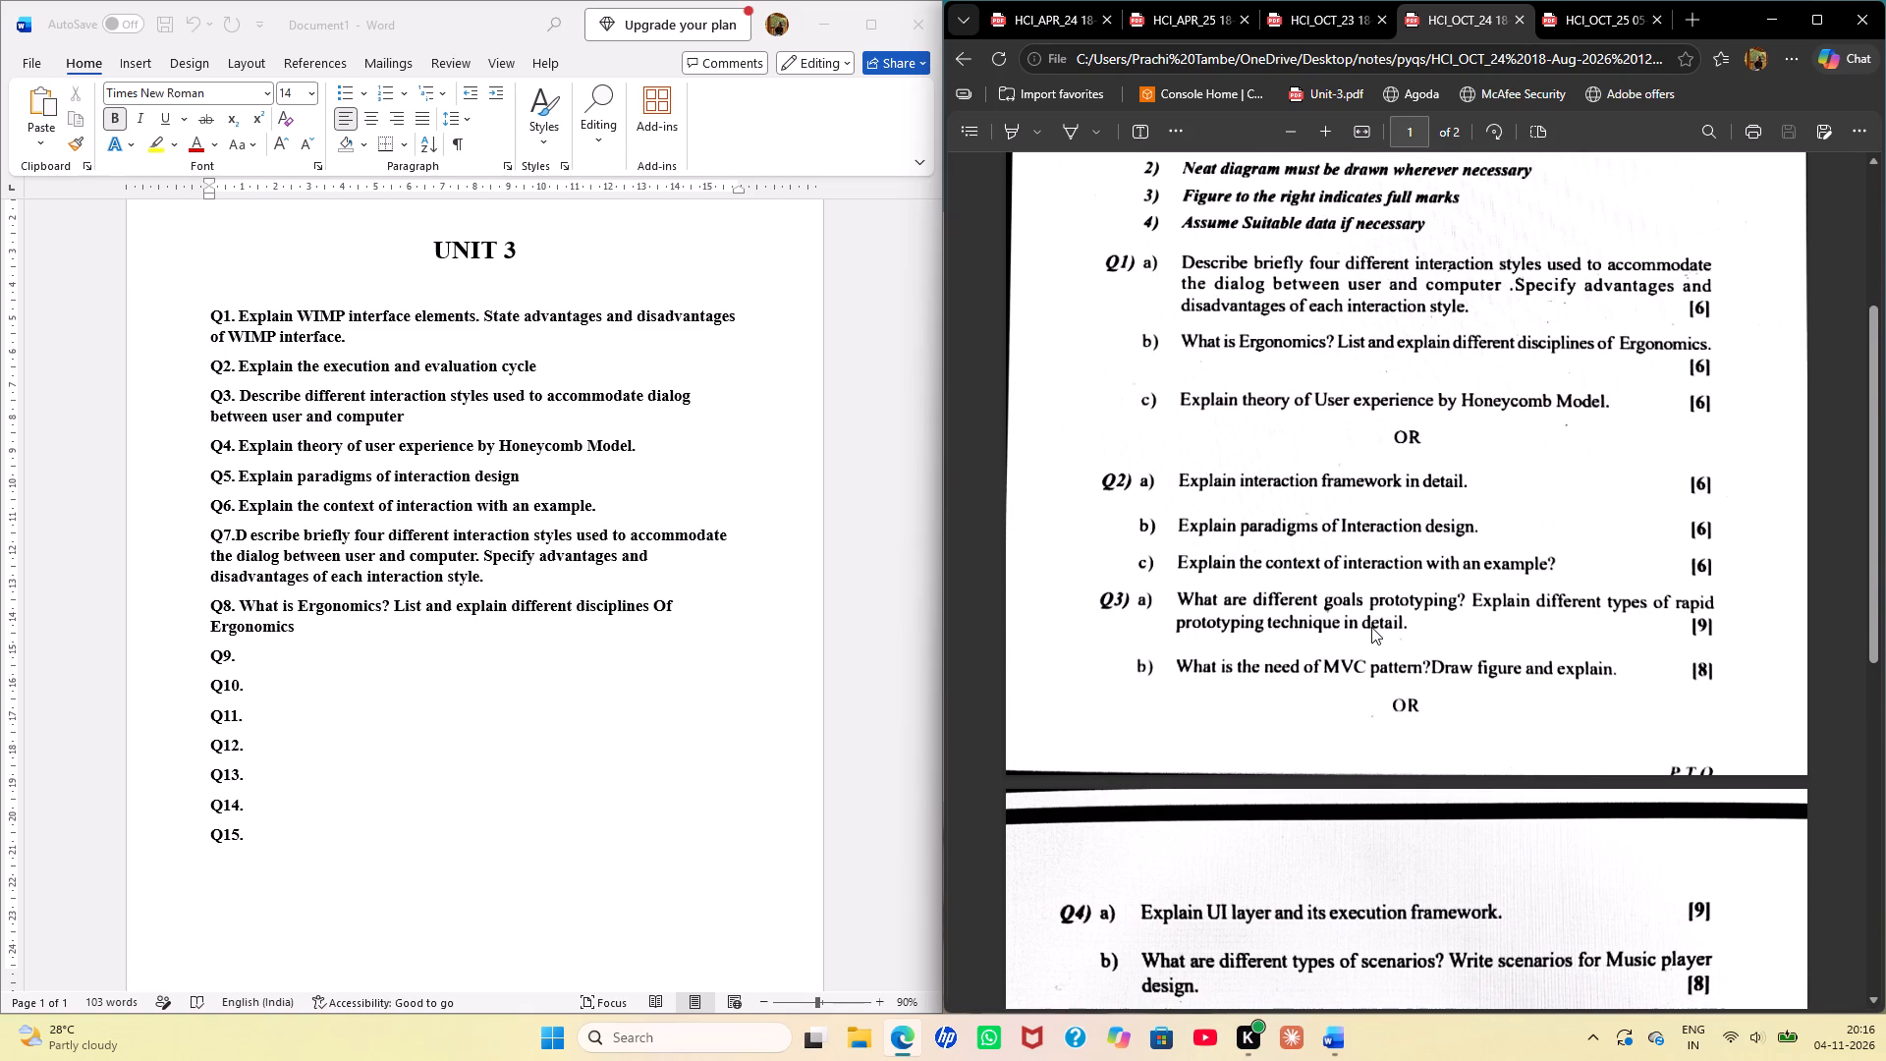
{"action": "scroll", "coordinate": [1371, 627], "scroll_direction": "down", "scroll_amount": 1}
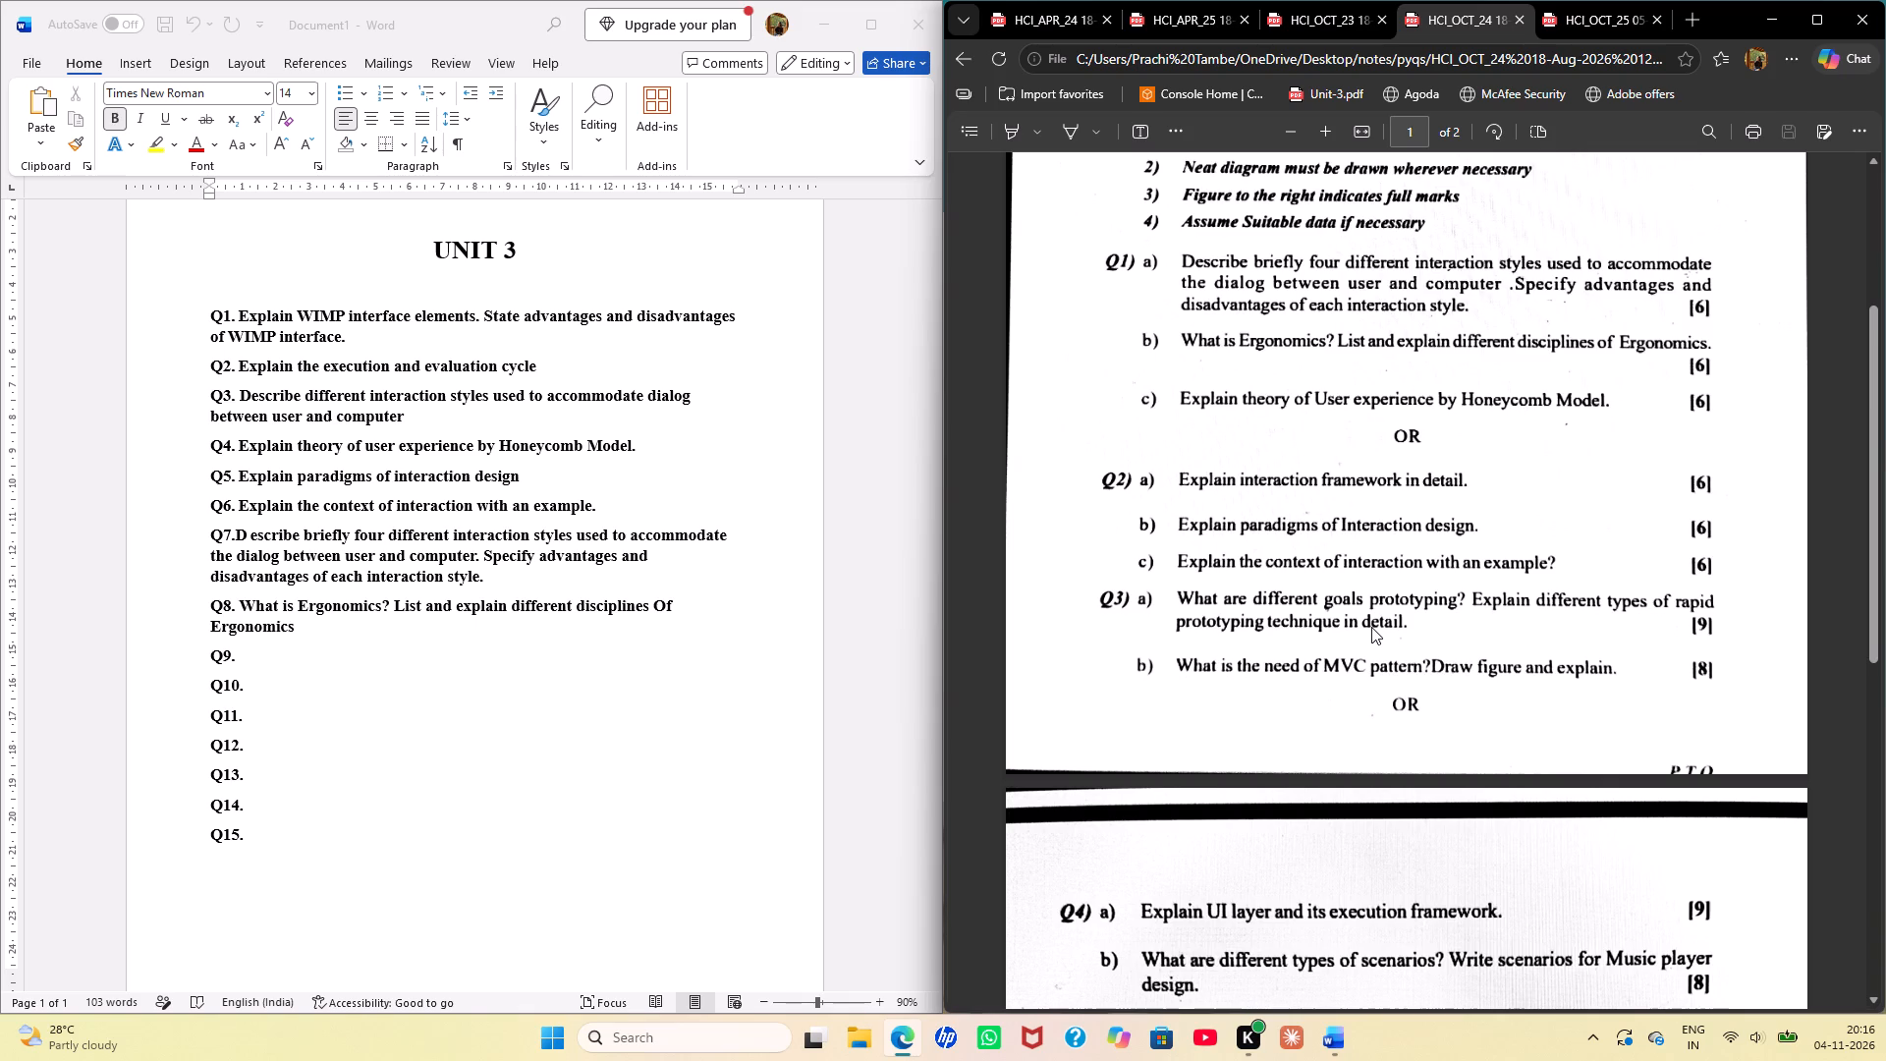
{"action": "scroll", "coordinate": [1371, 627], "scroll_direction": "down", "scroll_amount": 1}
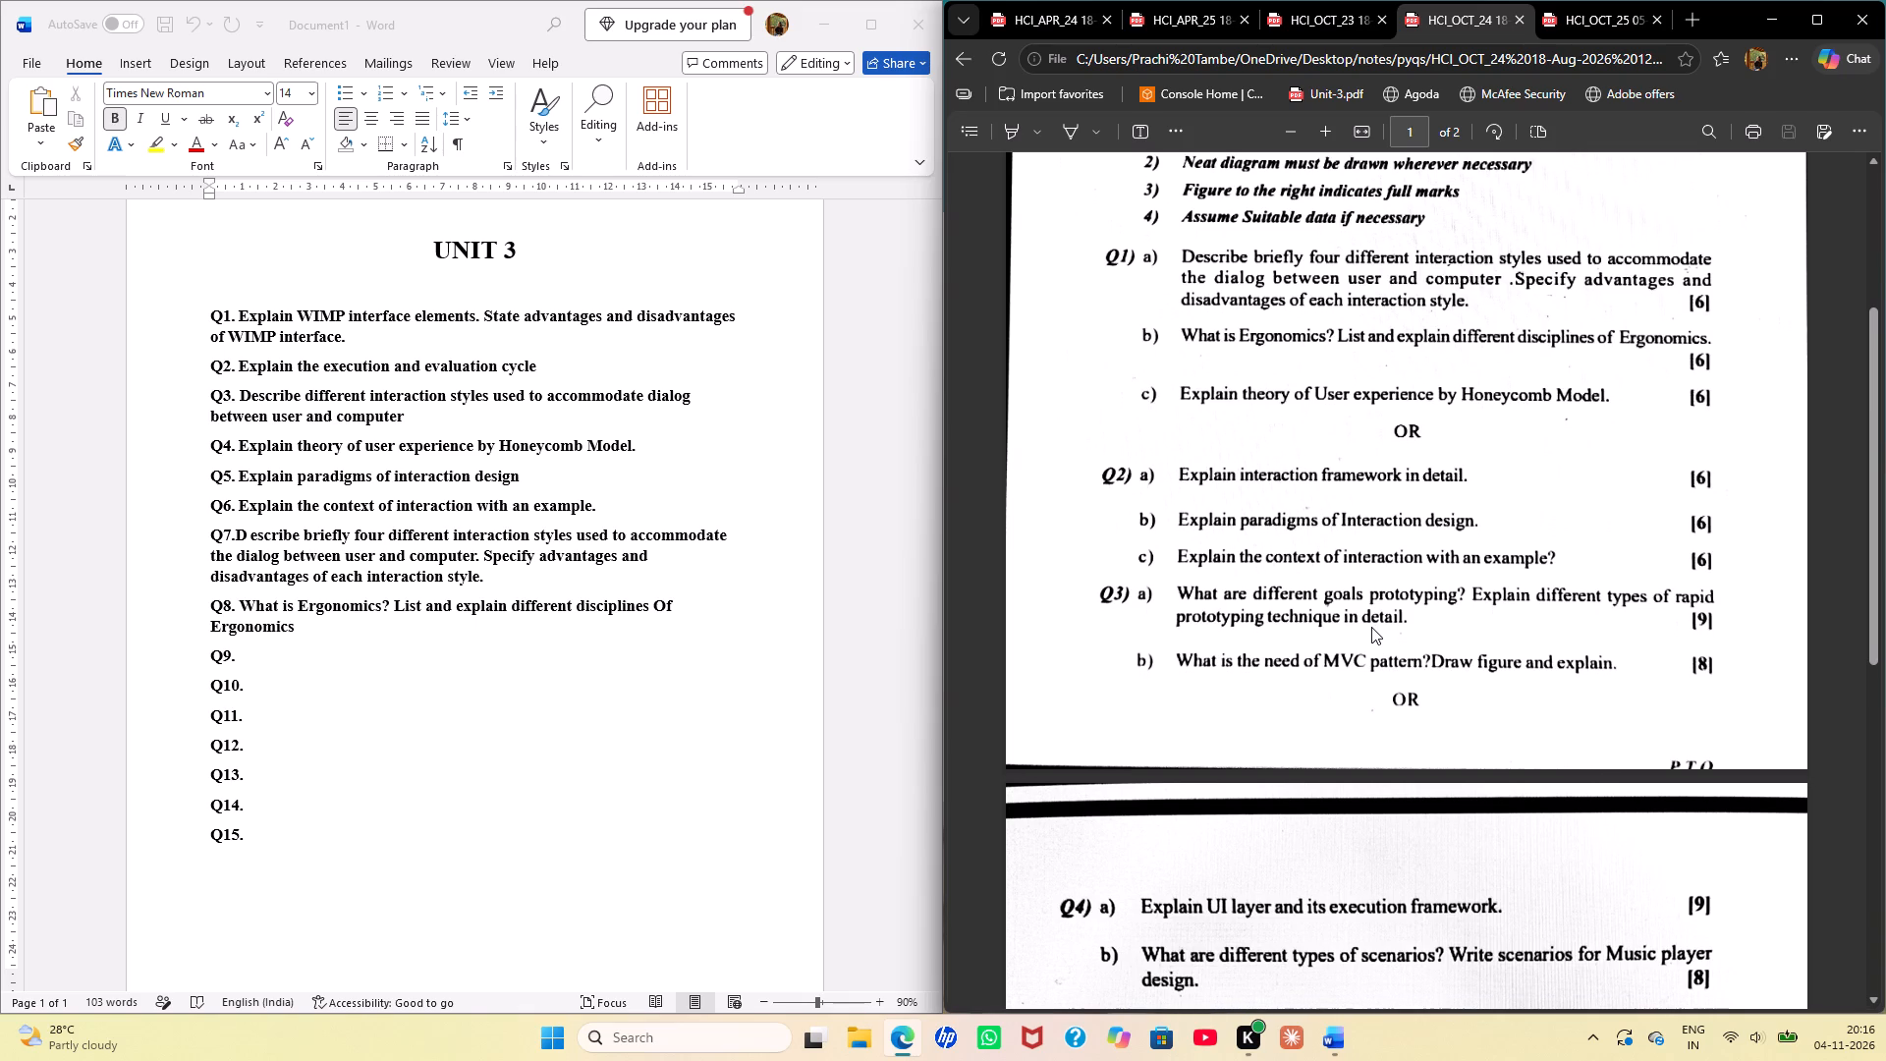
{"action": "scroll", "coordinate": [1371, 627], "scroll_direction": "down", "scroll_amount": 1}
{"action": "left_click_drag", "start_coordinate": [1176, 470], "coordinate": [1527, 465]}
{"action": "key", "text": "ctrl+c"}
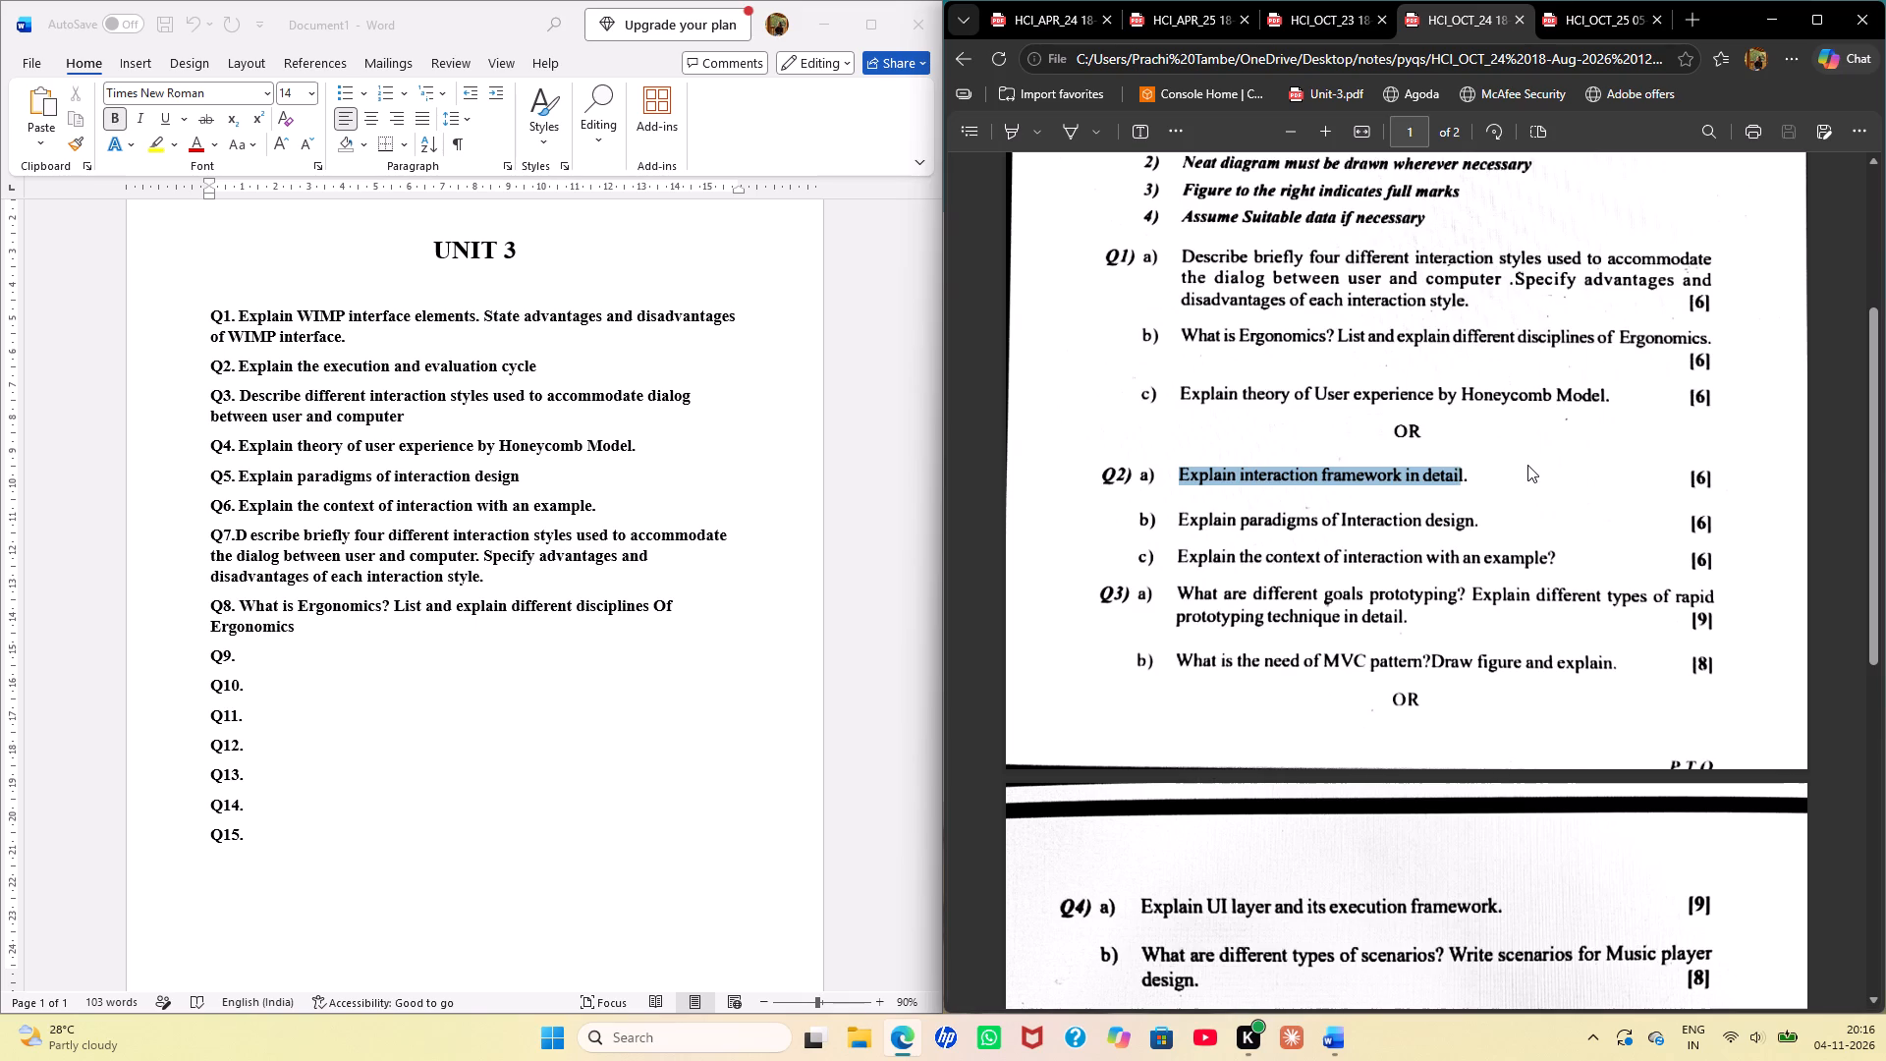
{"action": "left_click", "coordinate": [247, 654]}
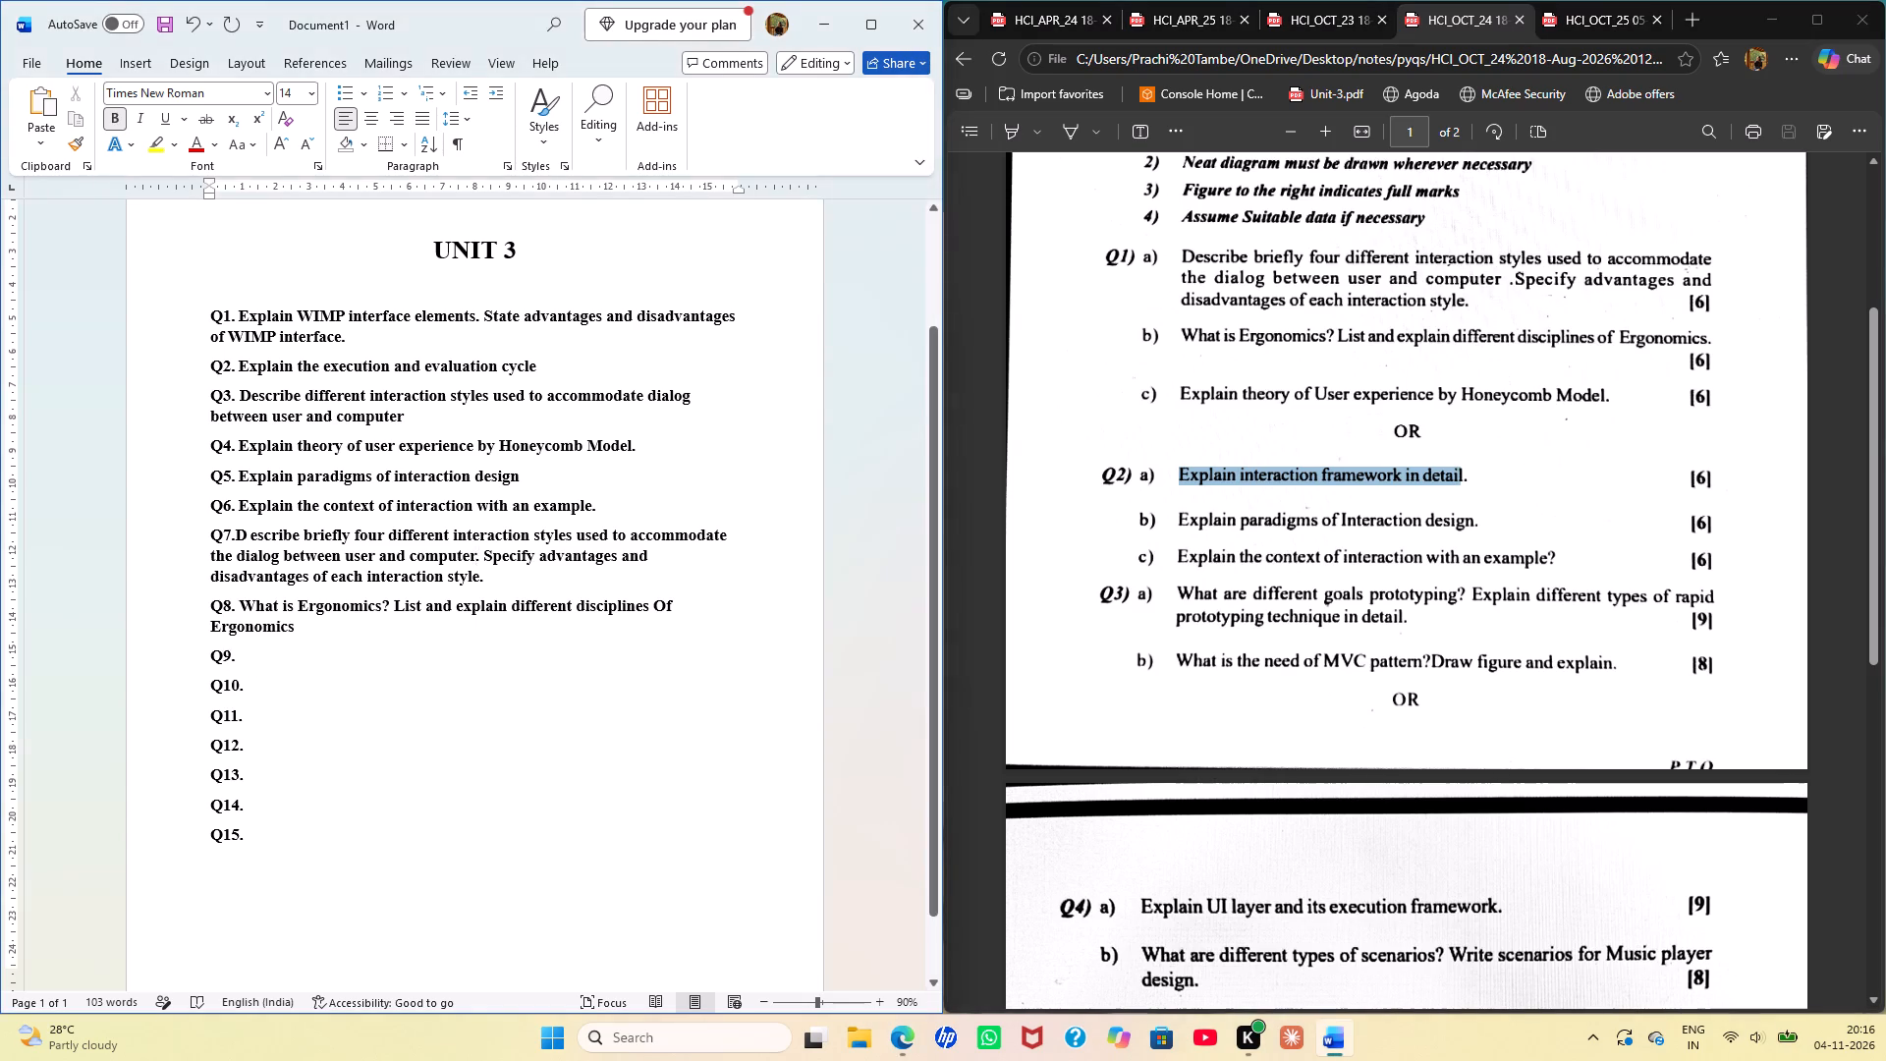
{"action": "left_click", "coordinate": [247, 655]}
{"action": "key", "text": "ctrl+v"}
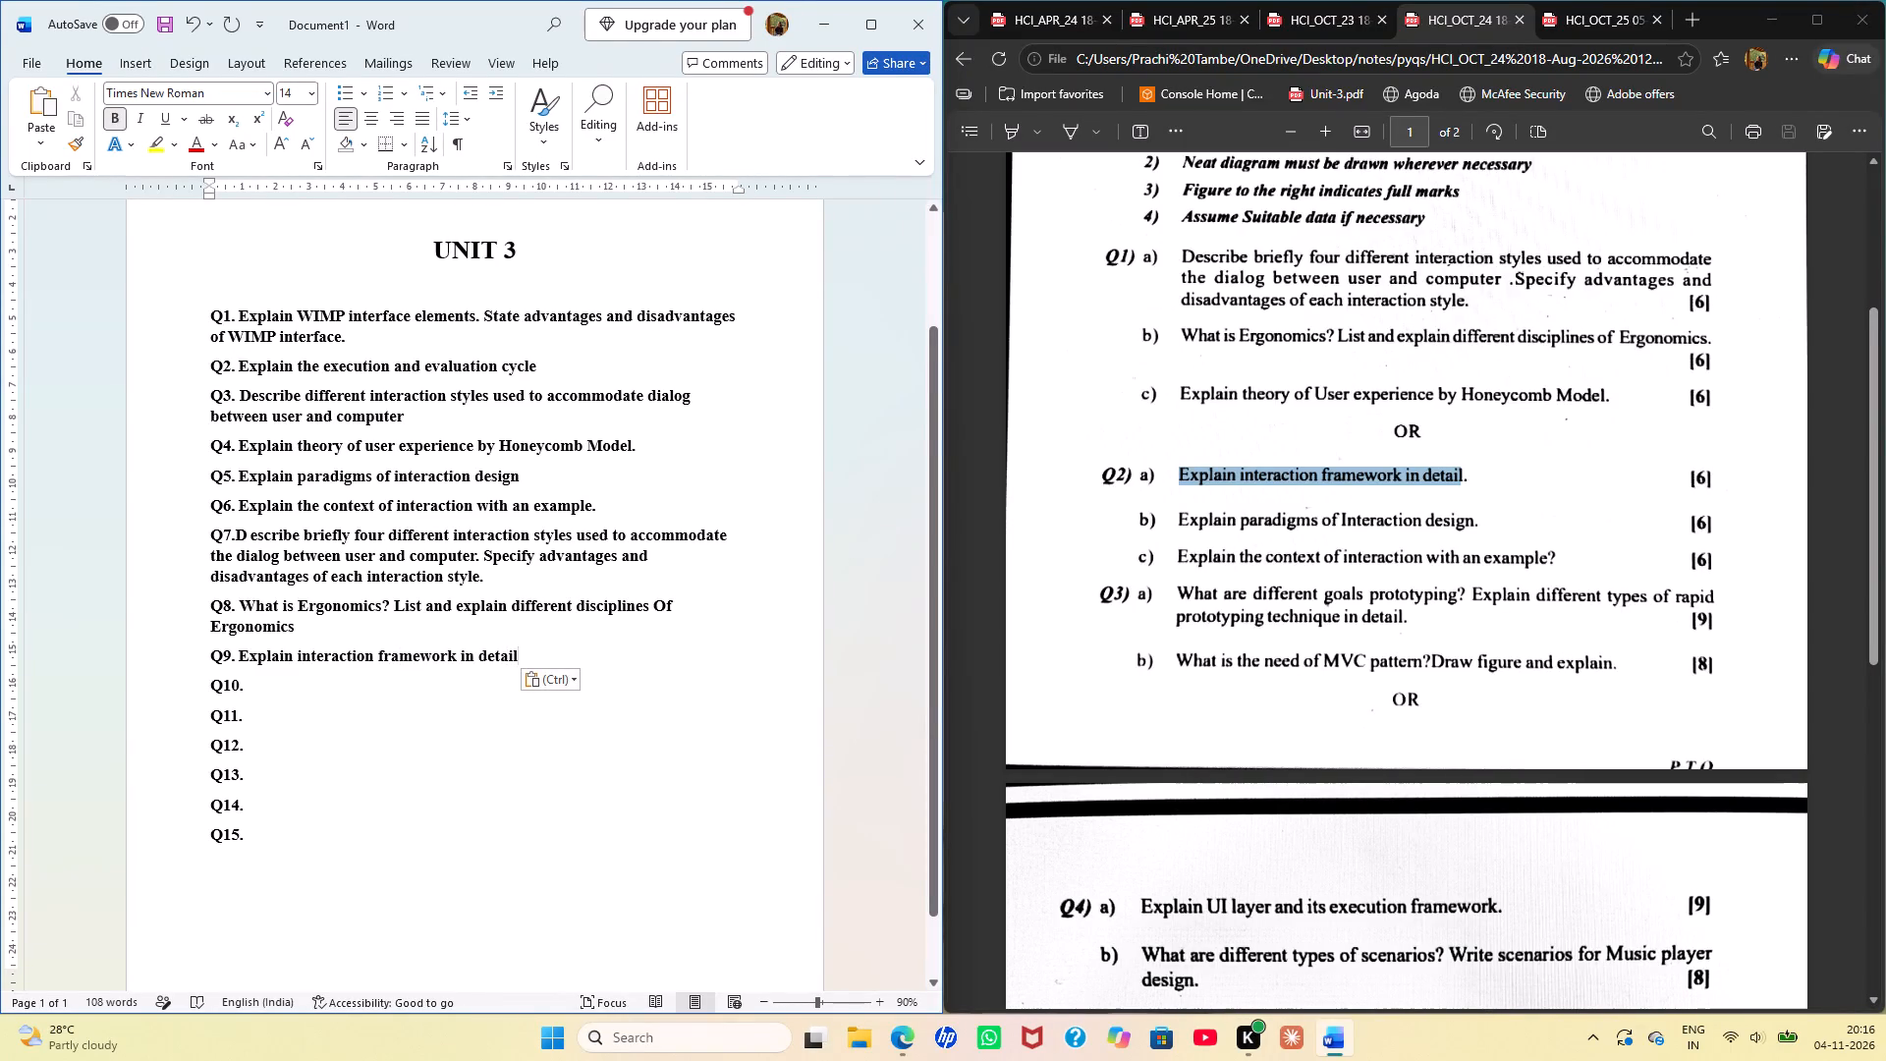
Highlight the question labels Q4, Q5 and Q6 in yellow.
{"action": "left_click_drag", "start_coordinate": [231, 452], "coordinate": [210, 449]}
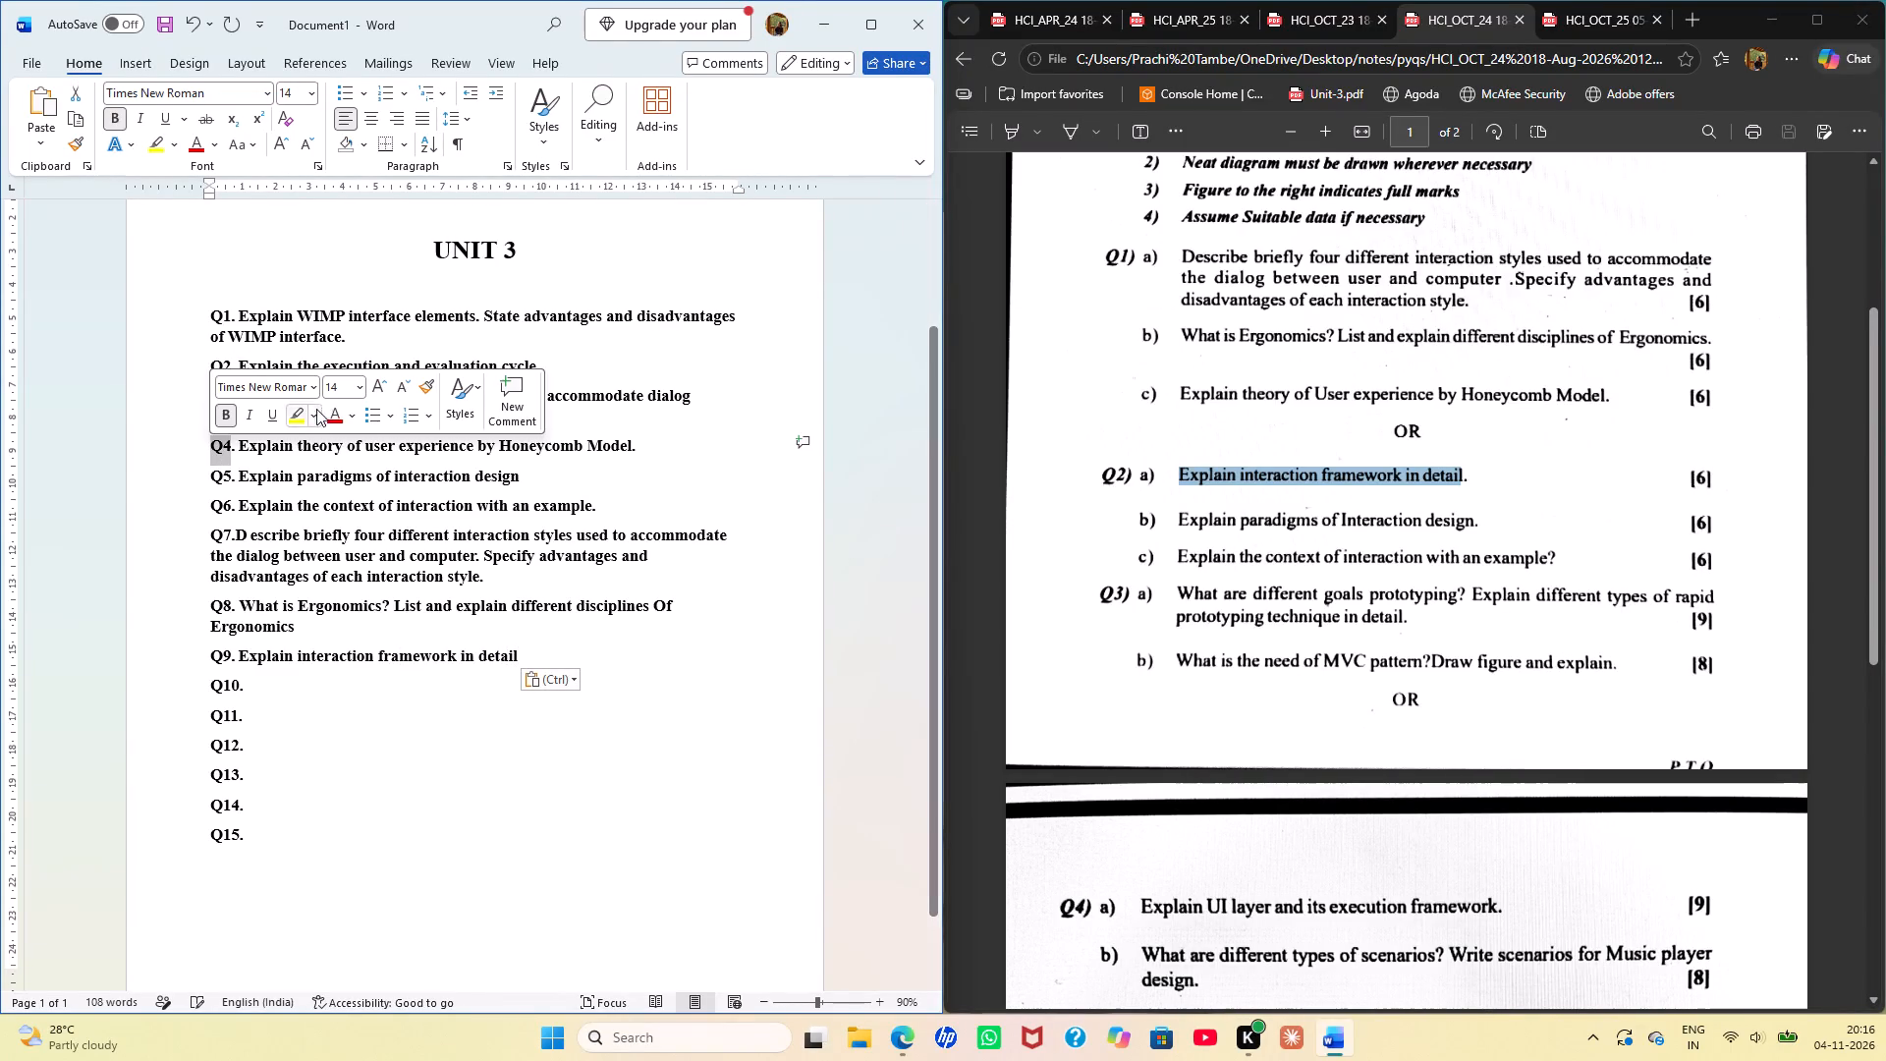
{"action": "left_click", "coordinate": [296, 413]}
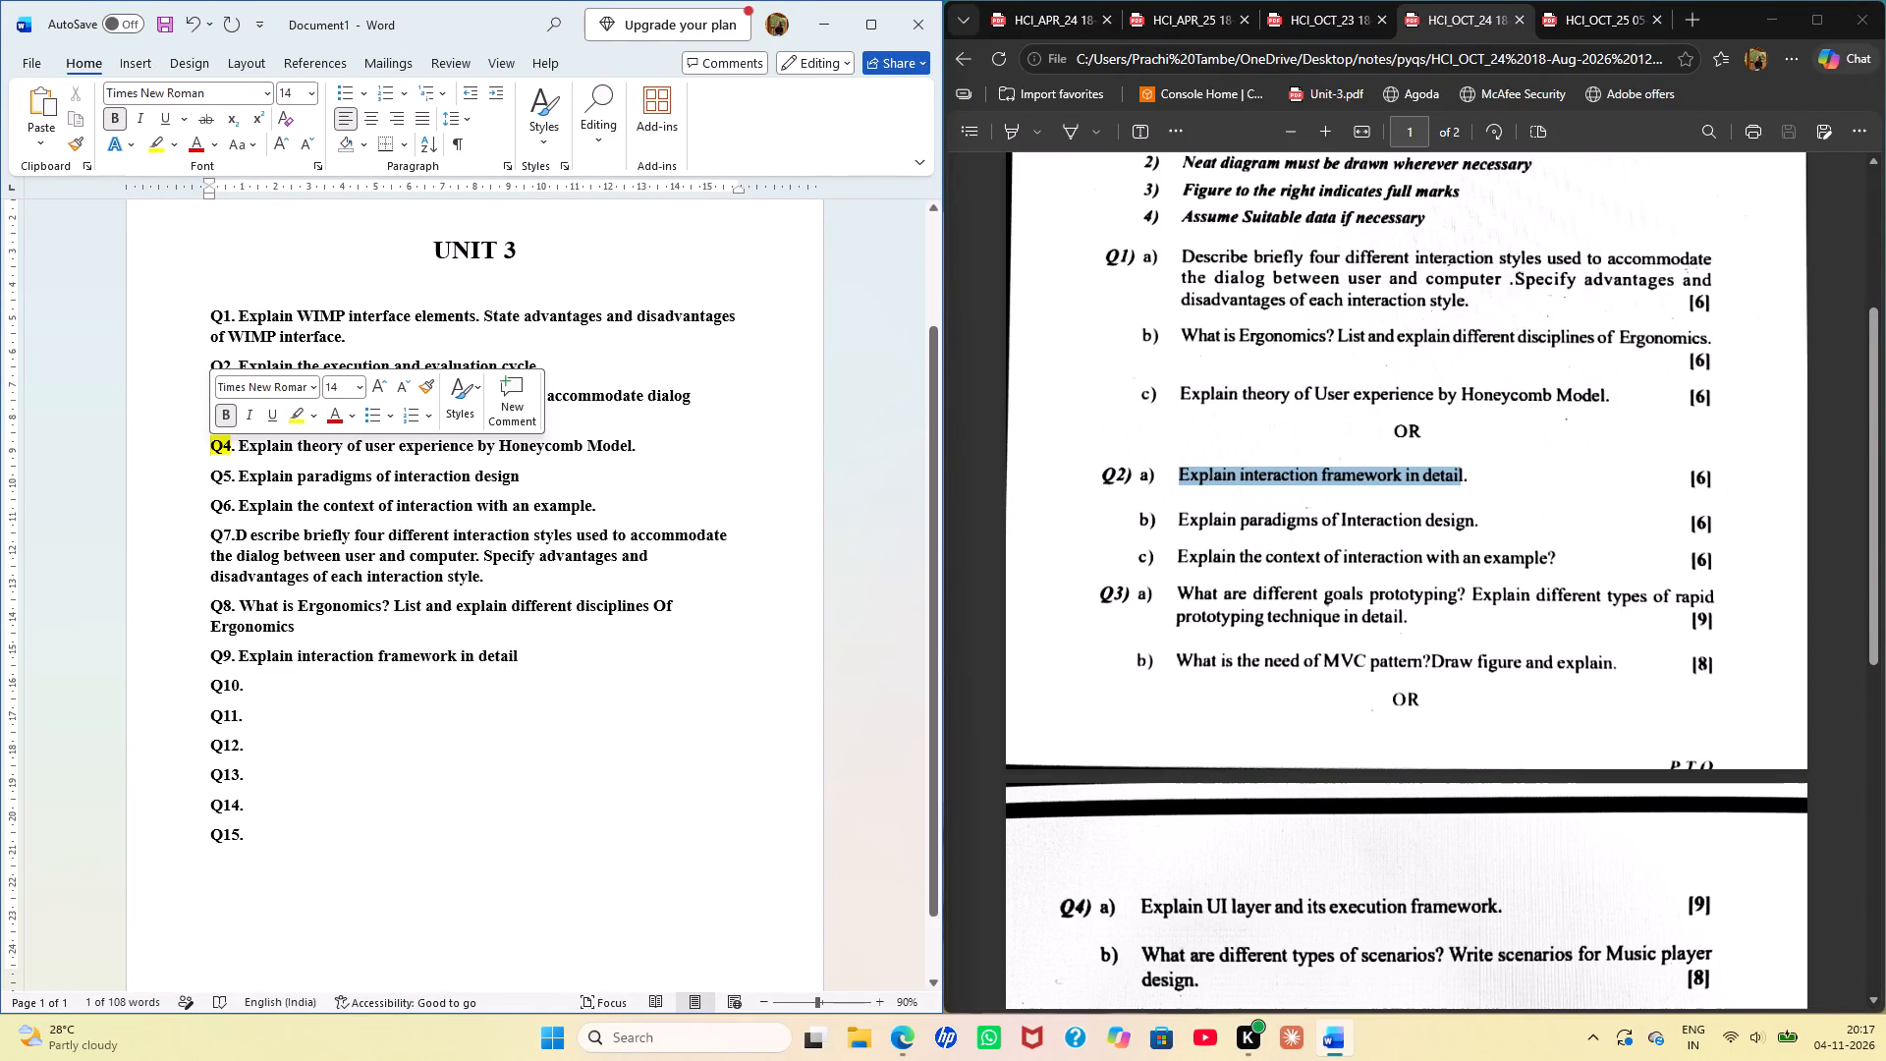
{"action": "left_click_drag", "start_coordinate": [232, 475], "coordinate": [209, 475]}
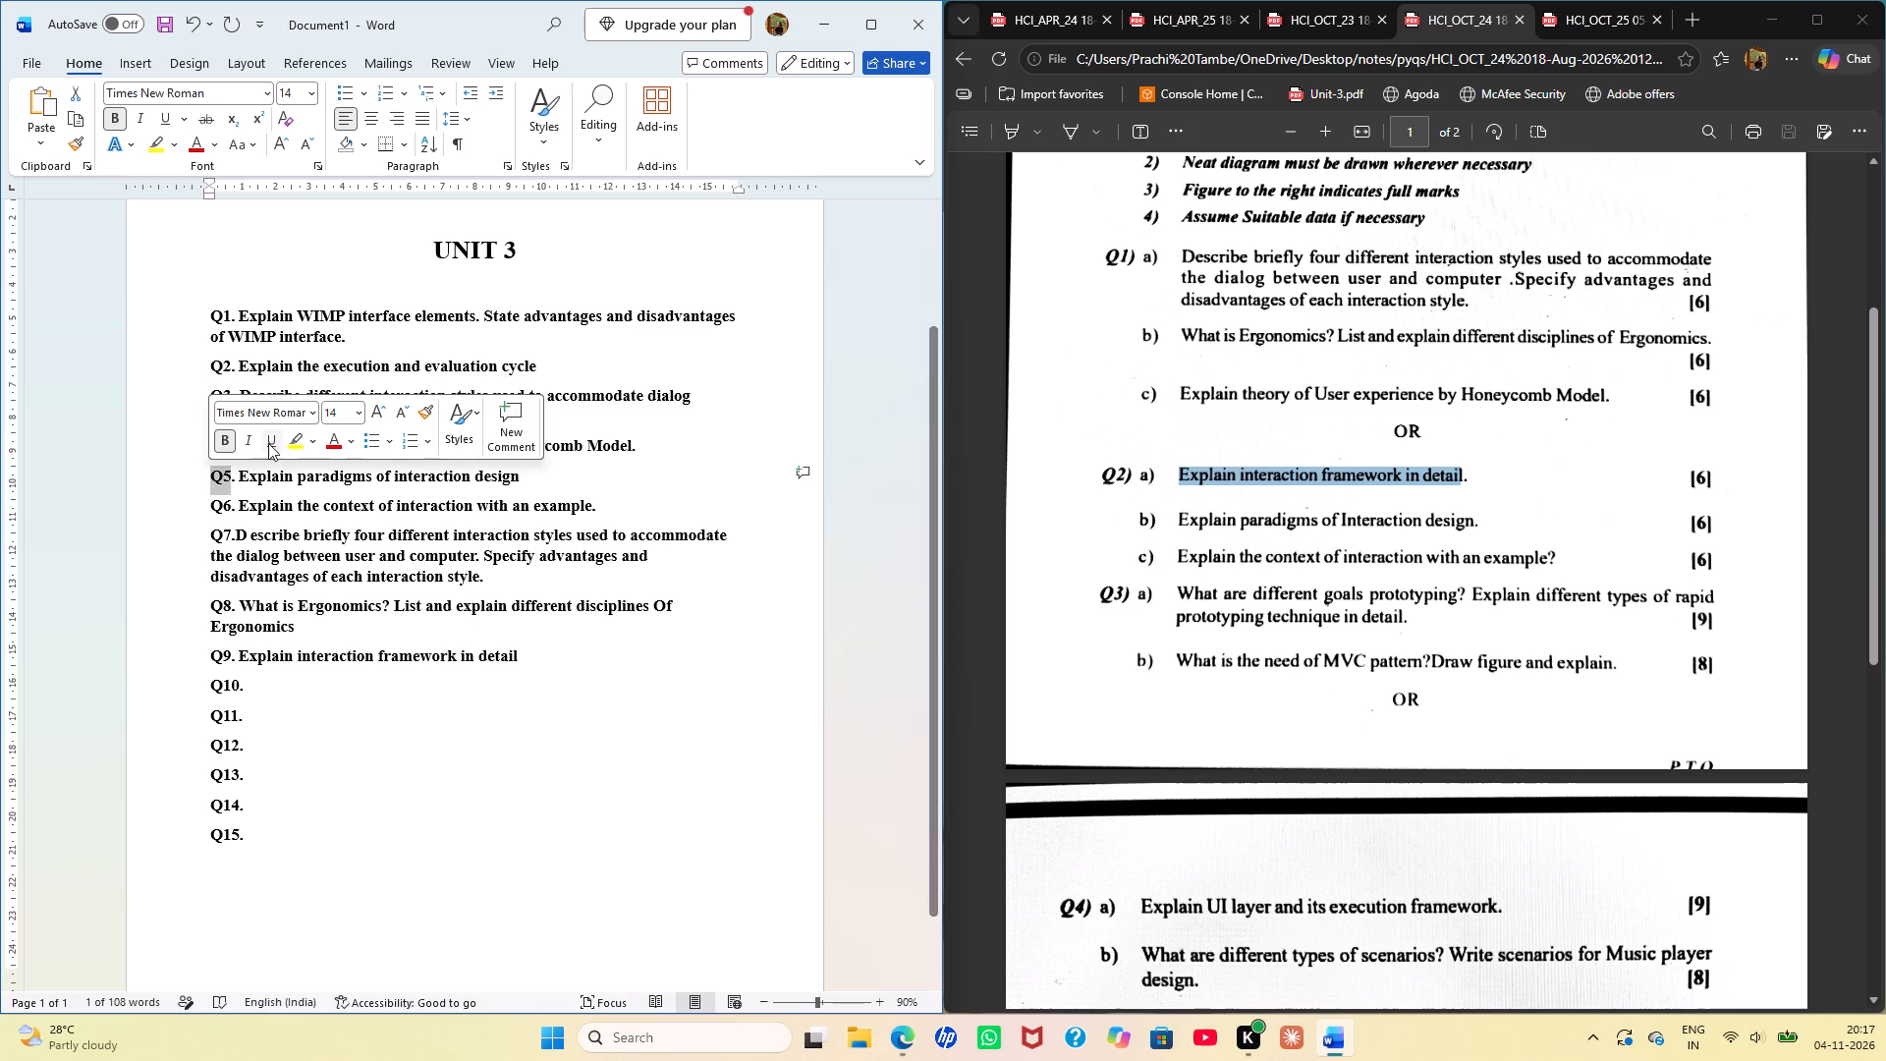
{"action": "left_click", "coordinate": [289, 437]}
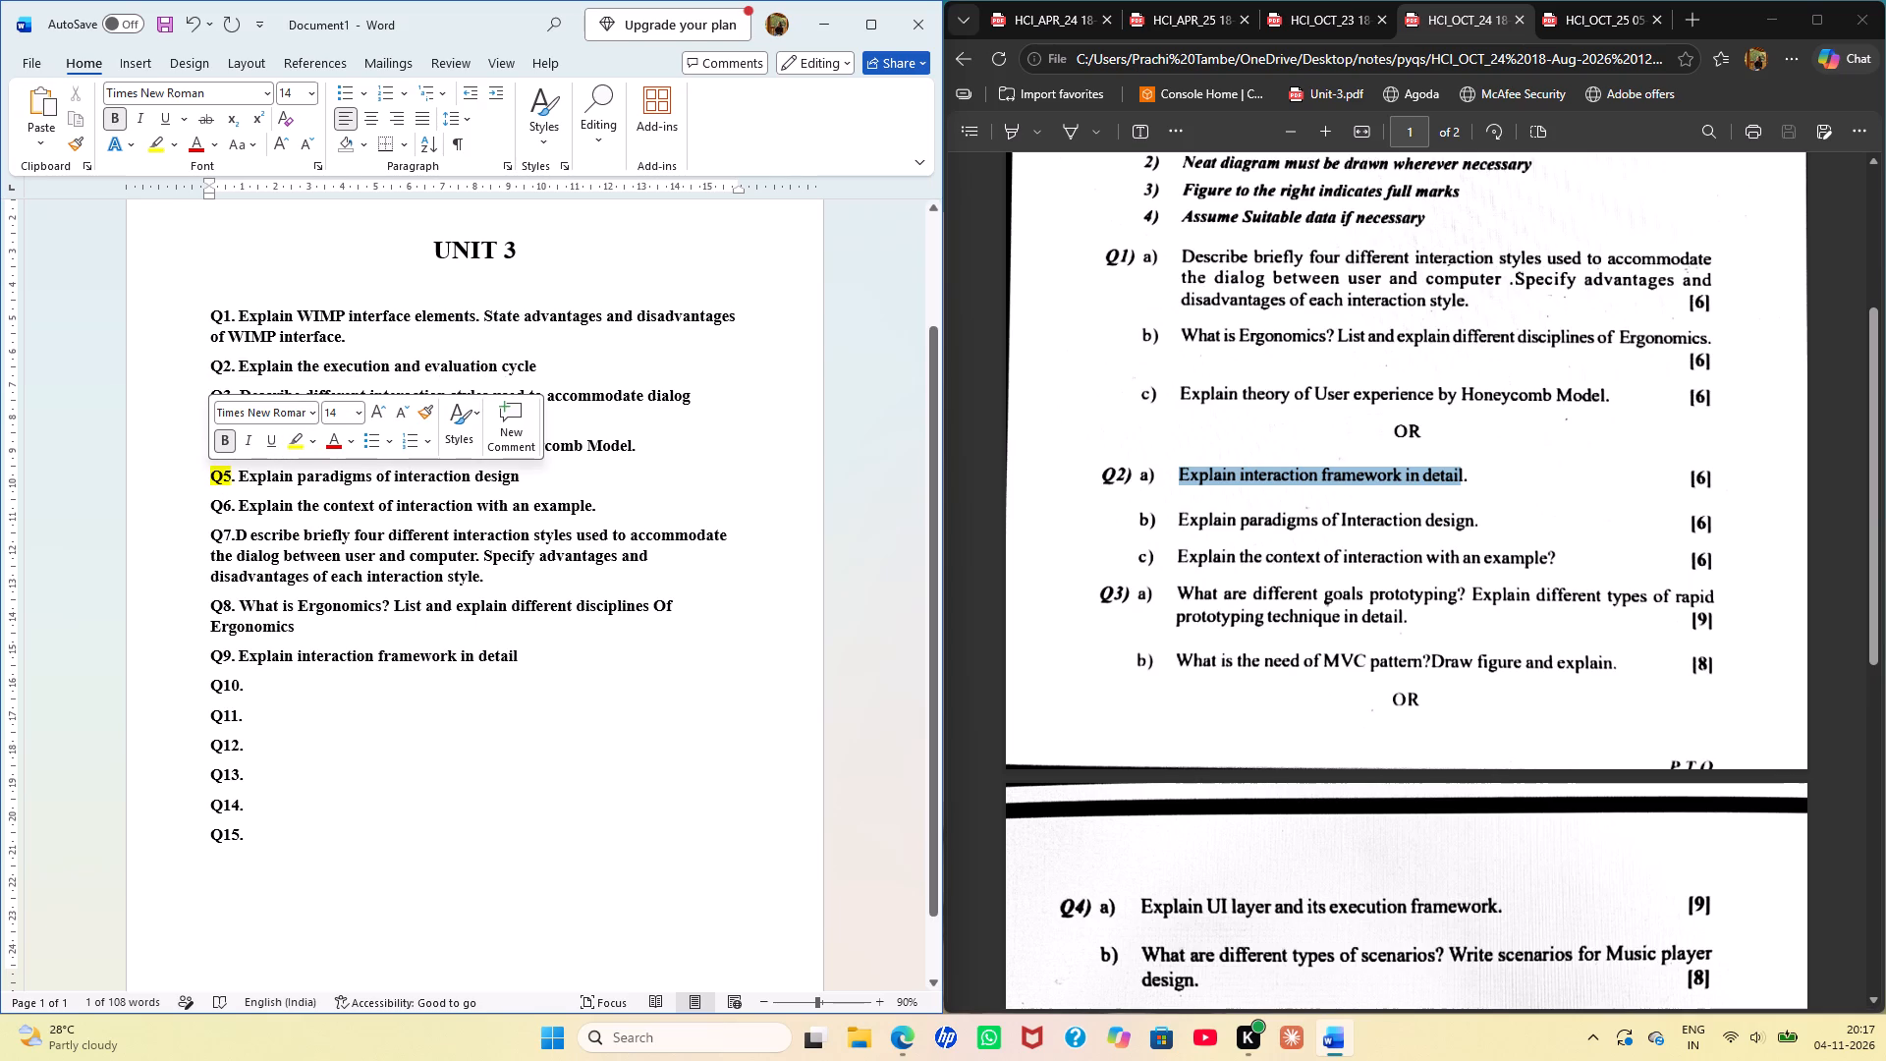
{"action": "left_click_drag", "start_coordinate": [233, 507], "coordinate": [208, 506]}
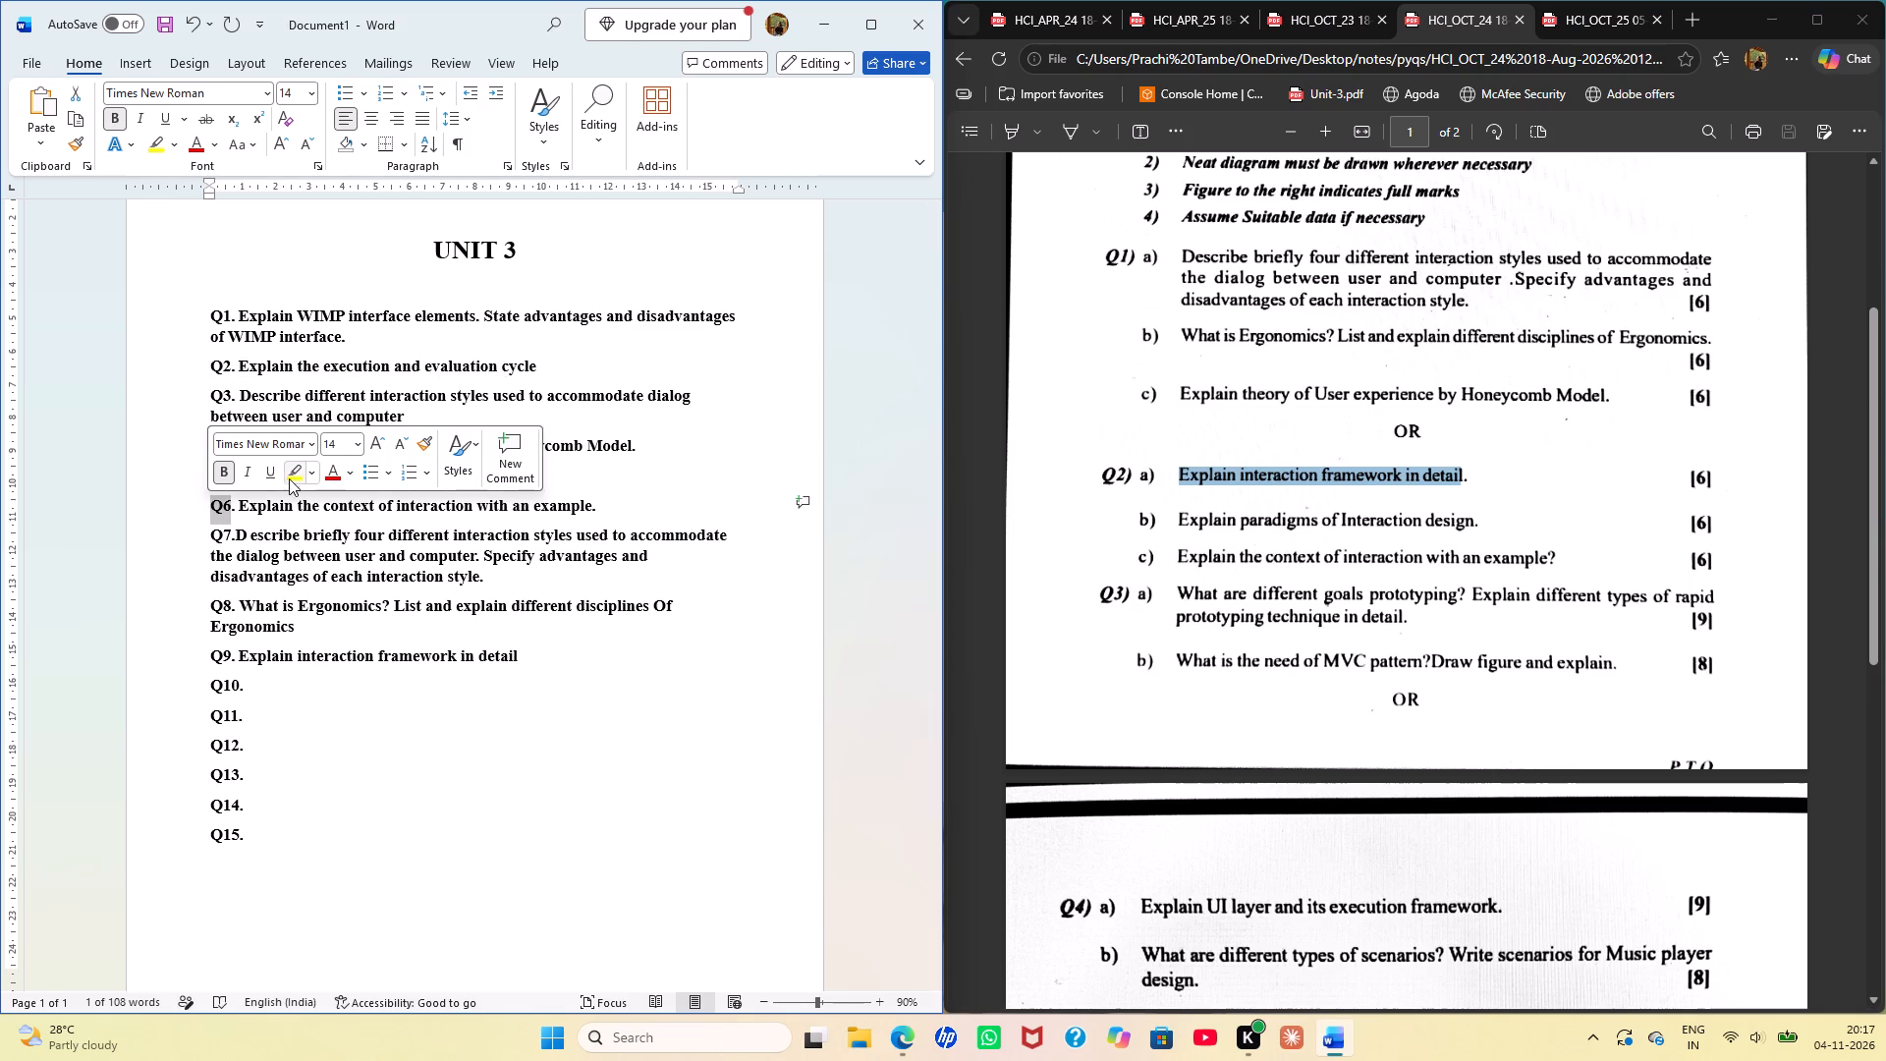
{"action": "left_click", "coordinate": [291, 477]}
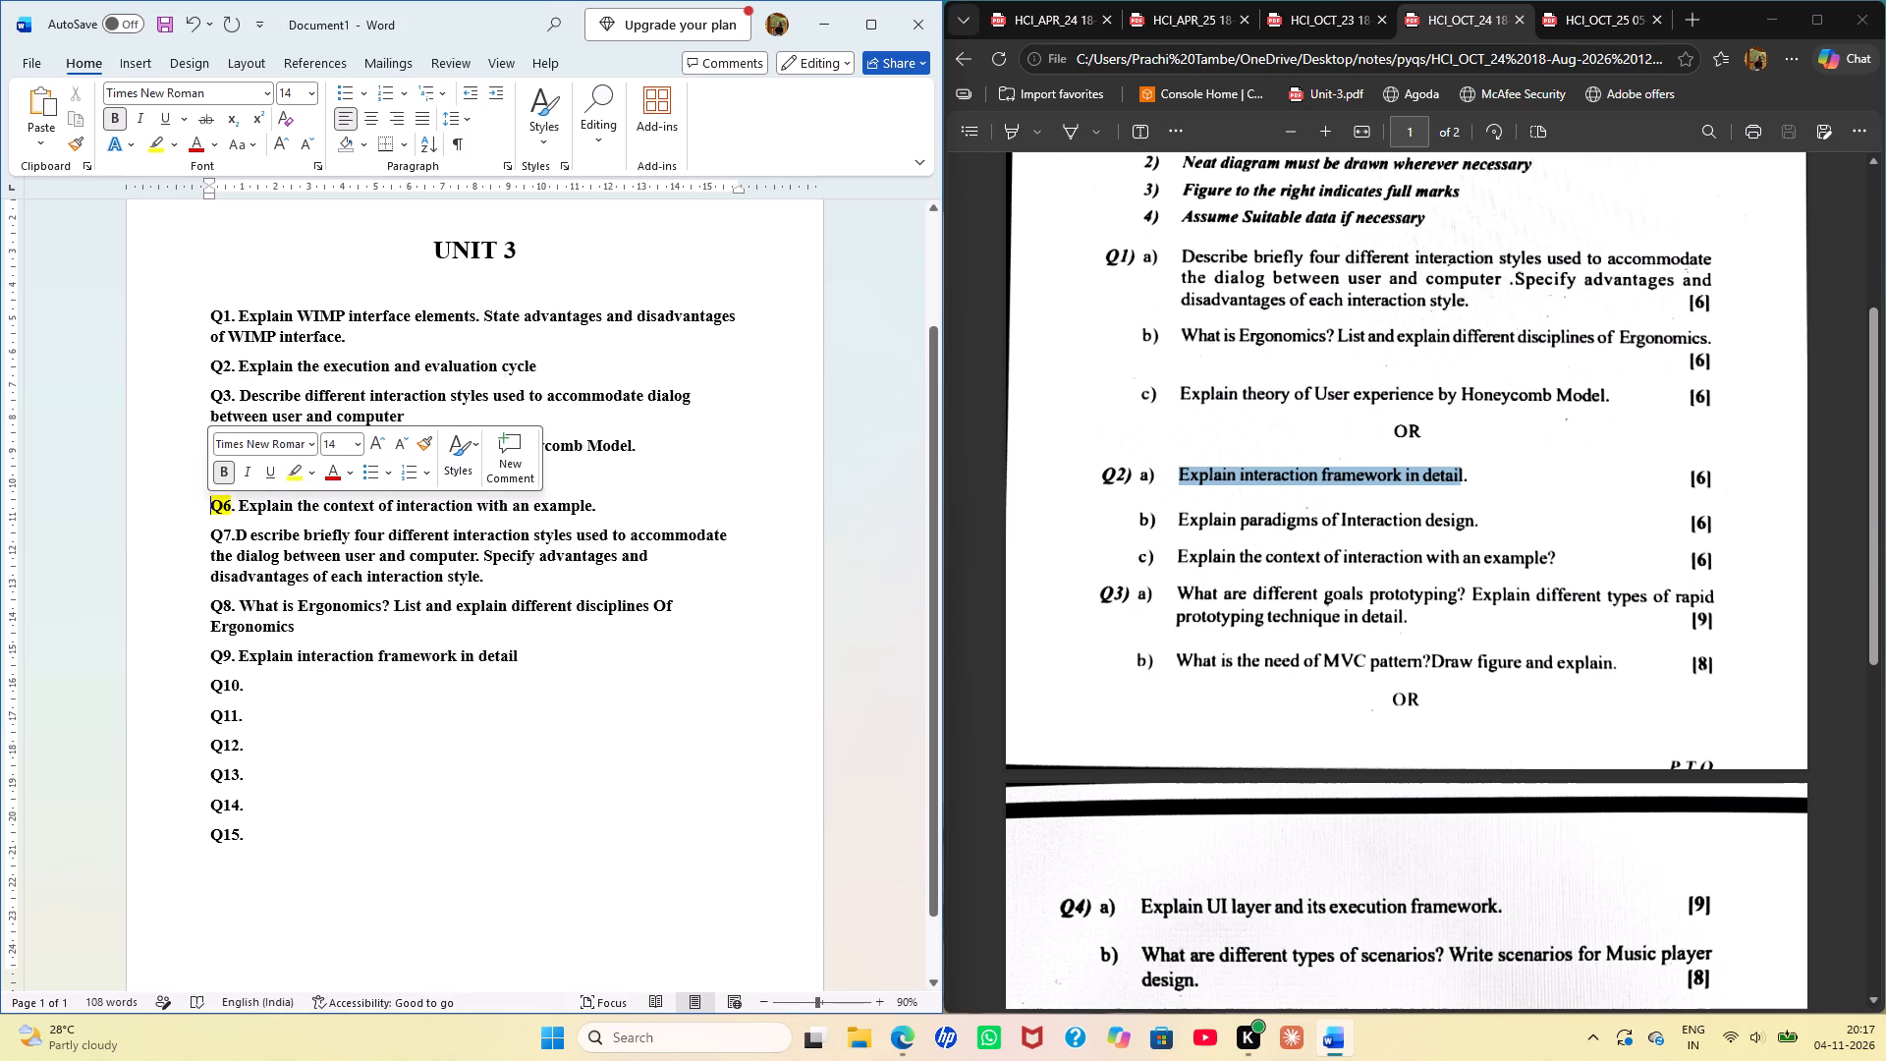
{"action": "left_click", "coordinate": [347, 658]}
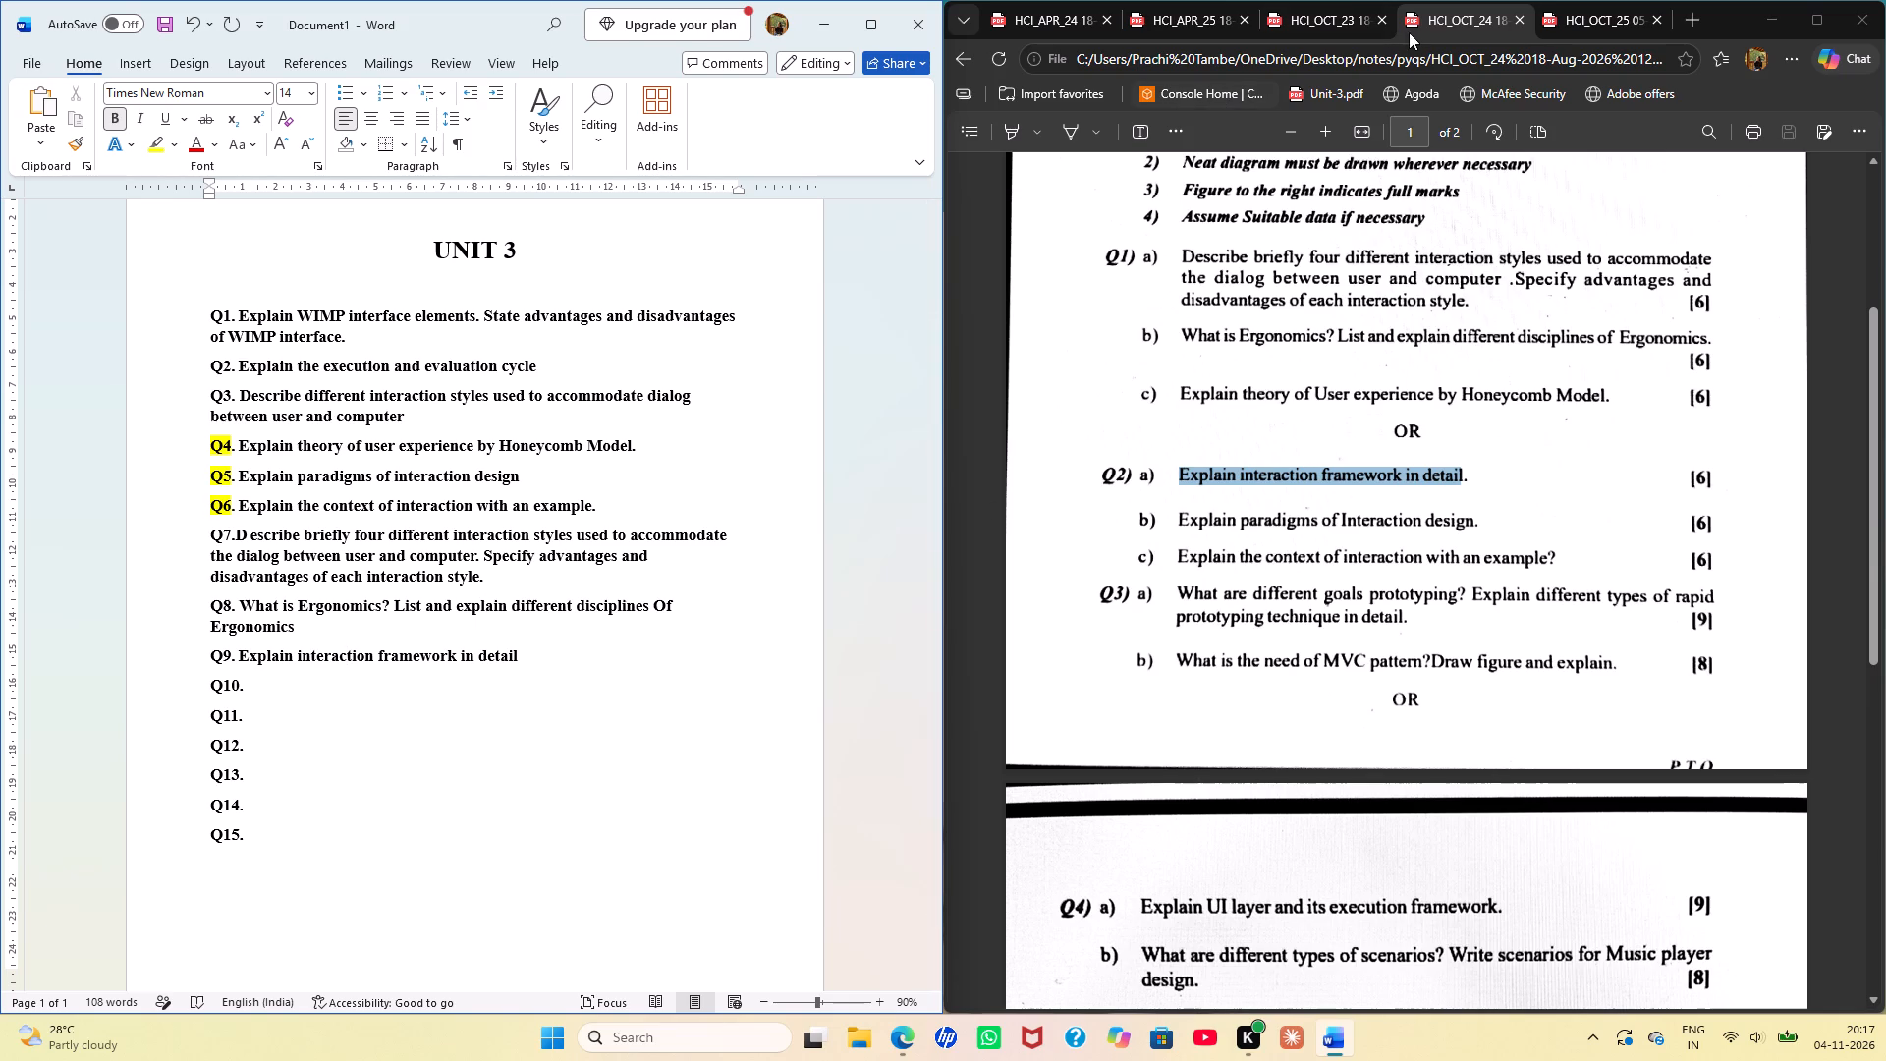
Bring up the HCI_OCT_23 paper in Edge and highlight the label of the repeated Ergonomics question, Q8, in yellow in Word.
{"action": "left_click", "coordinate": [1466, 15]}
{"action": "left_click", "coordinate": [1310, 13]}
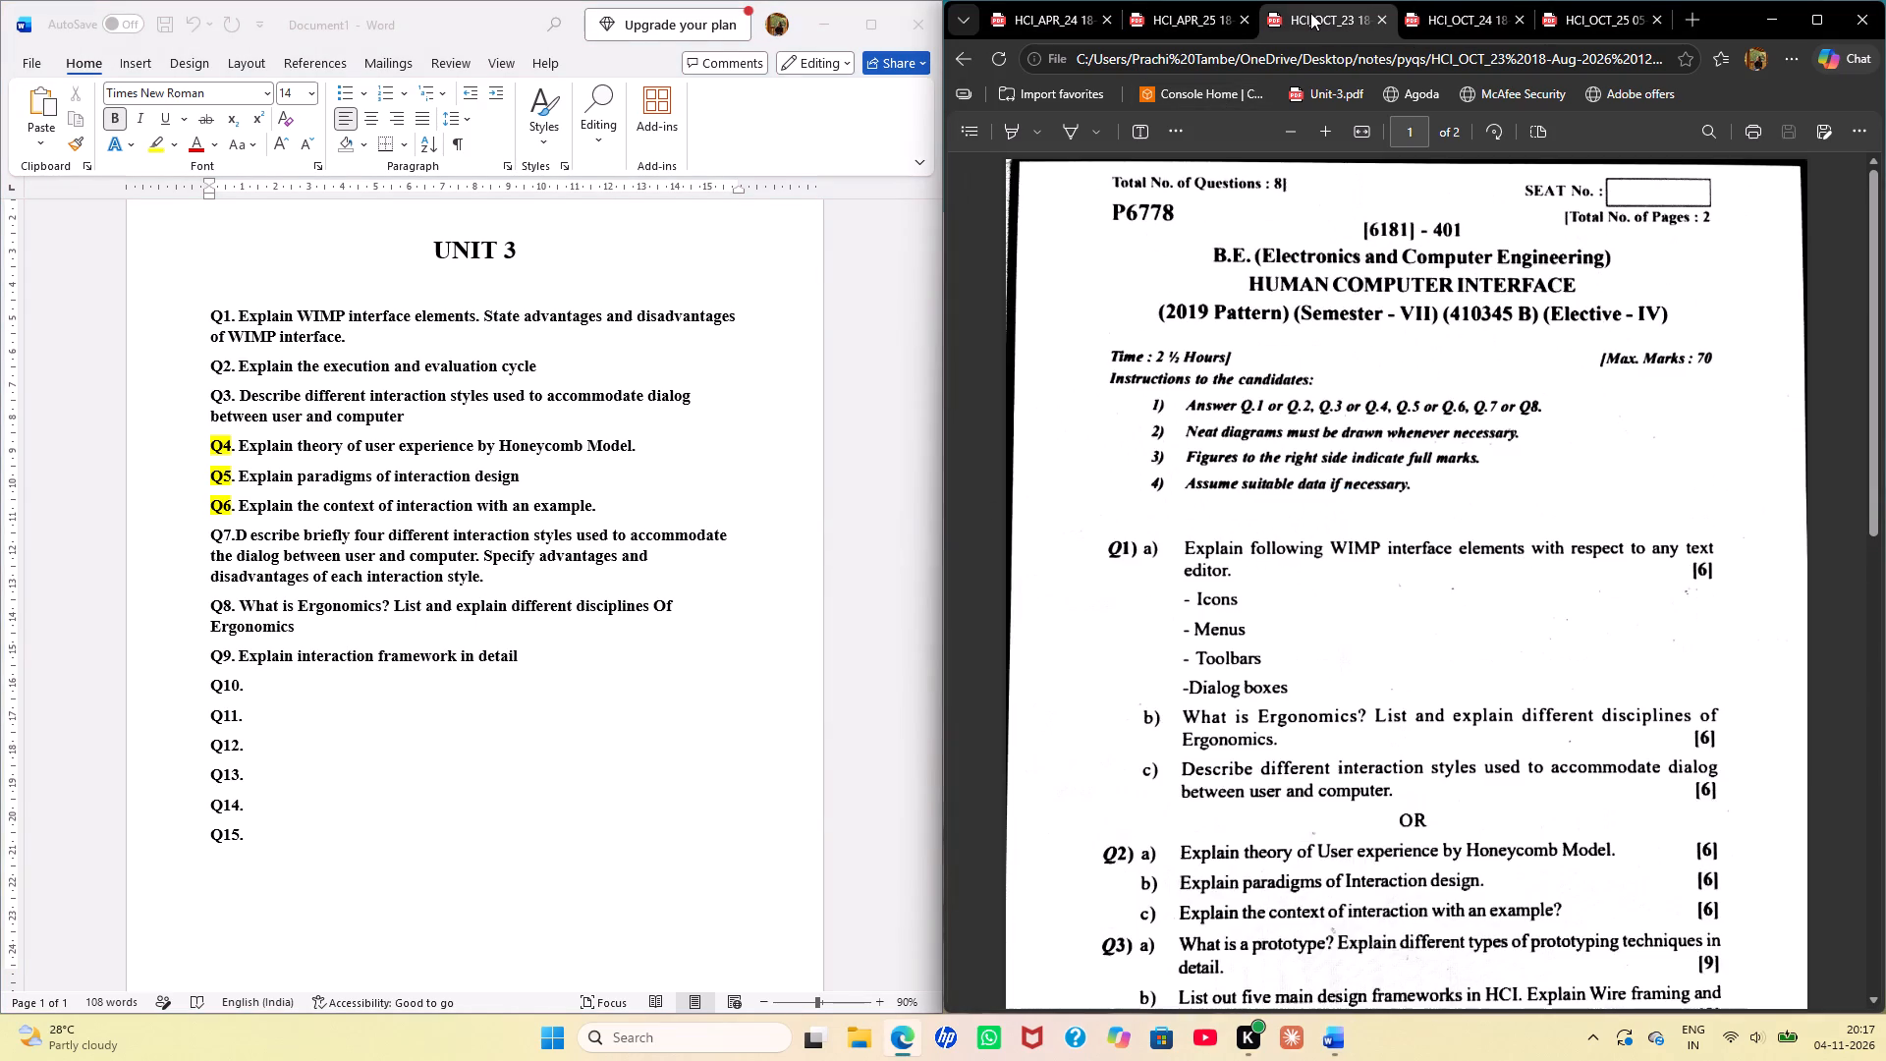
{"action": "scroll", "coordinate": [1349, 710], "scroll_direction": "down", "scroll_amount": 2}
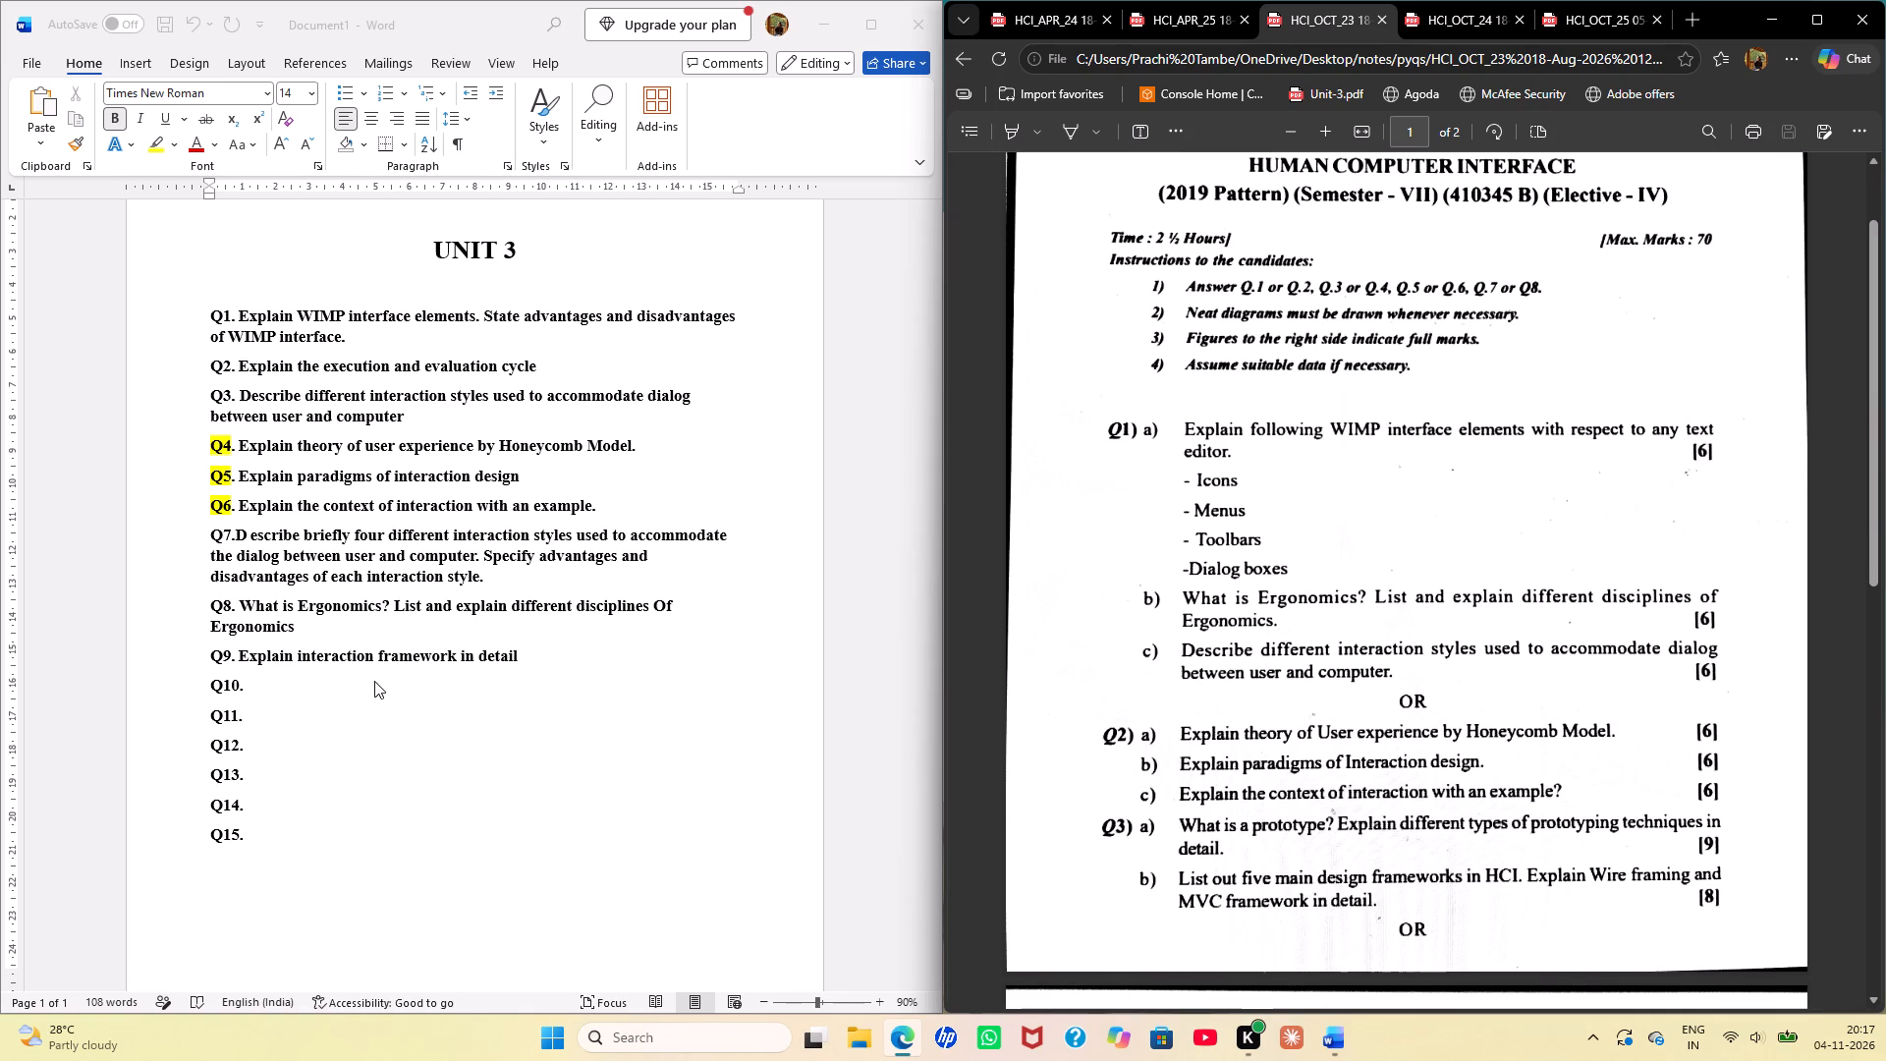
{"action": "left_click_drag", "start_coordinate": [232, 603], "coordinate": [212, 603]}
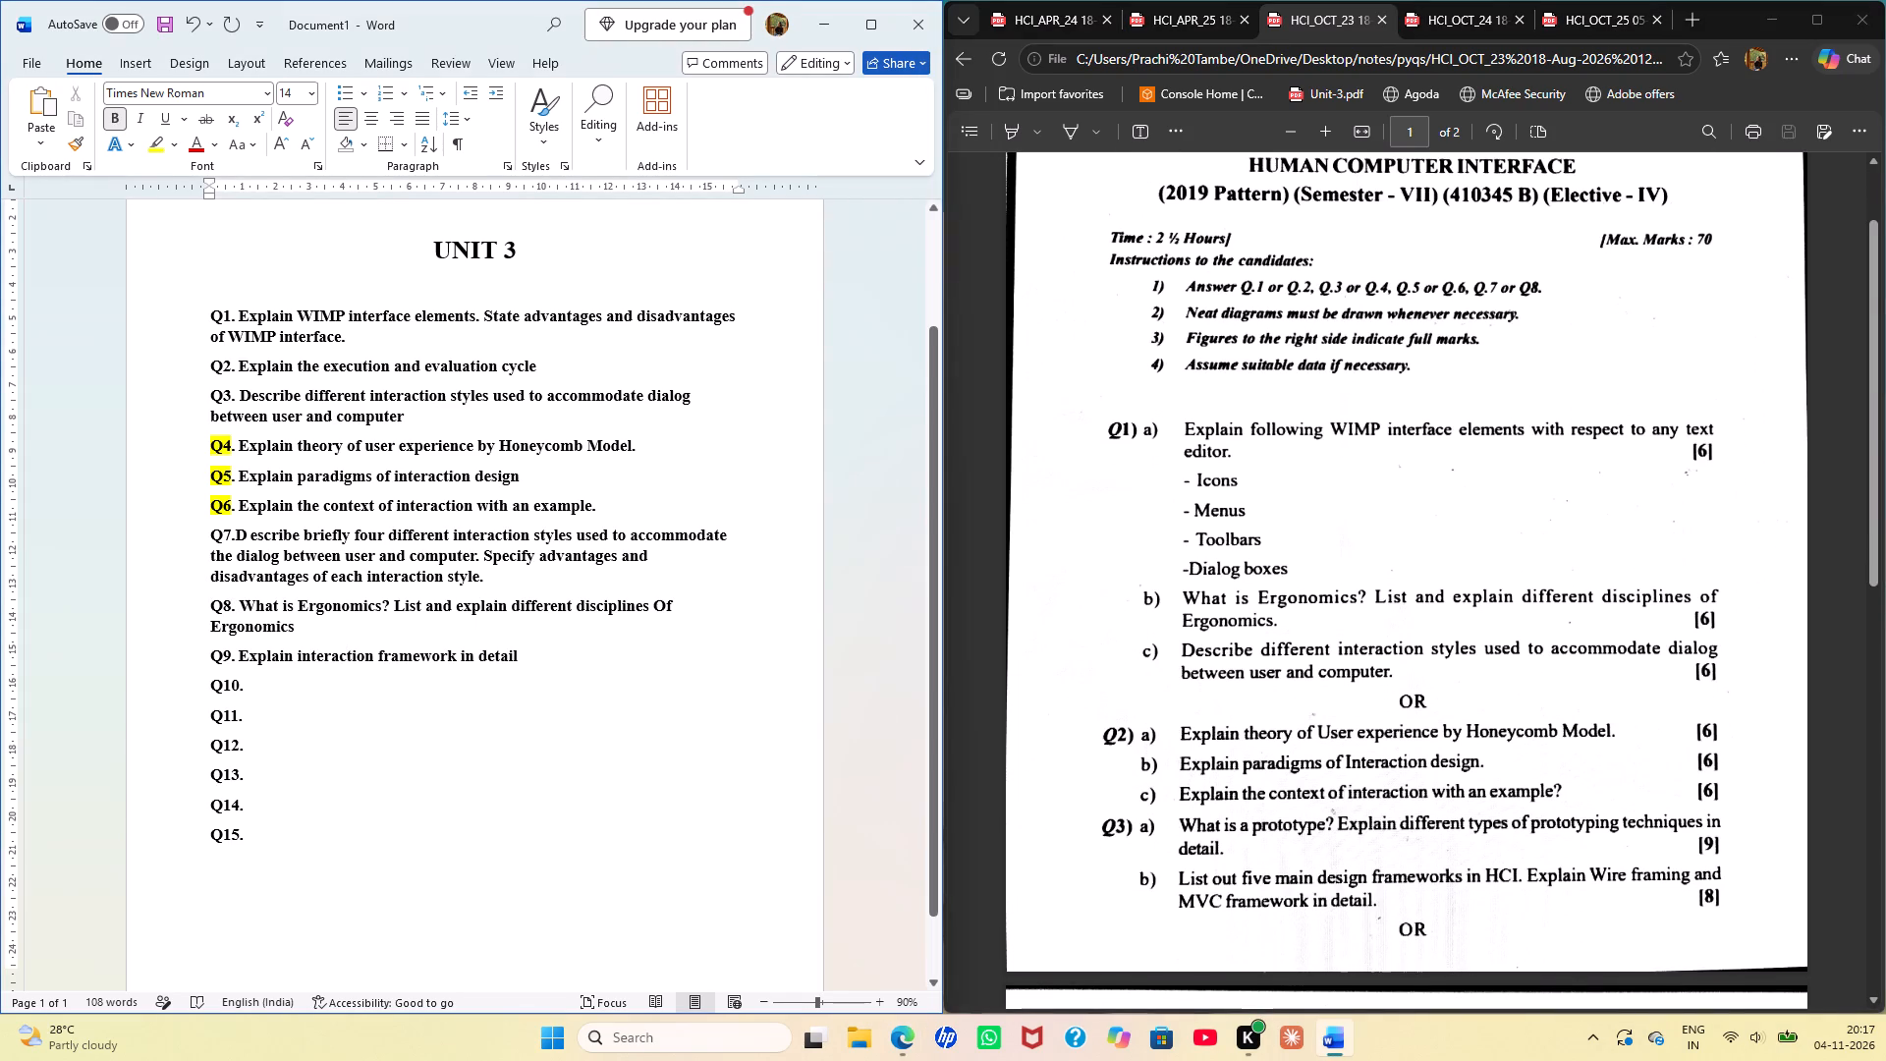
{"action": "left_click_drag", "start_coordinate": [212, 603], "coordinate": [208, 603]}
{"action": "left_click_drag", "start_coordinate": [208, 603], "coordinate": [232, 609]}
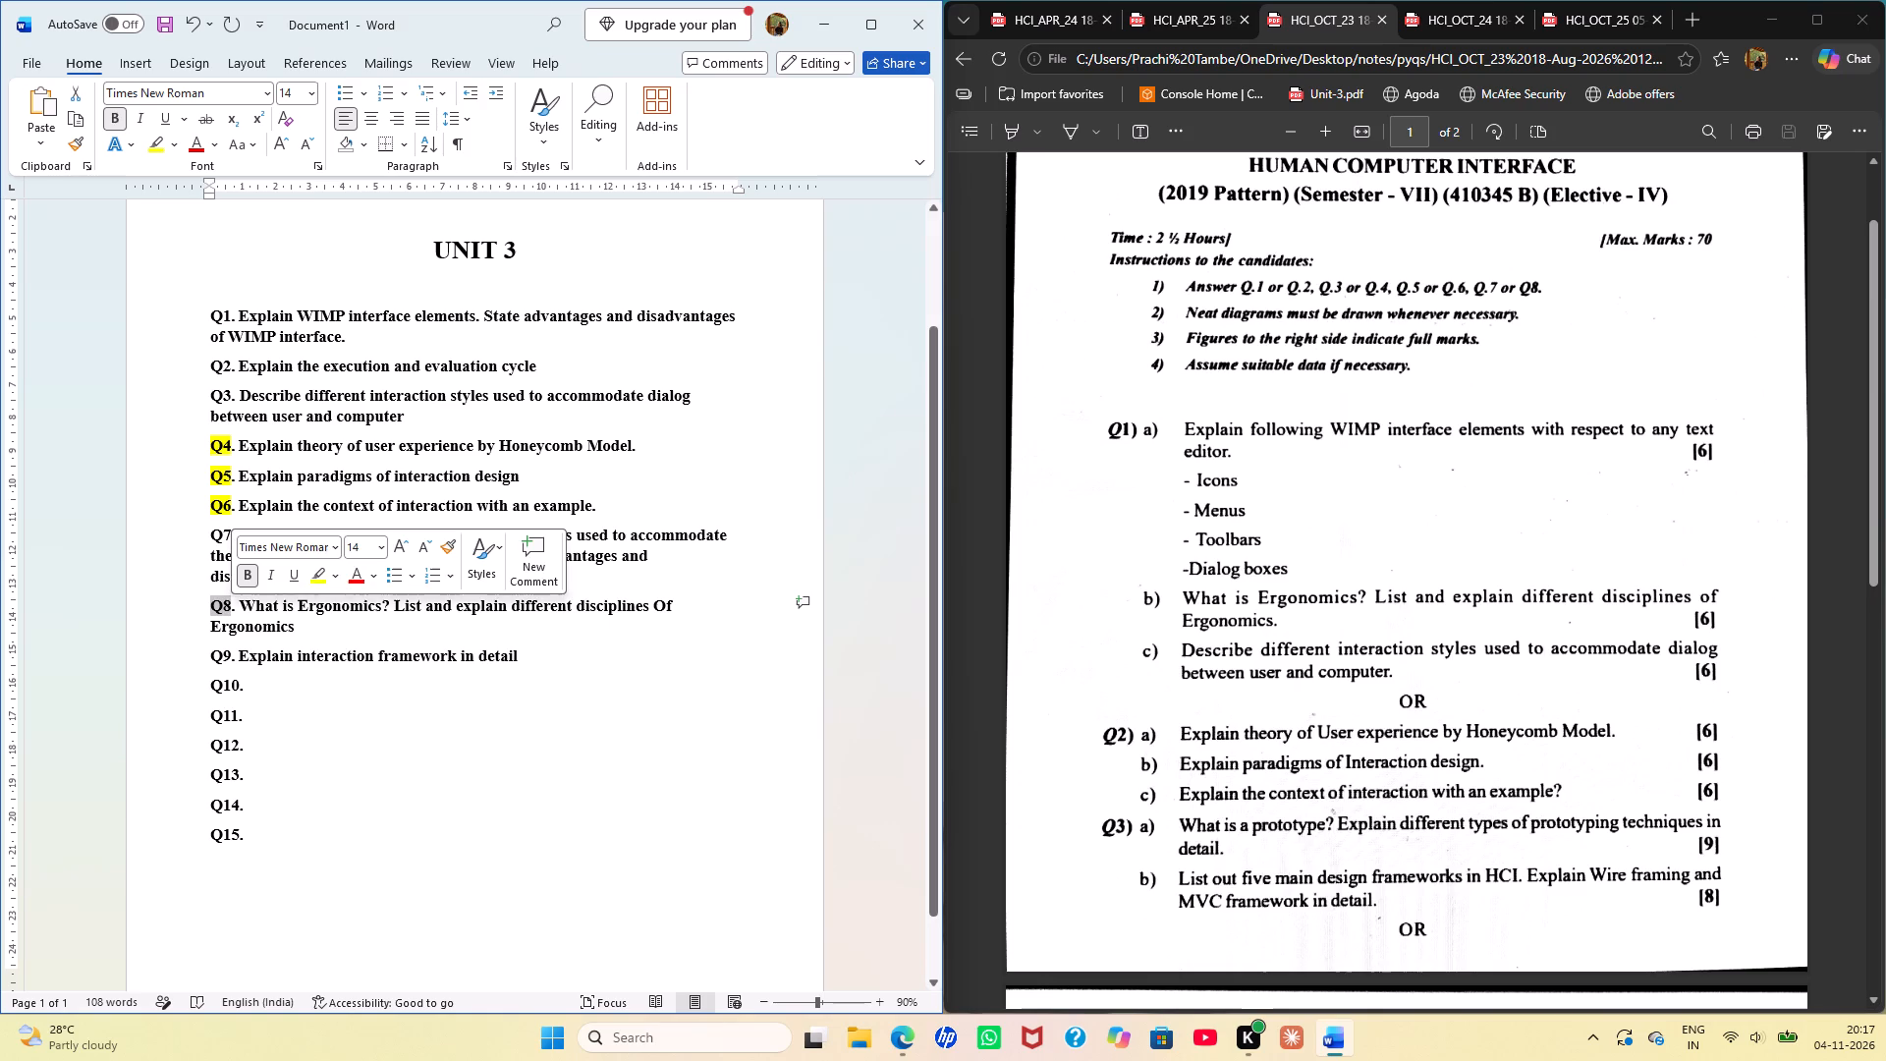
{"action": "left_click", "coordinate": [309, 577]}
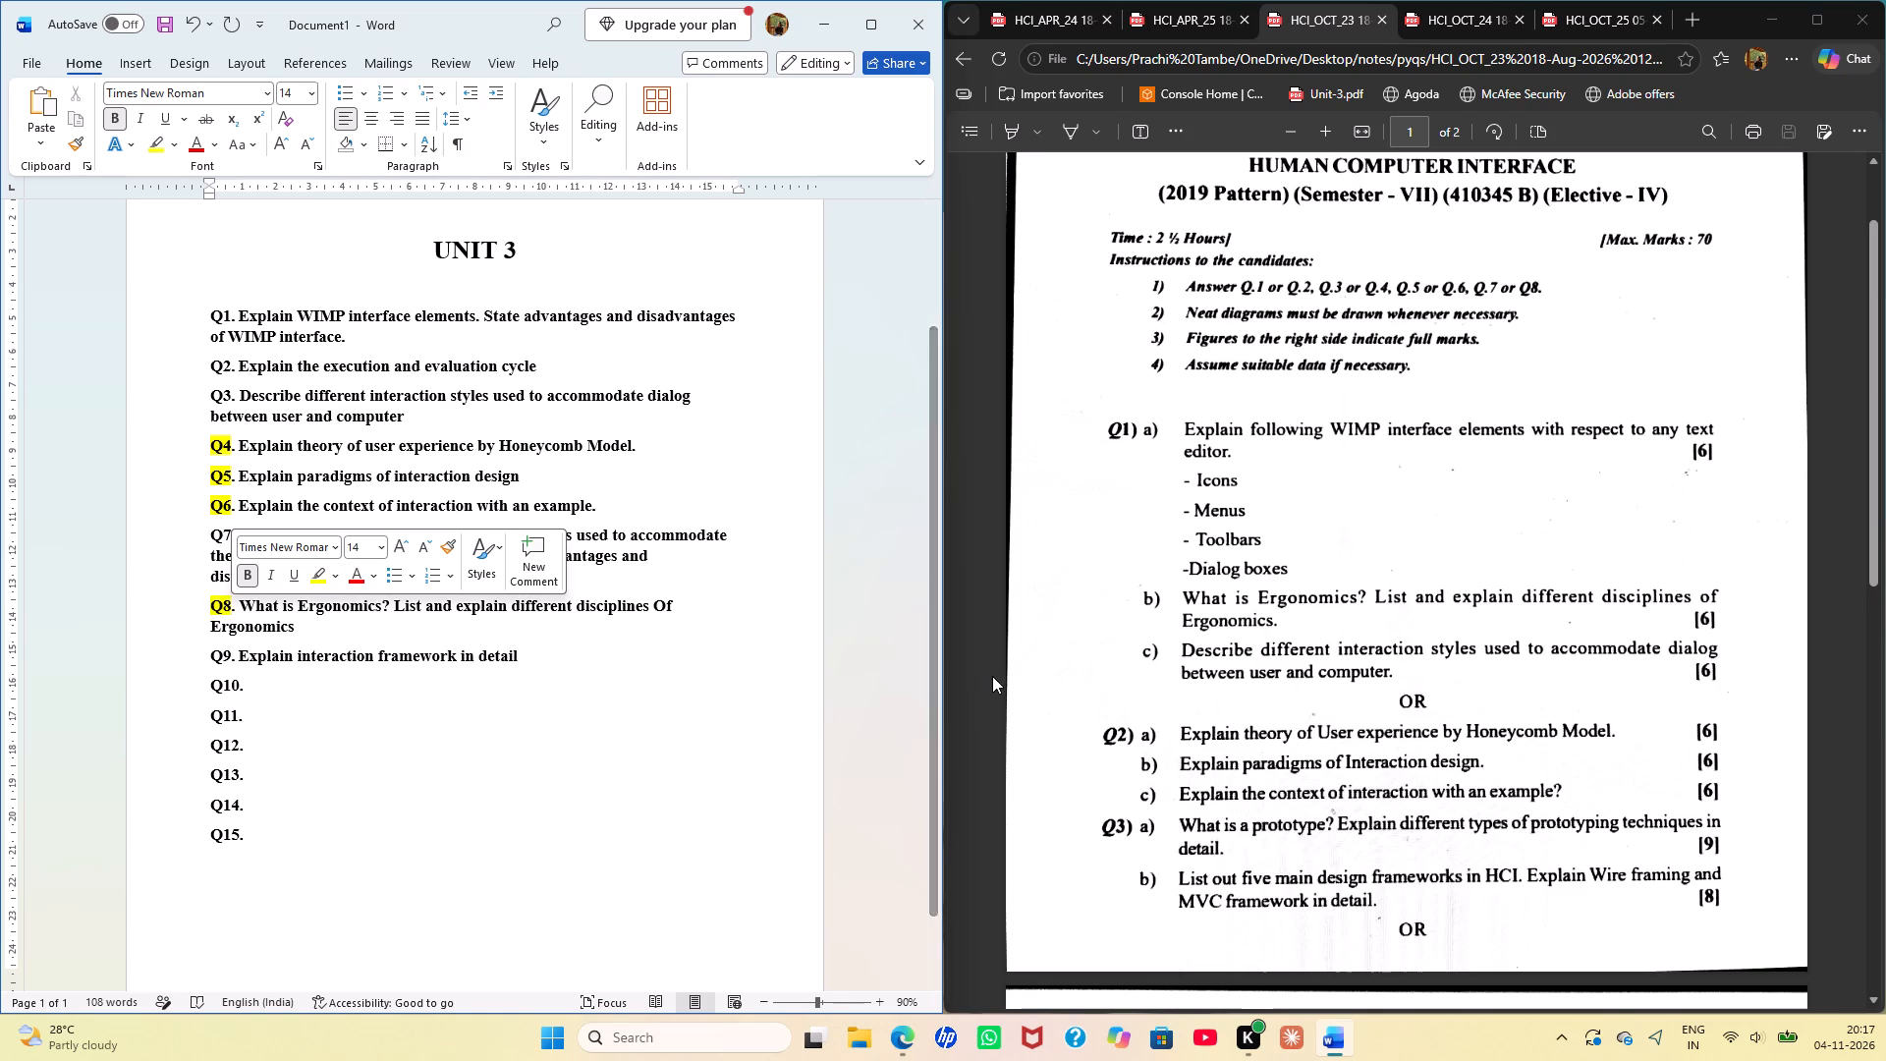
Compare further questions of the HCI_OCT_23 paper with the list and highlight the Q3 label in yellow in Word.
{"action": "scroll", "coordinate": [1204, 708], "scroll_direction": "down", "scroll_amount": 1}
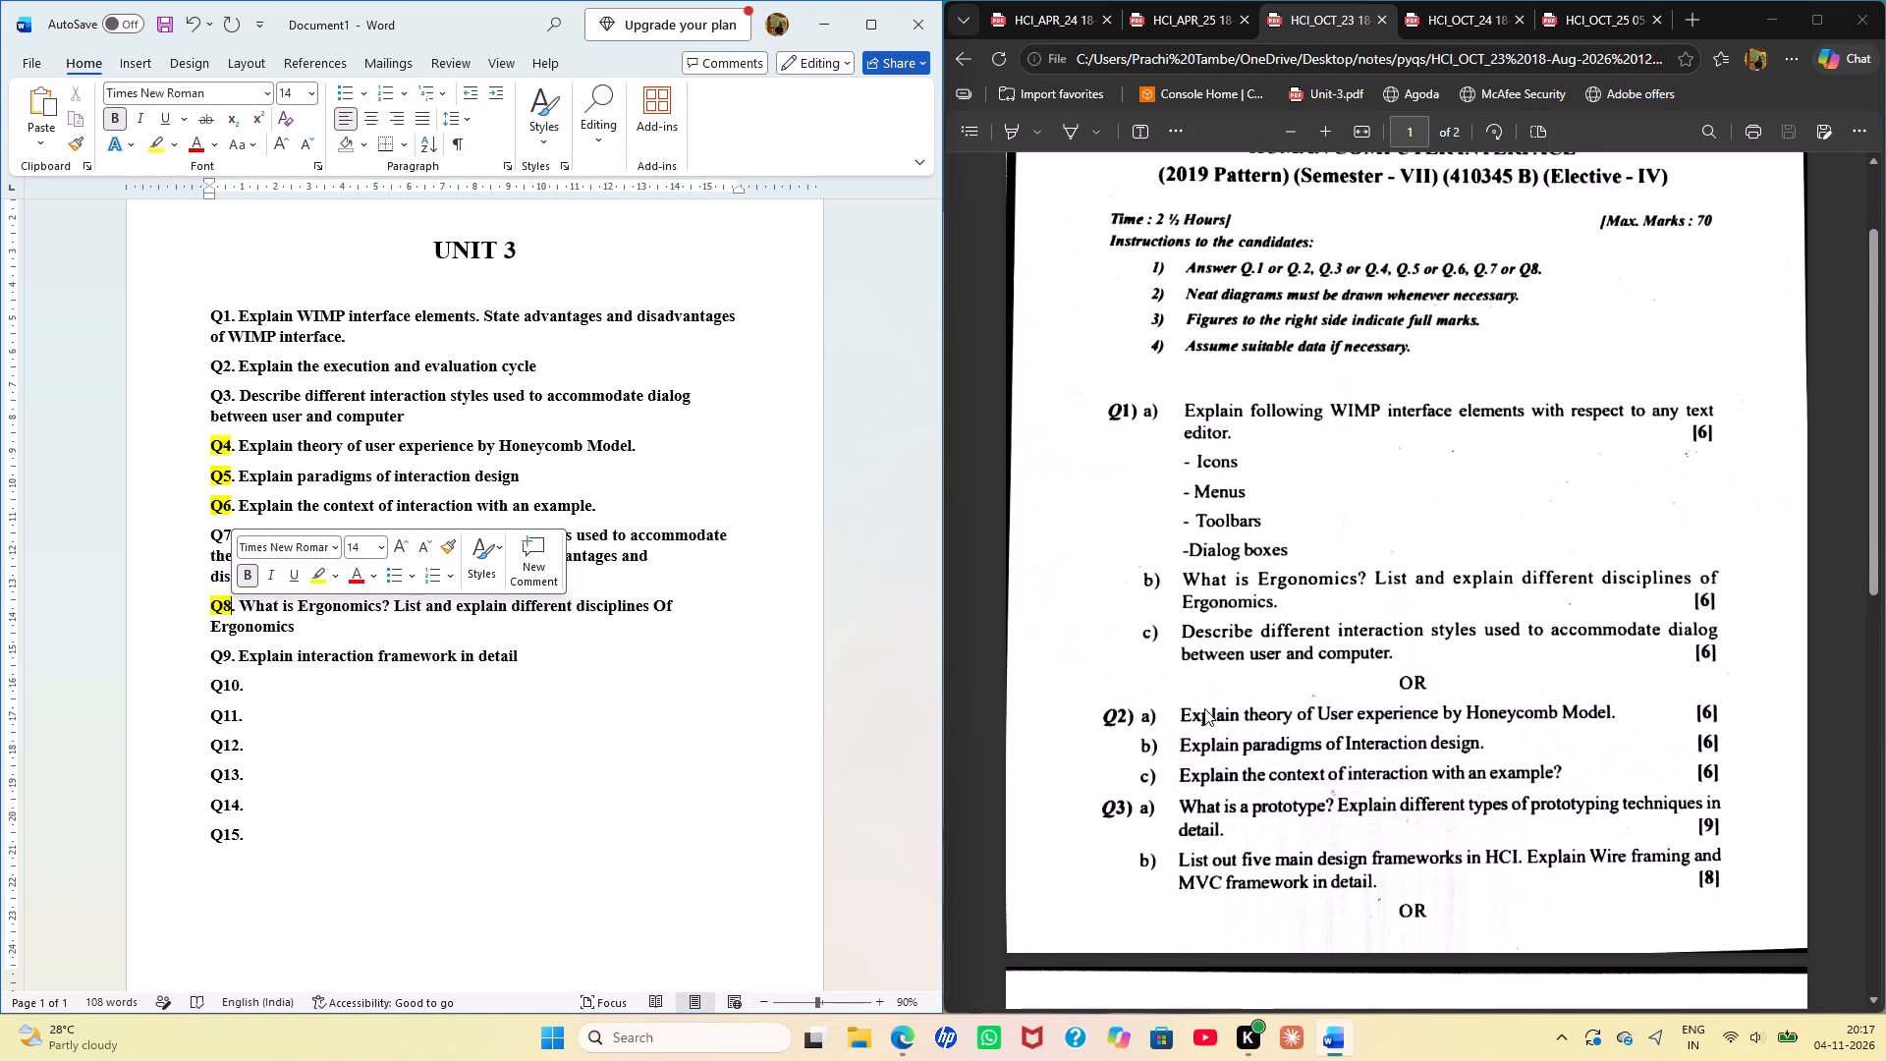
{"action": "scroll", "coordinate": [1204, 708], "scroll_direction": "down", "scroll_amount": 1}
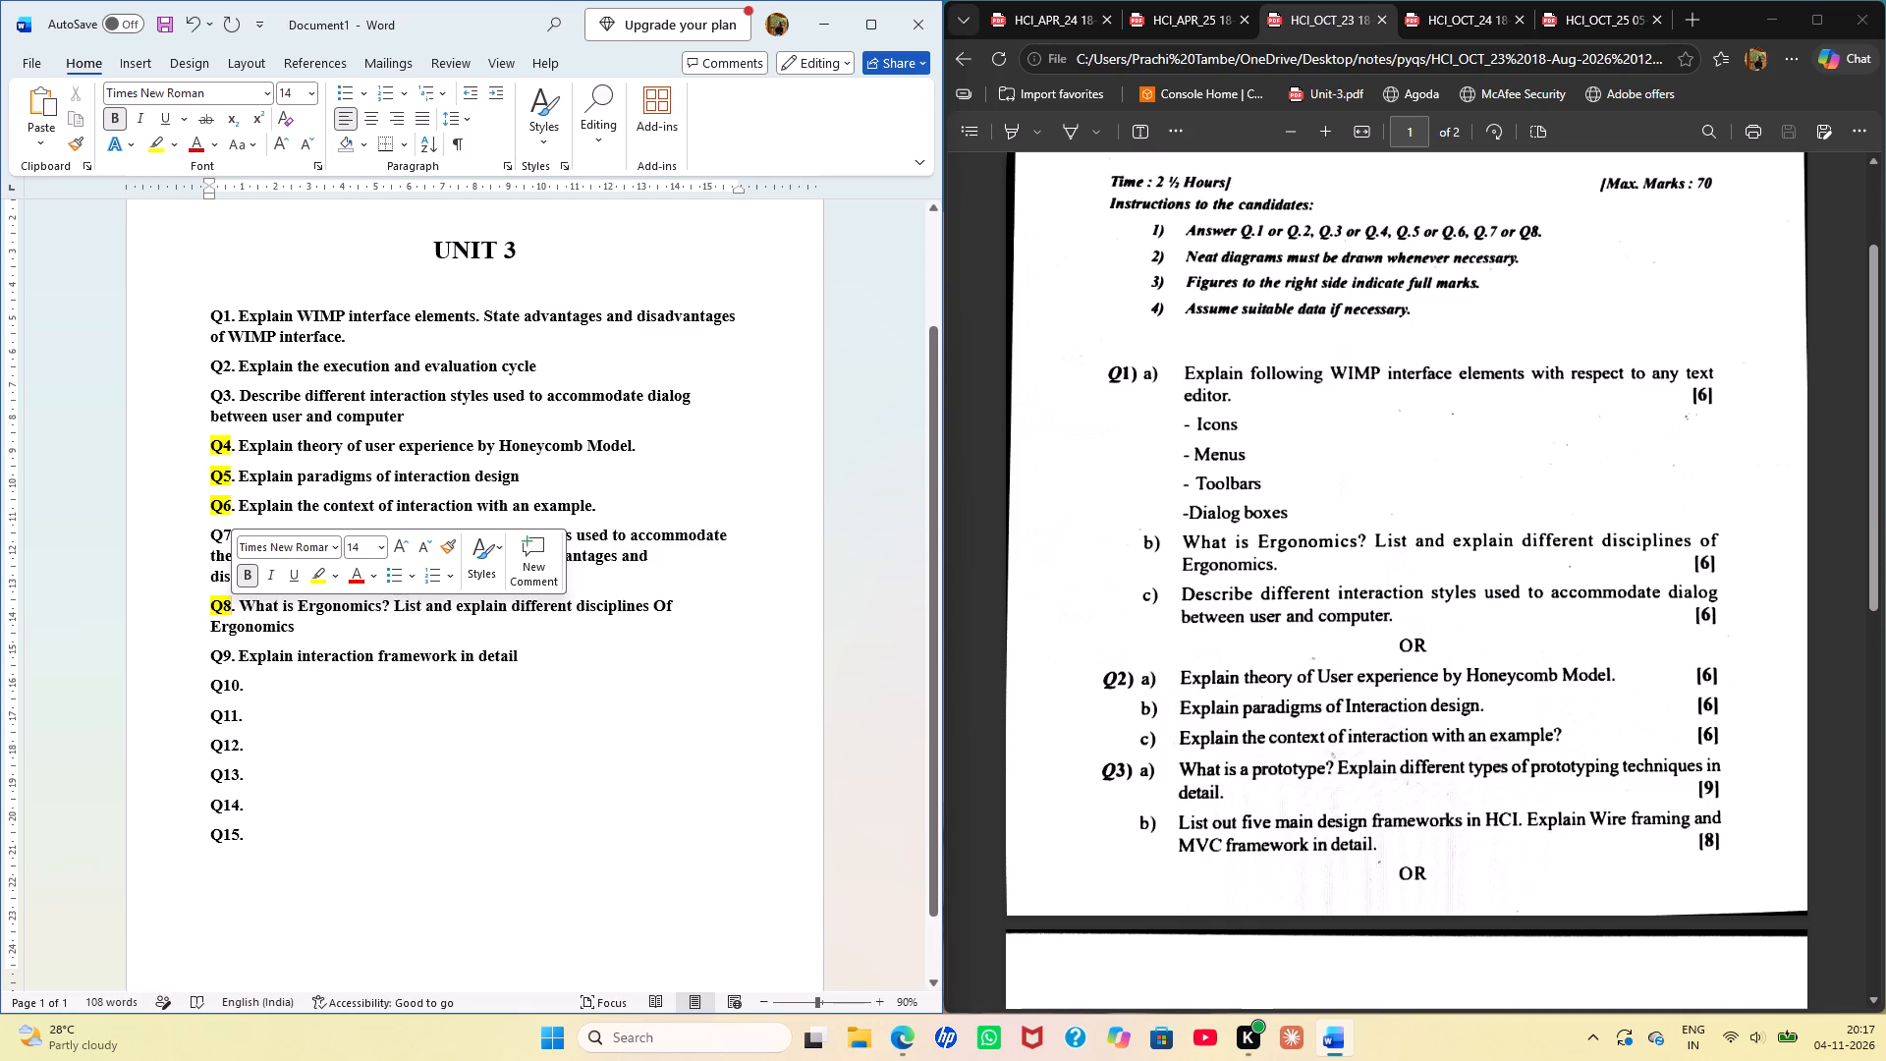
{"action": "left_click", "coordinate": [656, 747]}
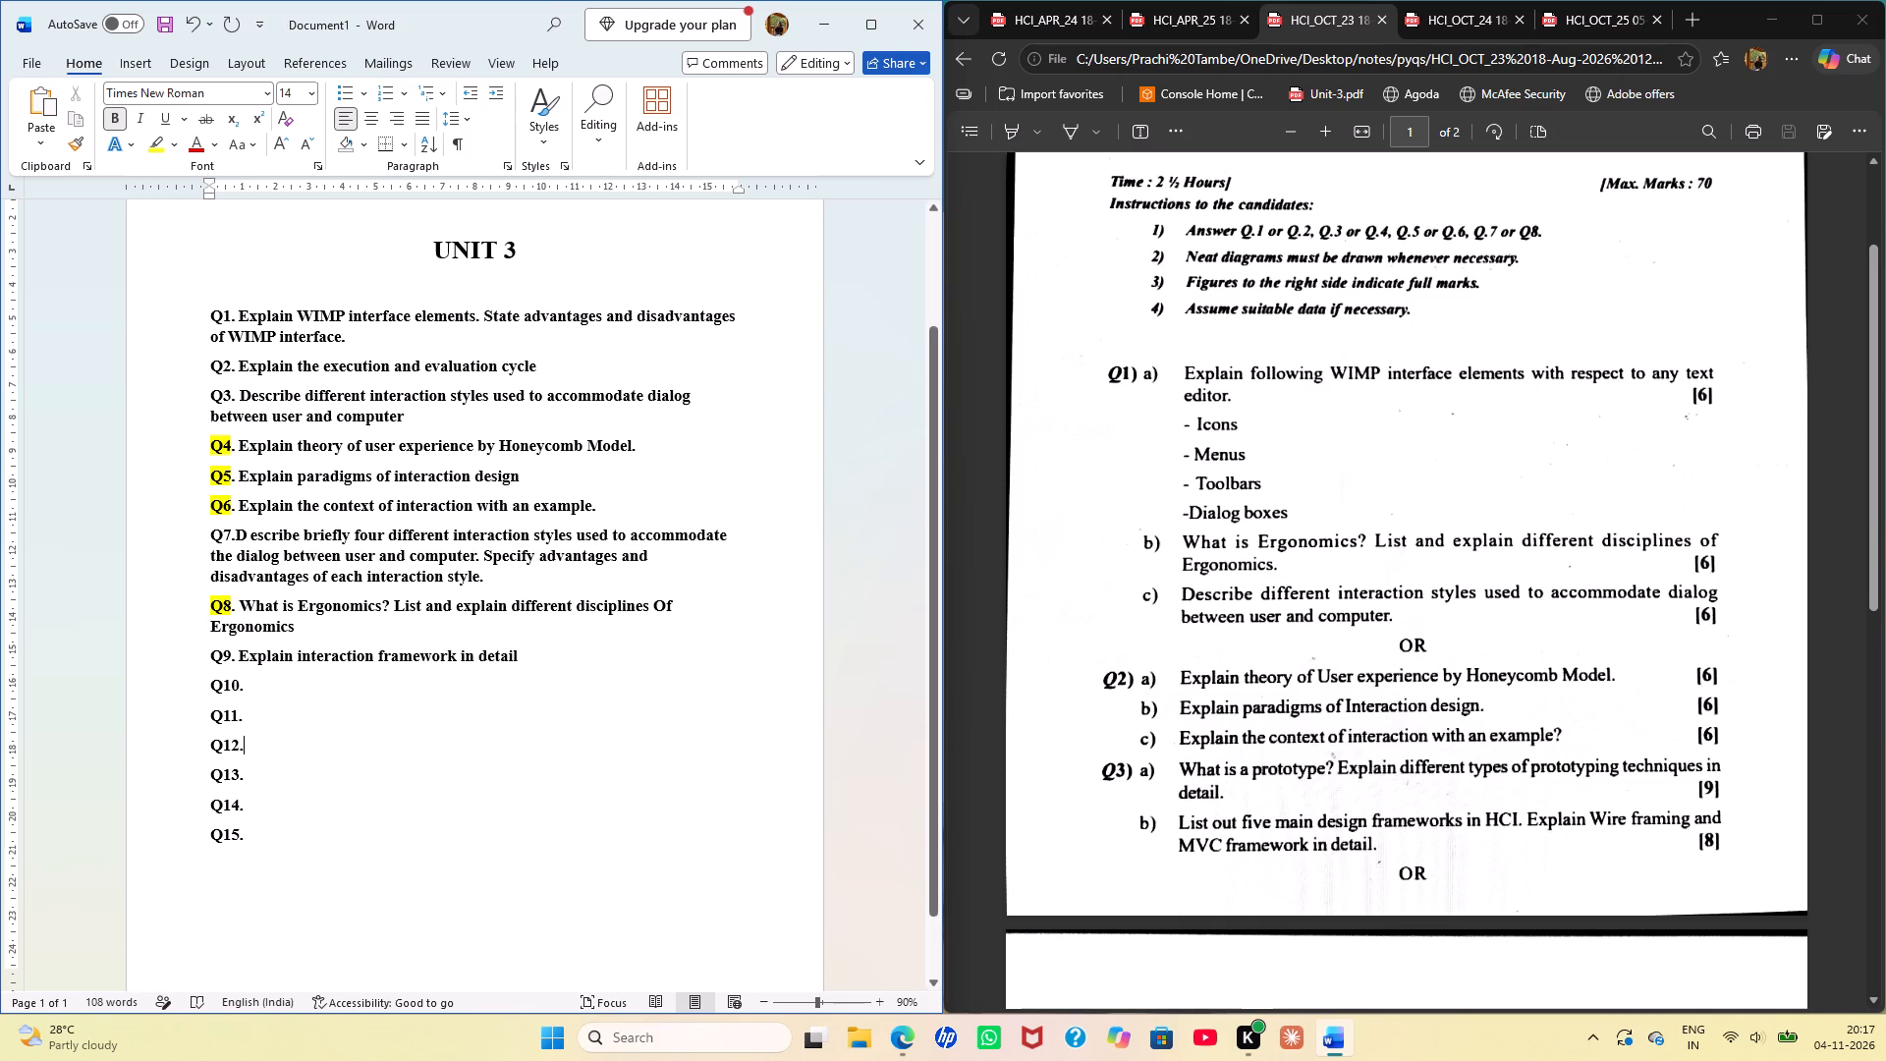
{"action": "left_click_drag", "start_coordinate": [214, 387], "coordinate": [224, 398]}
{"action": "left_click_drag", "start_coordinate": [224, 398], "coordinate": [232, 398]}
{"action": "left_click", "coordinate": [312, 364]}
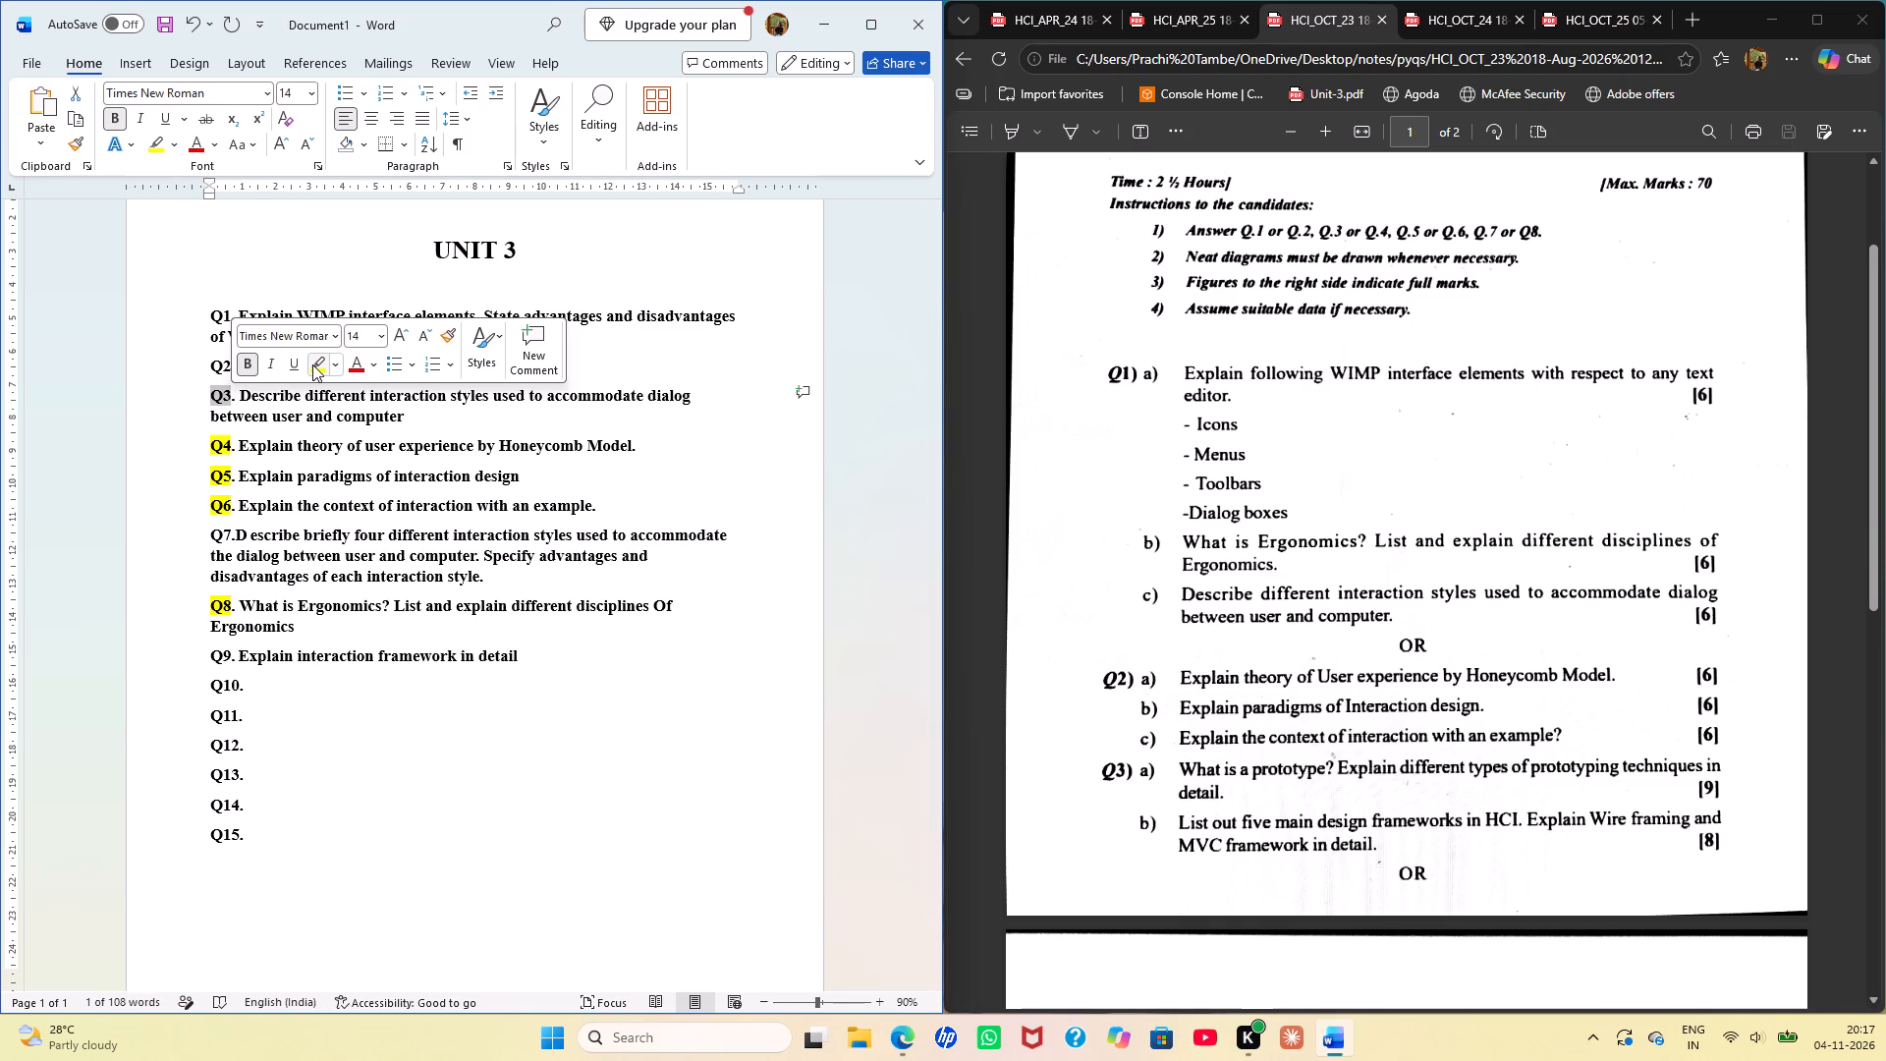
Copy the Icons, Menus, Toolbars and Dialog boxes list from the HCI_OCT_23 paper in Edge, adding it in parentheses after Q1 in Word.
{"action": "left_click", "coordinate": [1288, 480]}
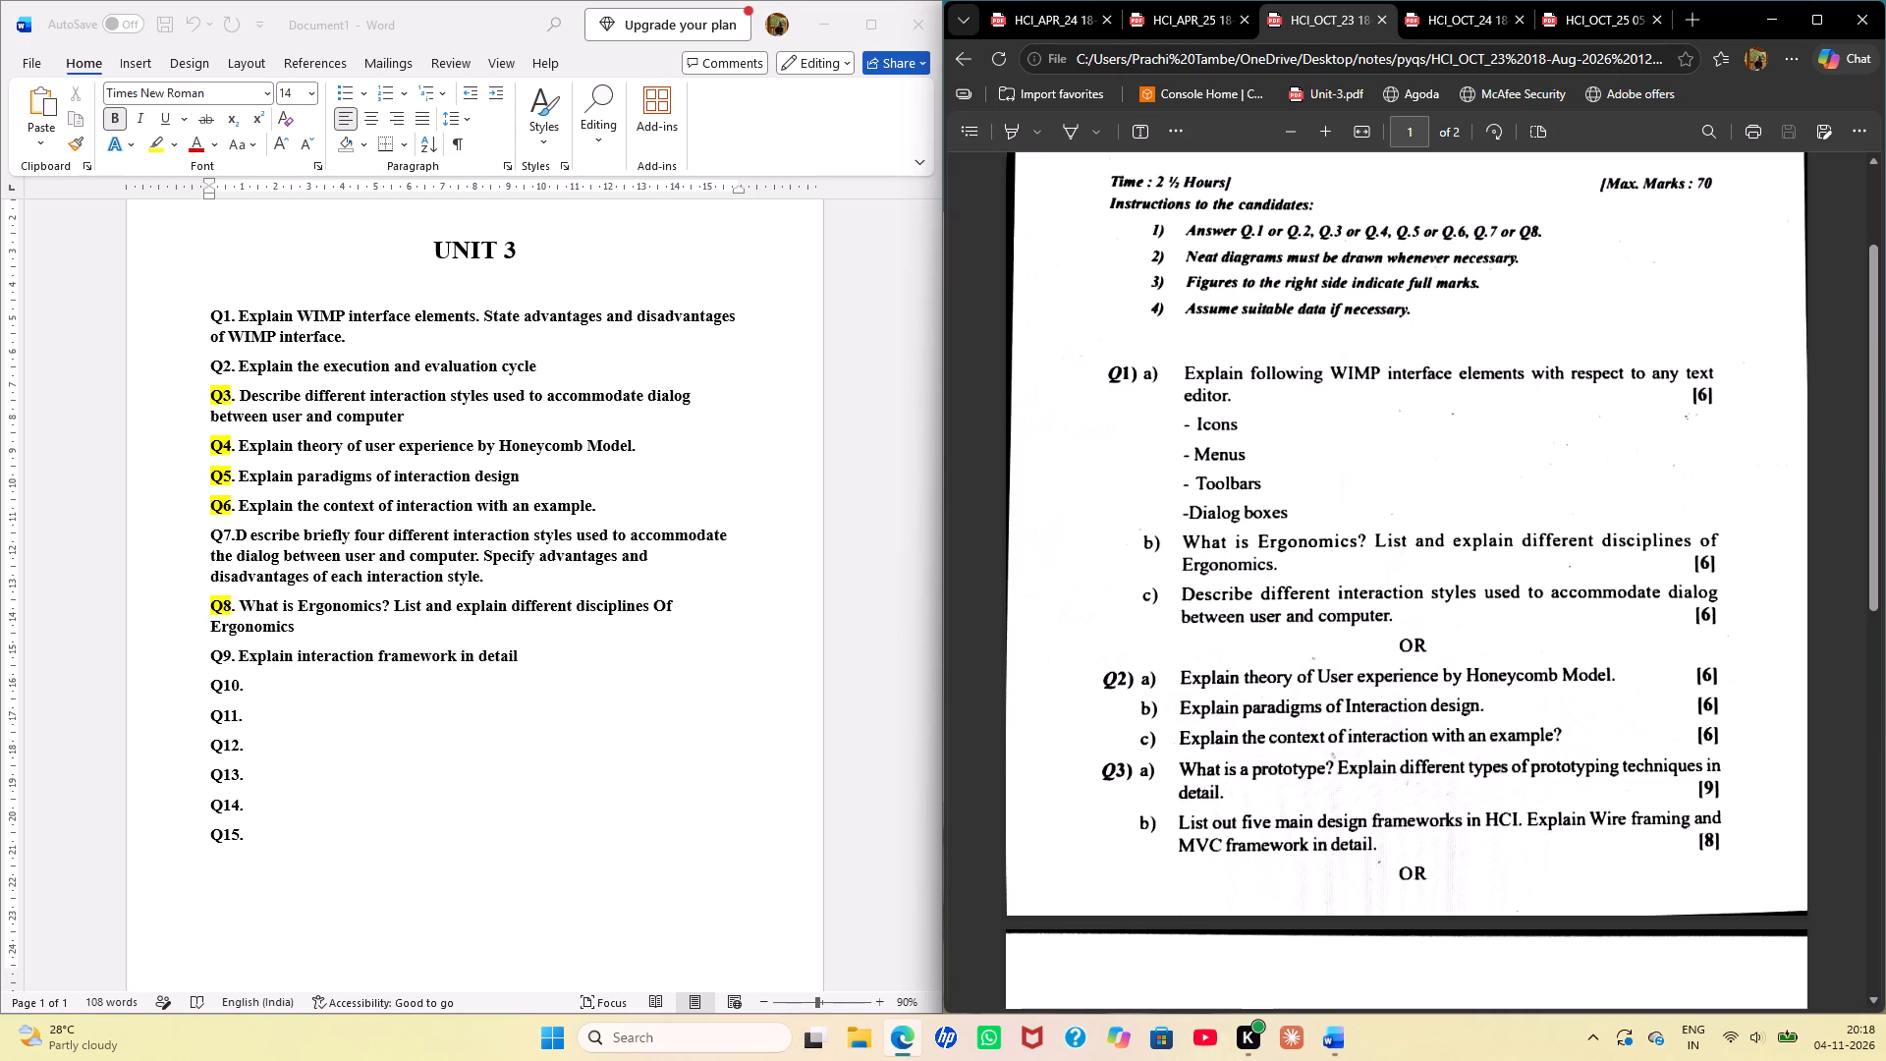
{"action": "left_click_drag", "start_coordinate": [1190, 423], "coordinate": [1298, 519]}
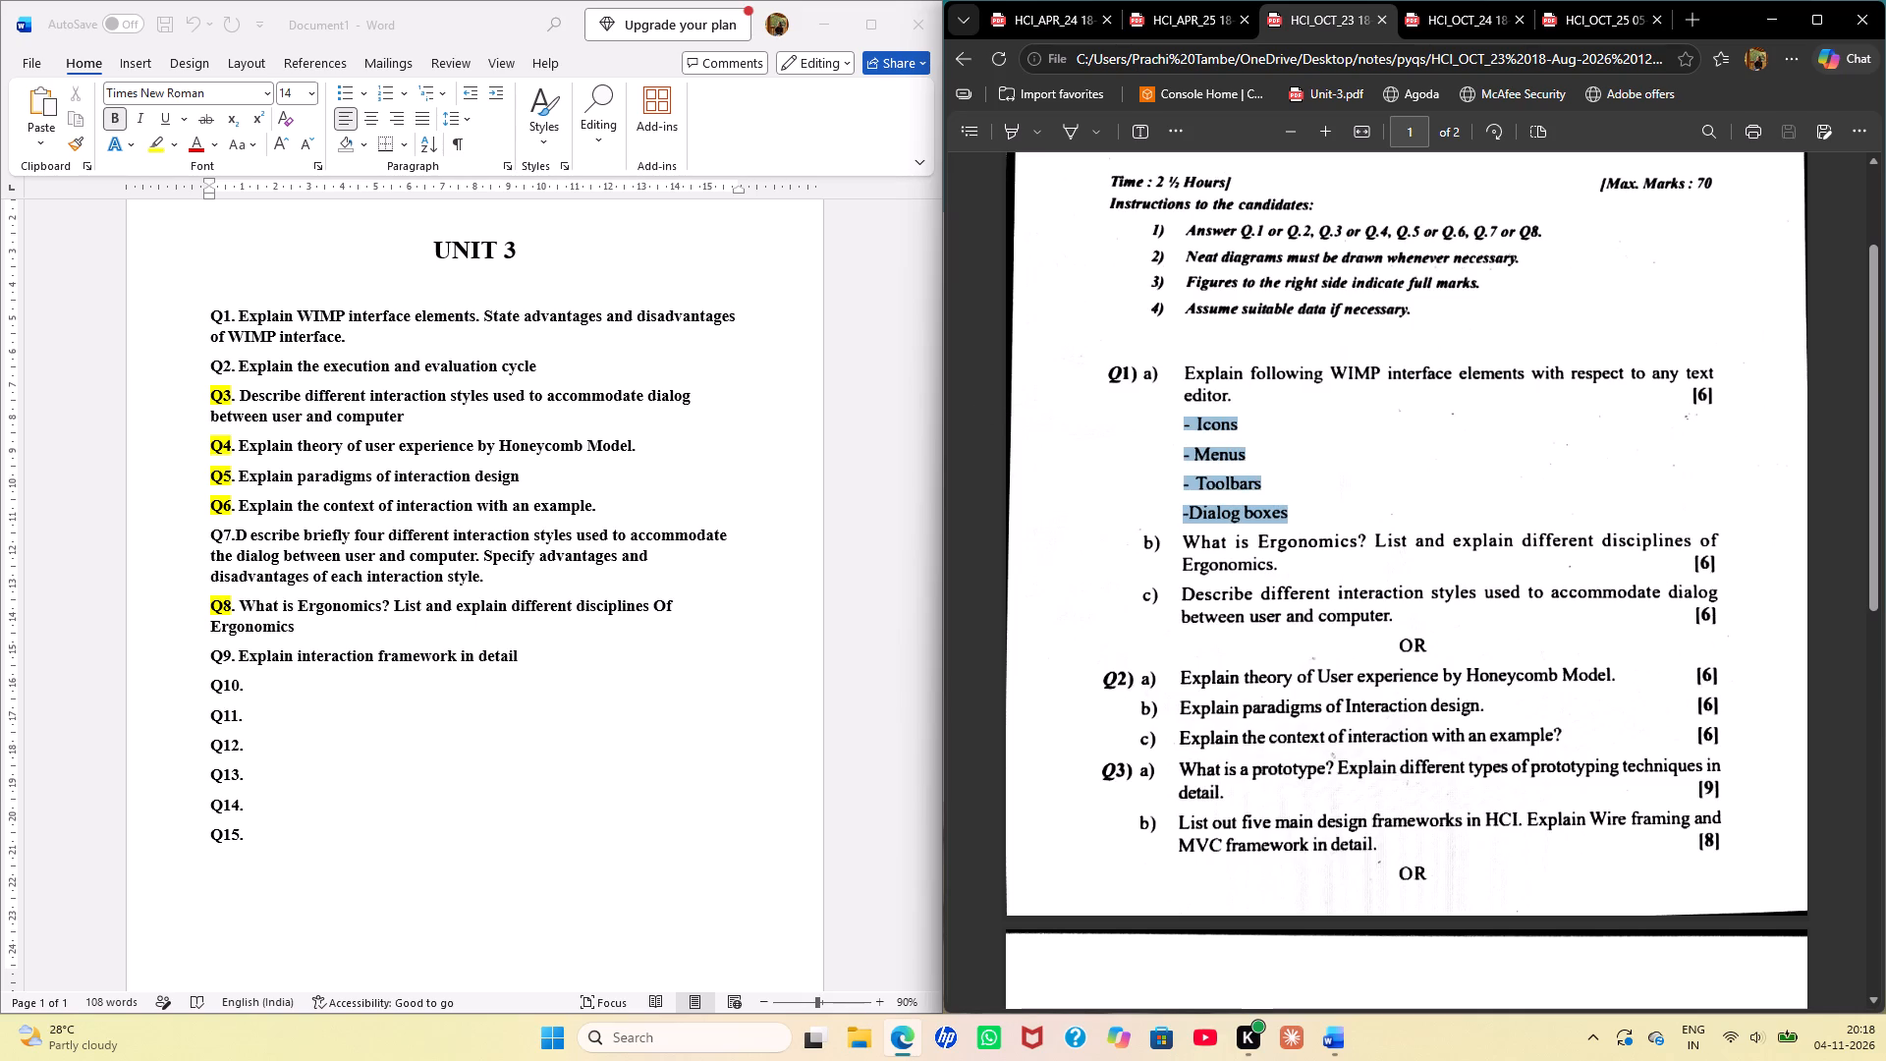
{"action": "left_click_drag", "start_coordinate": [1298, 519], "coordinate": [1286, 515]}
{"action": "key", "text": "ctrl+c"}
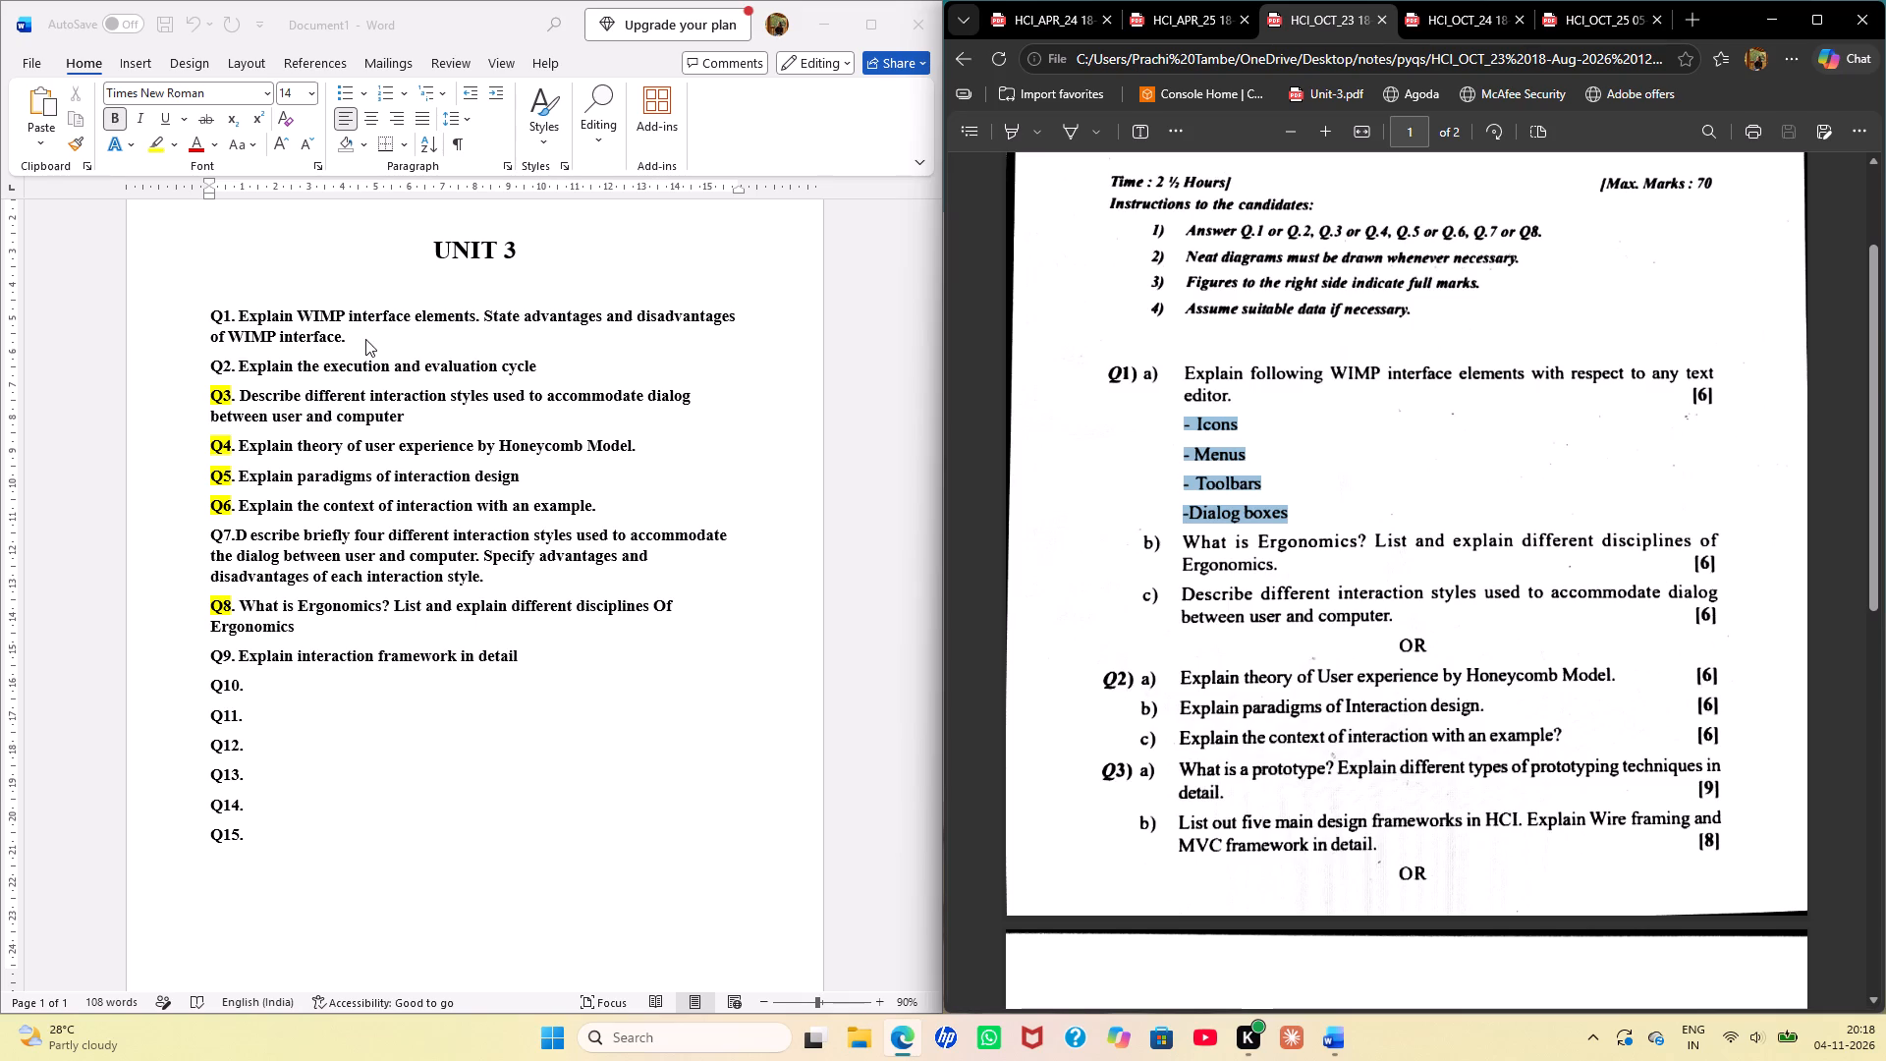
{"action": "left_click", "coordinate": [359, 340]}
{"action": "left_click", "coordinate": [356, 339]}
{"action": "key", "text": "space"}
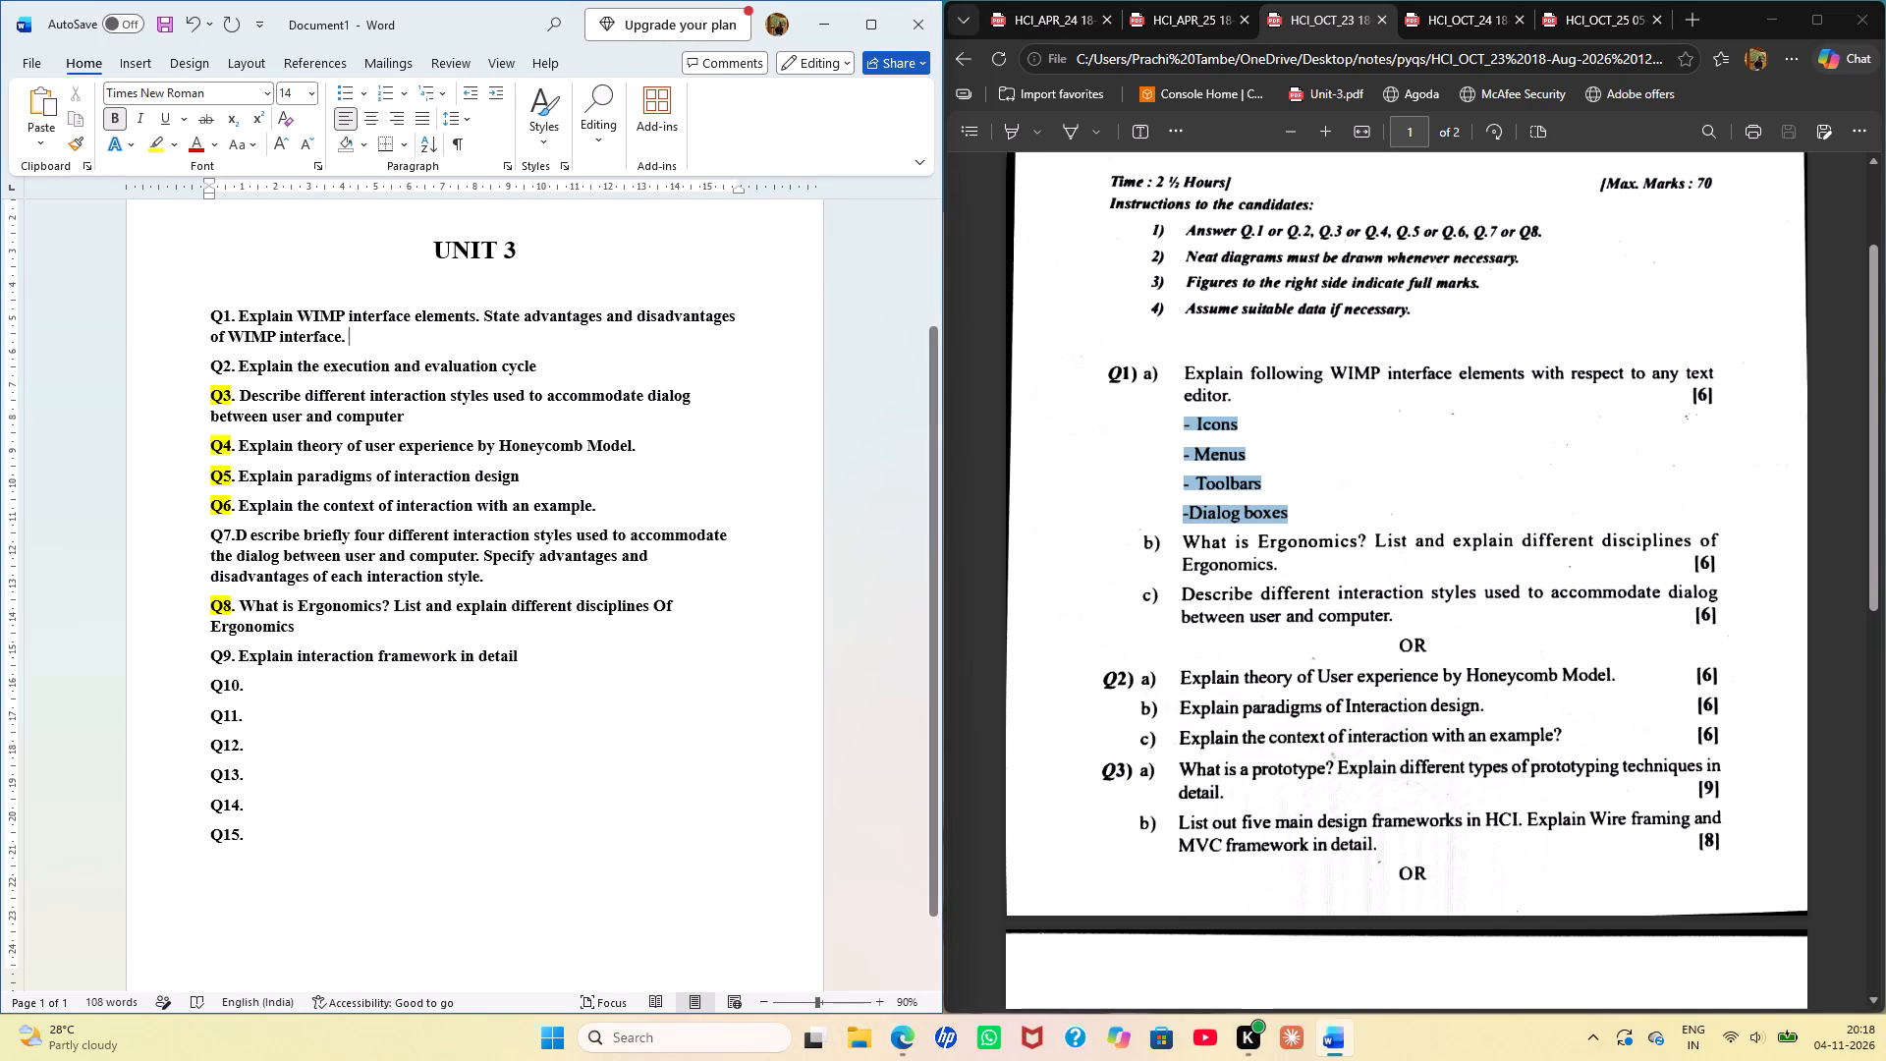
{"action": "key", "text": "shift+parenleft"}
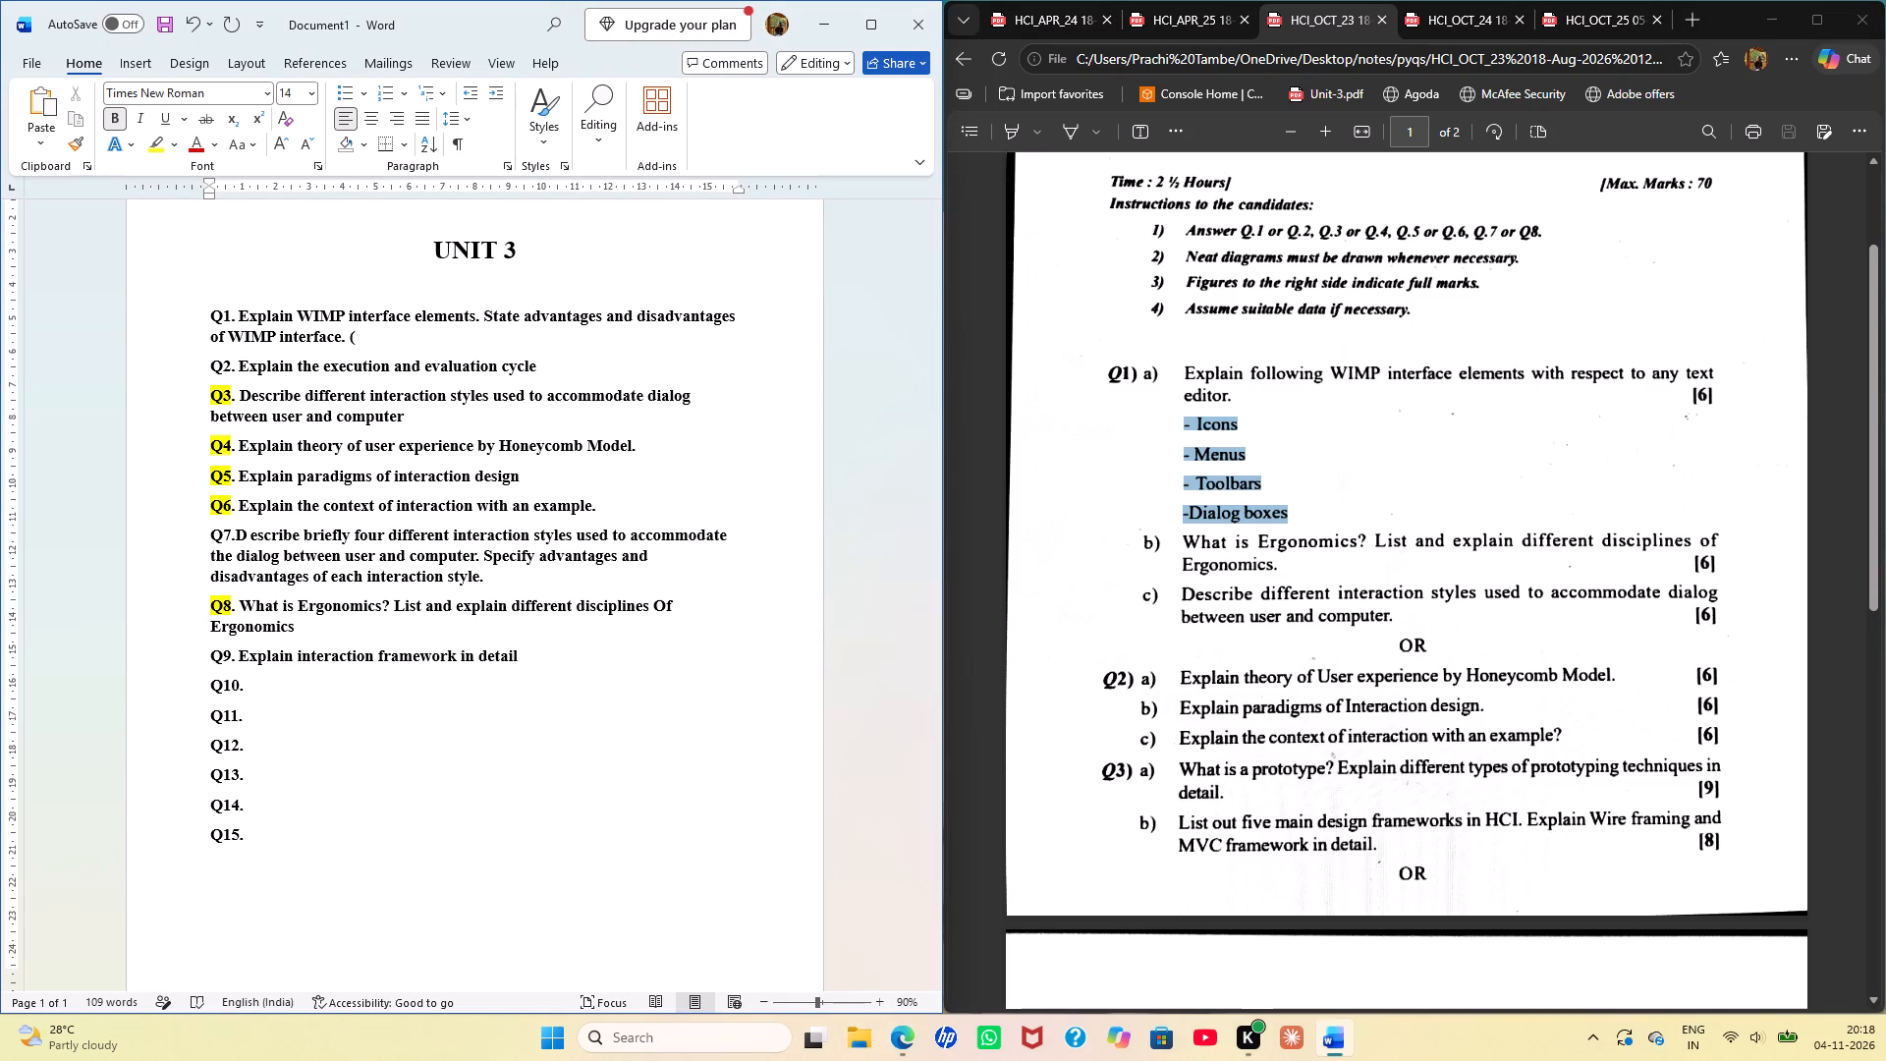
{"action": "key", "text": "ctrl+v"}
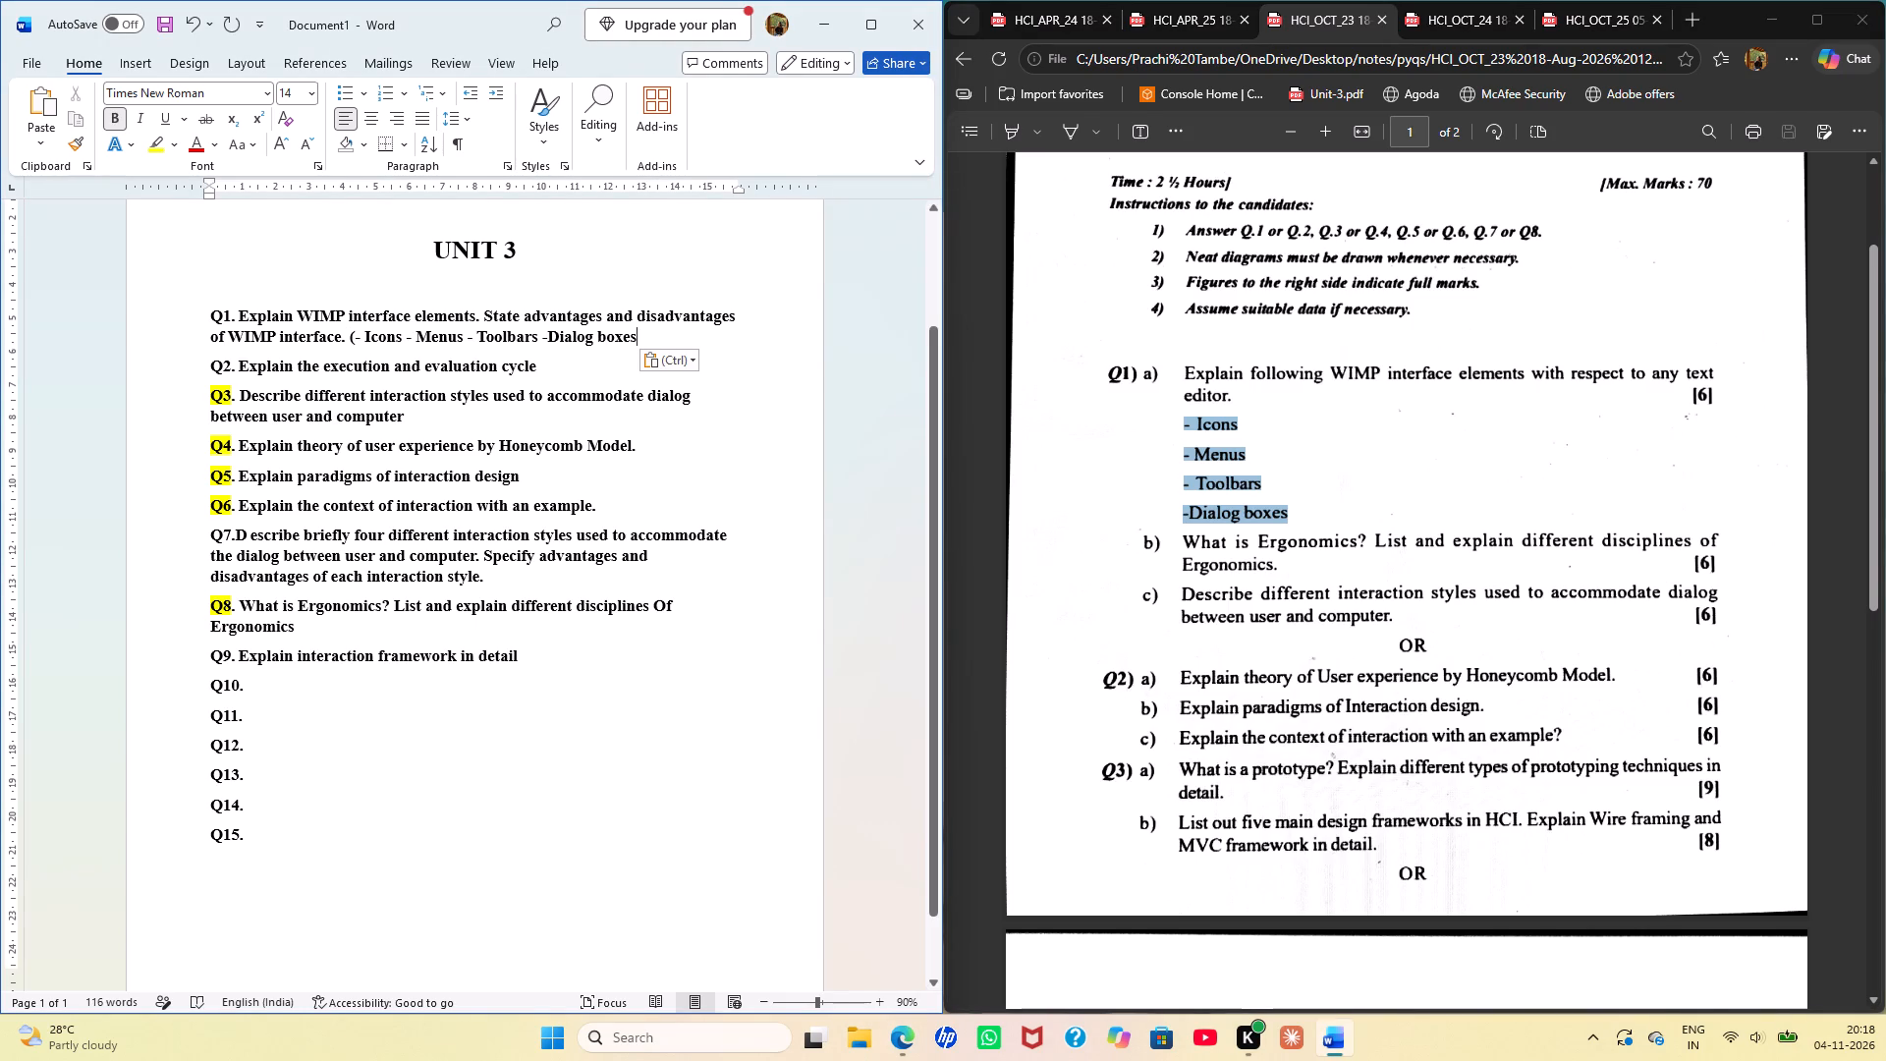
{"action": "key", "text": "shift+parenright"}
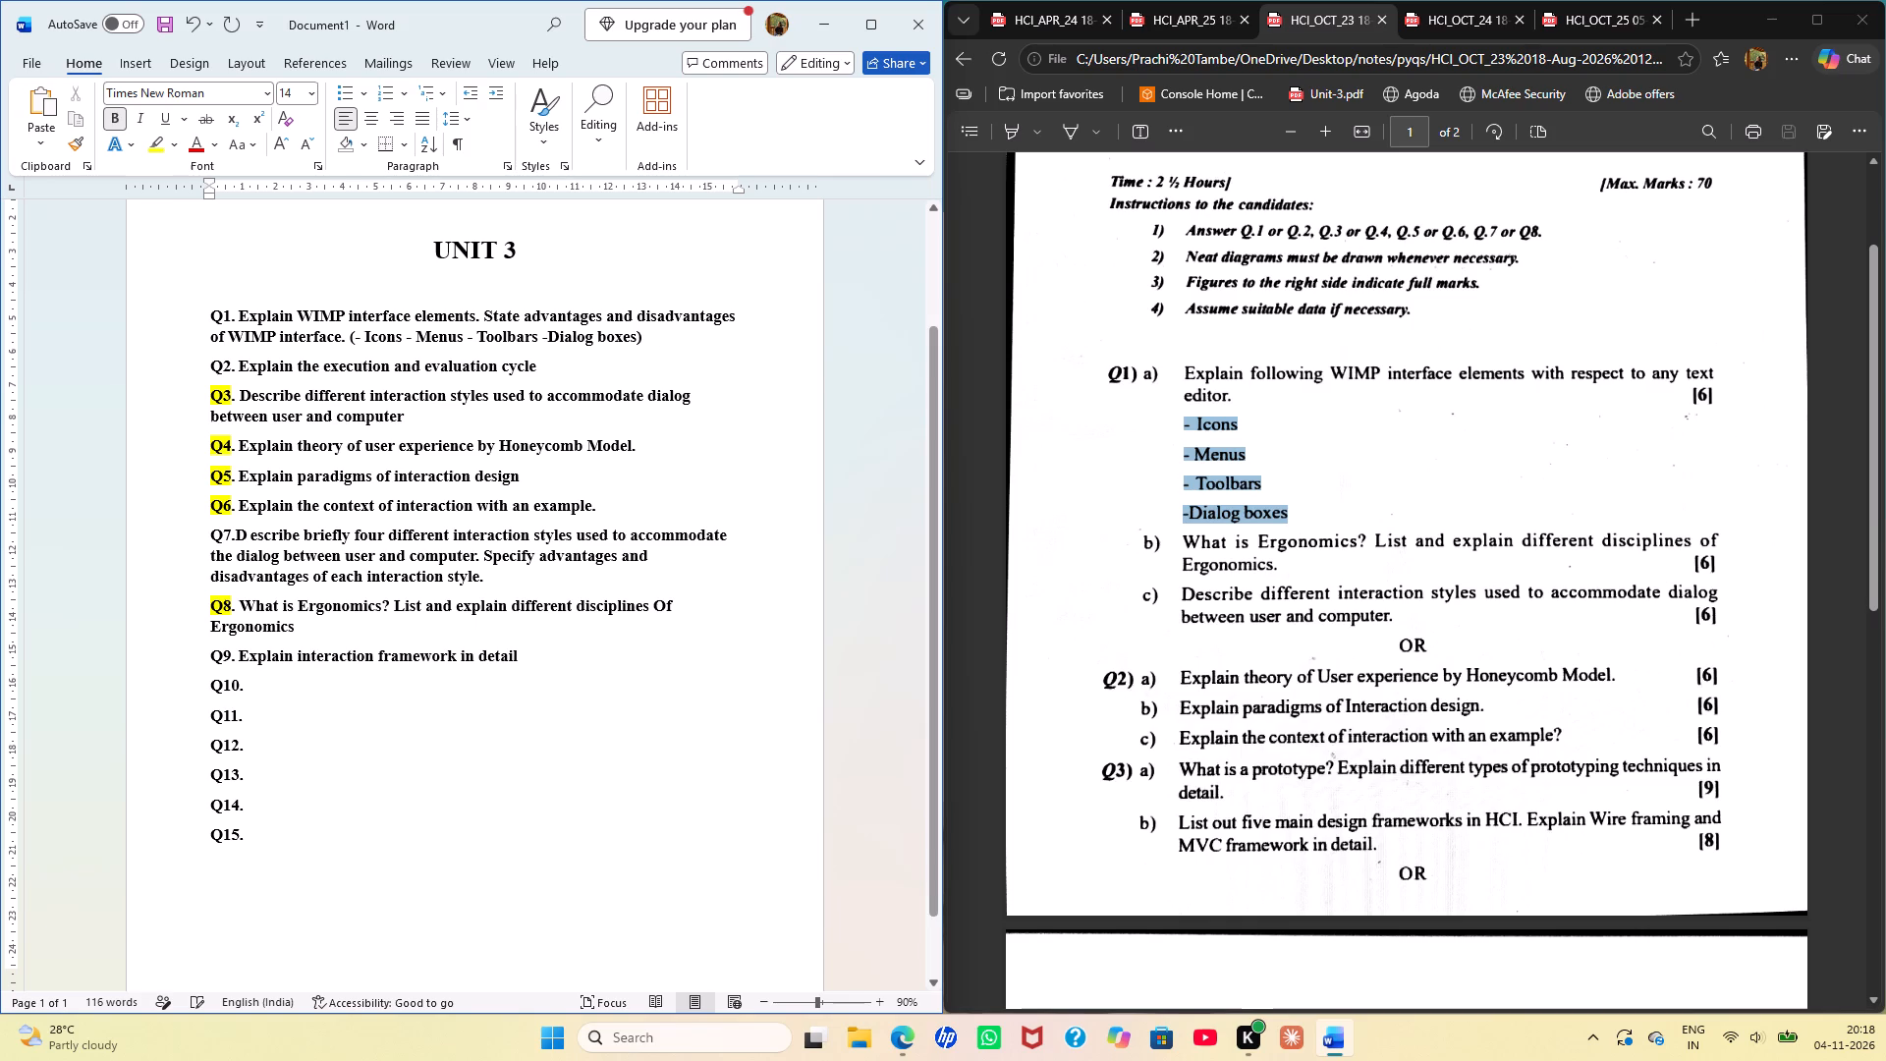
Highlight the Q1 label in yellow.
{"action": "left_click_drag", "start_coordinate": [206, 312], "coordinate": [237, 309]}
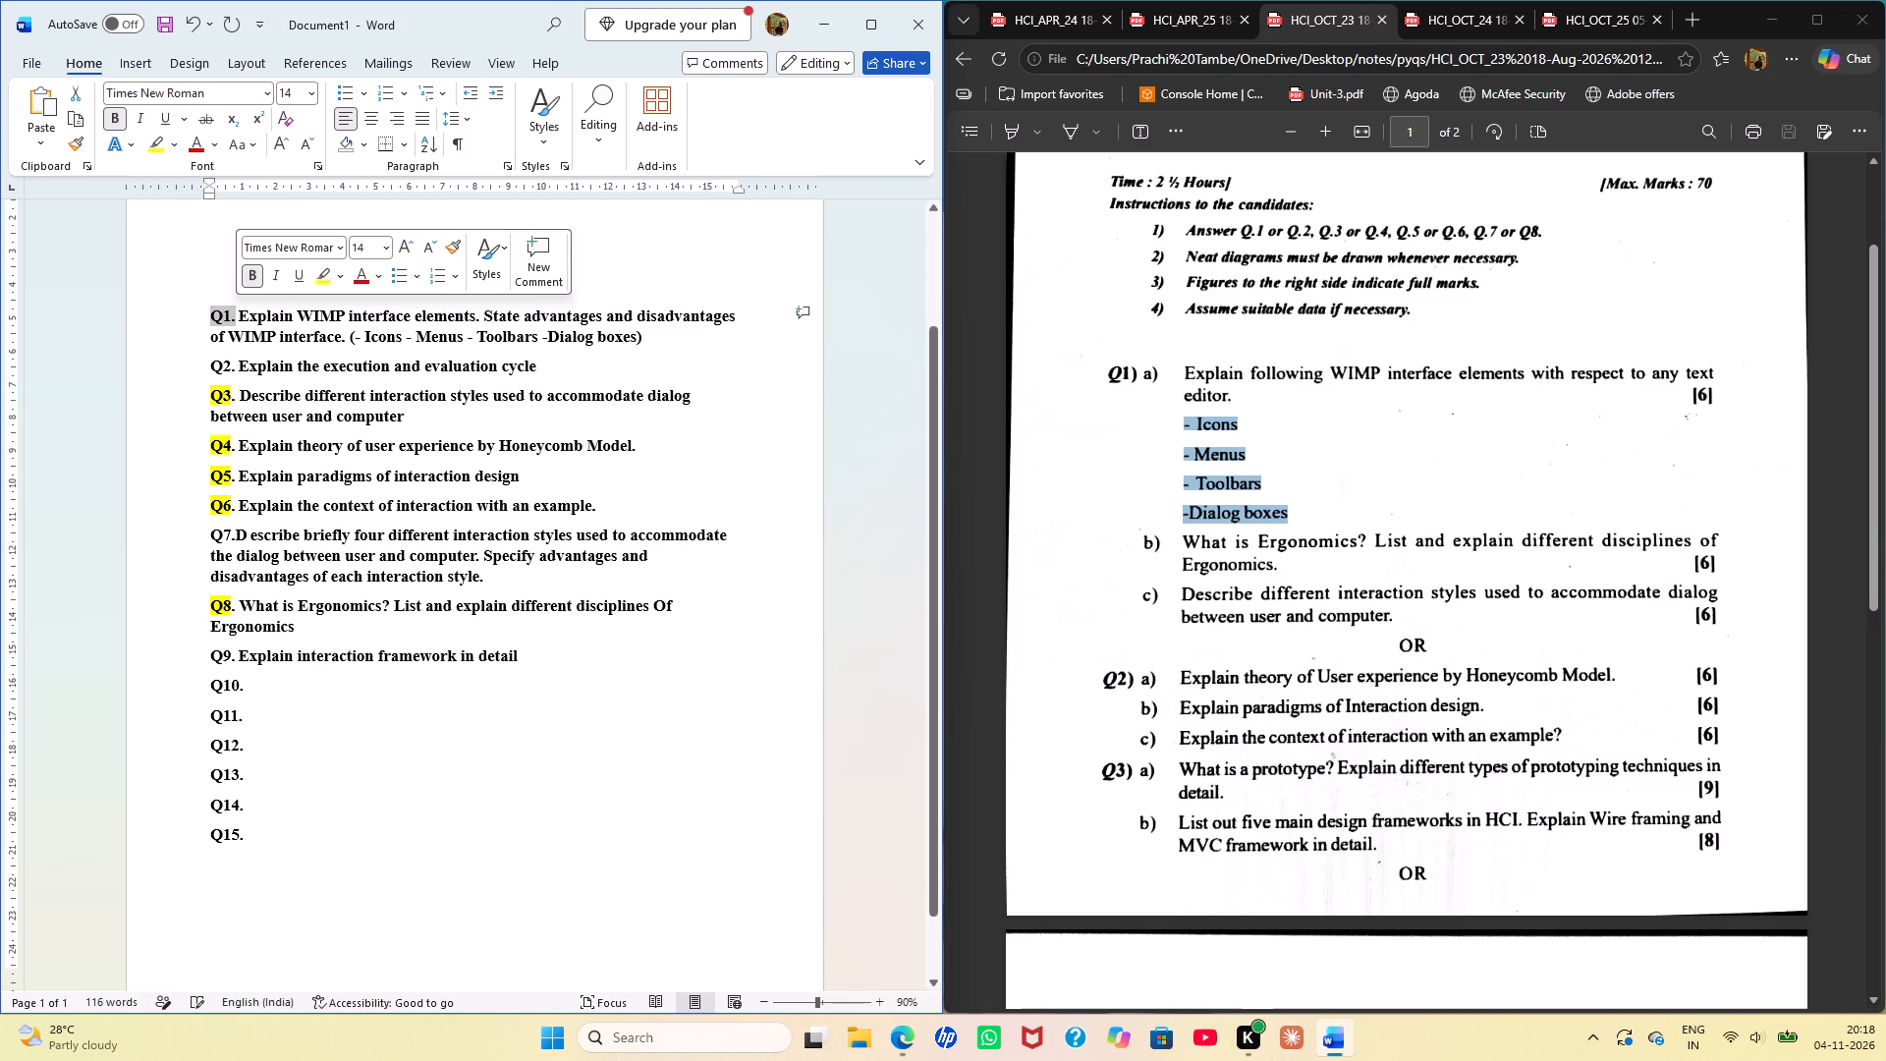
{"action": "left_click", "coordinate": [320, 269]}
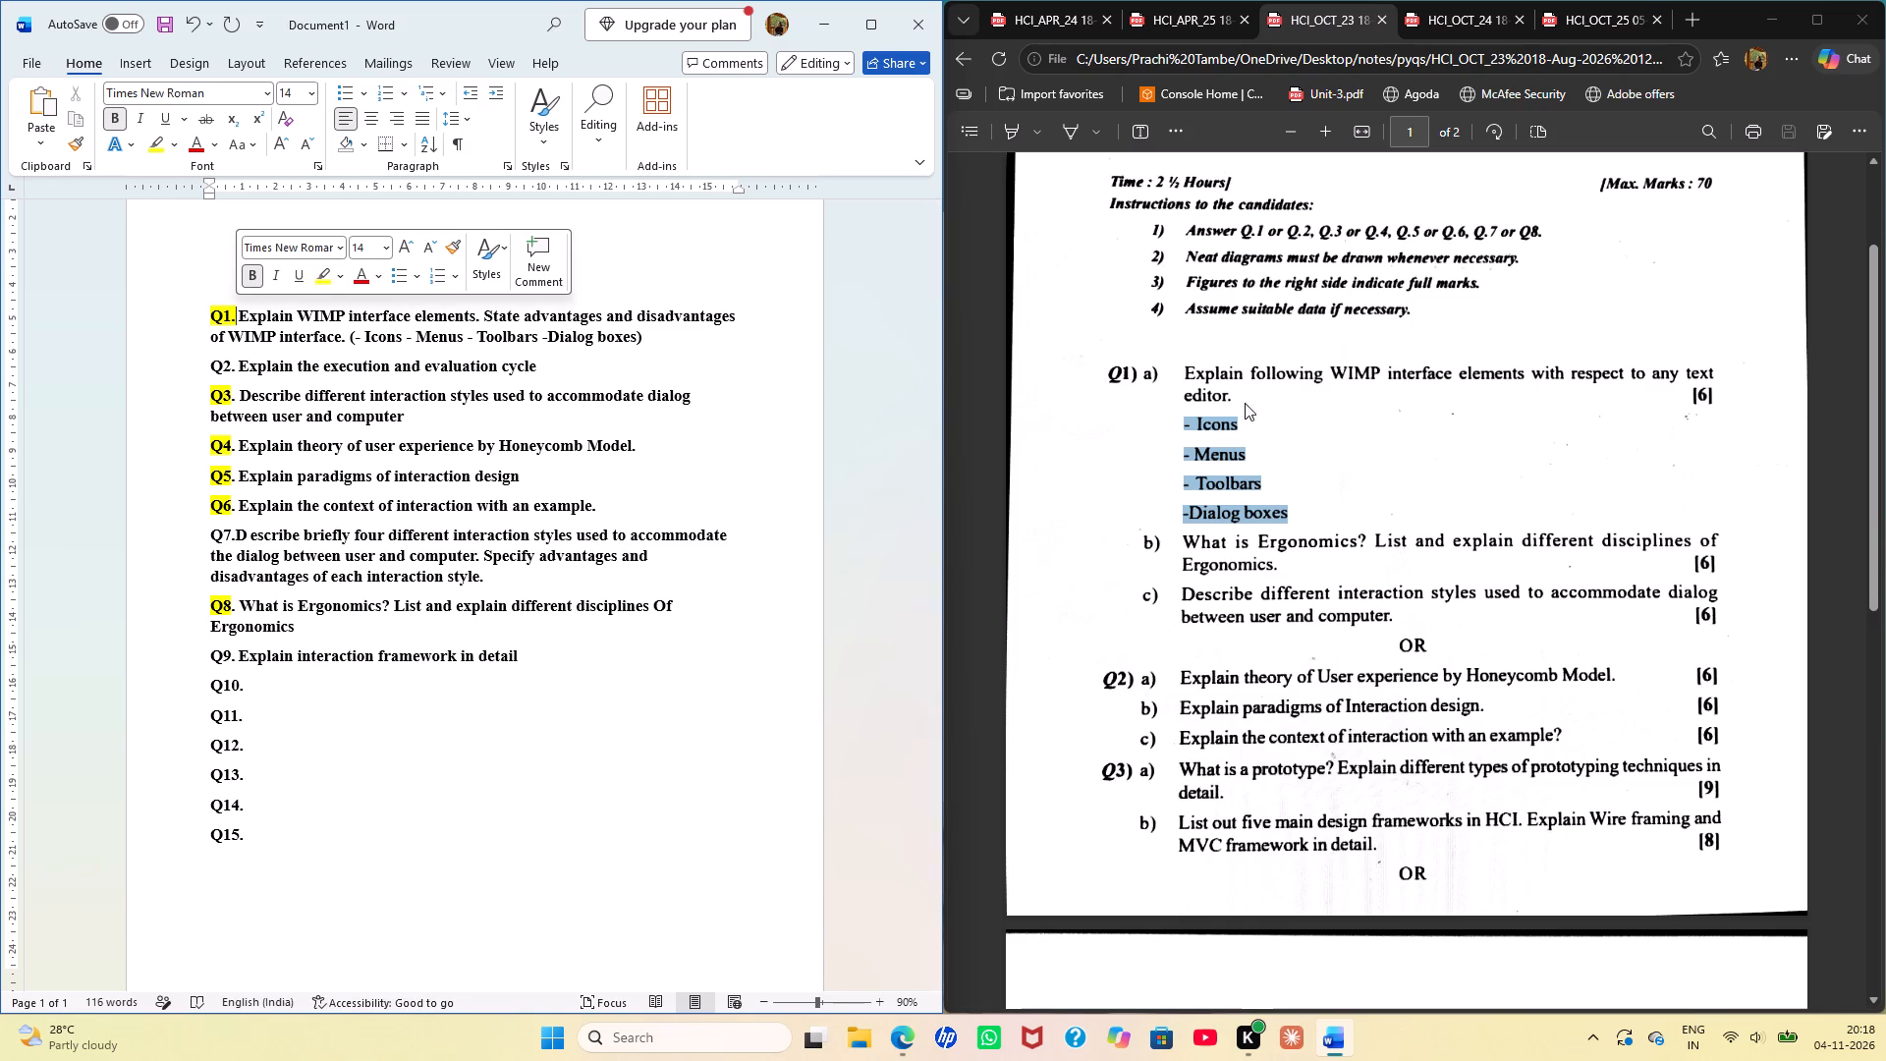
Copy Q1 c), "Explain Models of interaction.", from the HCI_APR_25 paper in Edge to the Q10. label in Word.
{"action": "scroll", "coordinate": [1300, 460], "scroll_direction": "down", "scroll_amount": 3}
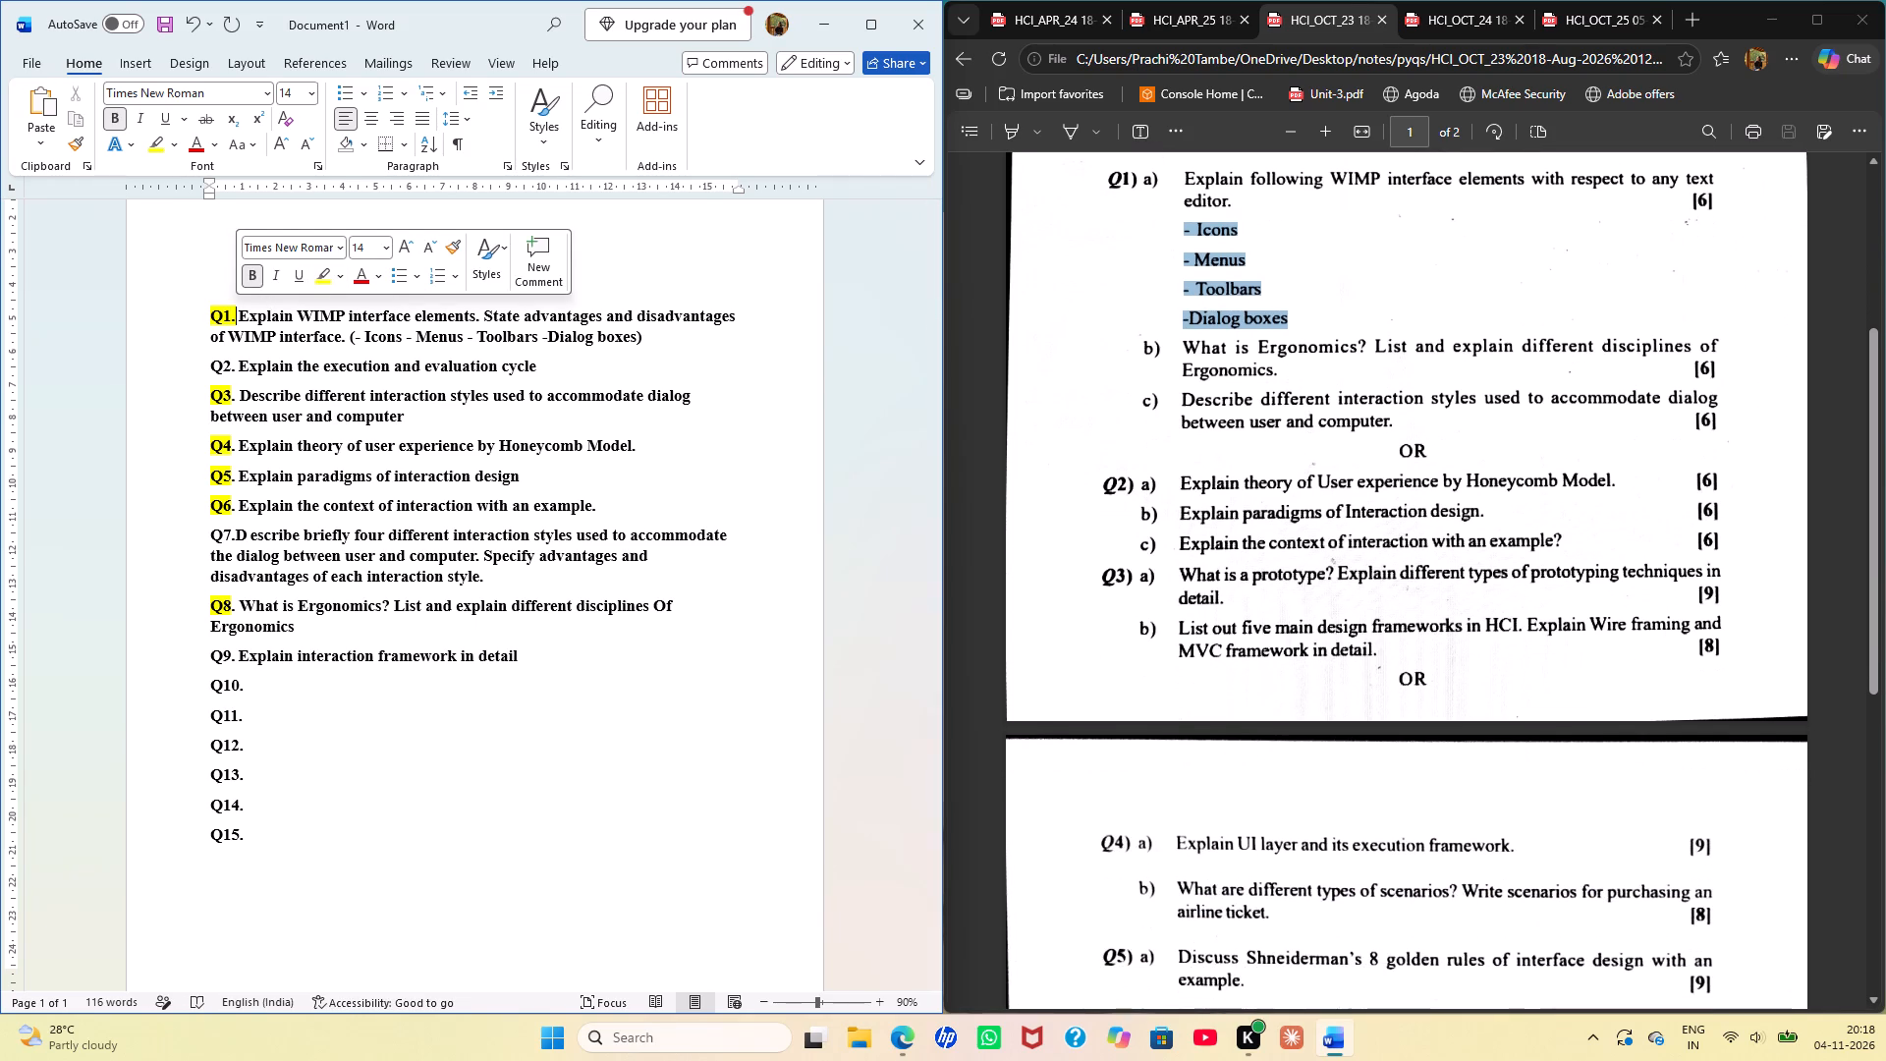
{"action": "left_click", "coordinate": [1430, 24]}
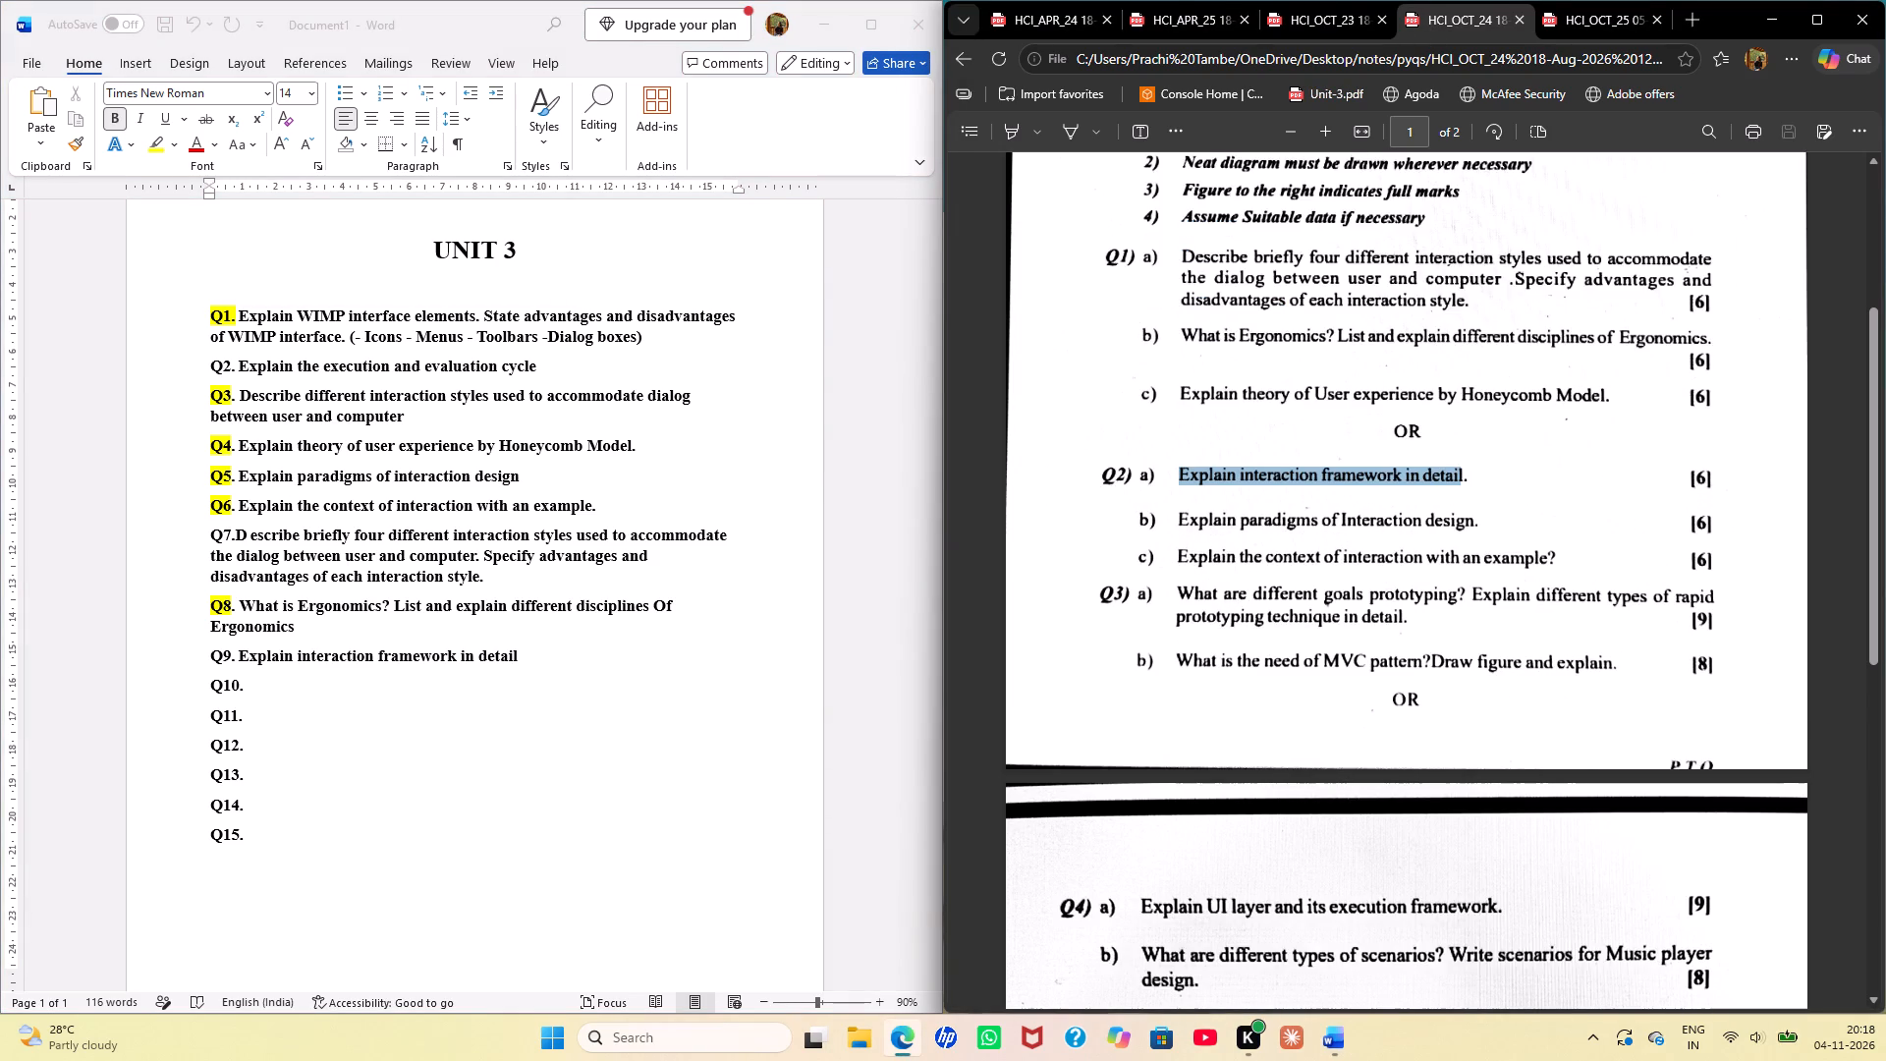
{"action": "left_click", "coordinate": [1320, 13]}
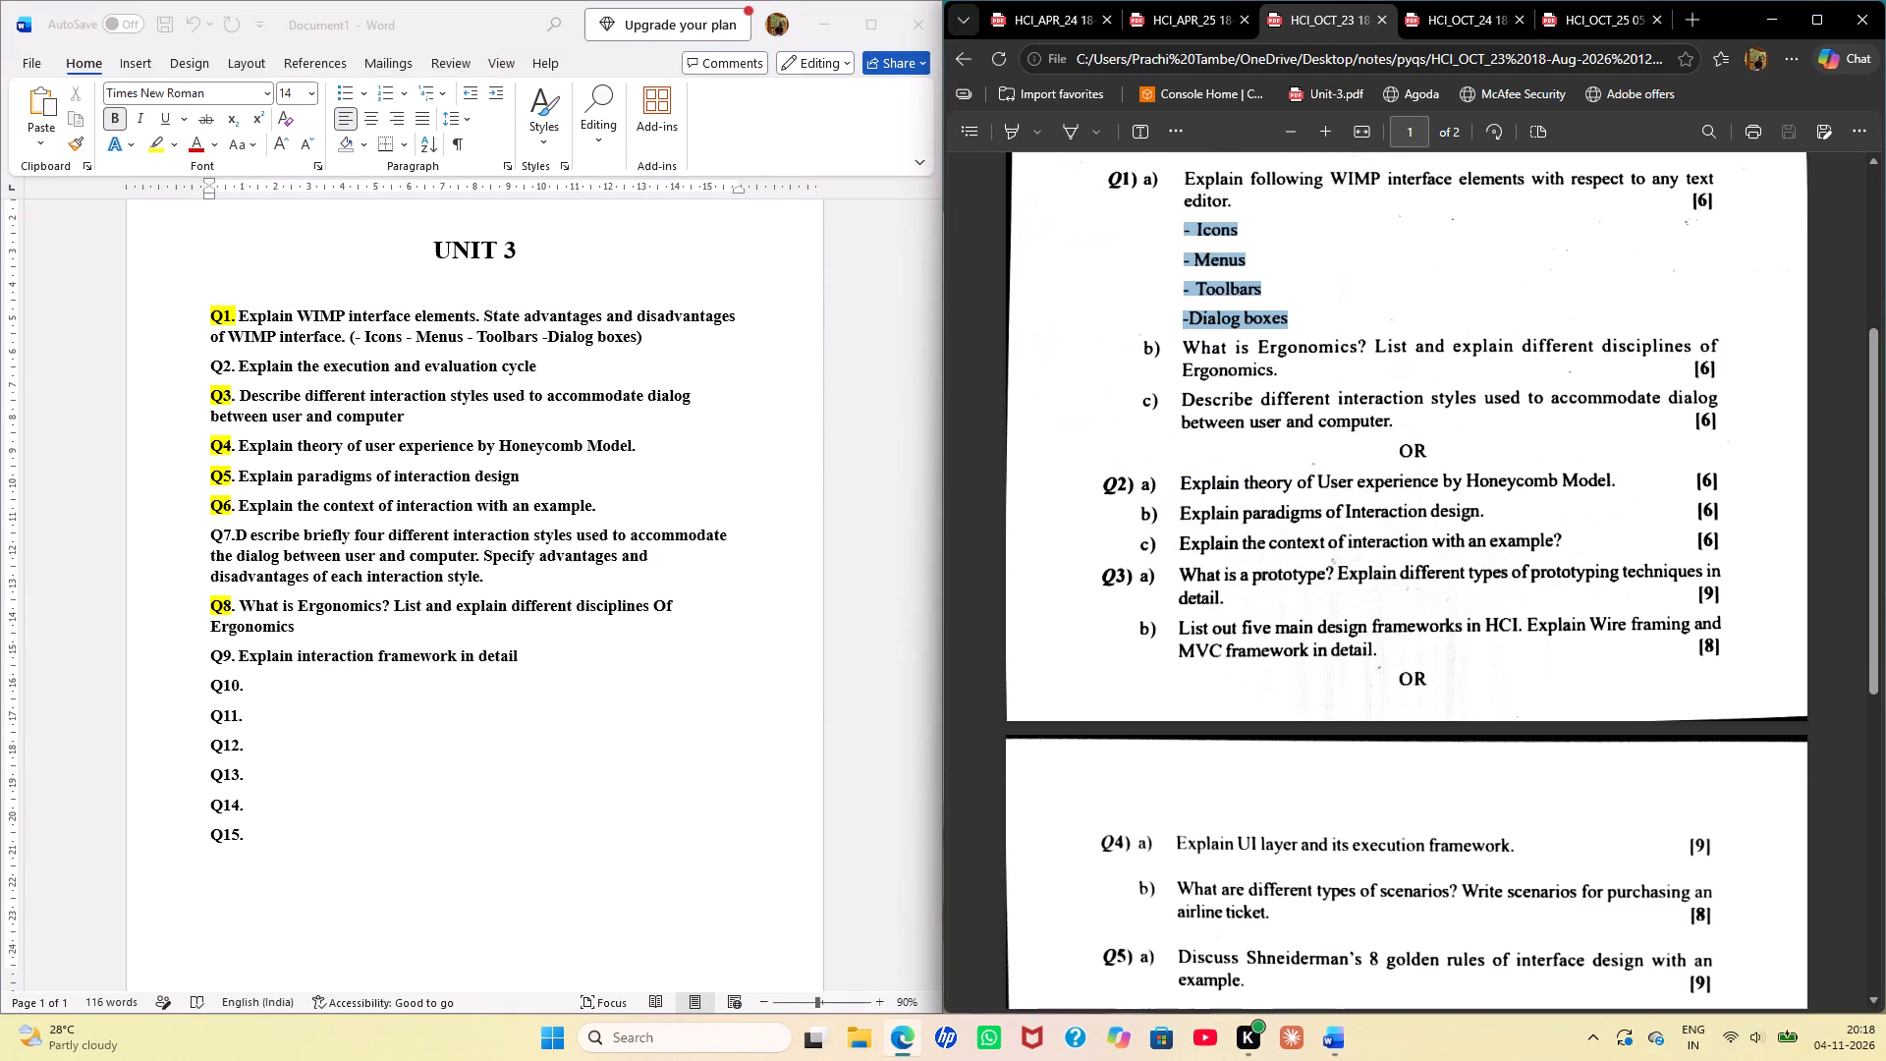
{"action": "left_click", "coordinate": [1199, 343]}
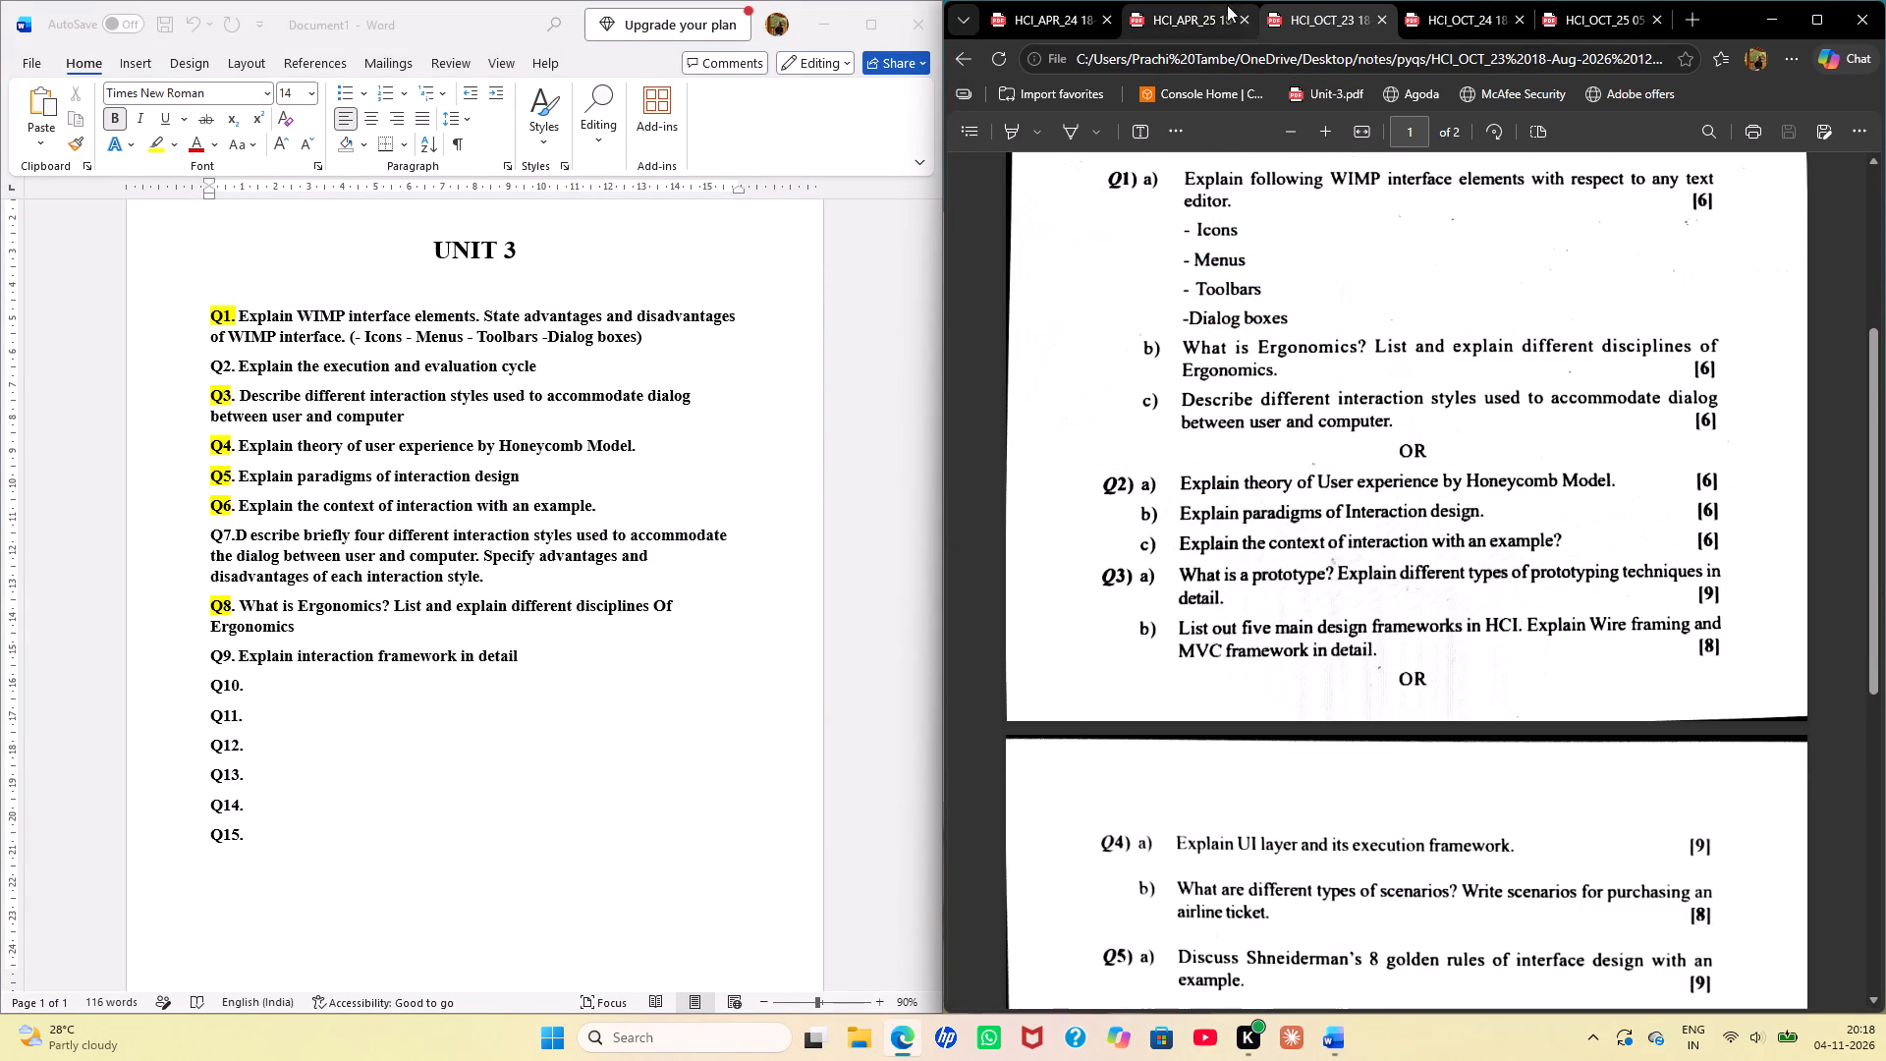
{"action": "left_click", "coordinate": [1306, 22]}
{"action": "left_click", "coordinate": [1179, 19]}
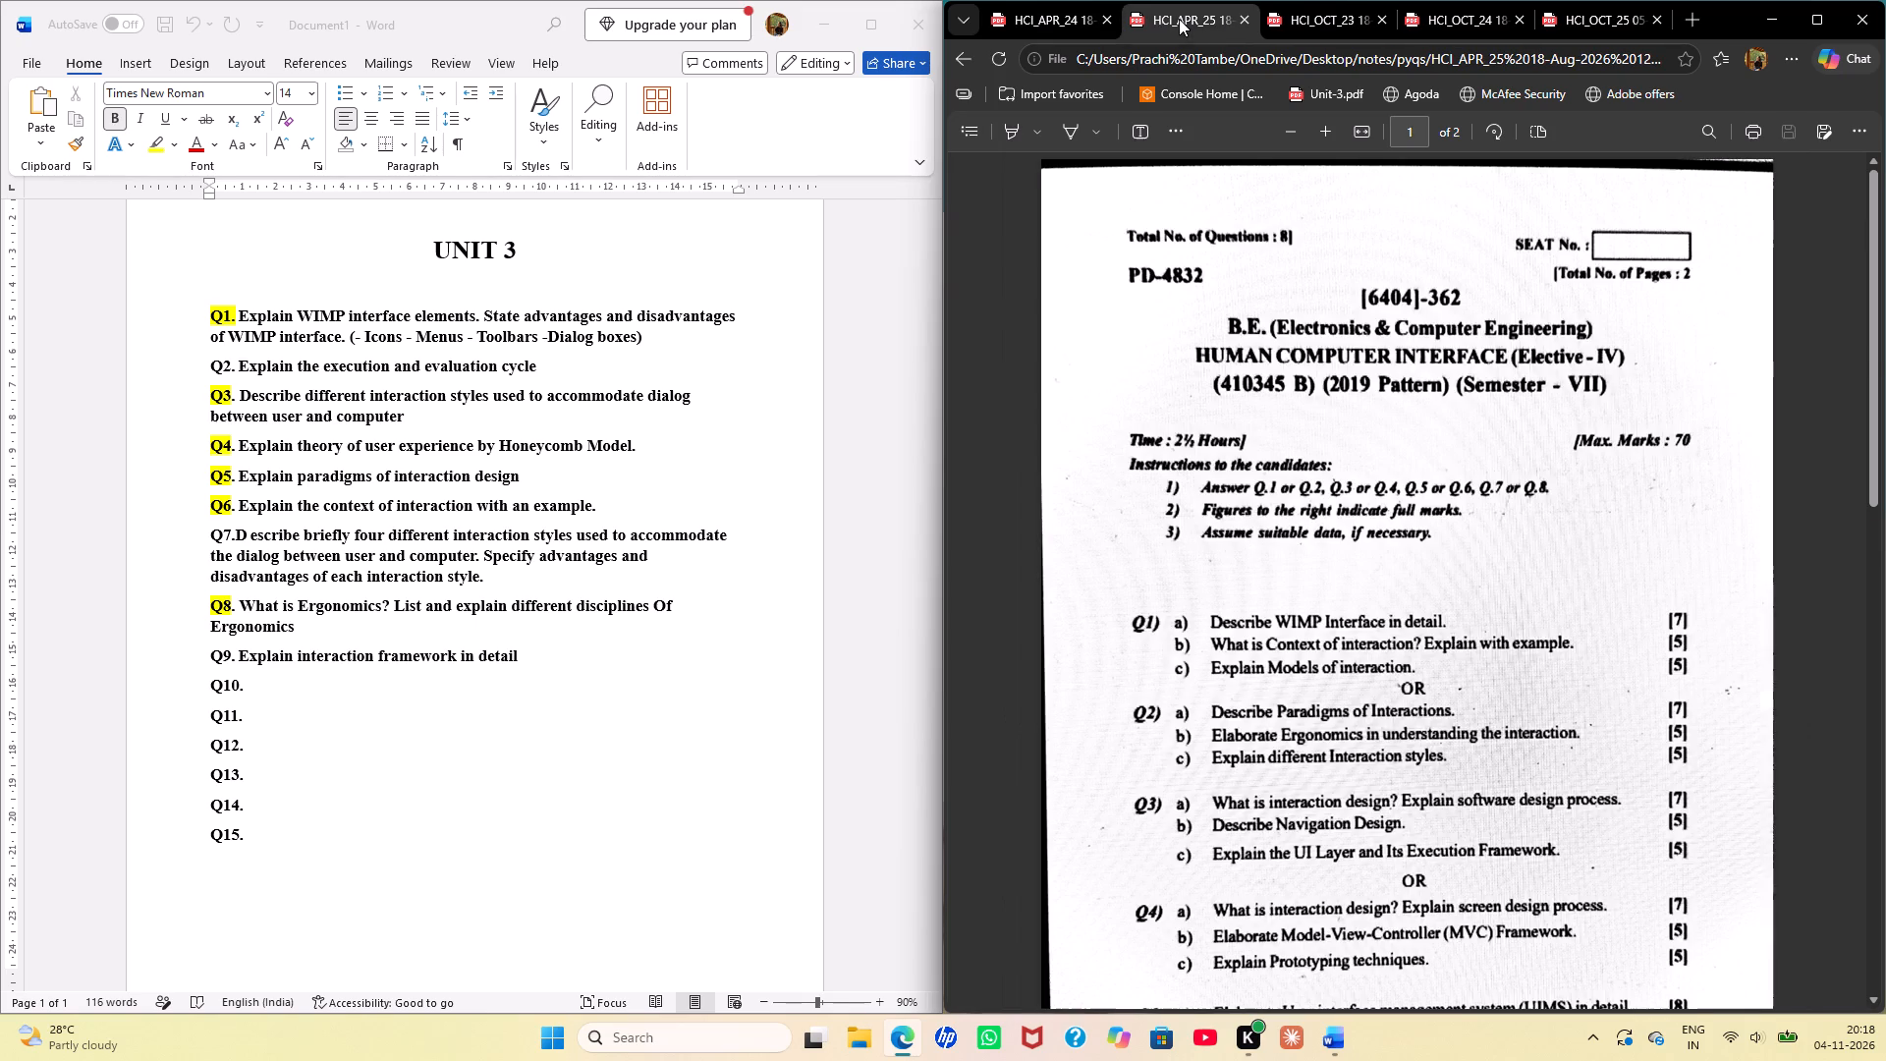
{"action": "scroll", "coordinate": [1397, 736], "scroll_direction": "down", "scroll_amount": 1}
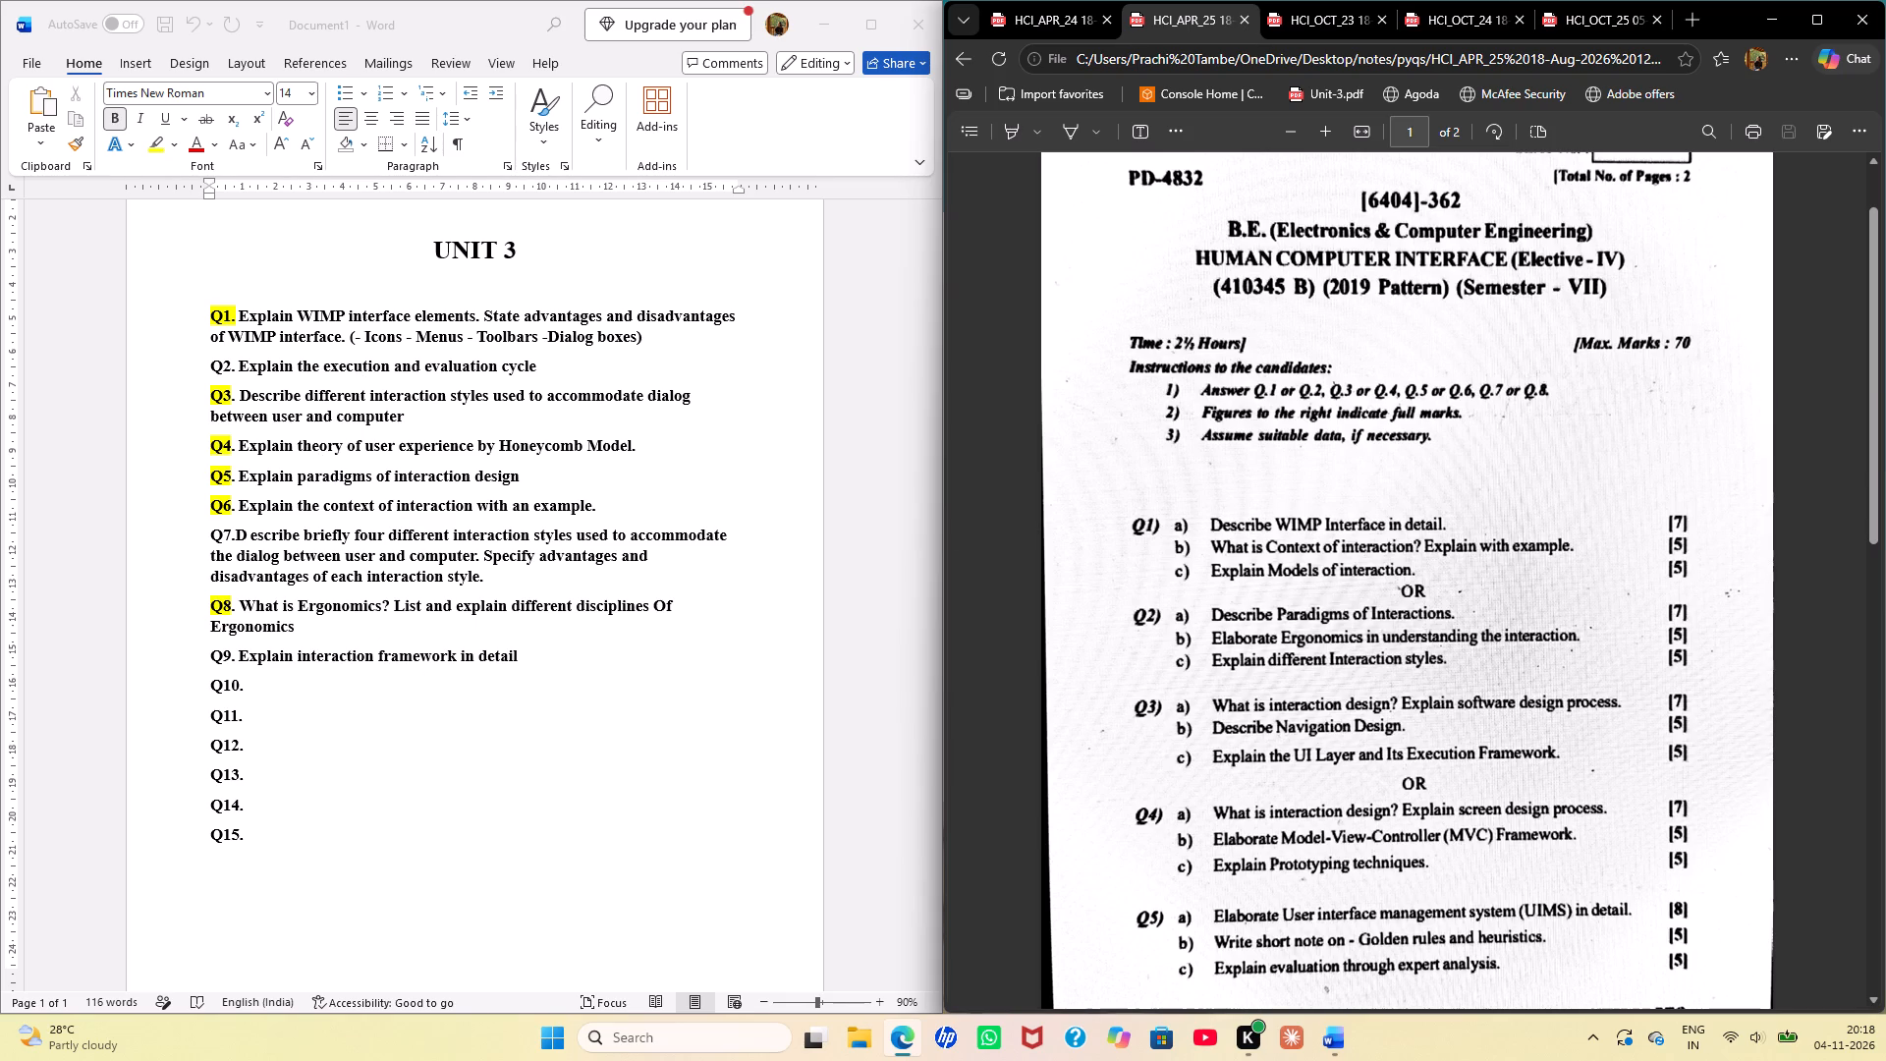
{"action": "left_click_drag", "start_coordinate": [1208, 570], "coordinate": [1423, 560]}
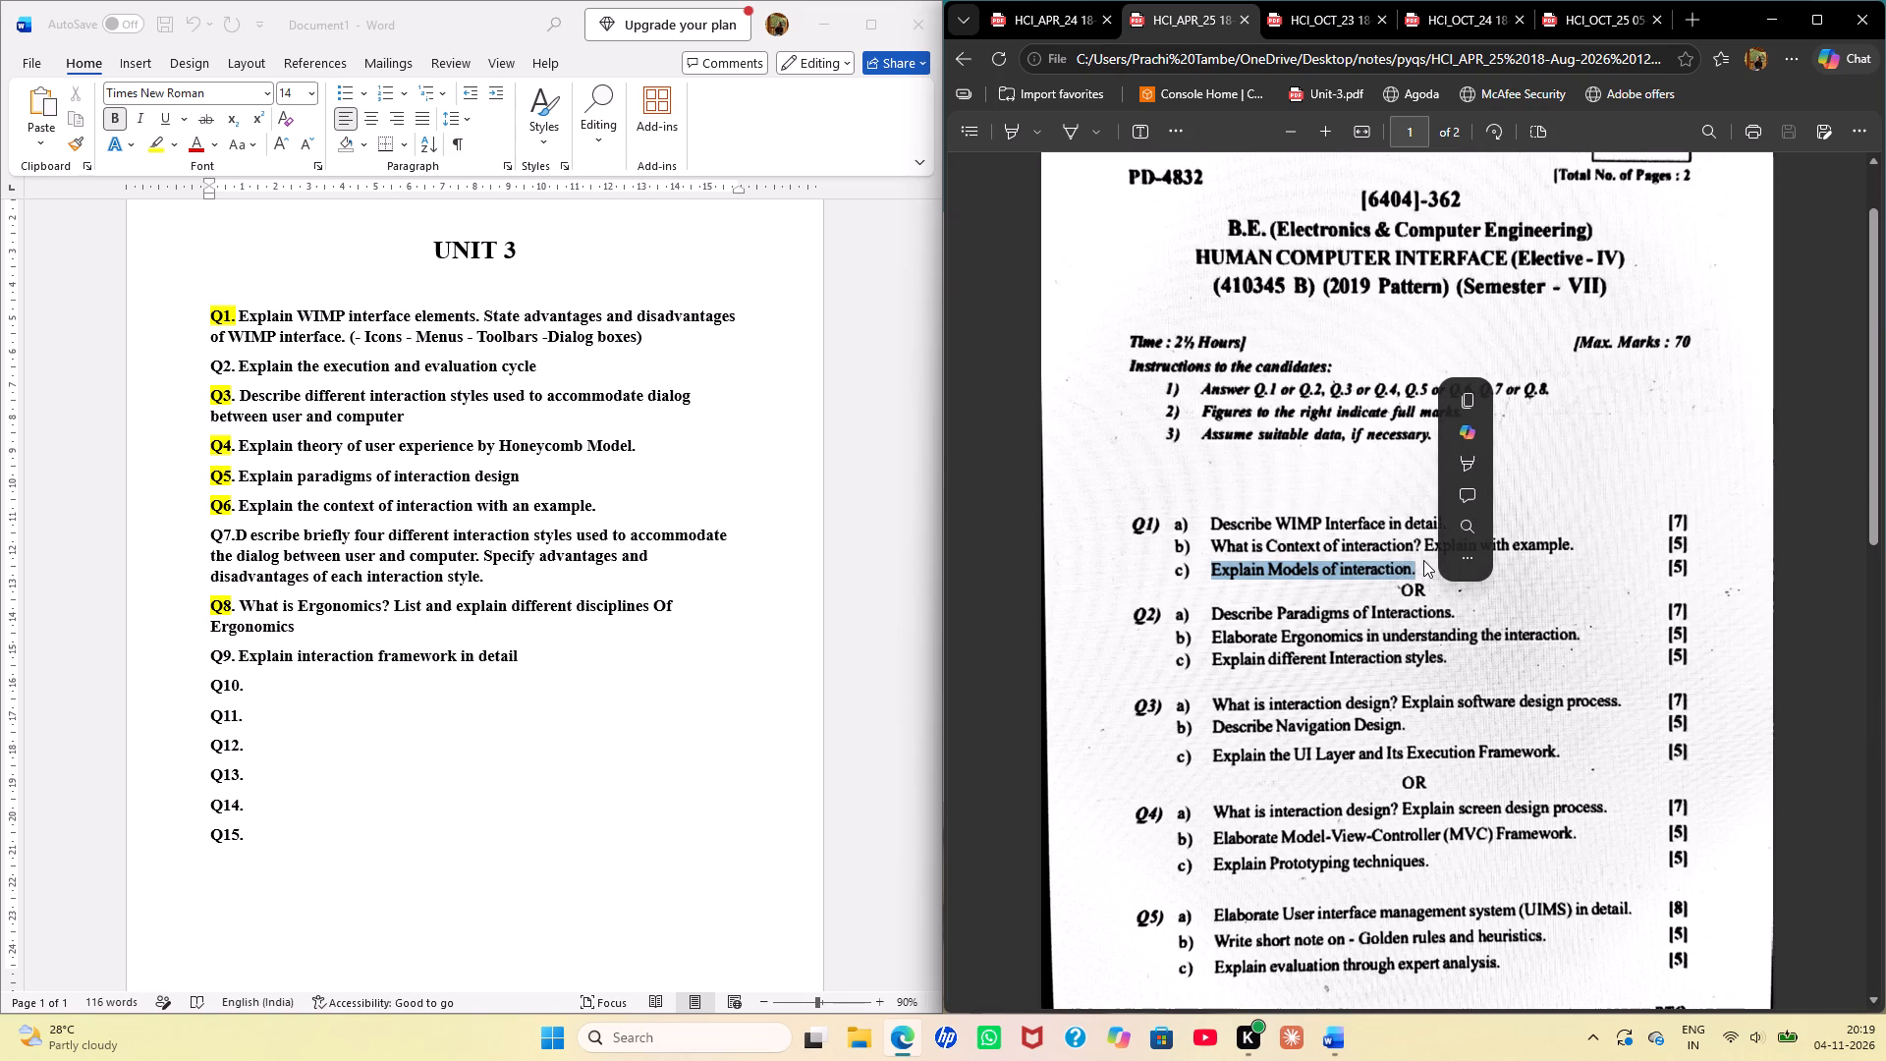
{"action": "key", "text": "ctrl+c"}
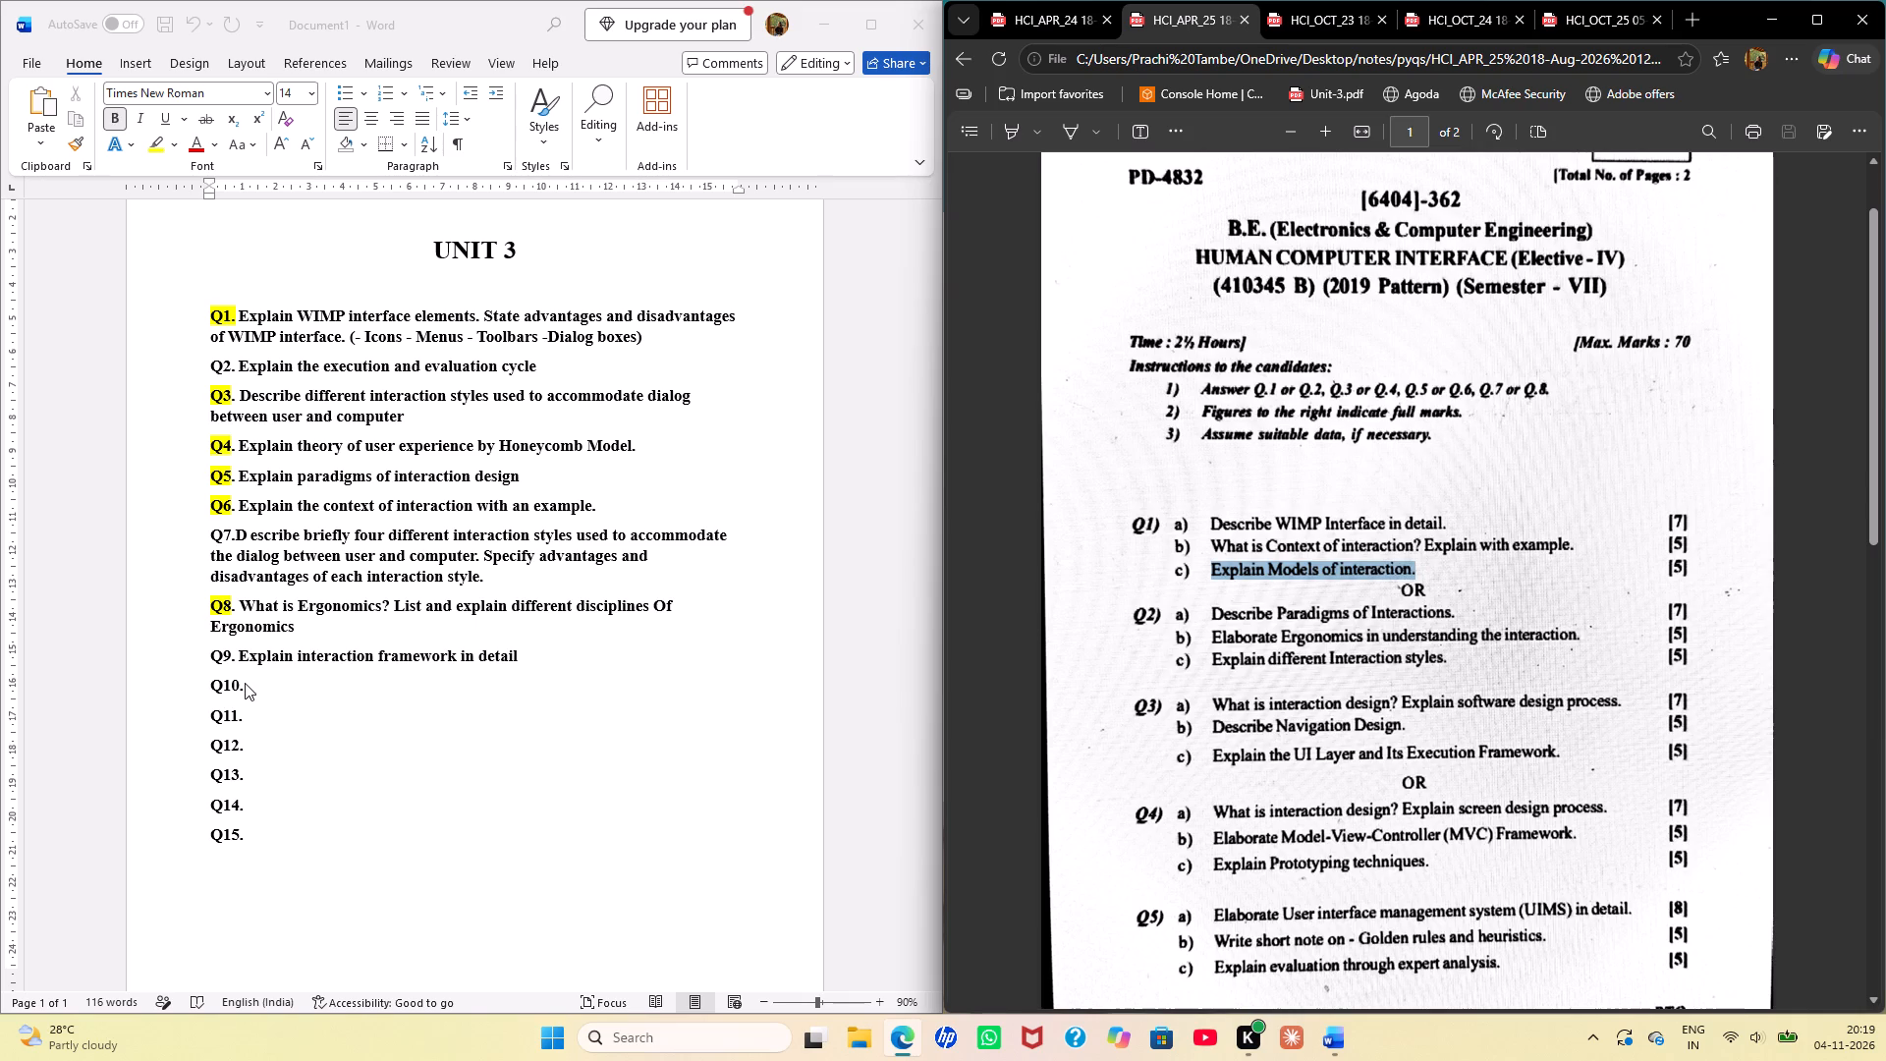
{"action": "left_click", "coordinate": [246, 684]}
{"action": "left_click", "coordinate": [256, 685]}
{"action": "key", "text": "space"}
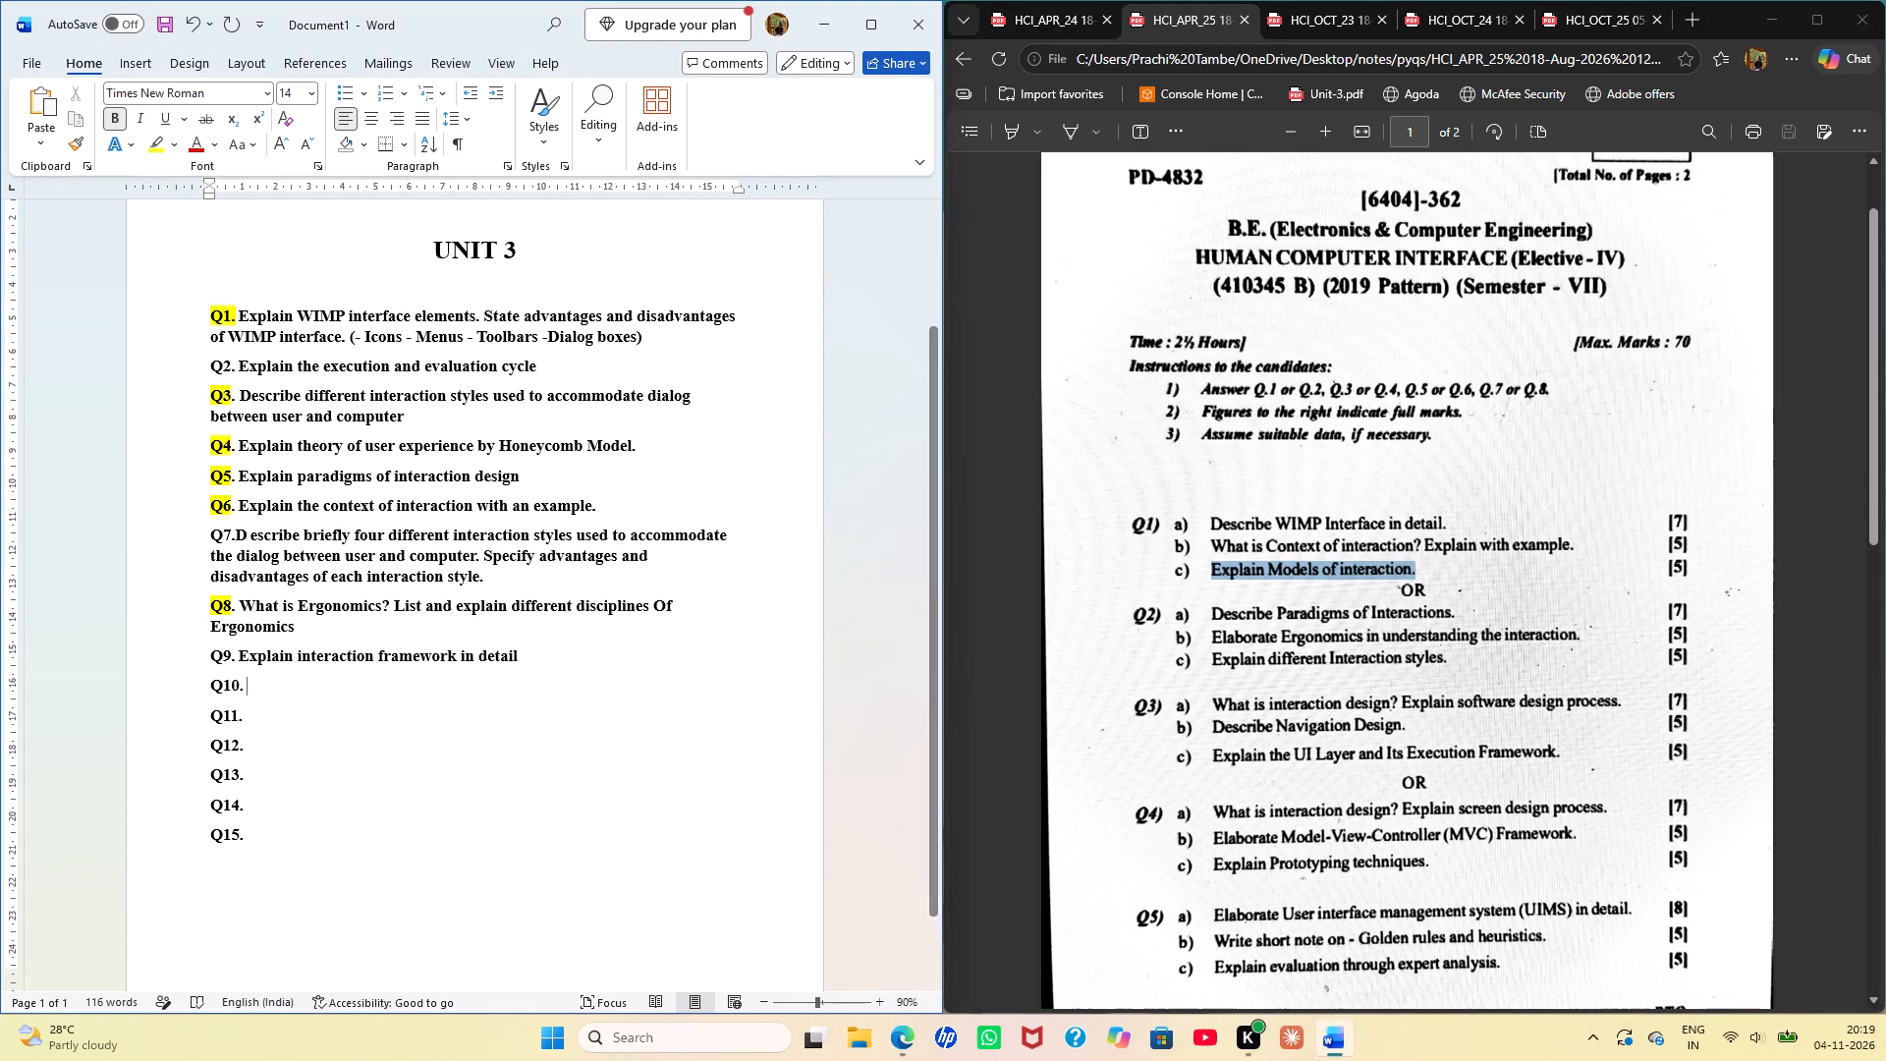
{"action": "key", "text": "ctrl+v"}
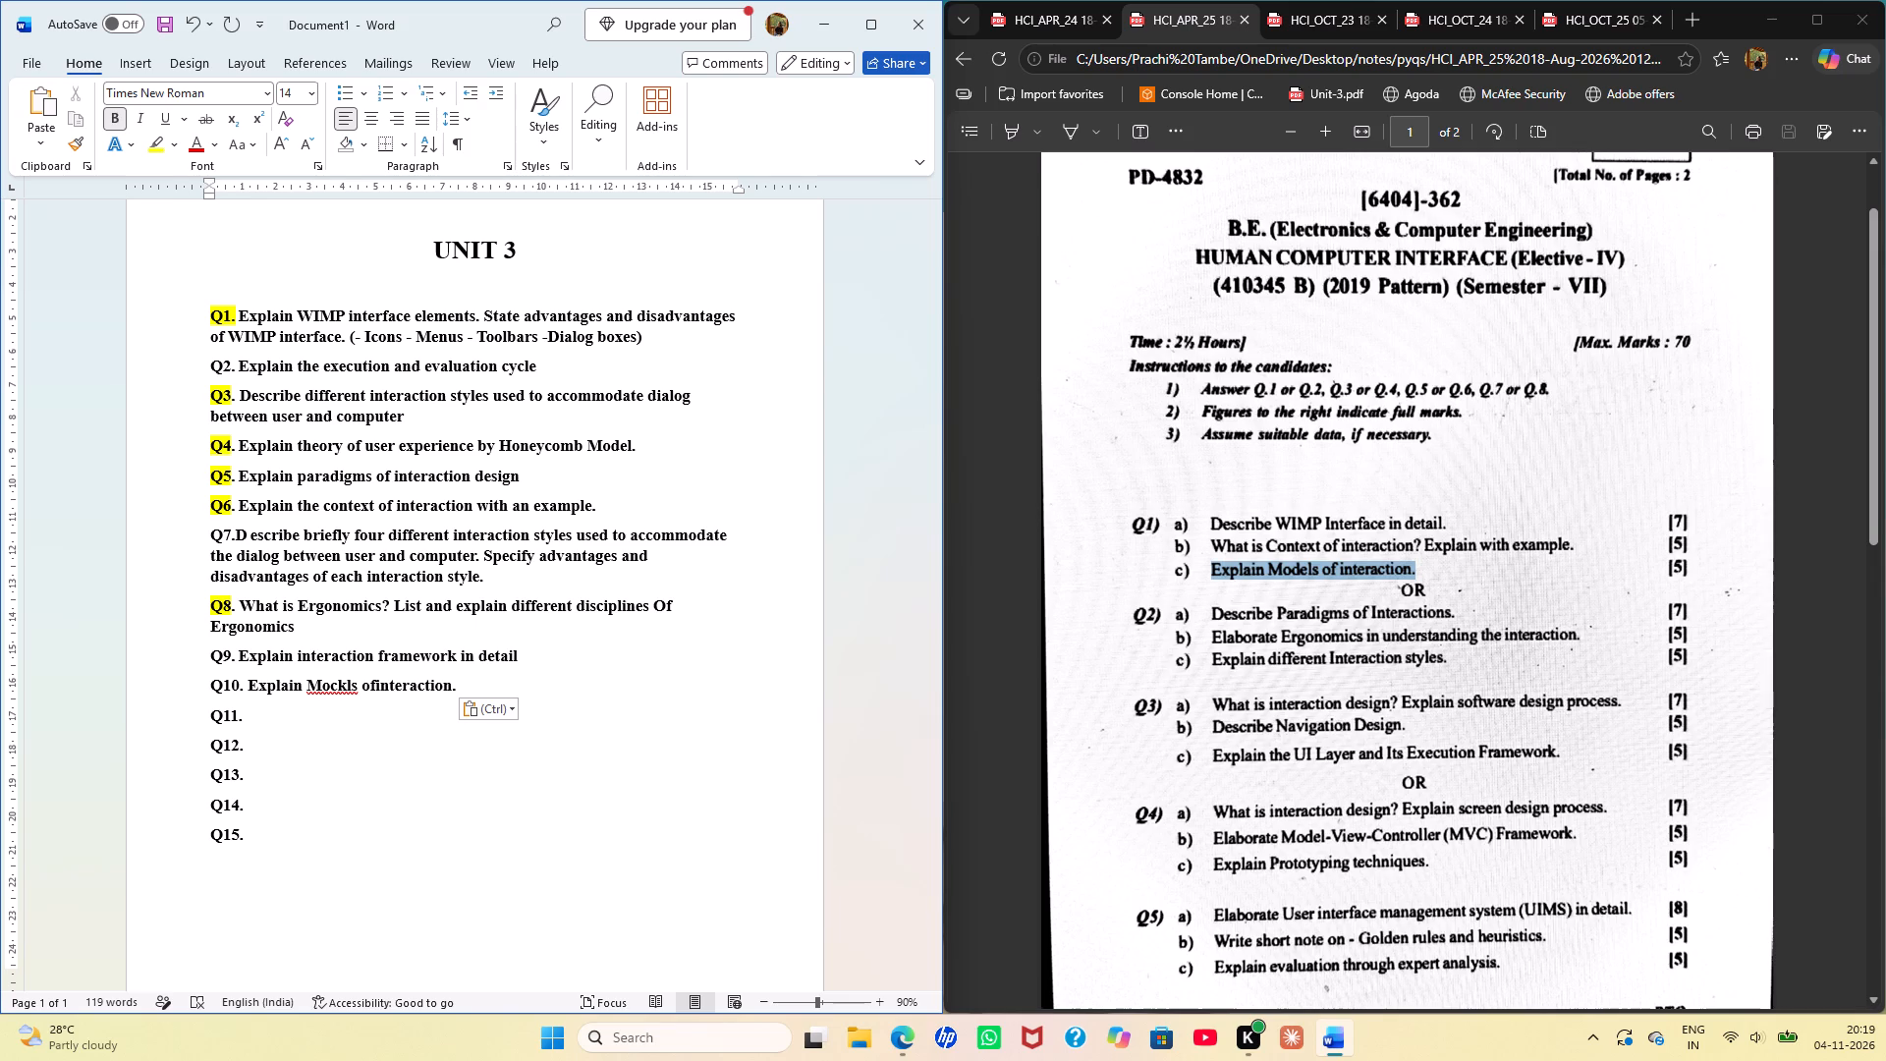
Correct the Q10 text so that it reads "Explain Models of interaction.".
{"action": "left_click", "coordinate": [347, 686]}
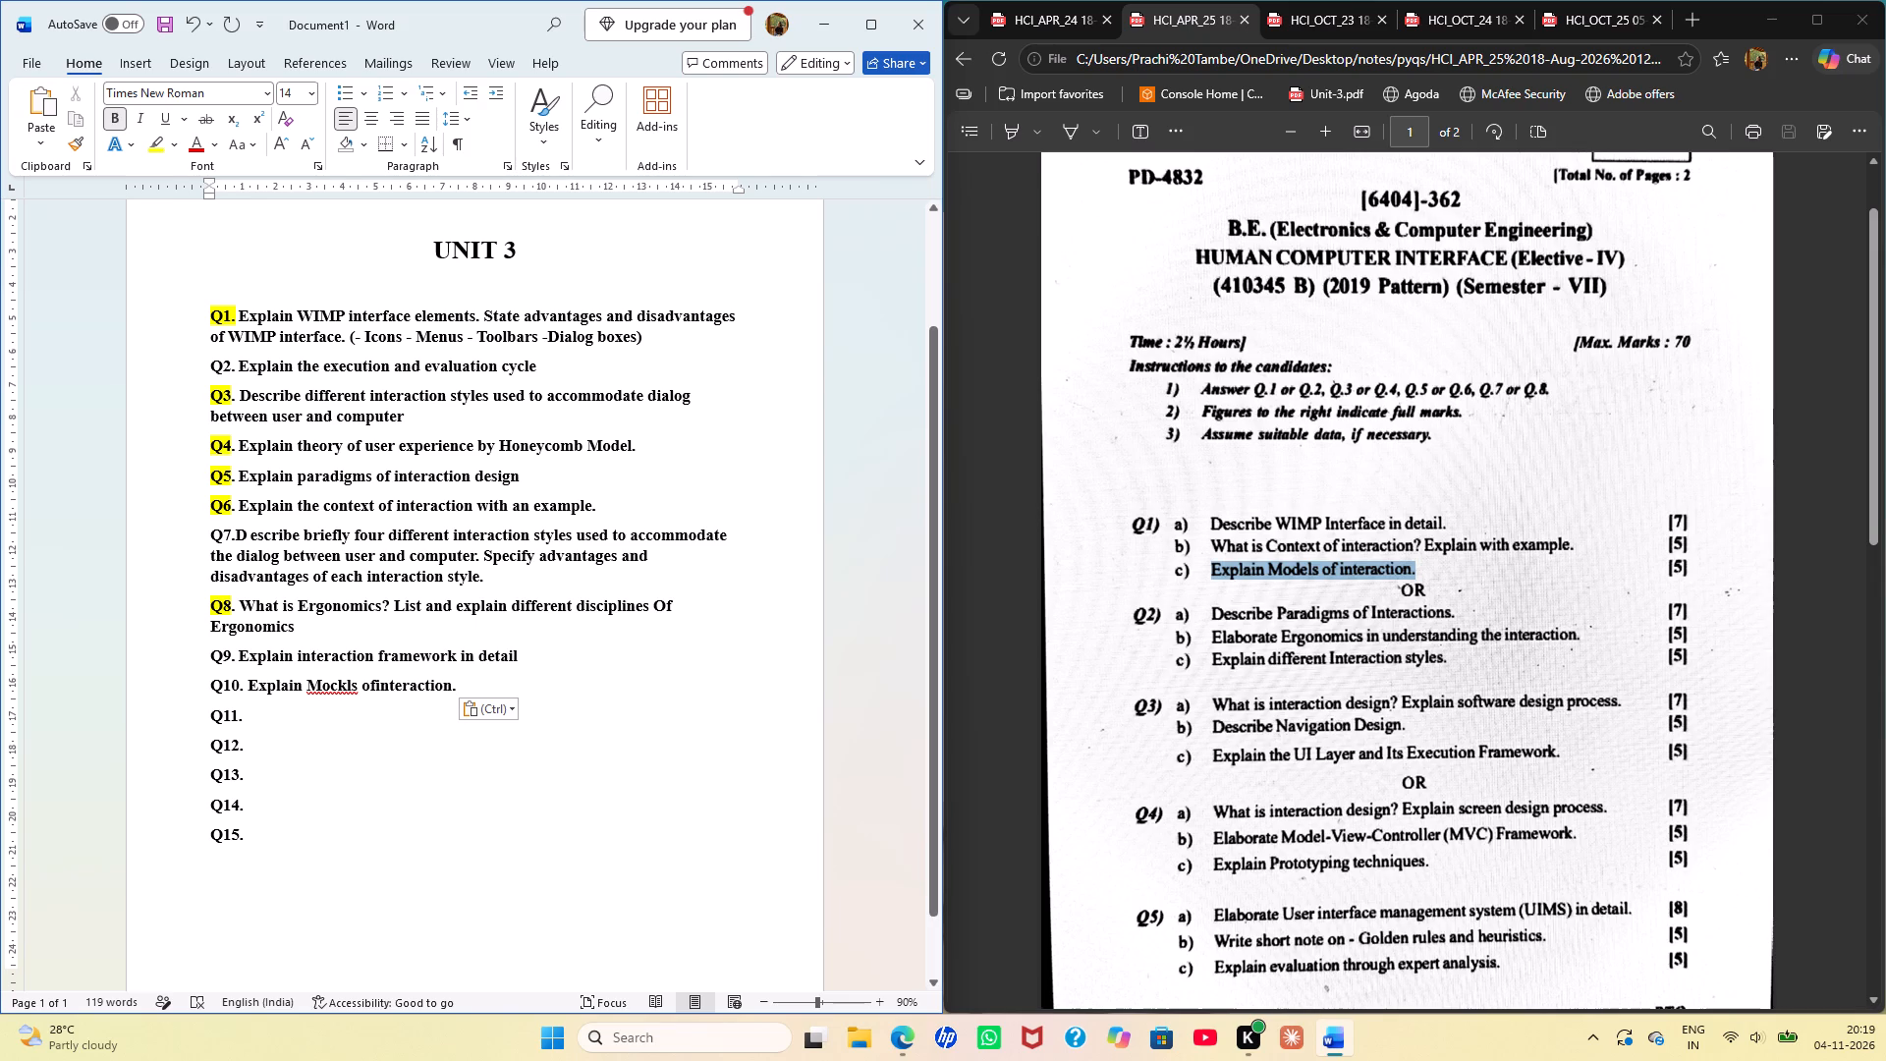
{"action": "key", "text": "BackSpace"}
{"action": "key", "text": "BackSpace"}
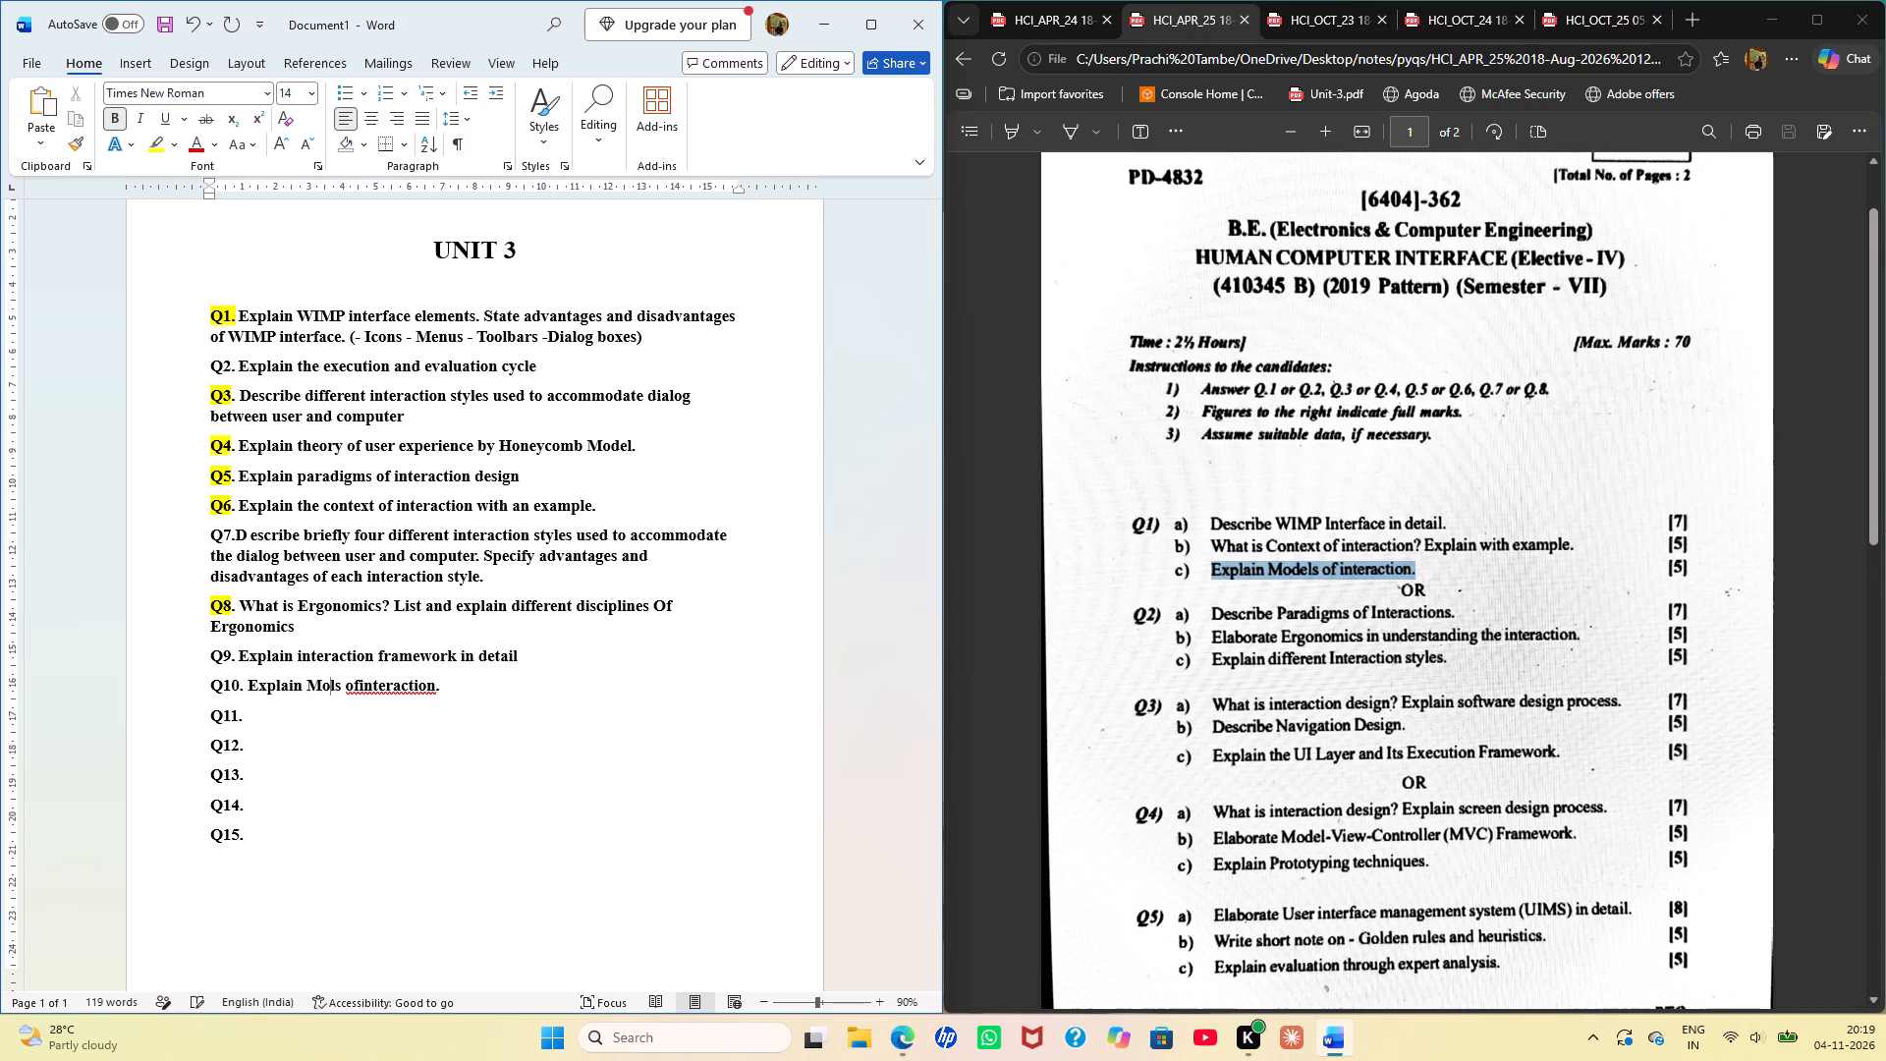
{"action": "key", "text": "d"}
{"action": "key", "text": "e"}
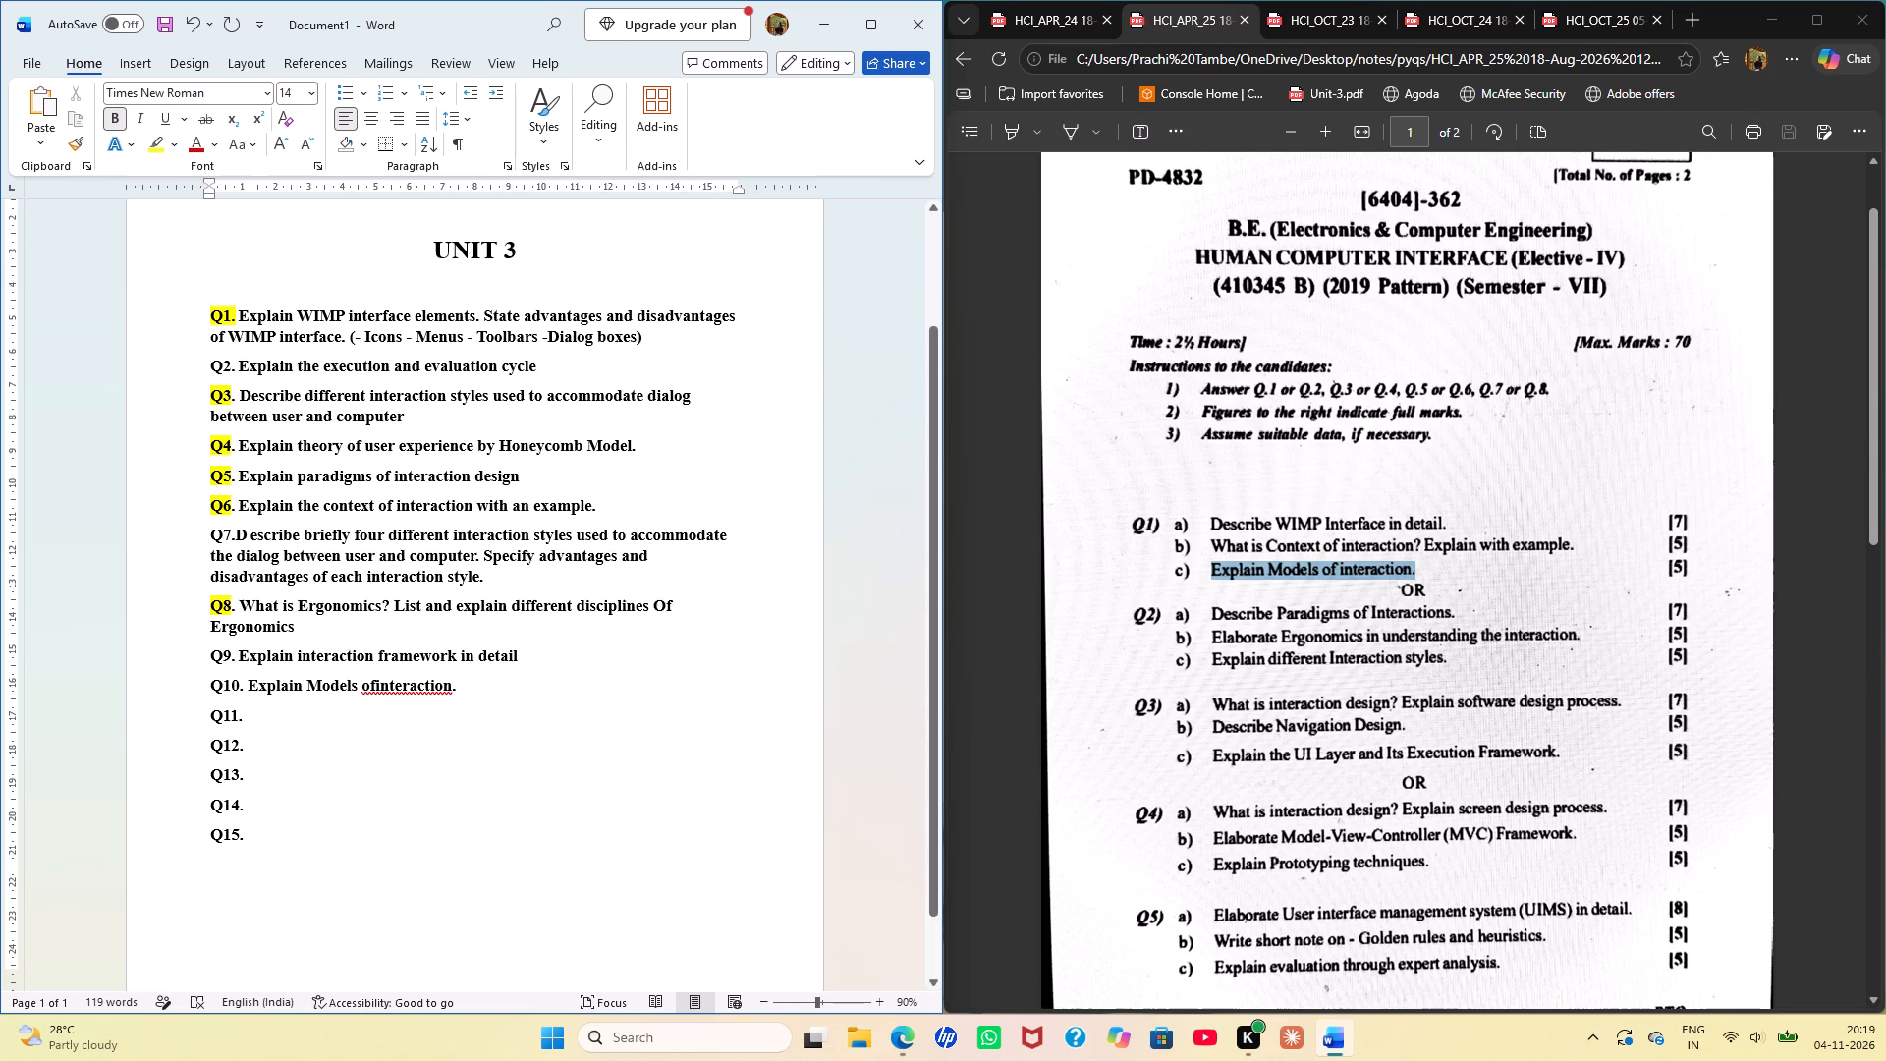
{"action": "left_click", "coordinate": [377, 688]}
{"action": "key", "text": "space"}
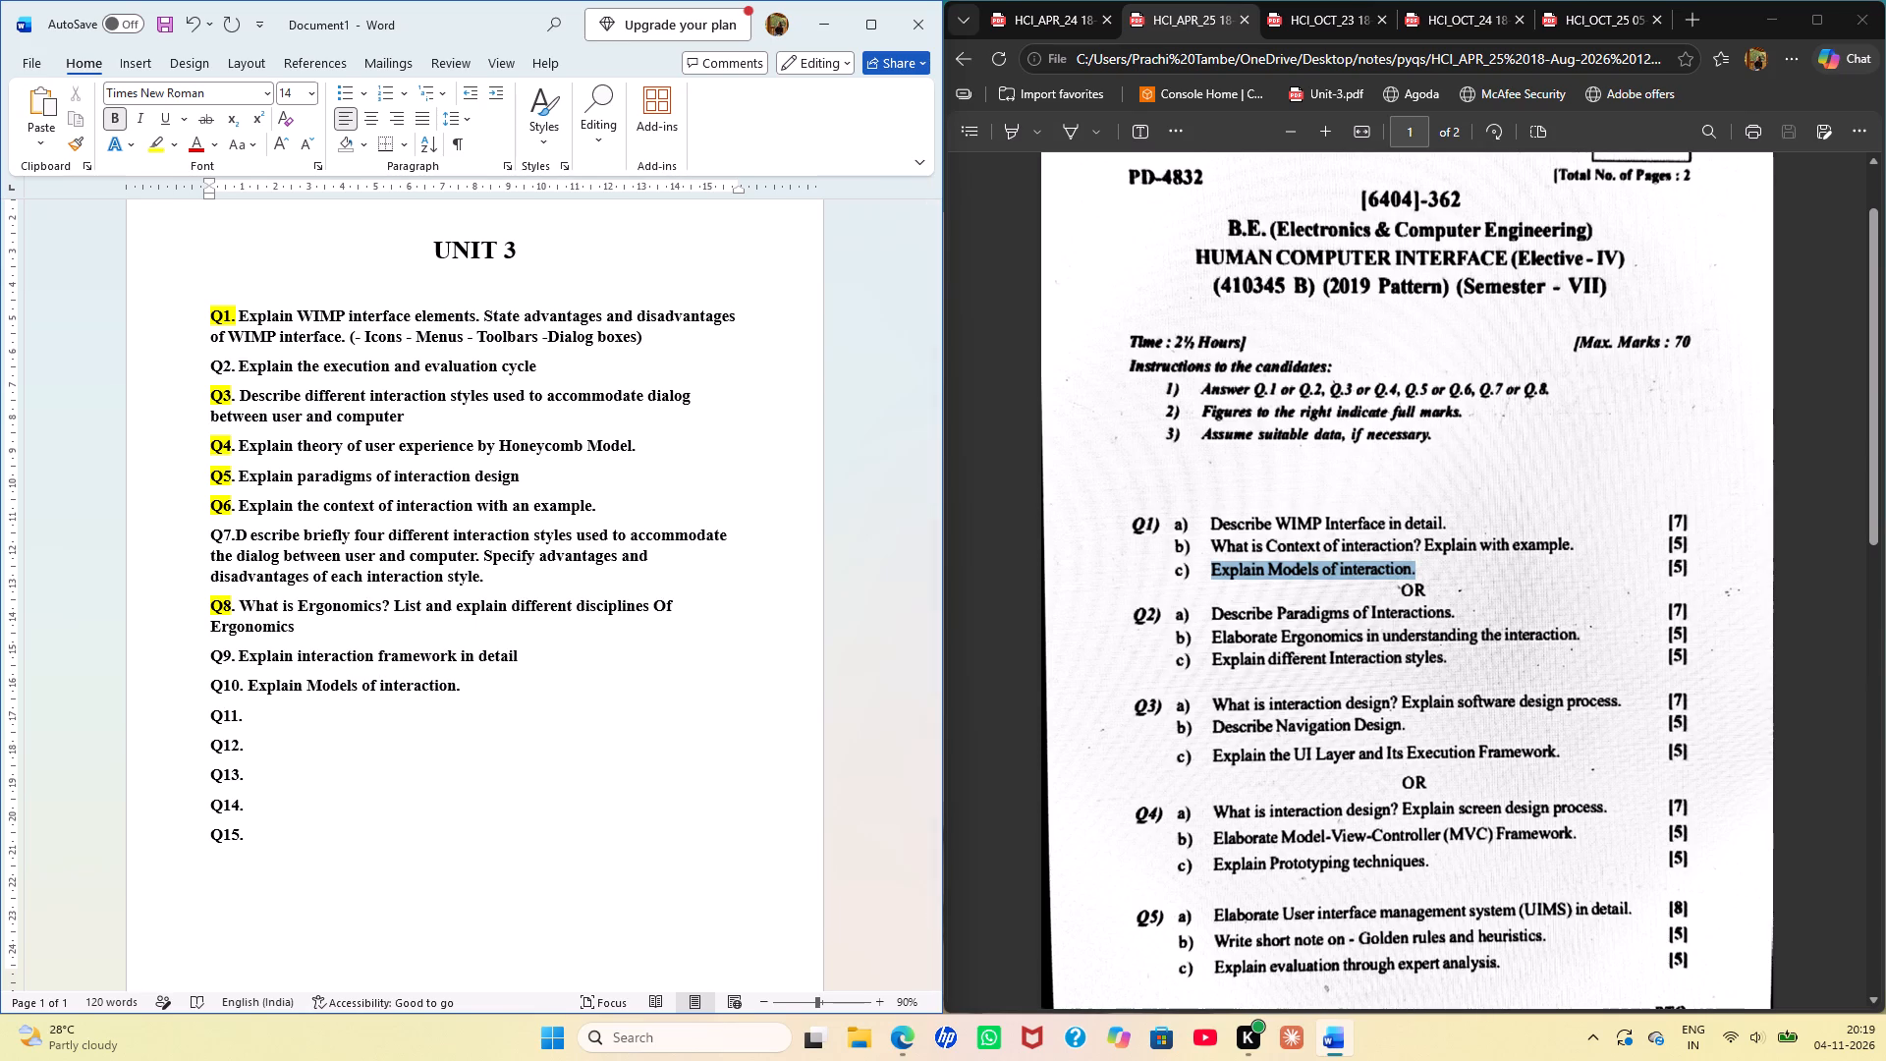
Copy Q2 c), "Explain different Interaction styles", from the HCI_APR_25 paper in Edge to the Q11. label in Word.
{"action": "left_click_drag", "start_coordinate": [1204, 661], "coordinate": [1468, 667]}
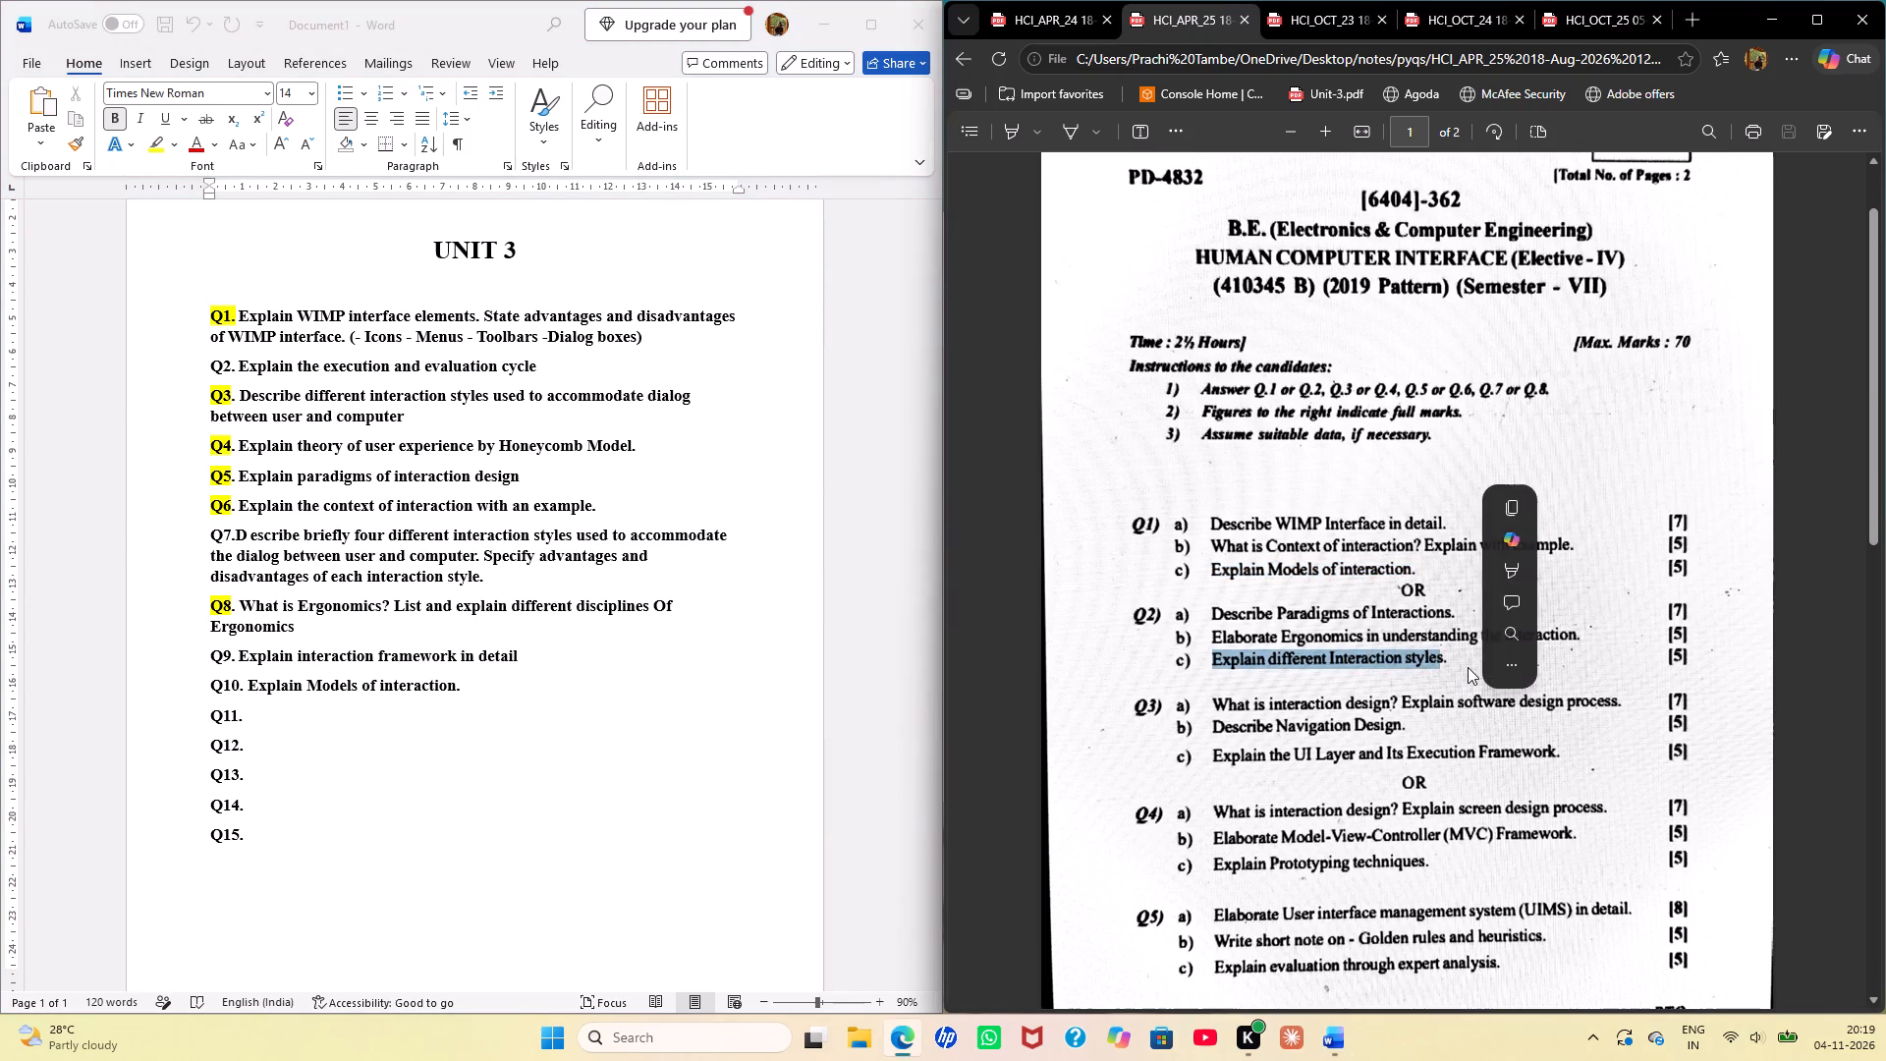
{"action": "key", "text": "ctrl+c"}
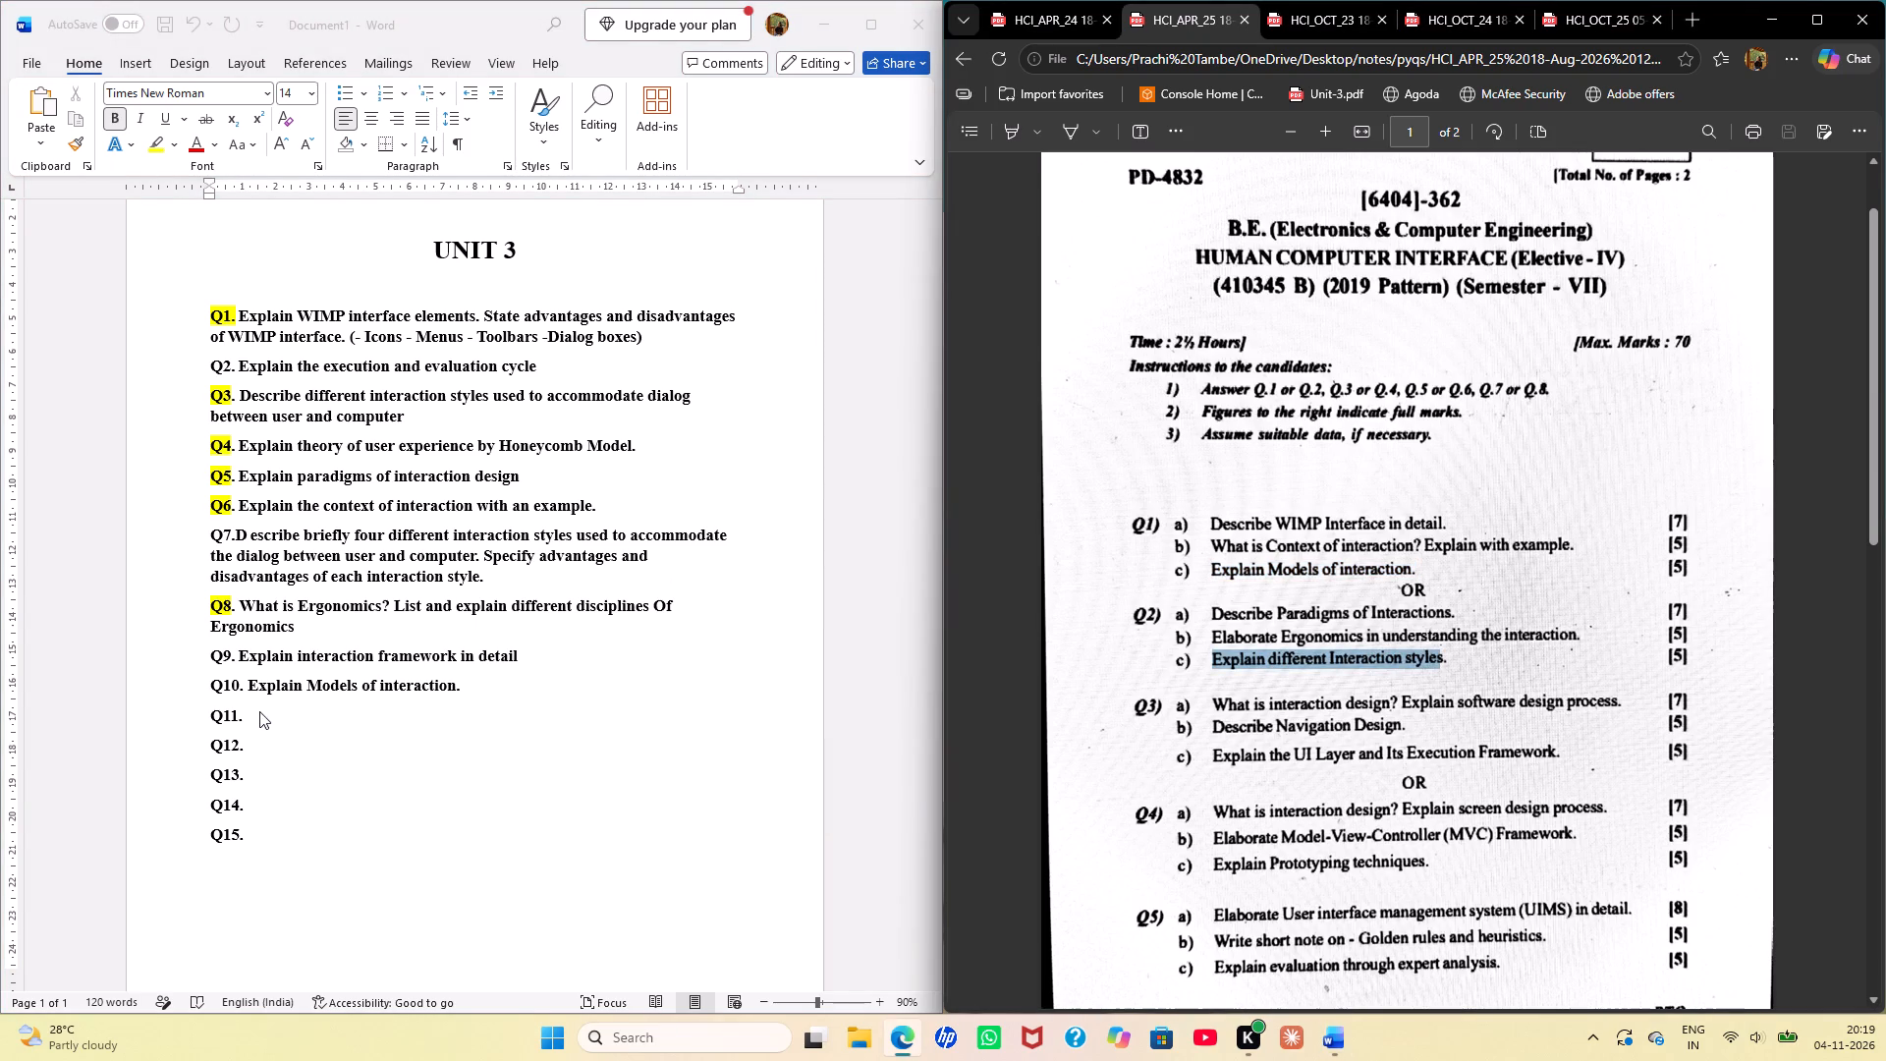
{"action": "left_click", "coordinate": [259, 711]}
{"action": "left_click", "coordinate": [254, 717]}
{"action": "key", "text": "space"}
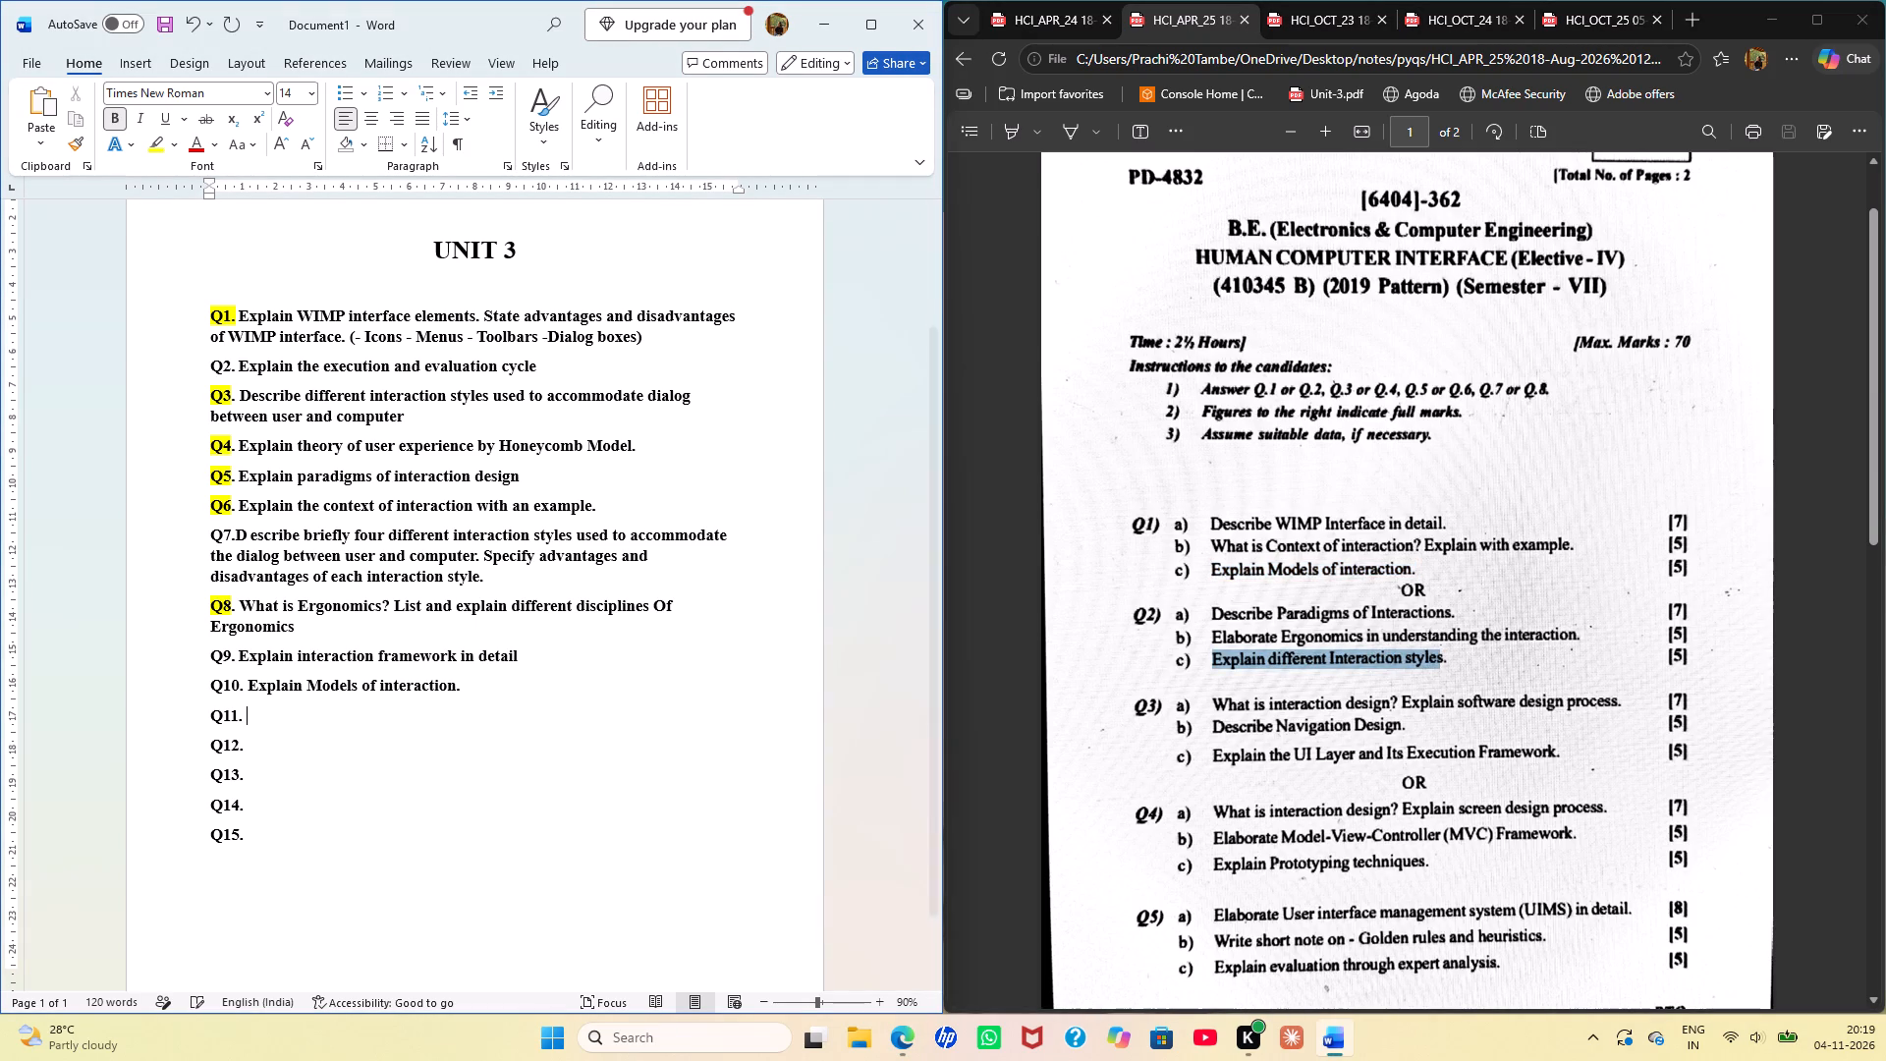
{"action": "key", "text": "ctrl+v"}
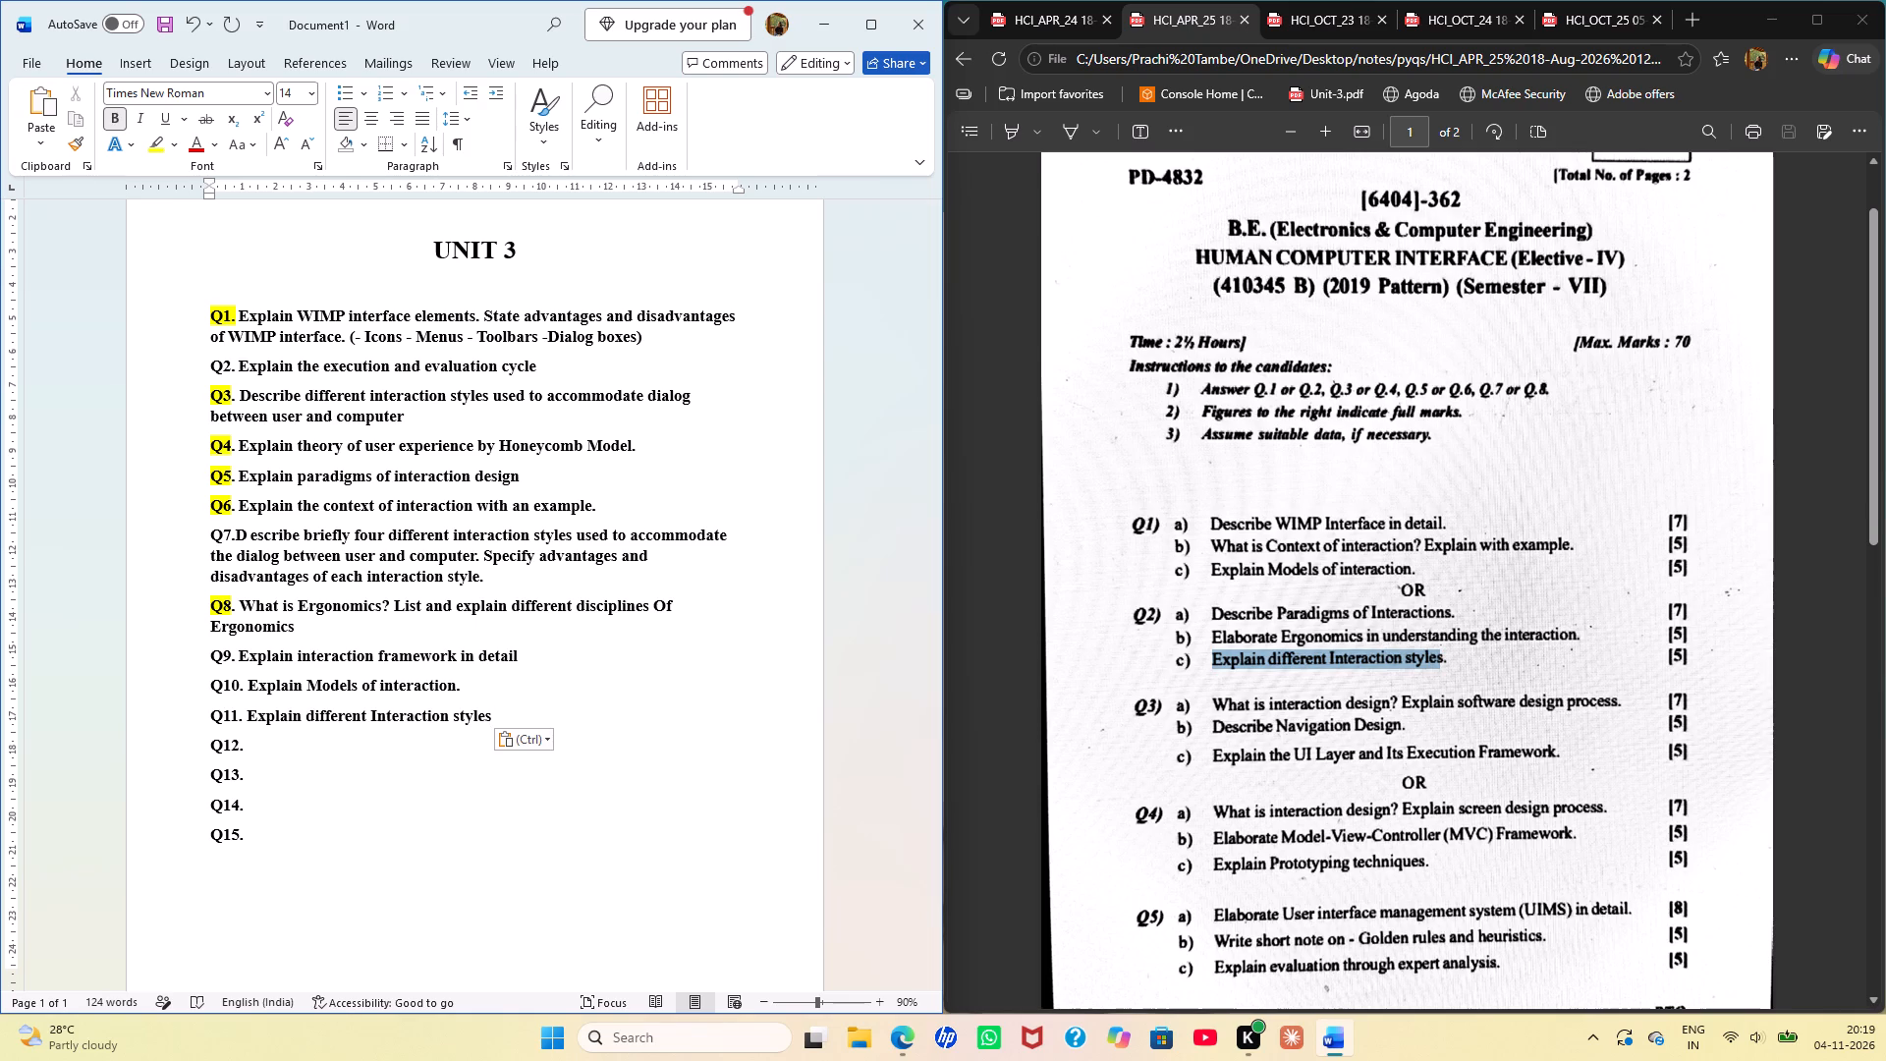
Copy Q2 b), "Elaborate Ergonomics in understanding the interaction.", from the HCI_APR_25 paper in Edge to the Q12. label in Word, supplying the initial E.
{"action": "left_click", "coordinate": [1211, 643]}
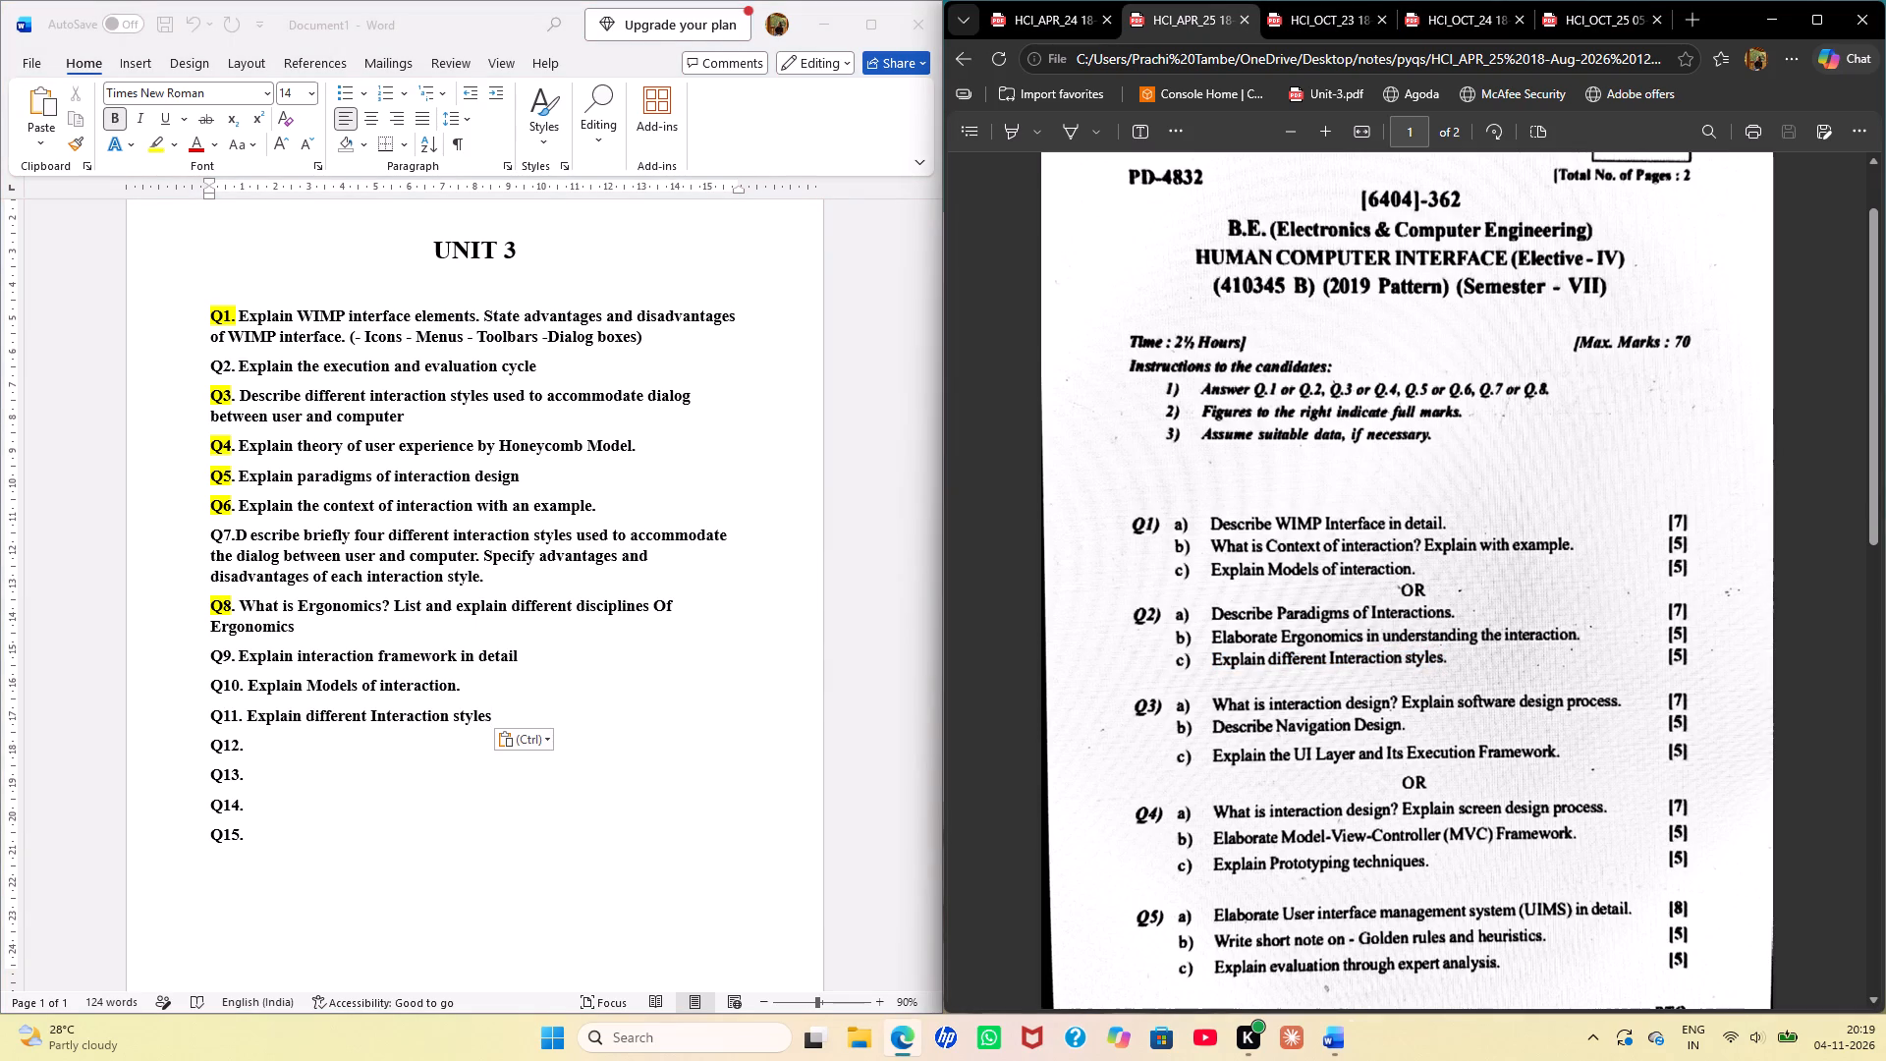
{"action": "left_click_drag", "start_coordinate": [1584, 638], "coordinate": [1207, 642]}
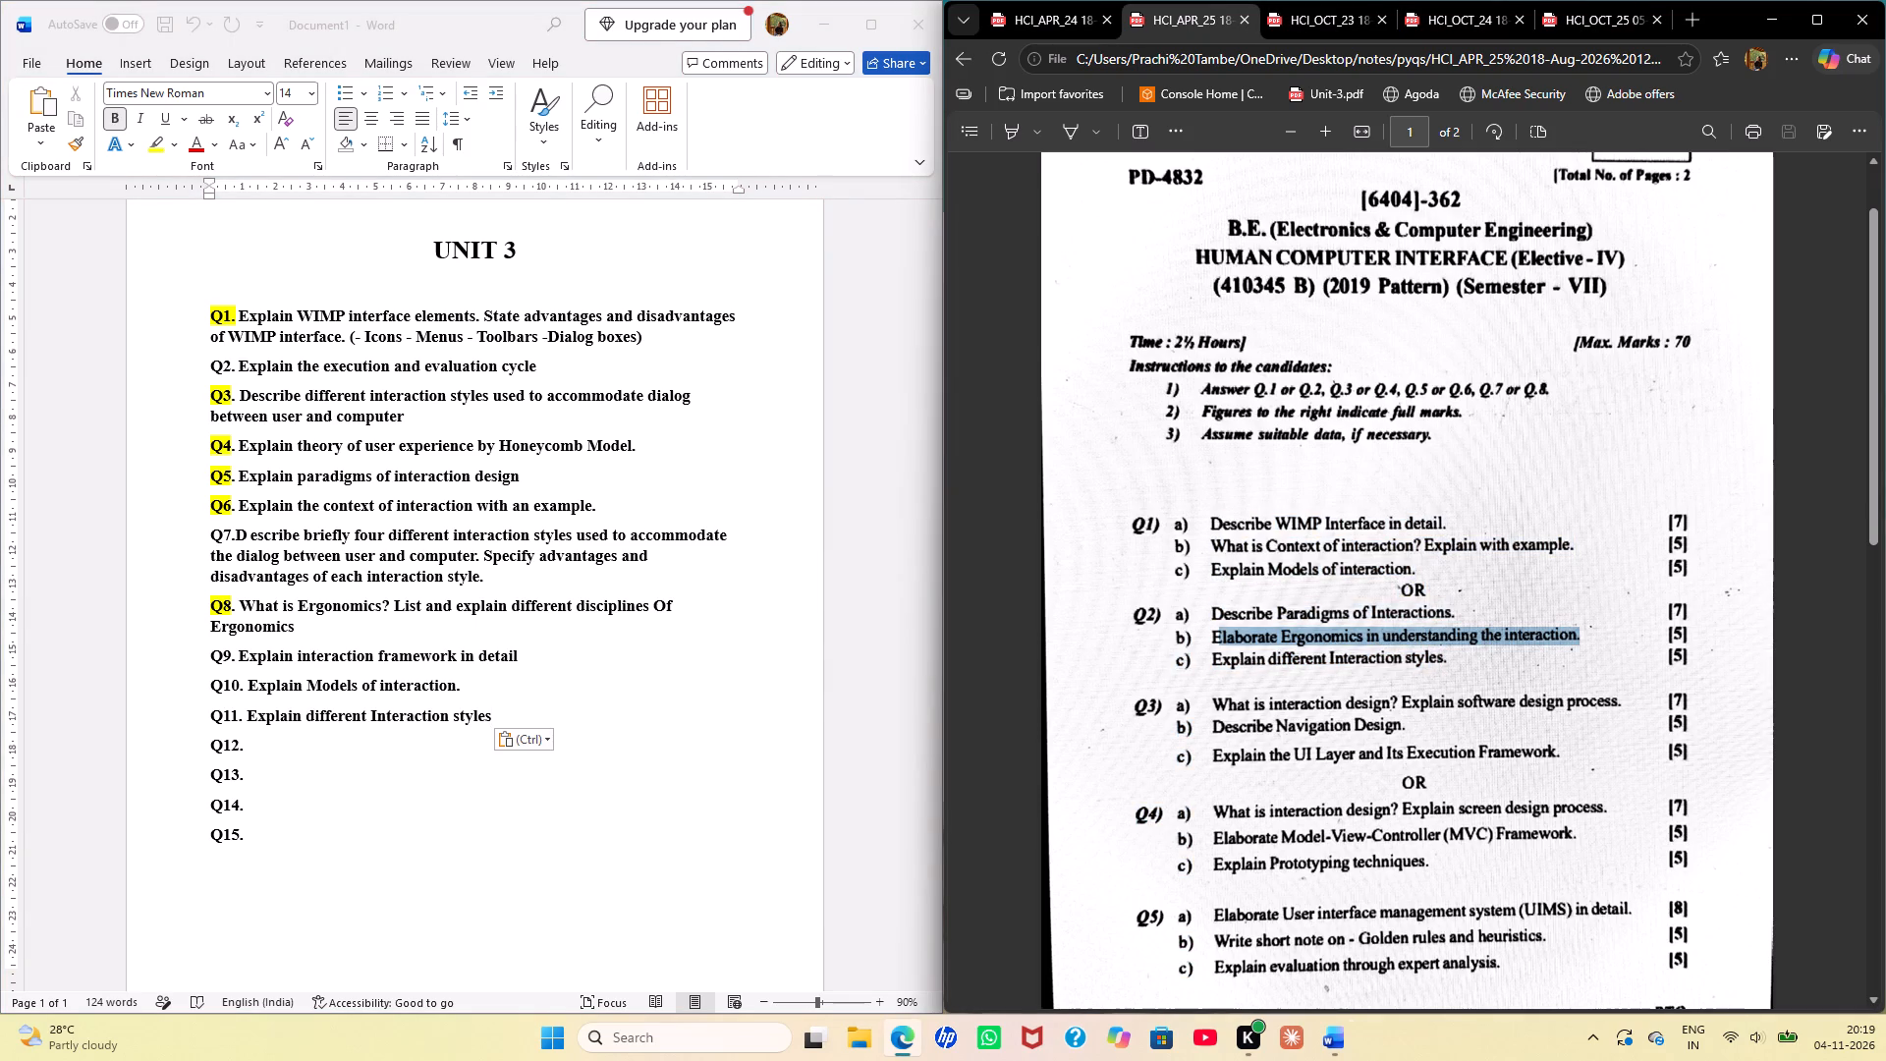
{"action": "key", "text": "ctrl+c"}
{"action": "left_click", "coordinate": [257, 745]}
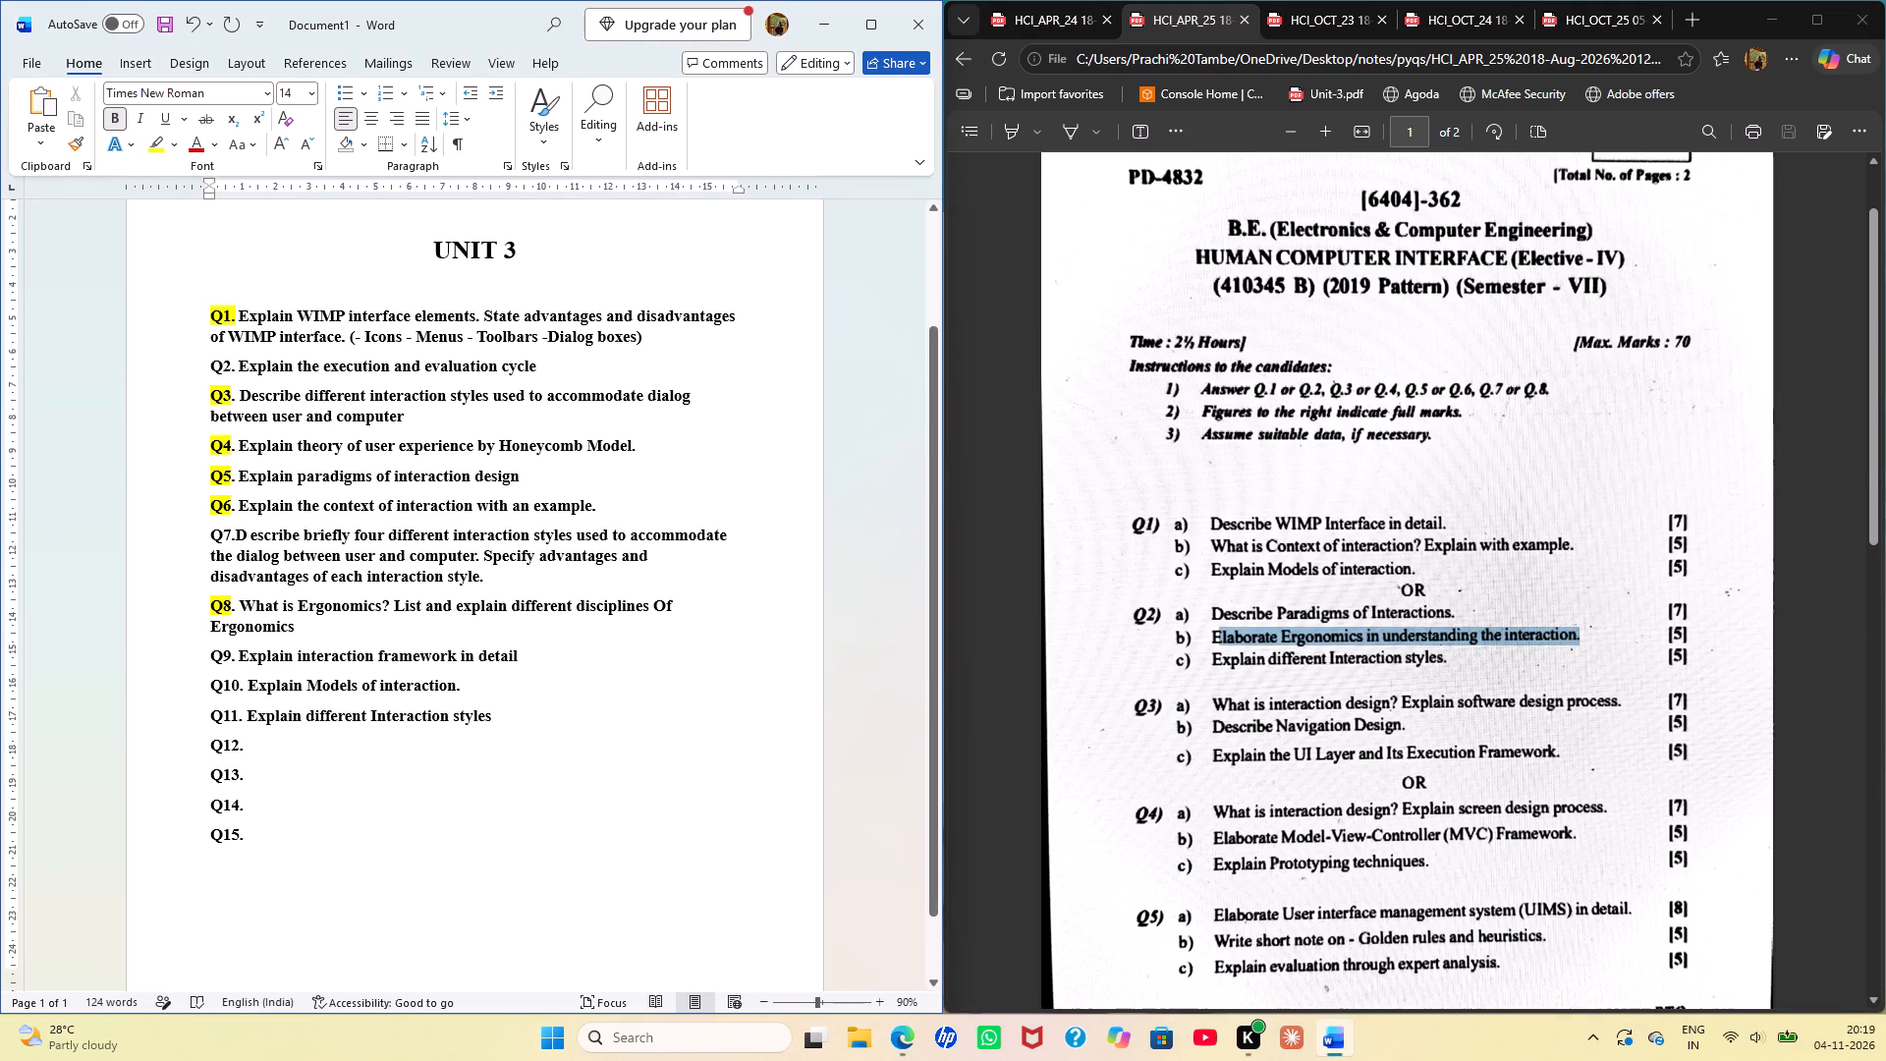
{"action": "left_click", "coordinate": [258, 753]}
{"action": "key", "text": "space"}
{"action": "key", "text": "shift+e"}
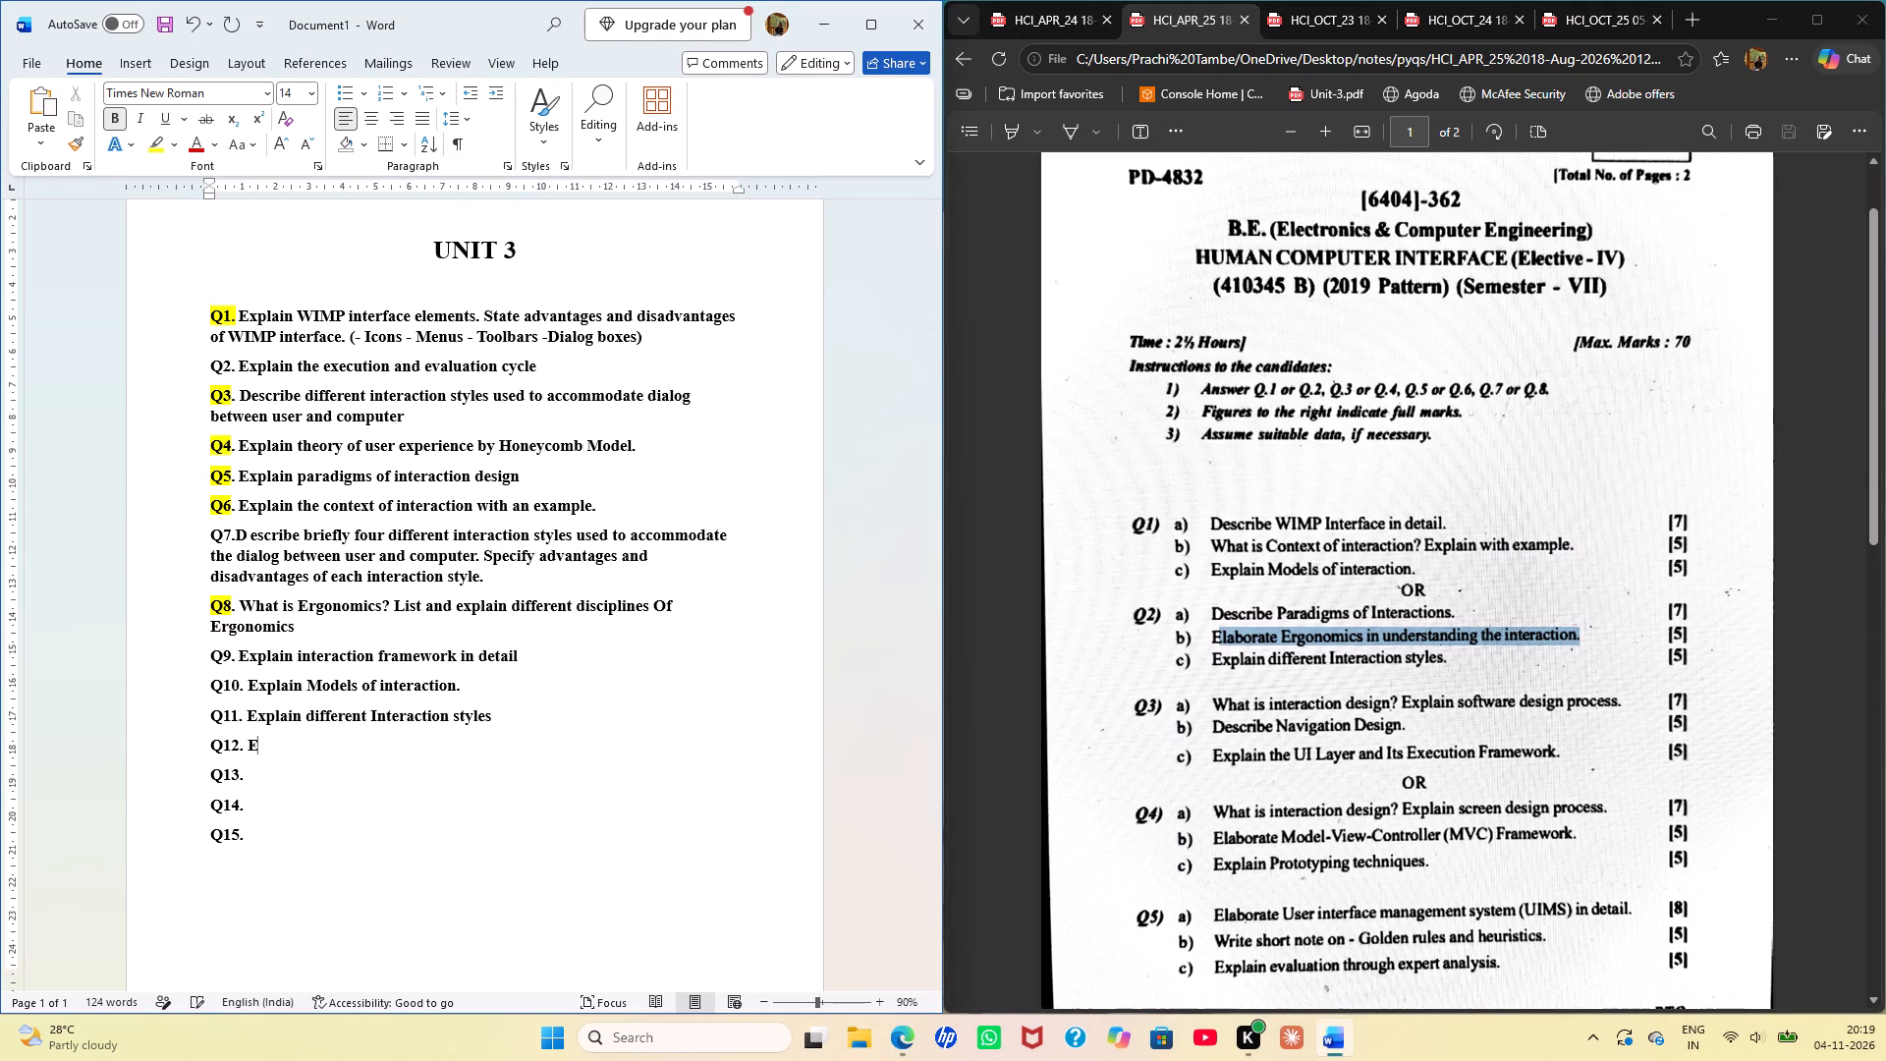
{"action": "key", "text": "ctrl+v"}
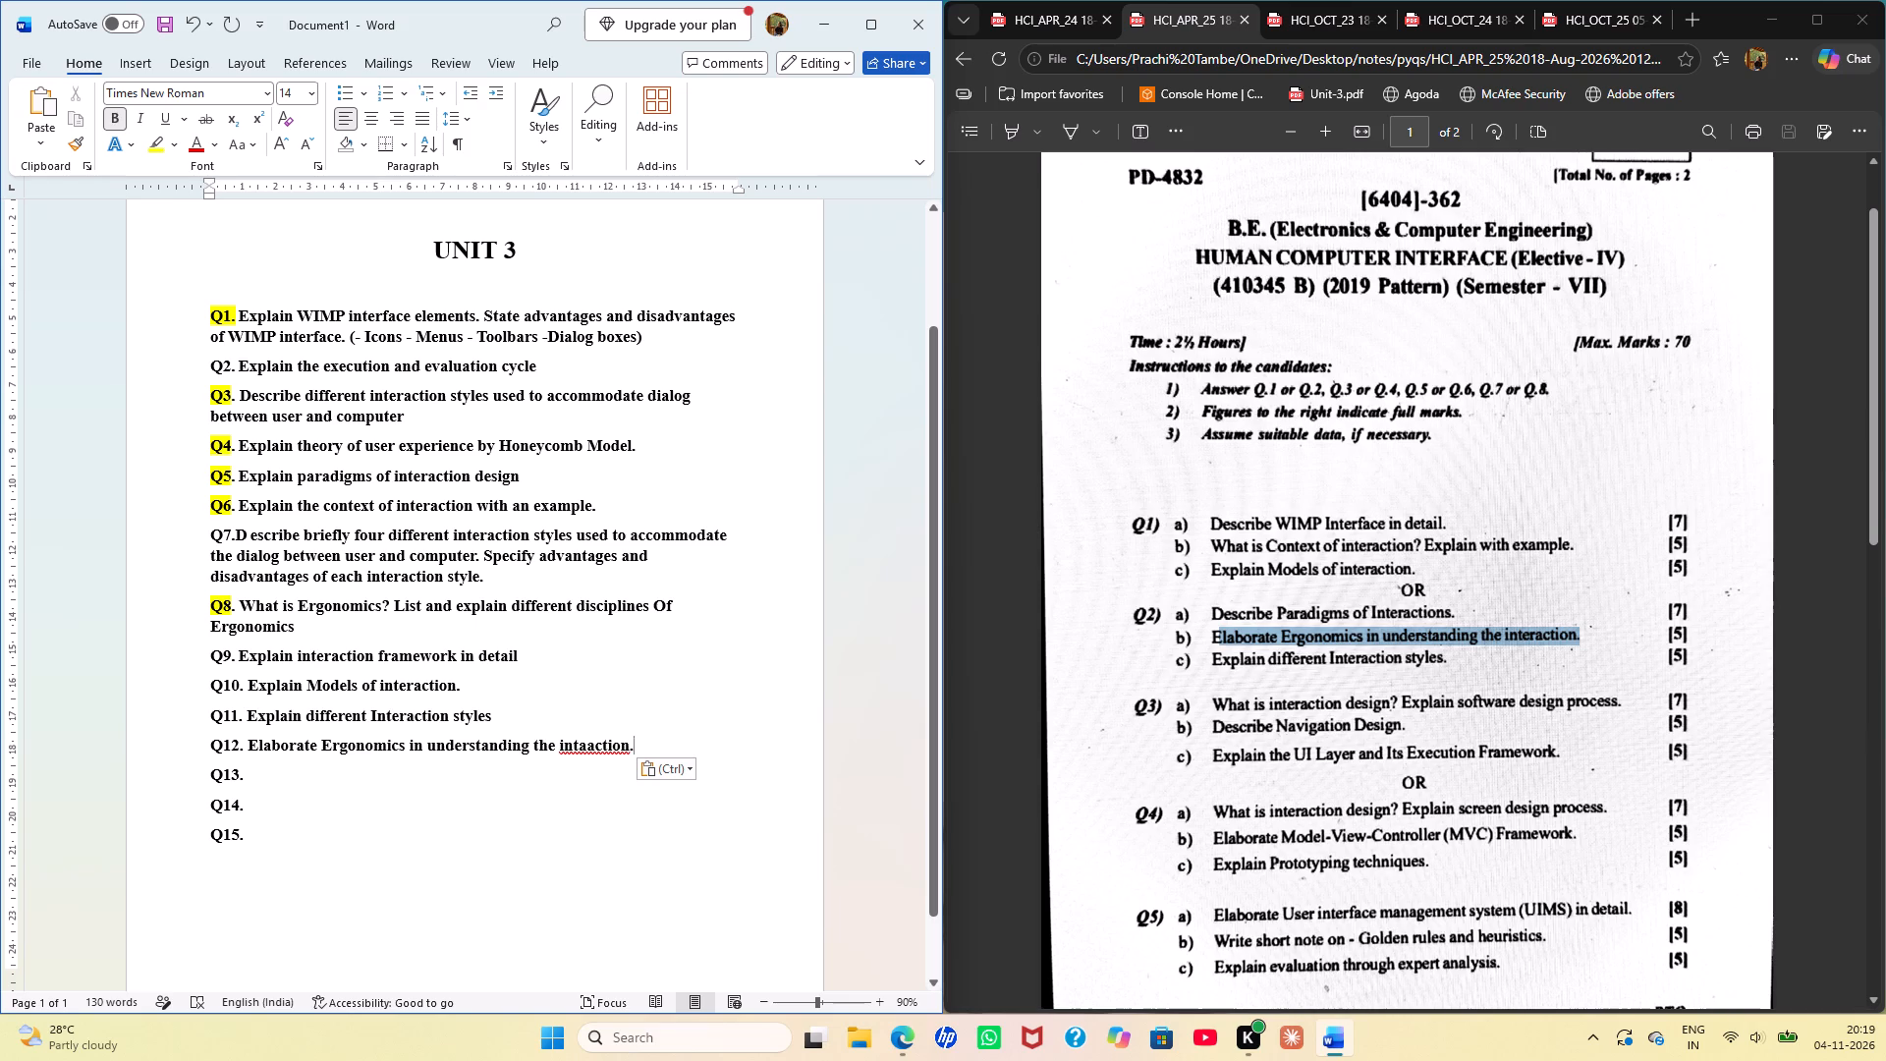
Correct the last word of the Q12 question in Word so that it reads "interaction.".
{"action": "left_click", "coordinate": [591, 750]}
{"action": "key", "text": "Left"}
{"action": "key", "text": "BackSpace"}
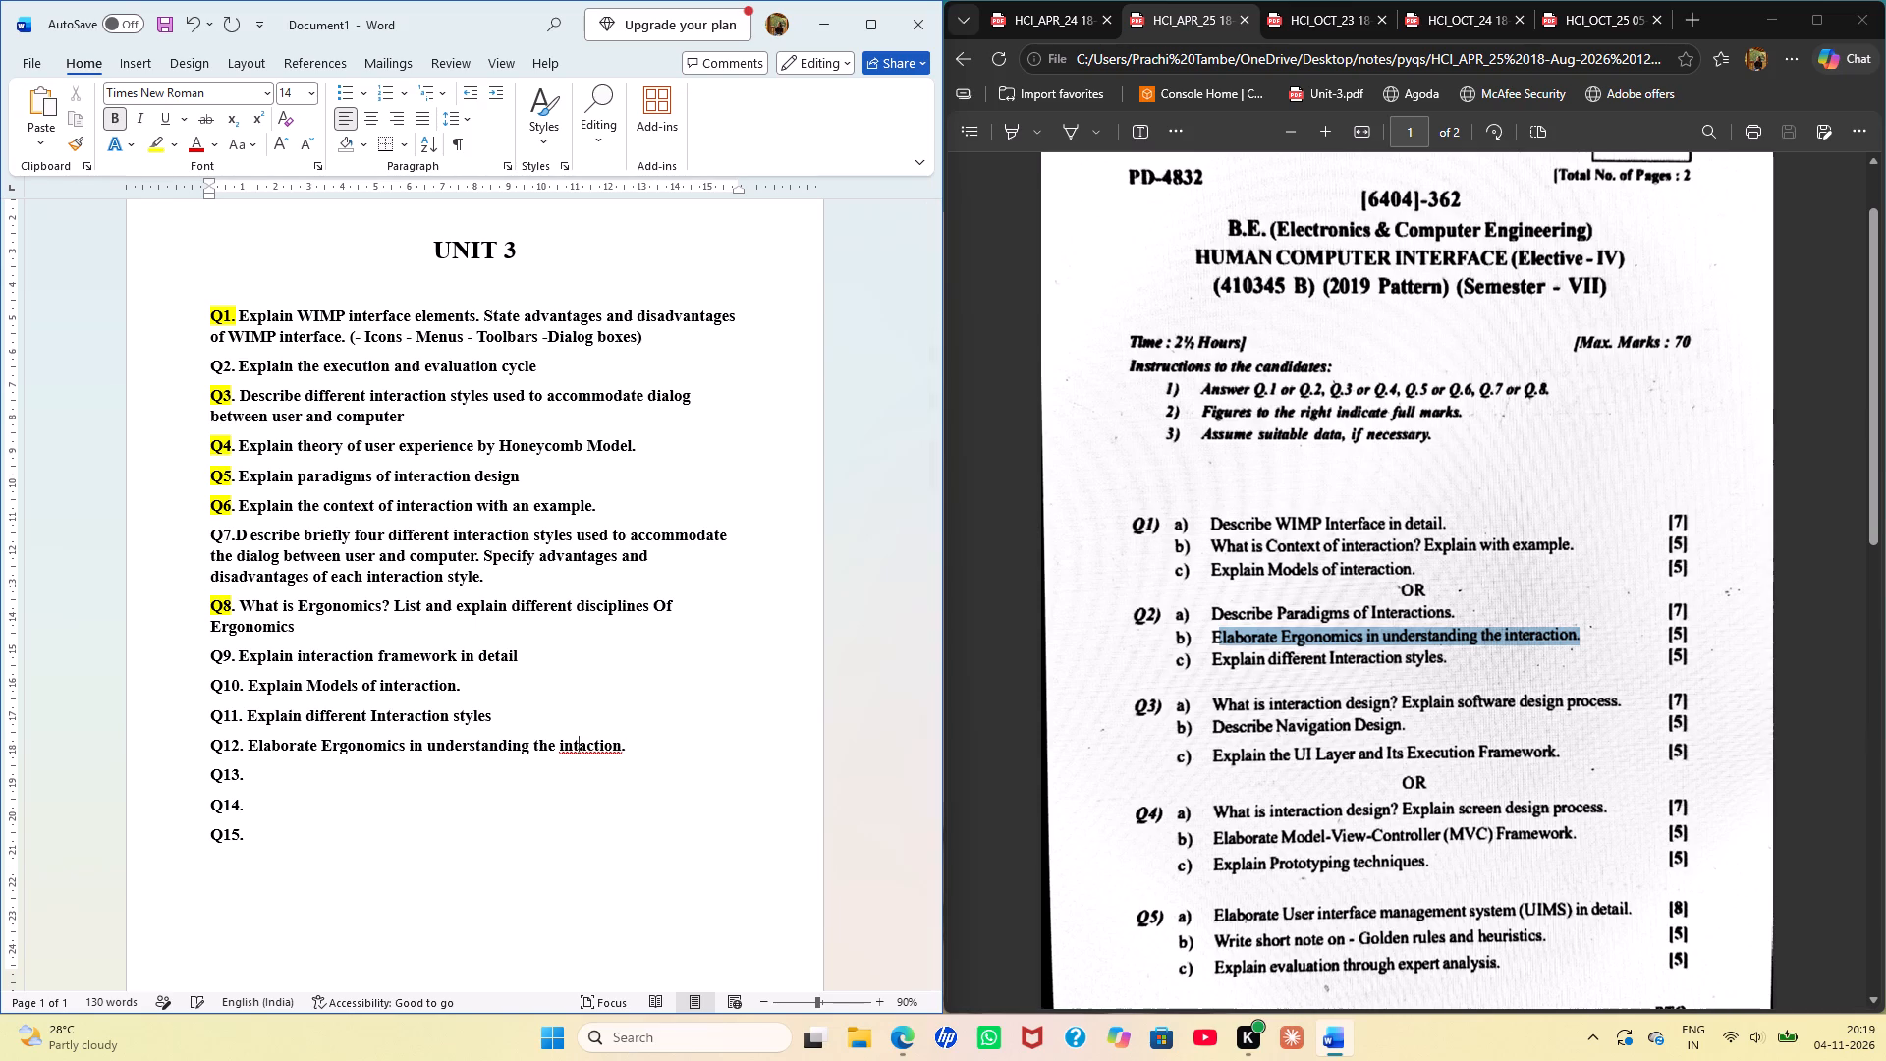
{"action": "type", "text": "er"}
Switch to the HCI_APR_24 paper in Edge and go through its questions.
{"action": "left_click", "coordinate": [1182, 31]}
{"action": "left_click", "coordinate": [1042, 21]}
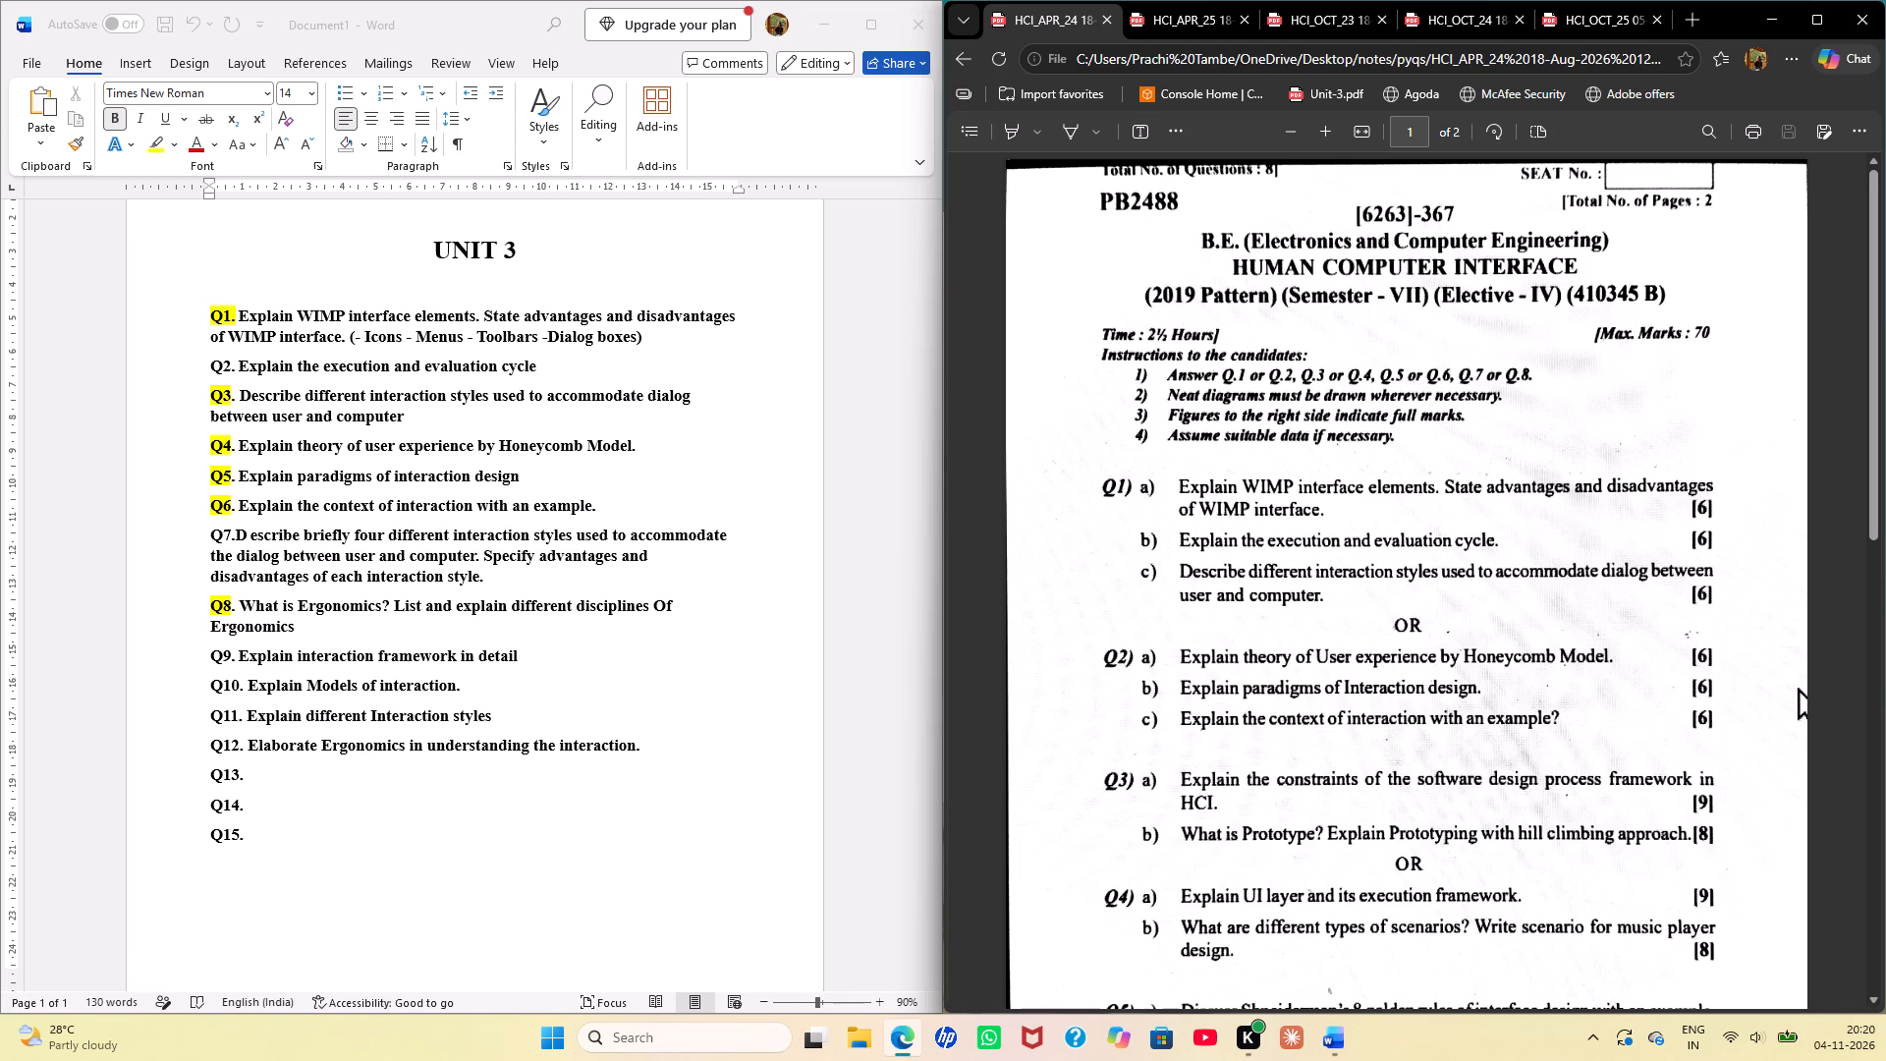
{"action": "scroll", "coordinate": [1302, 582], "scroll_direction": "down", "scroll_amount": 1}
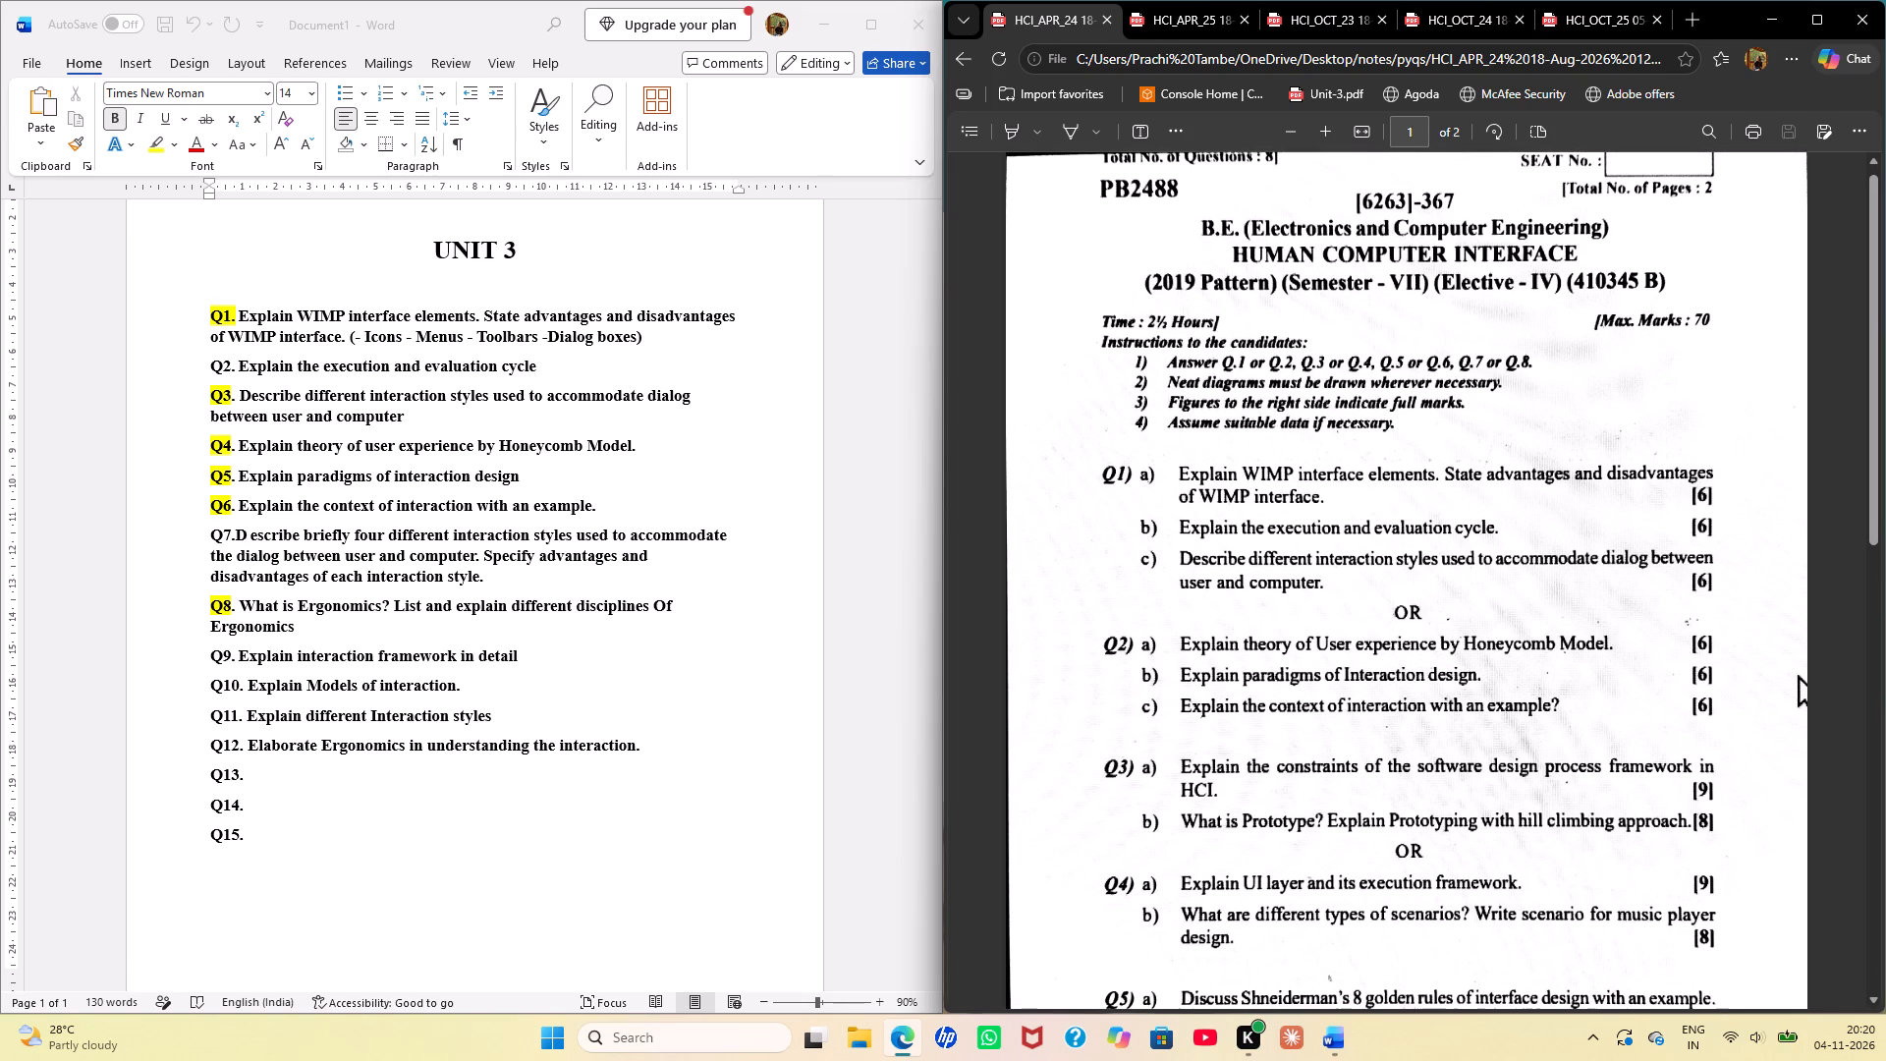
{"action": "scroll", "coordinate": [1302, 582], "scroll_direction": "down", "scroll_amount": 2}
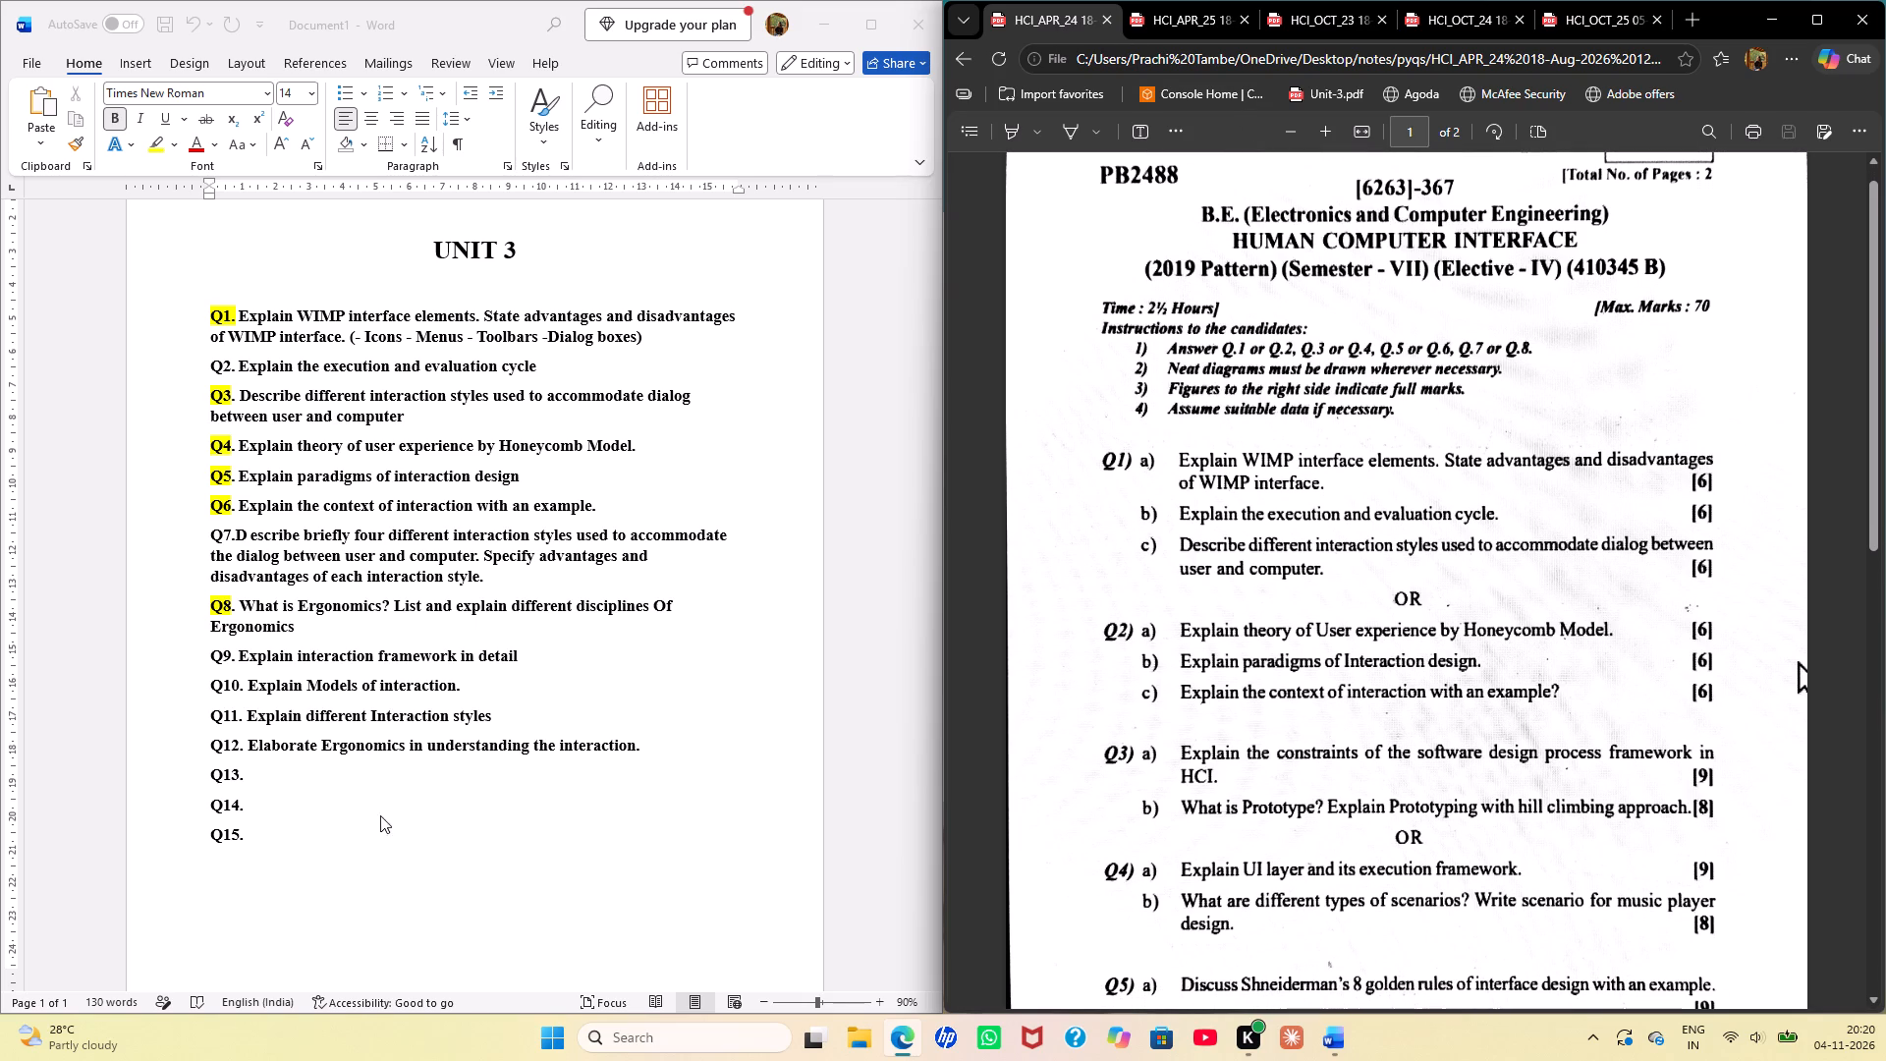
Delete the unused labels Q13., Q14. and Q15. from the end of the Unit 3 list in Word.
{"action": "left_click_drag", "start_coordinate": [255, 836], "coordinate": [228, 775]}
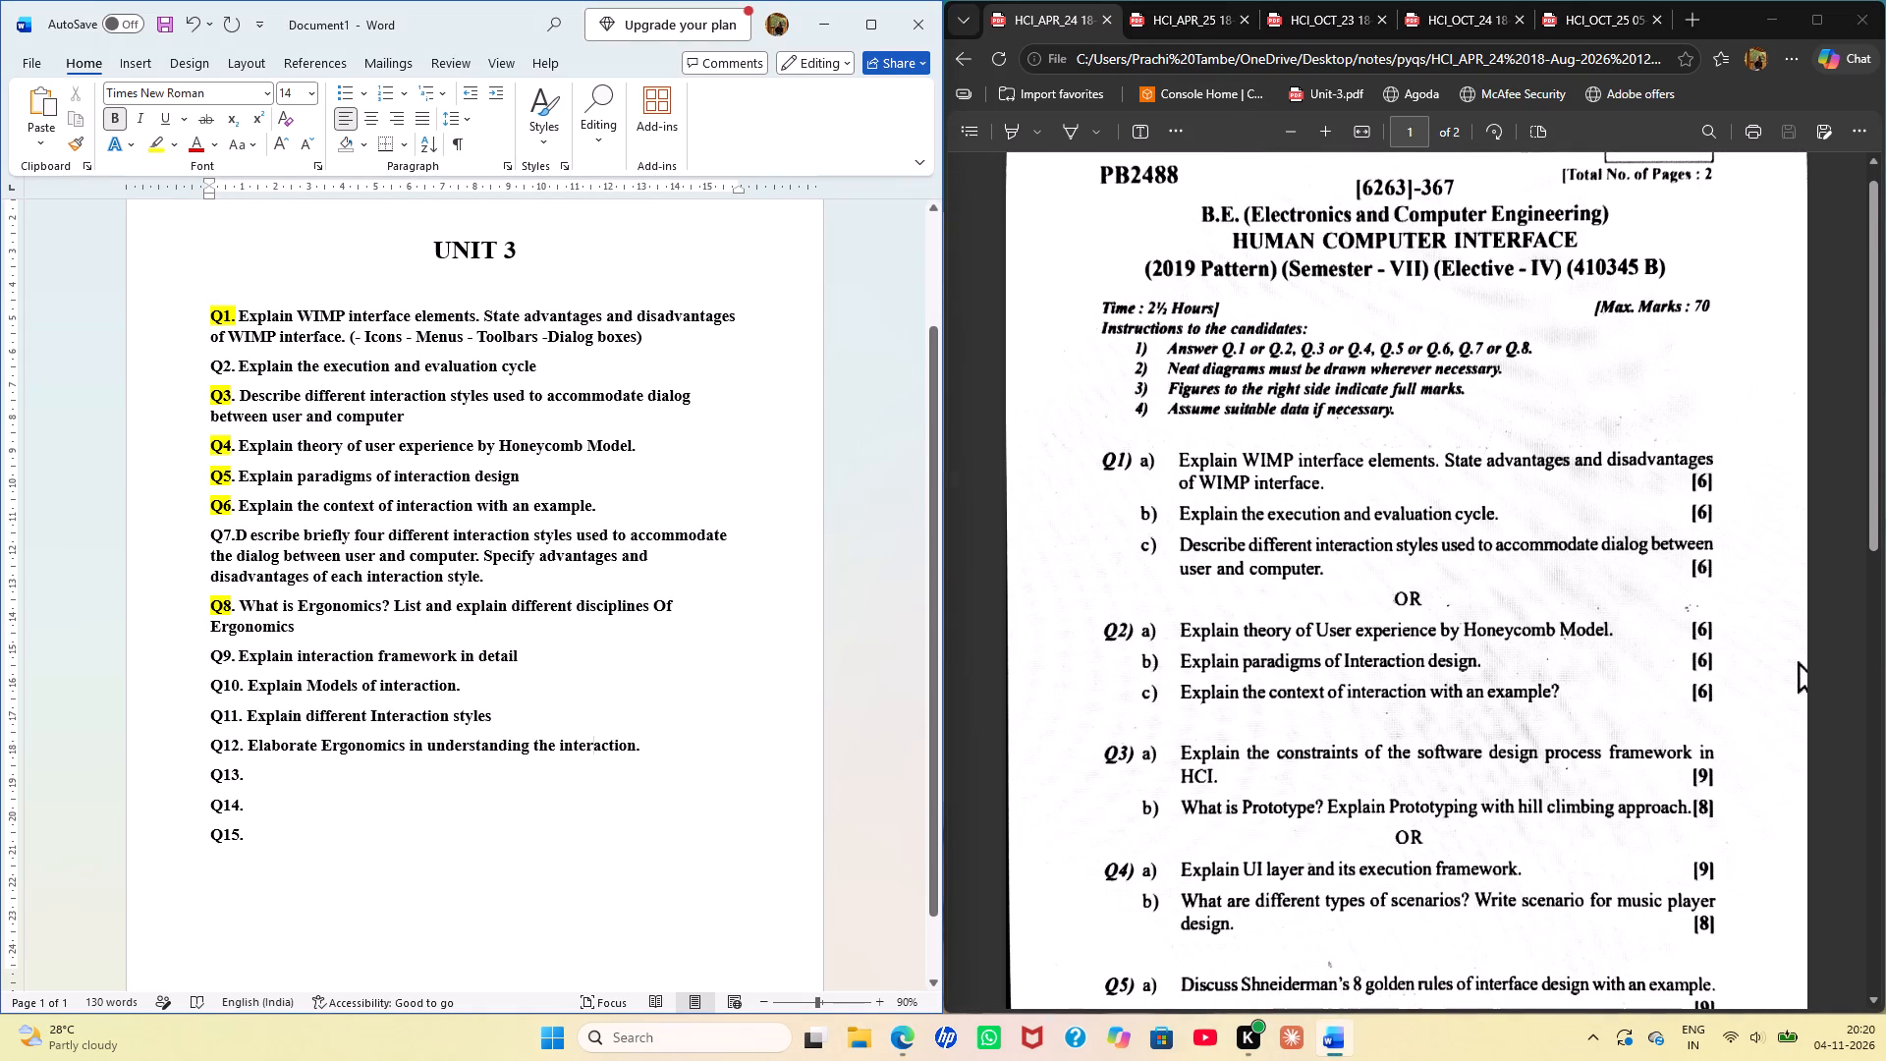
{"action": "left_click_drag", "start_coordinate": [228, 775], "coordinate": [209, 773]}
{"action": "left_click_drag", "start_coordinate": [209, 773], "coordinate": [266, 842]}
{"action": "key", "text": "BackSpace"}
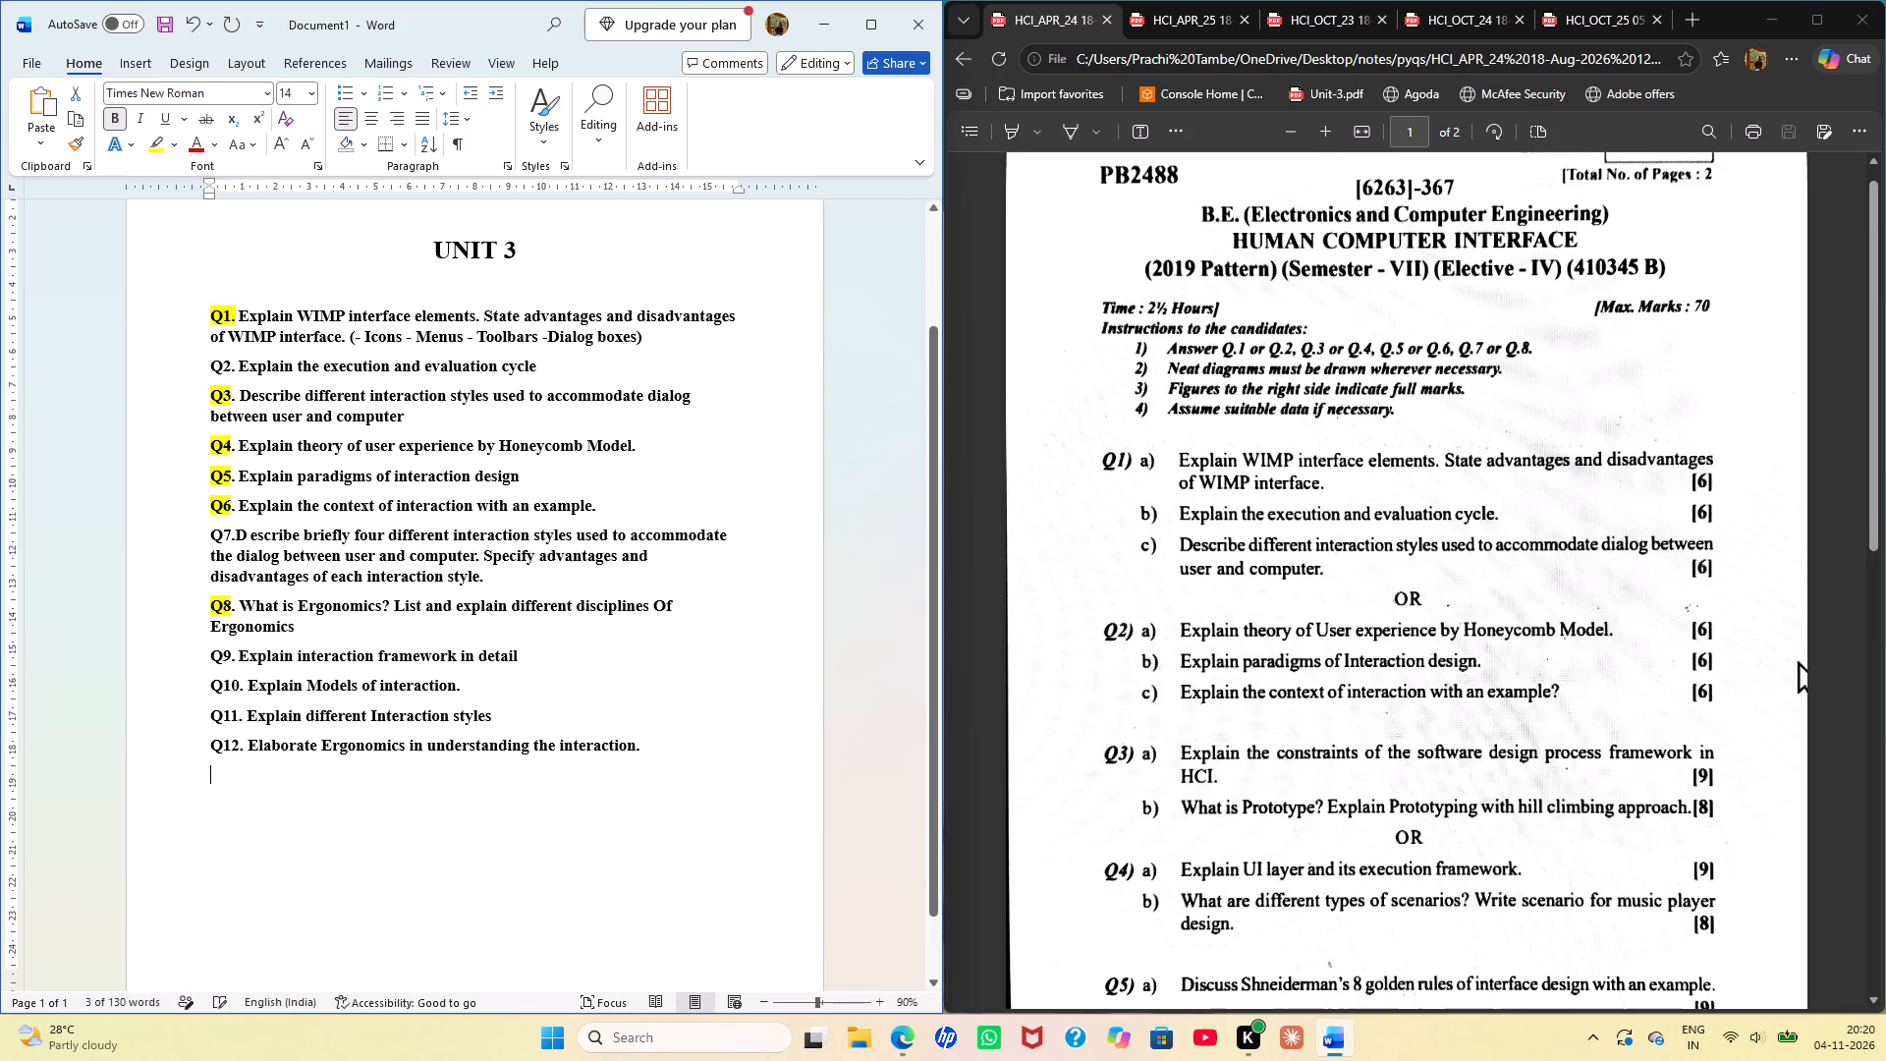
Add a centred heading "UNIT 4" in size 22 below the Unit 3 list, leaving blank lines above it.
{"action": "key", "text": "Return"}
{"action": "key", "text": "Return"}
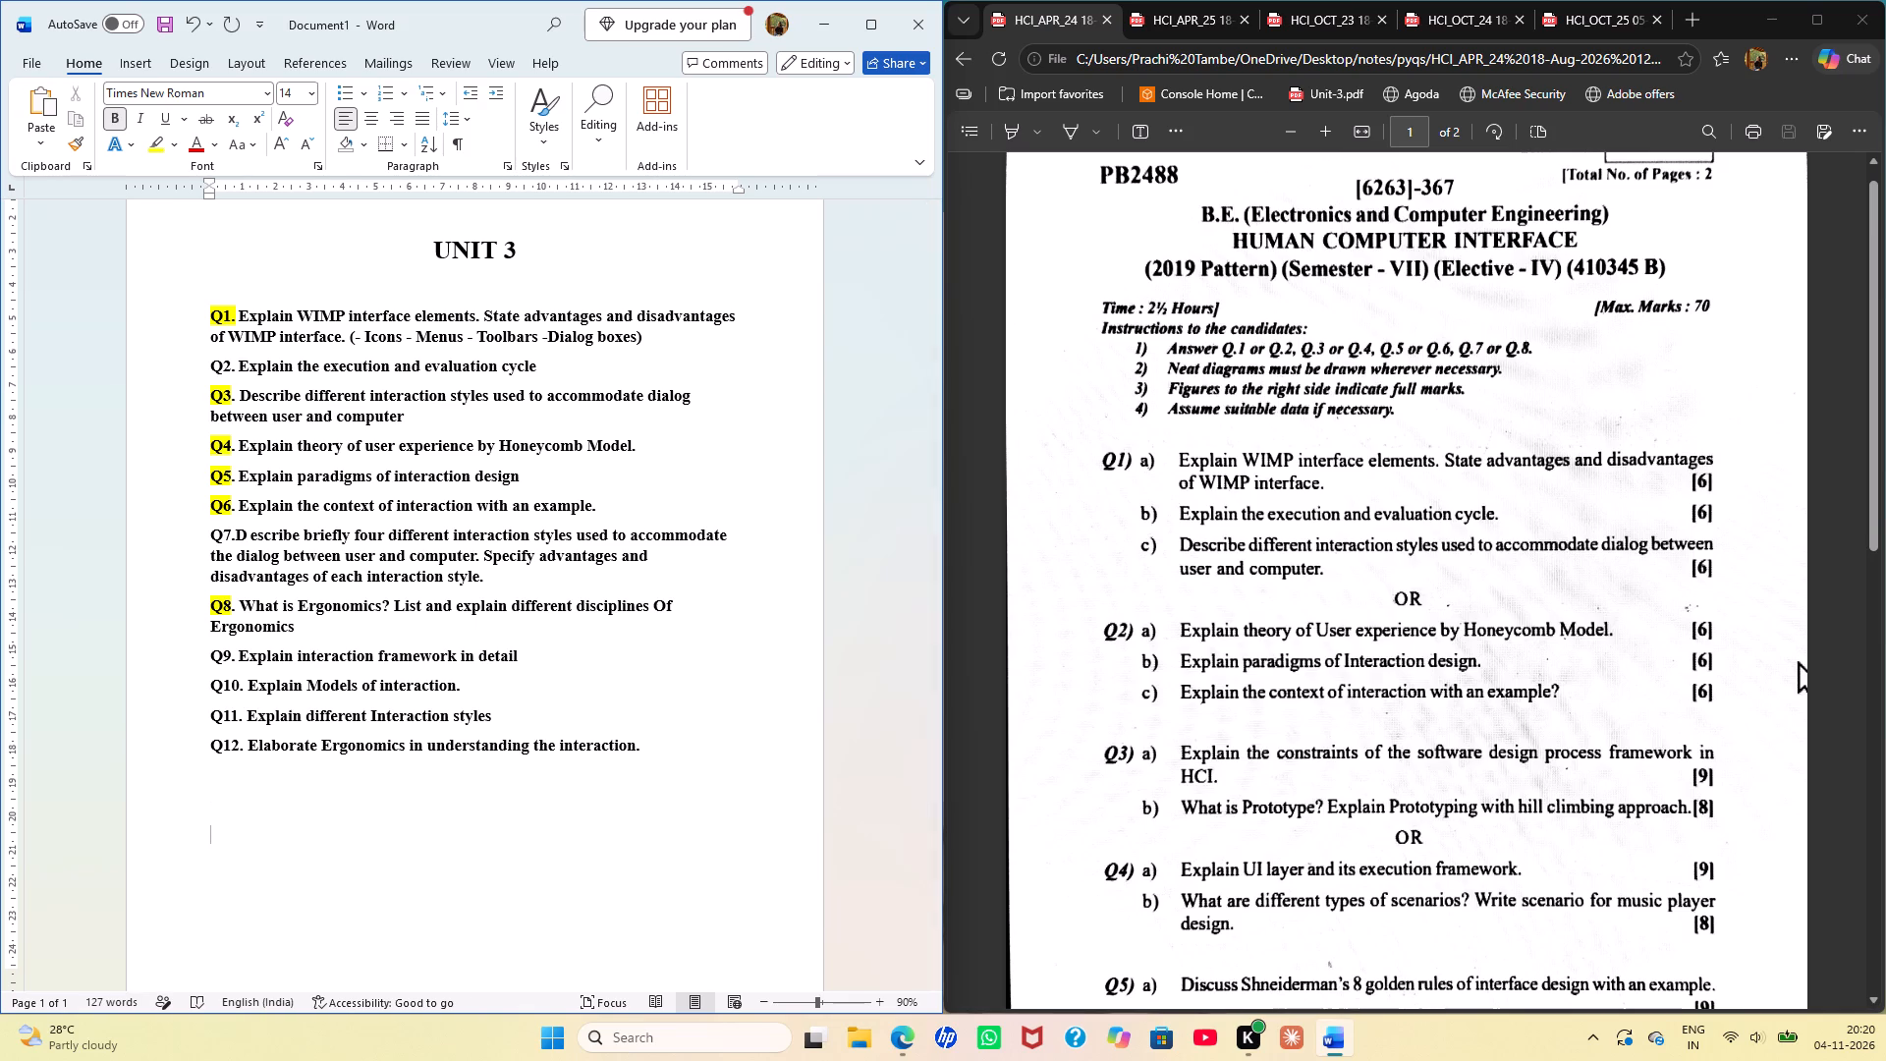
{"action": "type", "text": "UNIT"}
{"action": "key", "text": "space"}
{"action": "key", "text": "4"}
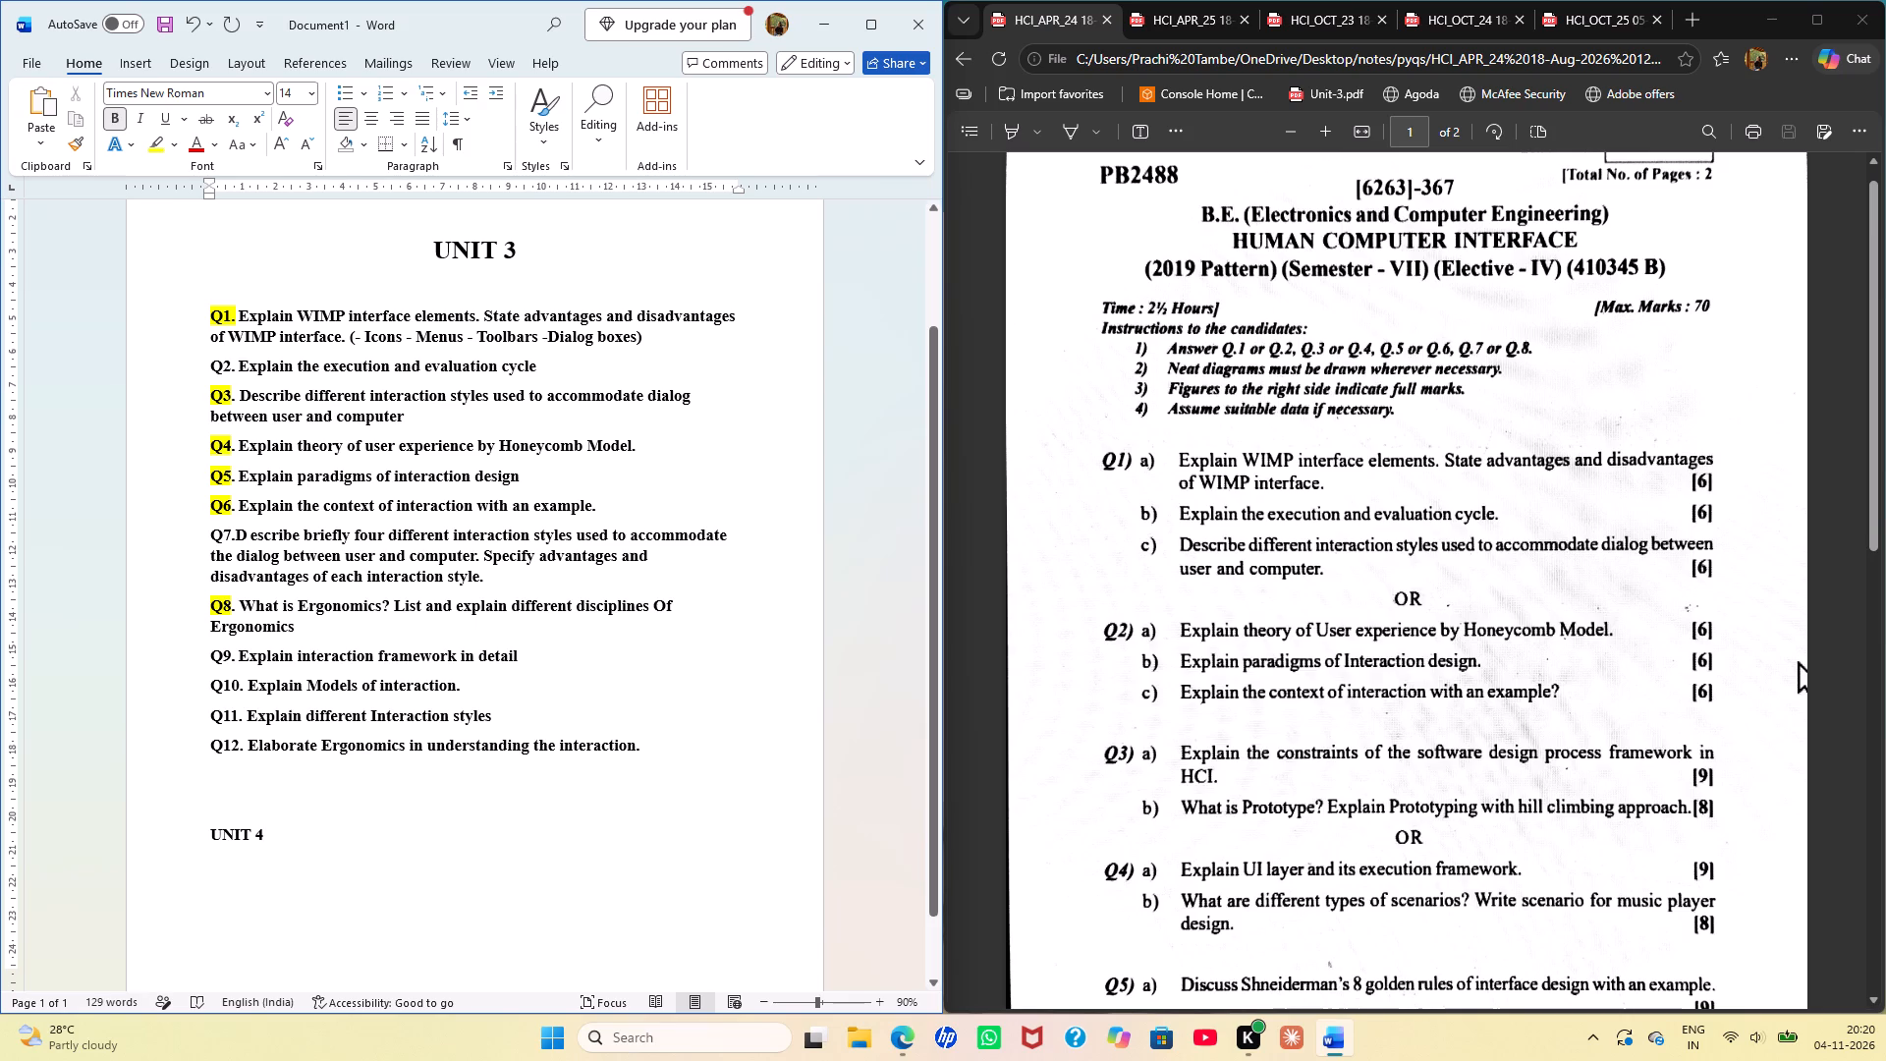
{"action": "left_click_drag", "start_coordinate": [274, 841], "coordinate": [218, 838]}
{"action": "left_click_drag", "start_coordinate": [218, 838], "coordinate": [209, 837]}
{"action": "left_click", "coordinate": [339, 769]}
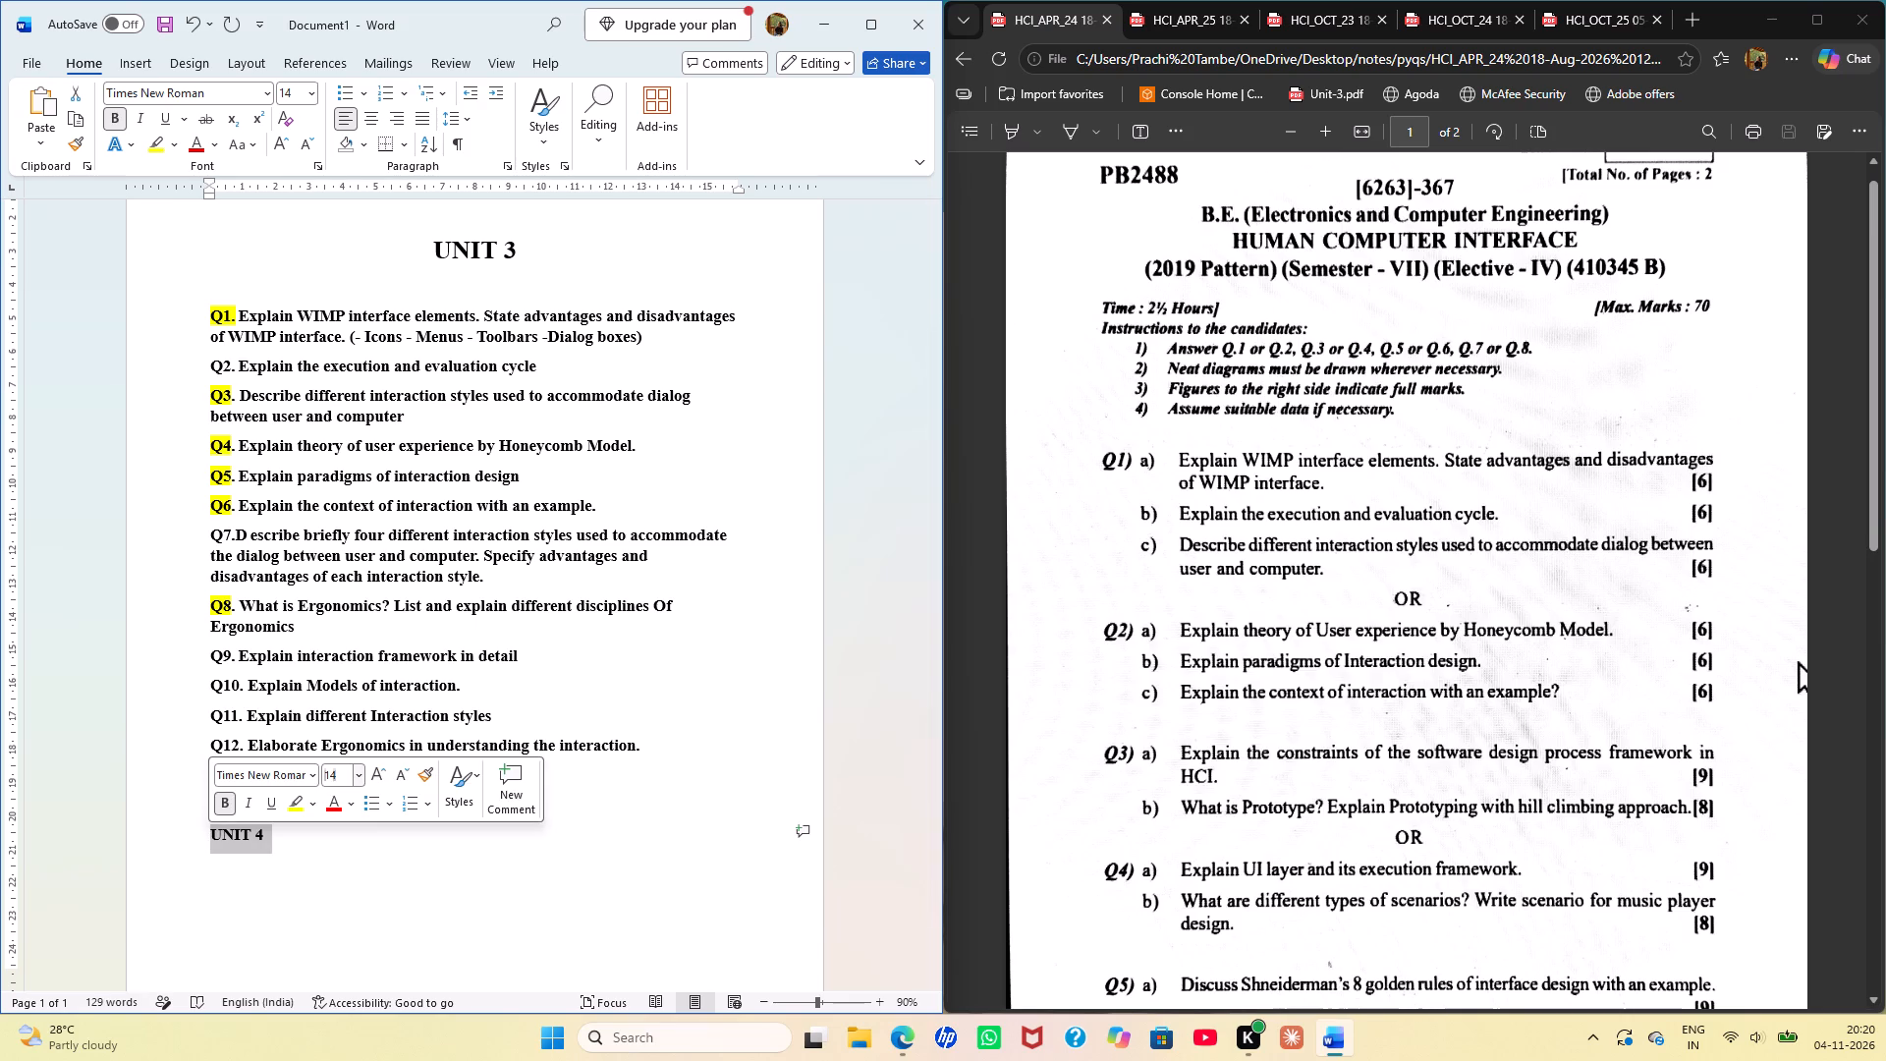
{"action": "type", "text": "22"}
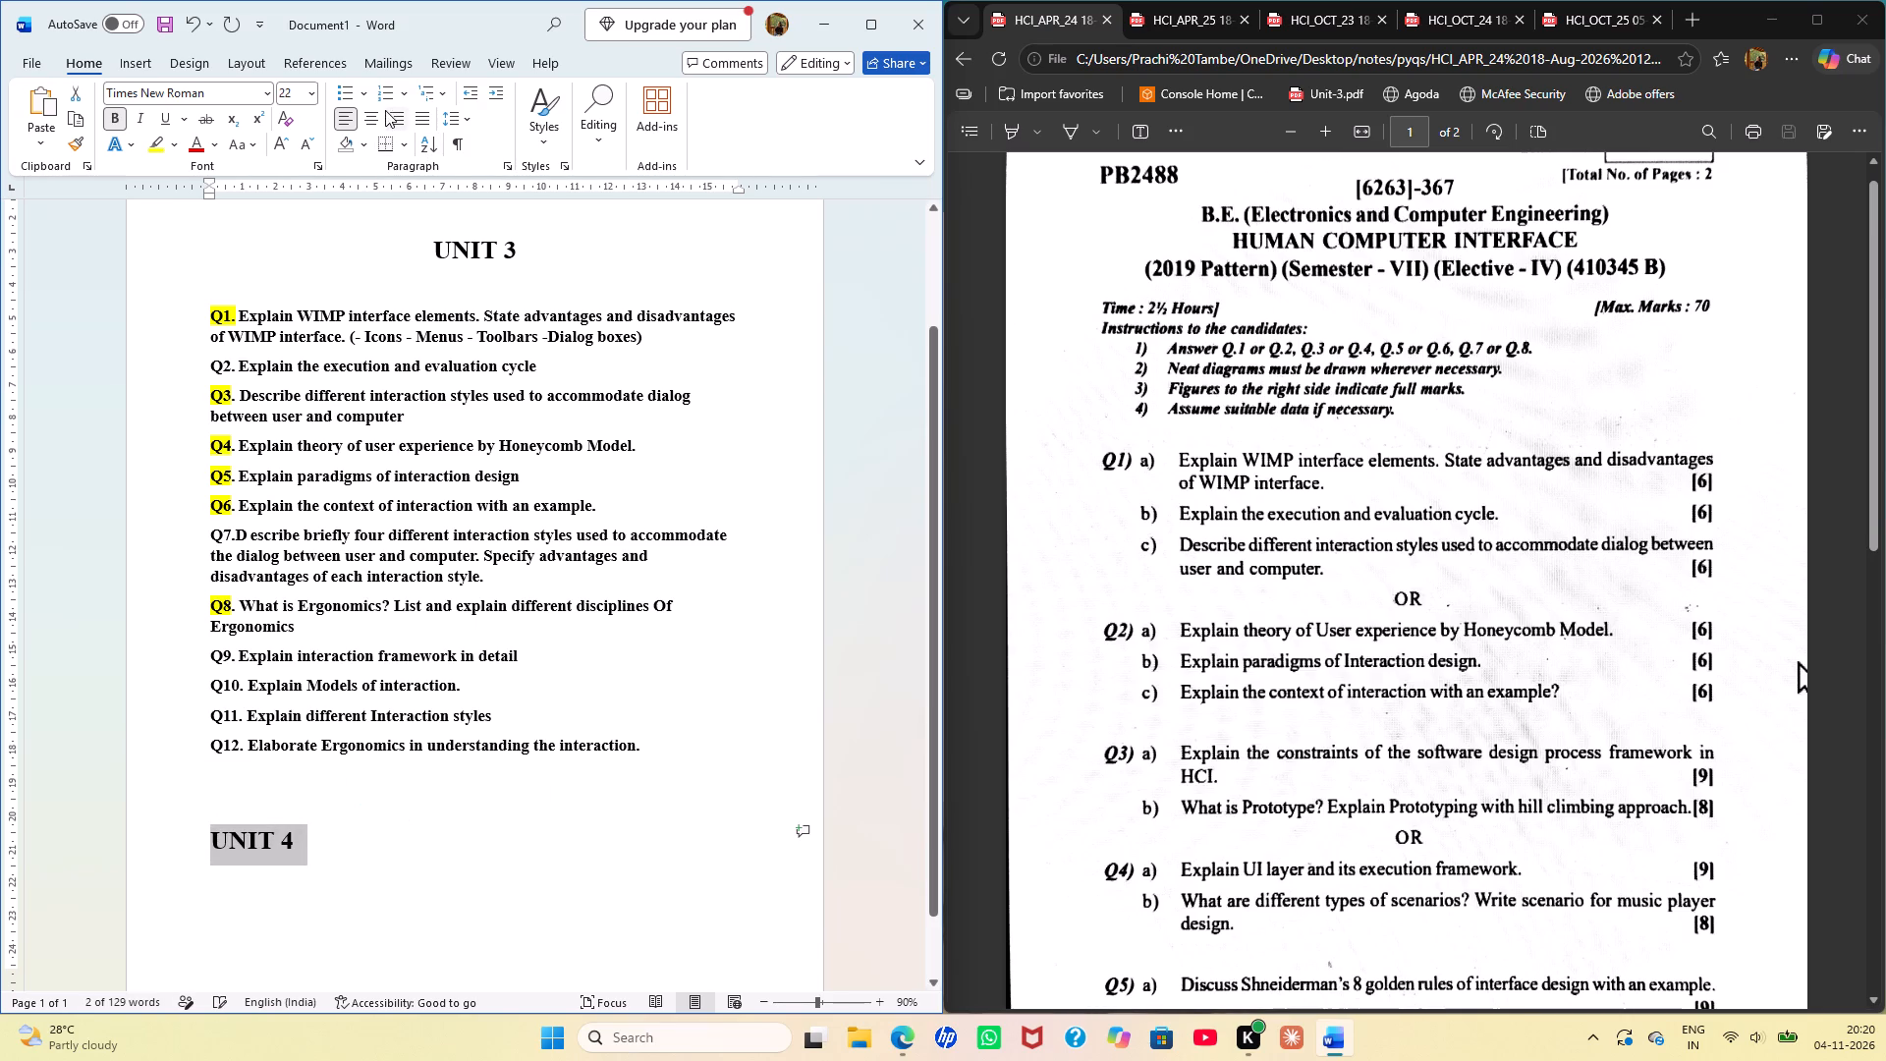
{"action": "left_click", "coordinate": [372, 112]}
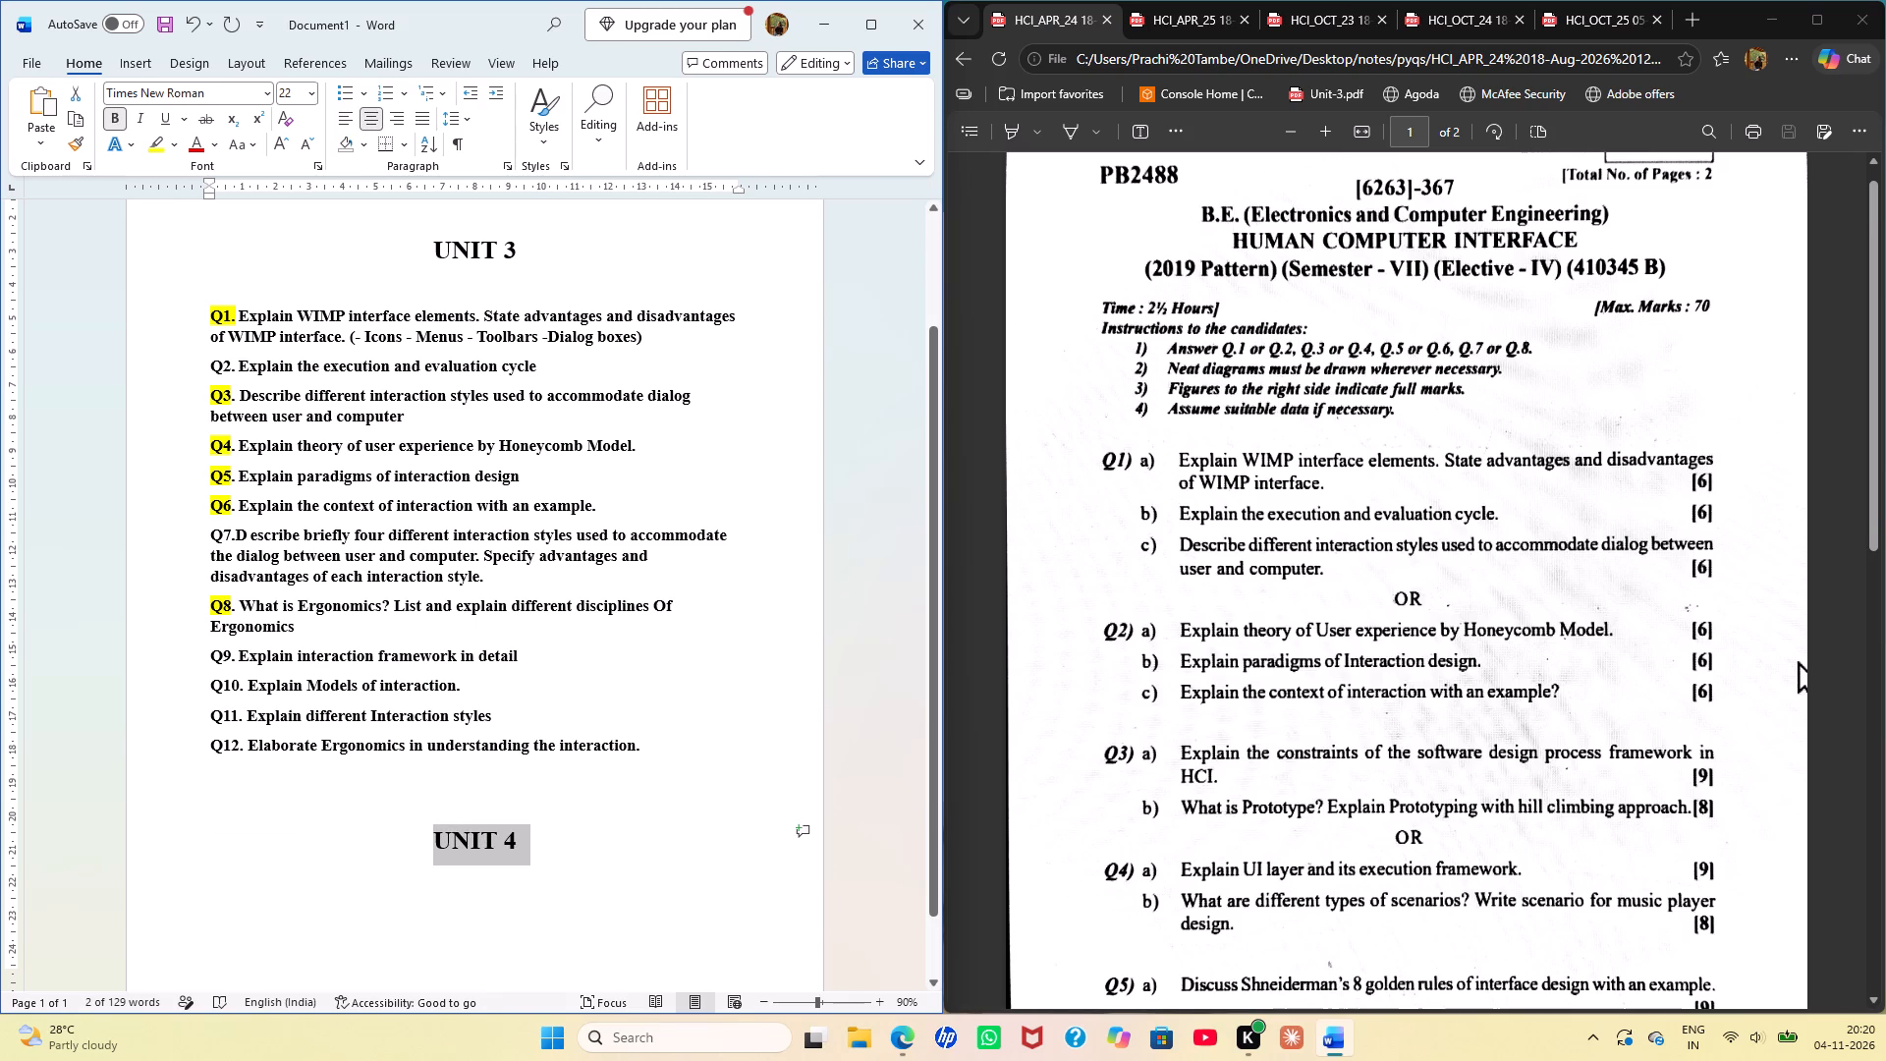
{"action": "left_click", "coordinate": [536, 833]}
Start a left-aligned list in size 14 under the UNIT 4 heading with the labels Q1., Q2. and Q3. on separate lines.
{"action": "key", "text": "Return"}
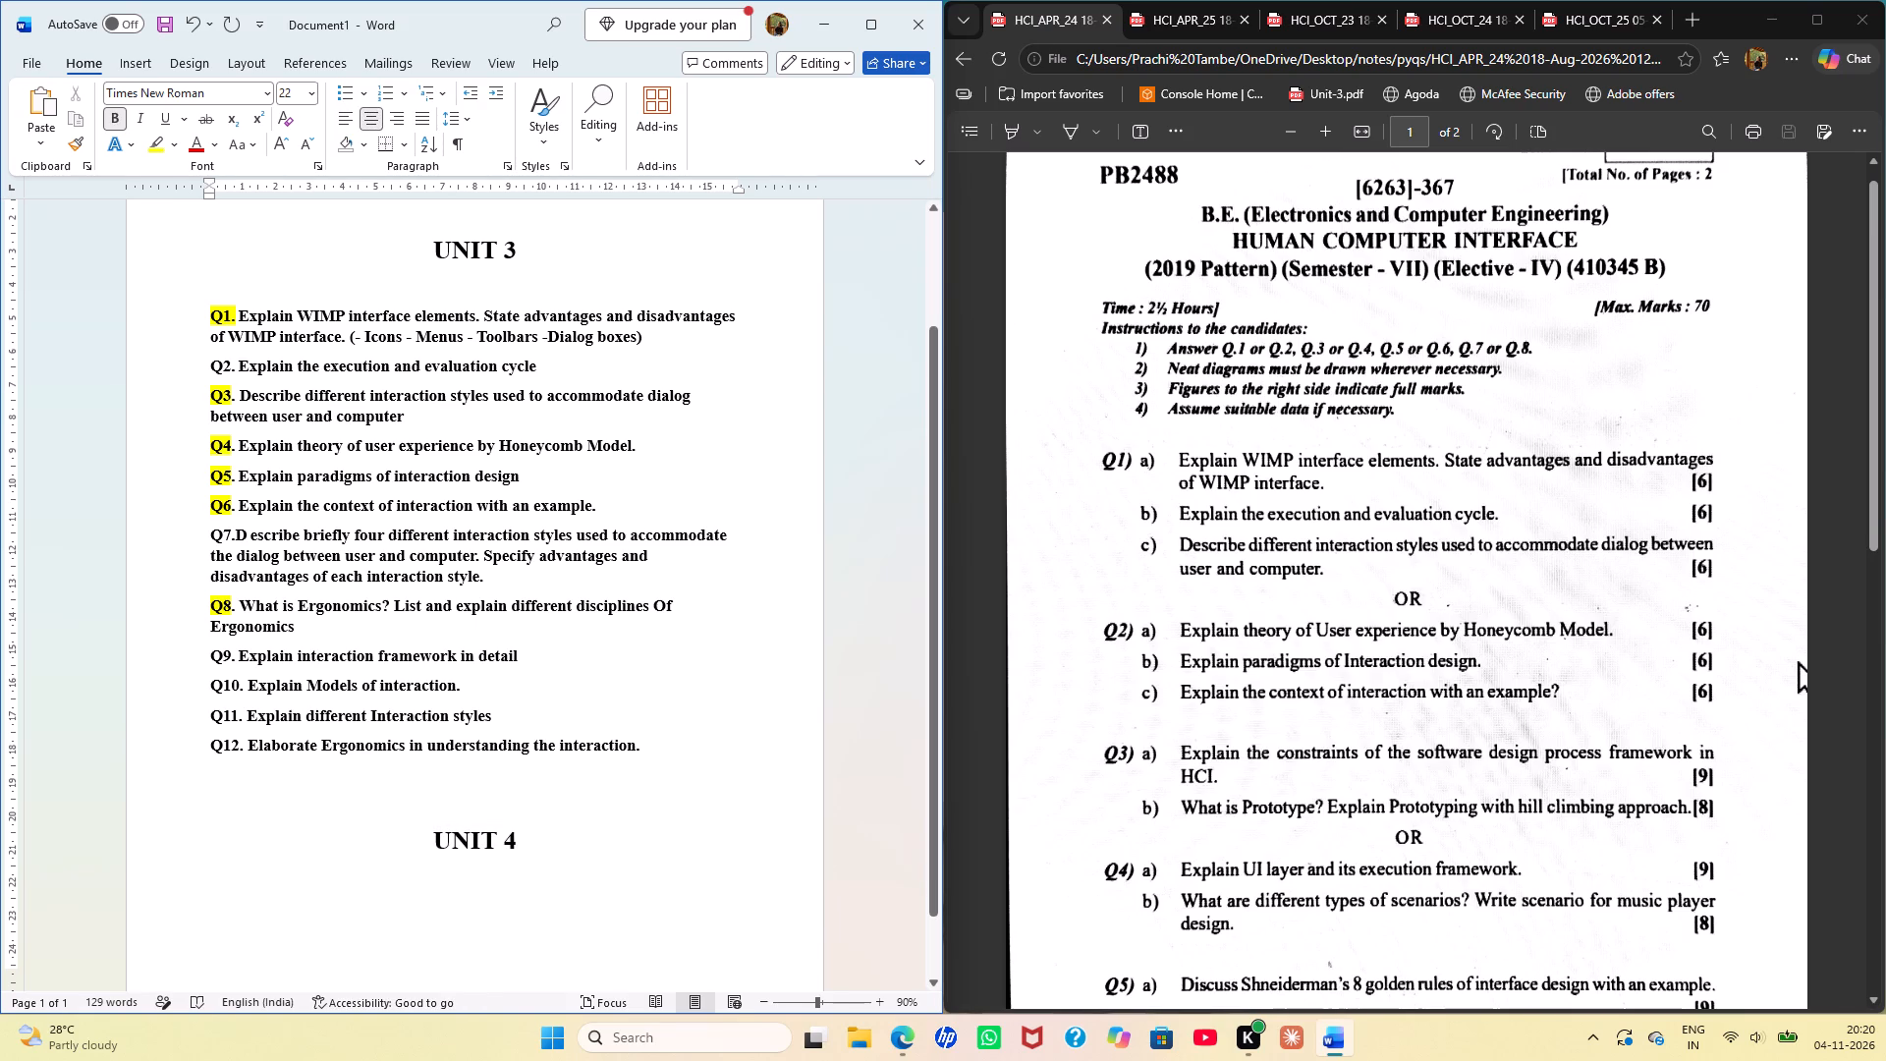
{"action": "left_click", "coordinate": [293, 84]}
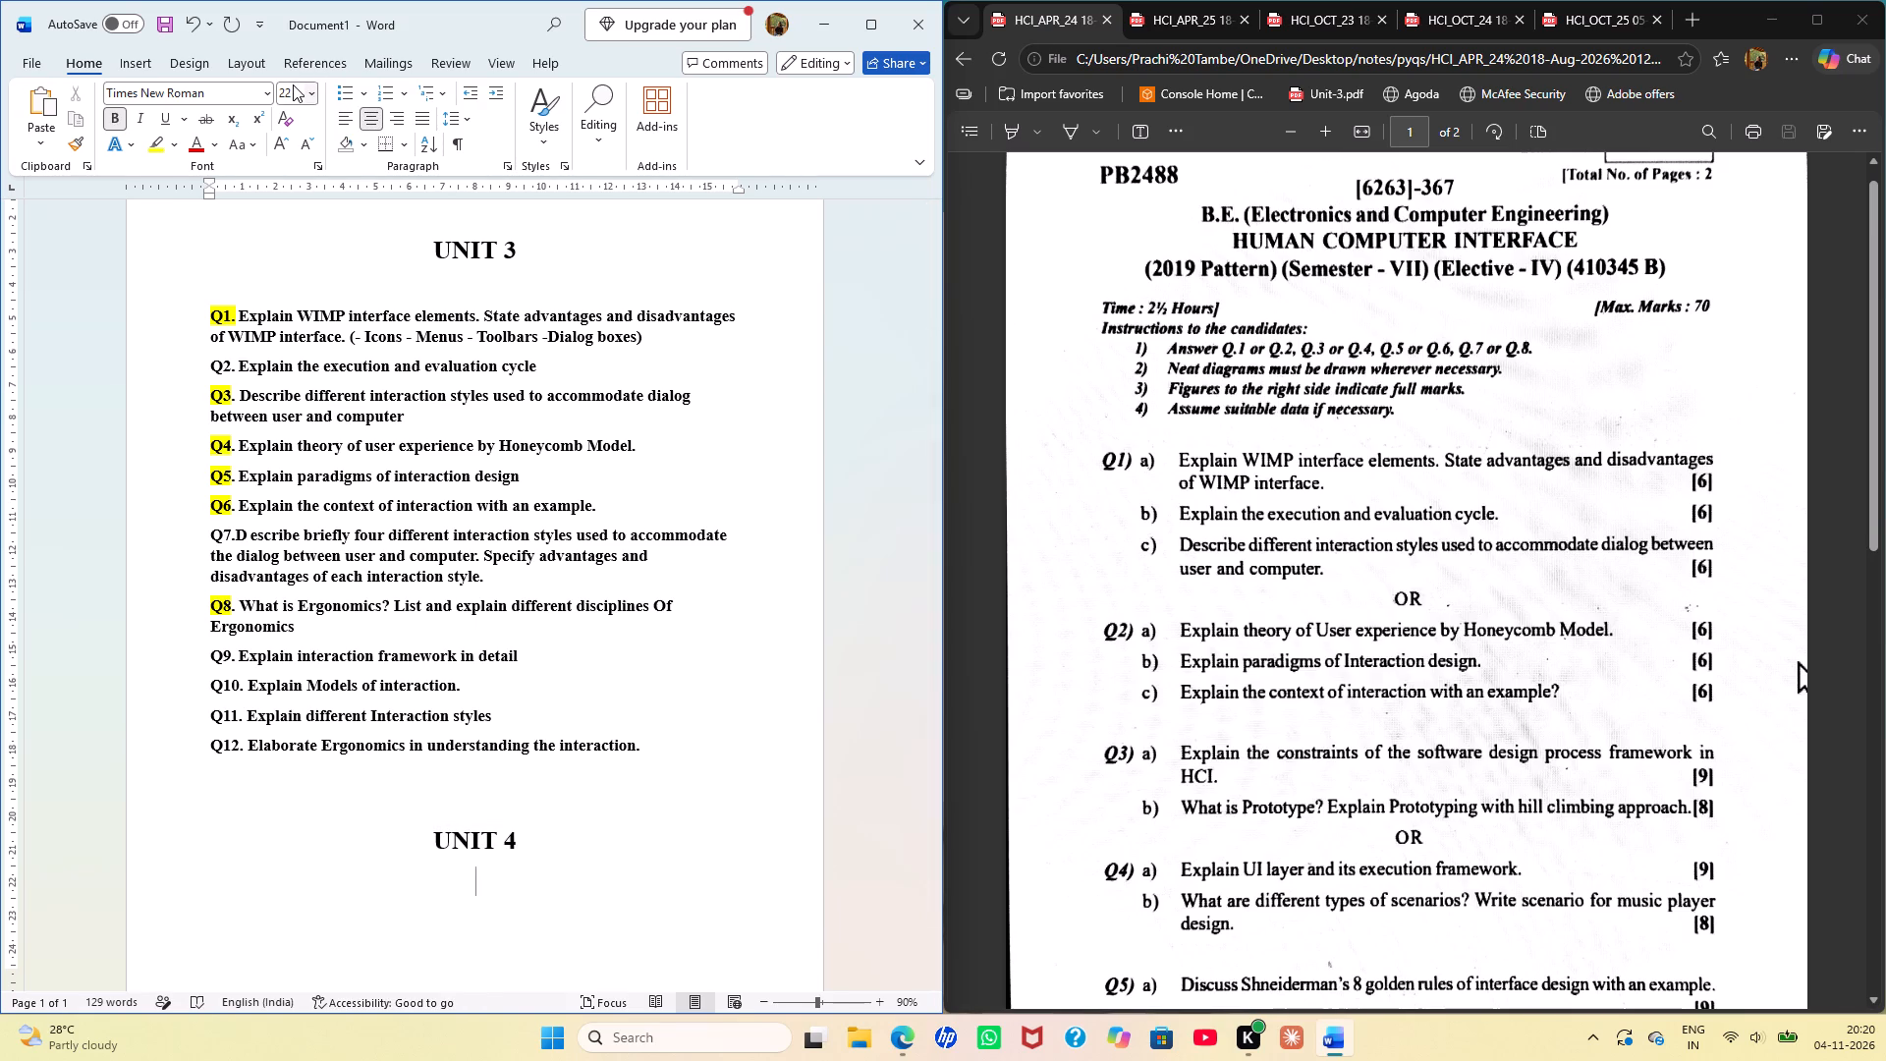
{"action": "left_click", "coordinate": [292, 92]}
{"action": "type", "text": "14"}
{"action": "left_click", "coordinate": [343, 115]}
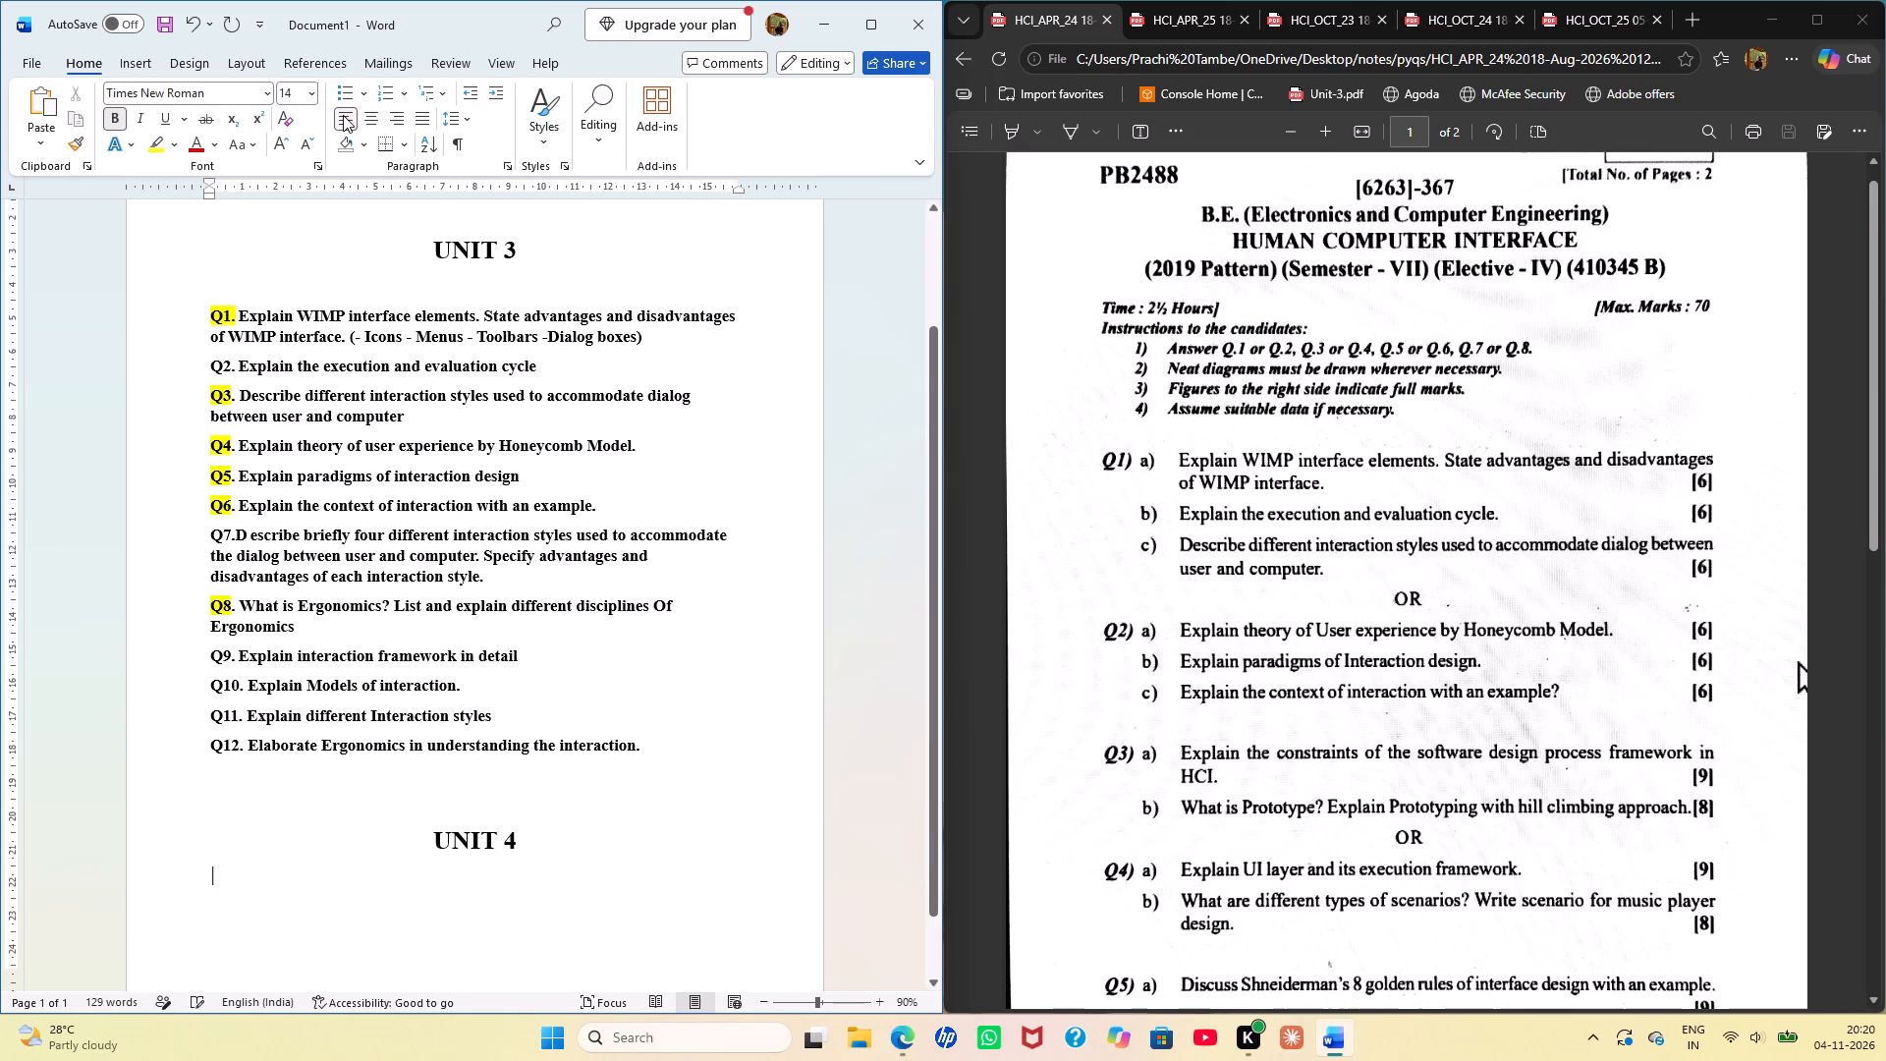
{"action": "type", "text": "Q1"}
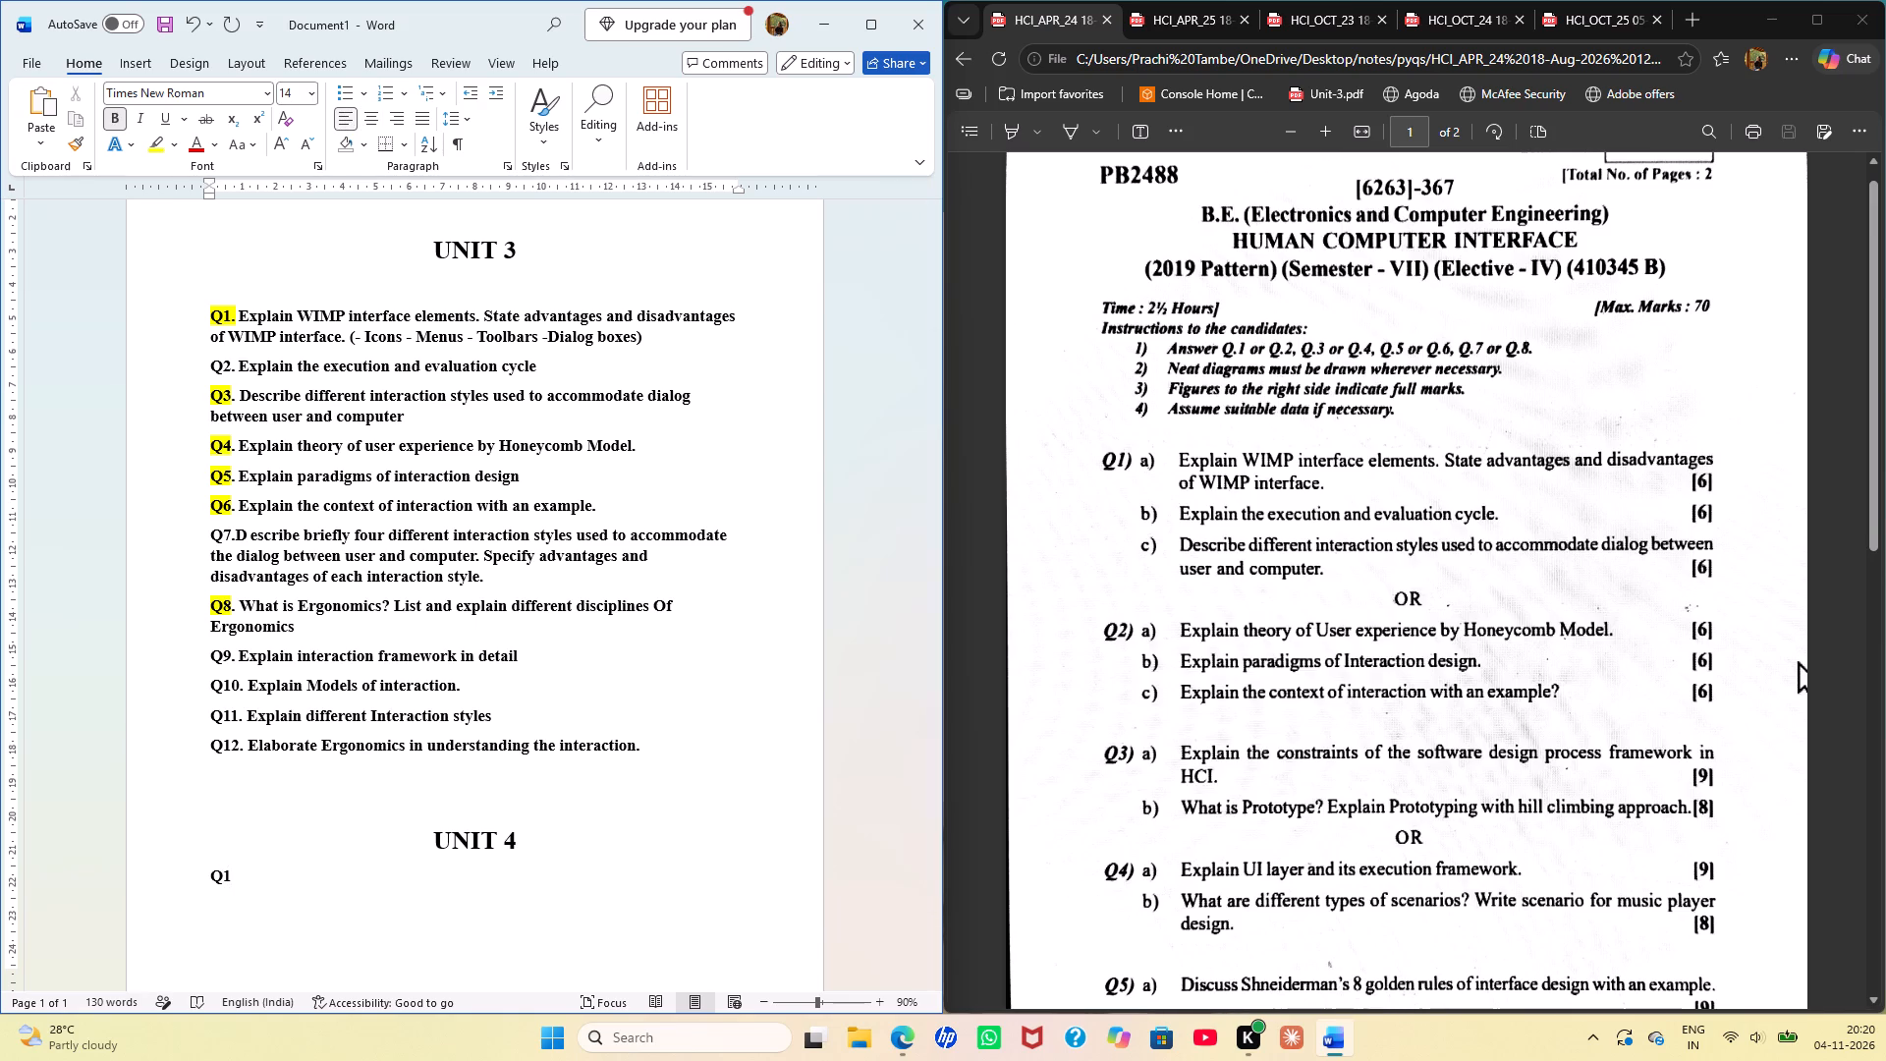
{"action": "key", "text": "period"}
{"action": "key", "text": "Return"}
{"action": "key", "text": "1"}
{"action": "key", "text": "BackSpace"}
{"action": "type", "text": "Q2"}
{"action": "type", "text": ".]Q3.]"}
{"action": "key", "text": "BackSpace"}
{"action": "key", "text": "BackSpace"}
{"action": "key", "text": "BackSpace"}
{"action": "key", "text": "BackSpace"}
{"action": "key", "text": "BackSpace"}
{"action": "key", "text": "BackSpace"}
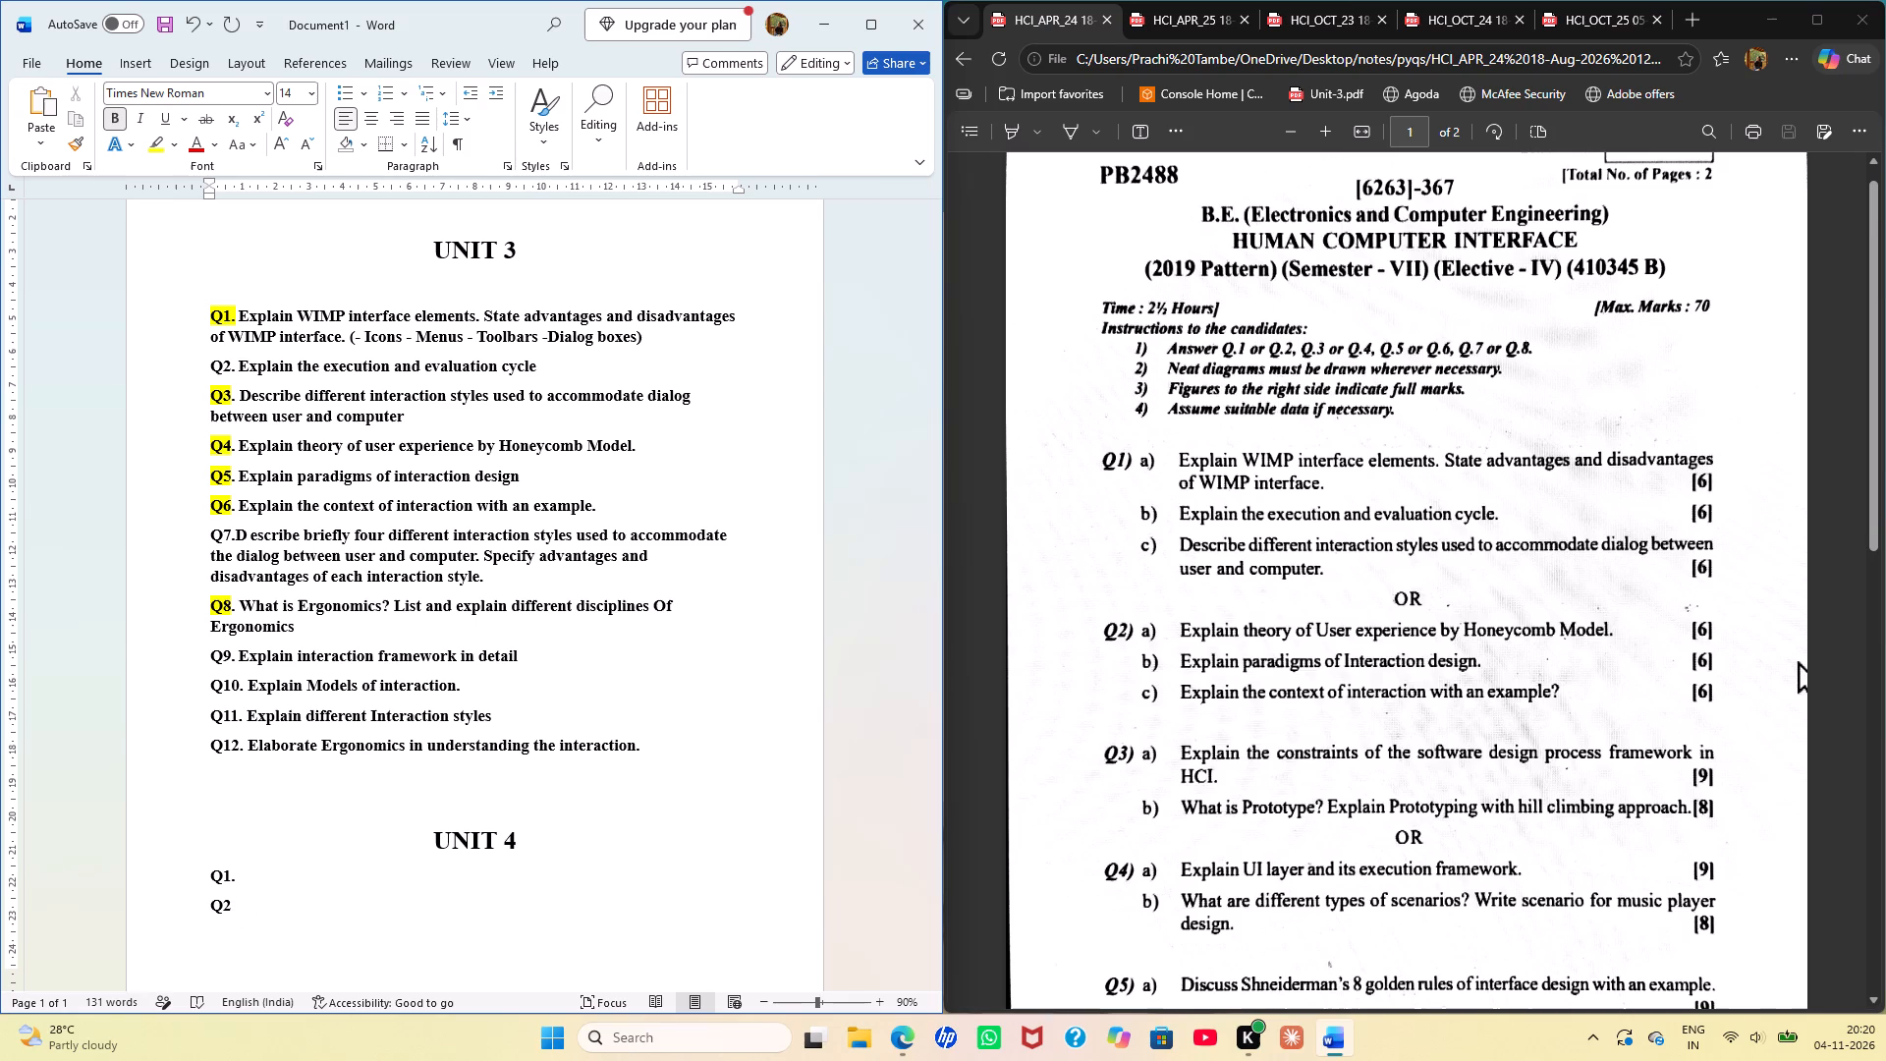
{"action": "key", "text": "period"}
{"action": "key", "text": "Return"}
{"action": "type", "text": "Q3."}
Continue the Unit 4 list with the labels Q4. to Q10., each on its own line.
{"action": "key", "text": "Return"}
{"action": "type", "text": "Q4."}
{"action": "key", "text": "Return"}
{"action": "type", "text": "Q5."}
{"action": "key", "text": "Return"}
{"action": "type", "text": "Q6."}
{"action": "key", "text": "Return"}
{"action": "type", "text": "Q7."}
{"action": "key", "text": "Return"}
{"action": "type", "text": "Q8."}
{"action": "key", "text": "Return"}
{"action": "type", "text": "Q9"}
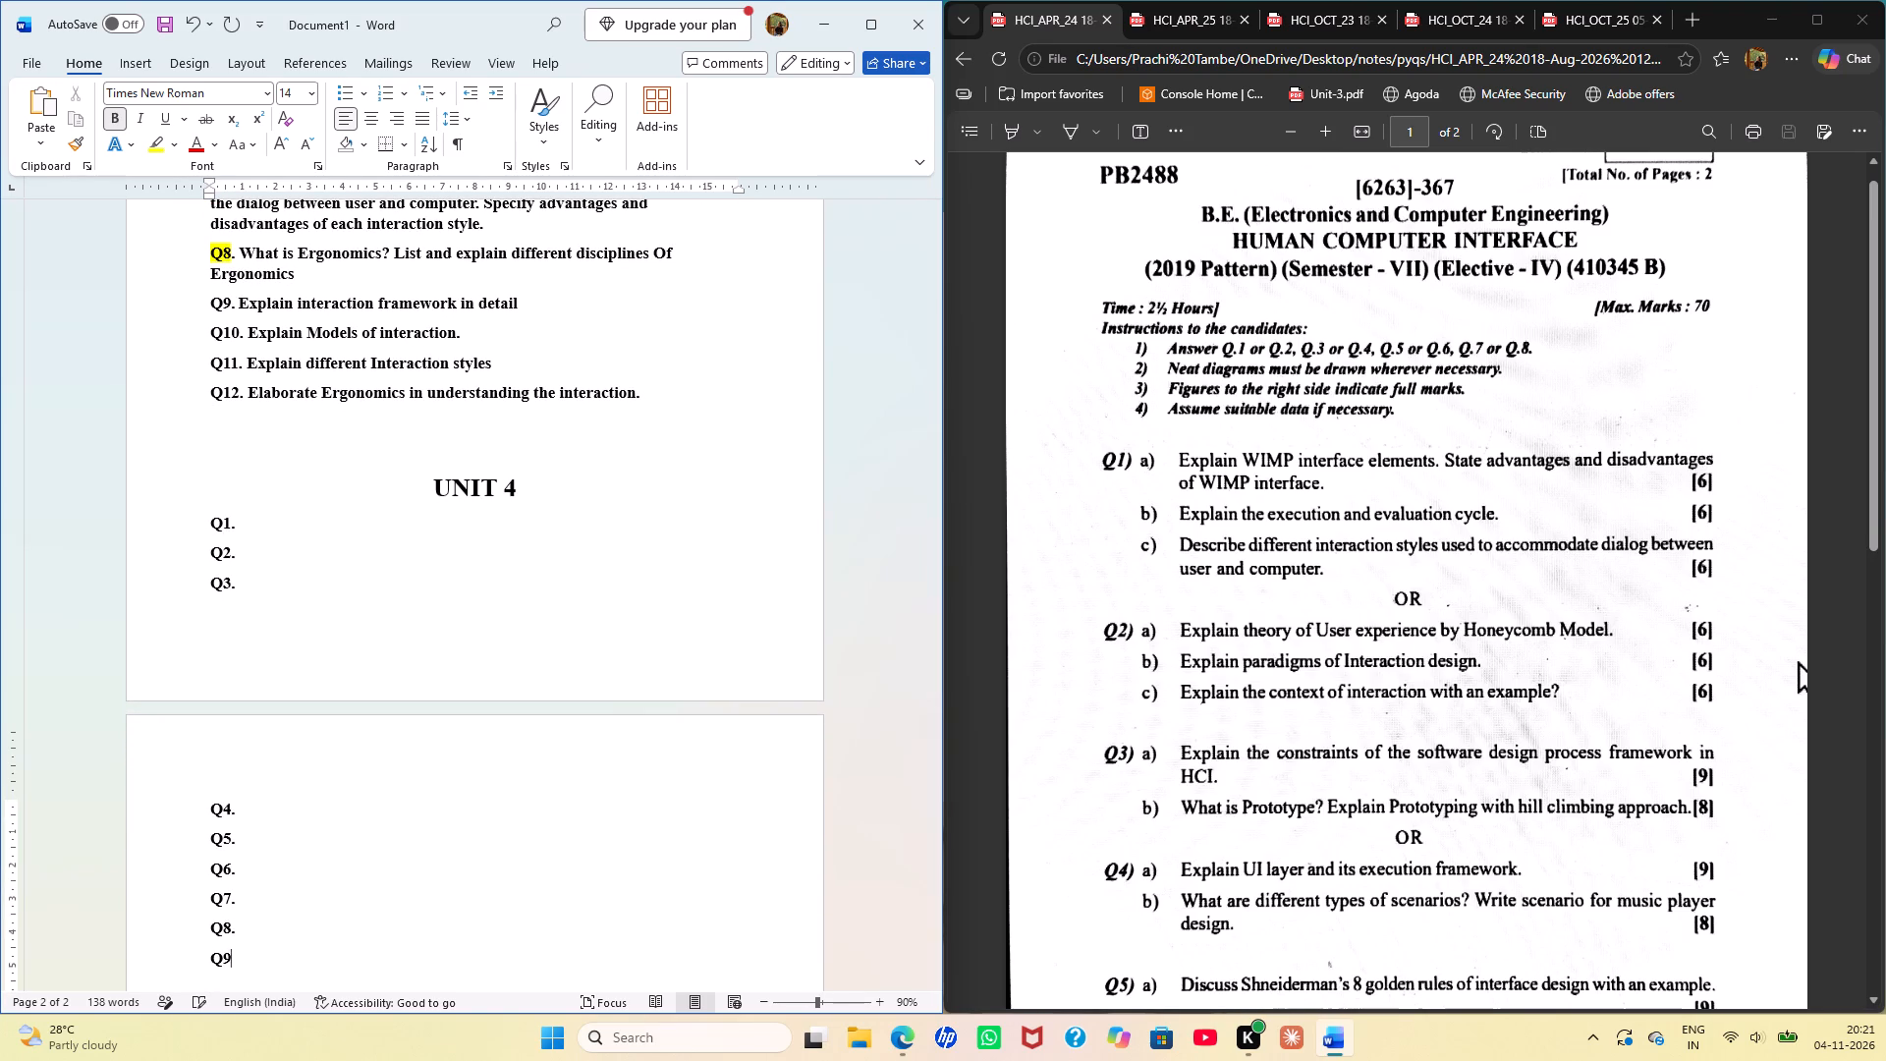
{"action": "key", "text": "period"}
{"action": "key", "text": "Return"}
{"action": "type", "text": "Q10/"}
{"action": "key", "text": "BackSpace"}
{"action": "key", "text": "comma"}
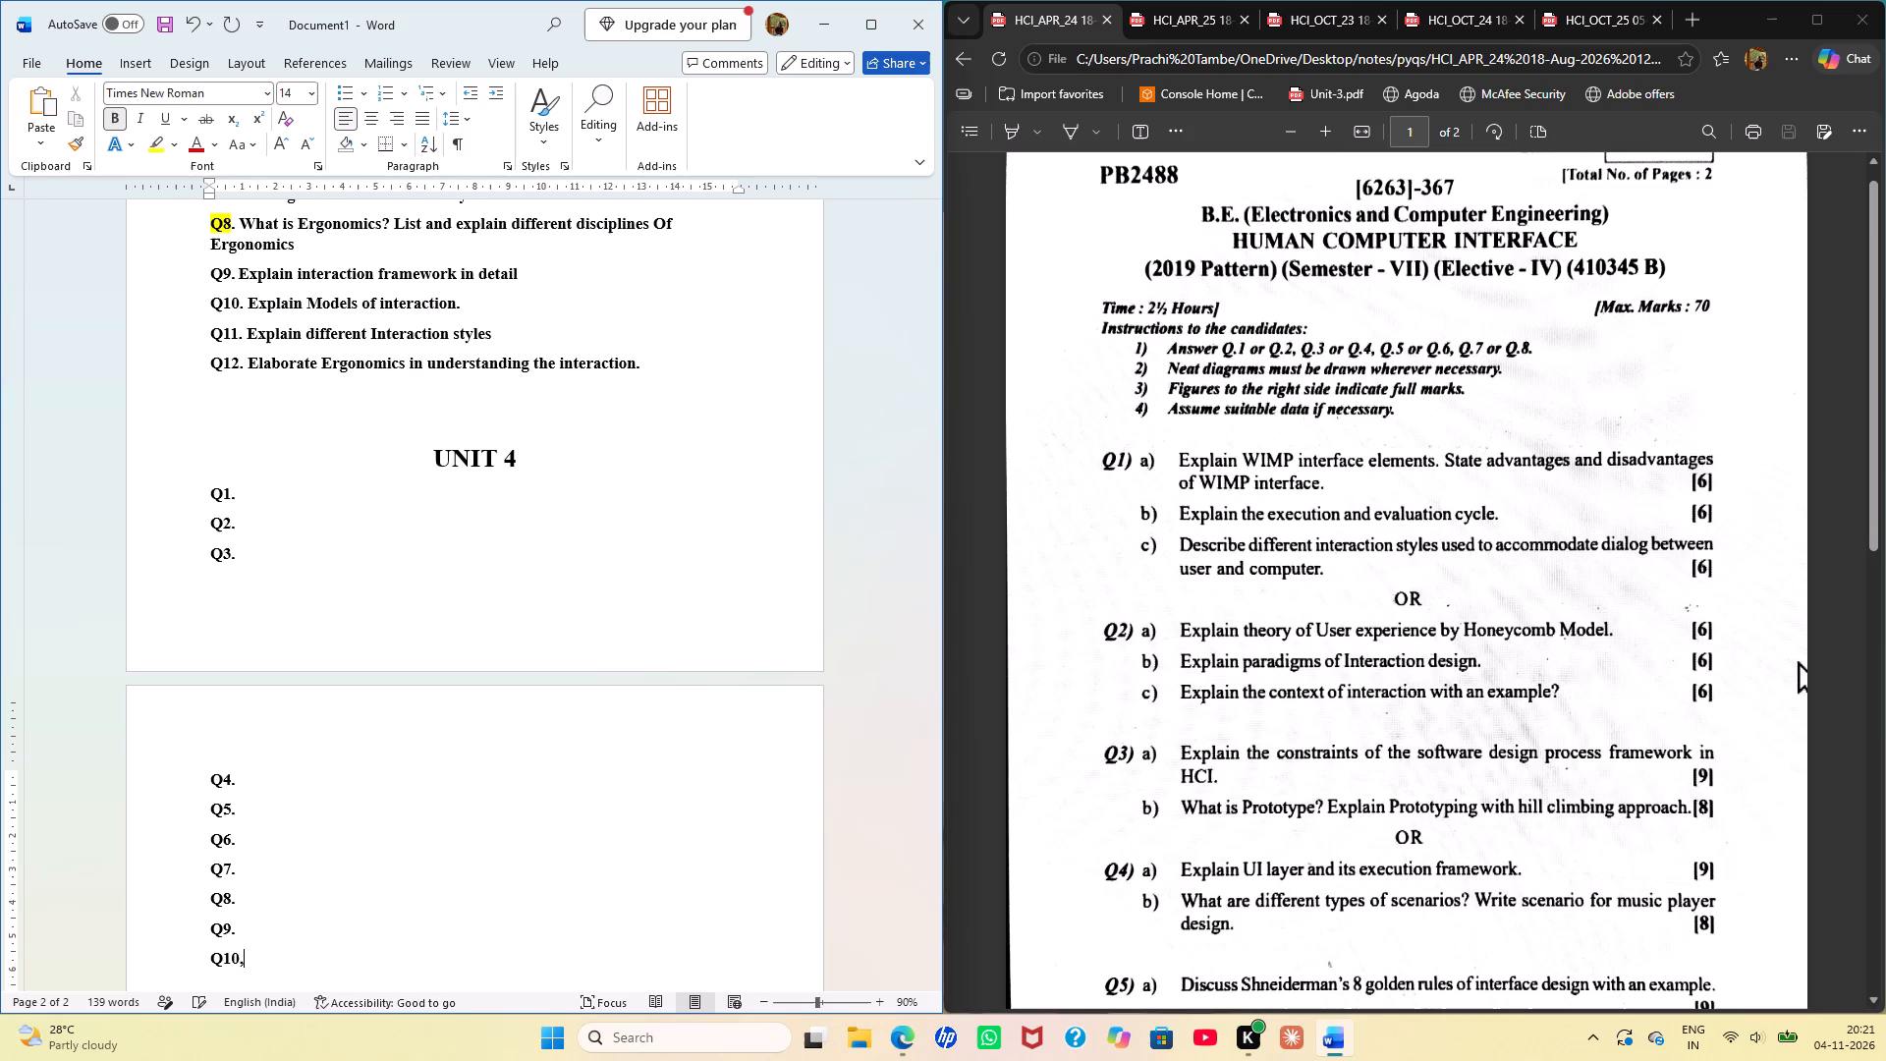
{"action": "key", "text": "BackSpace"}
{"action": "key", "text": "period"}
Complete the Unit 4 list with the labels Q11. to Q15., each on its own line.
{"action": "key", "text": "Return"}
{"action": "key", "text": "1"}
{"action": "key", "text": "BackSpace"}
{"action": "type", "text": "Q11."}
{"action": "key", "text": "Return"}
{"action": "key", "text": "1"}
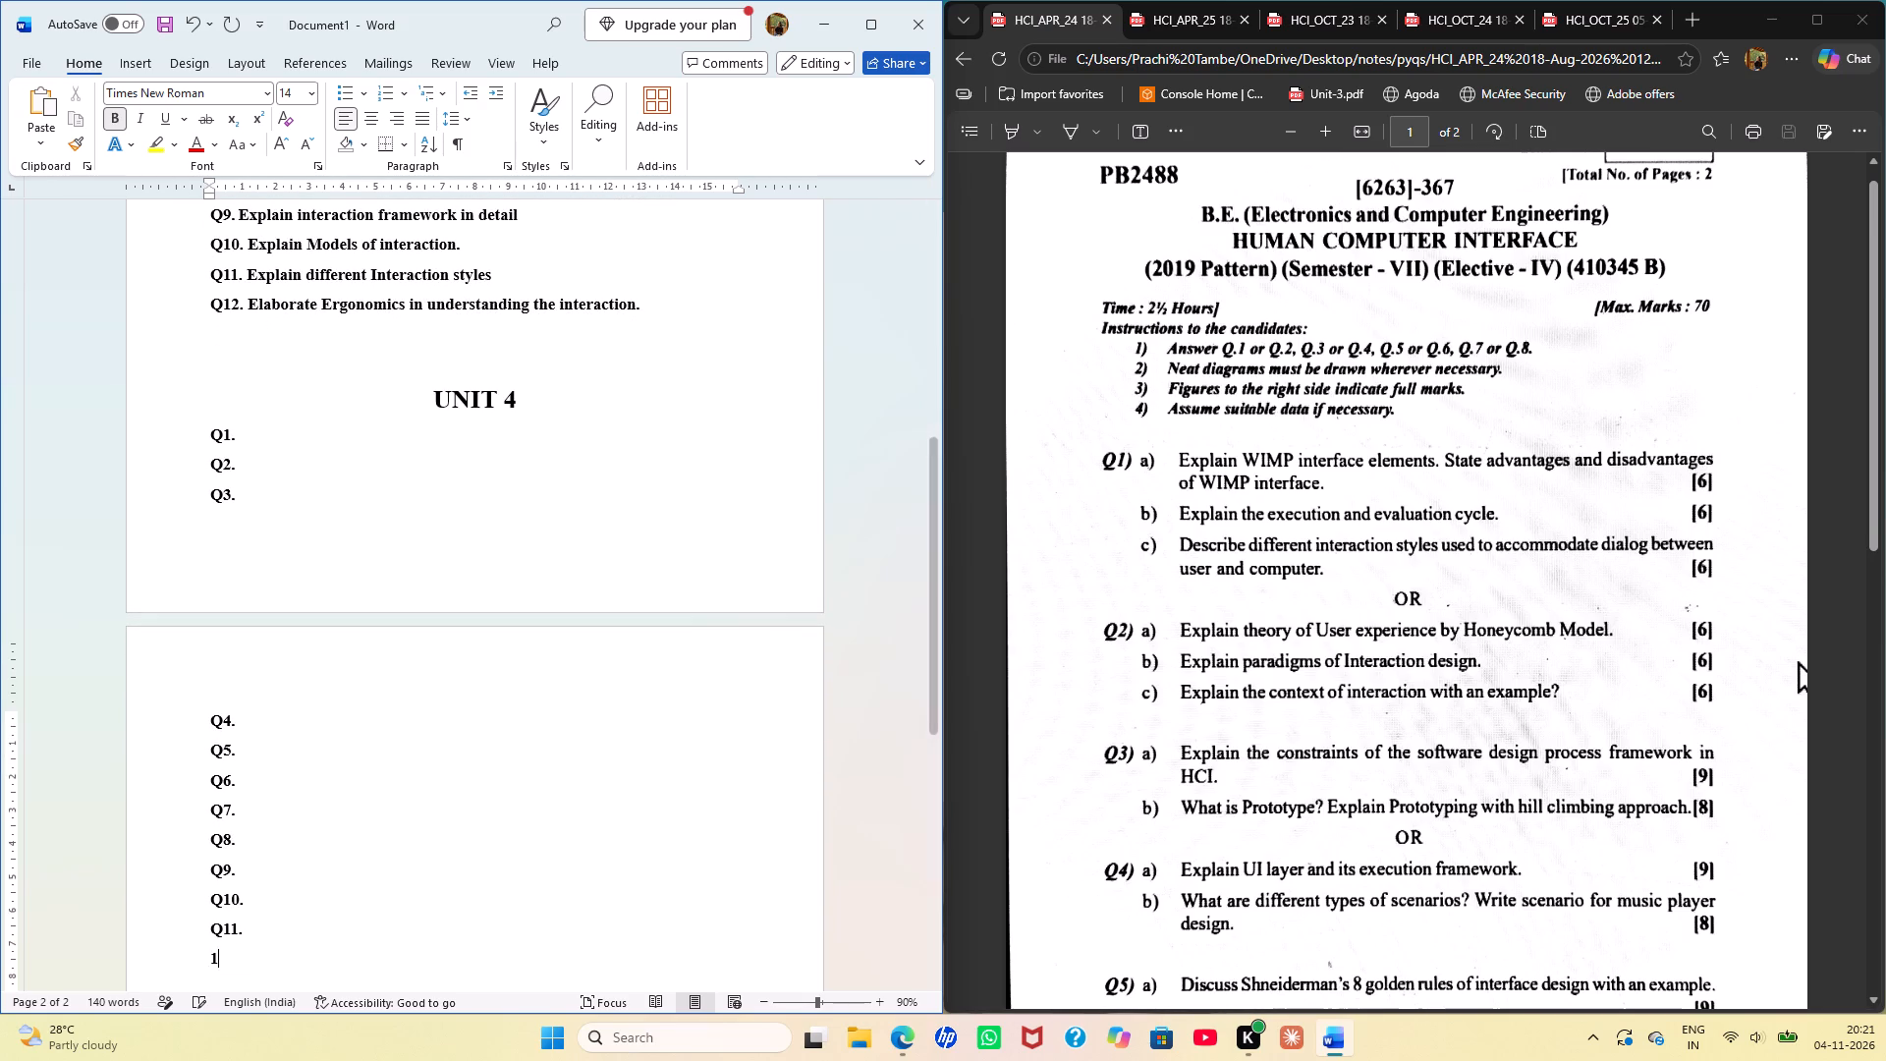
{"action": "key", "text": "BackSpace"}
{"action": "type", "text": "Q12."}
{"action": "key", "text": "Return"}
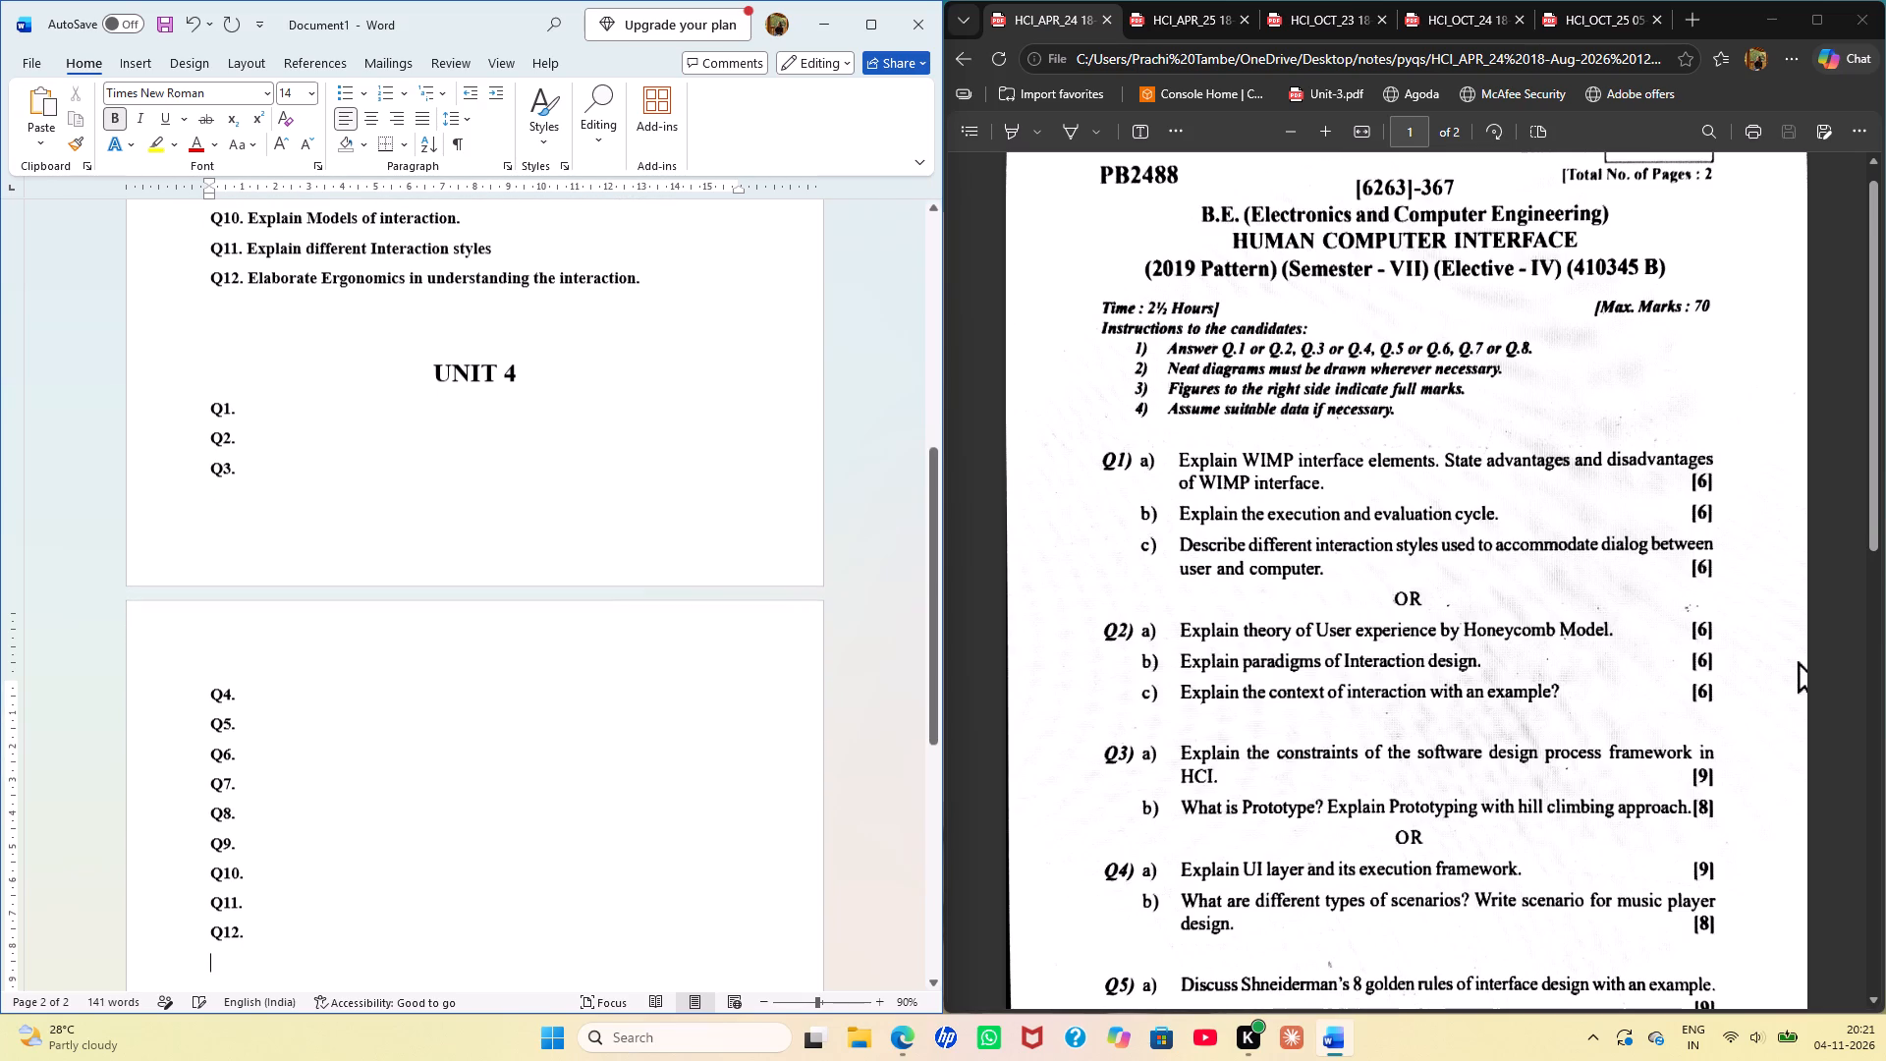
{"action": "type", "text": "Q13."}
{"action": "key", "text": "Return"}
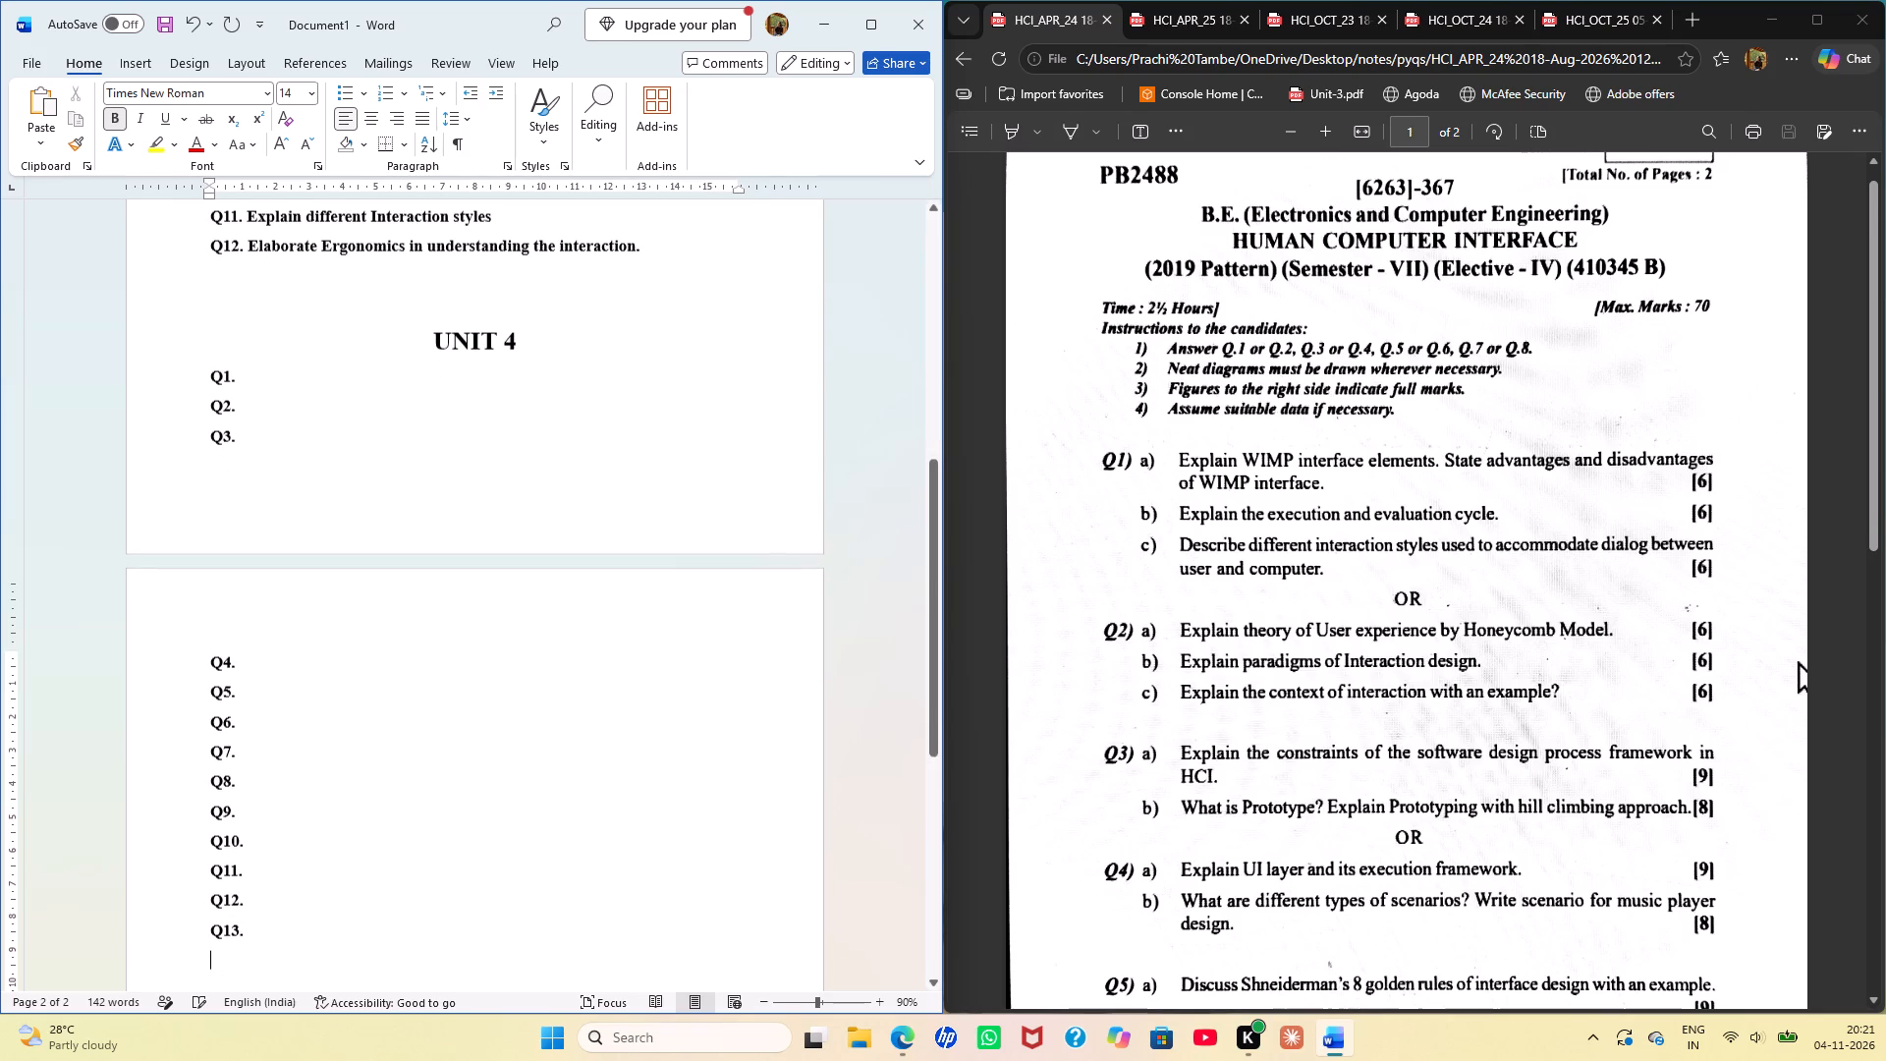
{"action": "type", "text": "Q14."}
{"action": "key", "text": "Return"}
{"action": "type", "text": "Q15"}
{"action": "key", "text": "period"}
{"action": "key", "text": "Return"}
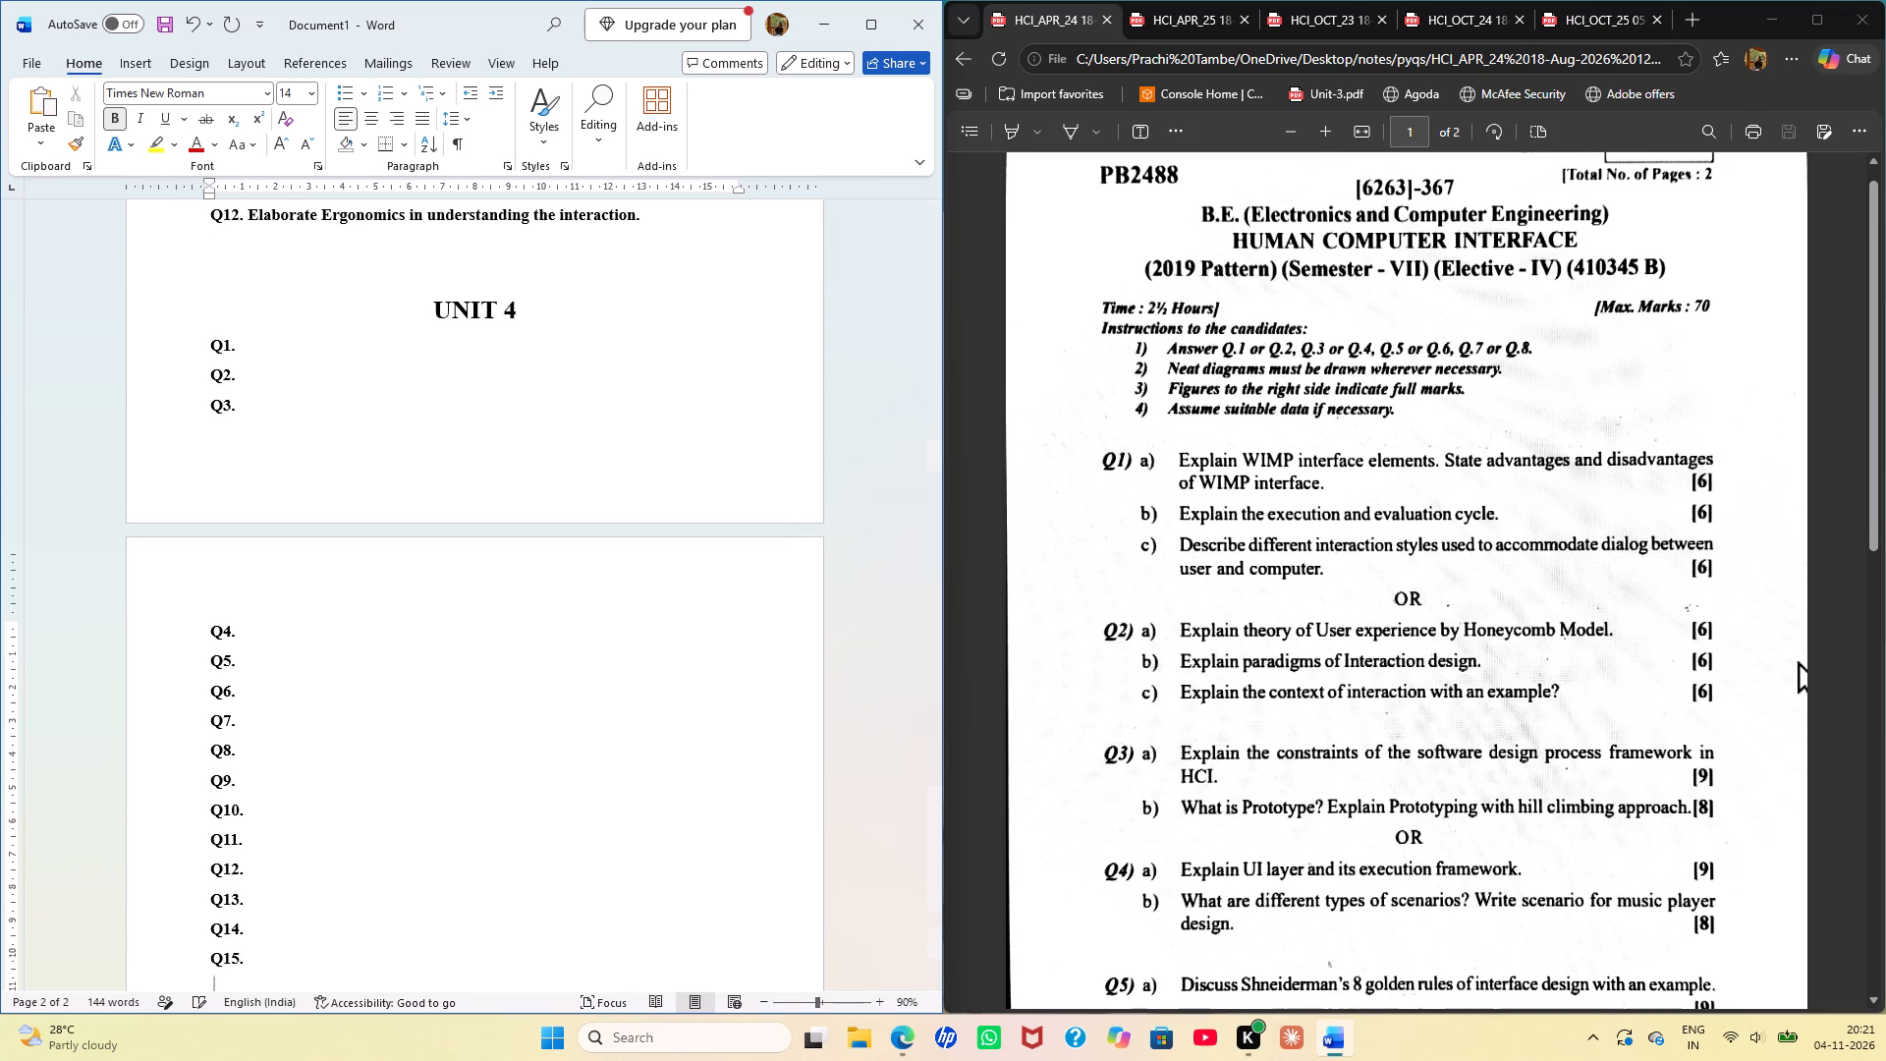
{"action": "type", "text": "Q1"}
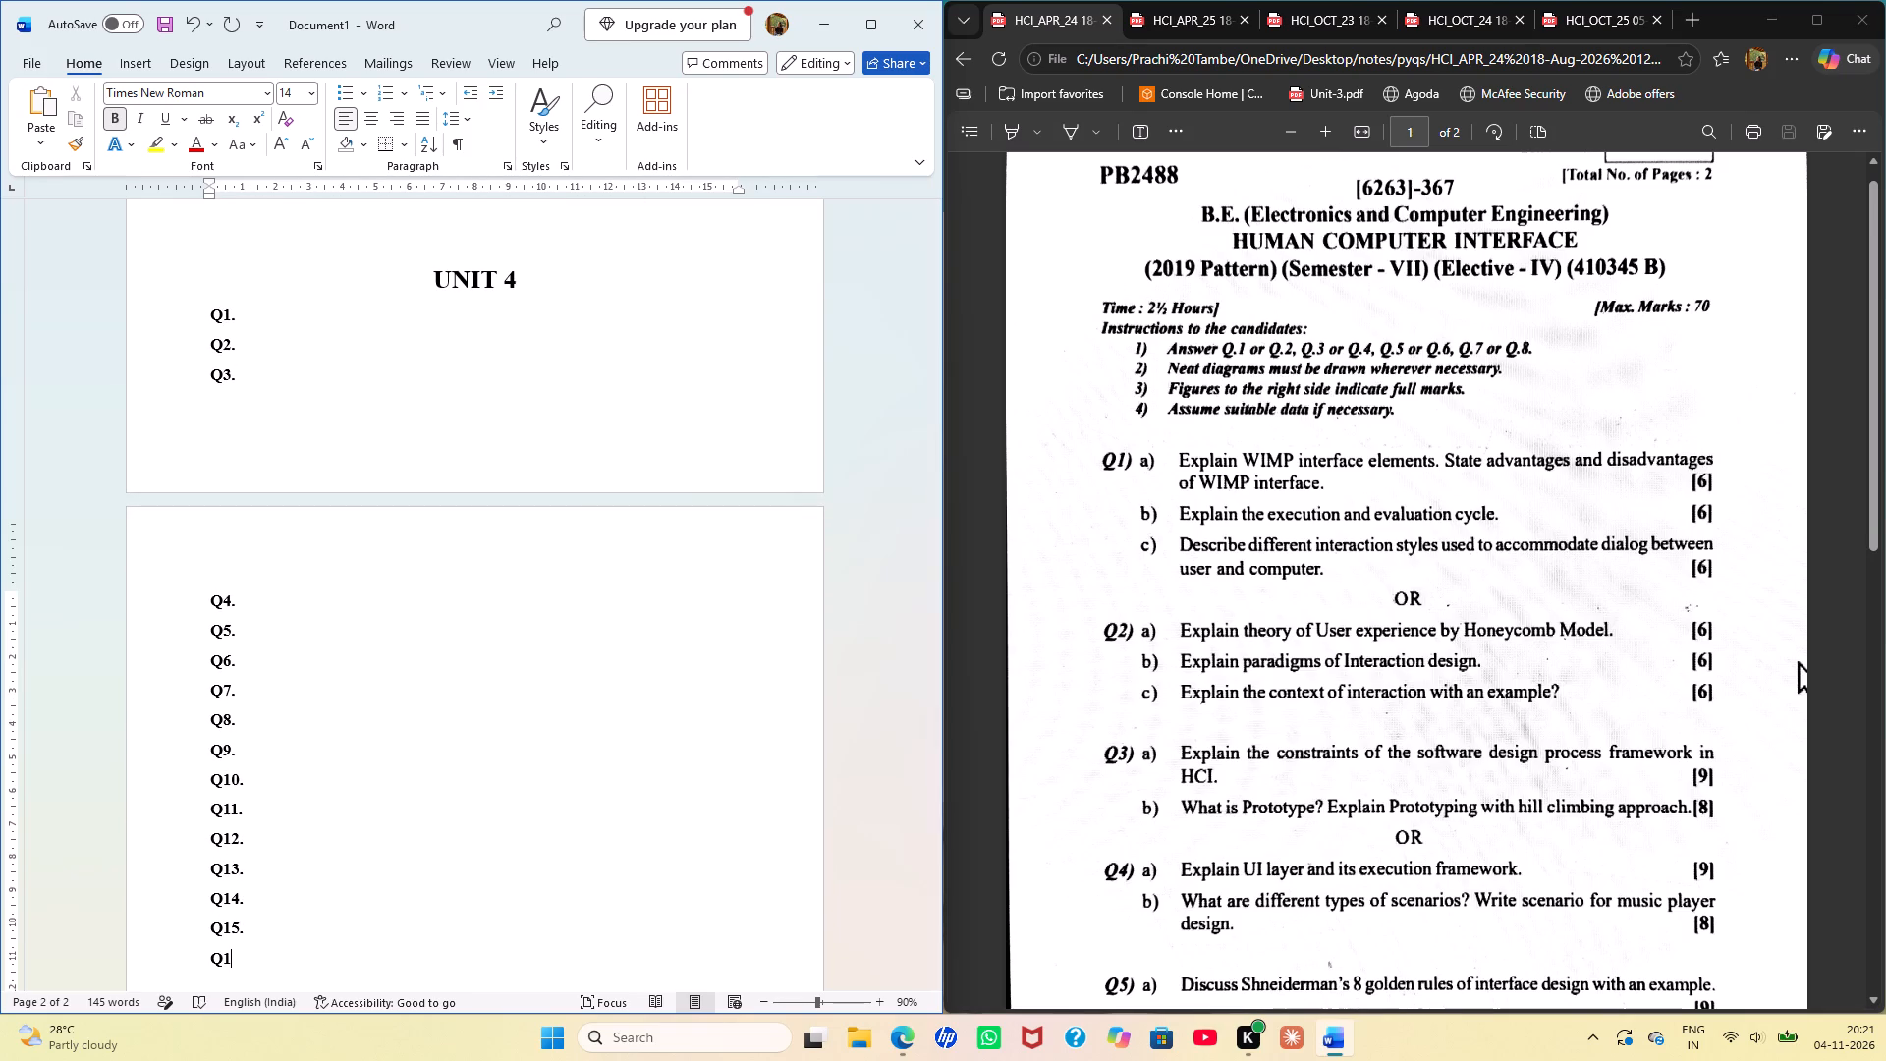
{"action": "key", "text": "BackSpace"}
{"action": "key", "text": "BackSpace"}
Copy Q3 a), "Explain the constraints of the software design process framework in HCI", from the HCI_APR_24 paper in Edge to the Unit 4 Q1. label in Word.
{"action": "scroll", "coordinate": [1220, 565], "scroll_direction": "down", "scroll_amount": 3}
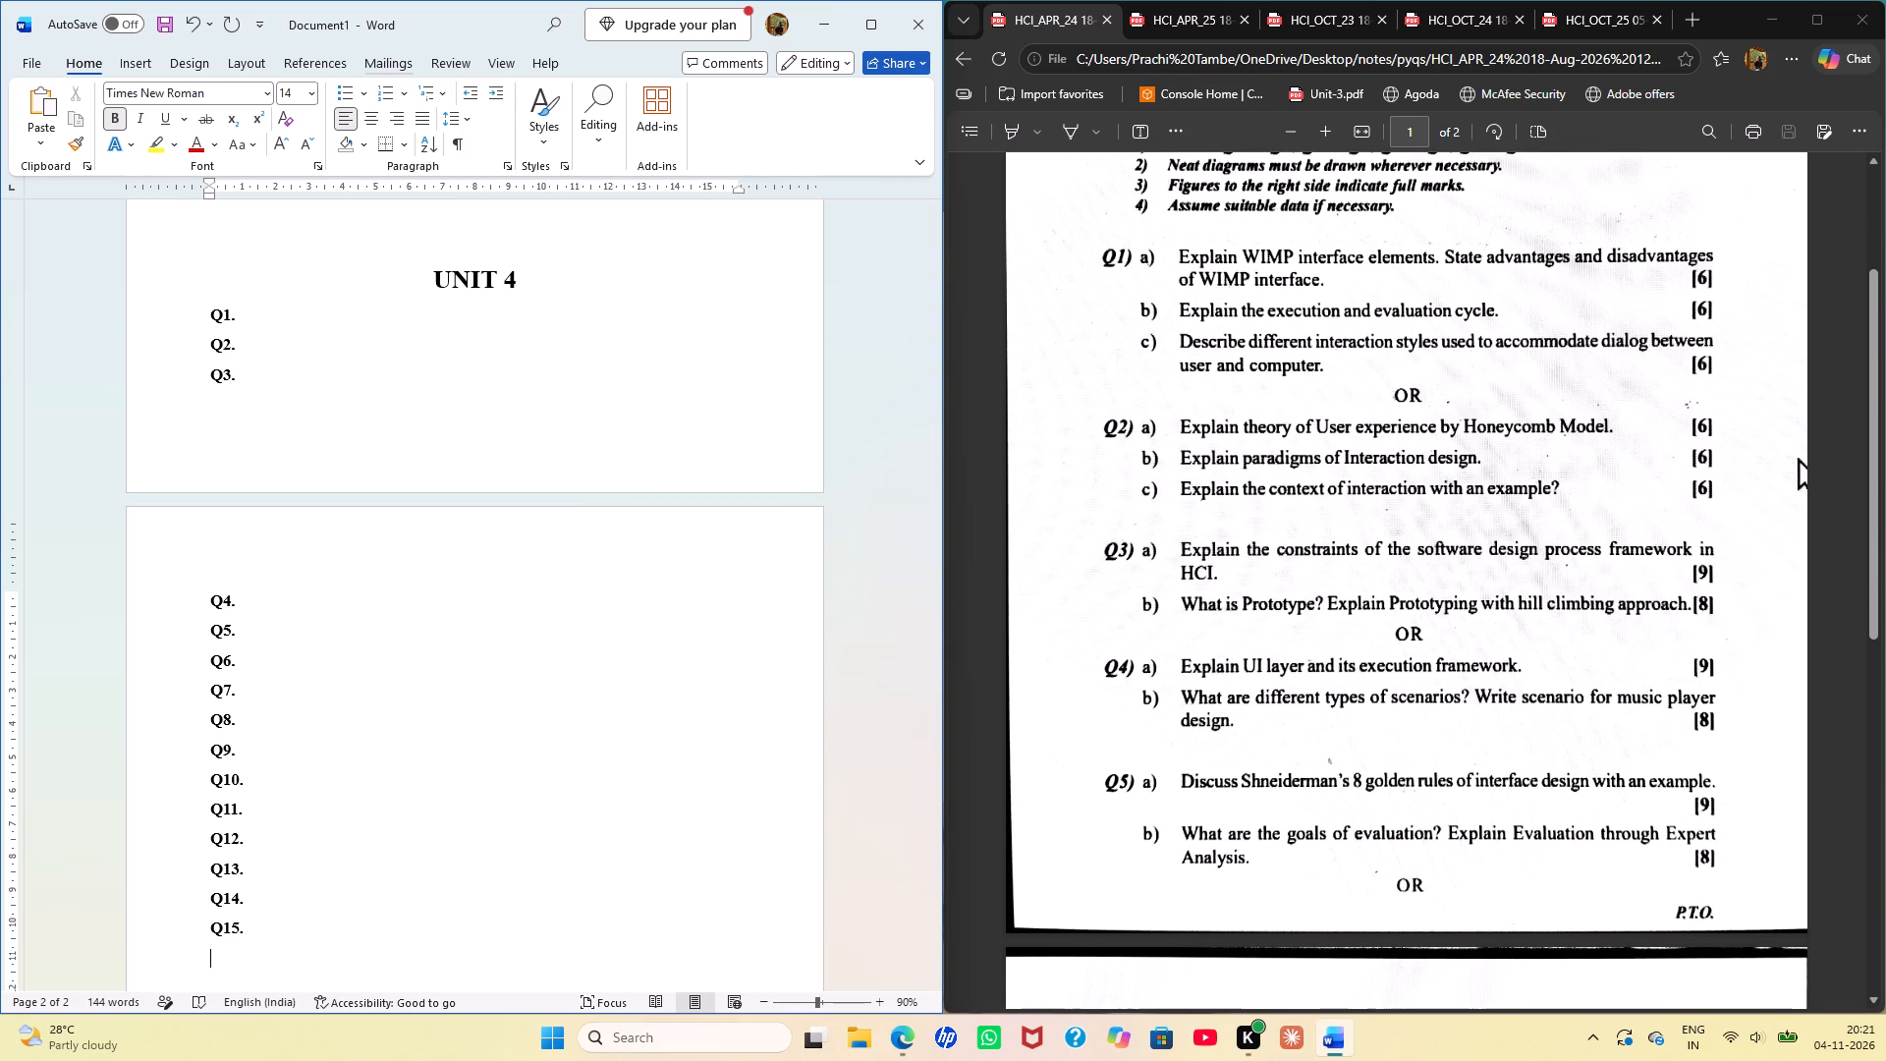
{"action": "left_click_drag", "start_coordinate": [1176, 556], "coordinate": [1236, 579]}
{"action": "key", "text": "ctrl+c"}
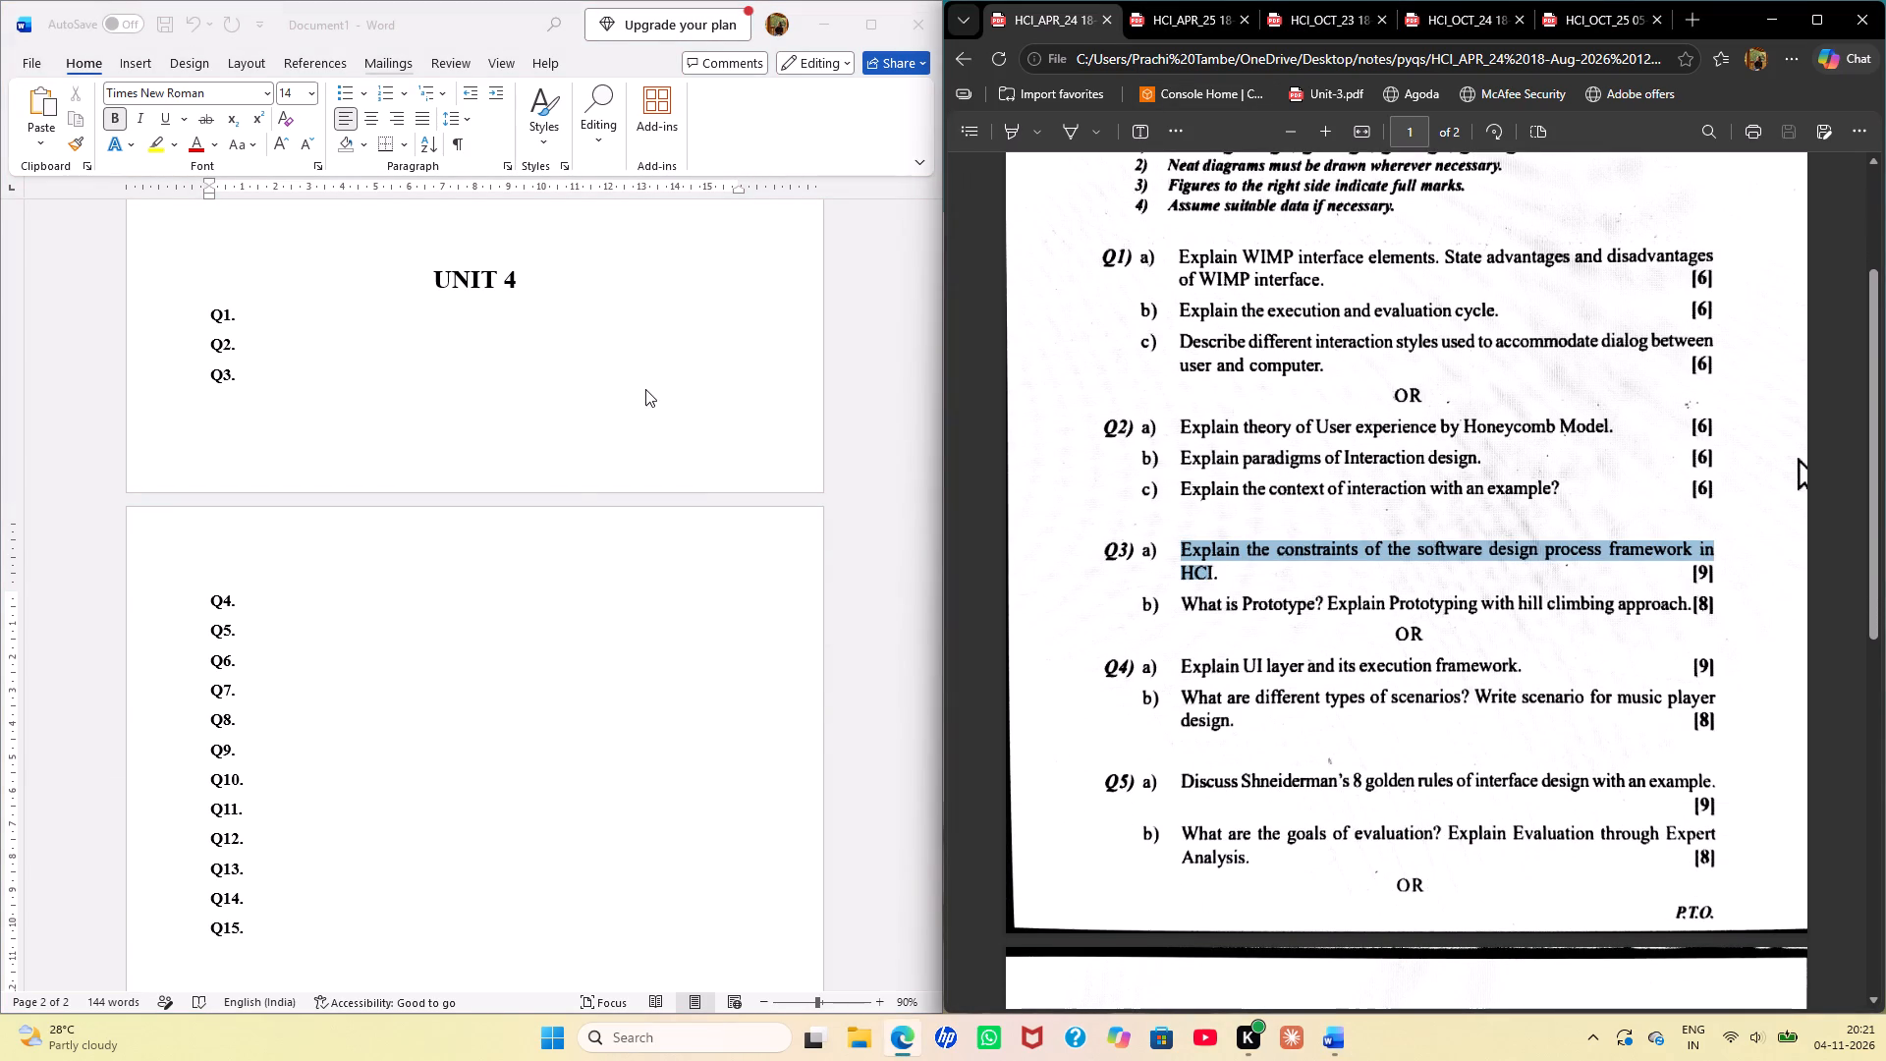
{"action": "left_click", "coordinate": [254, 313]}
{"action": "left_click", "coordinate": [250, 313]}
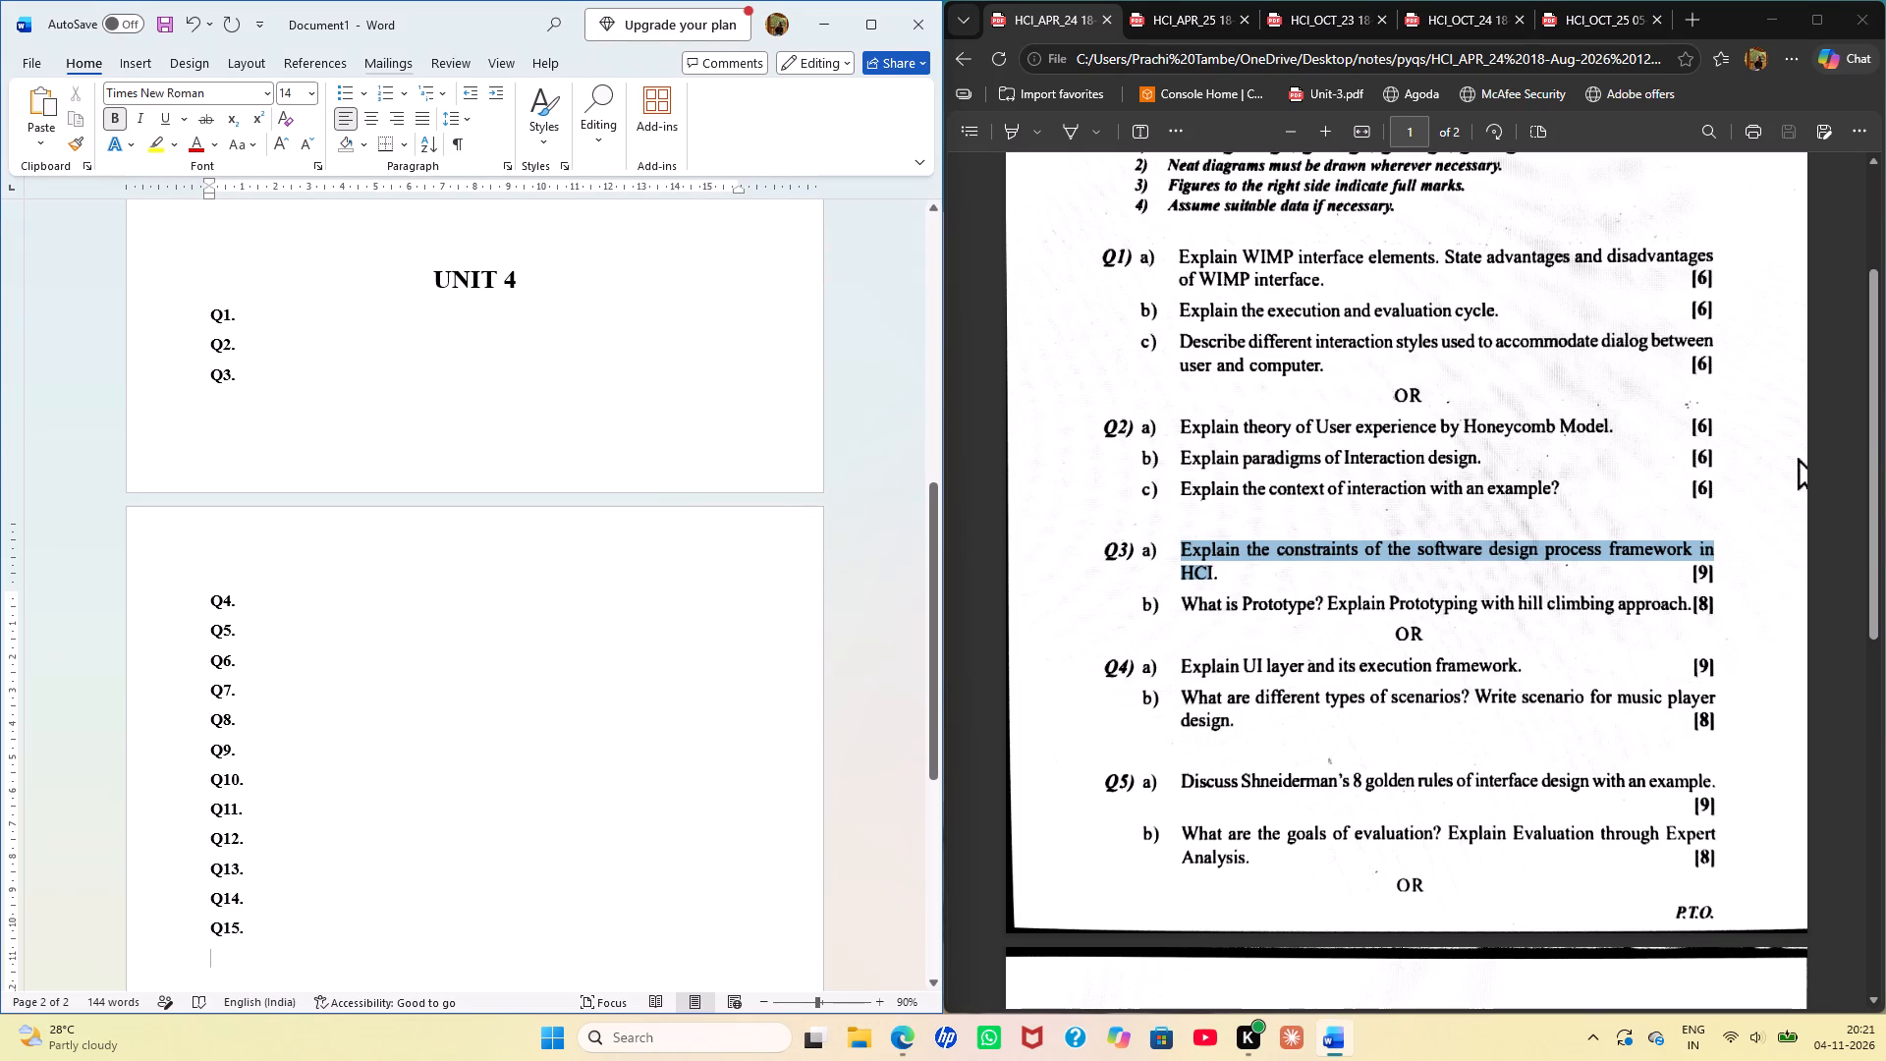
{"action": "key", "text": "ctrl+v"}
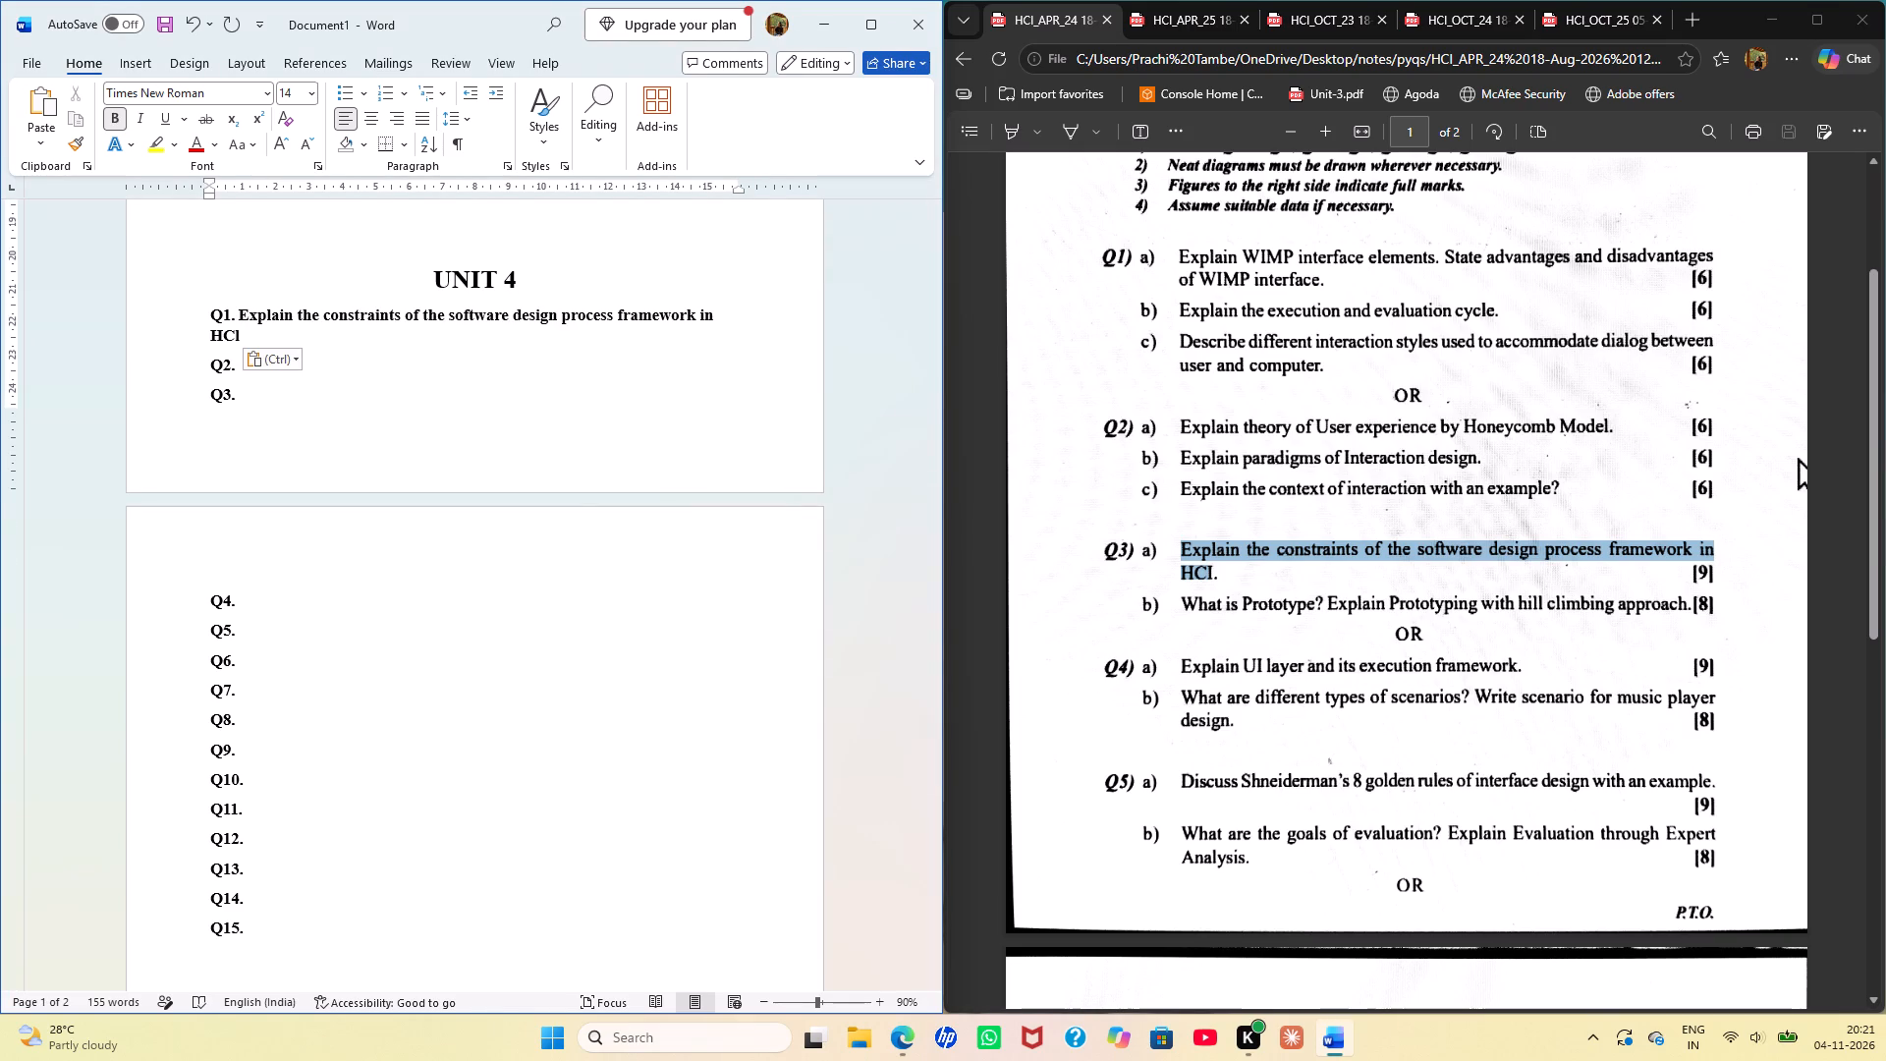
Copy Q3 b), "What is Prototype? Explain Prototyping with hill climbing approach.", from the HCI_APR_24 paper in Edge to the Unit 4 Q2. label in Word.
{"action": "left_click_drag", "start_coordinate": [1182, 611], "coordinate": [1669, 606]}
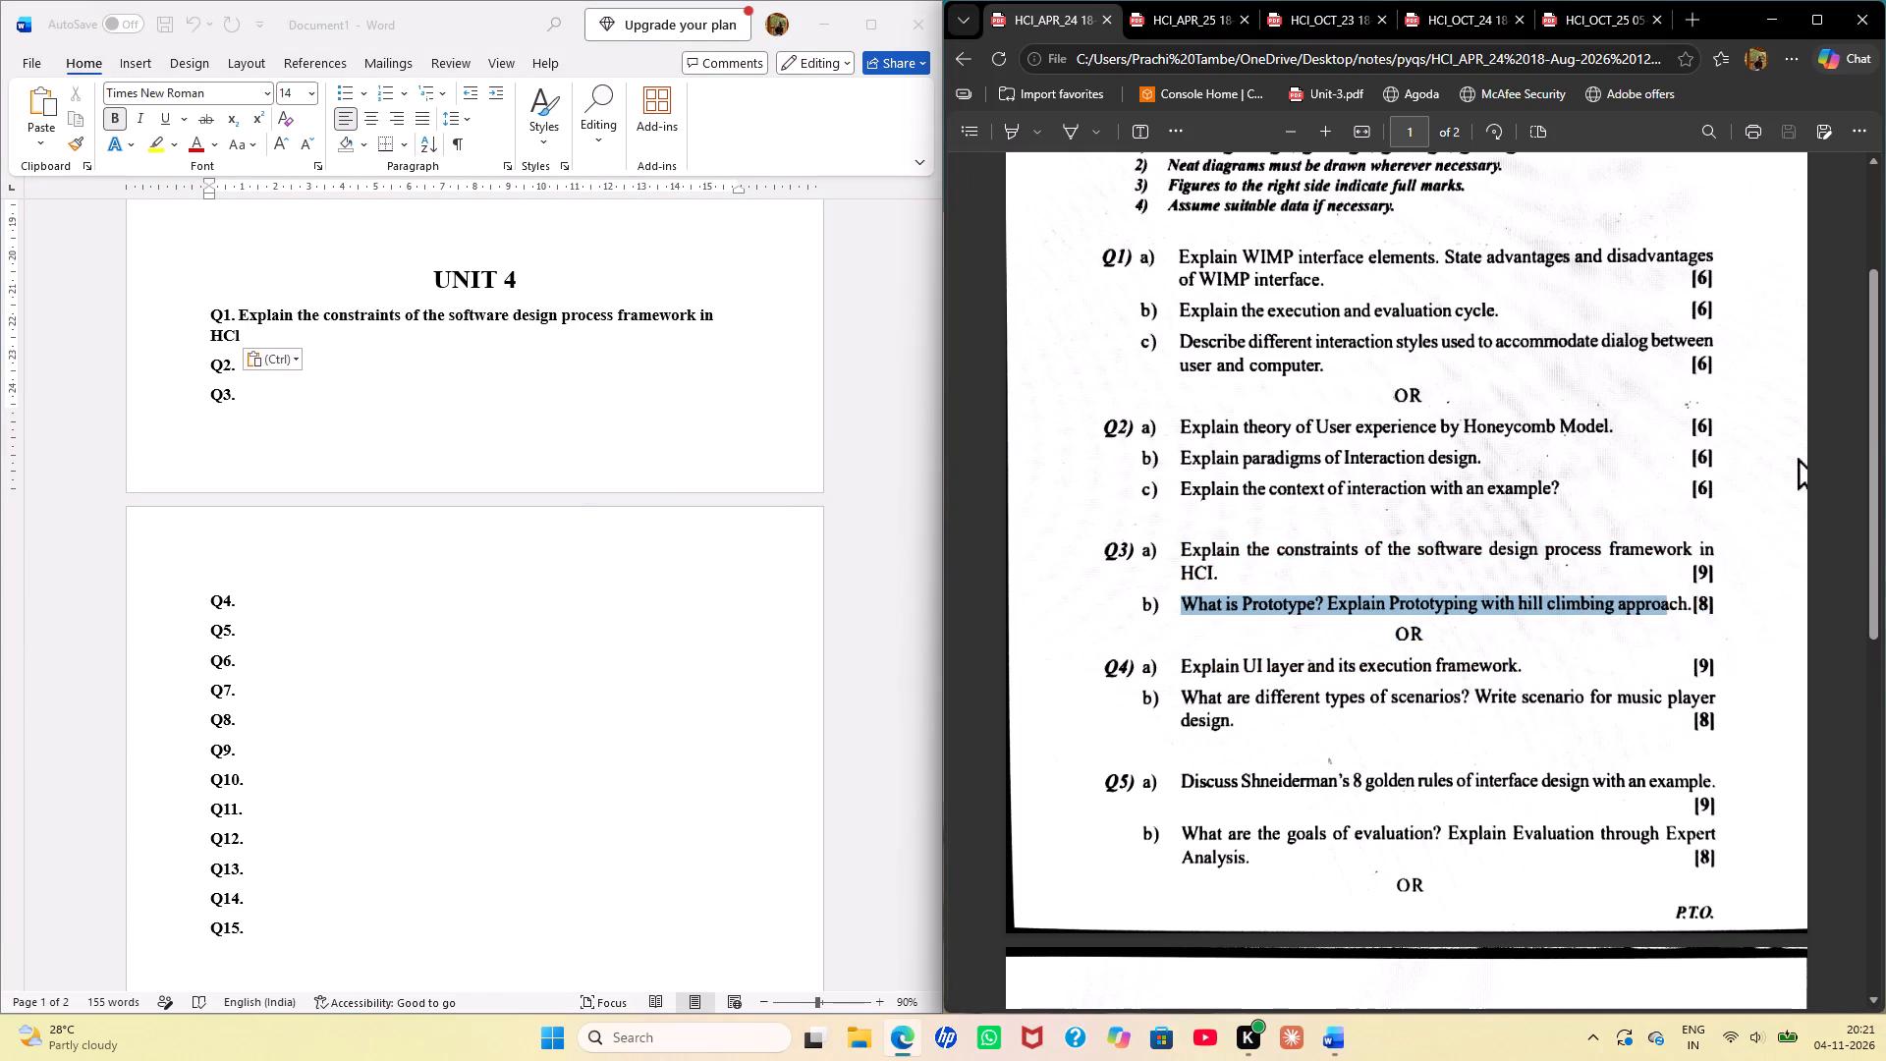
{"action": "left_click_drag", "start_coordinate": [1669, 606], "coordinate": [1685, 602]}
{"action": "key", "text": "ctrl+c"}
{"action": "left_click", "coordinate": [247, 368]}
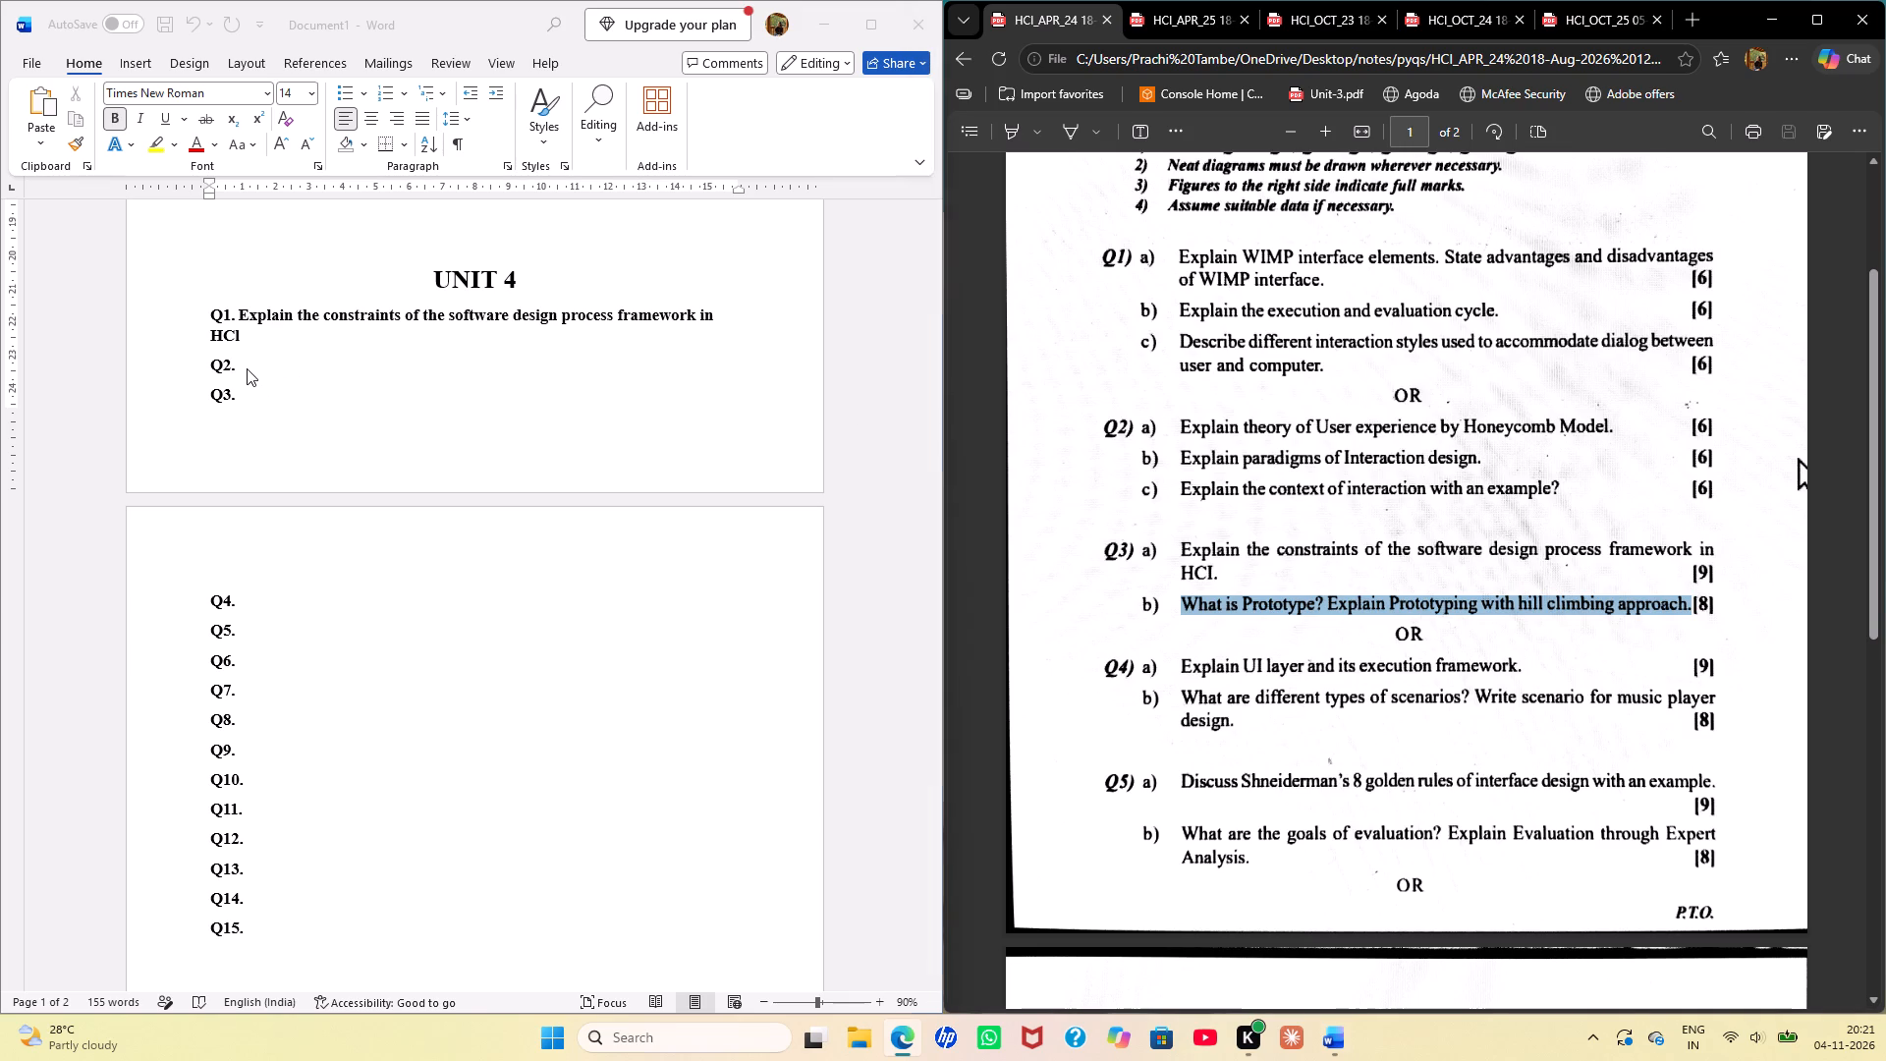
{"action": "left_click", "coordinate": [245, 364]}
{"action": "key", "text": "ctrl+v"}
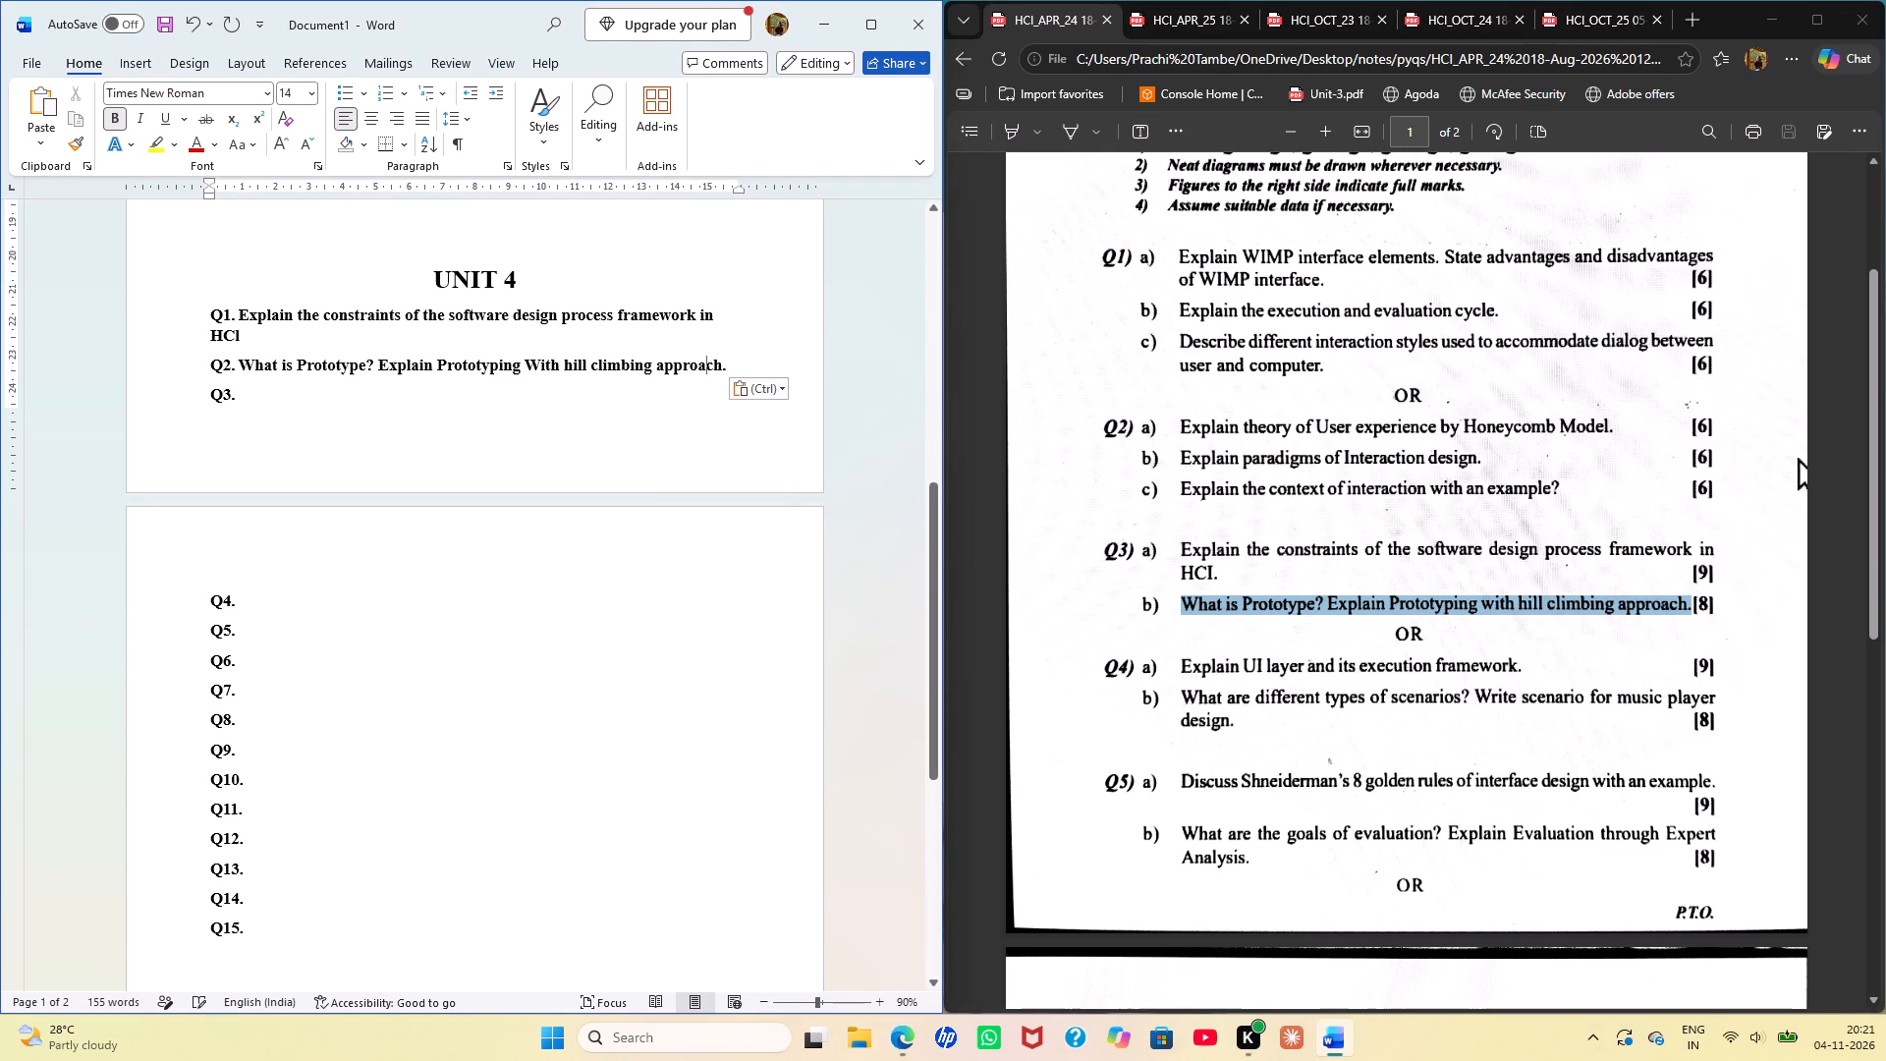
Copy Q4 a), "Explain UI layer and its execution framework", from the HCI_APR_24 paper in Edge to the Unit 4 Q3. label in Word.
{"action": "left_click_drag", "start_coordinate": [1173, 673], "coordinate": [1535, 676]}
{"action": "key", "text": "ctrl+c"}
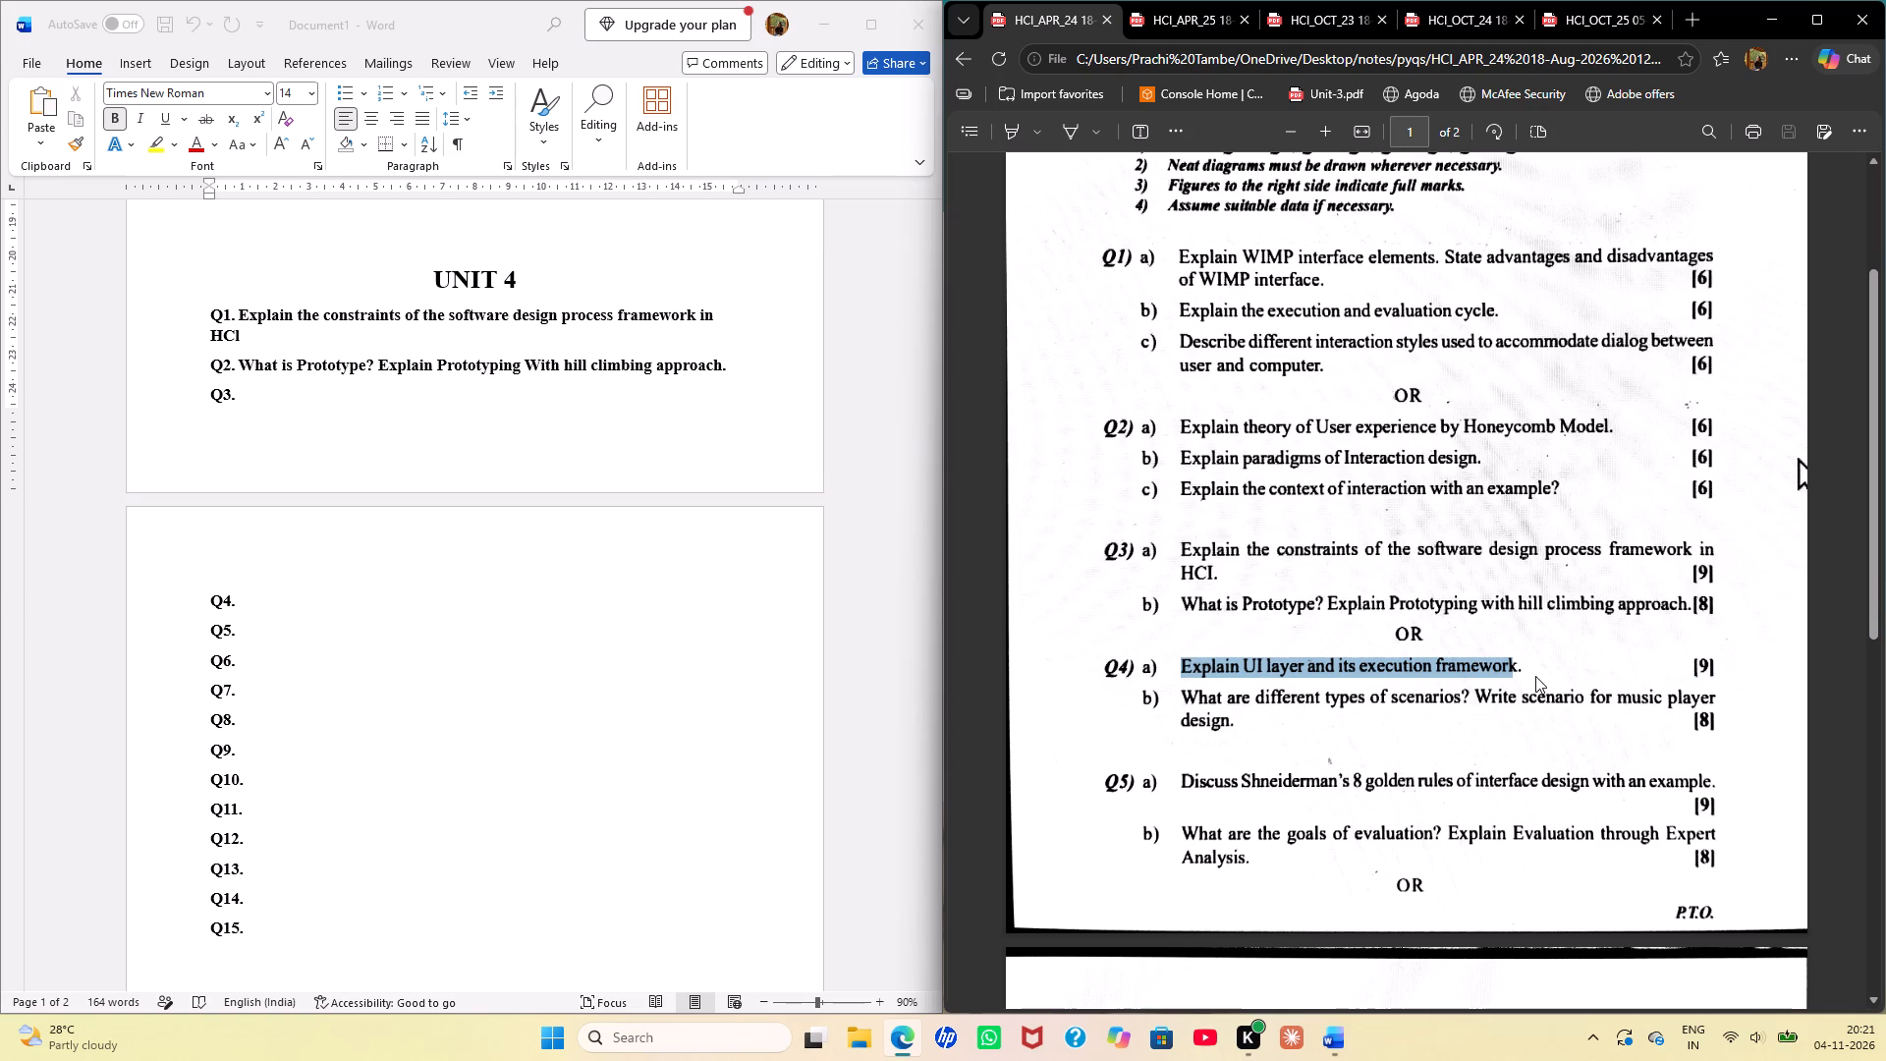
{"action": "left_click", "coordinate": [242, 399]}
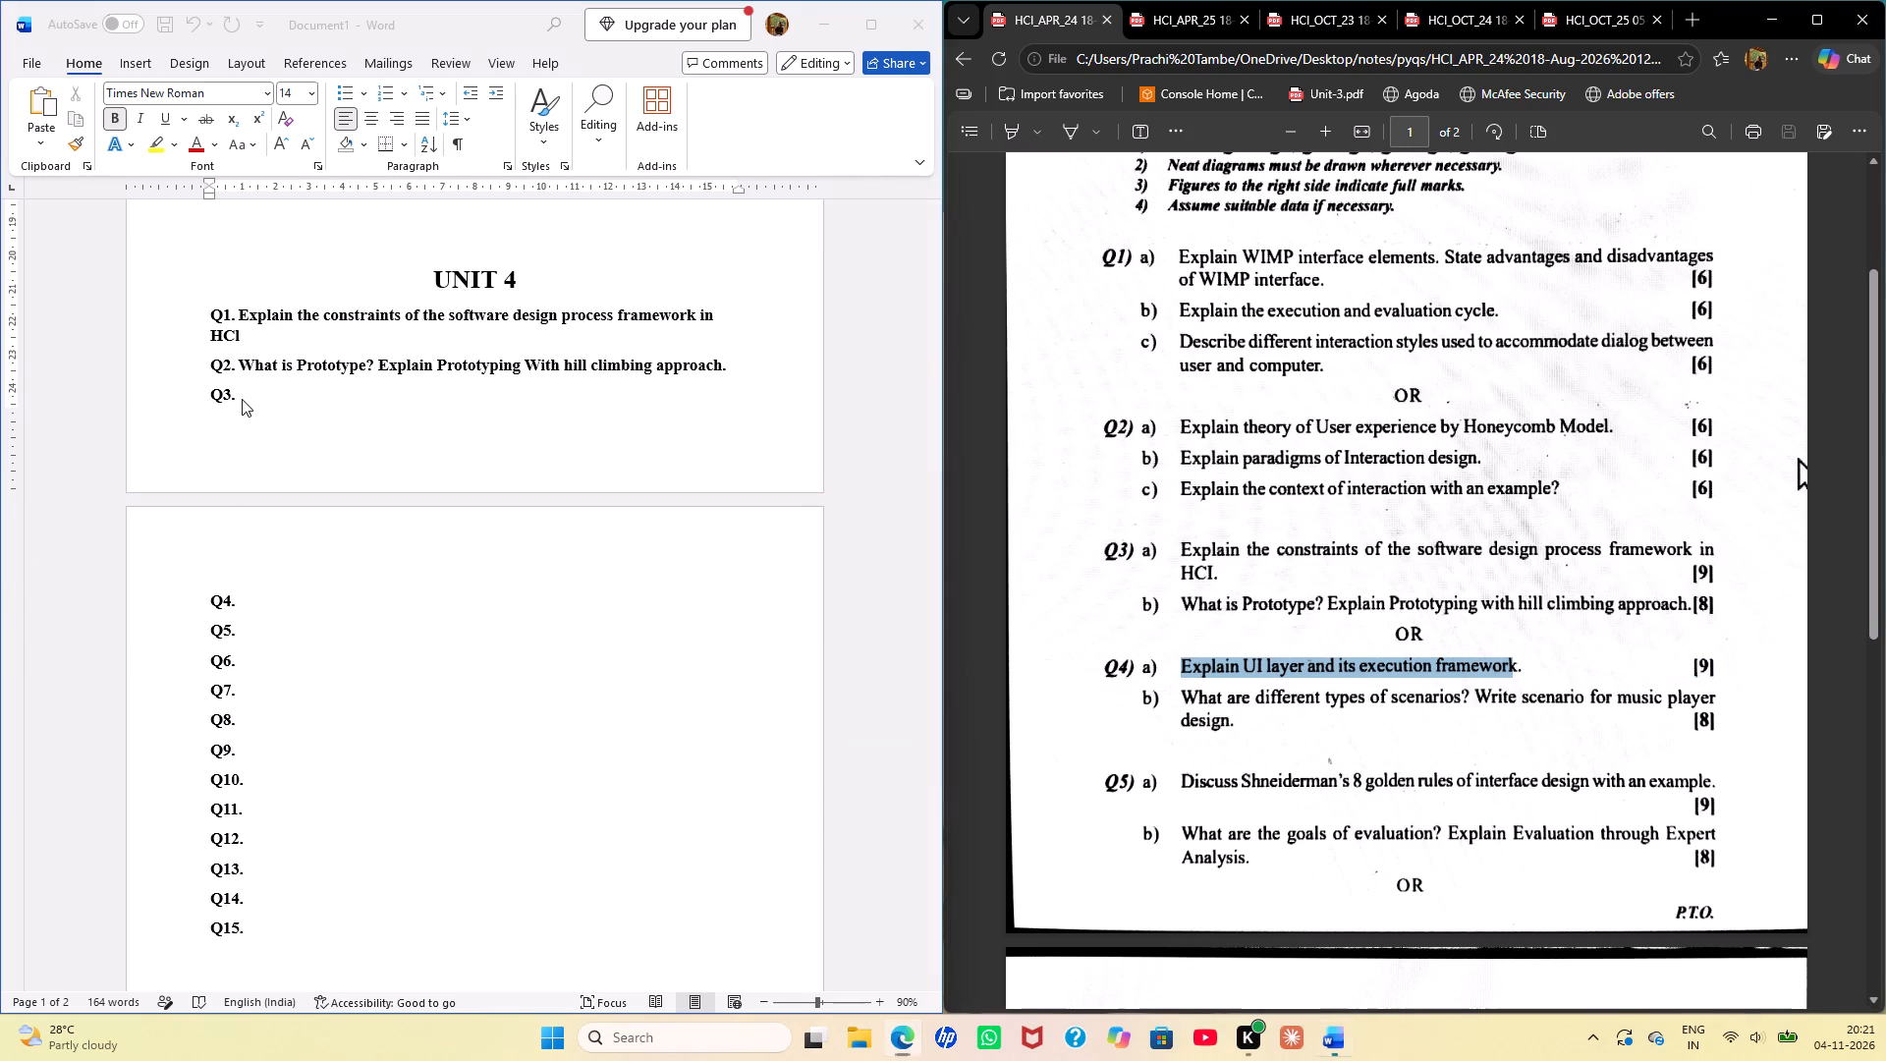
{"action": "left_click", "coordinate": [249, 397]}
{"action": "key", "text": "ctrl+v"}
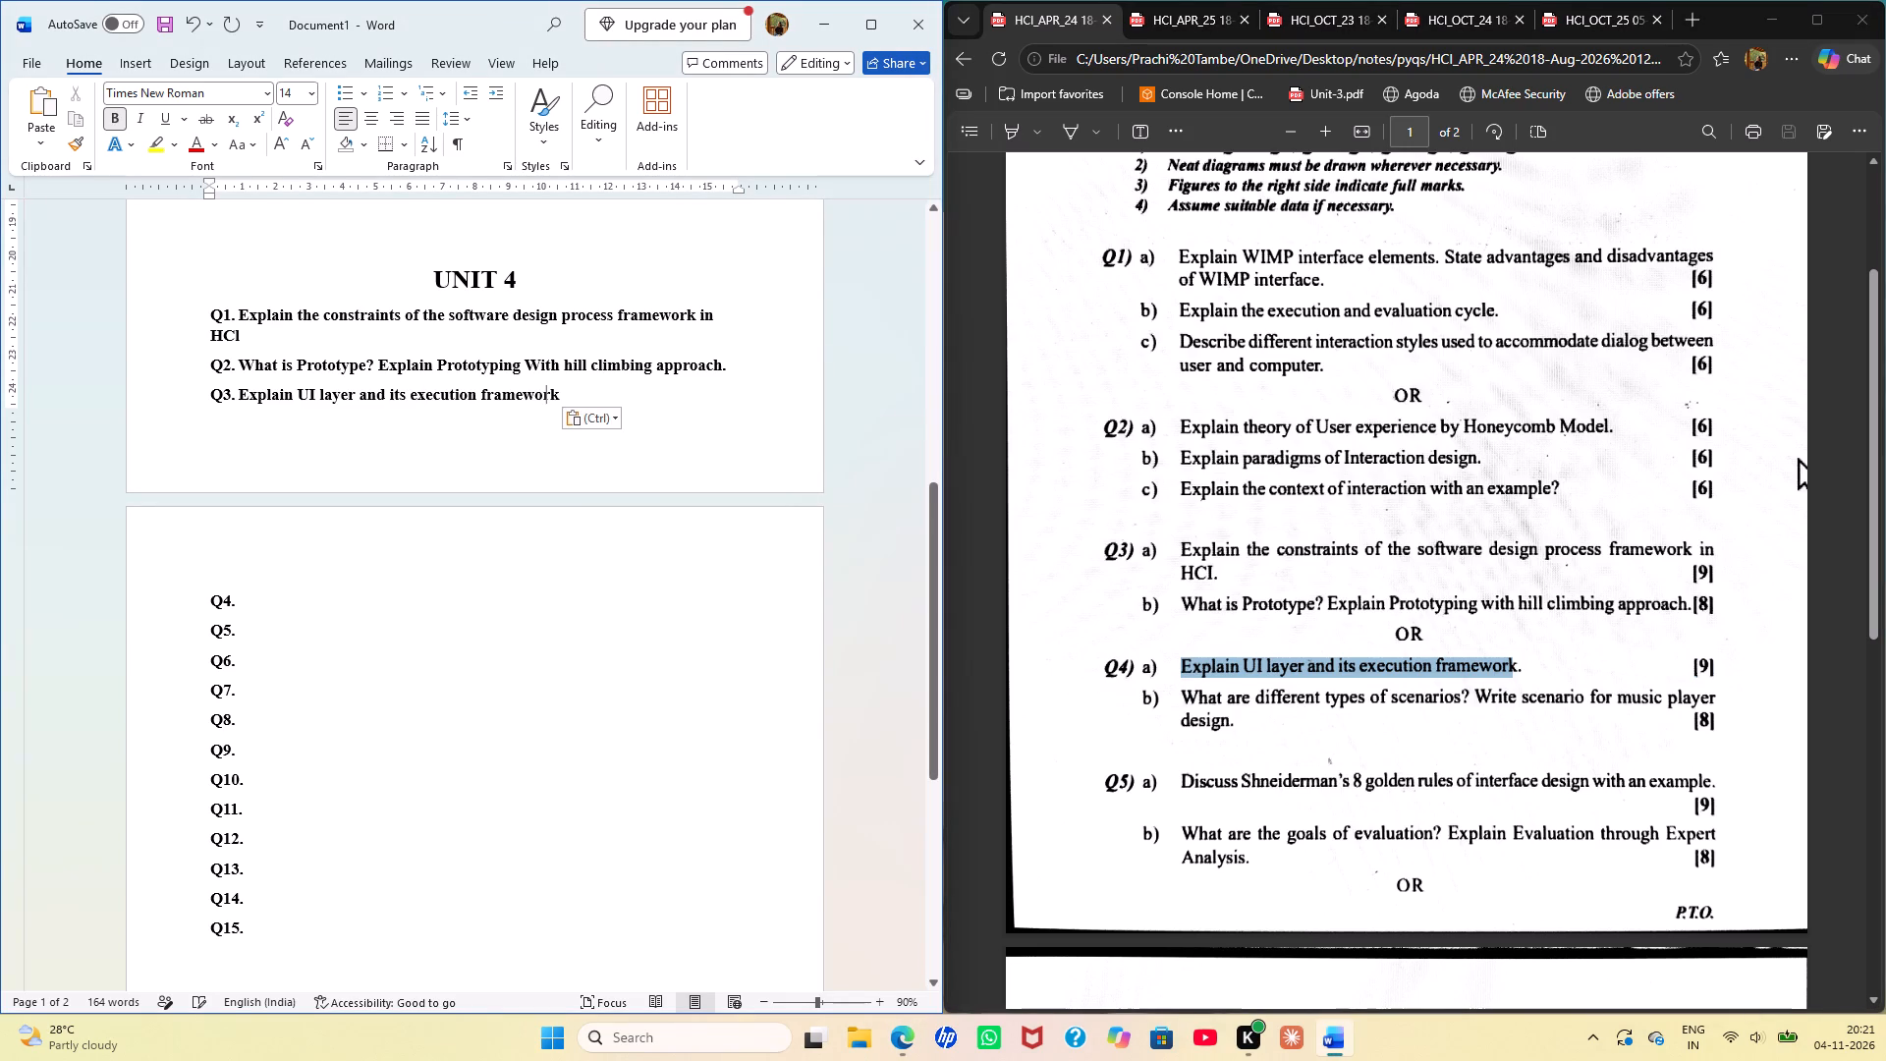
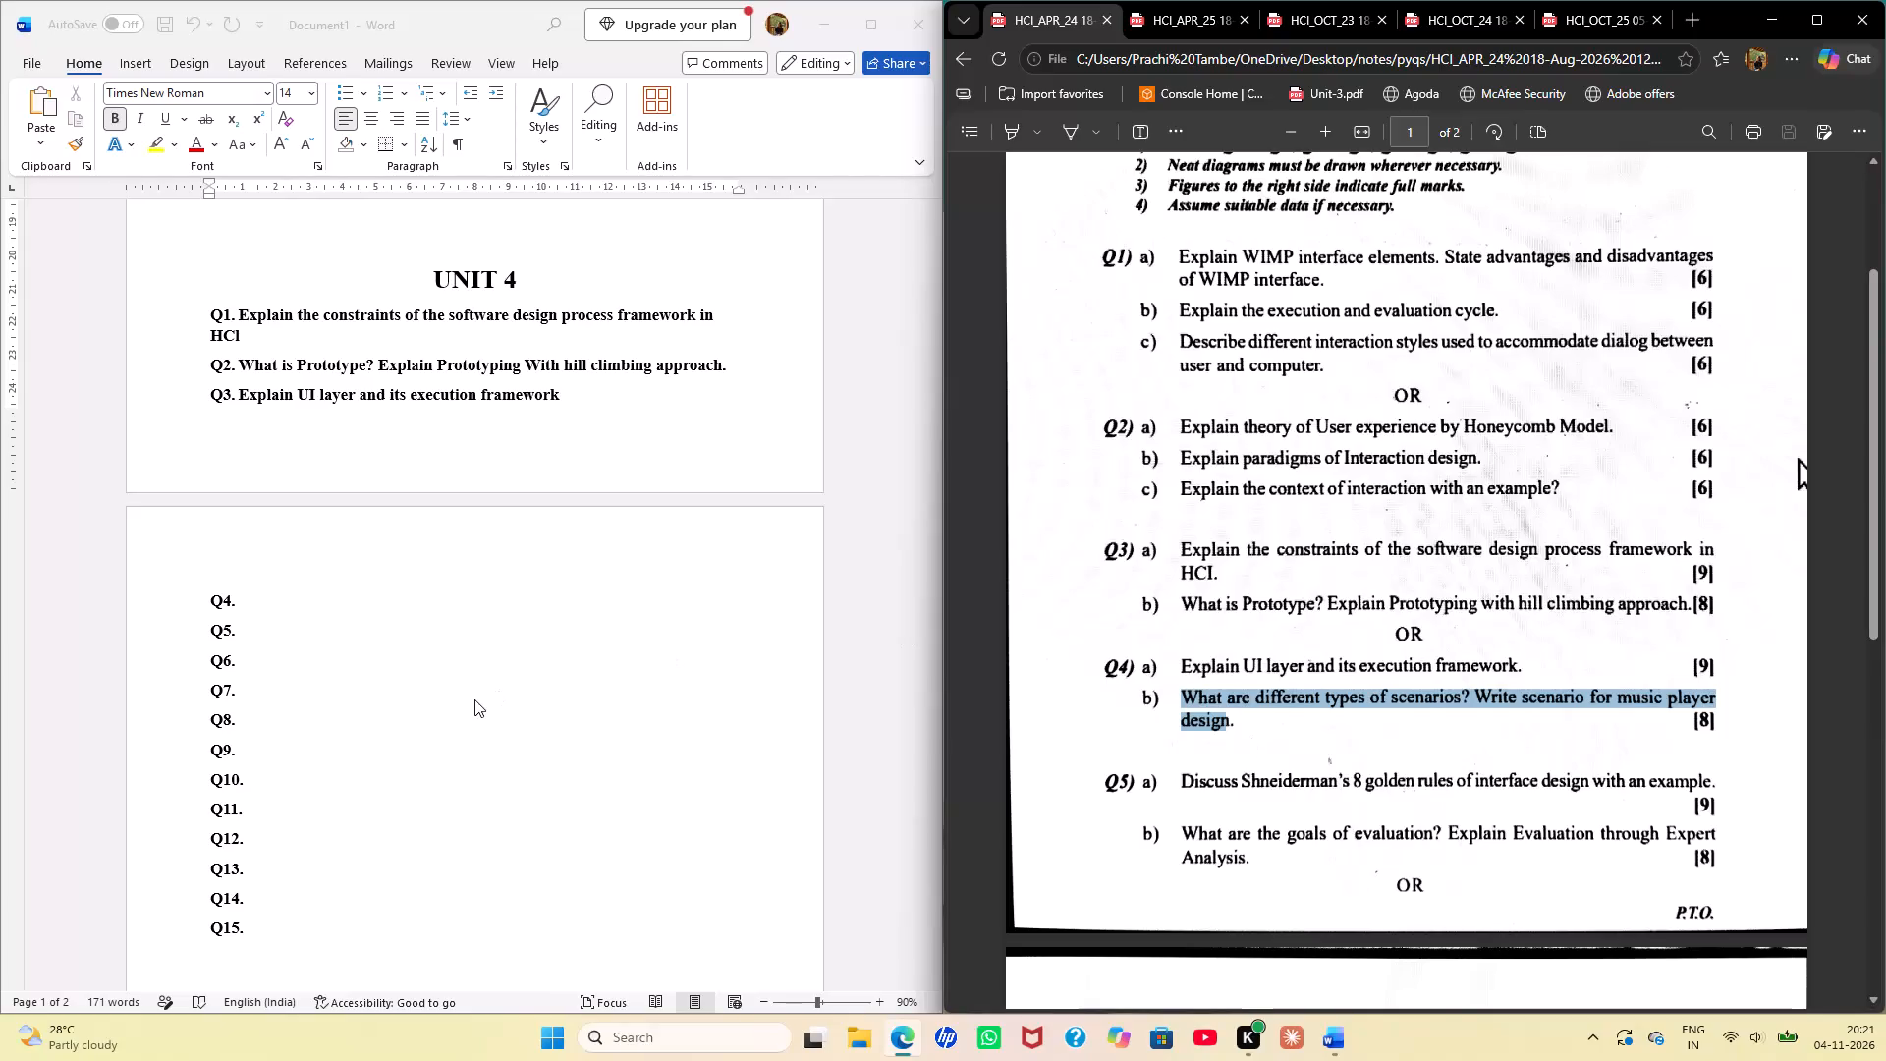
Paste the copied question "What are different types of scenarios? Write scenario for music player design" at the Unit 4 Q4. label in Word.
{"action": "left_click", "coordinate": [257, 601]}
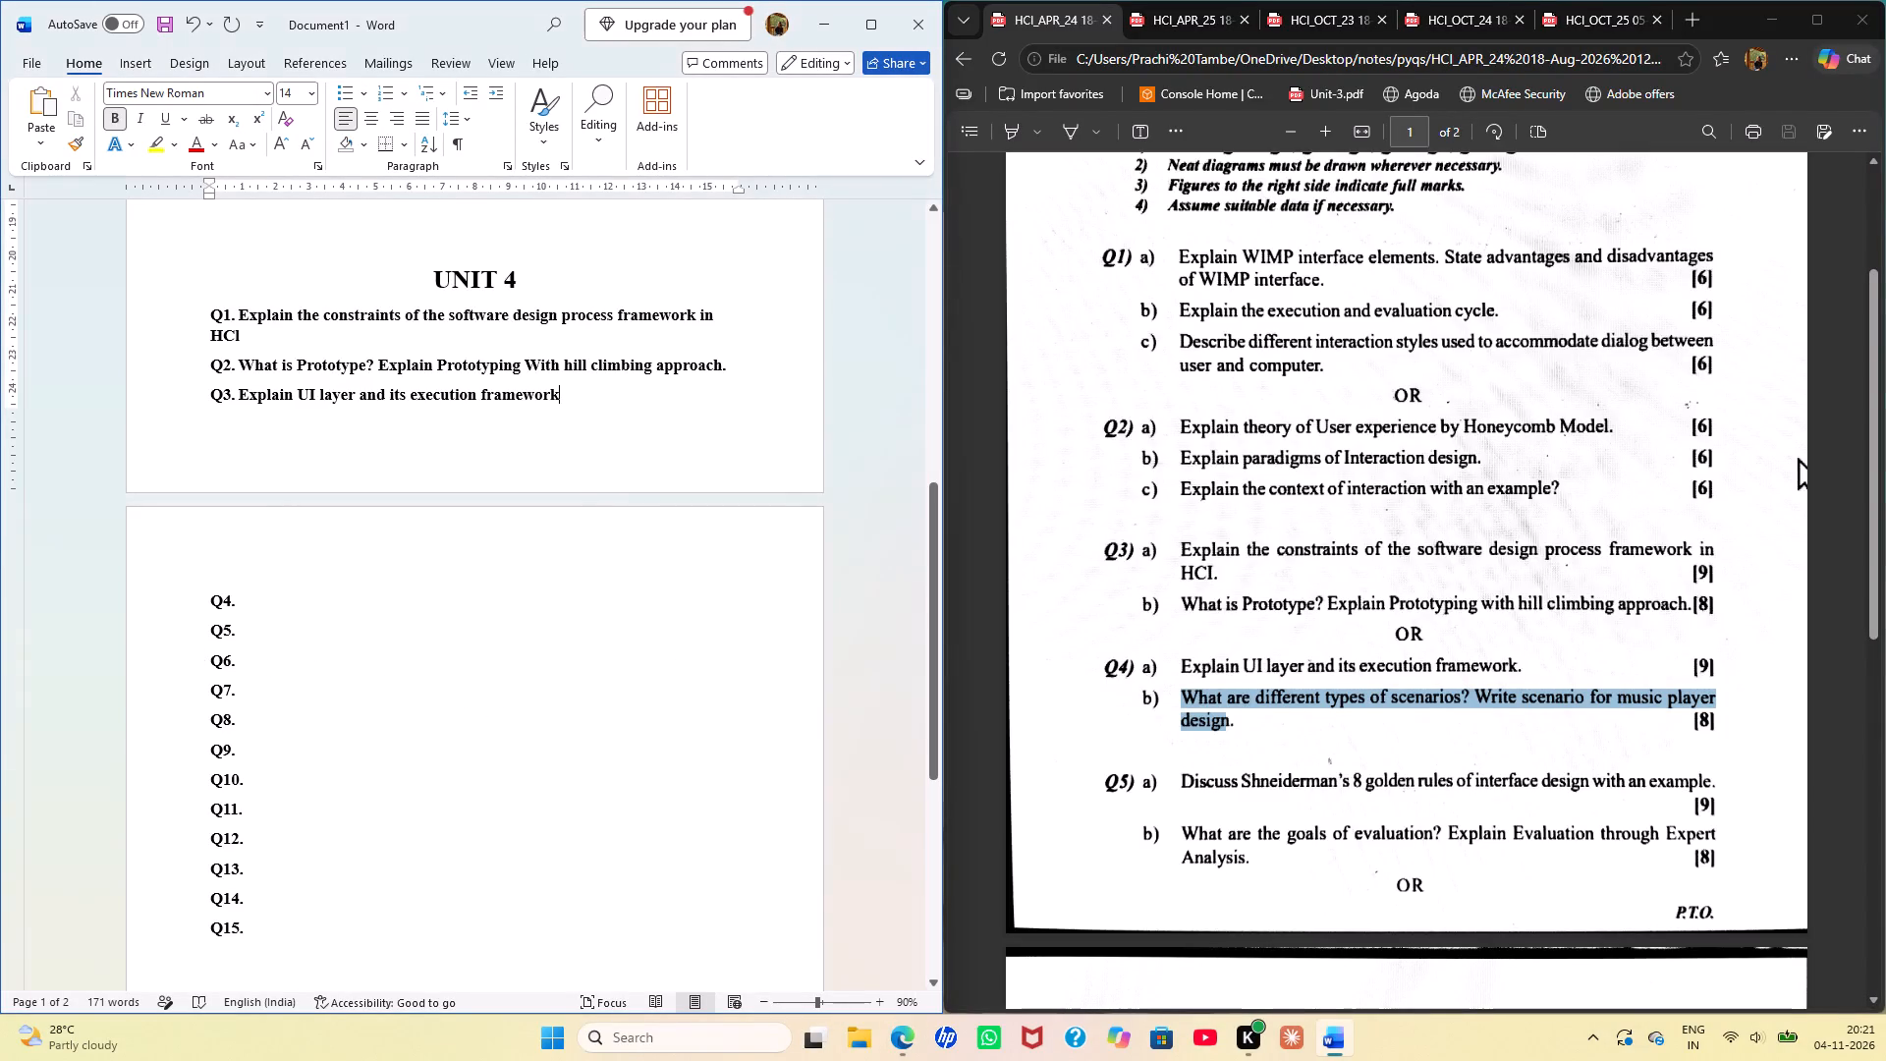
{"action": "left_click", "coordinate": [248, 600]}
{"action": "key", "text": "ctrl+v"}
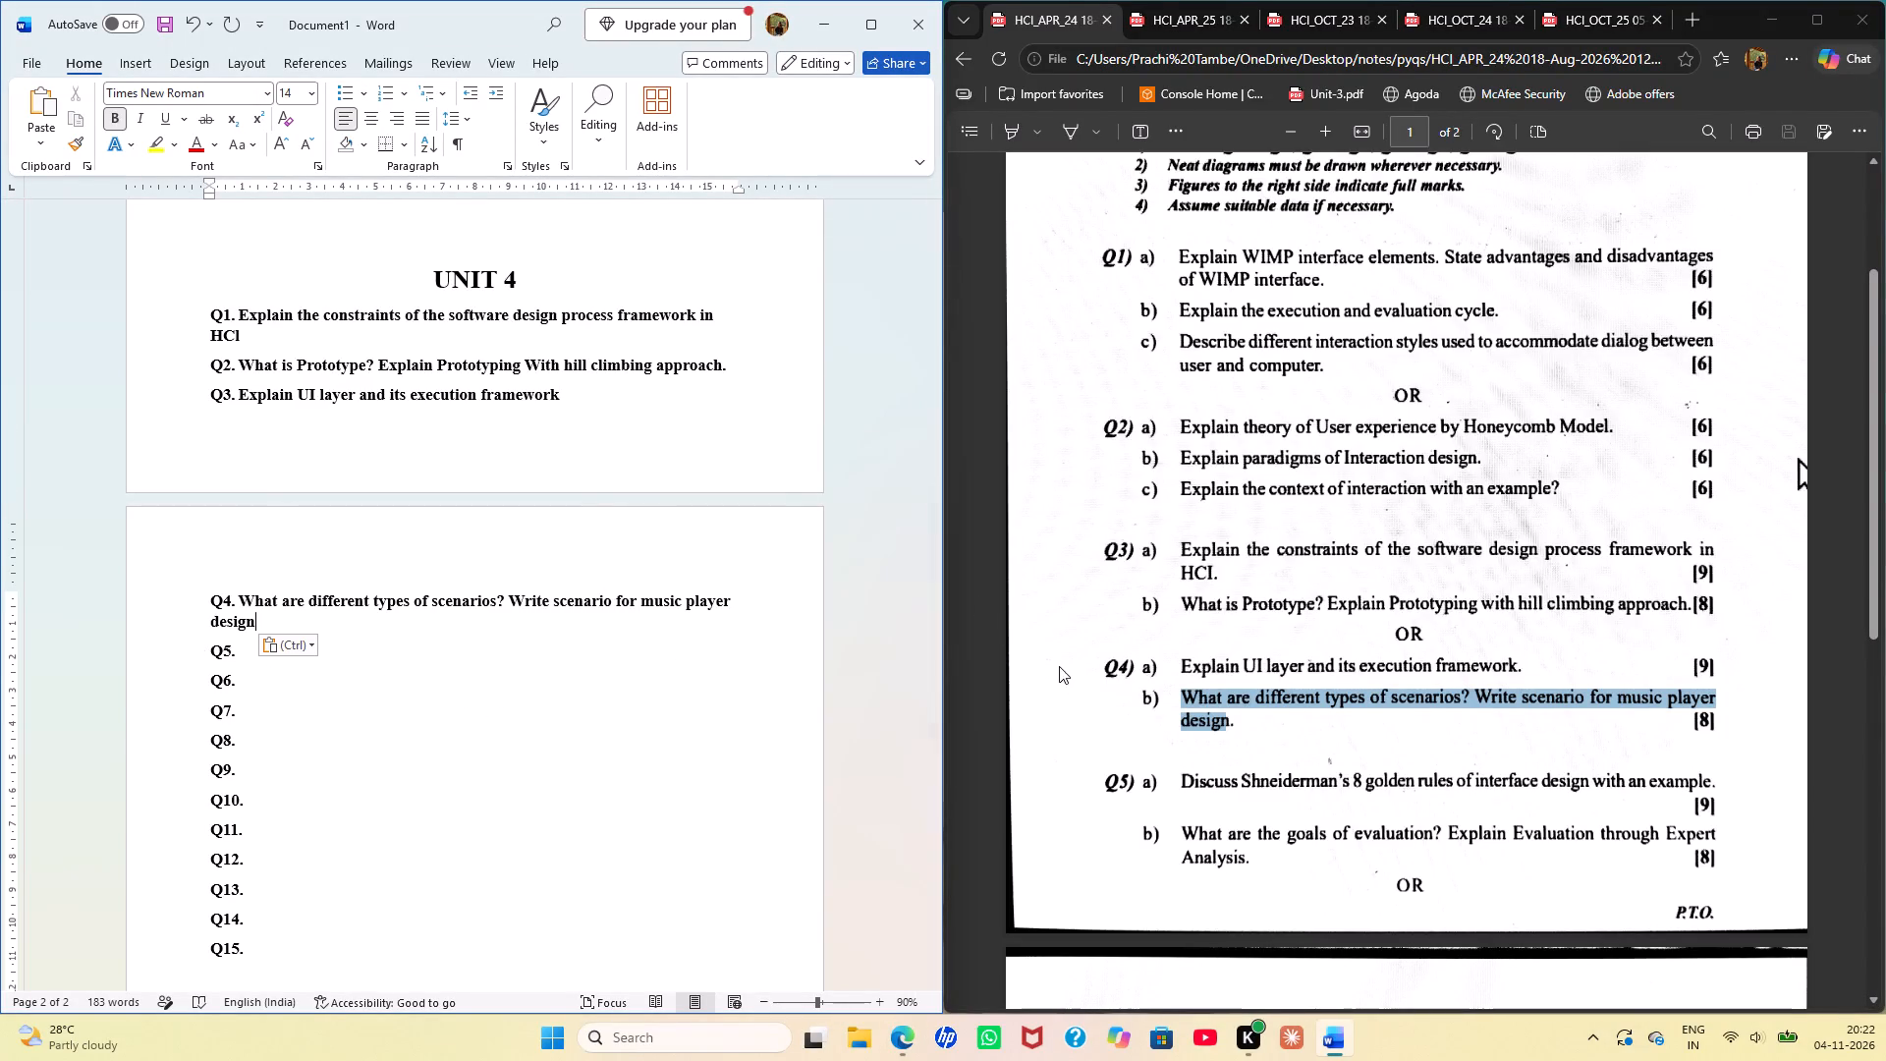
Look through the HCI_APR_25 paper in Edge for further Unit 4 questions, comparing it with the HCI_APR_24 and HCI_OCT_23 papers.
{"action": "left_click", "coordinate": [1051, 10]}
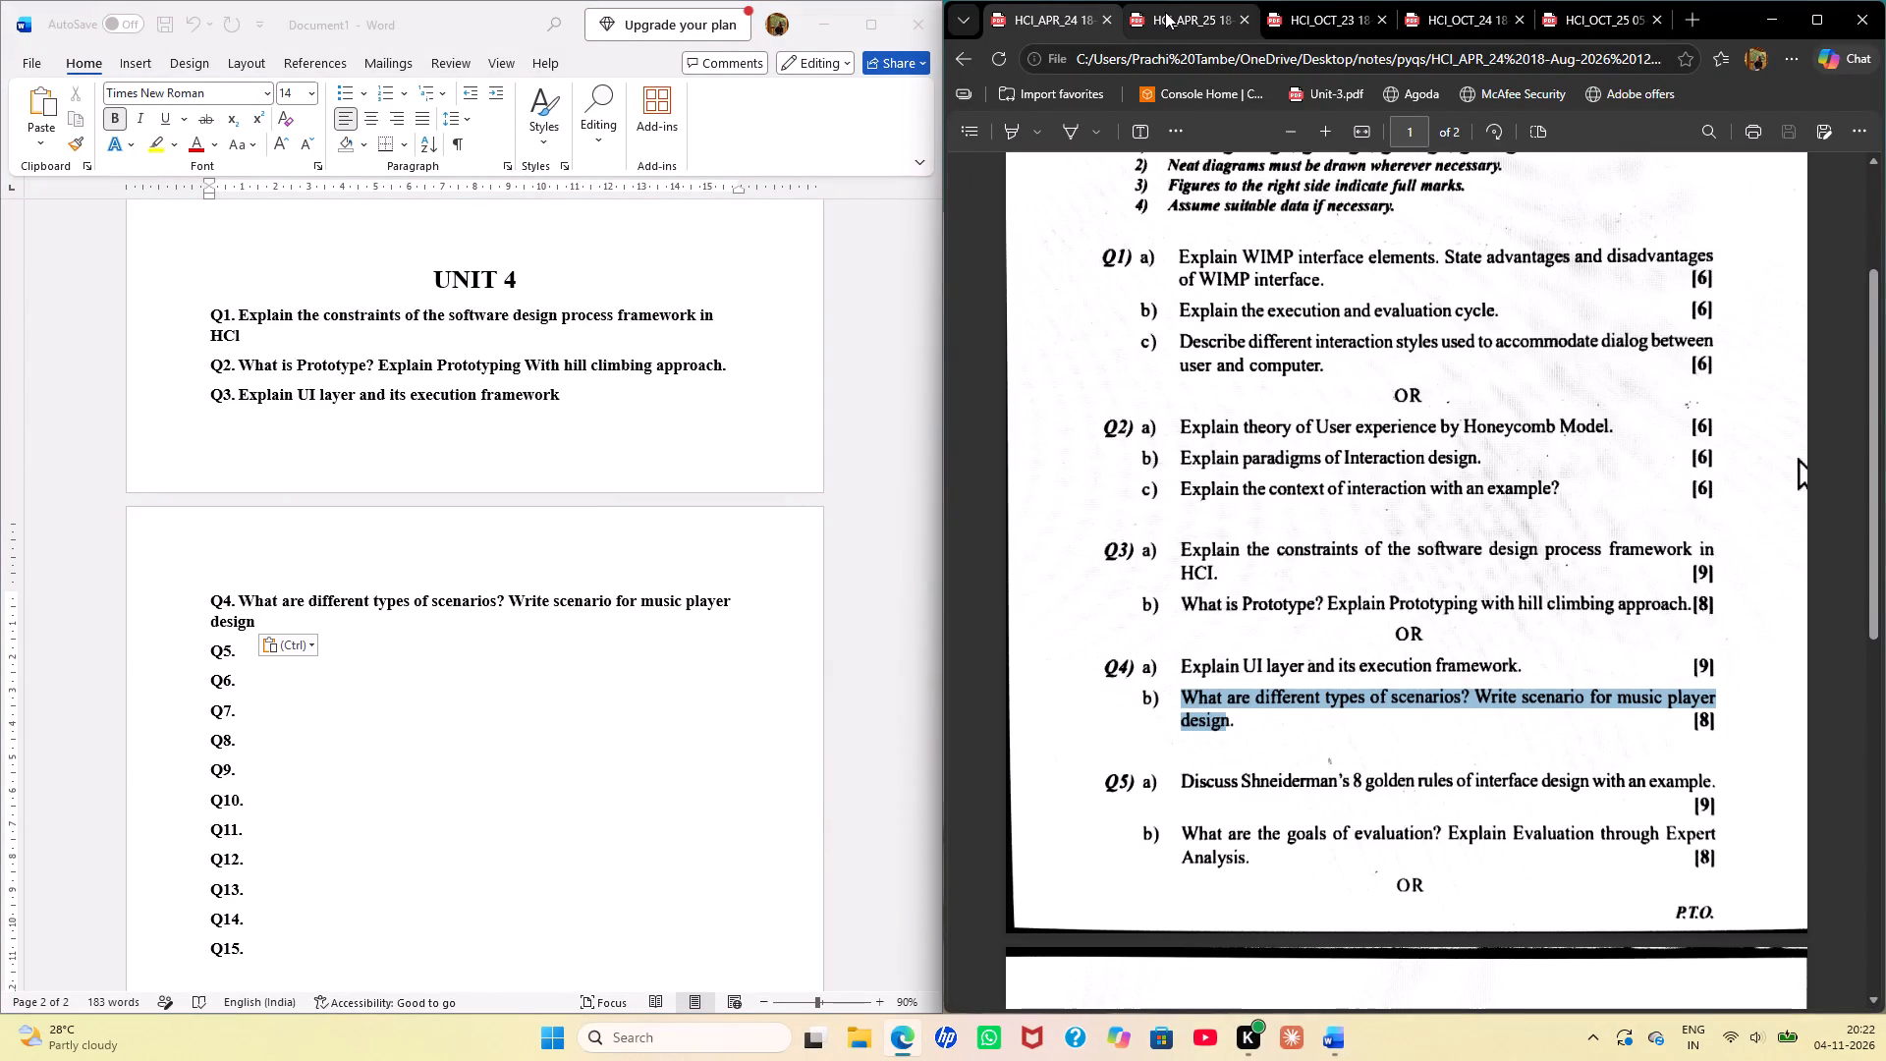
{"action": "left_click", "coordinate": [1165, 12]}
{"action": "scroll", "coordinate": [1316, 744], "scroll_direction": "down", "scroll_amount": 1}
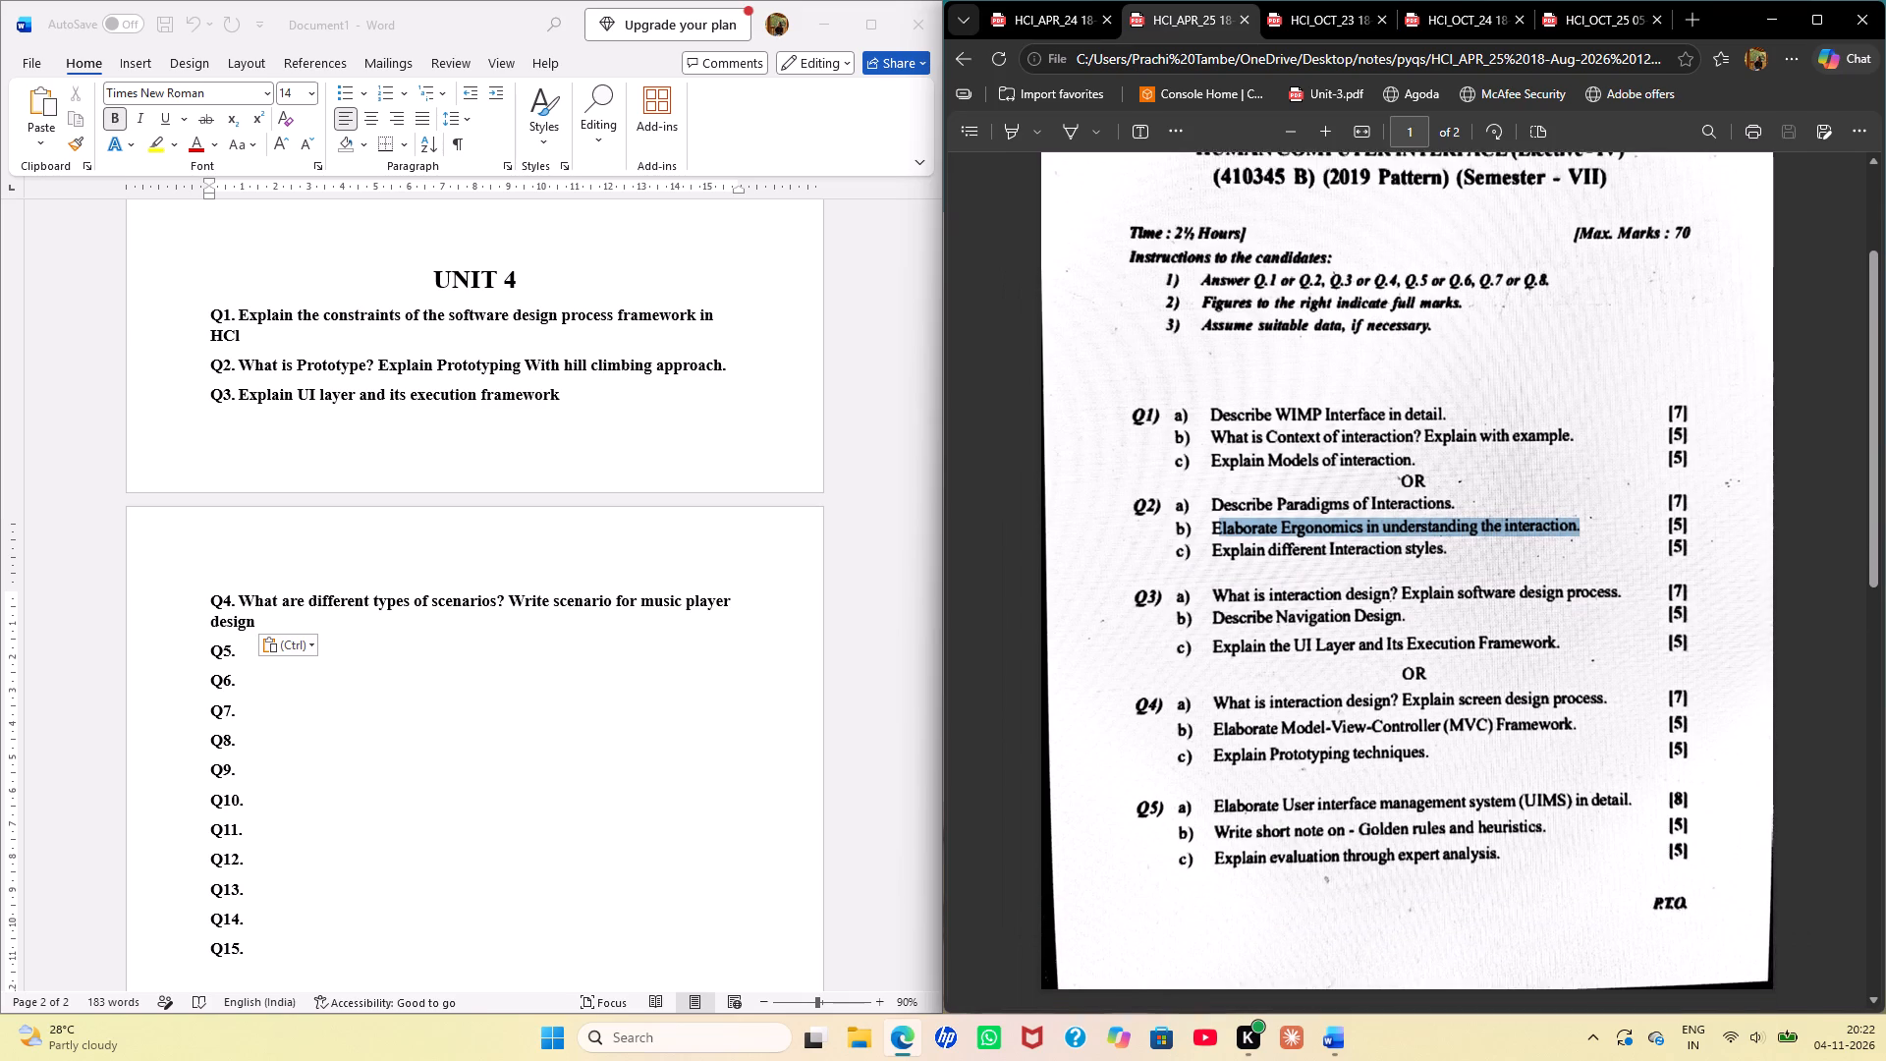
{"action": "scroll", "coordinate": [1316, 744], "scroll_direction": "down", "scroll_amount": 4}
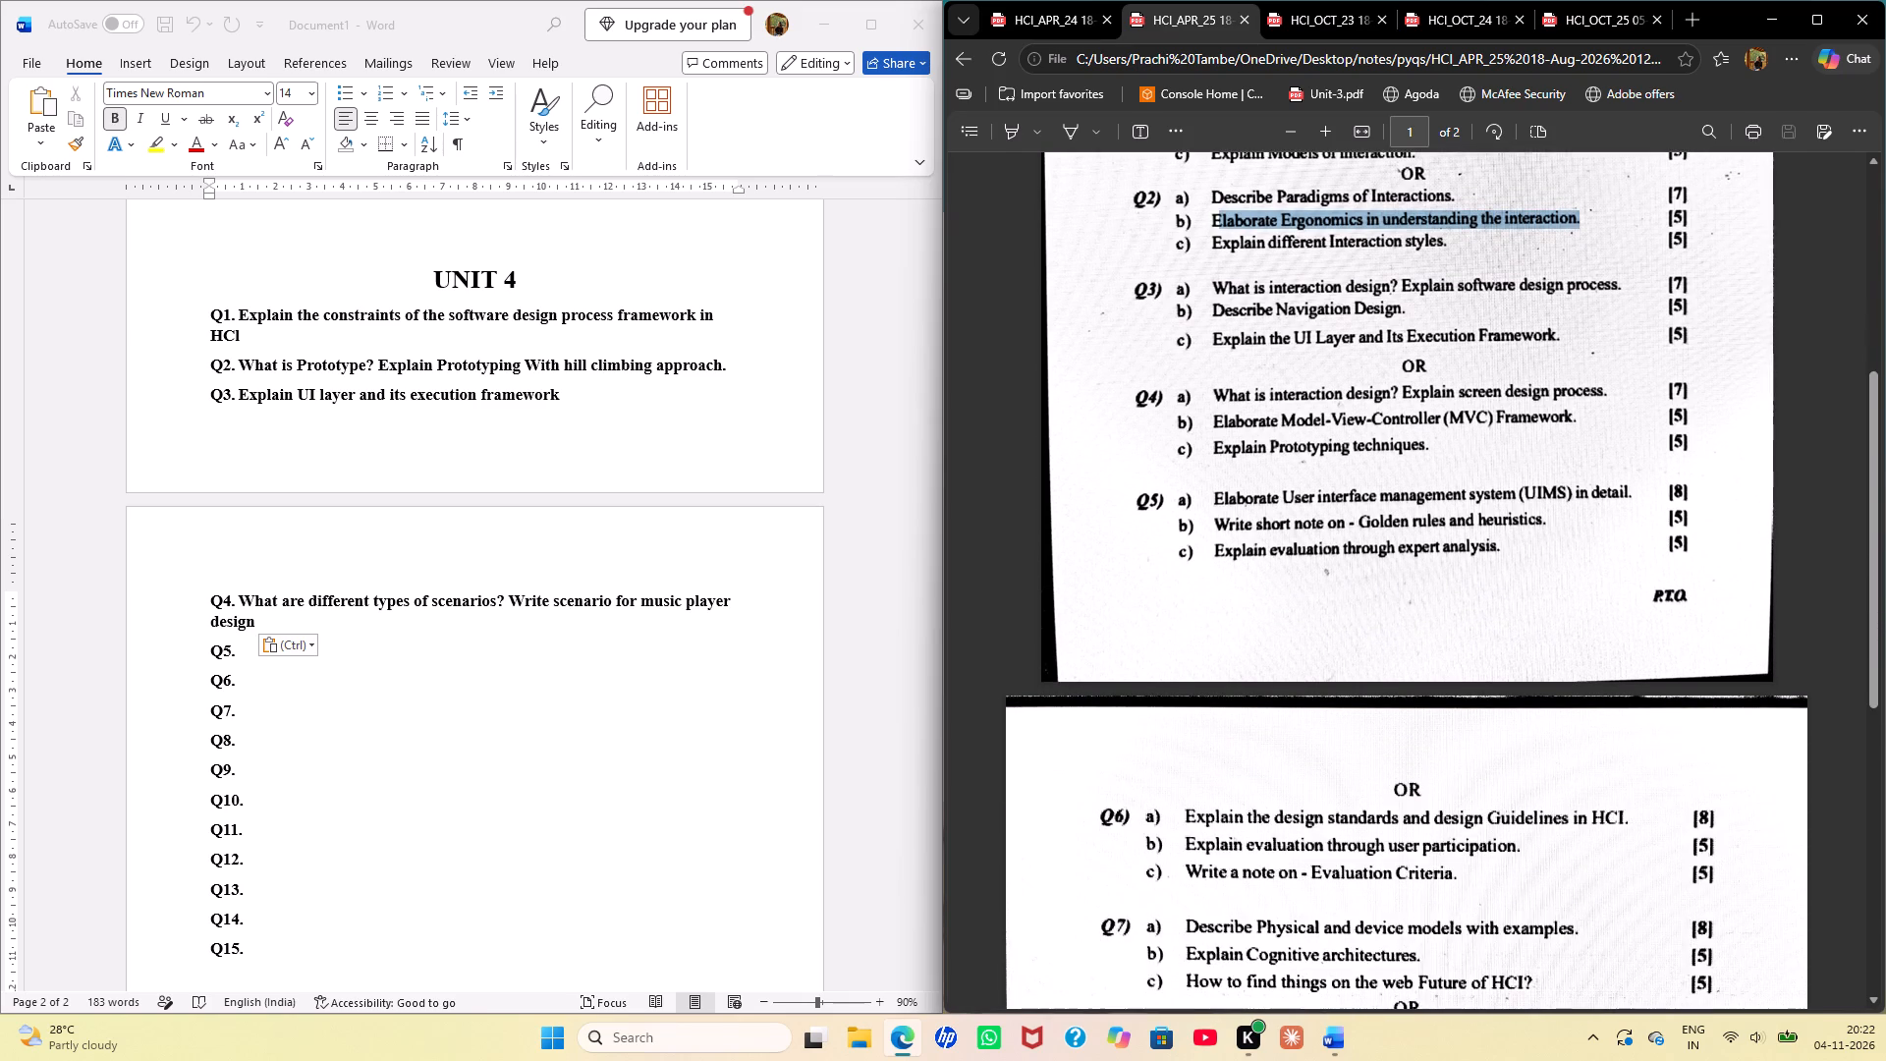
{"action": "scroll", "coordinate": [1316, 744], "scroll_direction": "down", "scroll_amount": 1}
{"action": "scroll", "coordinate": [1316, 744], "scroll_direction": "up", "scroll_amount": 2}
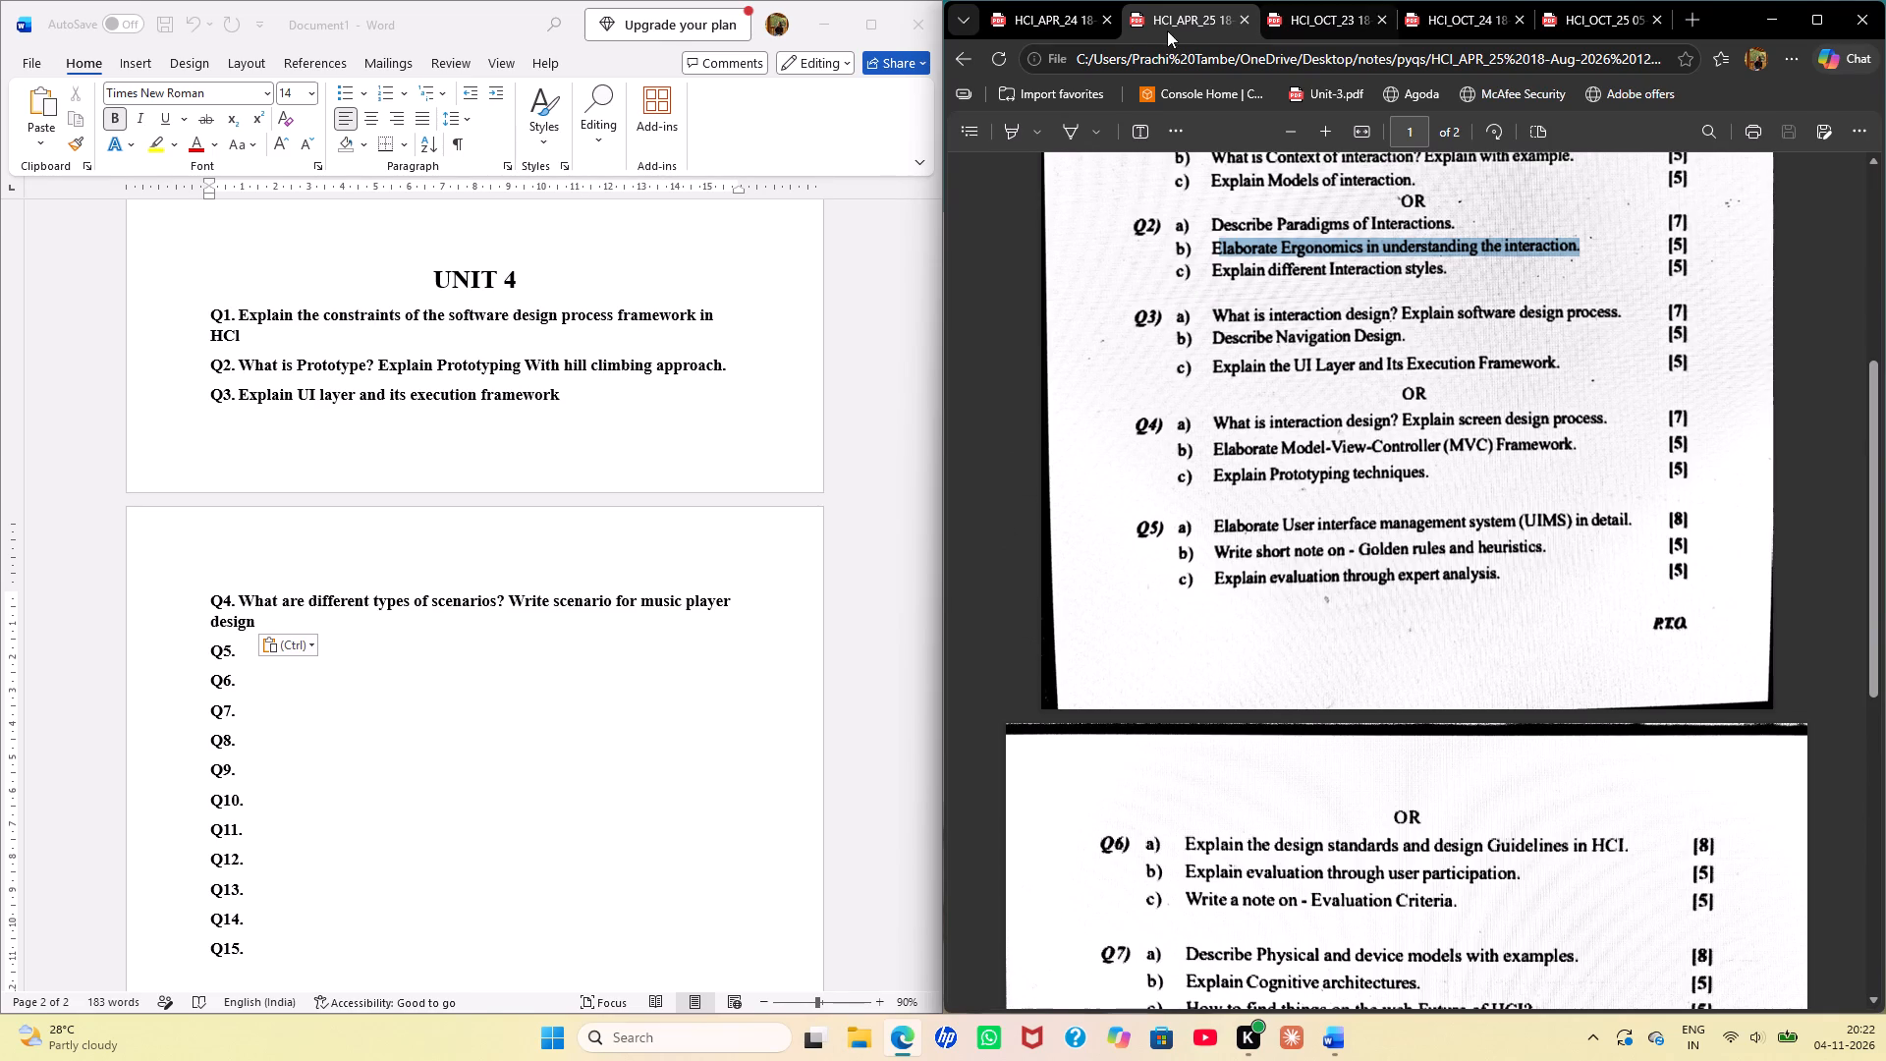
{"action": "left_click", "coordinate": [1049, 9]}
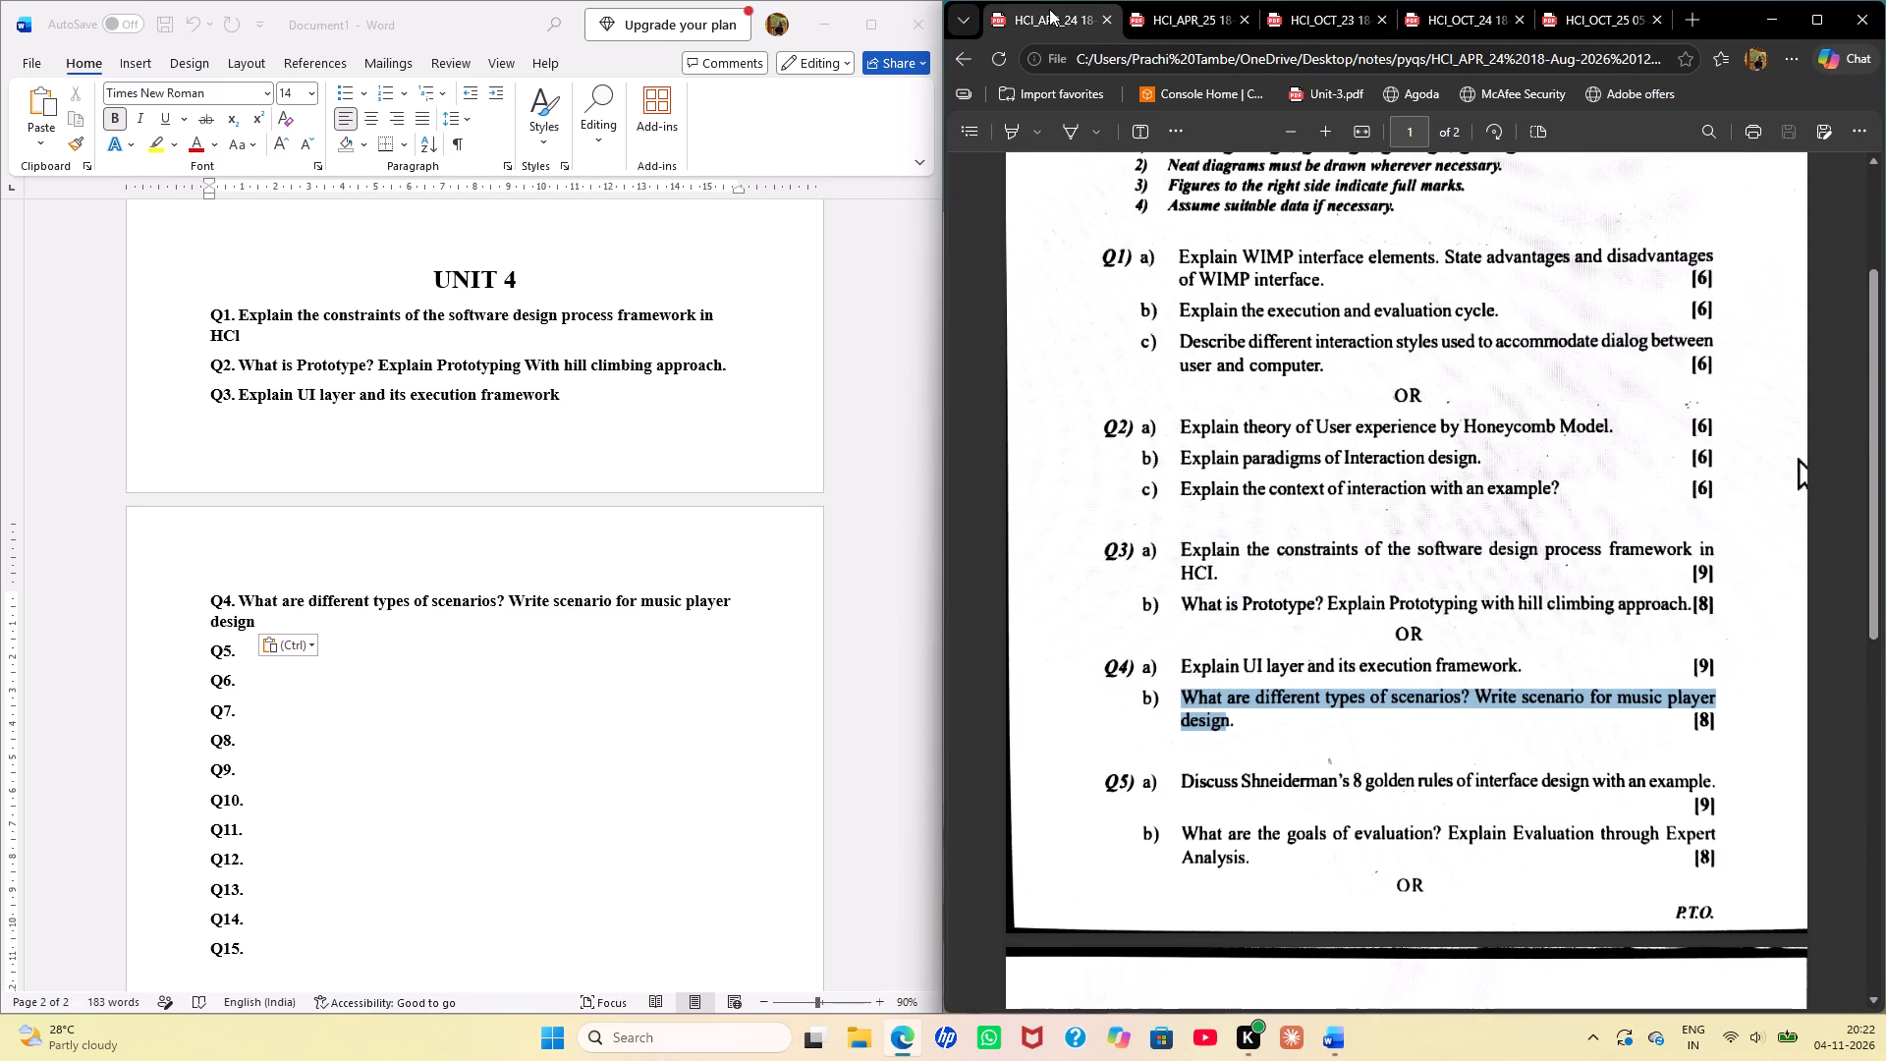
{"action": "left_click", "coordinate": [1189, 18]}
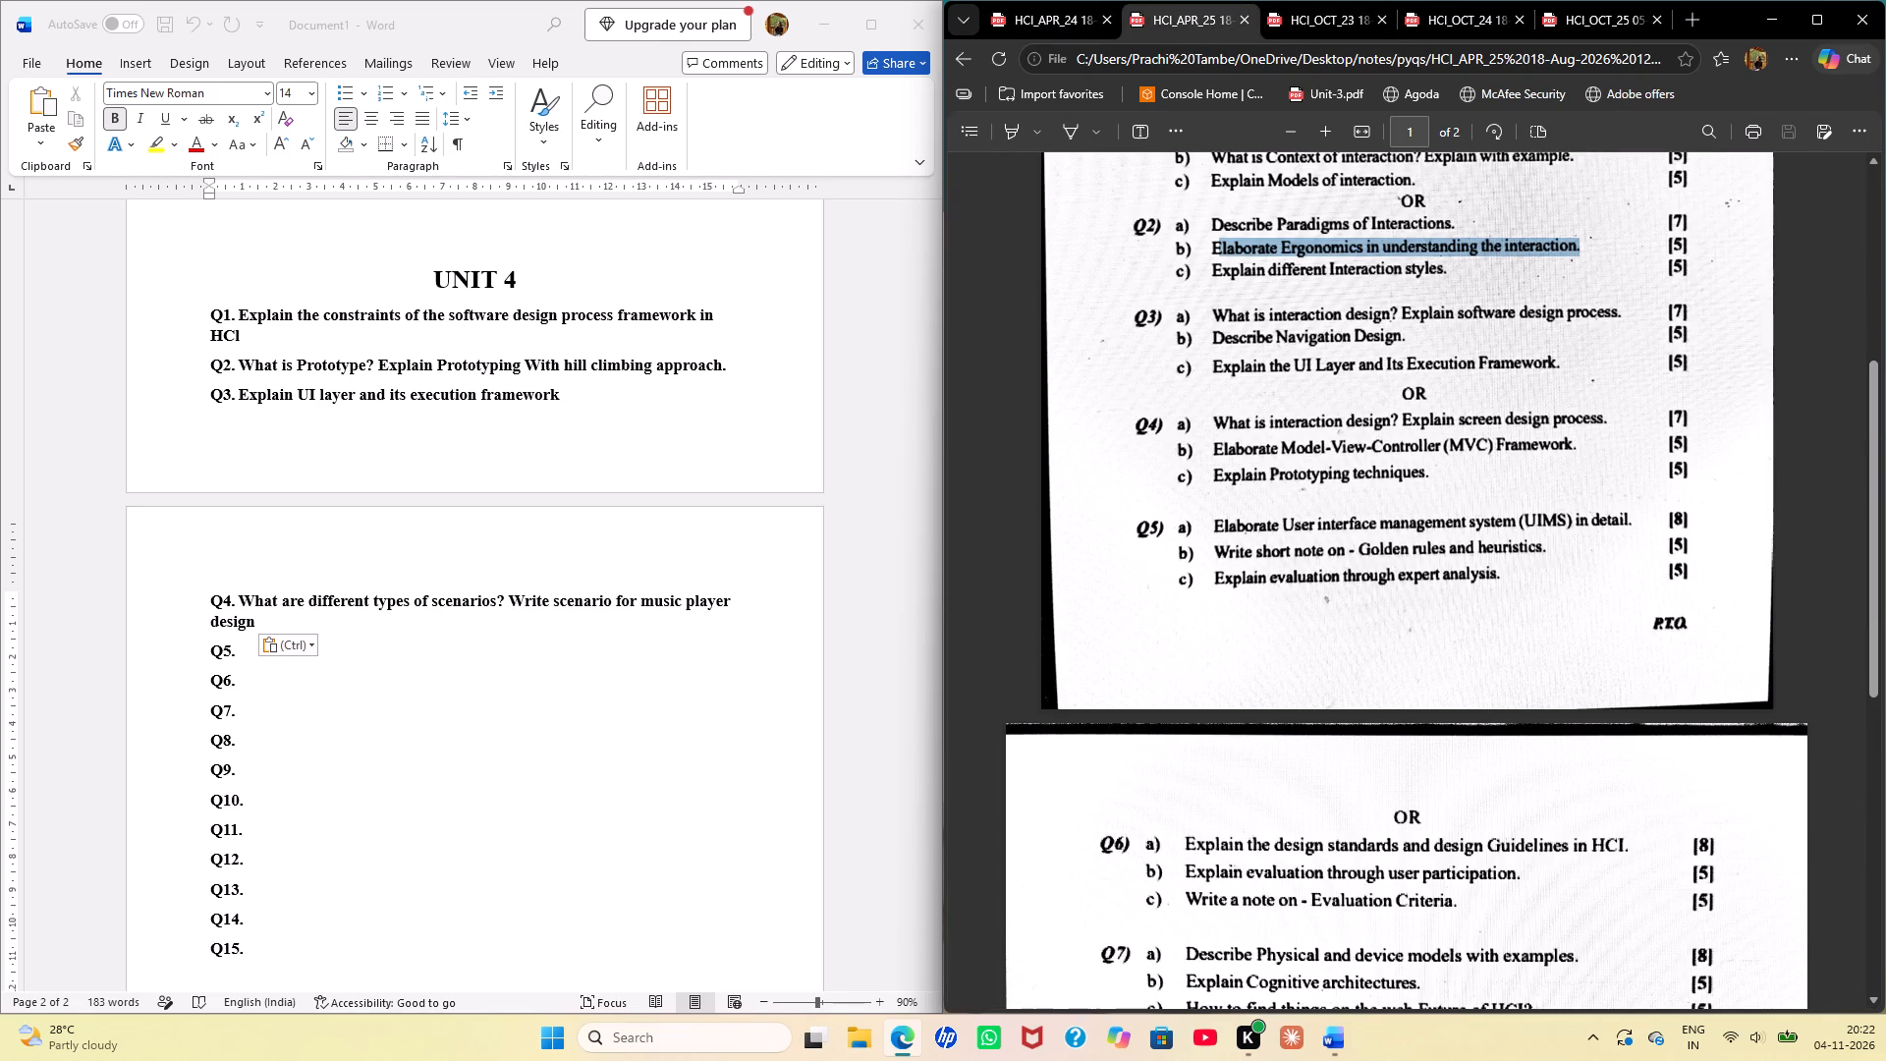
{"action": "left_click", "coordinate": [1318, 12]}
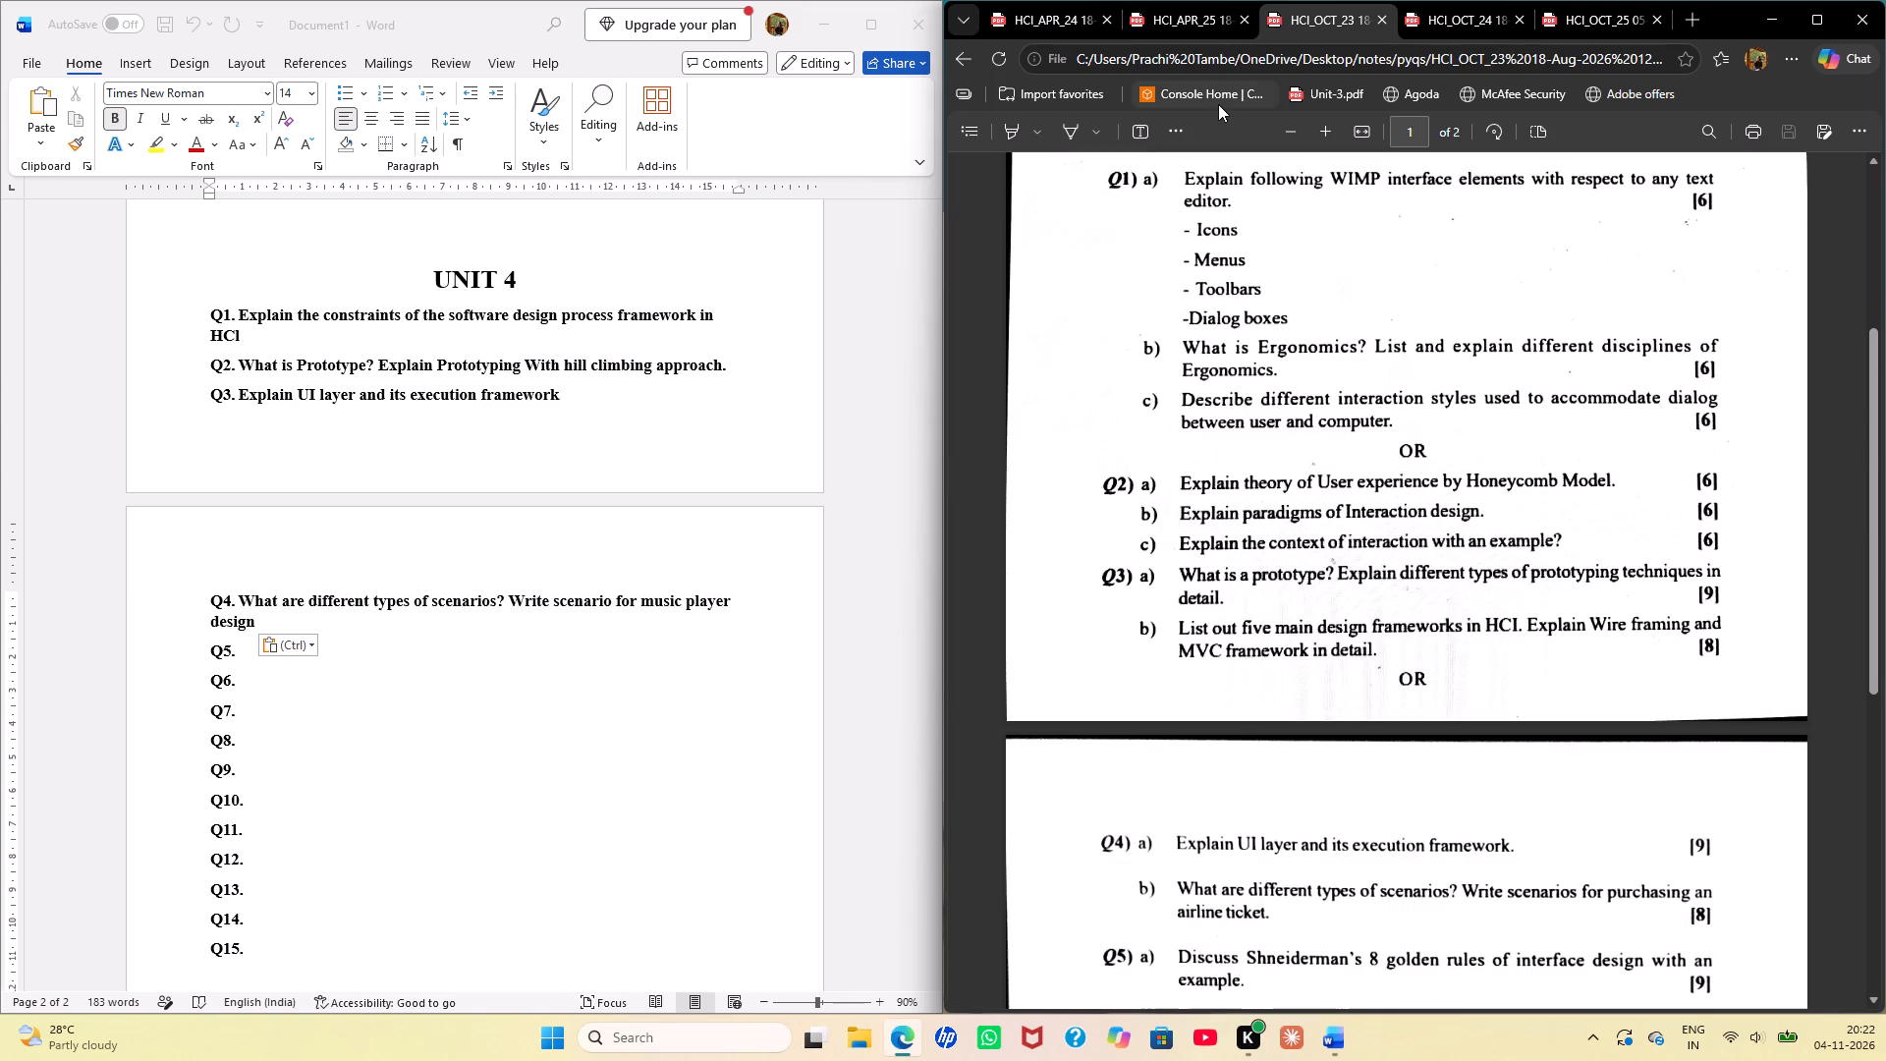
Copy "What is interaction design? Explain screen design" from Q4 a) of the HCI_APR_25 paper in Edge to the Unit 4 Q5. label in Word.
{"action": "left_click", "coordinate": [1176, 9]}
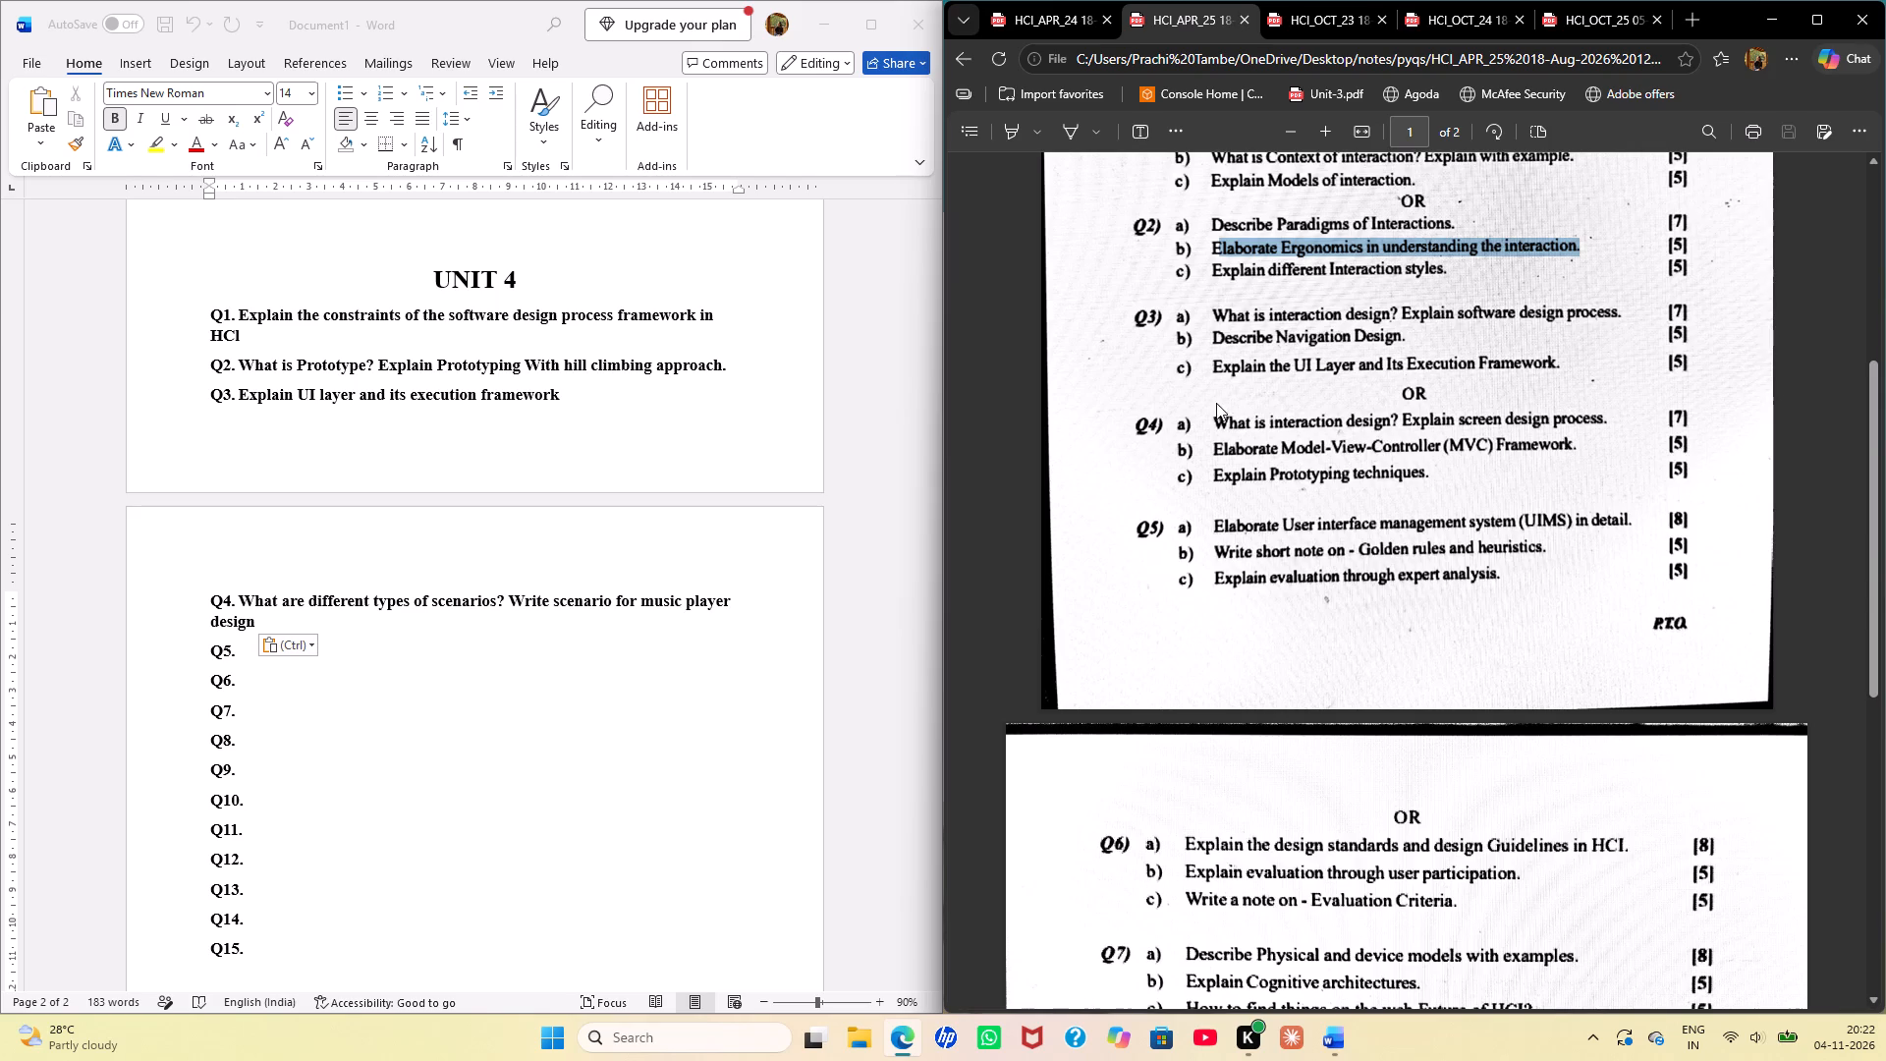
{"action": "left_click_drag", "start_coordinate": [1208, 420], "coordinate": [1612, 422]}
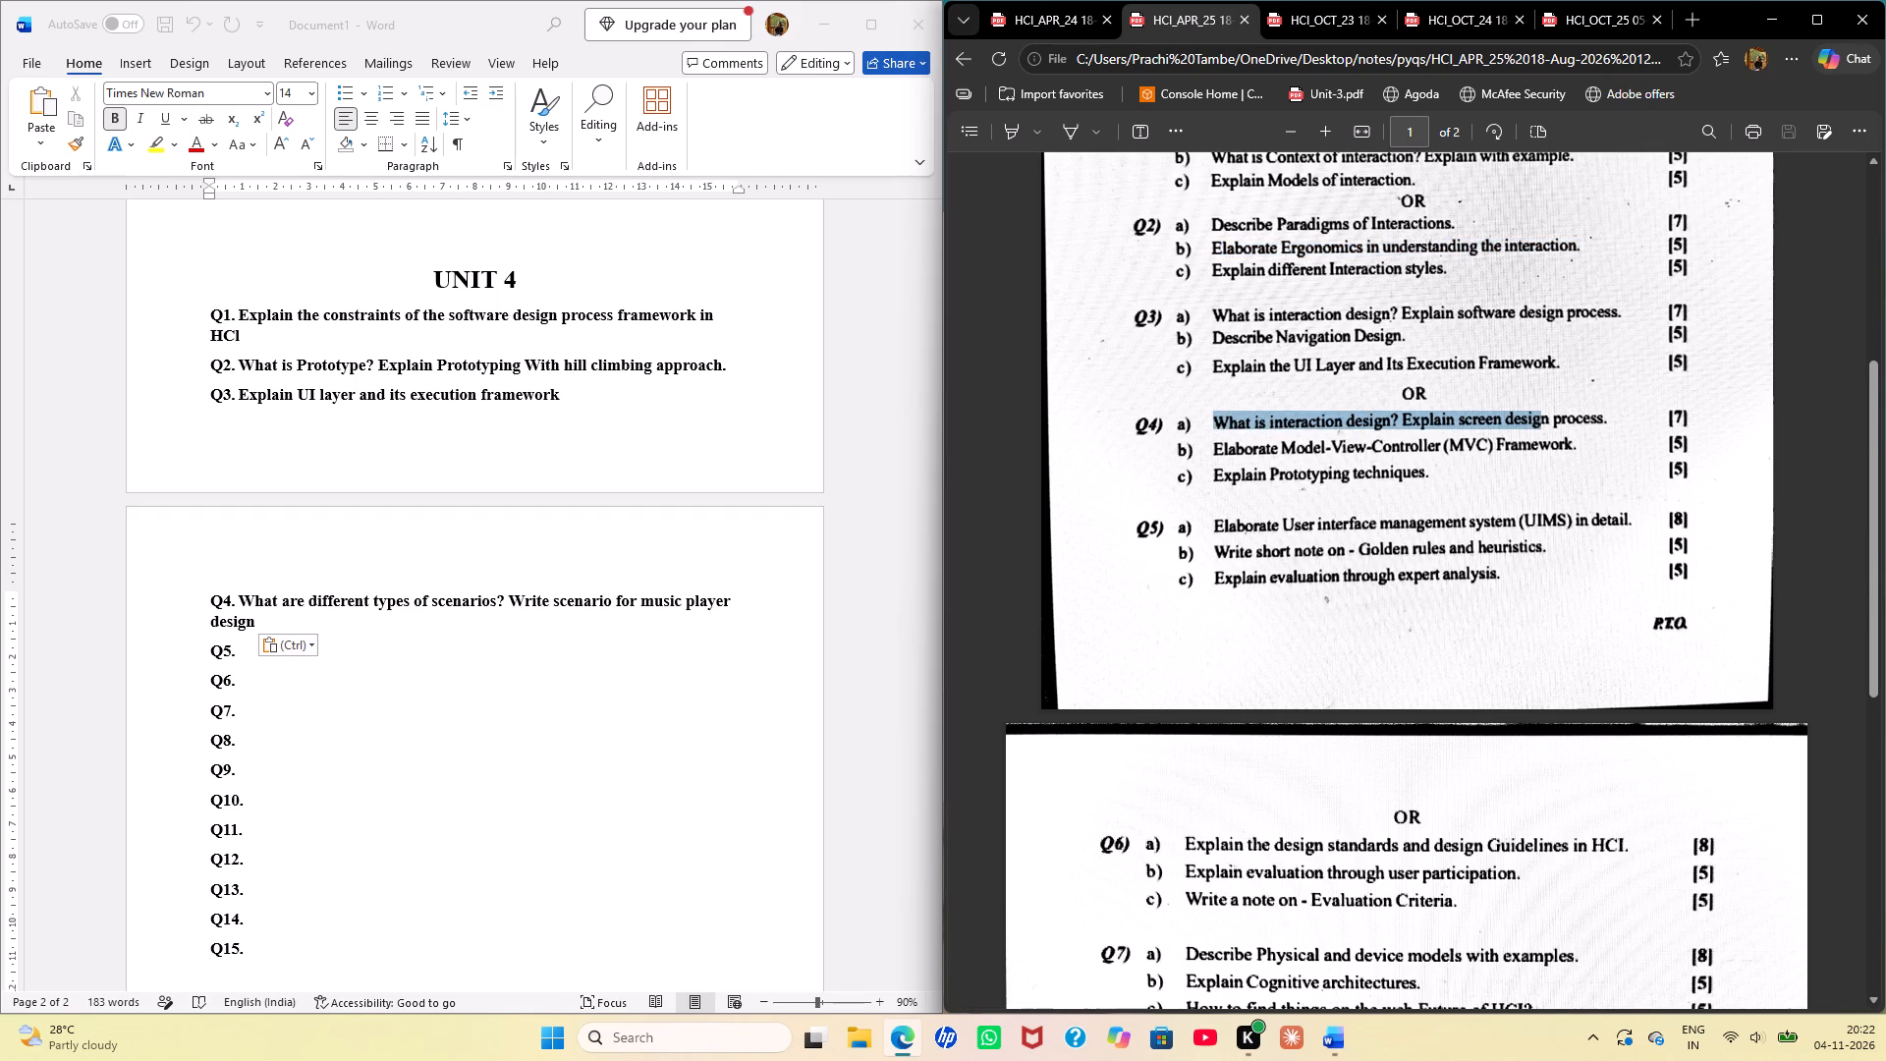
{"action": "left_click_drag", "start_coordinate": [1612, 422], "coordinate": [1549, 435]}
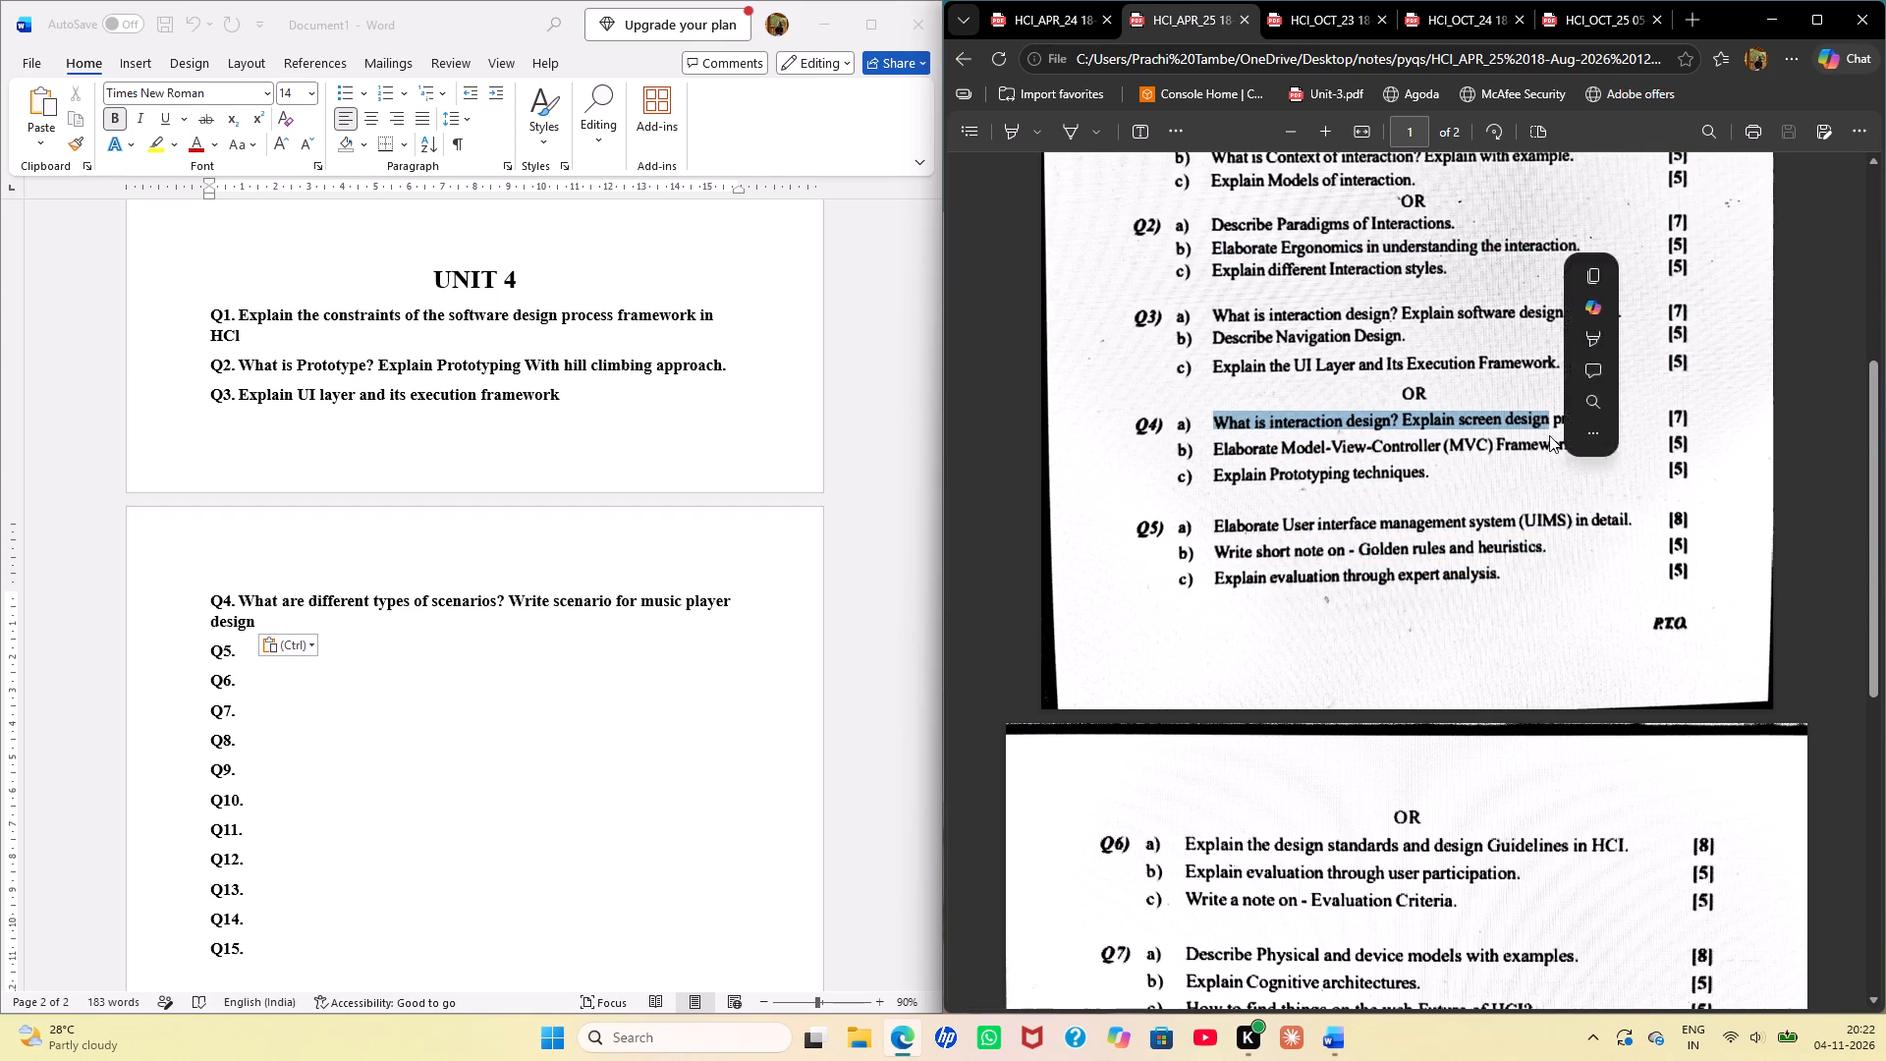
{"action": "key", "text": "ctrl+c"}
{"action": "left_click", "coordinate": [247, 647]}
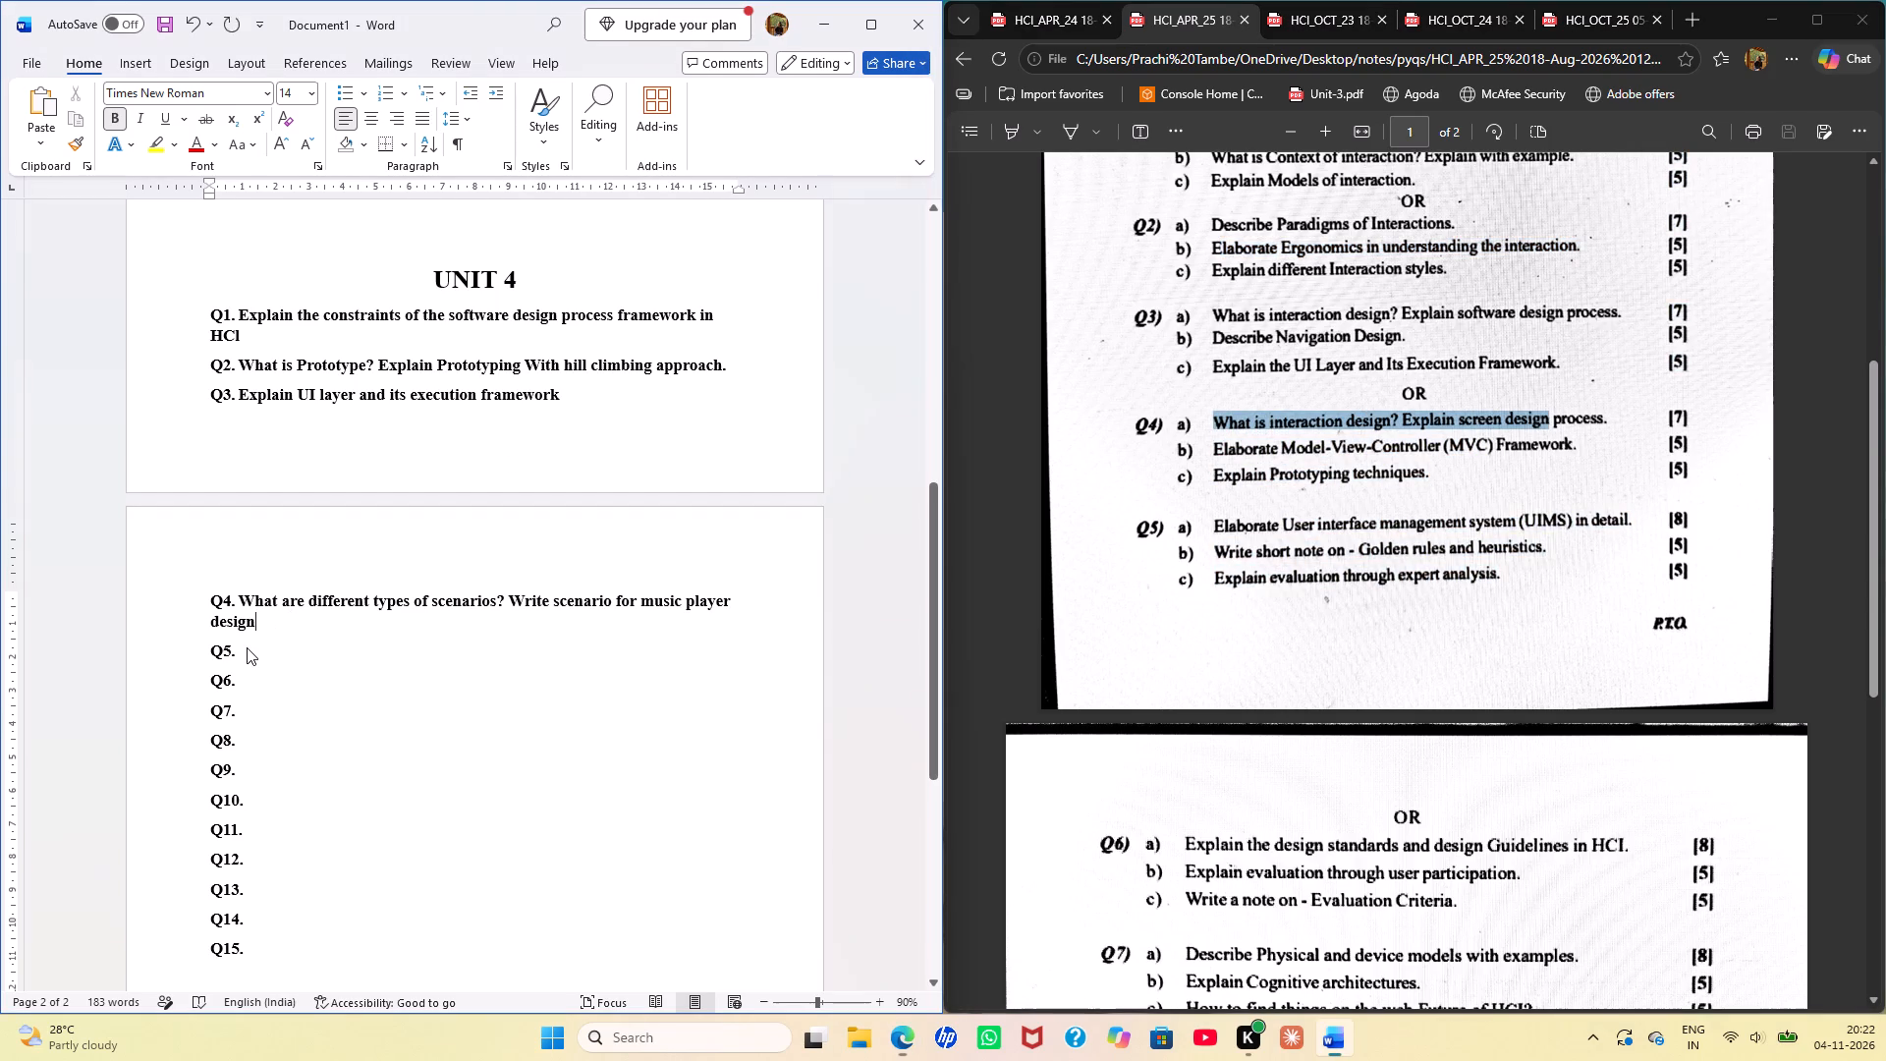
{"action": "left_click", "coordinate": [246, 654]}
{"action": "key", "text": "ctrl+v"}
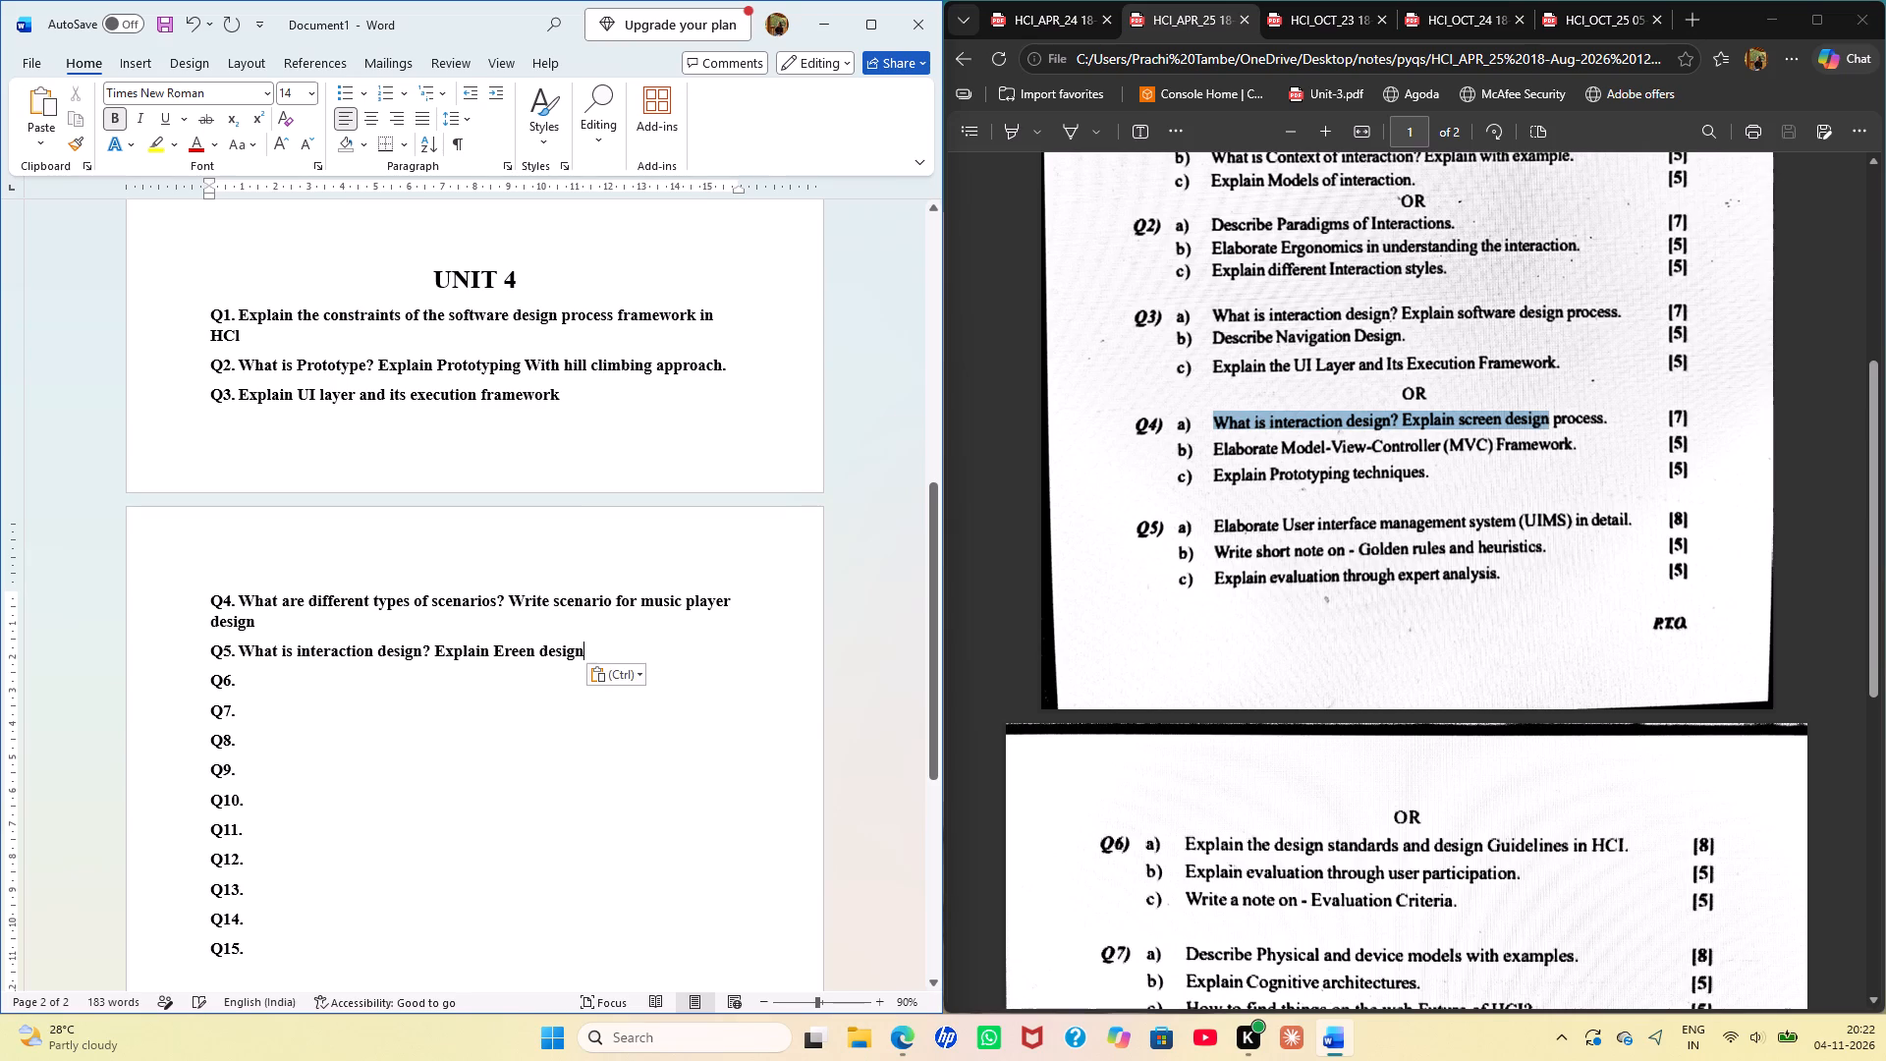
Complete the Unit 4 Q5. line with the lowercase word "process" and the marks "(7)".
{"action": "key", "text": "space"}
{"action": "type", "text": "PROCESS"}
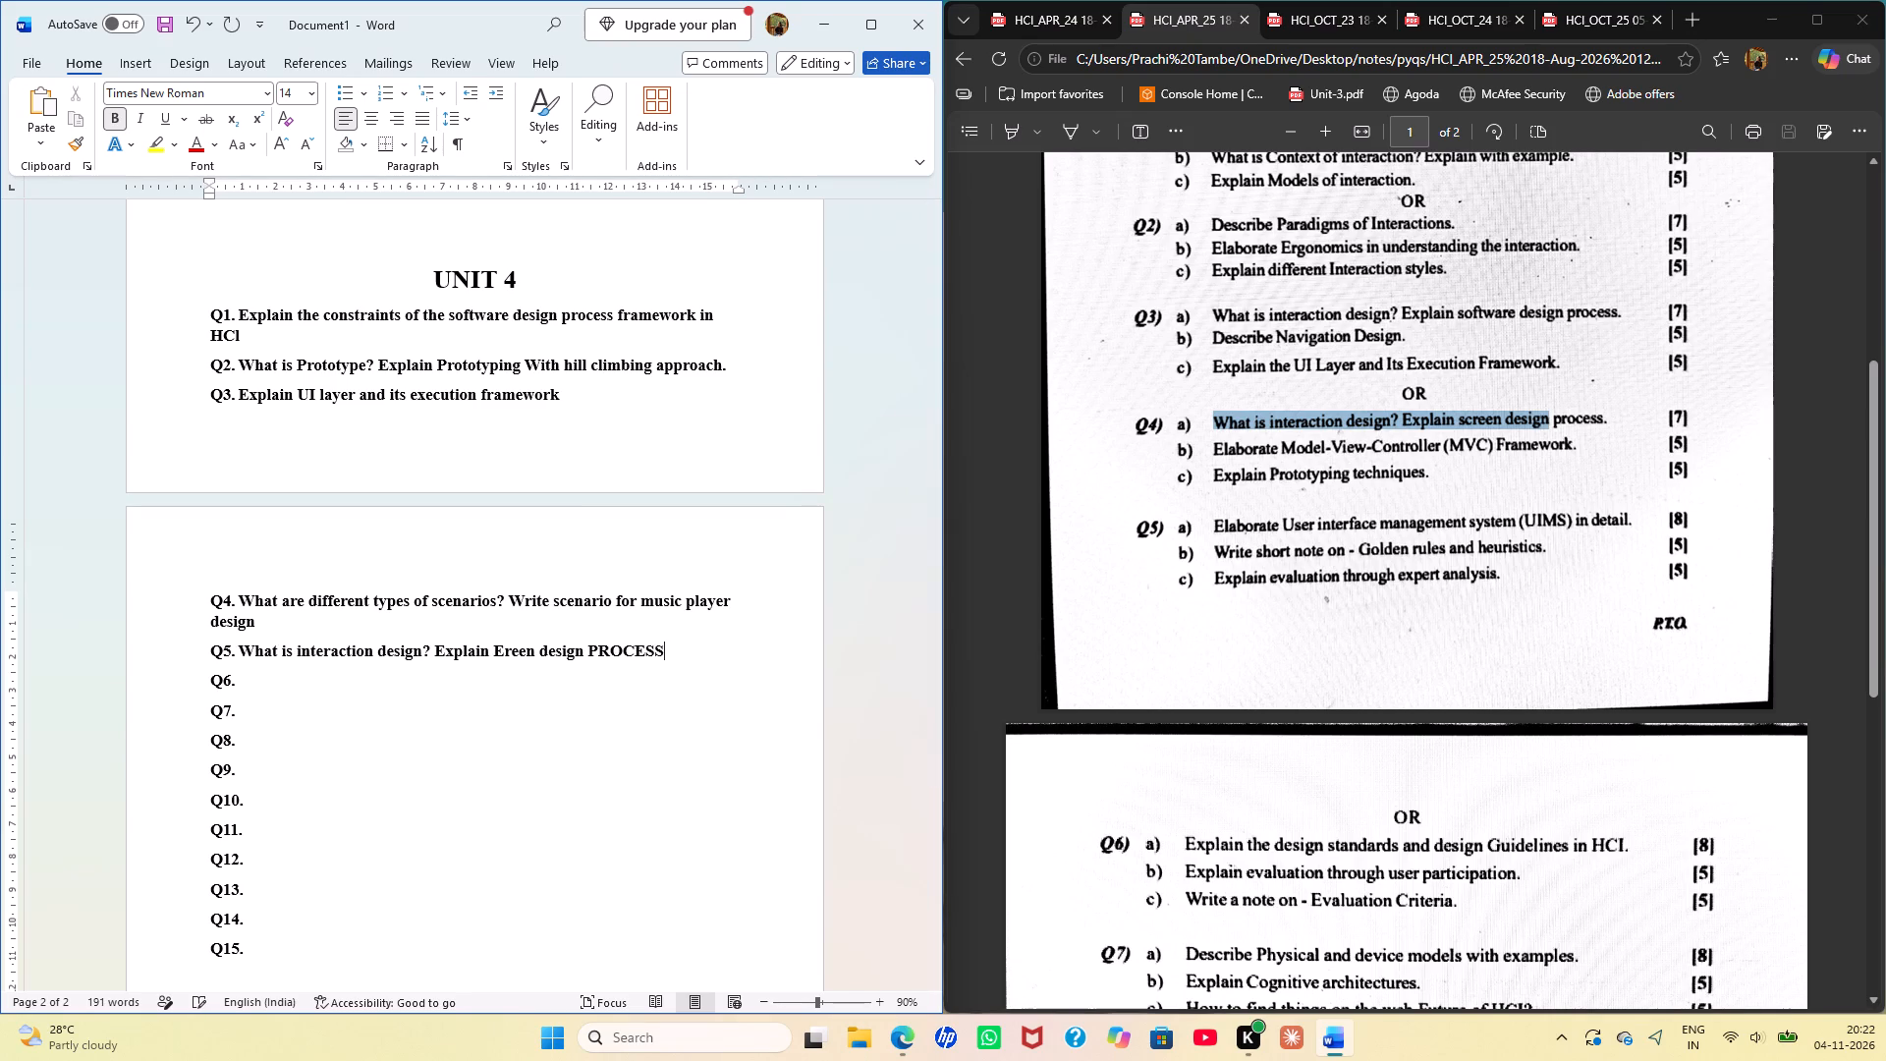
{"action": "key", "text": "BackSpace"}
{"action": "key", "text": "BackSpace"}
{"action": "key", "text": "BackSpace"}
{"action": "key", "text": "BackSpace"}
{"action": "key", "text": "BackSpace"}
{"action": "key", "text": "BackSpace"}
{"action": "key", "text": "BackSpace"}
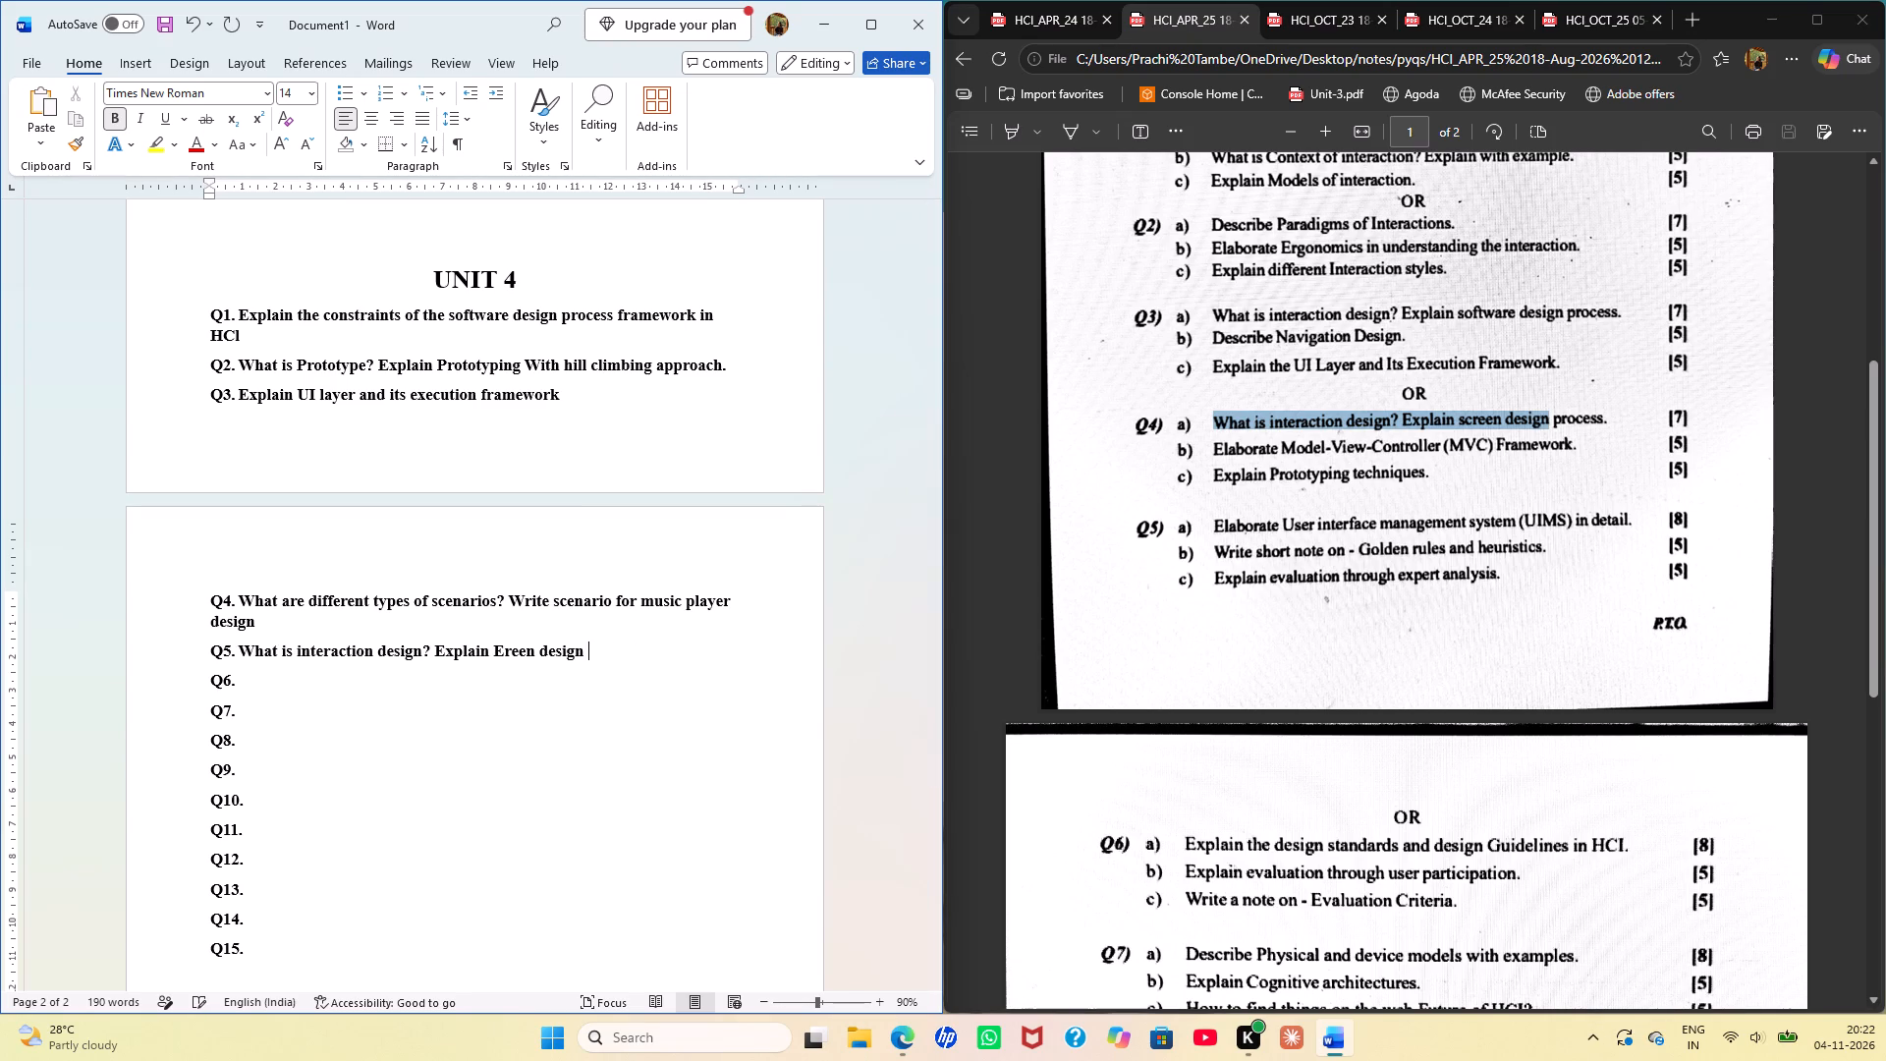
{"action": "type", "text": "process"}
{"action": "key", "text": "space"}
{"action": "key", "text": "shift+parenleft"}
{"action": "type", "text": "7)"}
{"action": "key", "text": "Return"}
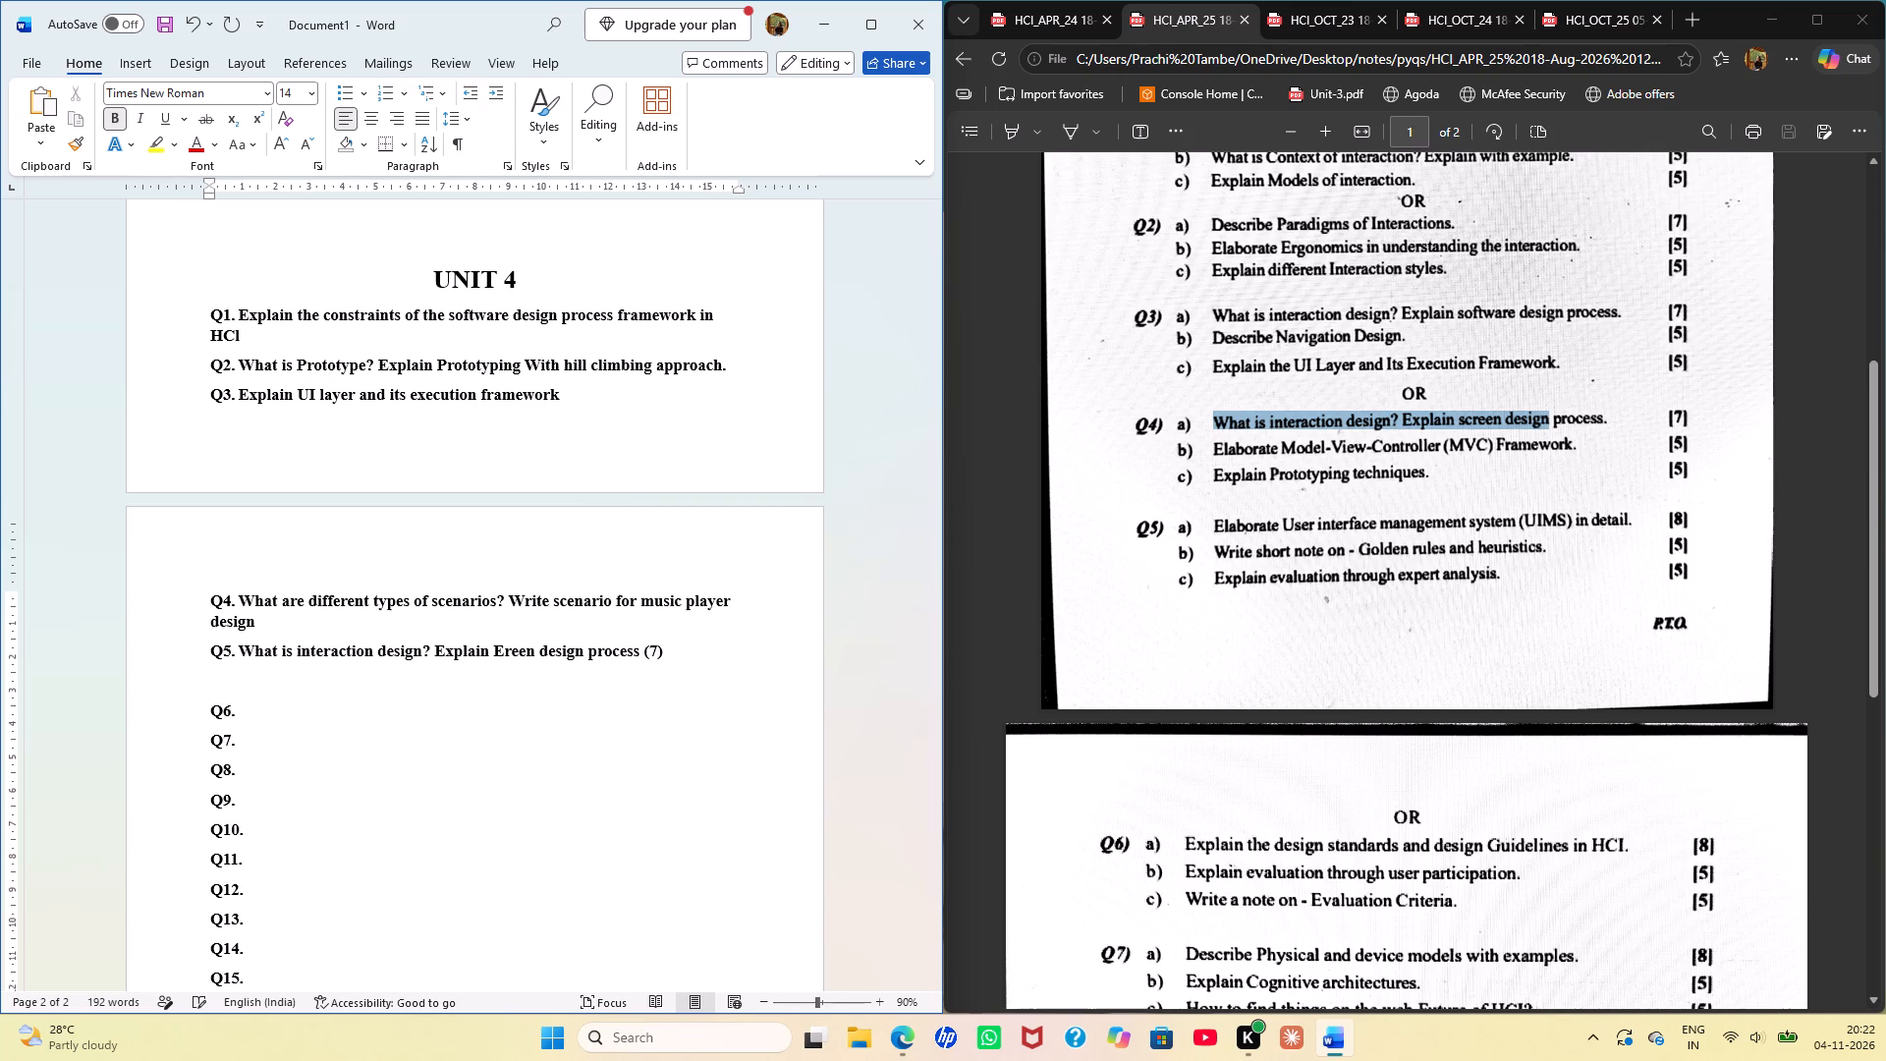
{"action": "key", "text": "BackSpace"}
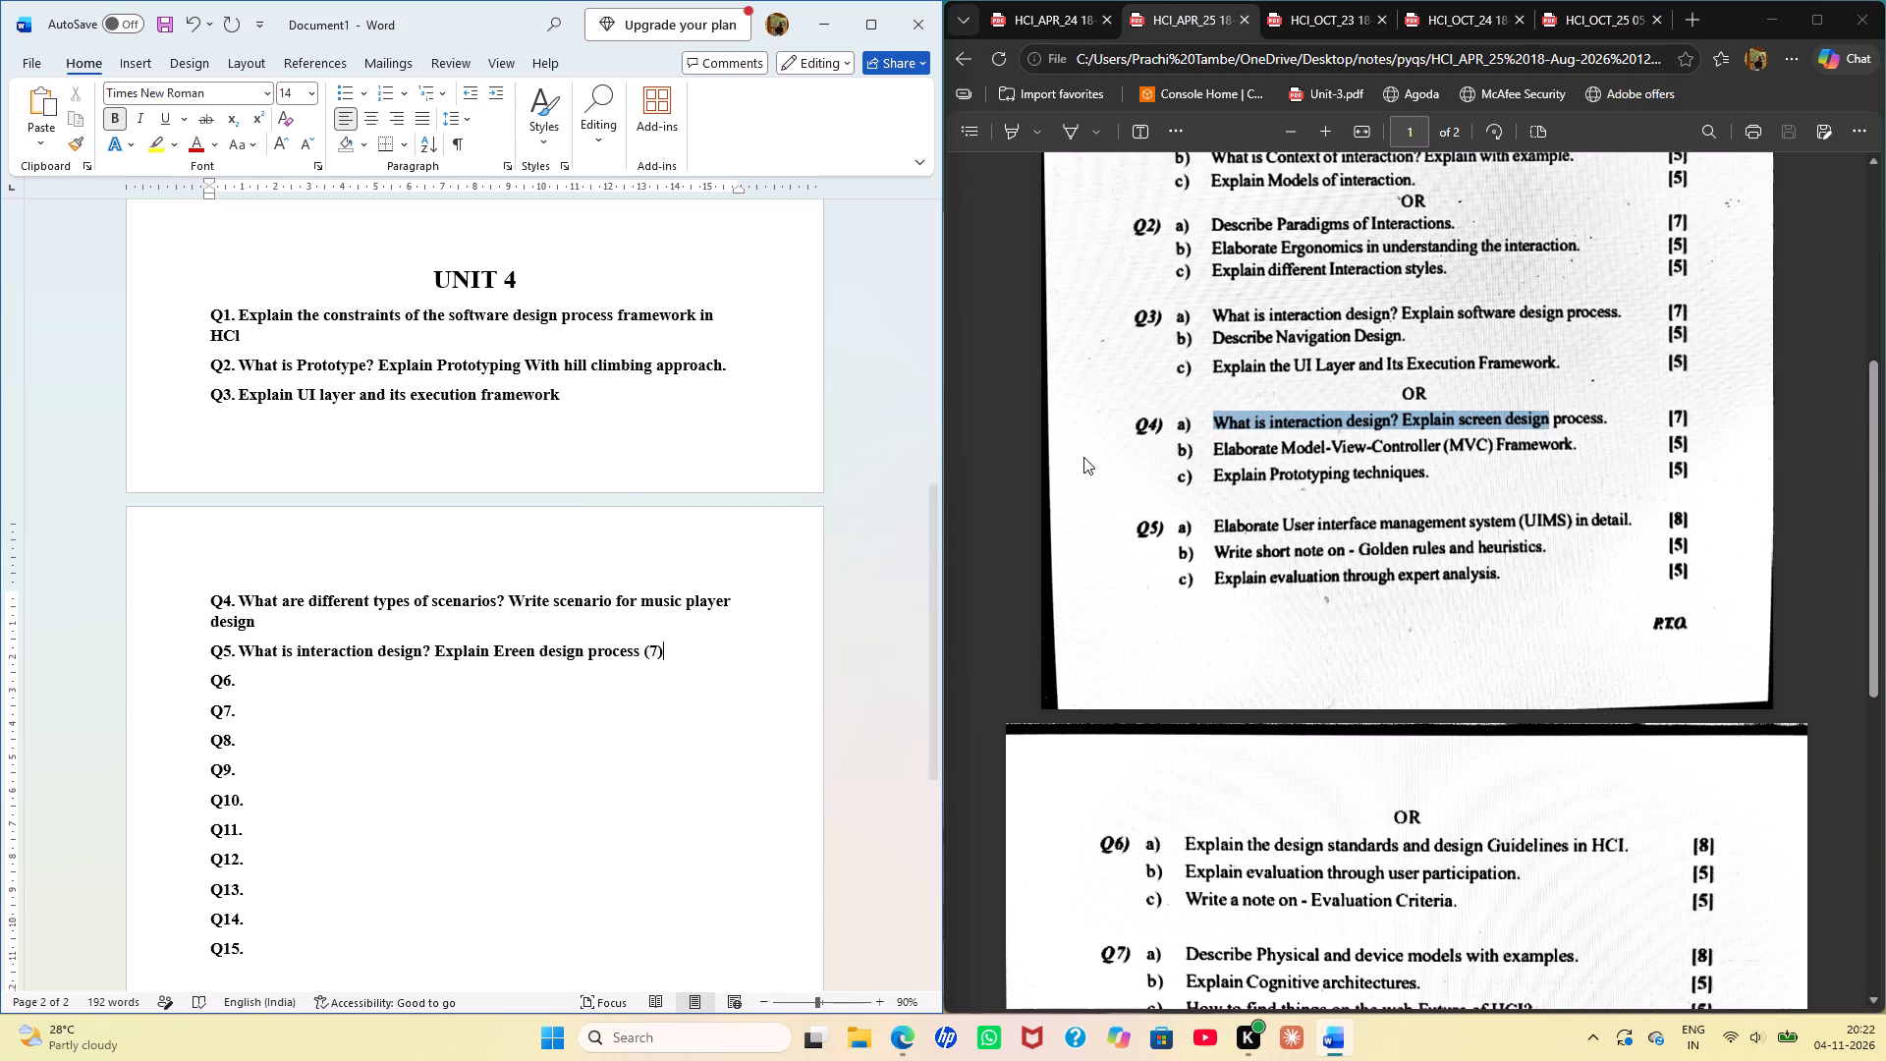
Copy "Elaborate Model-View-Controller (MVC" from Q4 b) of the HCI_APR_25 paper in Edge to the Unit 4 Q6. label in Word.
{"action": "left_click", "coordinate": [1211, 442]}
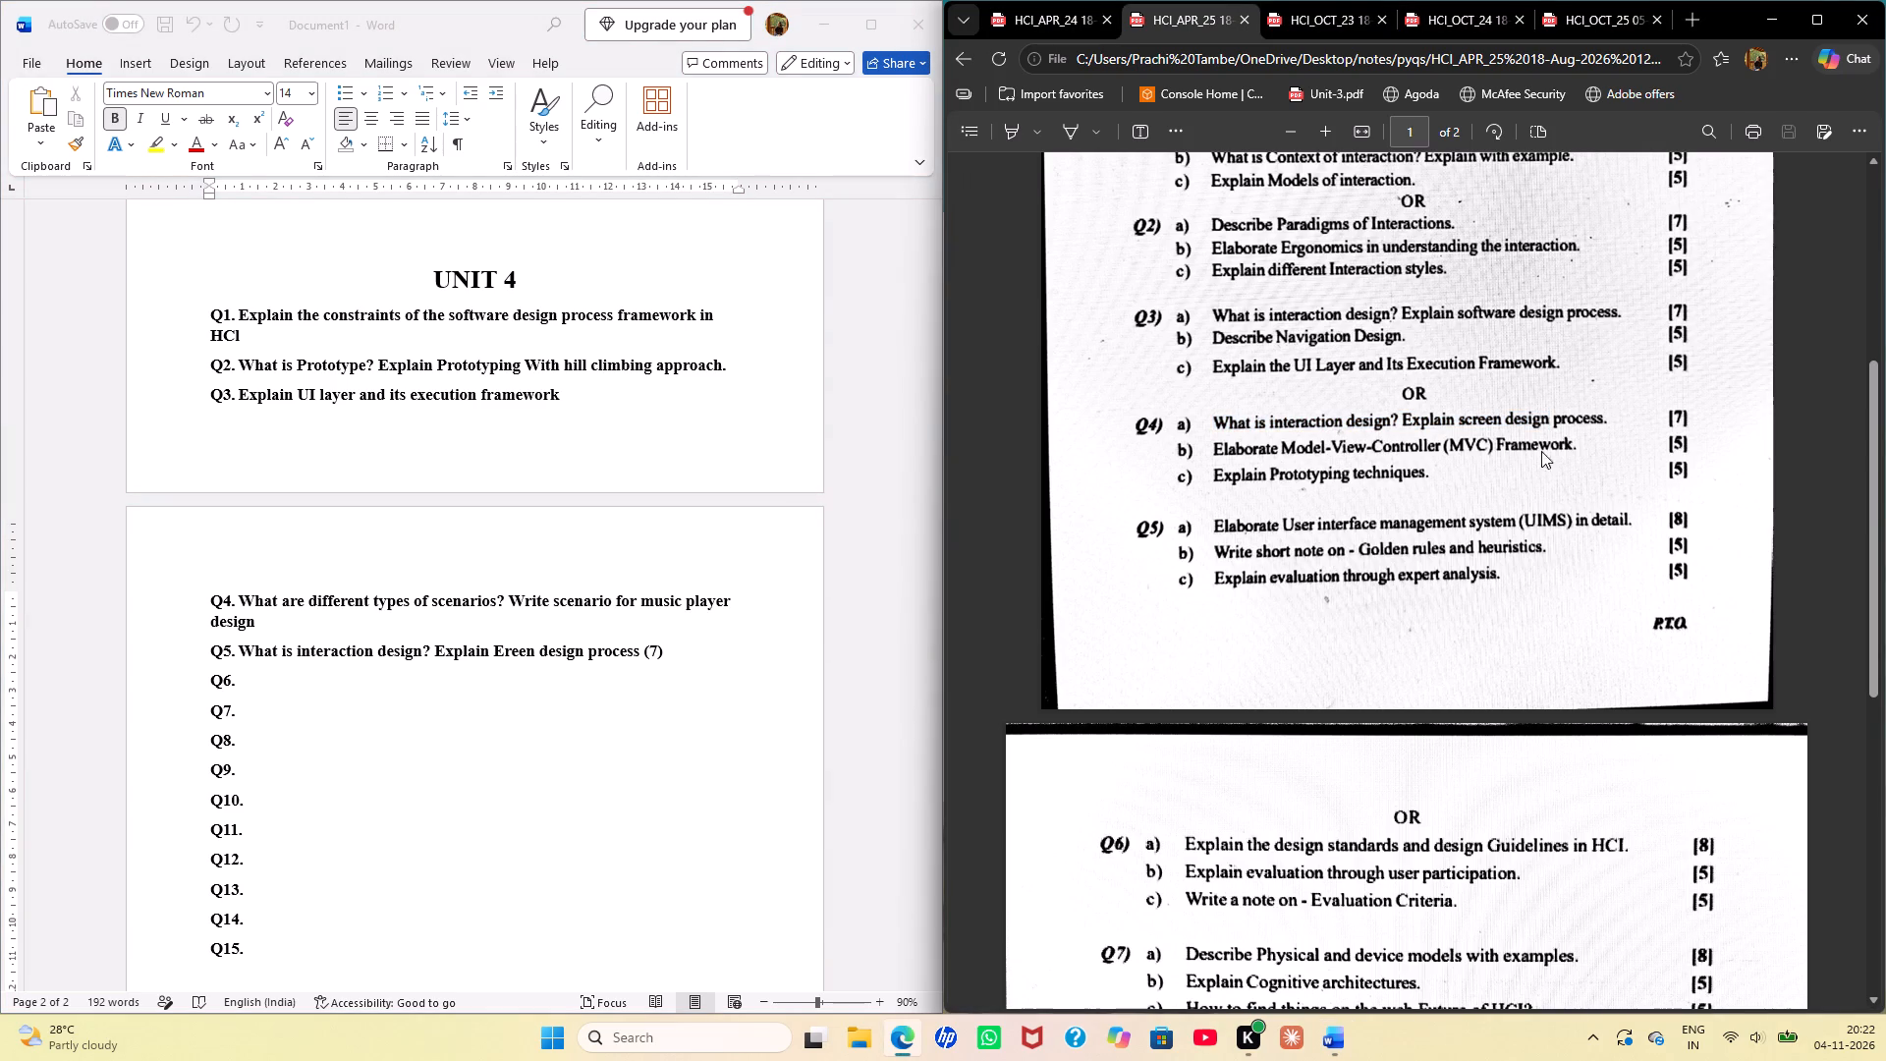
{"action": "left_click_drag", "start_coordinate": [1211, 446], "coordinate": [1407, 449]}
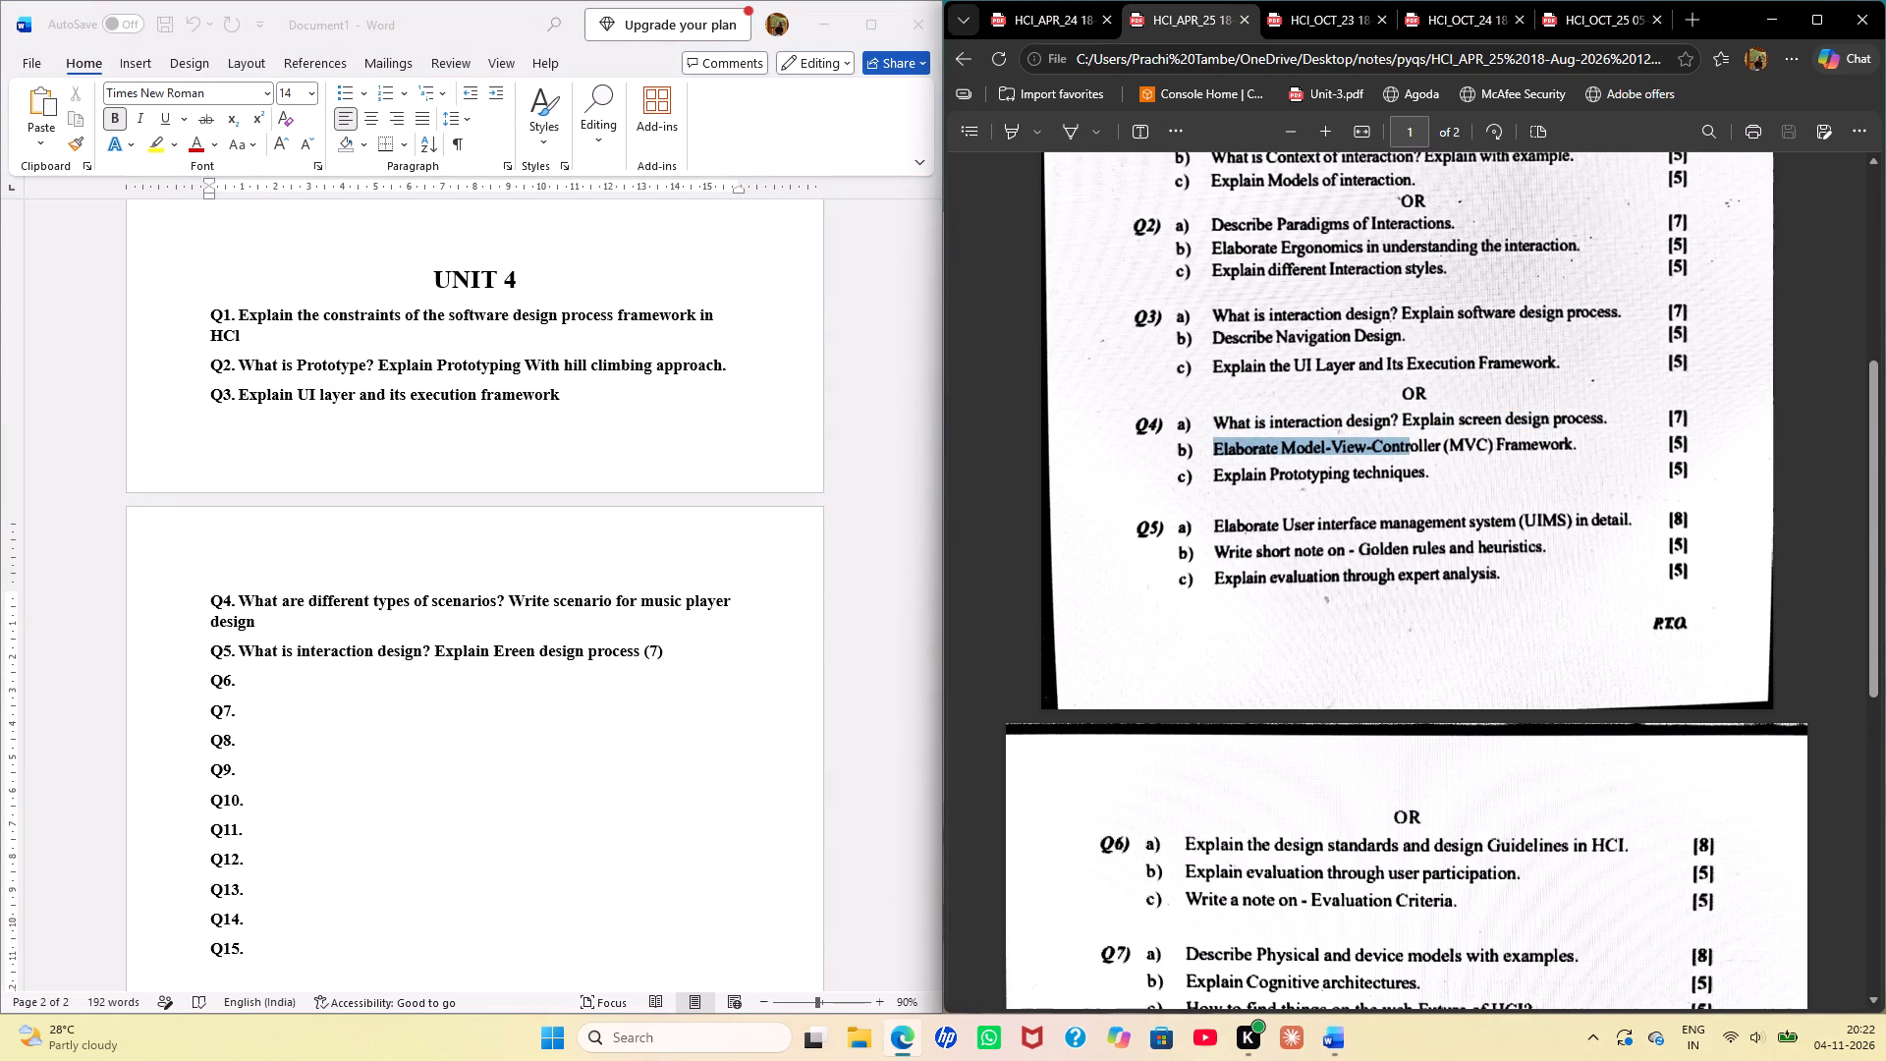
{"action": "left_click_drag", "start_coordinate": [1407, 449], "coordinate": [1571, 450]}
{"action": "scroll", "coordinate": [1488, 456], "scroll_direction": "right", "scroll_amount": 1}
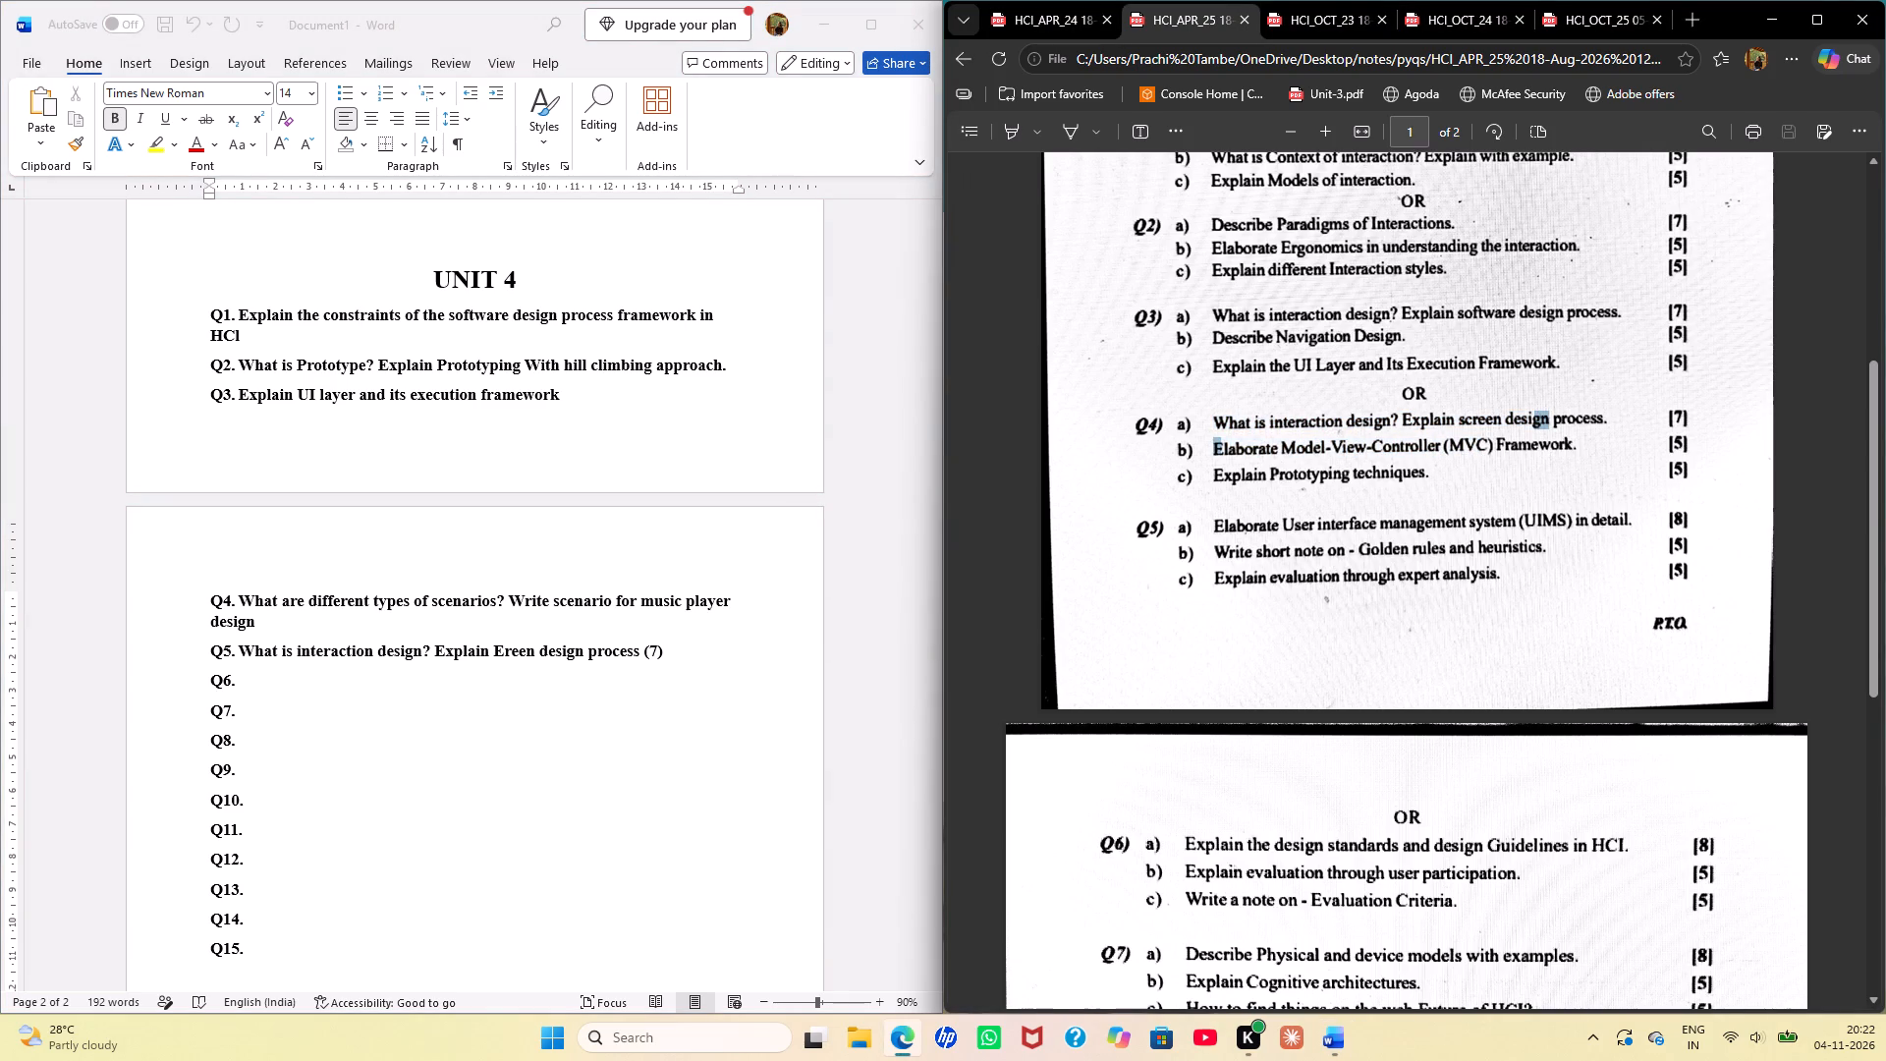
{"action": "left_click_drag", "start_coordinate": [1571, 450], "coordinate": [1580, 514]}
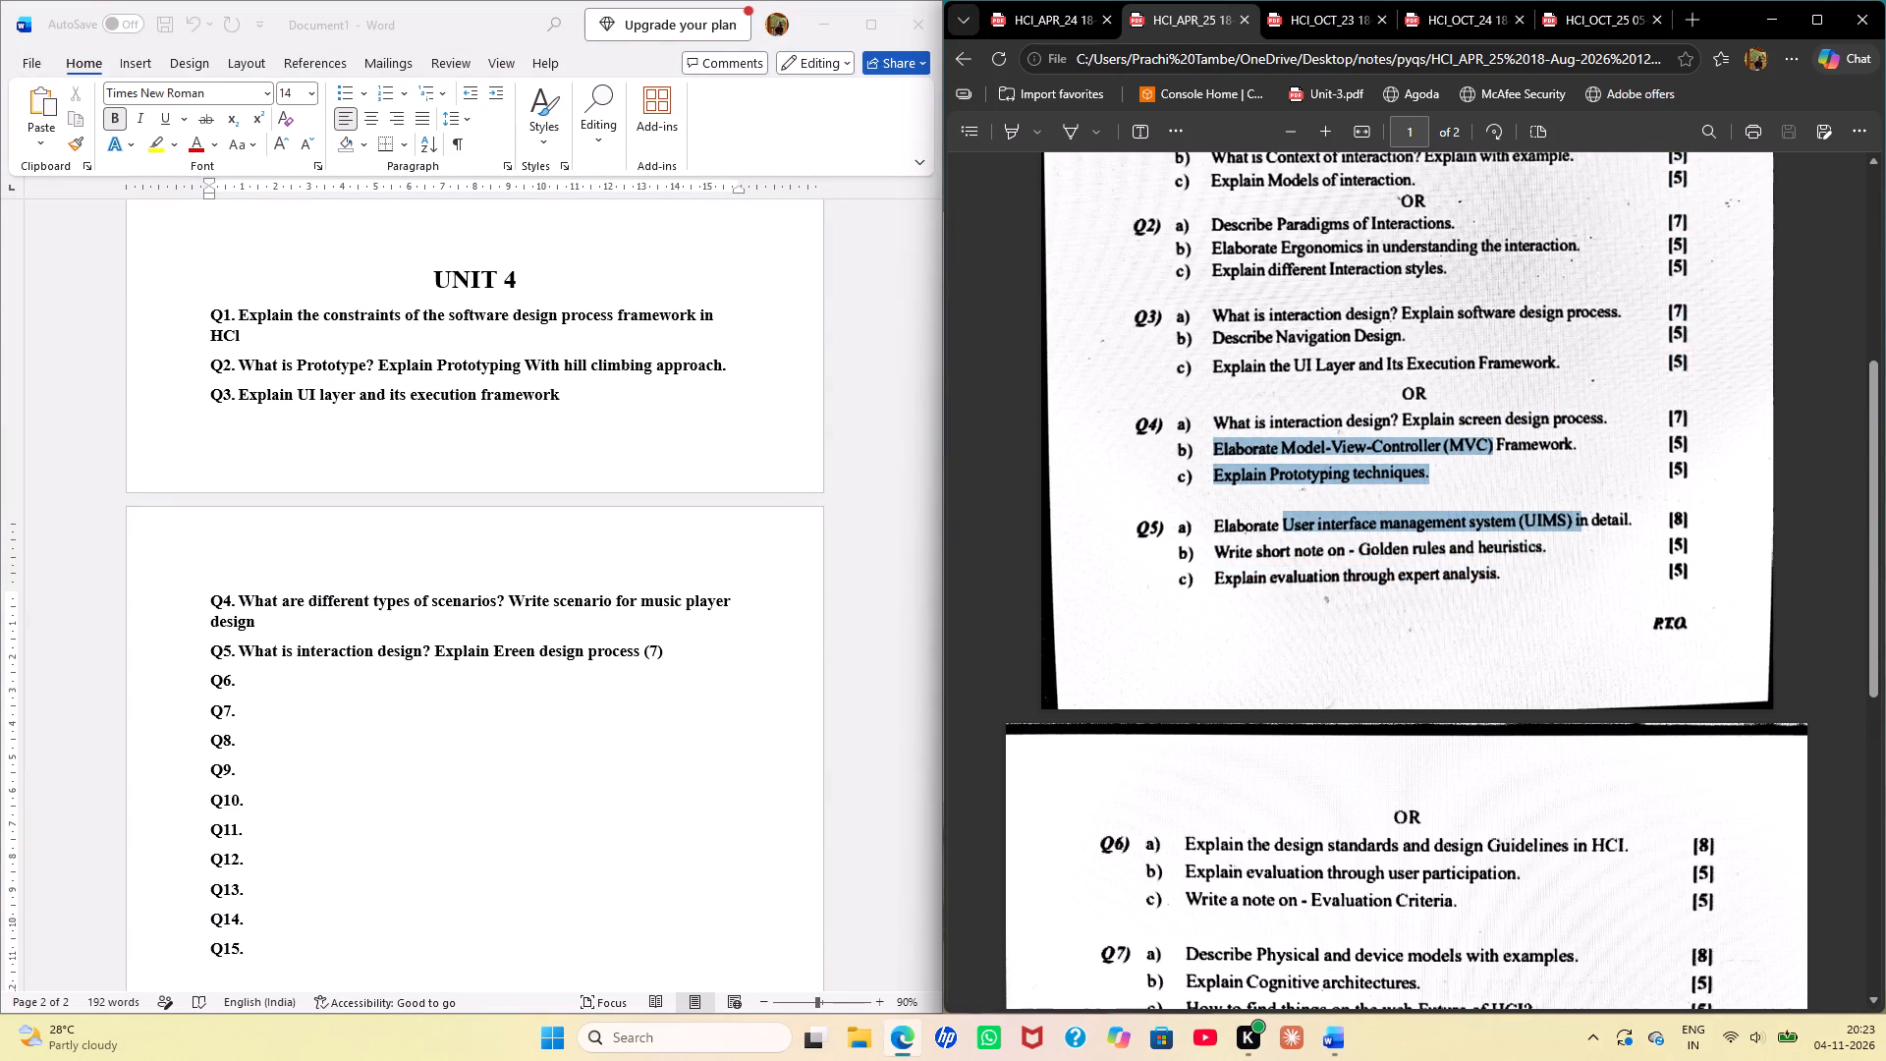
{"action": "left_click_drag", "start_coordinate": [1580, 514], "coordinate": [1507, 461]}
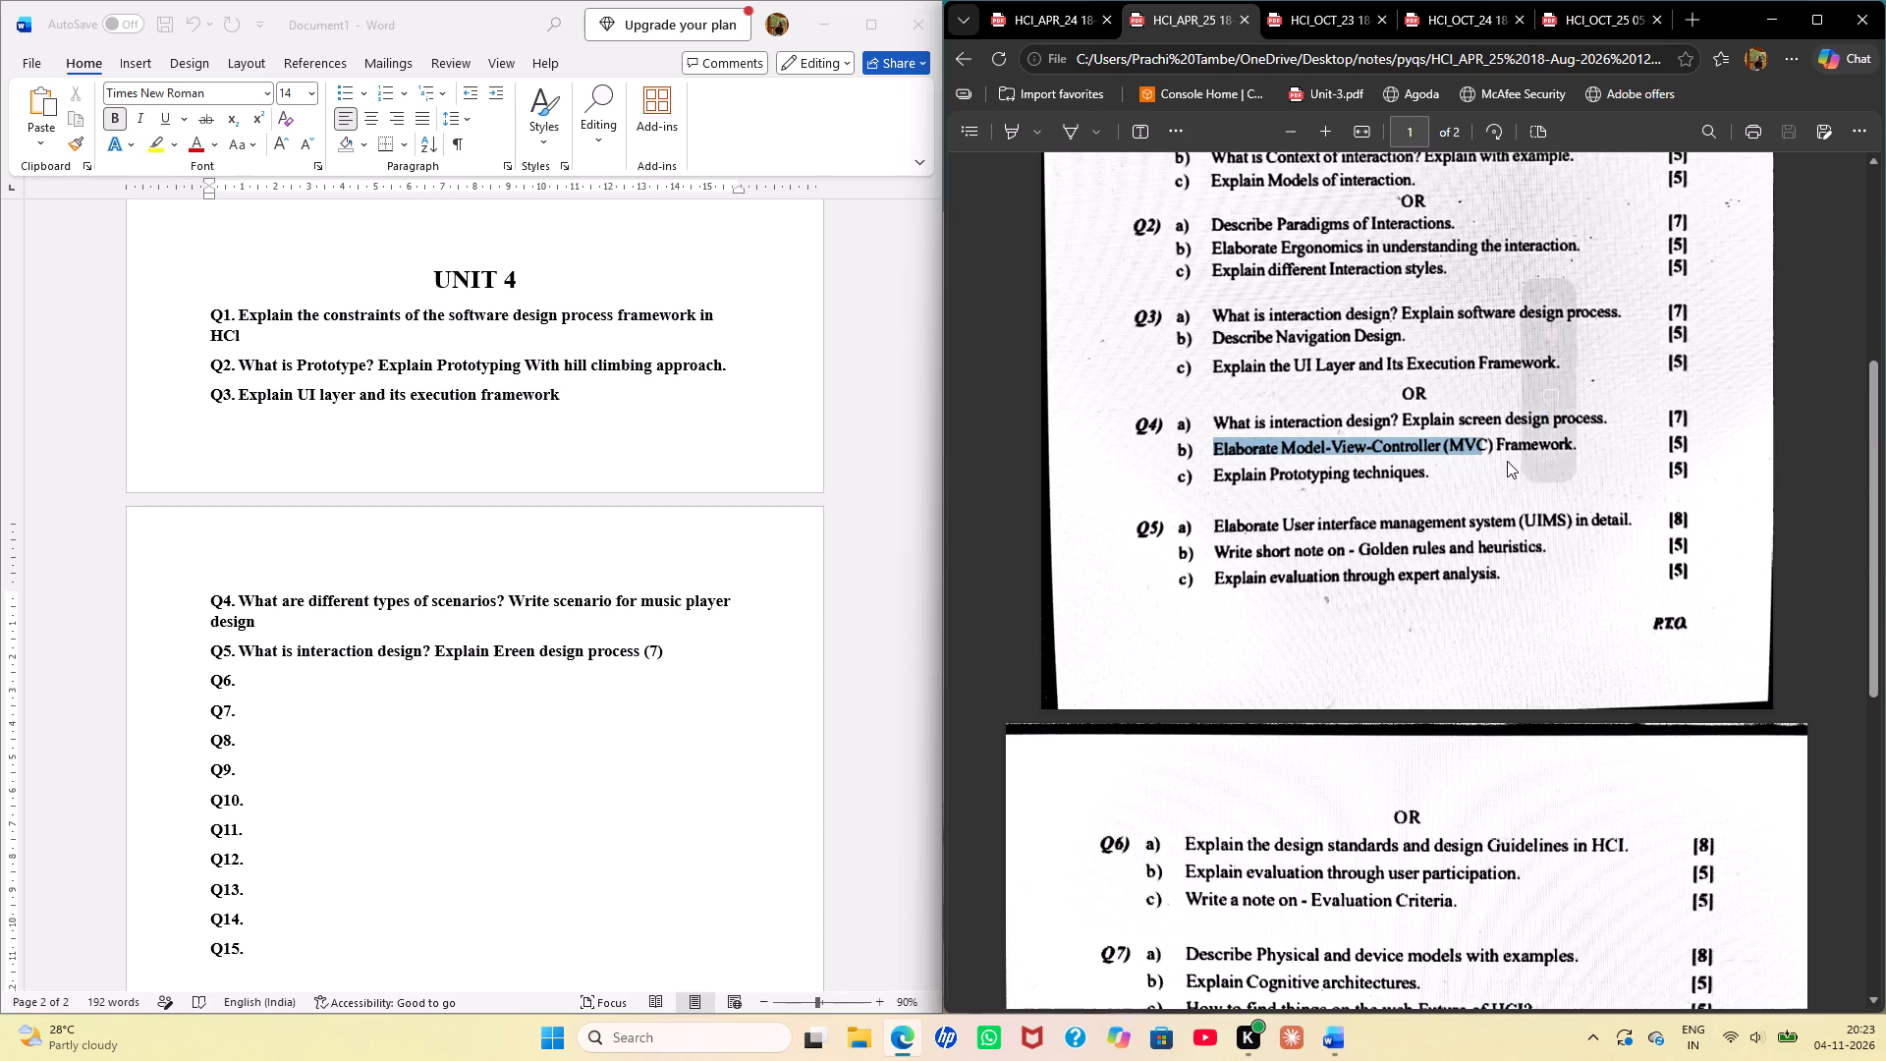
{"action": "key", "text": "ctrl+c"}
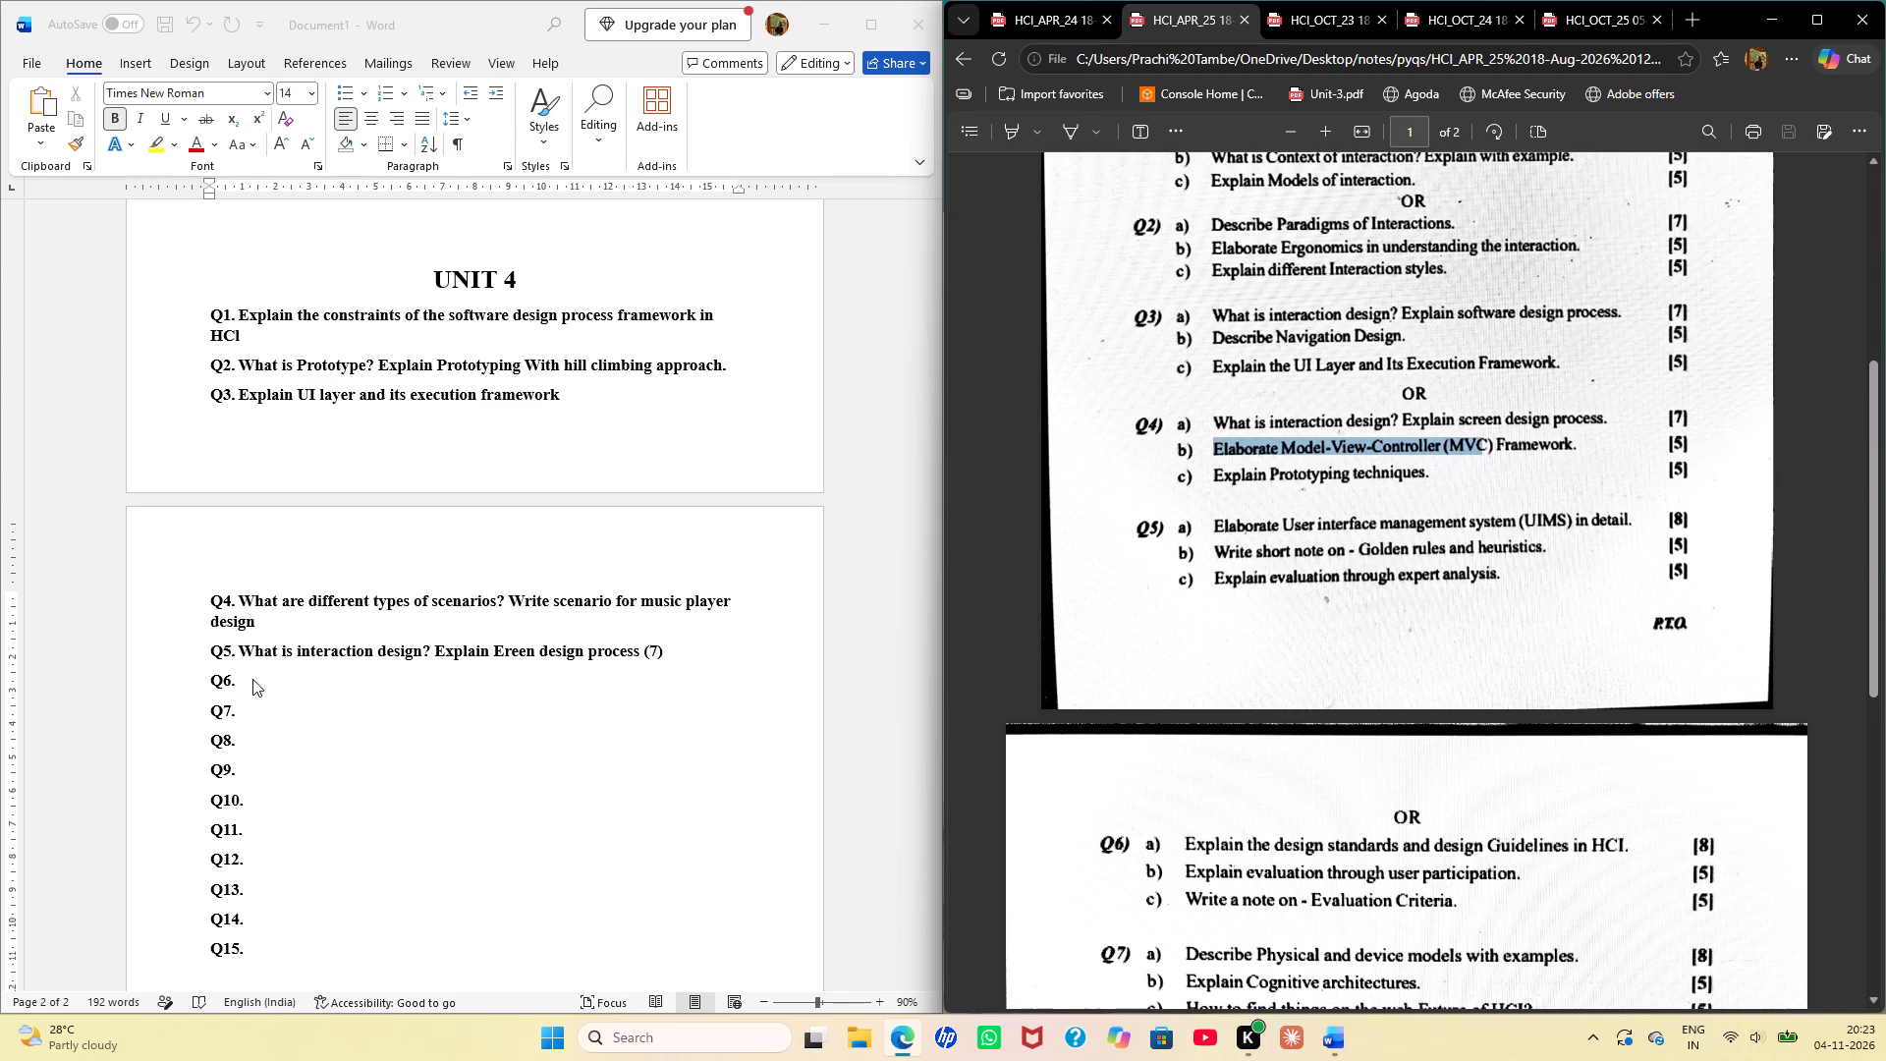
{"action": "left_click", "coordinate": [252, 679]}
{"action": "left_click", "coordinate": [235, 683]}
{"action": "key", "text": "space"}
{"action": "key", "text": "ctrl+v"}
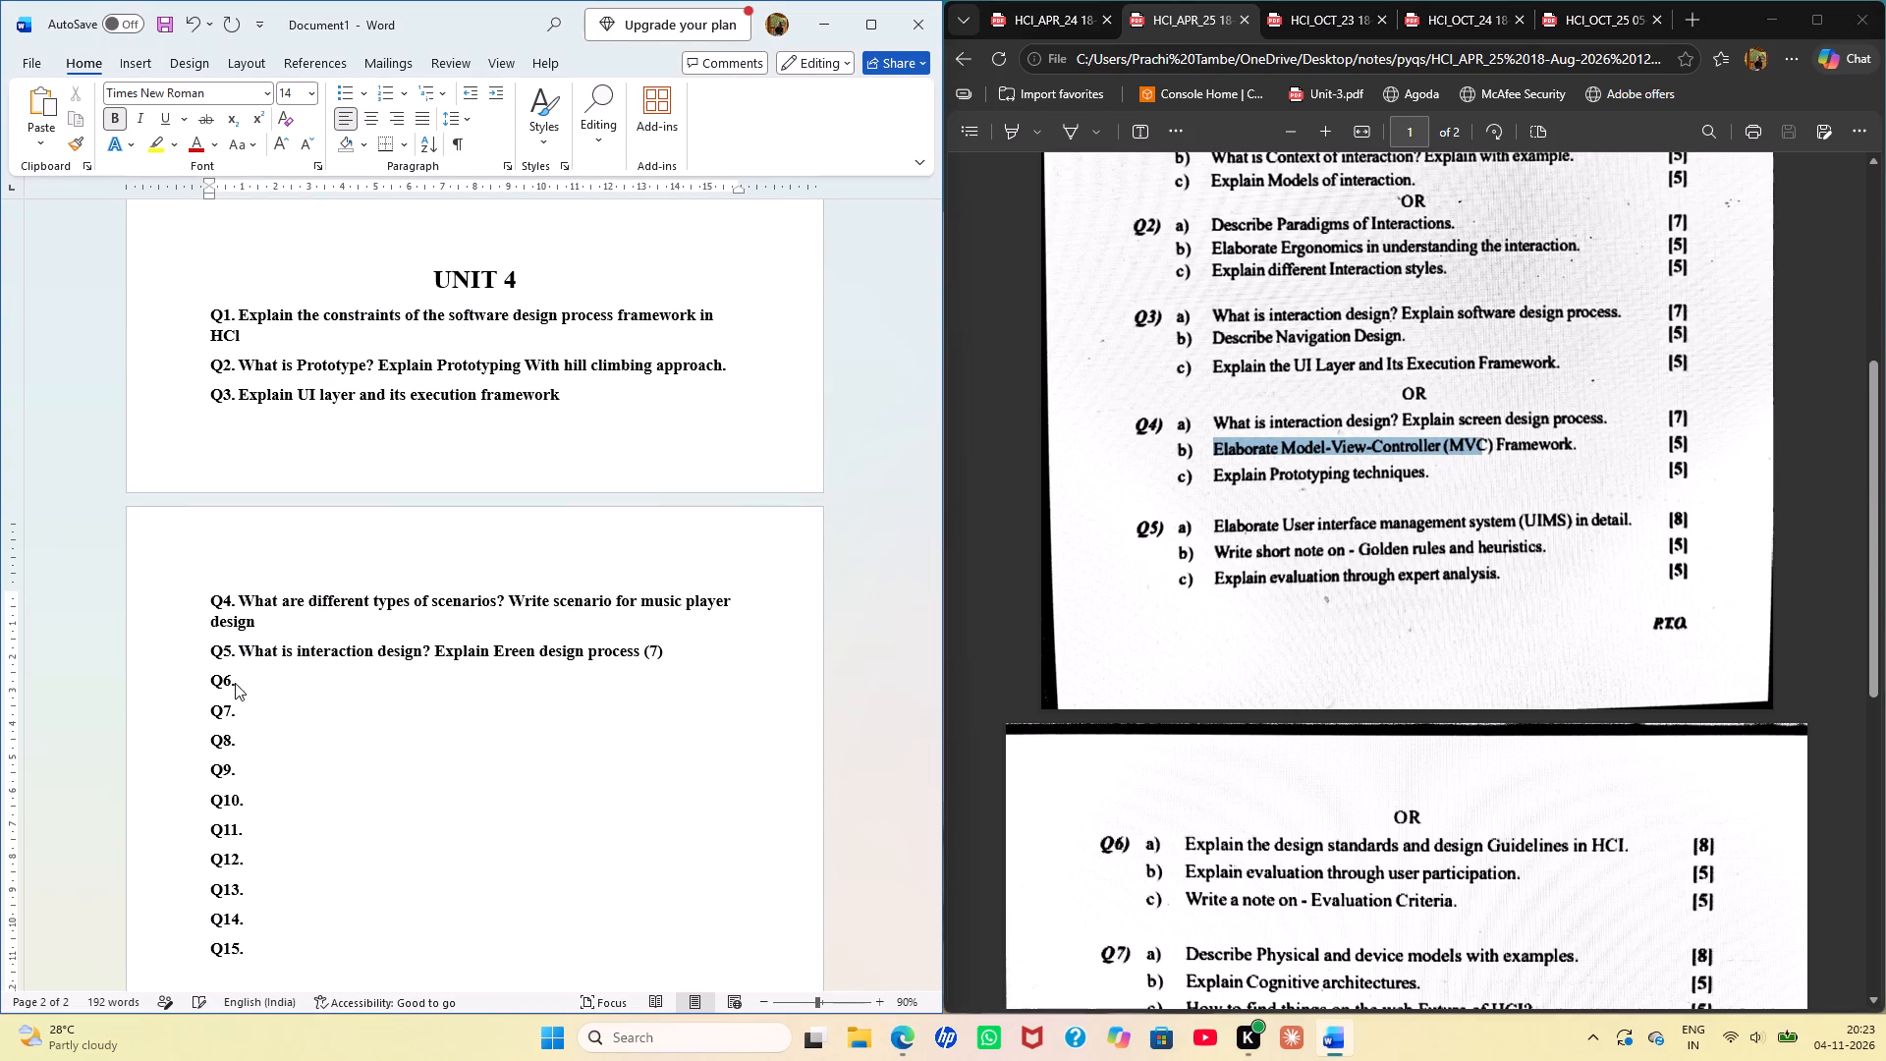
Correct the spelling of the first word of the Unit 4 Q6. question to "Elaborate".
{"action": "left_click", "coordinate": [281, 683]}
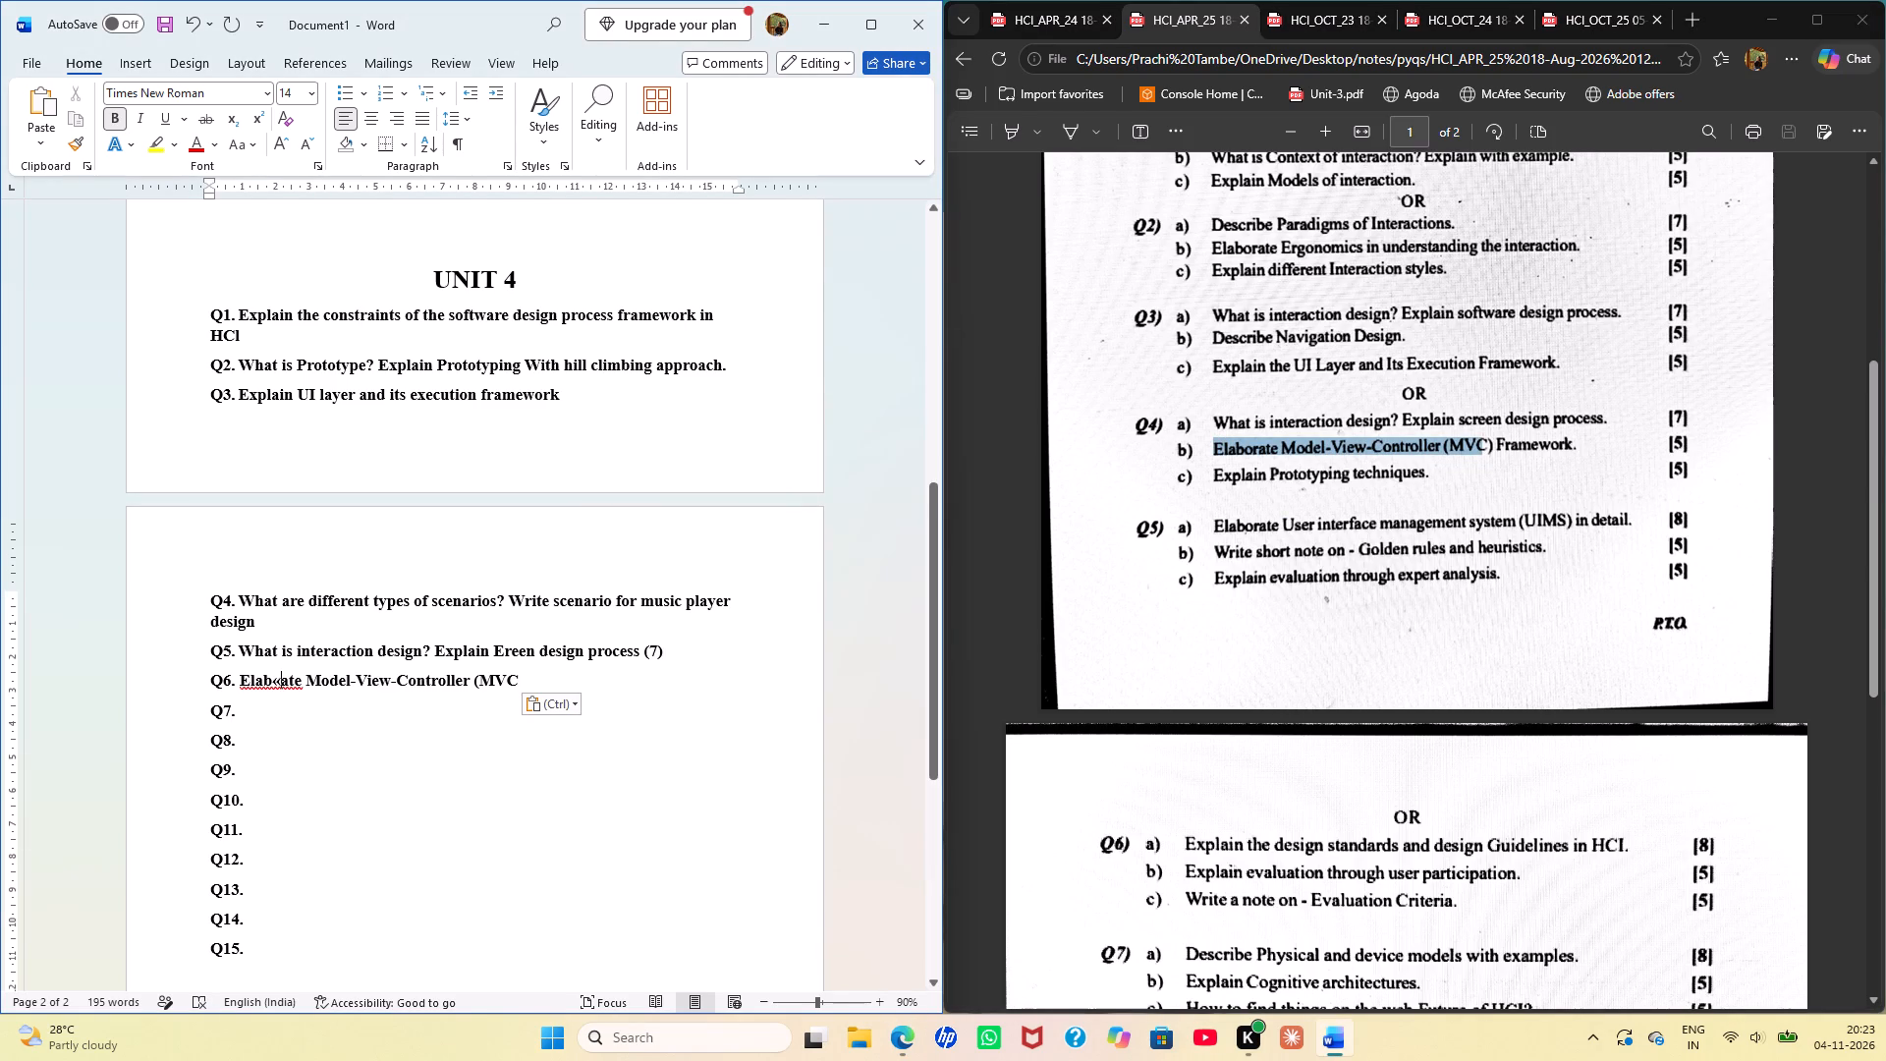
{"action": "key", "text": "BackSpace"}
{"action": "key", "text": "BackSpace"}
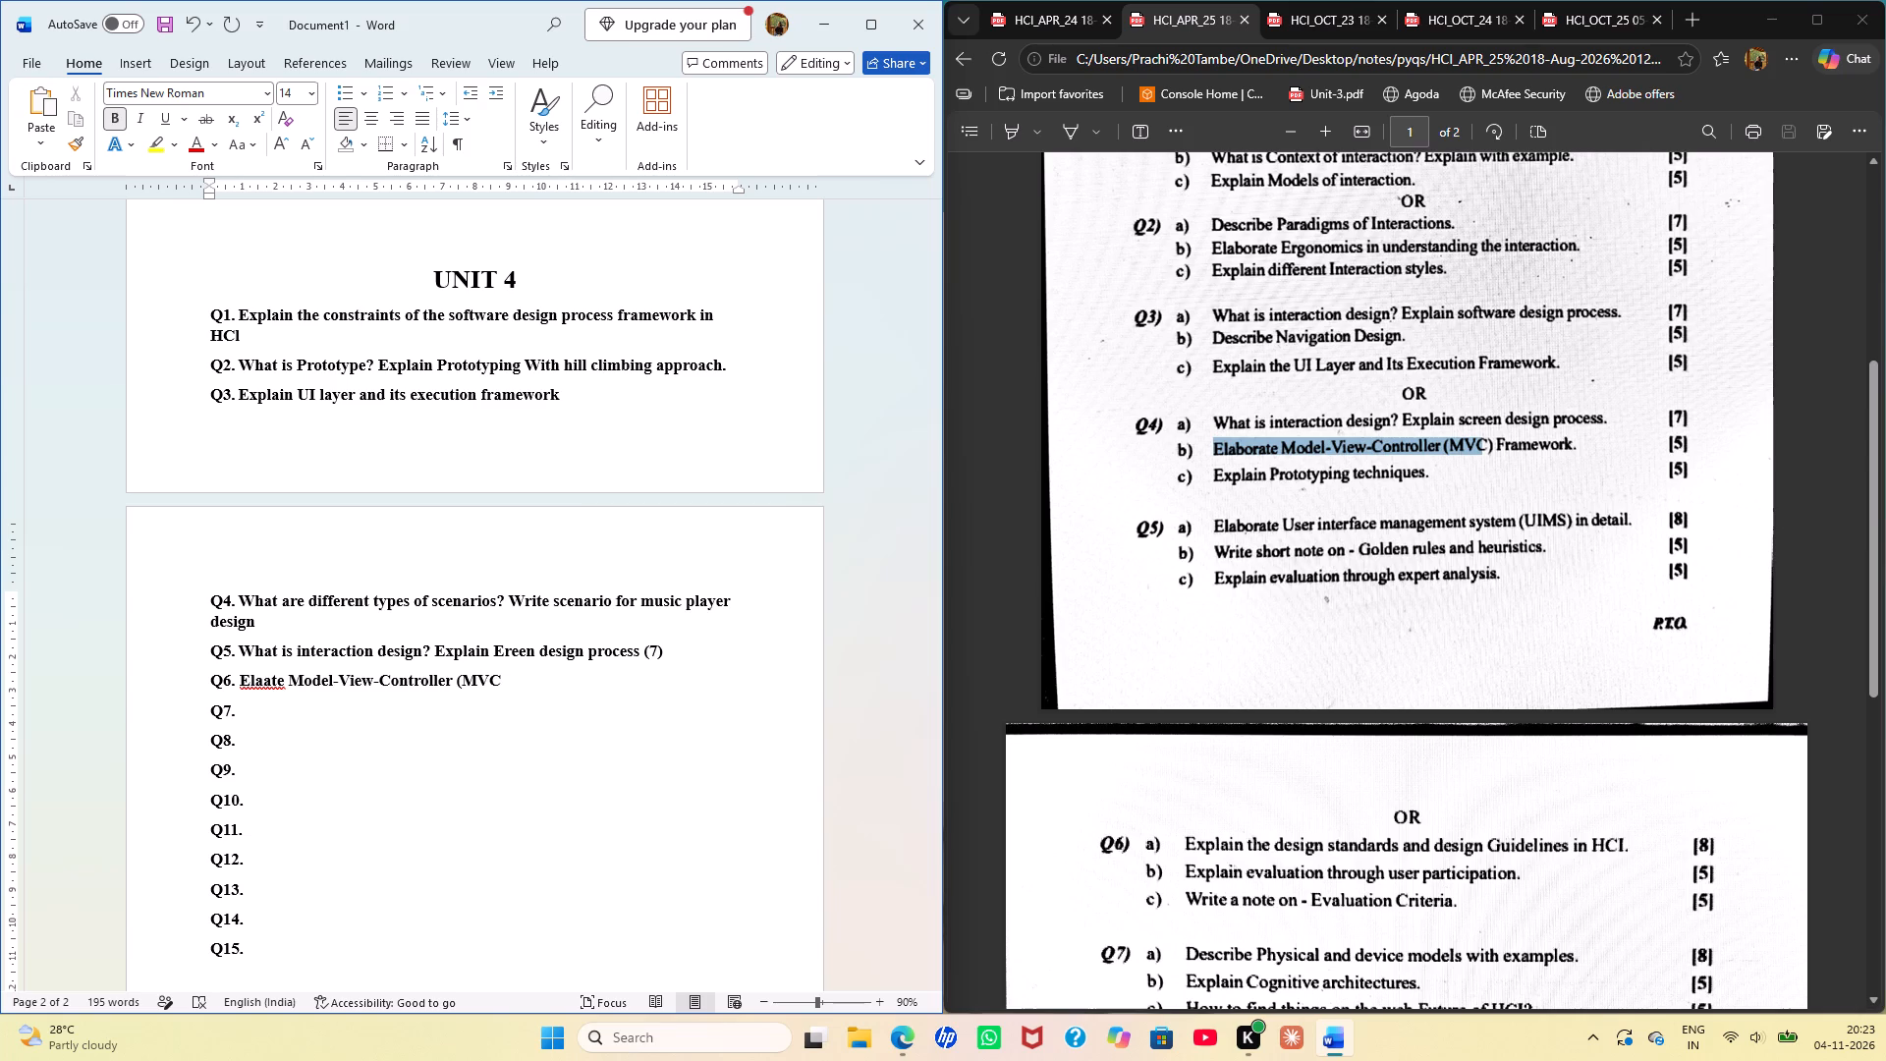
{"action": "type", "text": "bo"}
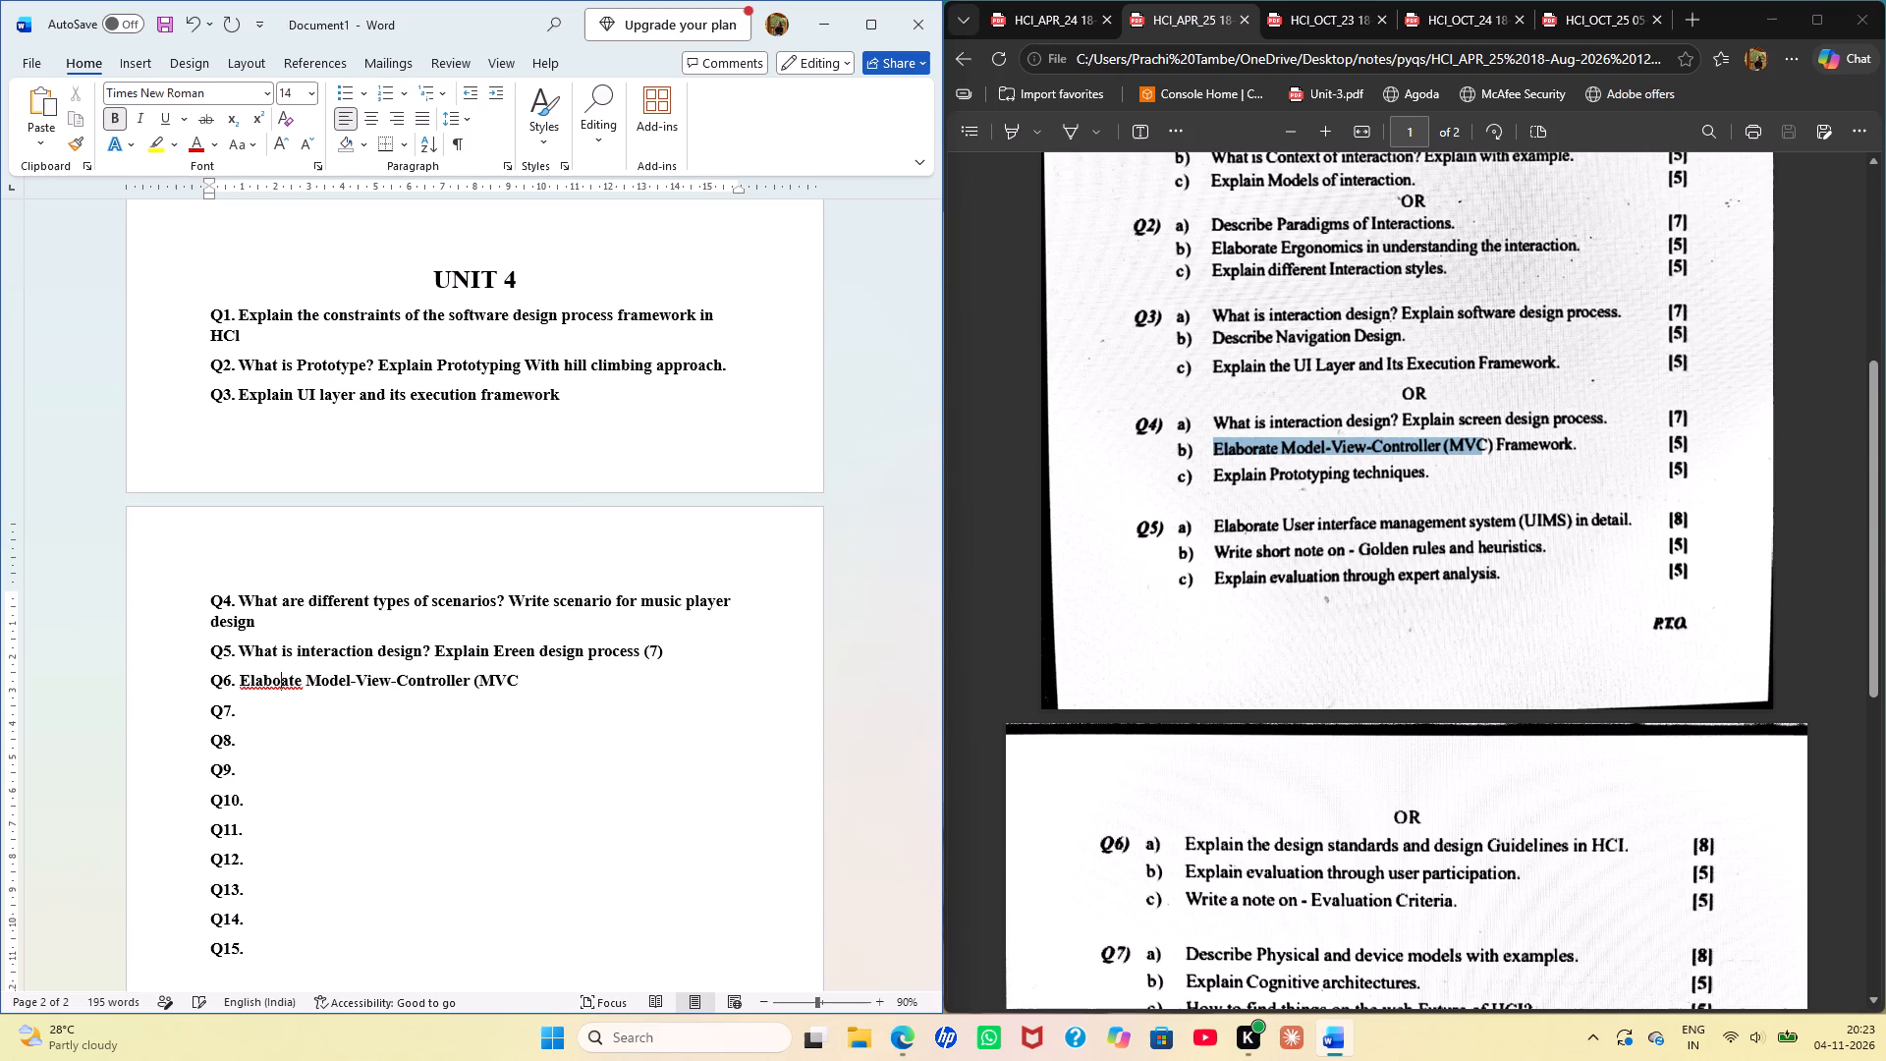
{"action": "key", "text": "r"}
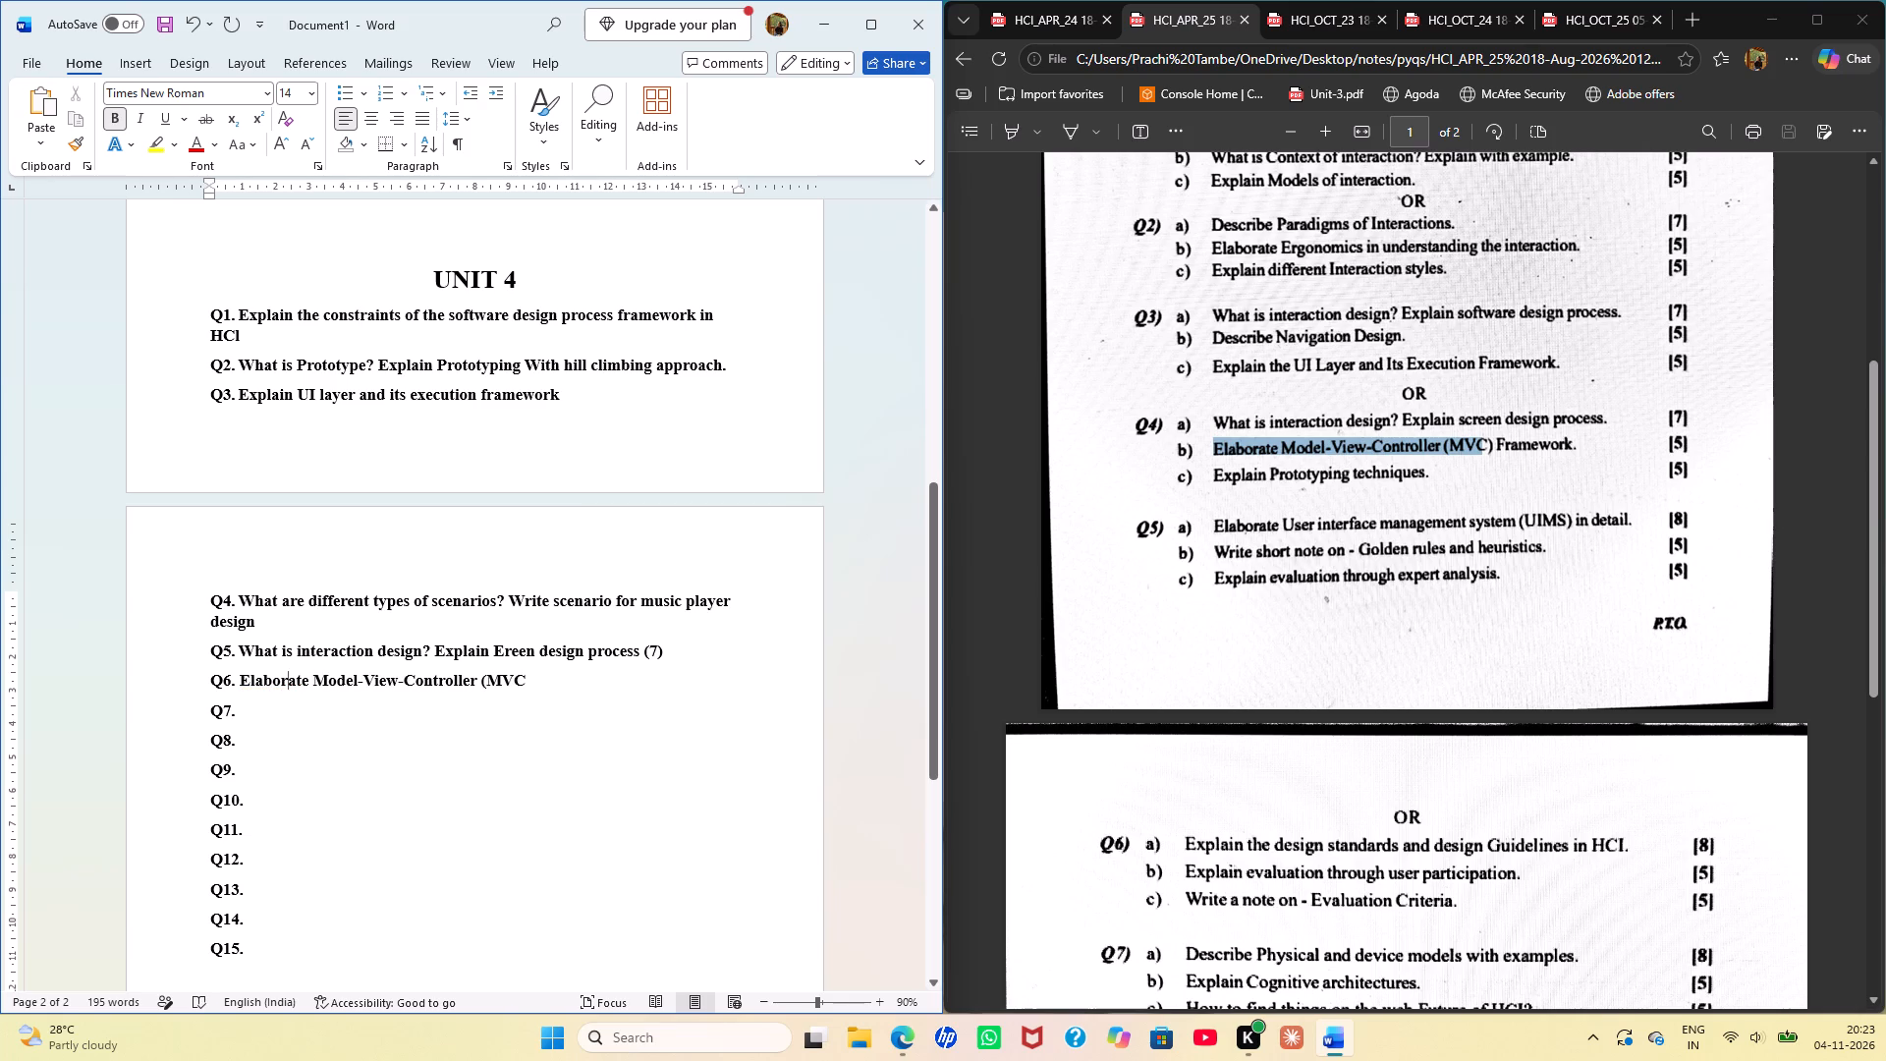
Complete the Unit 4 Q6. line with the closing bracket after MVC, the word "framework" and the marks "(5)".
{"action": "left_click", "coordinate": [527, 685]}
{"action": "key", "text": "shift+parenright"}
{"action": "key", "text": "space"}
{"action": "type", "text": "framework"}
{"action": "key", "text": "space"}
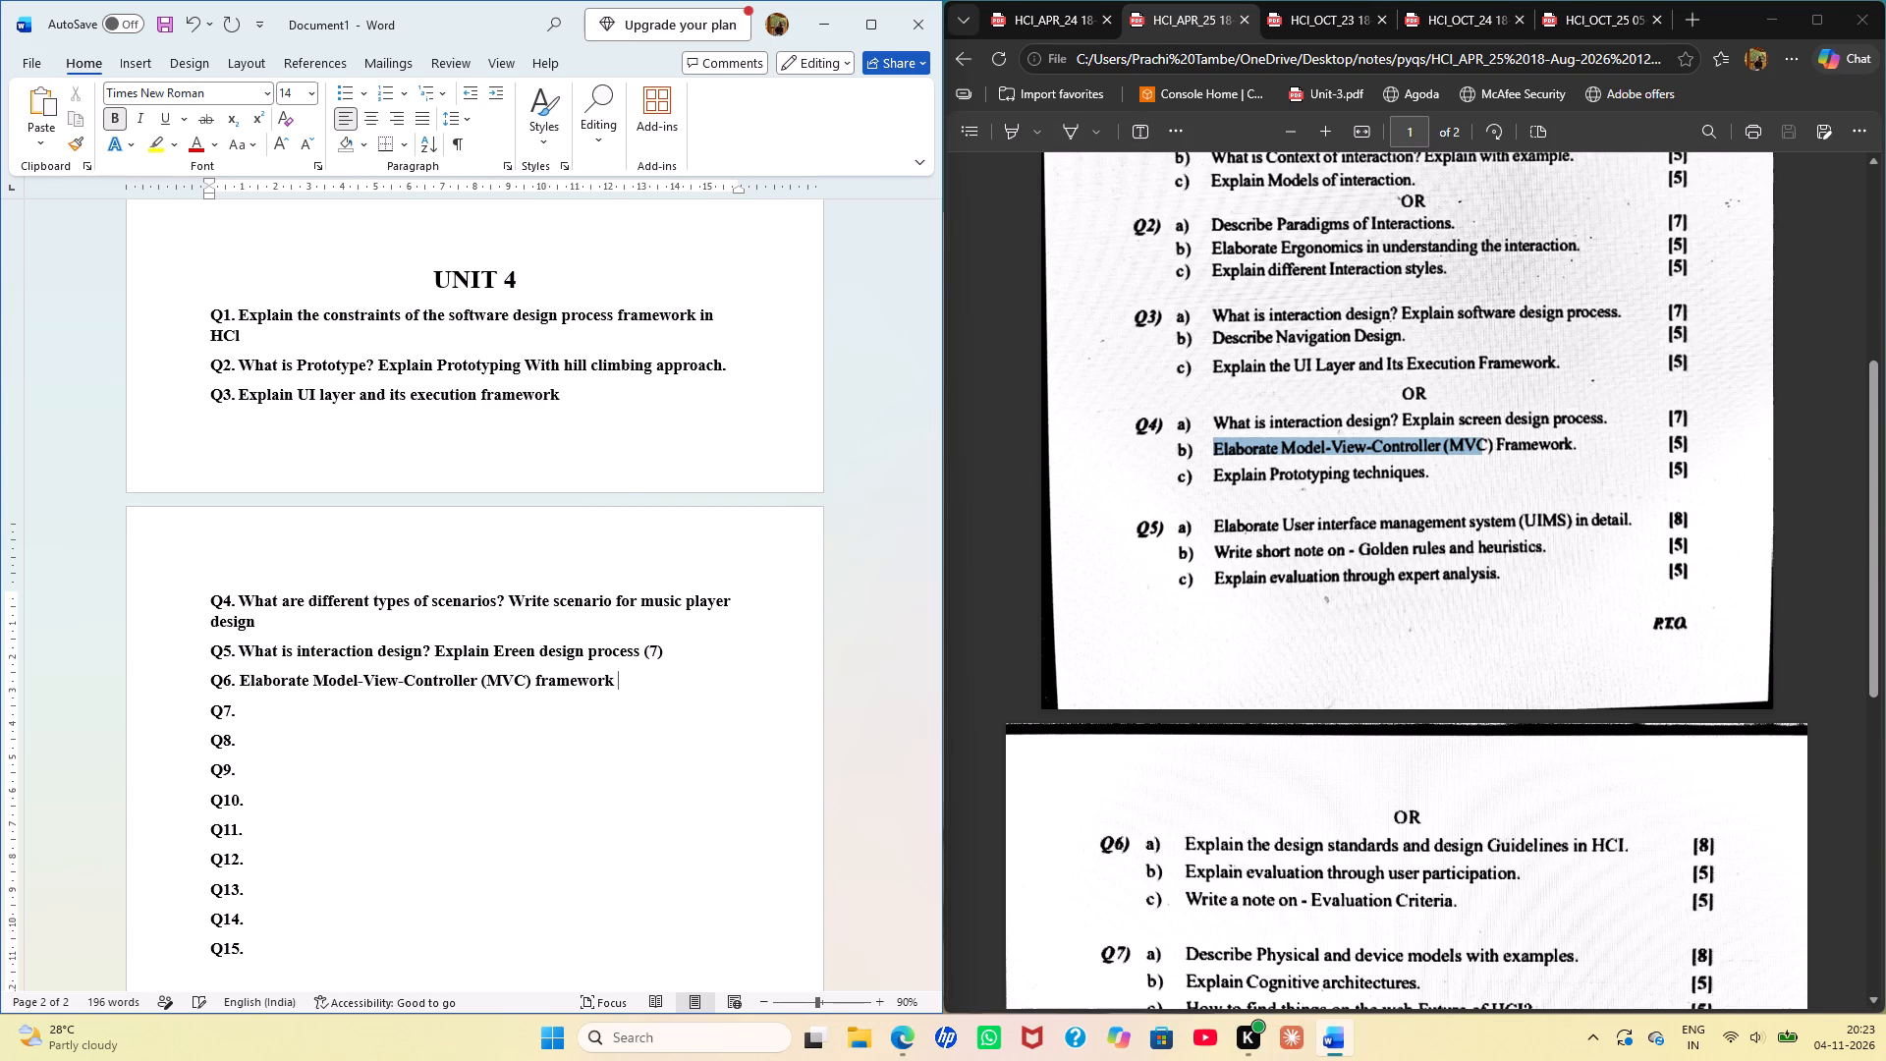
{"action": "type", "text": "(5)"}
Copy "Explain Prototyping techniques." from Q4 c) of the HCI_APR_25 paper to the Unit 4 Q7. label in Word, adding the marks "(5)".
{"action": "left_click_drag", "start_coordinate": [1215, 473], "coordinate": [1433, 478]}
{"action": "key", "text": "ctrl+c"}
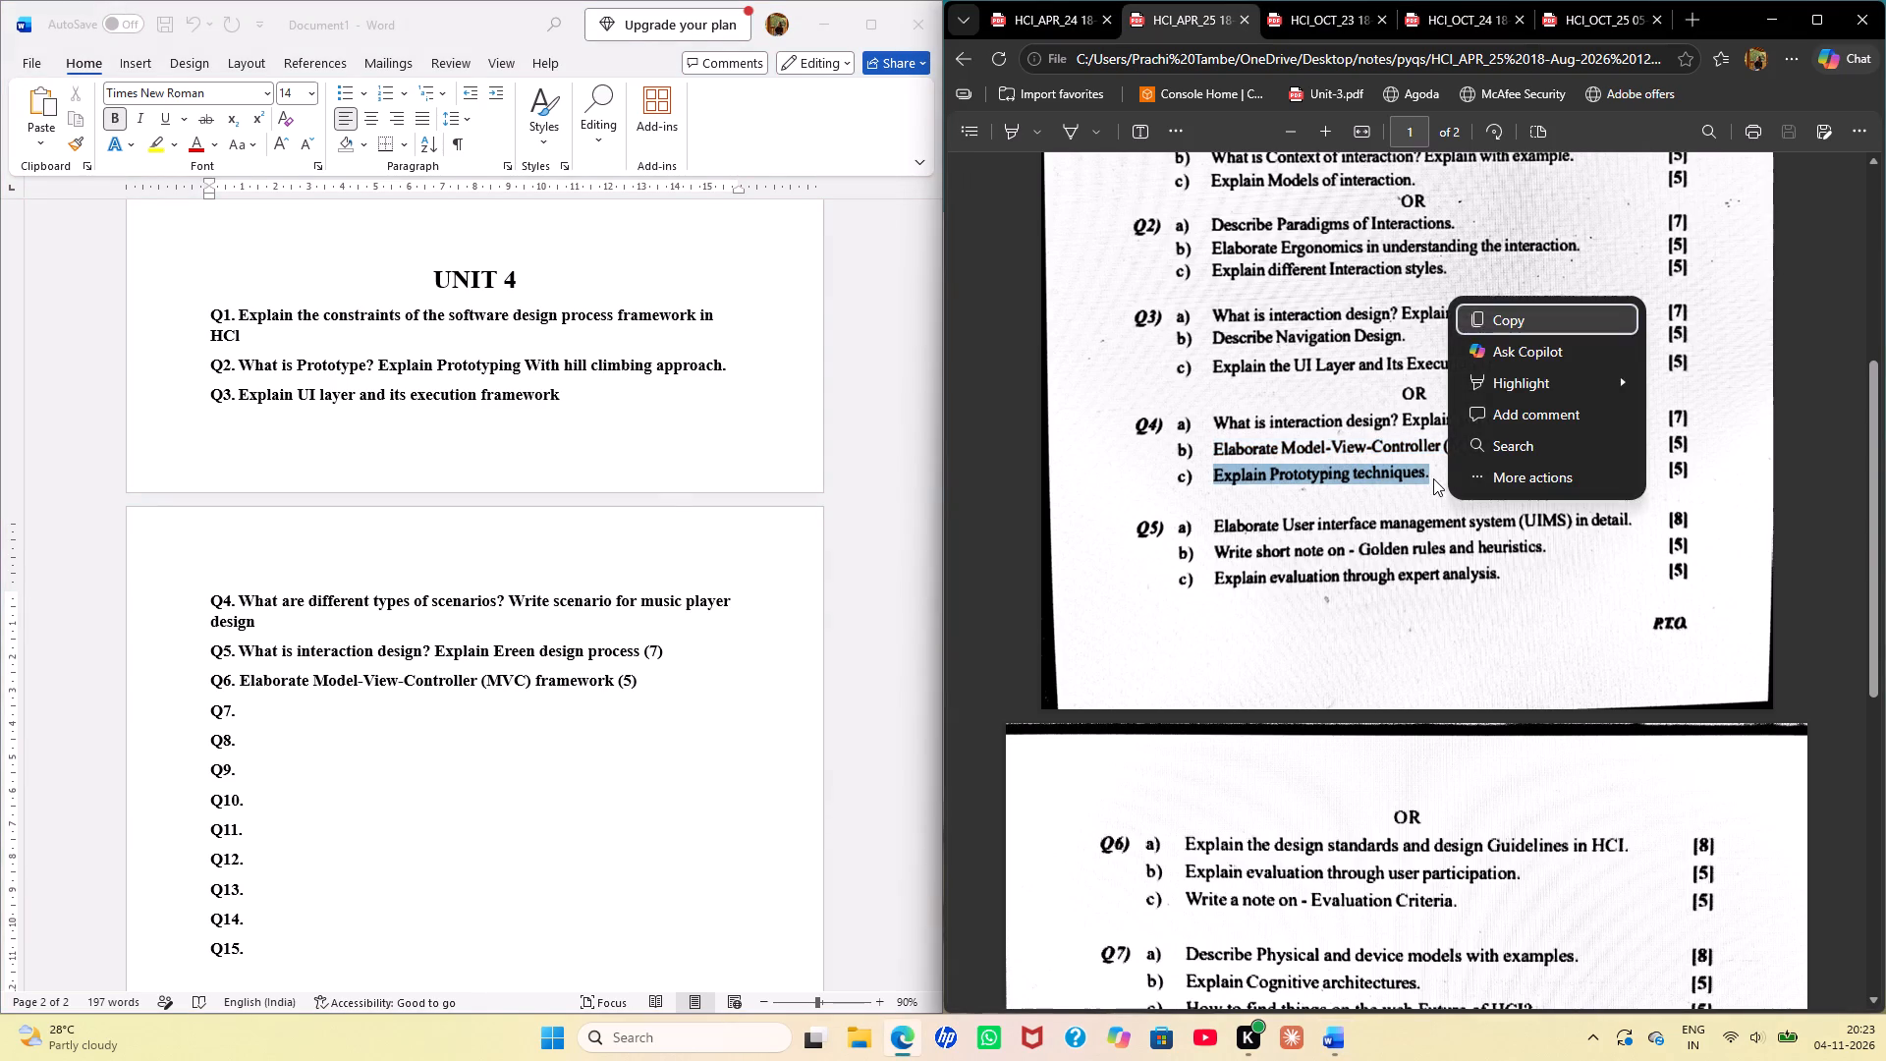
{"action": "left_click", "coordinate": [263, 712]}
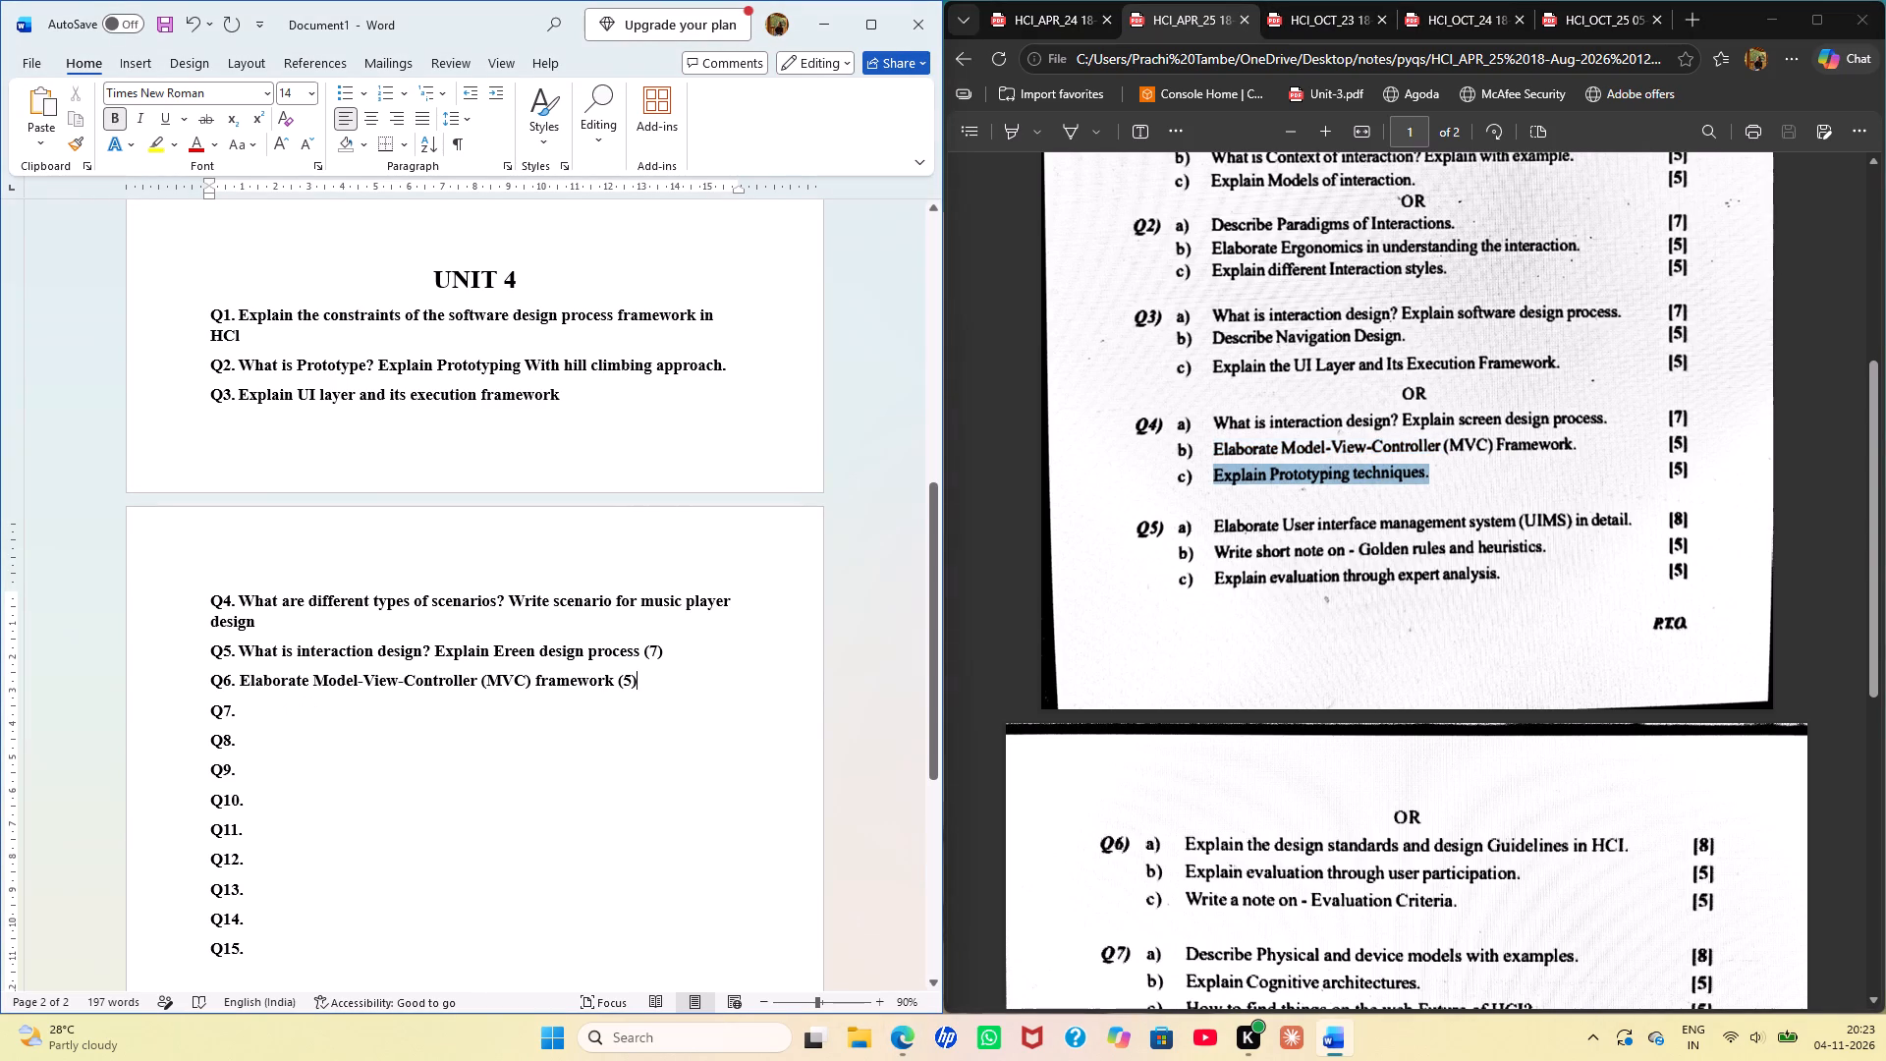
{"action": "left_click", "coordinate": [250, 712]}
{"action": "key", "text": "space"}
{"action": "key", "text": "ctrl+v"}
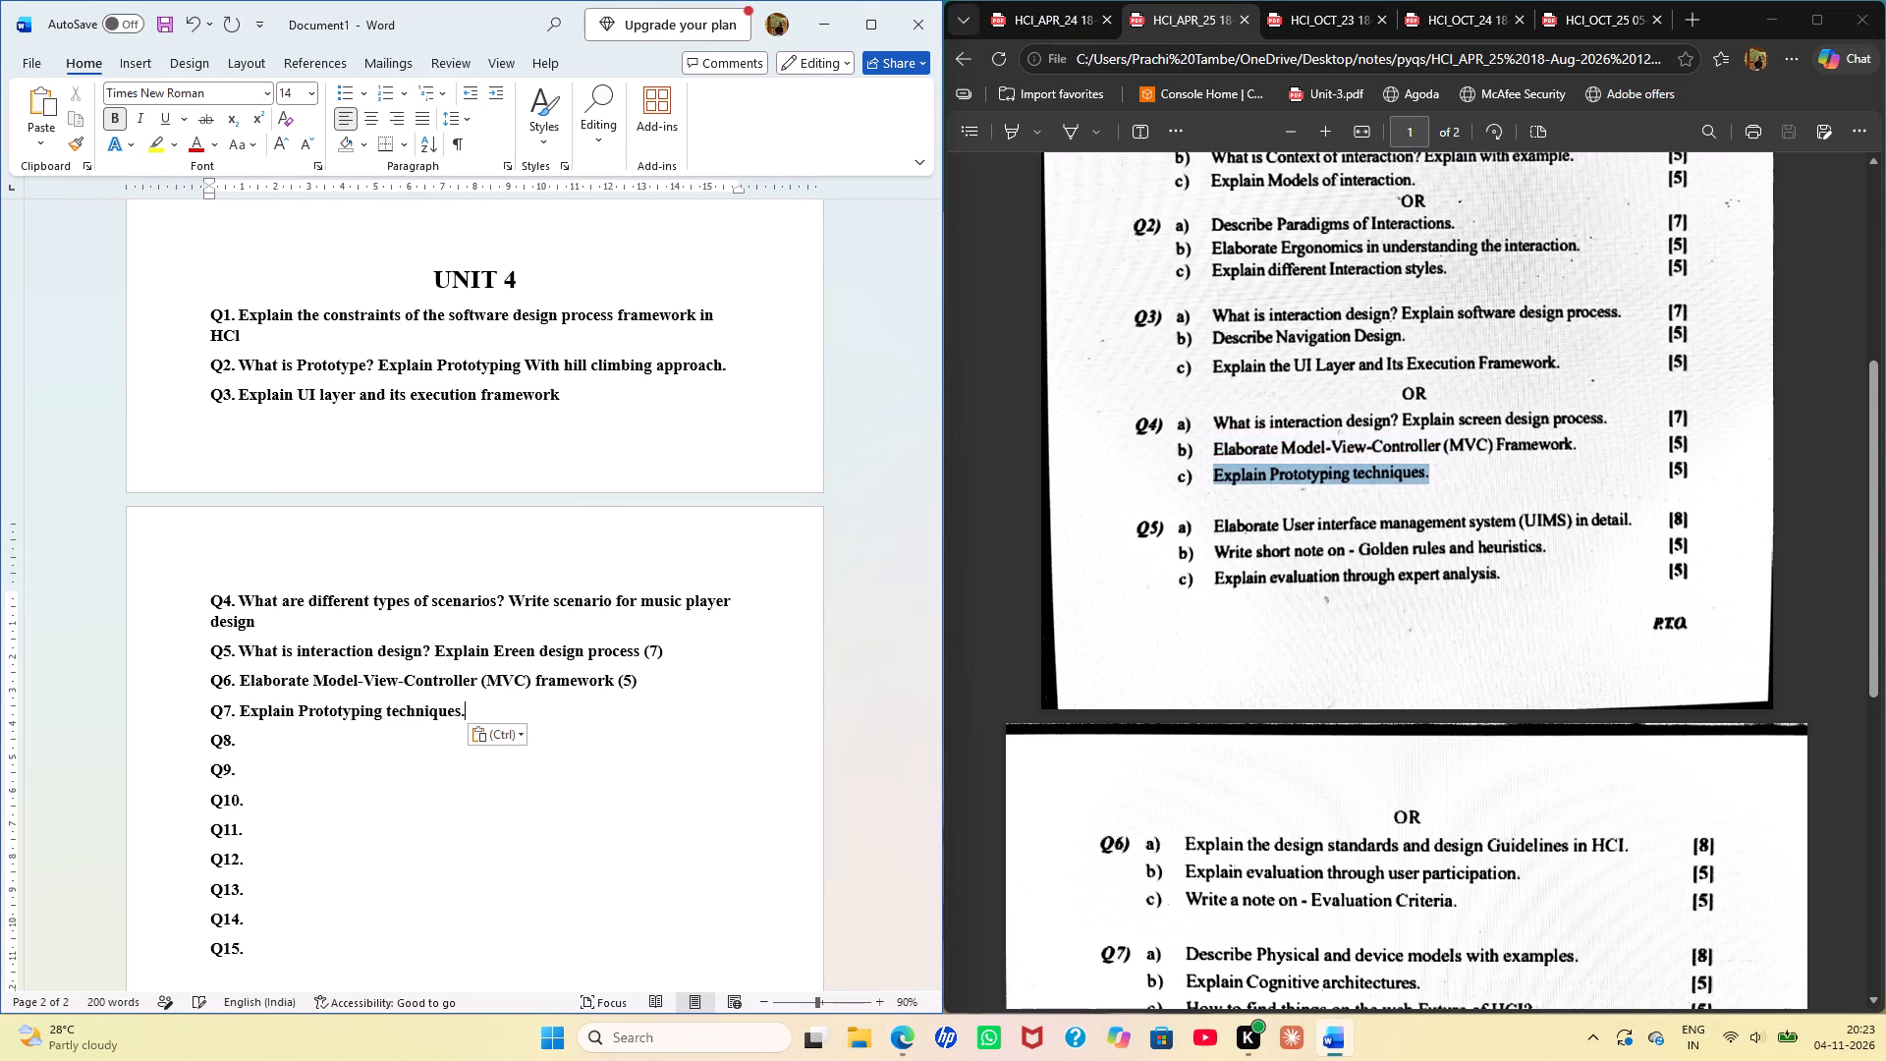
{"action": "key", "text": "shift+parenleft"}
{"action": "key", "text": "5"}
{"action": "key", "text": "shift+parenright"}
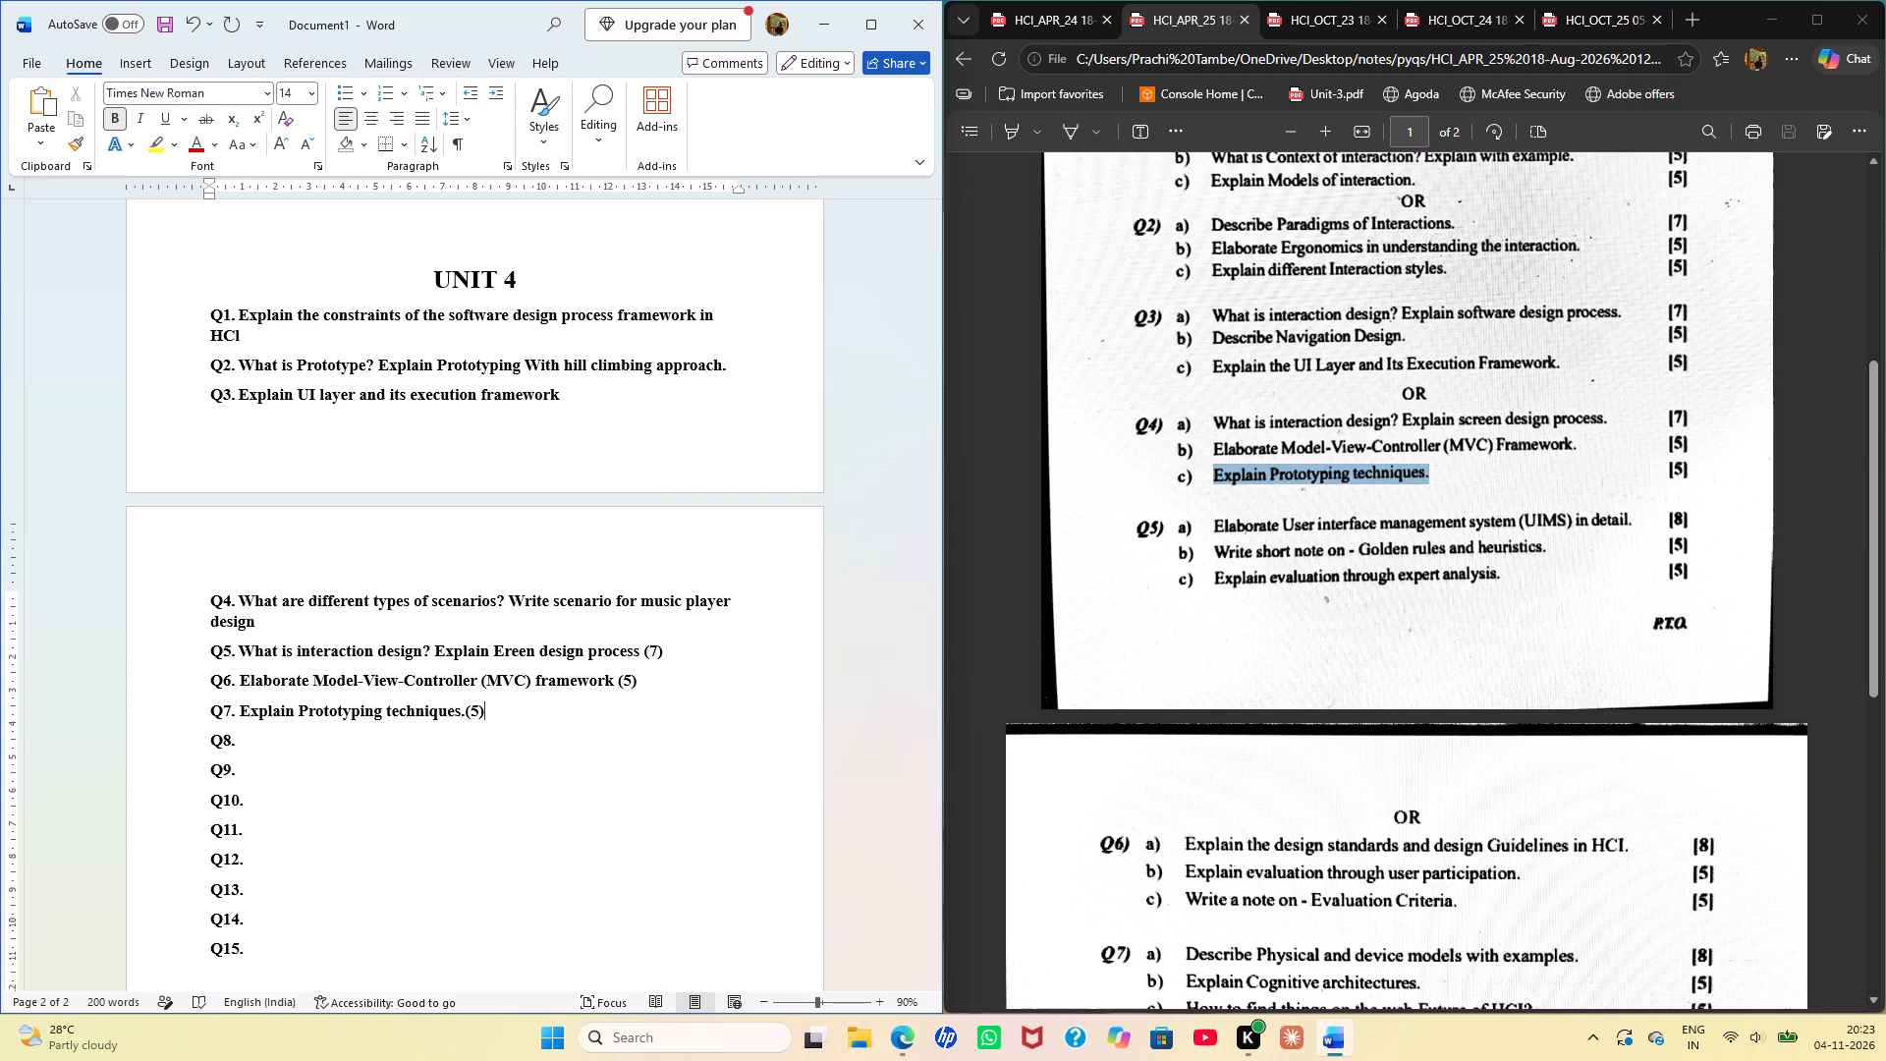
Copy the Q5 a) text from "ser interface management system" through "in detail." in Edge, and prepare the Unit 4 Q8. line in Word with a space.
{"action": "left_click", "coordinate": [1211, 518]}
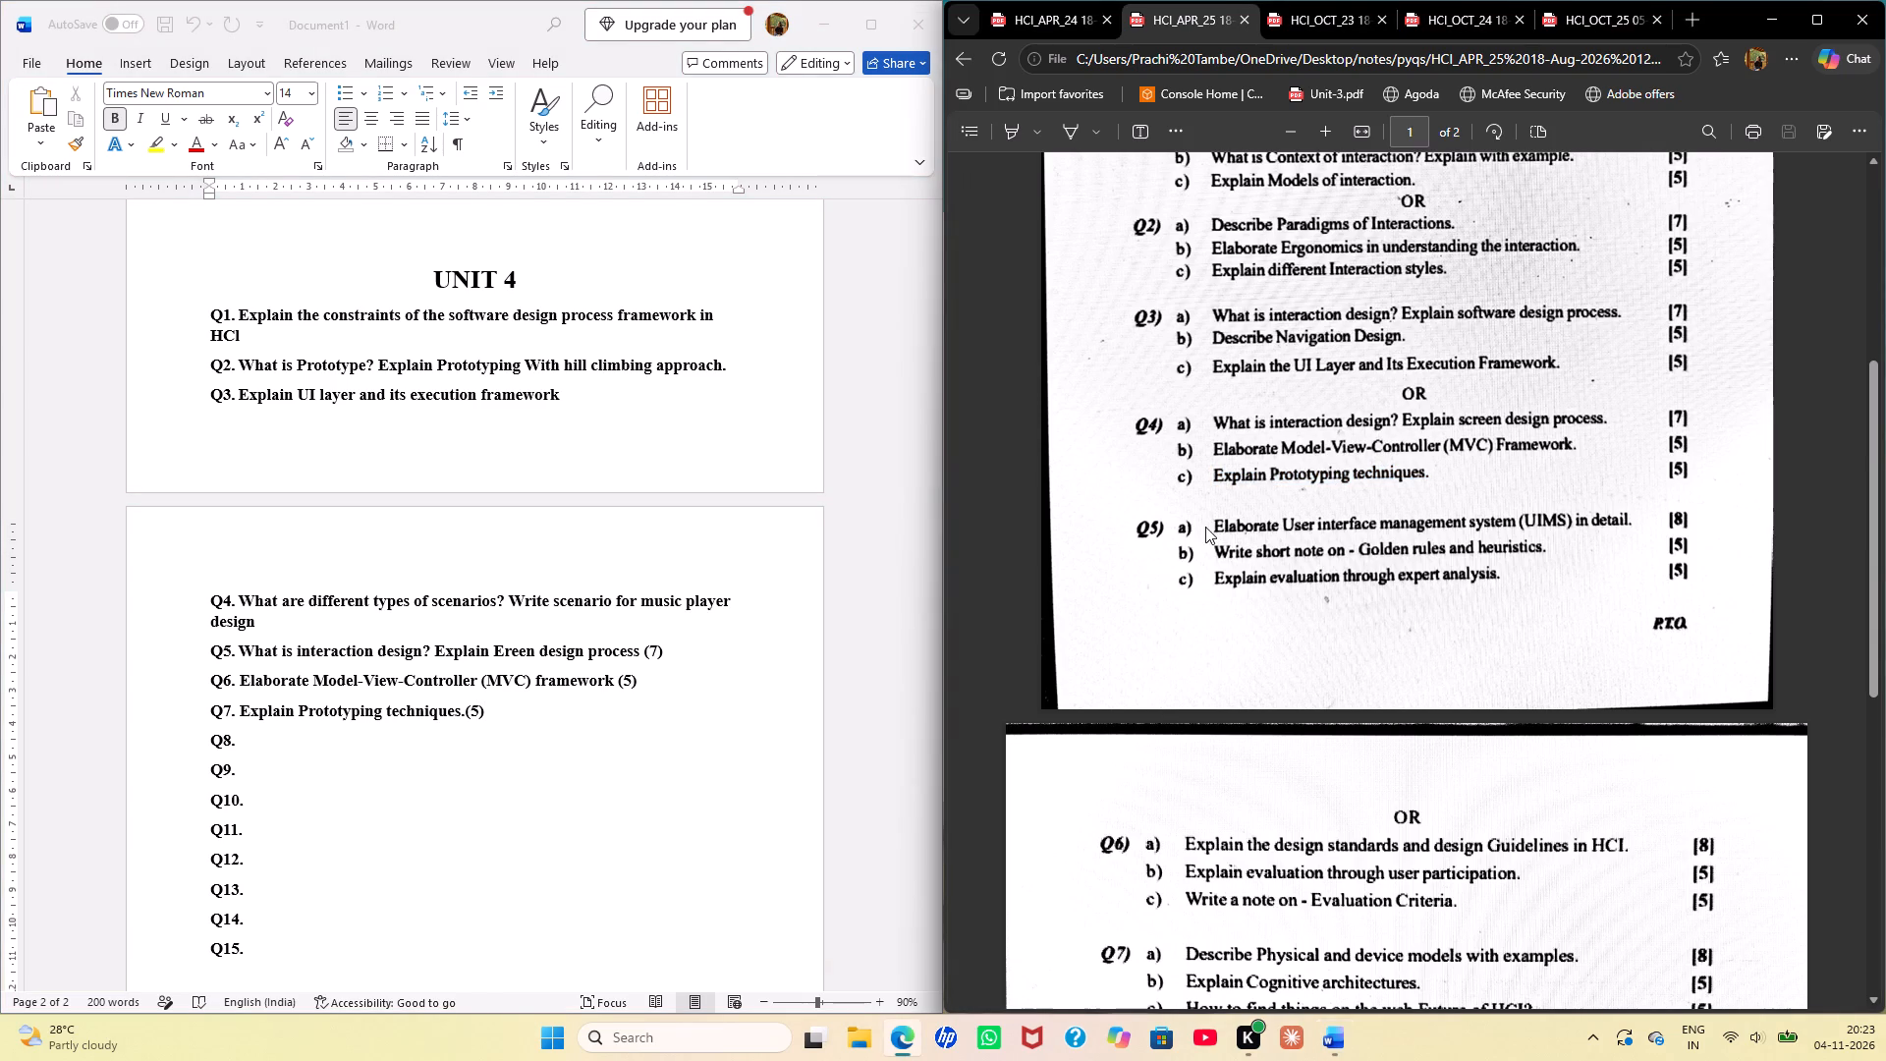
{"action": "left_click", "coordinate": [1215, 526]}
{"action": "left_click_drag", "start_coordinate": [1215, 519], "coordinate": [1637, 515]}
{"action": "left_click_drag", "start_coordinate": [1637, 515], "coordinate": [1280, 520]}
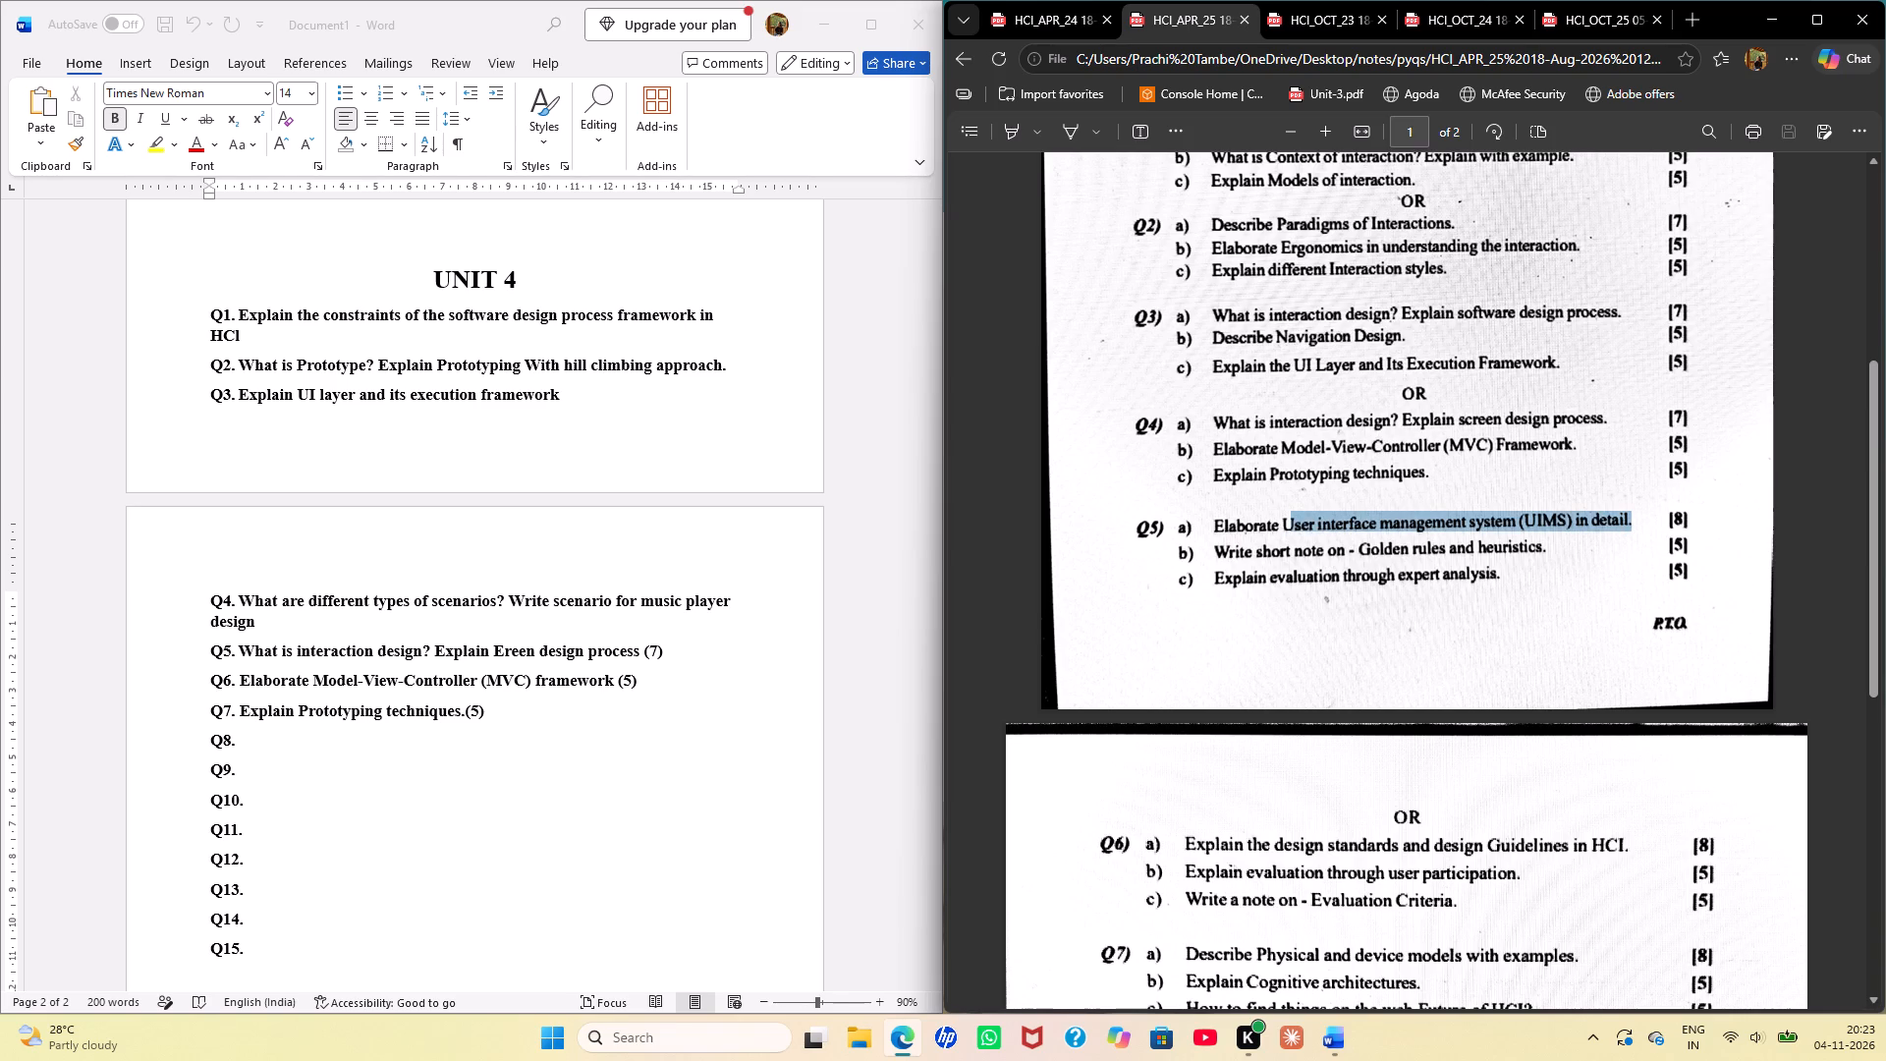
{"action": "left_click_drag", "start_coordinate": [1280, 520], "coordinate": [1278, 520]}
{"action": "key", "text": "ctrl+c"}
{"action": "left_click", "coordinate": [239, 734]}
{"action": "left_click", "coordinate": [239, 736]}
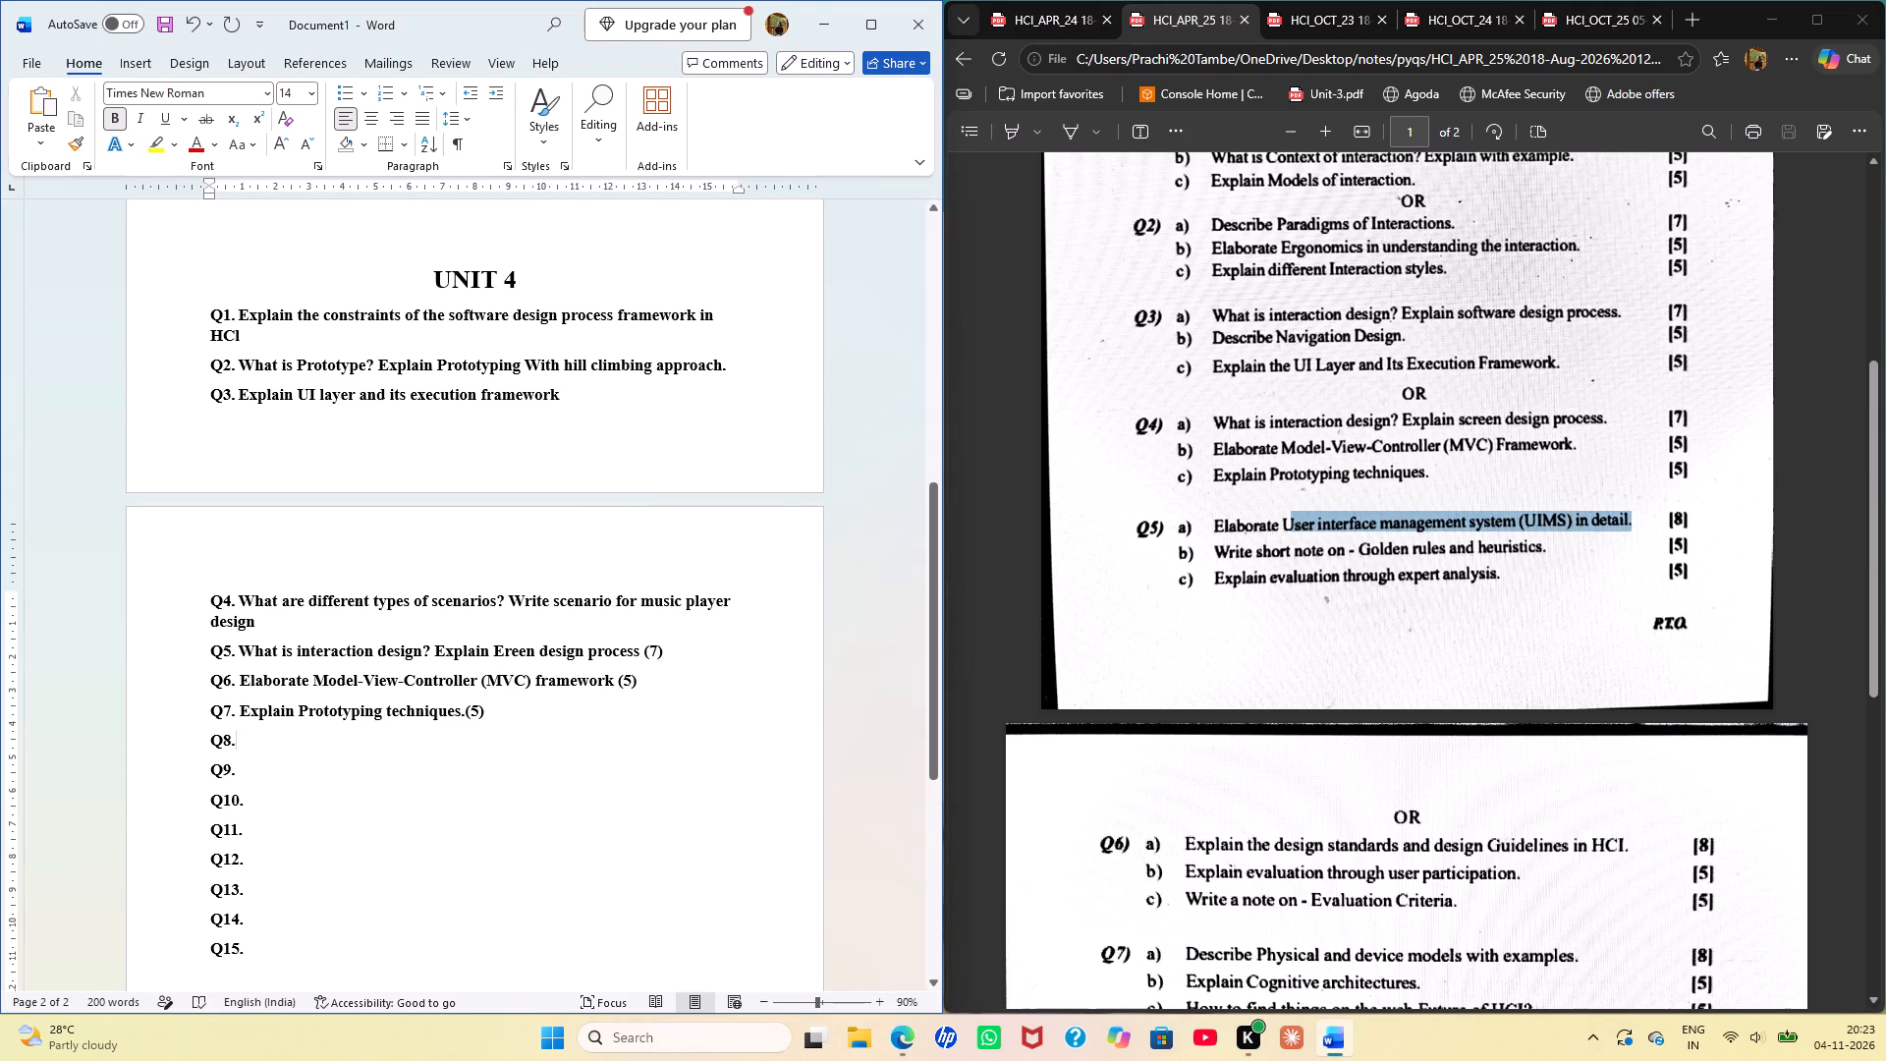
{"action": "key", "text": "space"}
Insert a space before the marks "(5)" on the Unit 4 Q7. line.
{"action": "left_click", "coordinate": [465, 712]}
{"action": "key", "text": "space"}
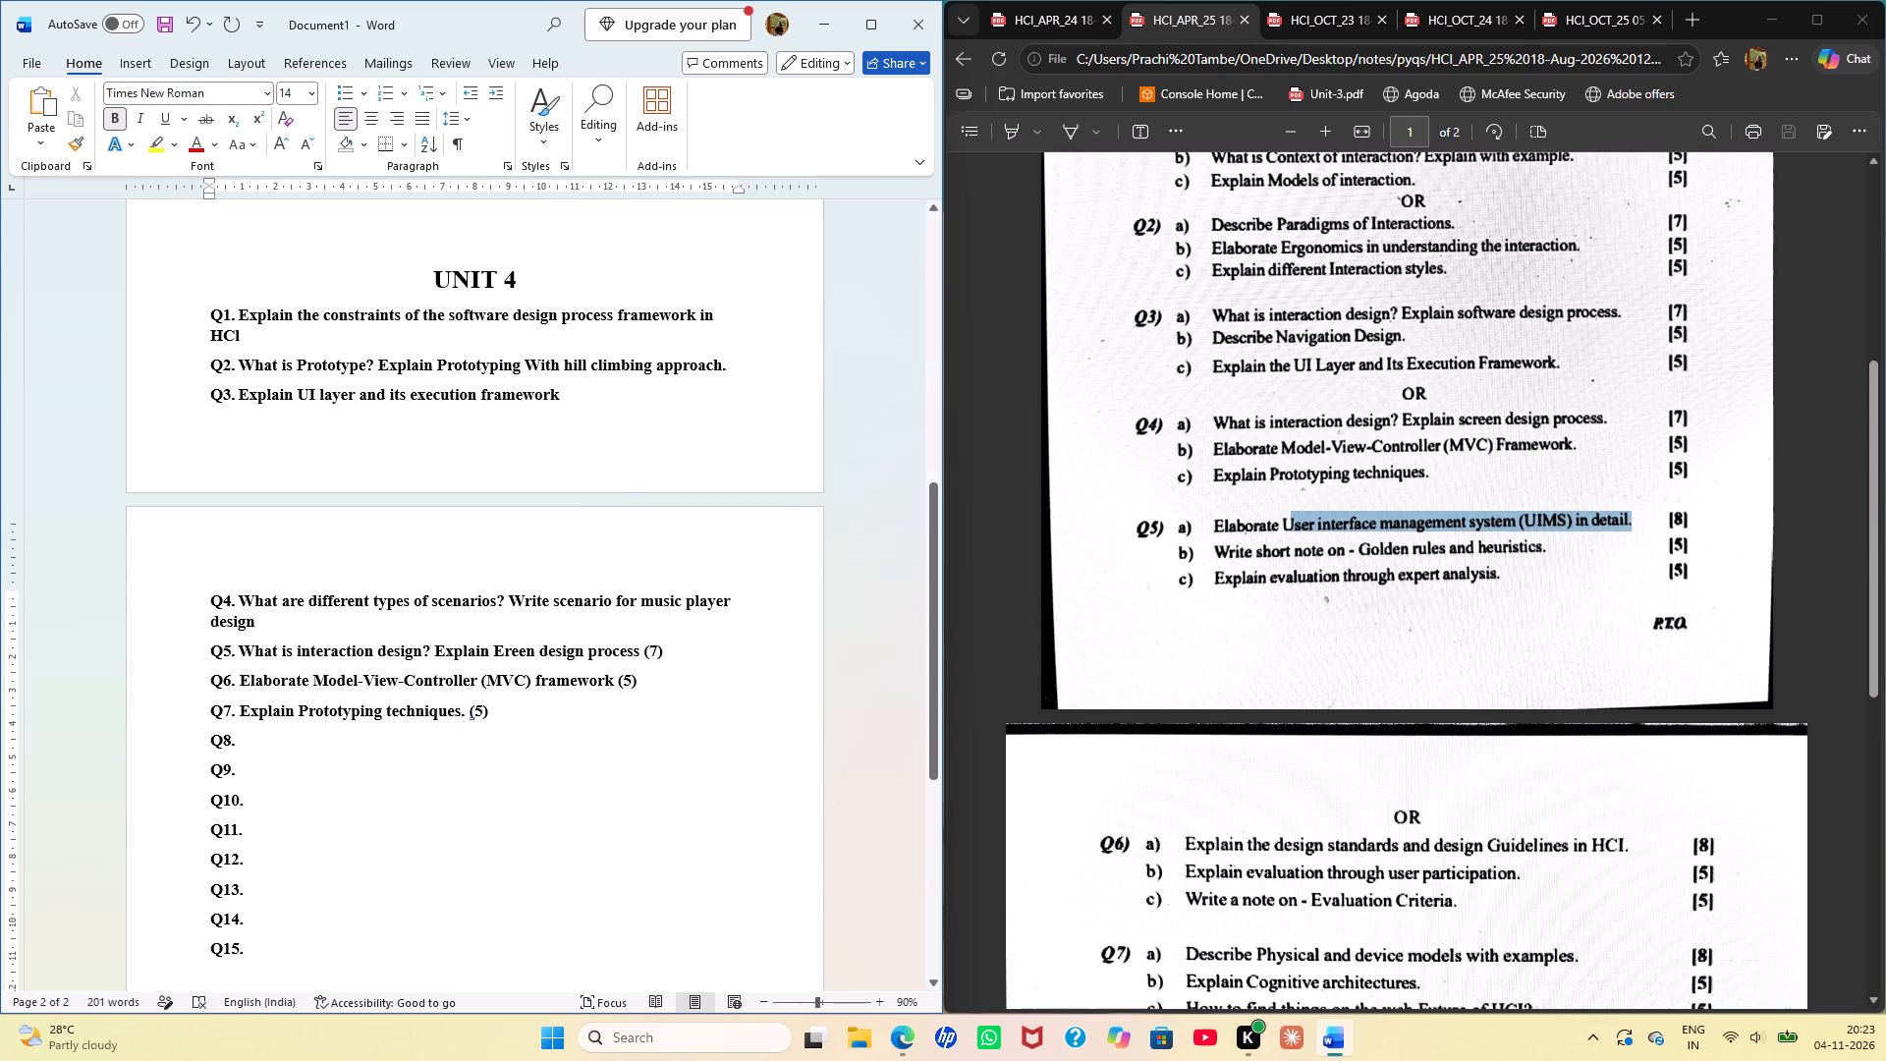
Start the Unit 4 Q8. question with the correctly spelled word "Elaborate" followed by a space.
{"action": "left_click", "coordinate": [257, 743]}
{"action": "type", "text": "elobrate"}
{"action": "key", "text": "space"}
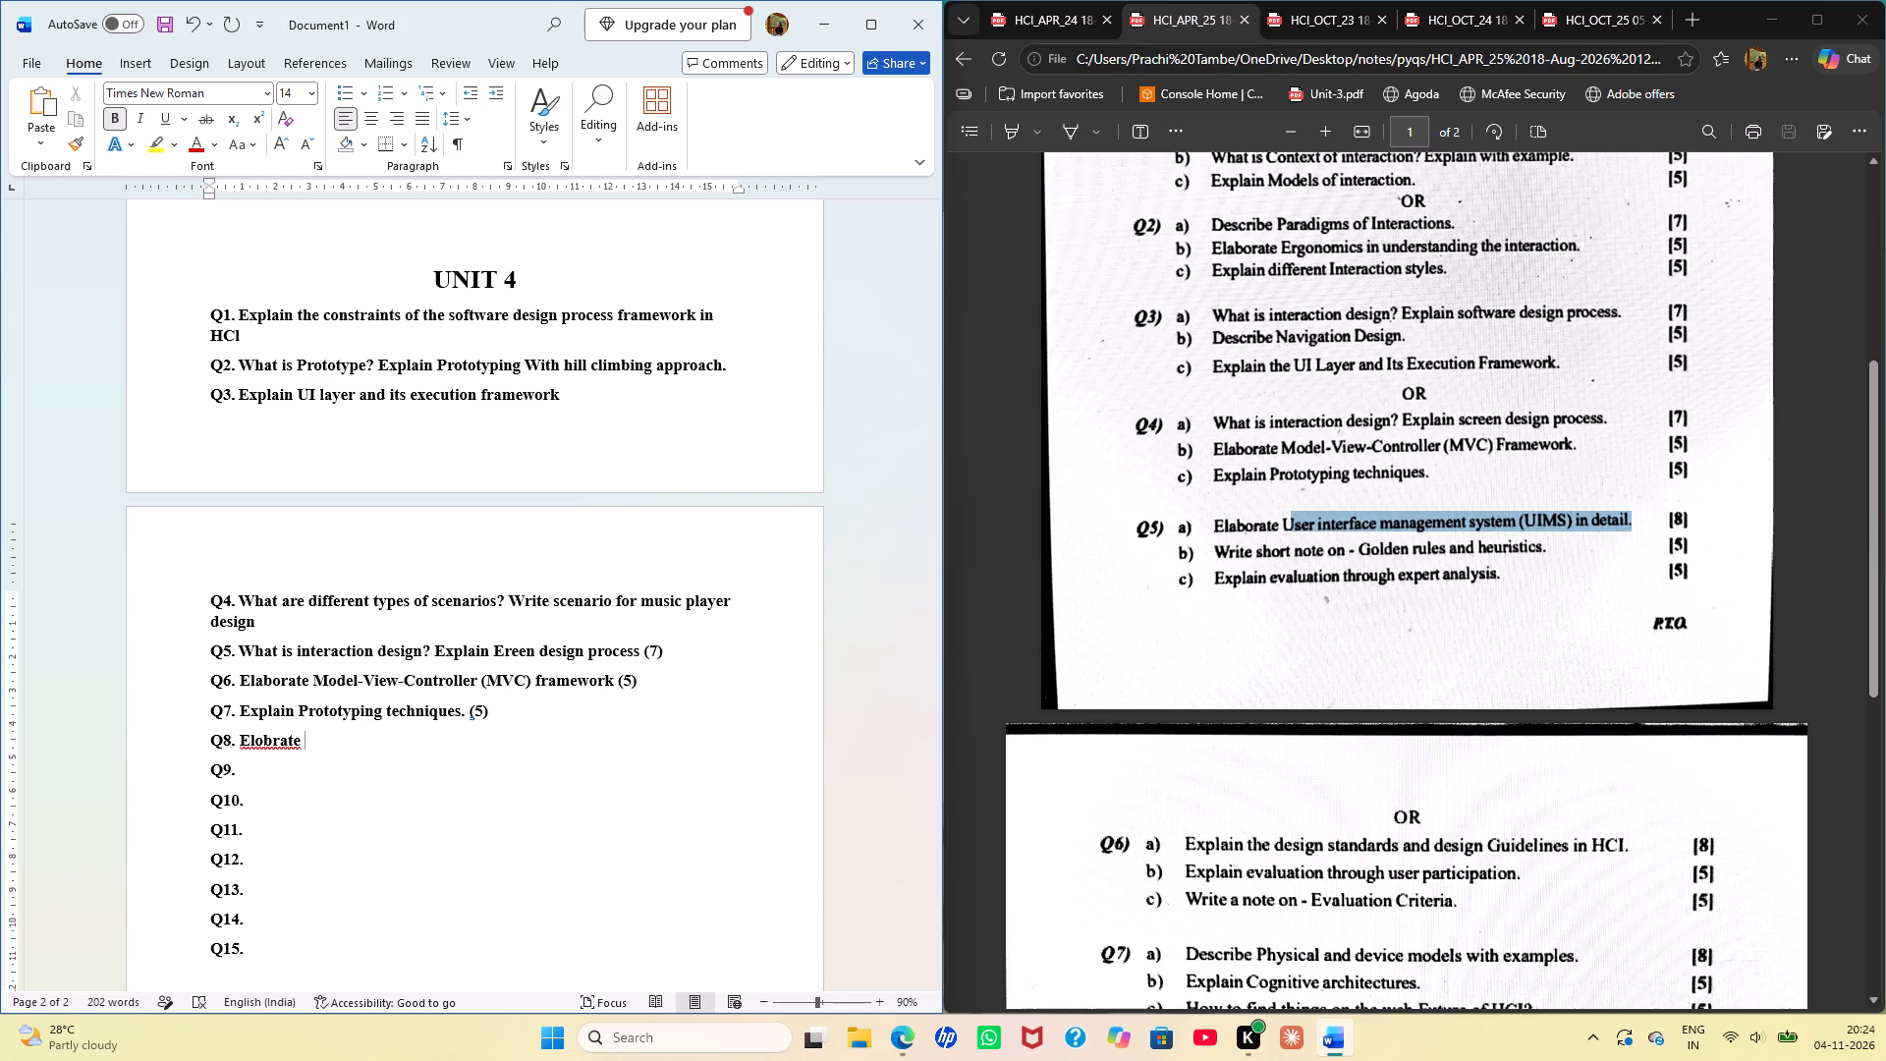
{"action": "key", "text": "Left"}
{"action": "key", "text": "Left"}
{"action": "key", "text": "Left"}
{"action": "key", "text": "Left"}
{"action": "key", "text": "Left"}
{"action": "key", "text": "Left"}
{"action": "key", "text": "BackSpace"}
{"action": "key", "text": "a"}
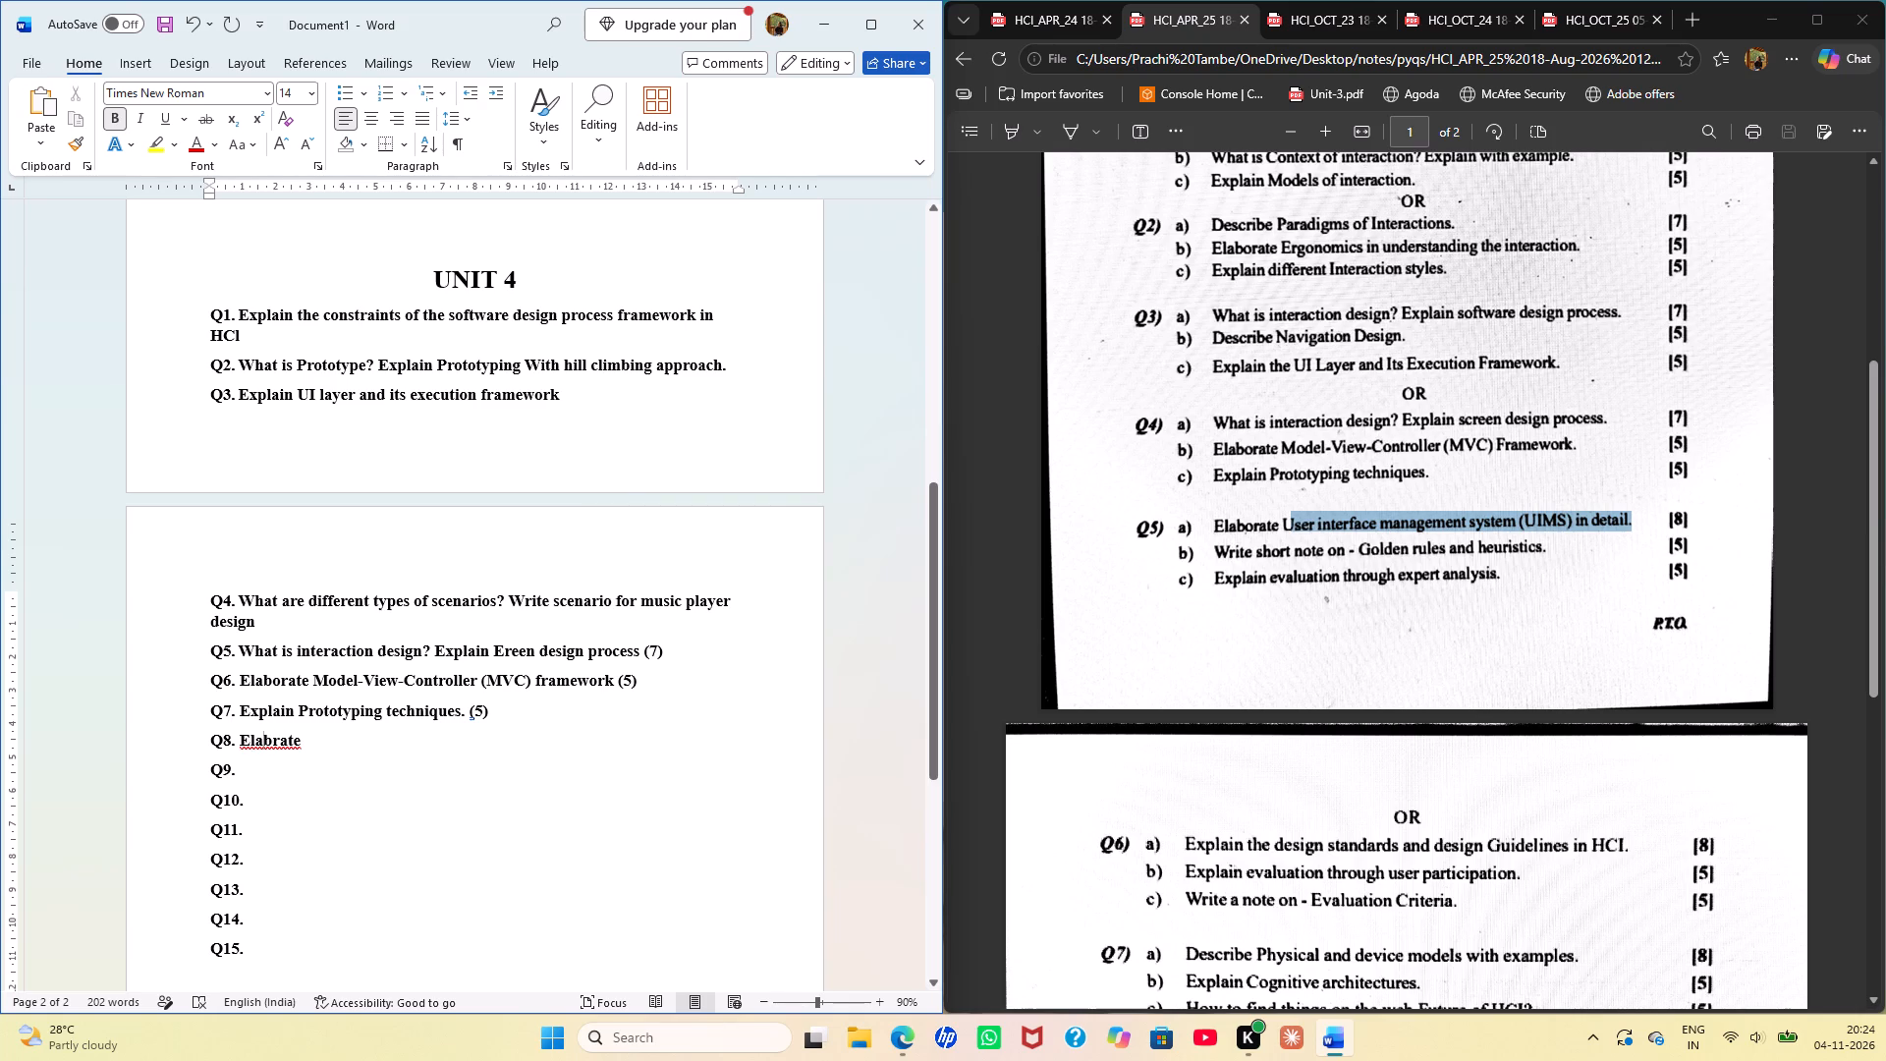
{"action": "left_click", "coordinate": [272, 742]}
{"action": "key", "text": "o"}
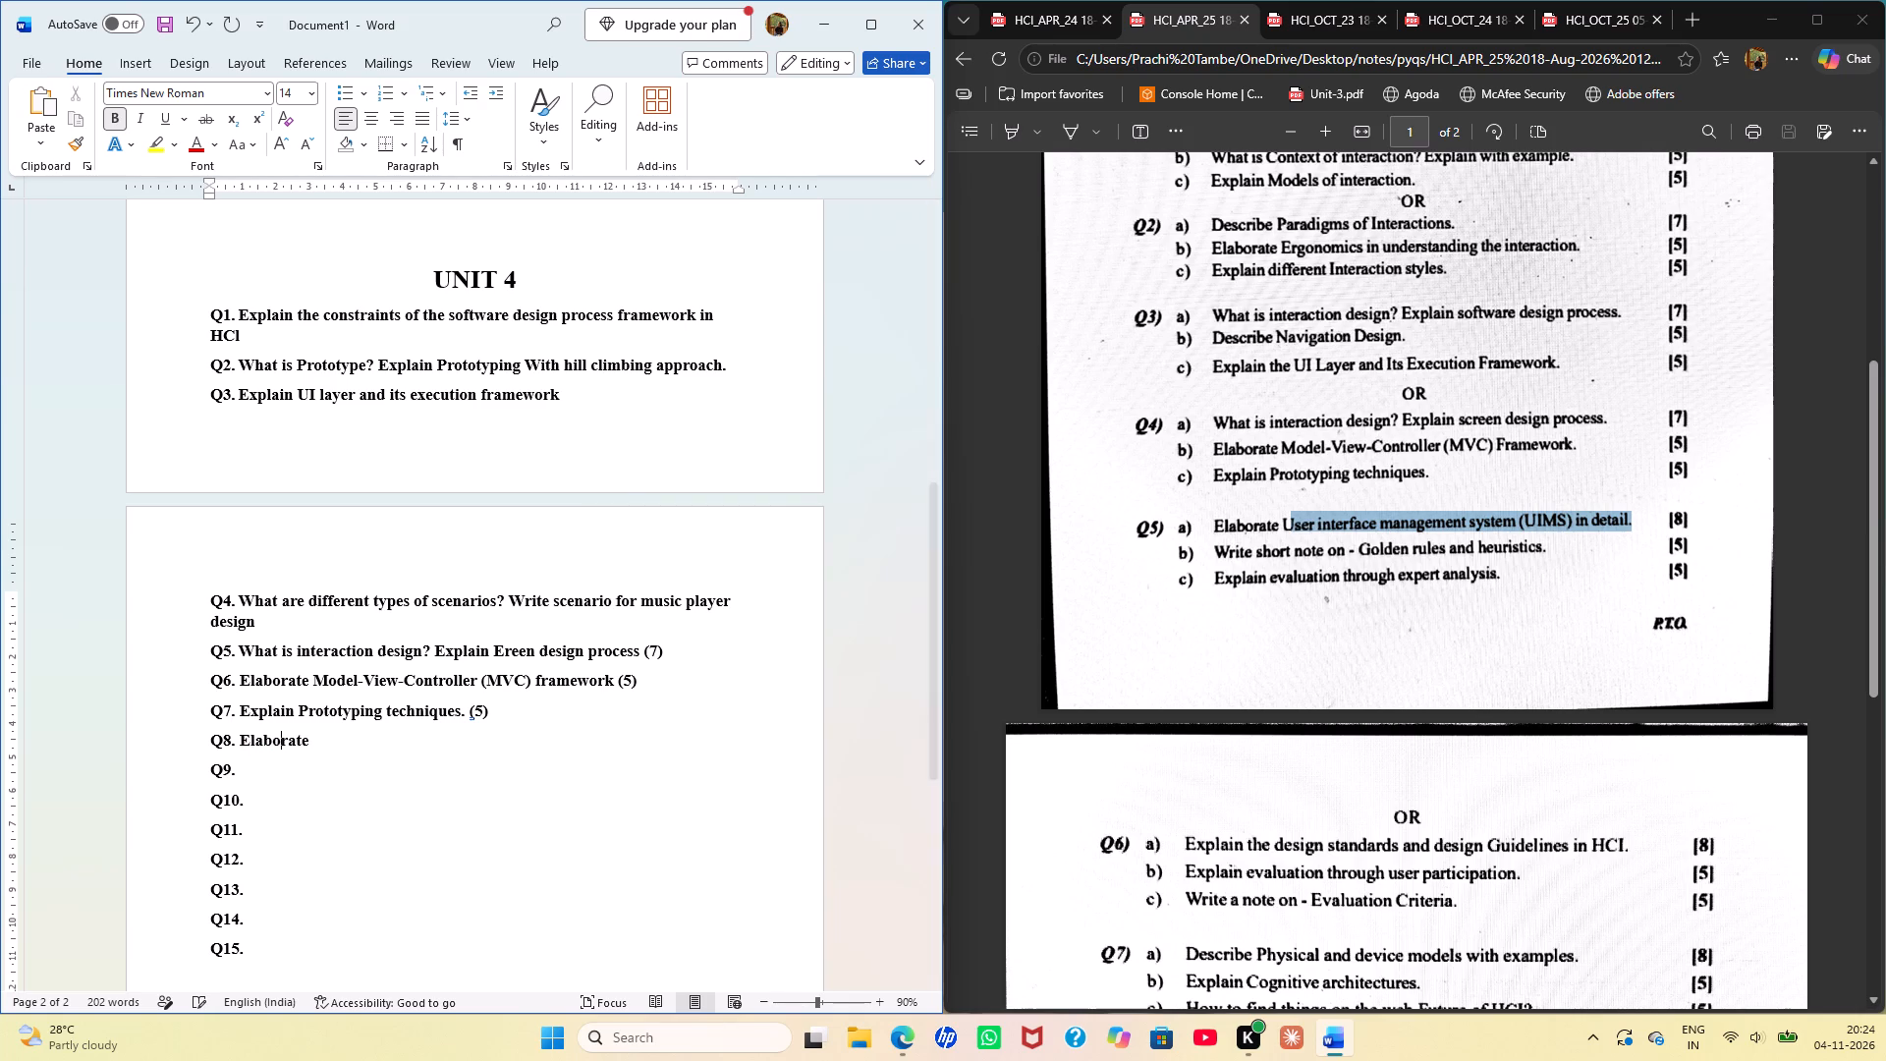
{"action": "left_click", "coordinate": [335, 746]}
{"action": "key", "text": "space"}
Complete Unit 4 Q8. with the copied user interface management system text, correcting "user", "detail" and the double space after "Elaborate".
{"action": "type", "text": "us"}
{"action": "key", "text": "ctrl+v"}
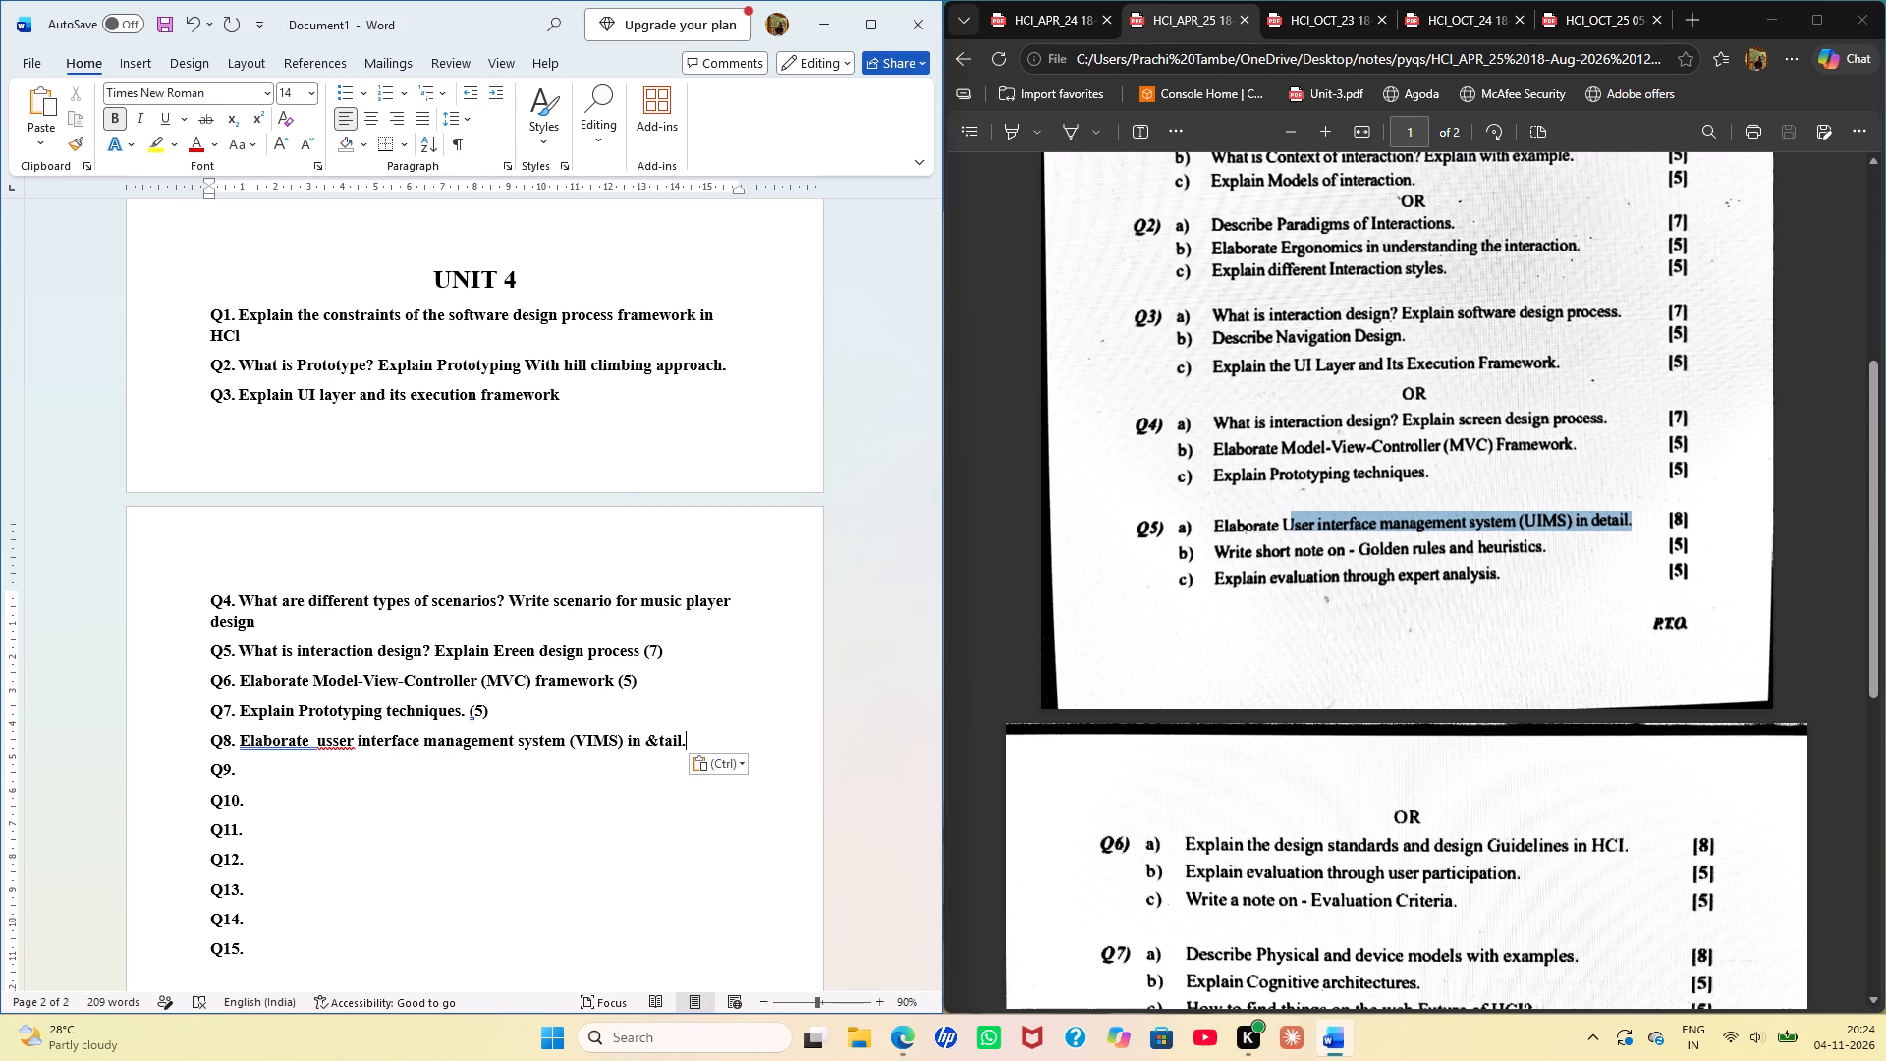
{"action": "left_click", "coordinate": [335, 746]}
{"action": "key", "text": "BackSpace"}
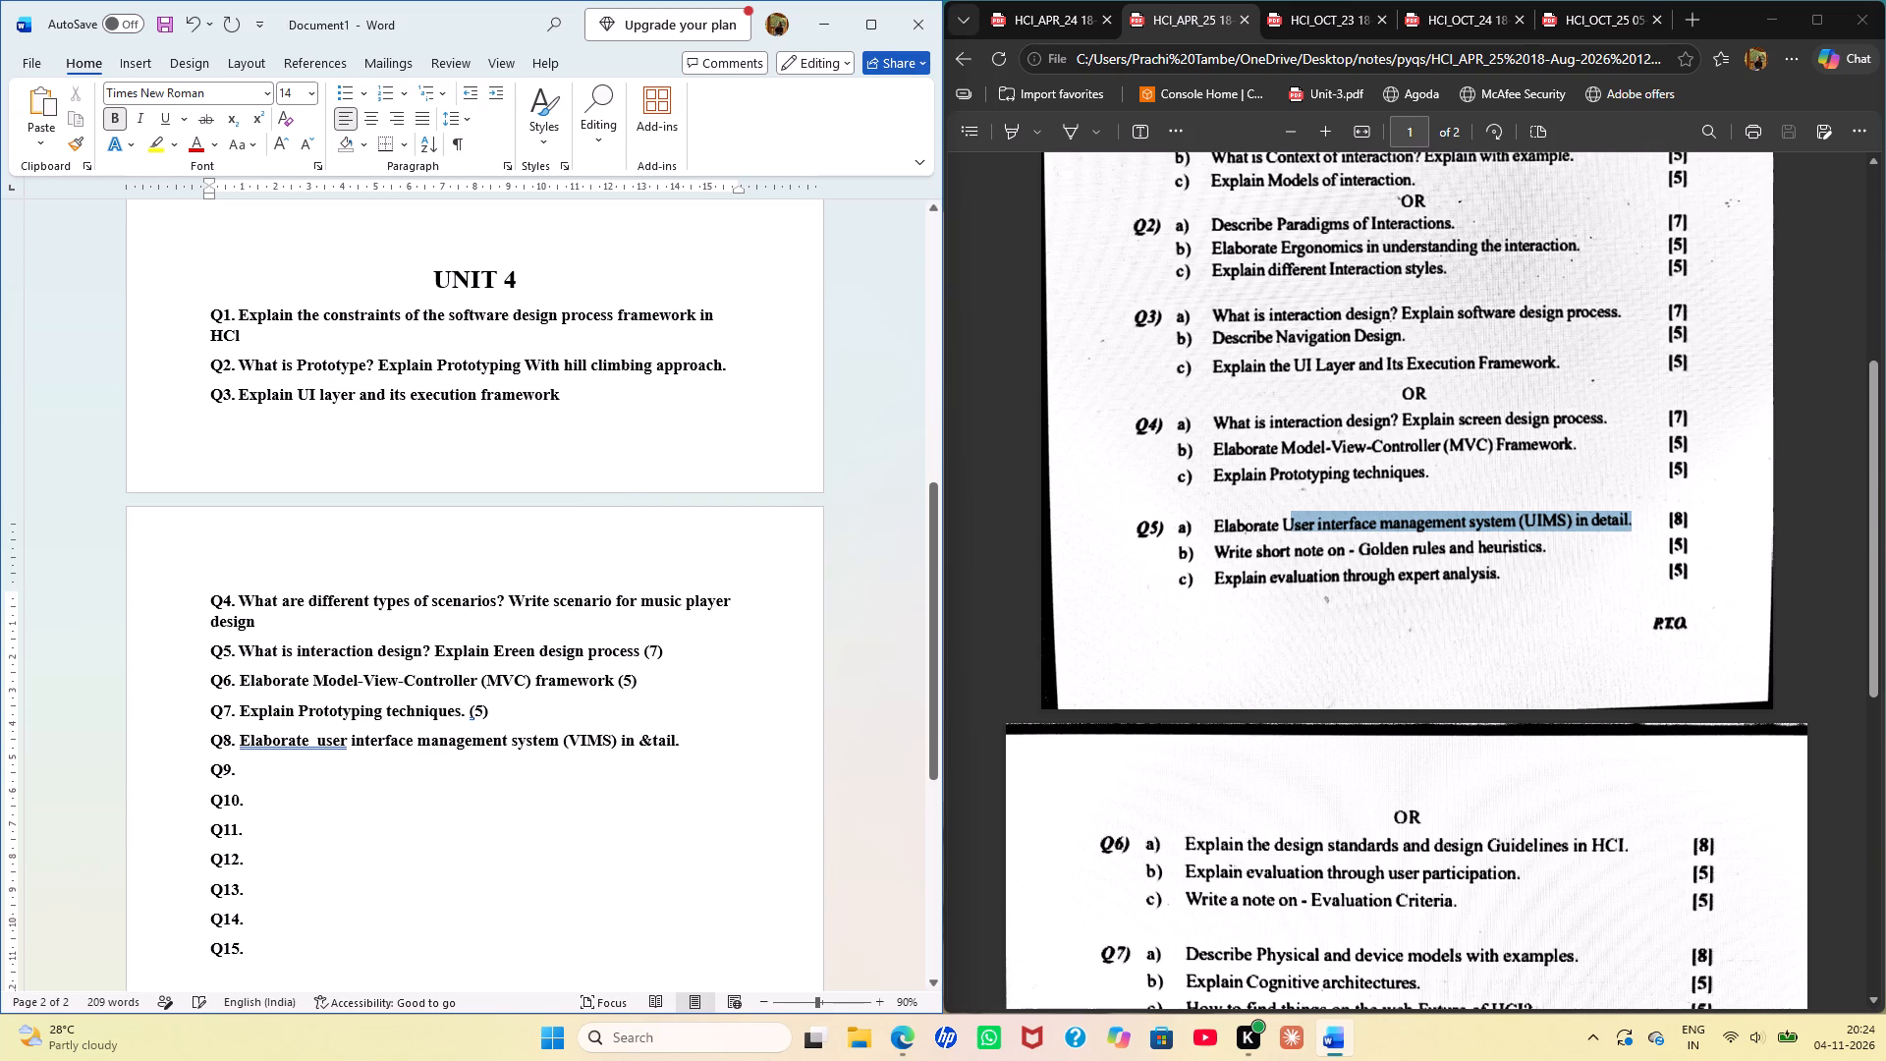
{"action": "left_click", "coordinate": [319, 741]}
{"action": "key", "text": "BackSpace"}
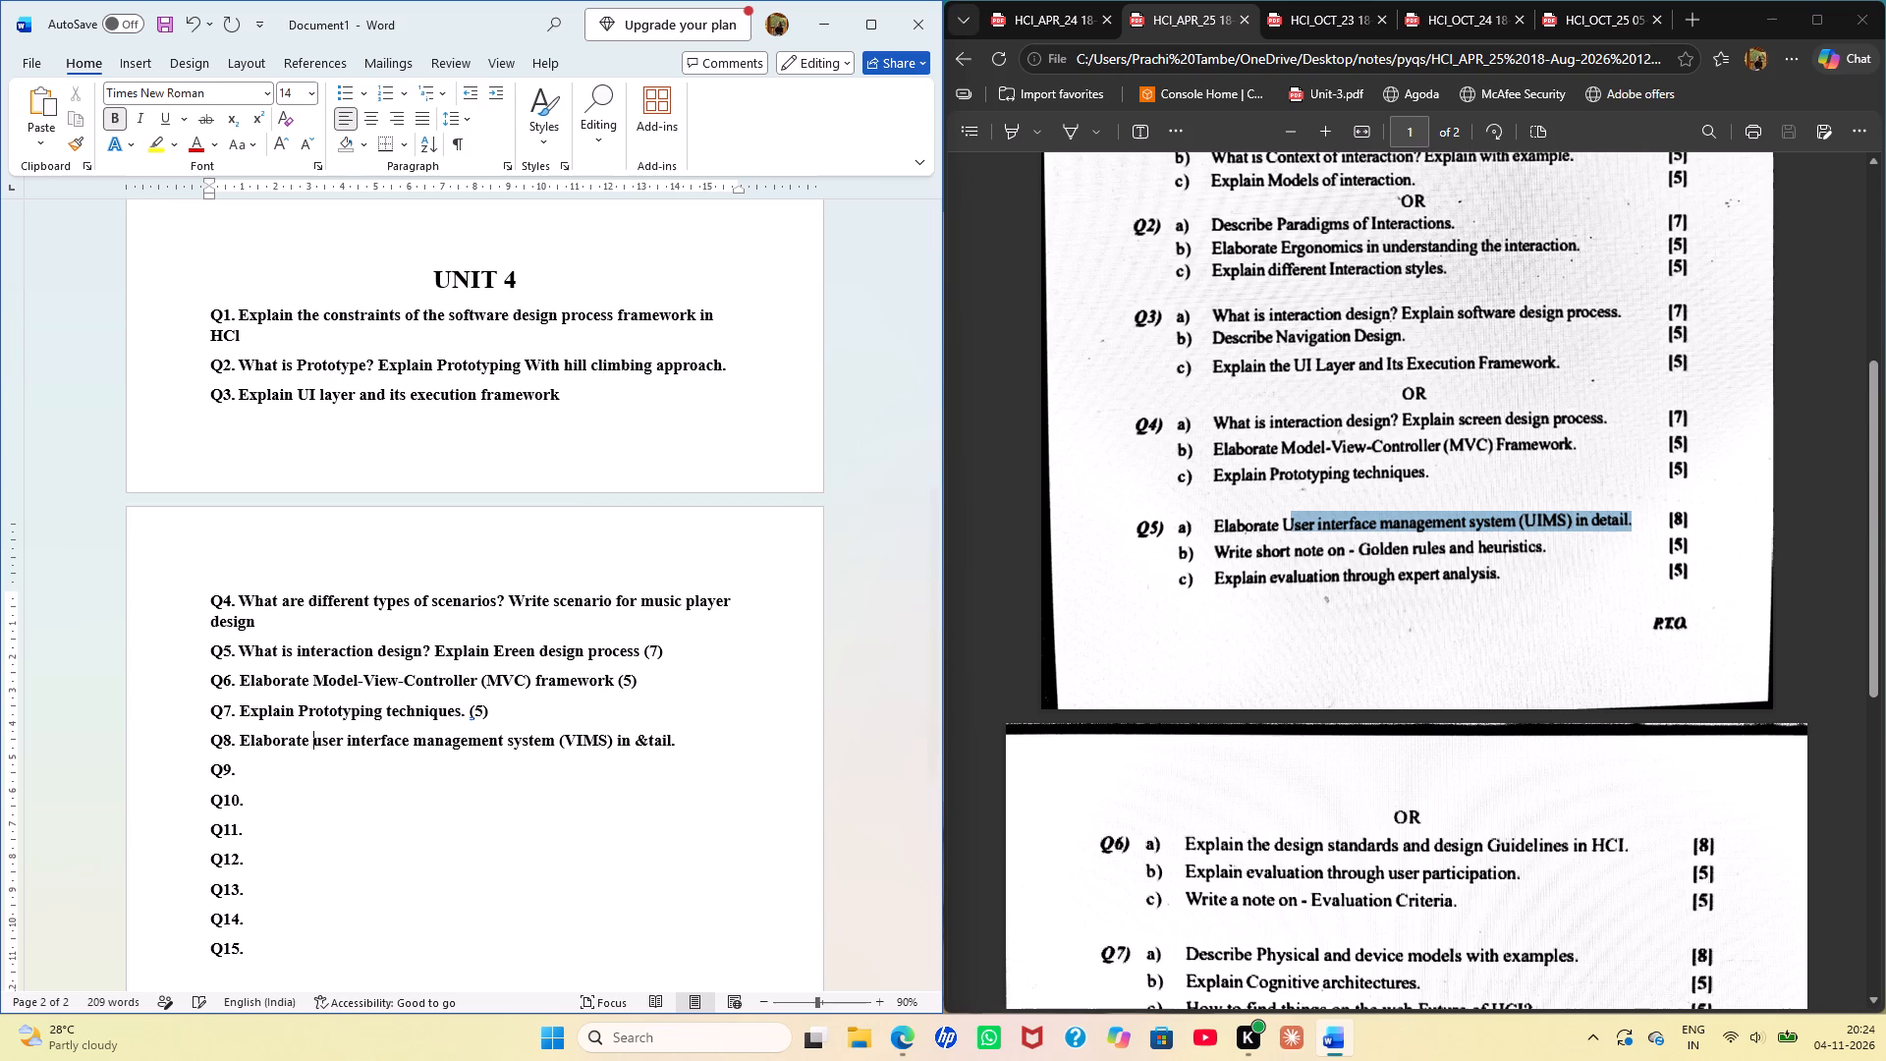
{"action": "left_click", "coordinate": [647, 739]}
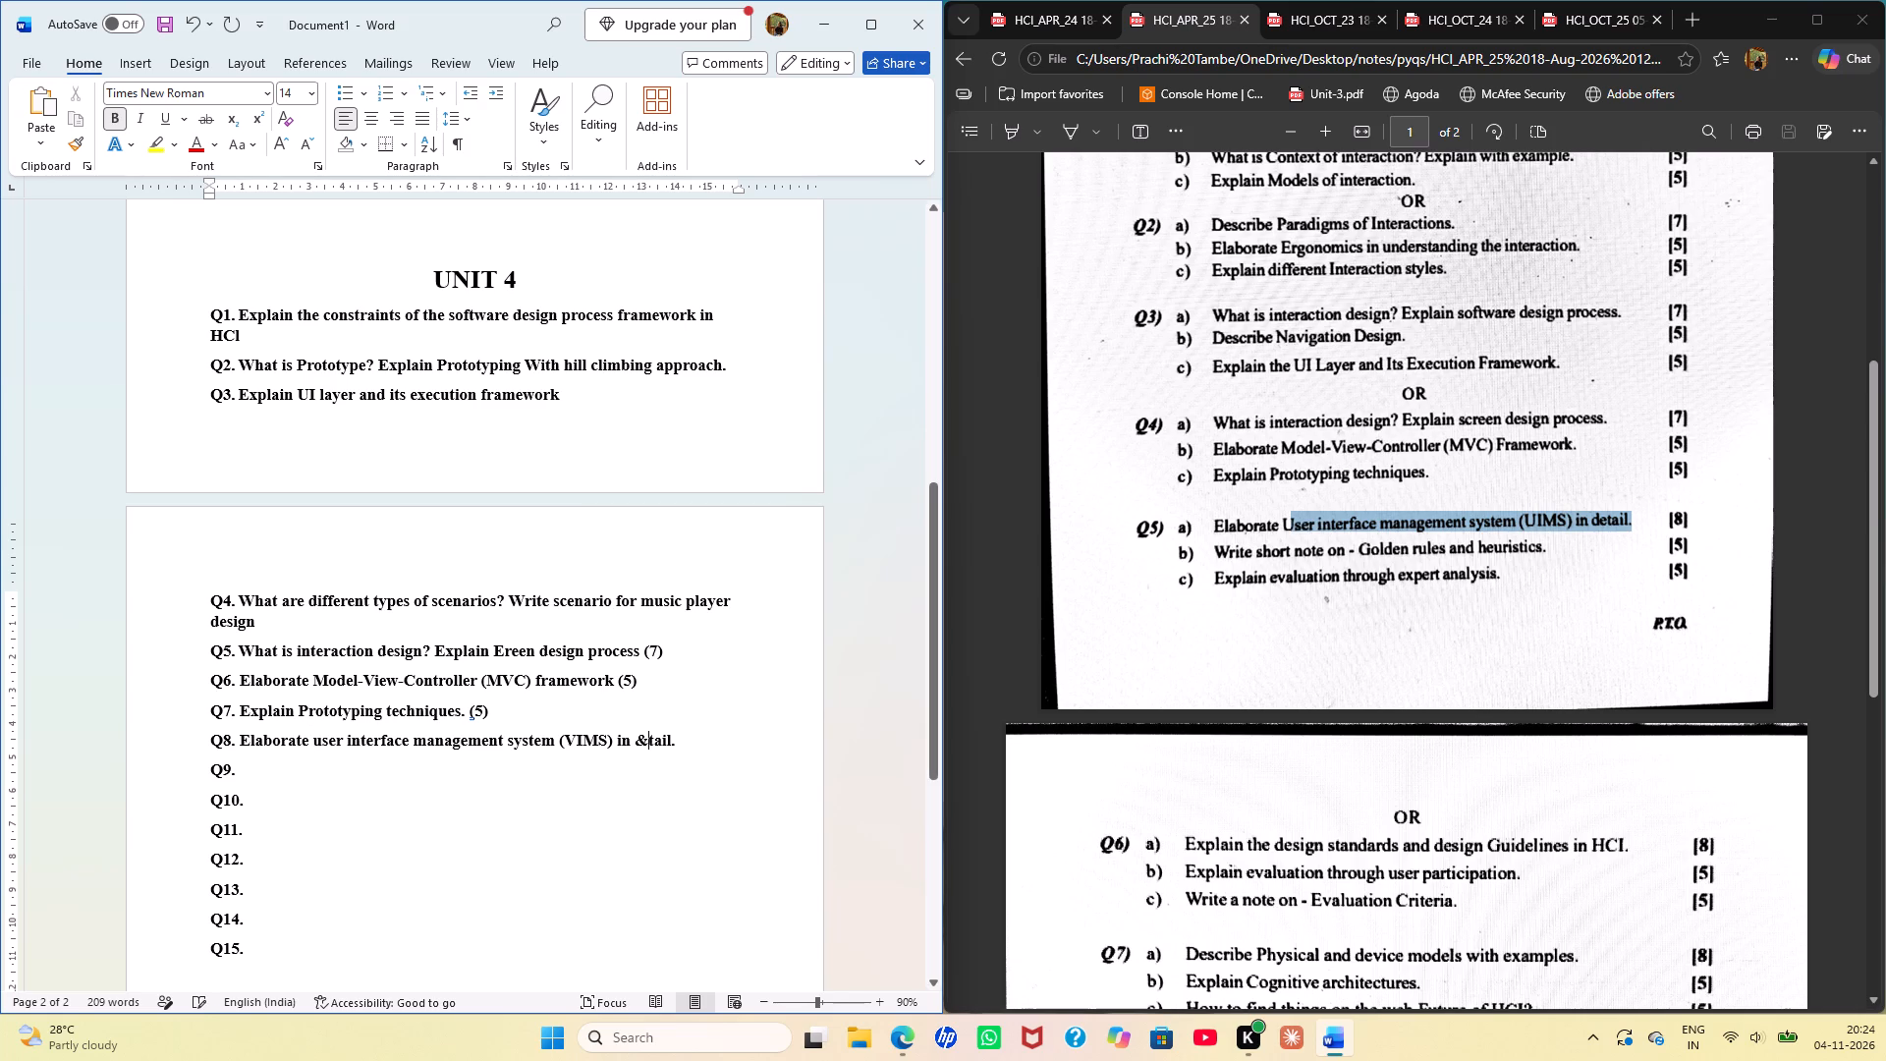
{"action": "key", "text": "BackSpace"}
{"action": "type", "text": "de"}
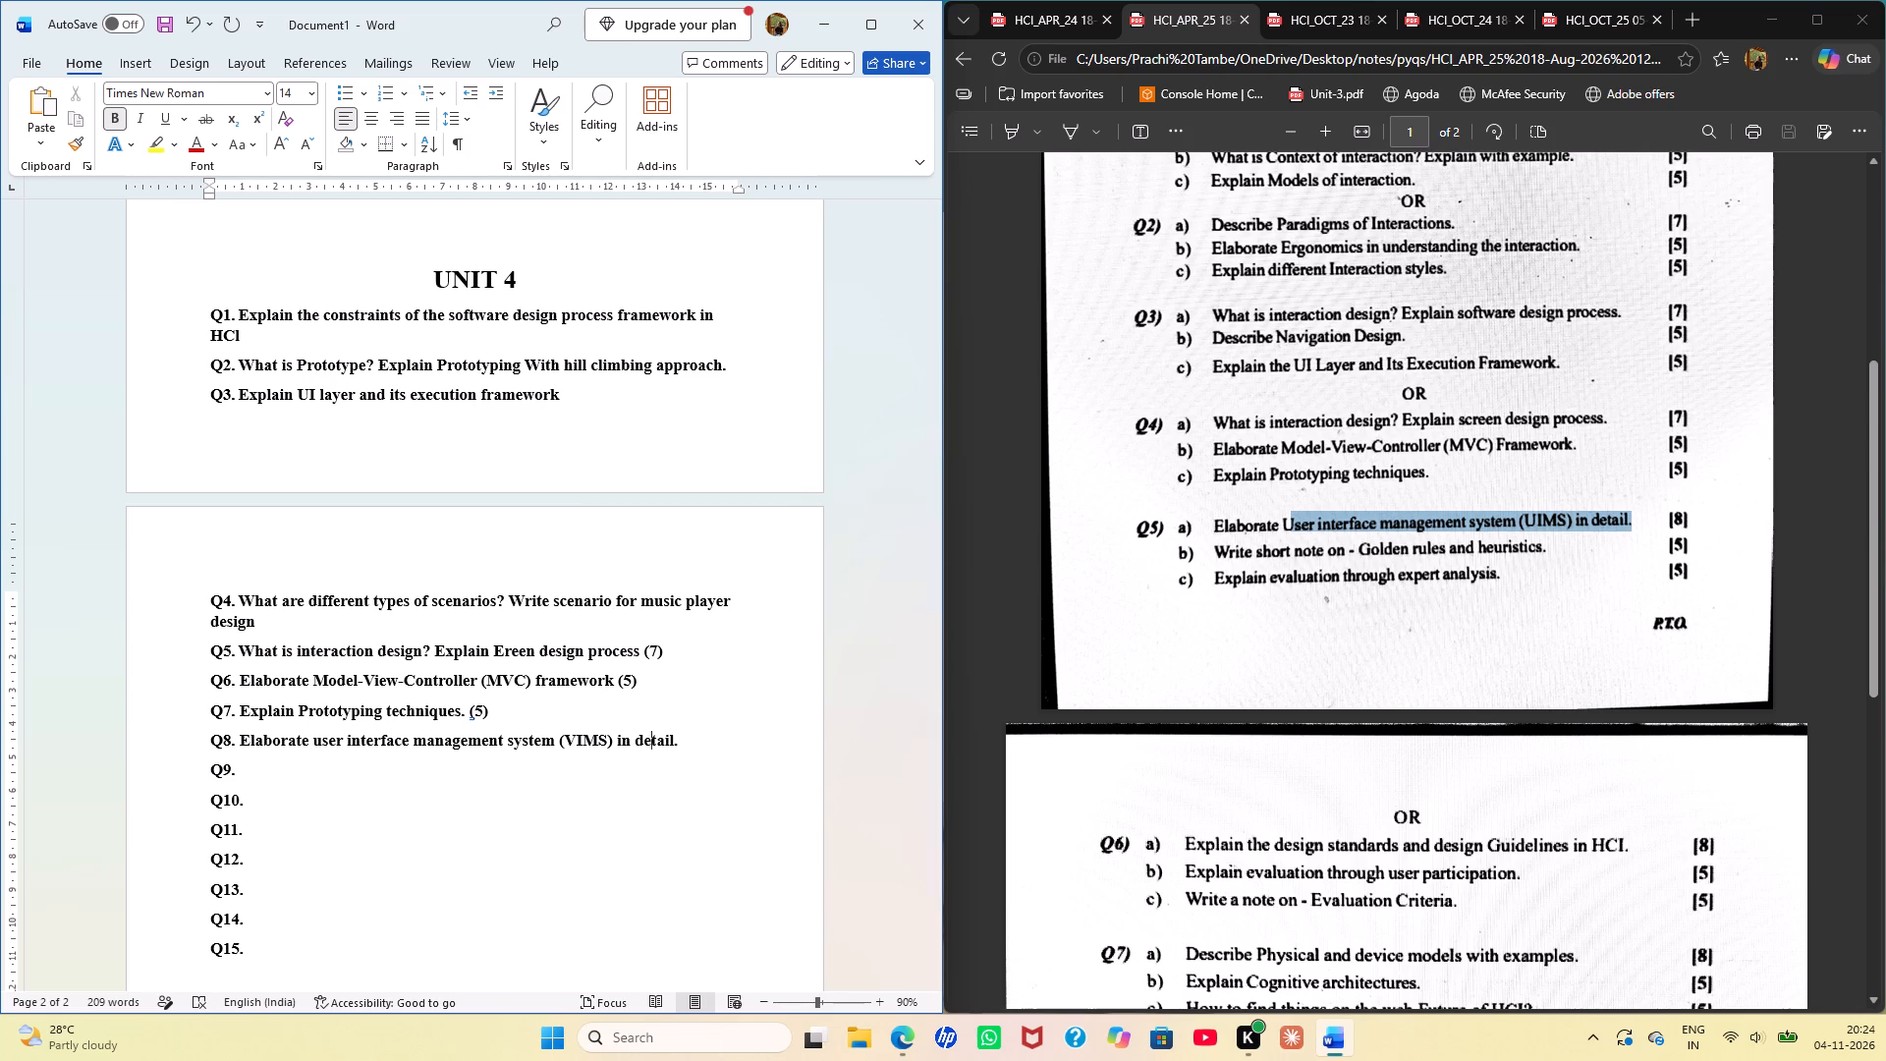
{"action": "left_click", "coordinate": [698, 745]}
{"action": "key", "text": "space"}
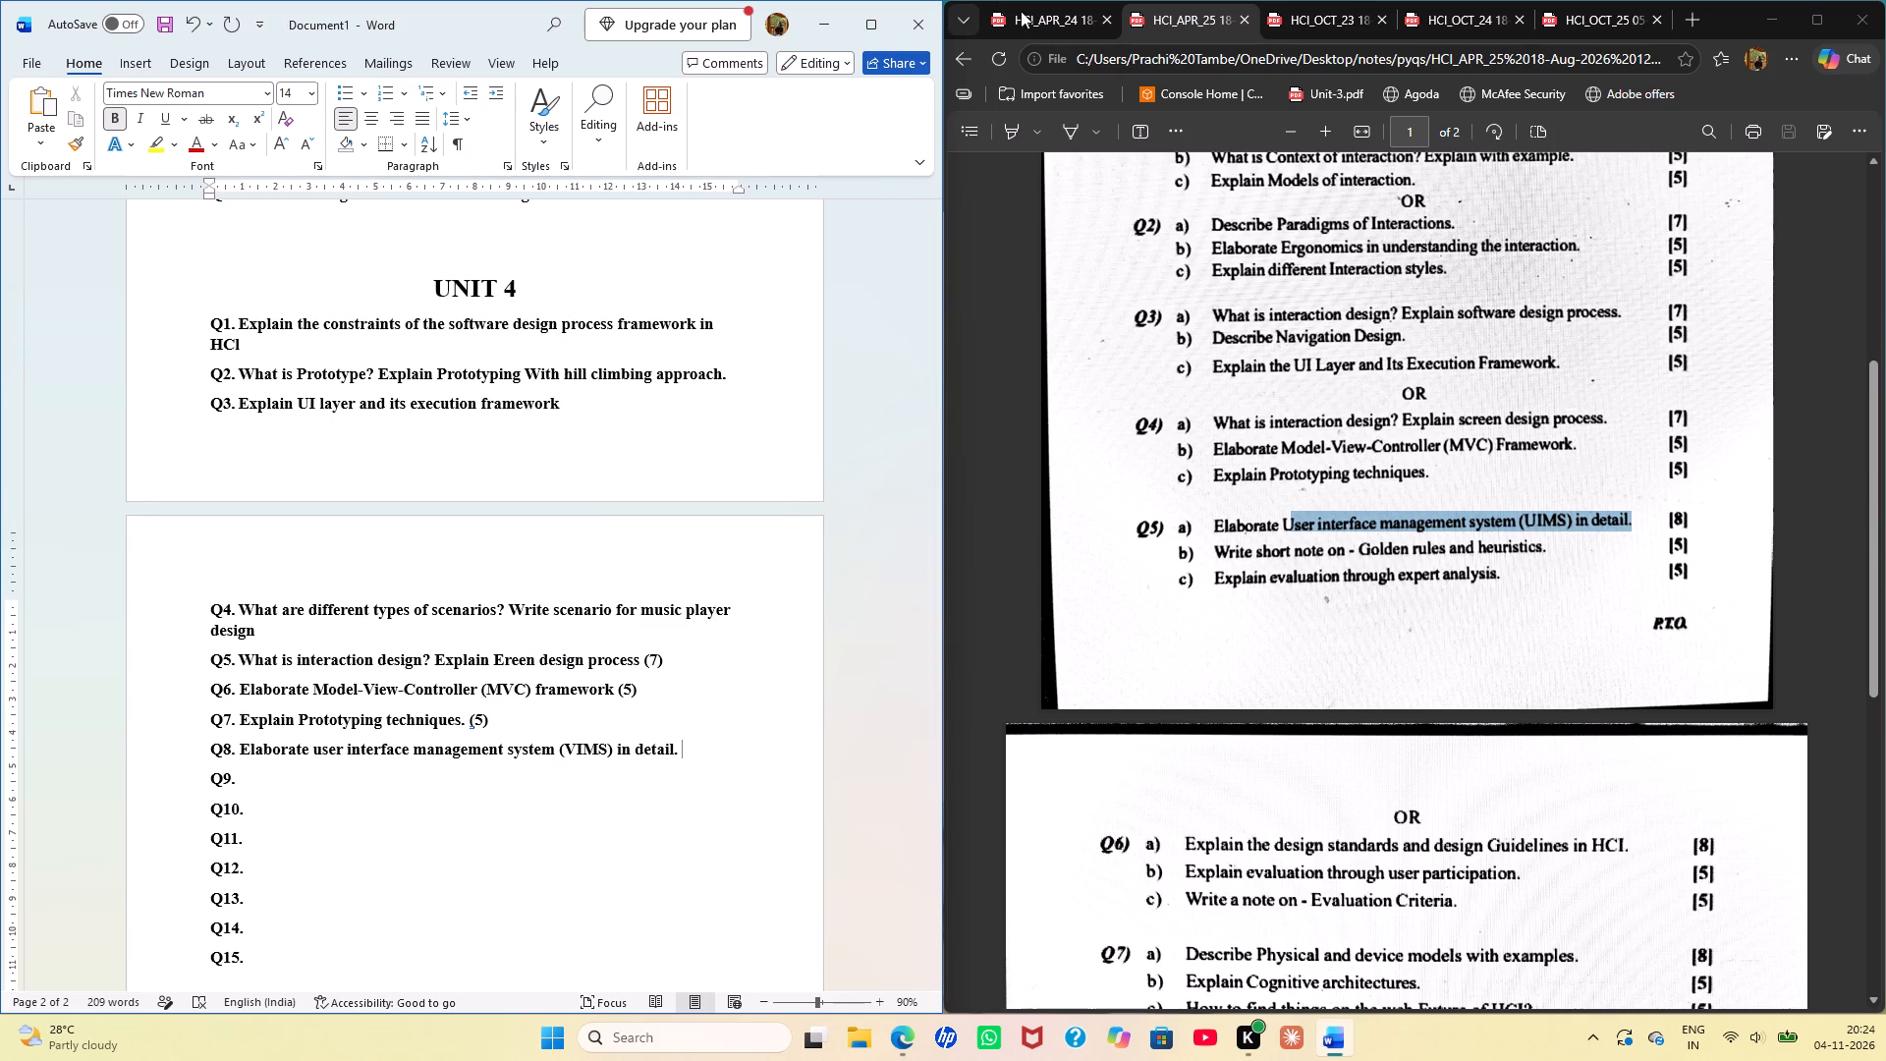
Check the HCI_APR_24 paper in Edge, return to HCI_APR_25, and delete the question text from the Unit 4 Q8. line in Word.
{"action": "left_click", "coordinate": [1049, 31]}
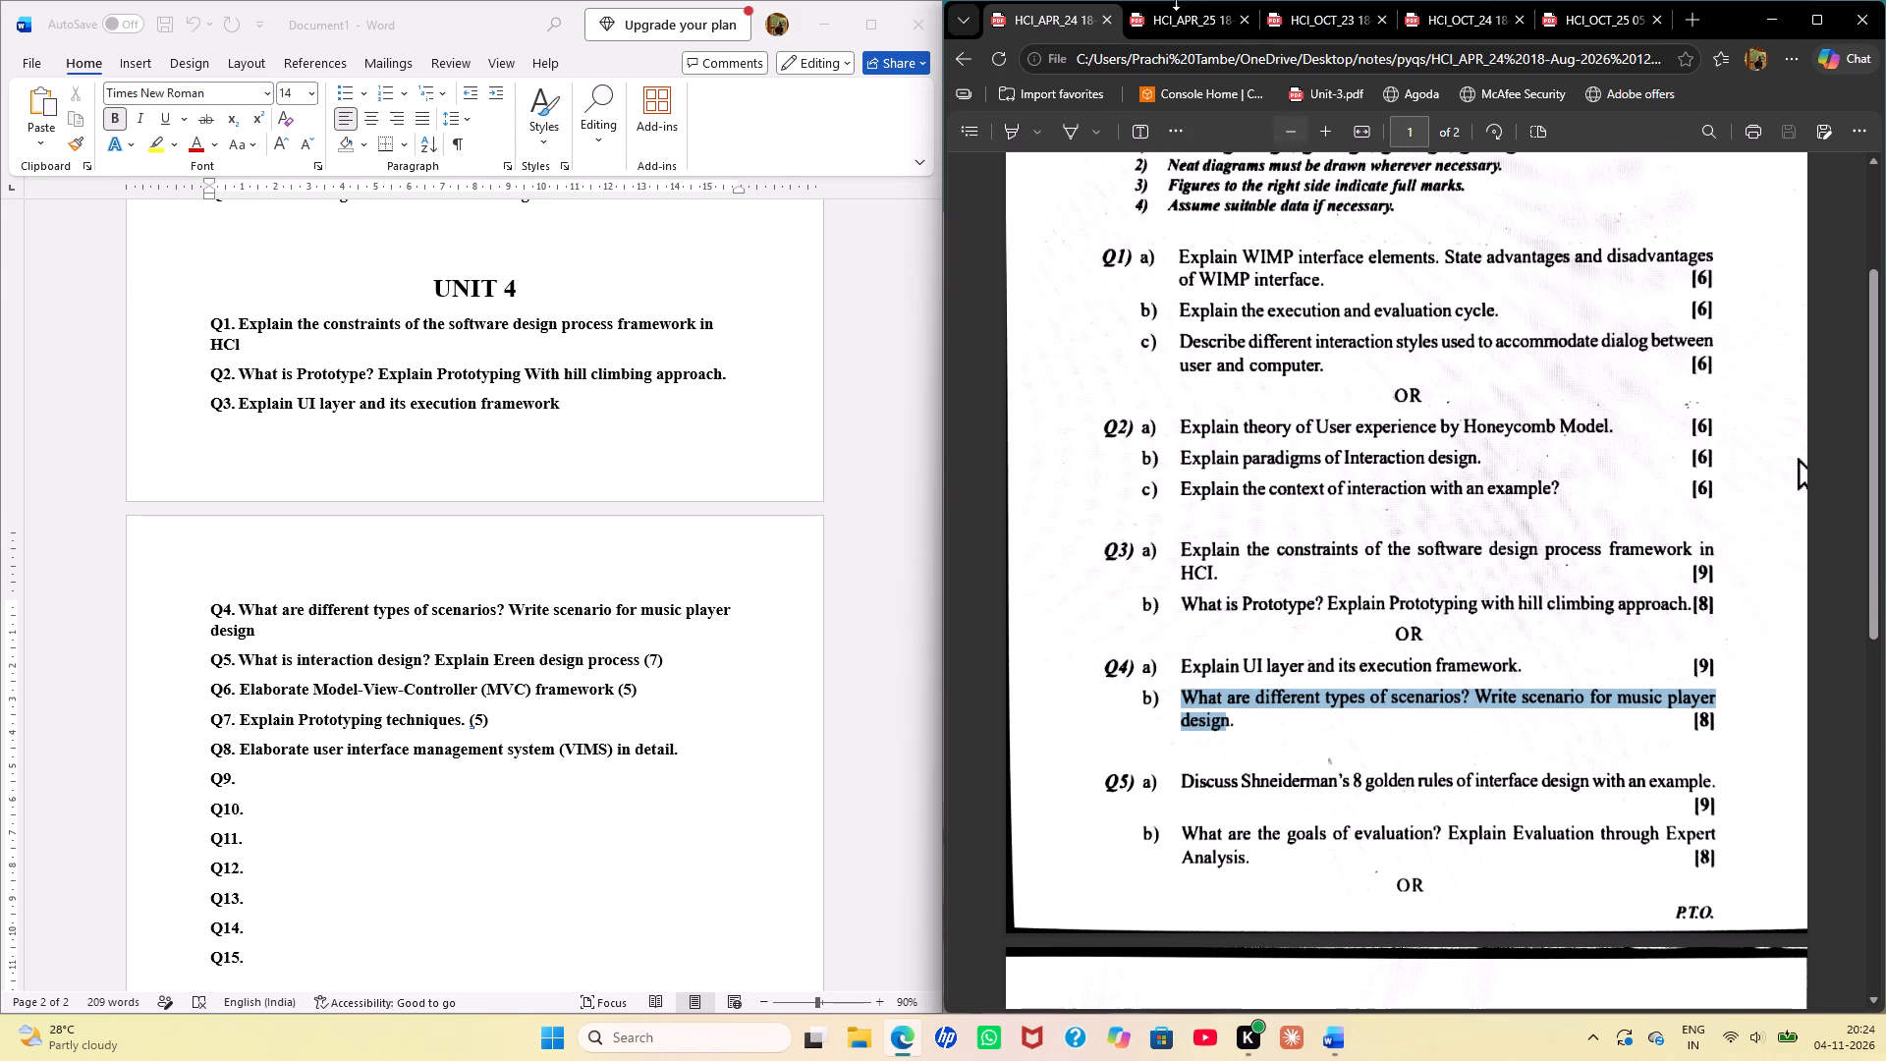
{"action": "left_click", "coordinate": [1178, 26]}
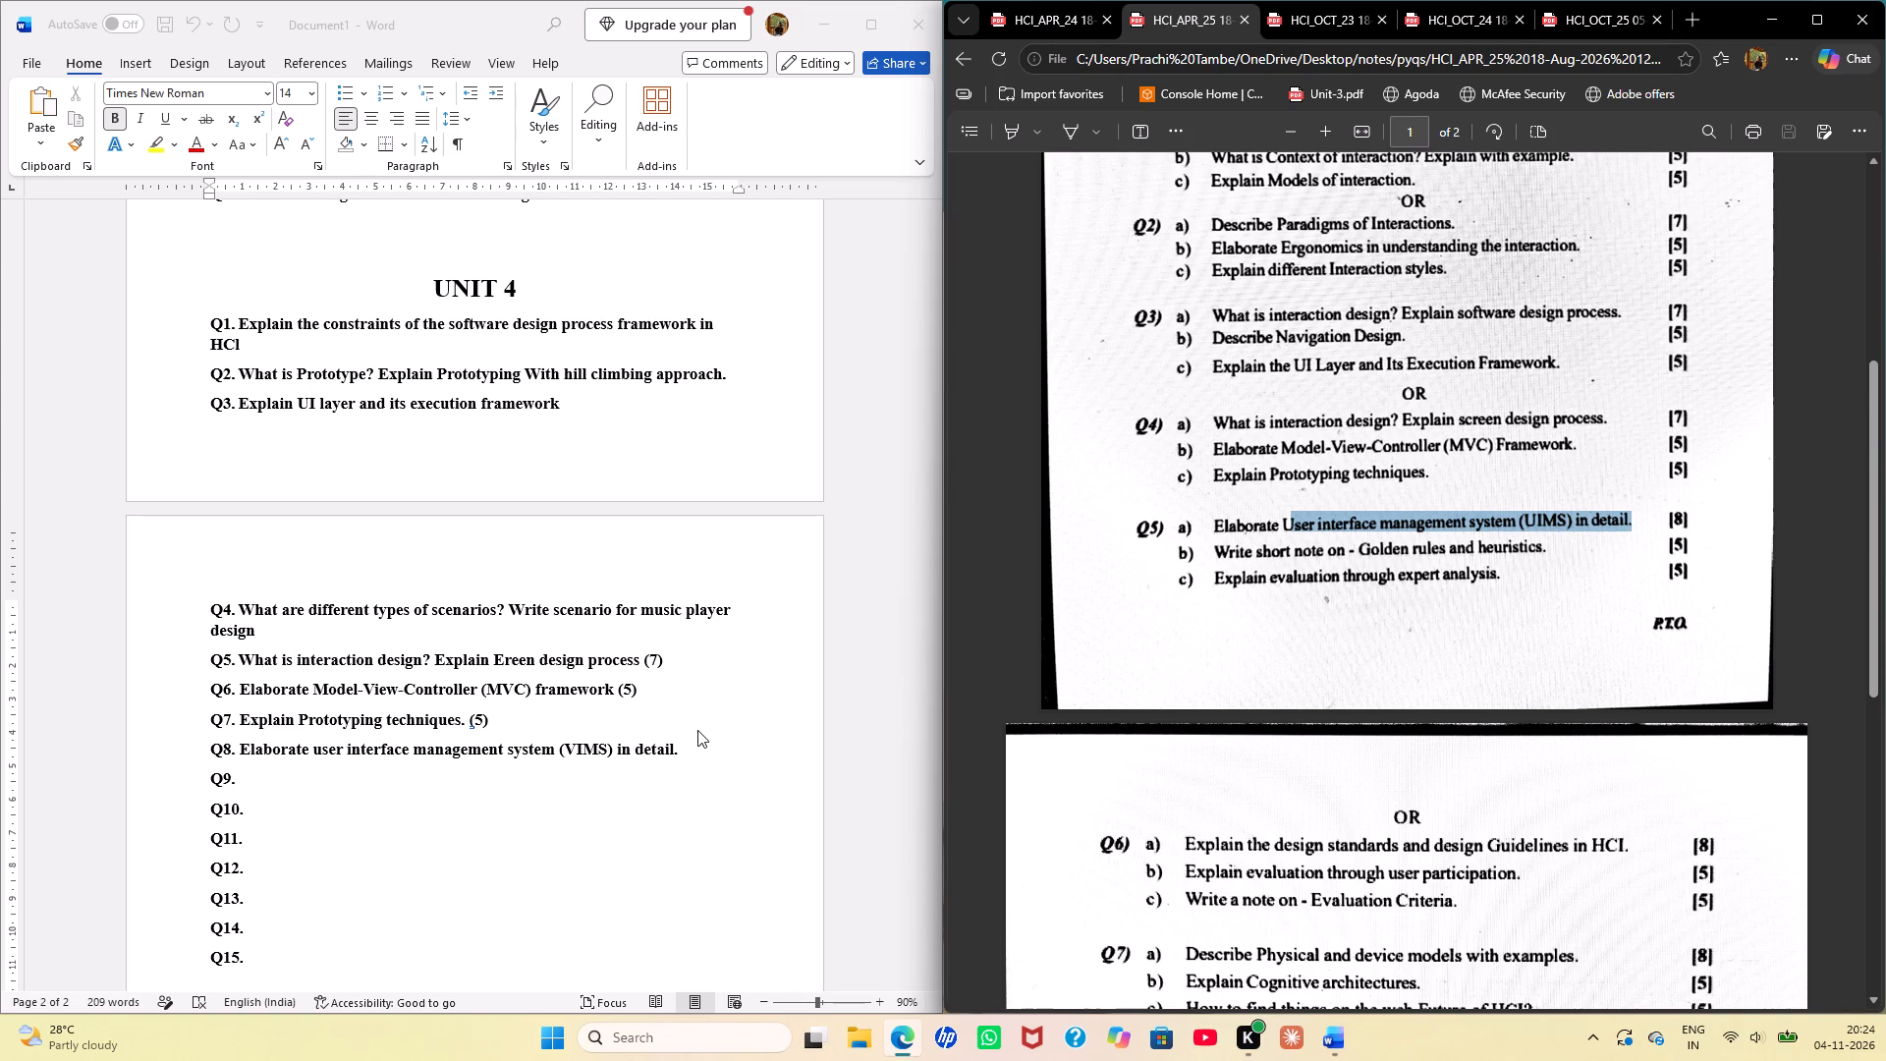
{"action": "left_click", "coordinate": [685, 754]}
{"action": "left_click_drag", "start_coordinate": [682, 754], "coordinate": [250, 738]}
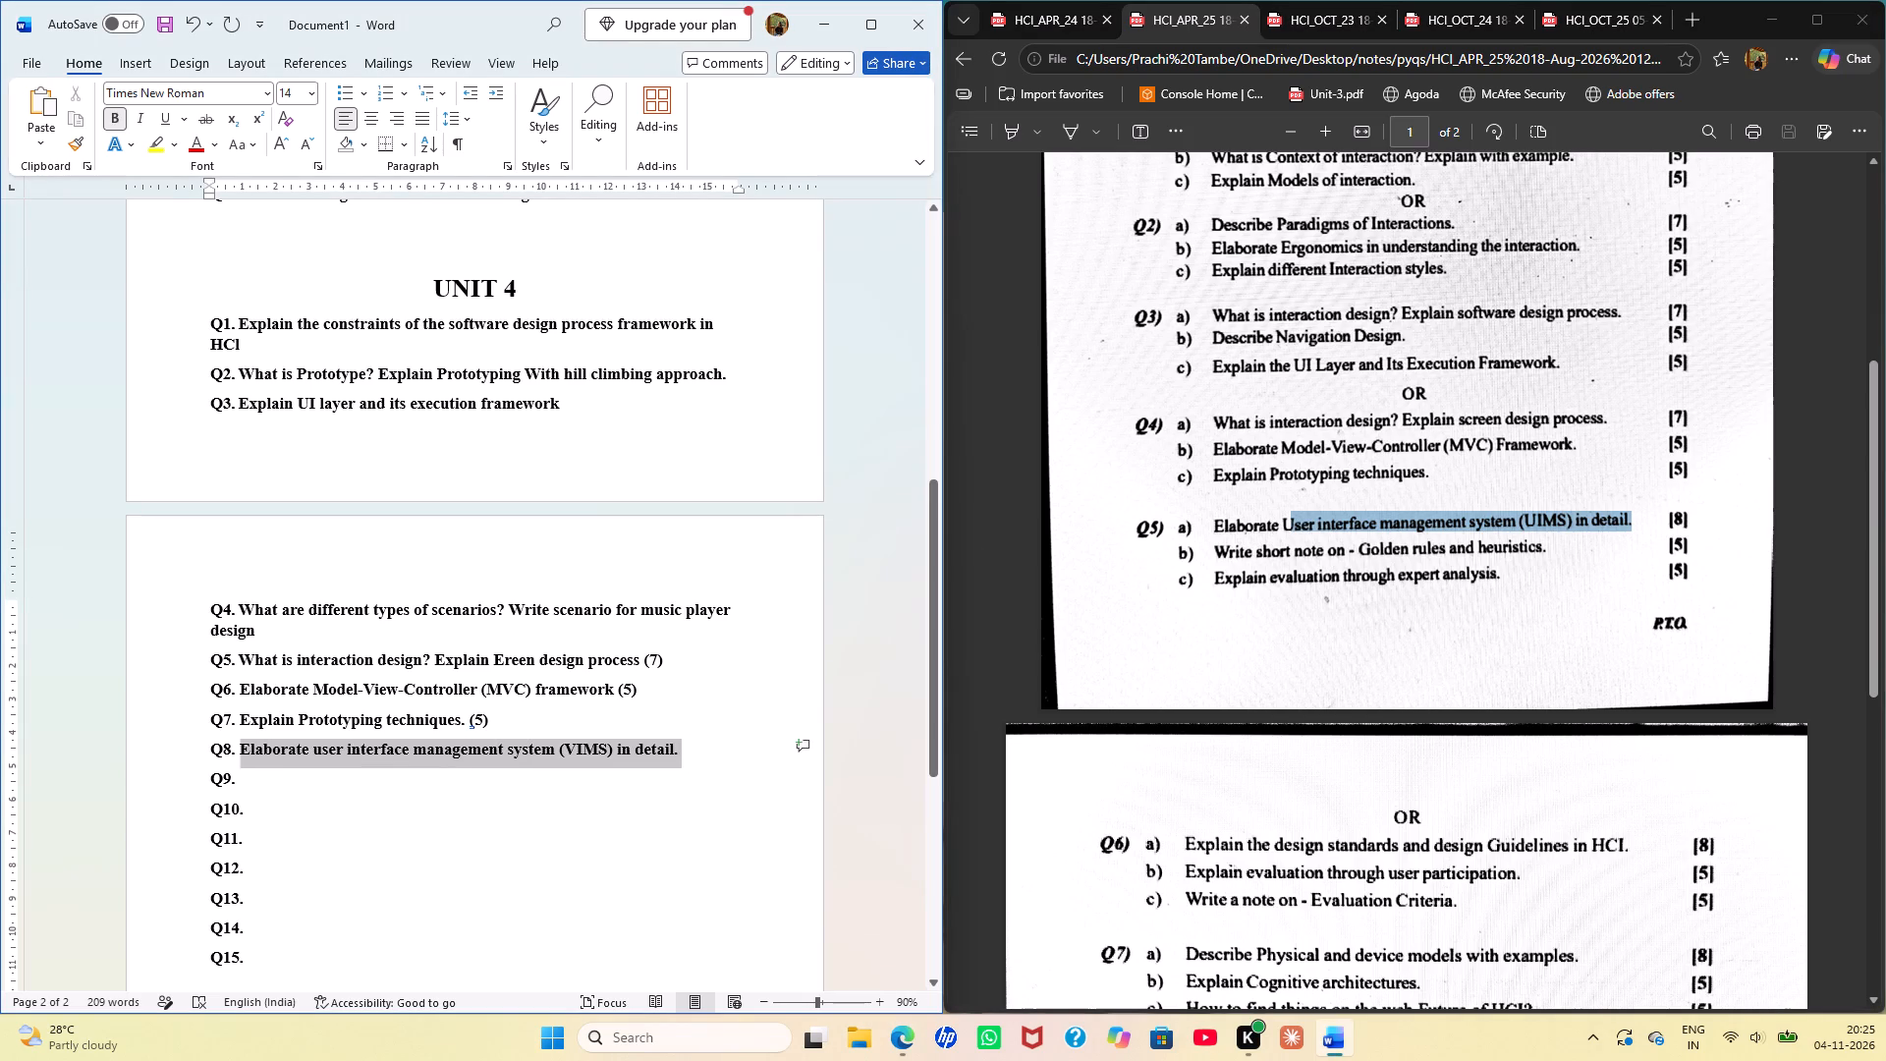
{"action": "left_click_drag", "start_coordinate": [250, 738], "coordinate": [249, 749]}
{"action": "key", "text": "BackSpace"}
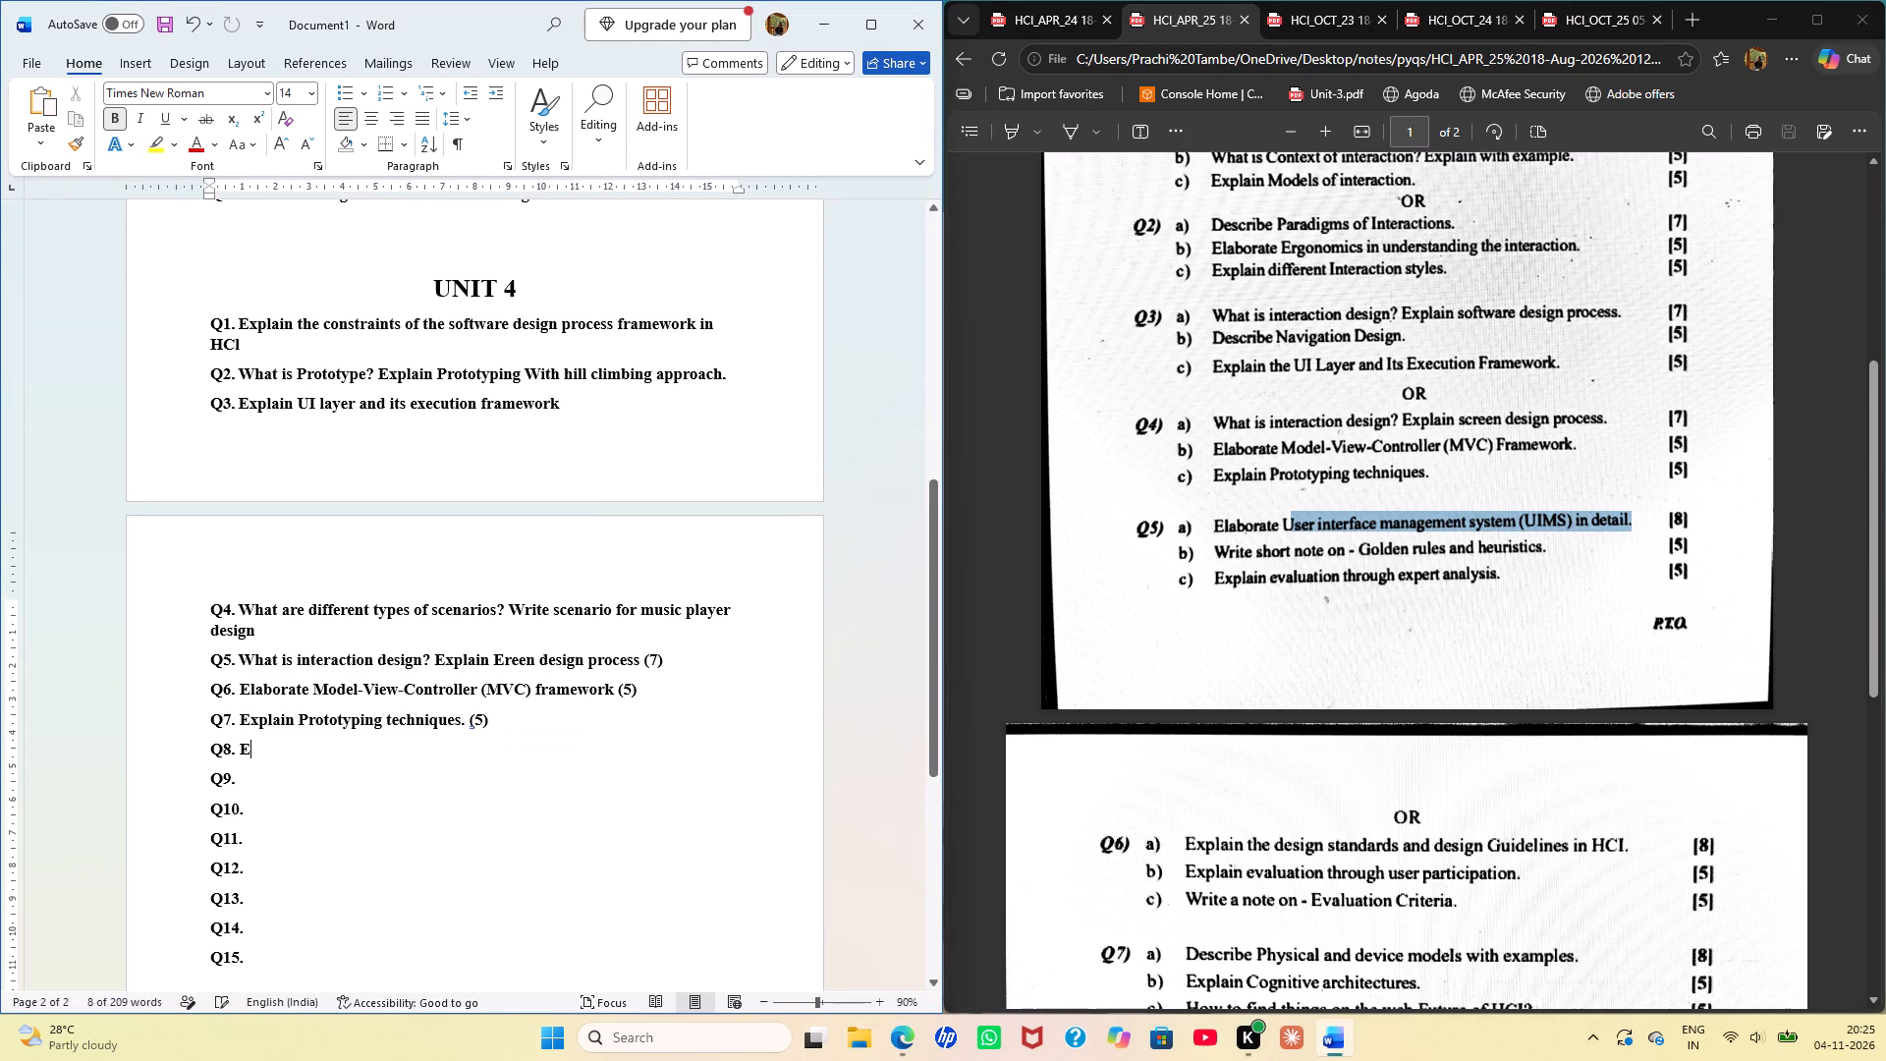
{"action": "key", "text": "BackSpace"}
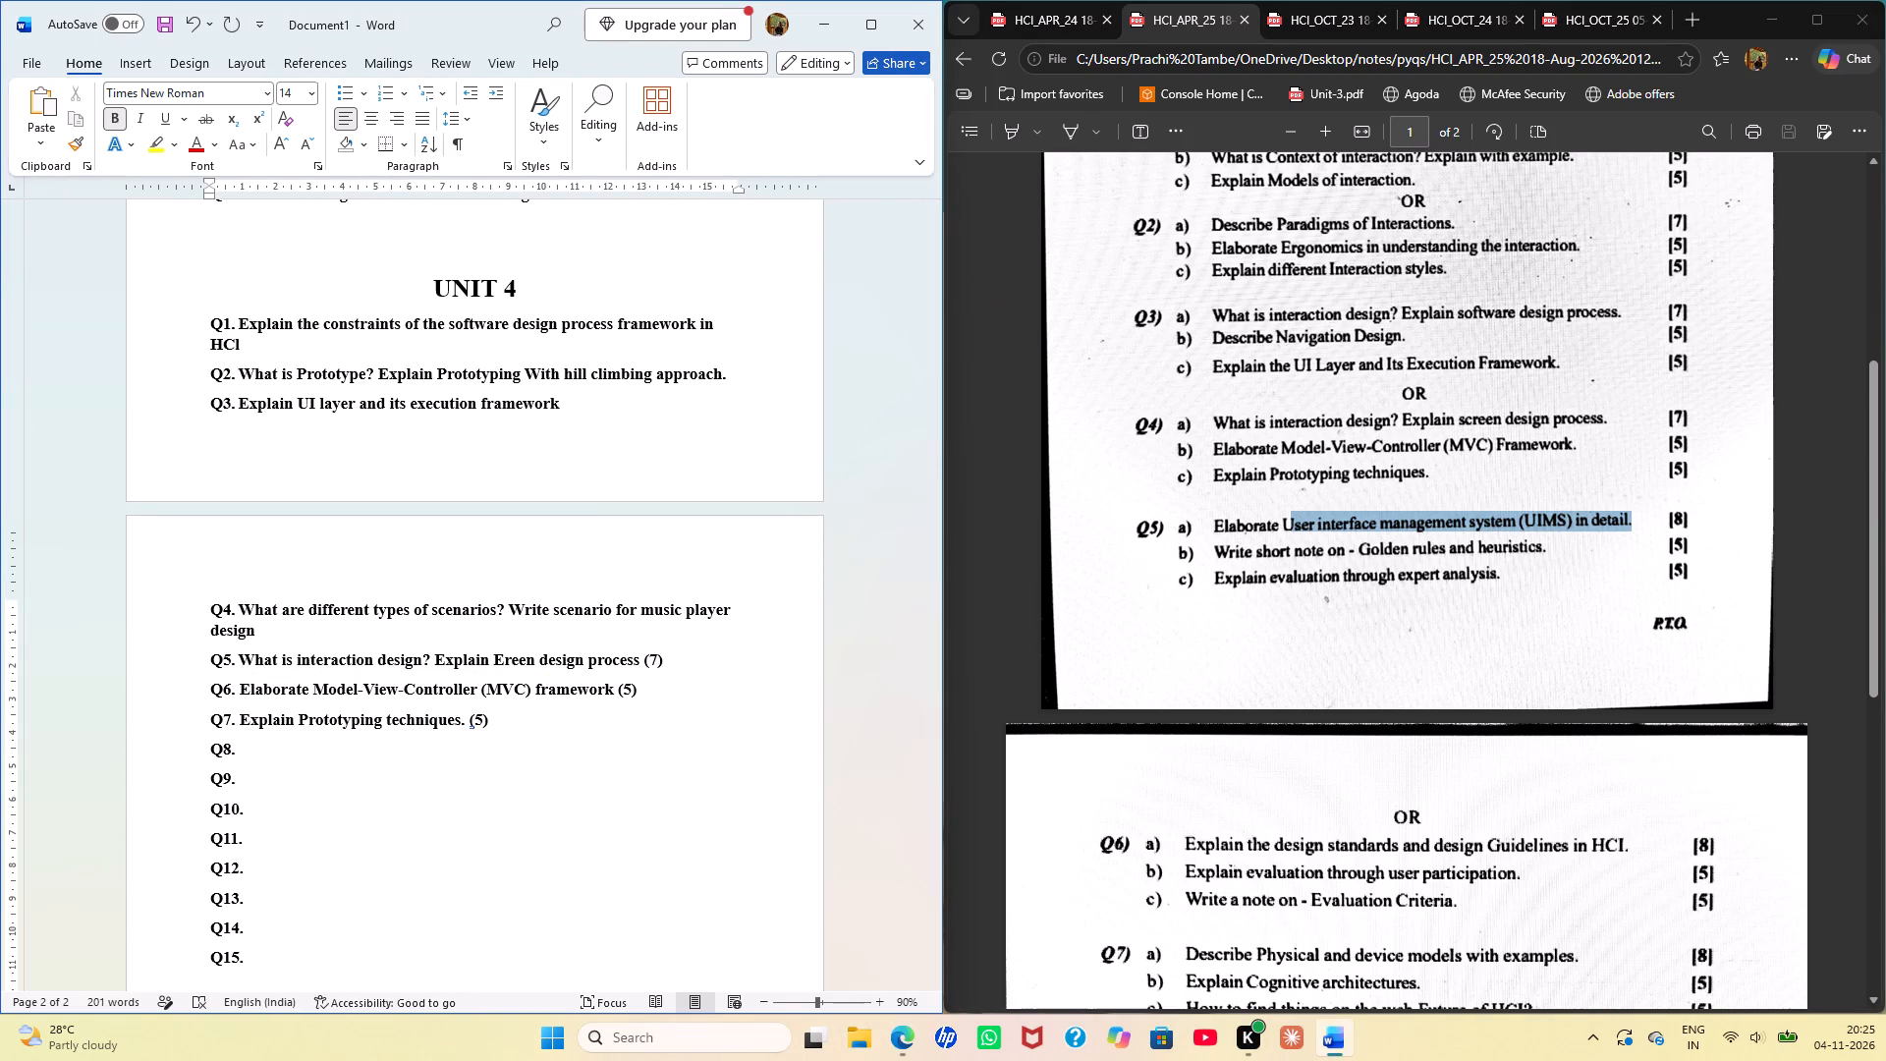
Fill Unit 4 Q8. with the software design process question copied from Q3 a) of HCI_APR_25, ending it with "process (7)".
{"action": "left_click_drag", "start_coordinate": [1215, 306], "coordinate": [1620, 312]}
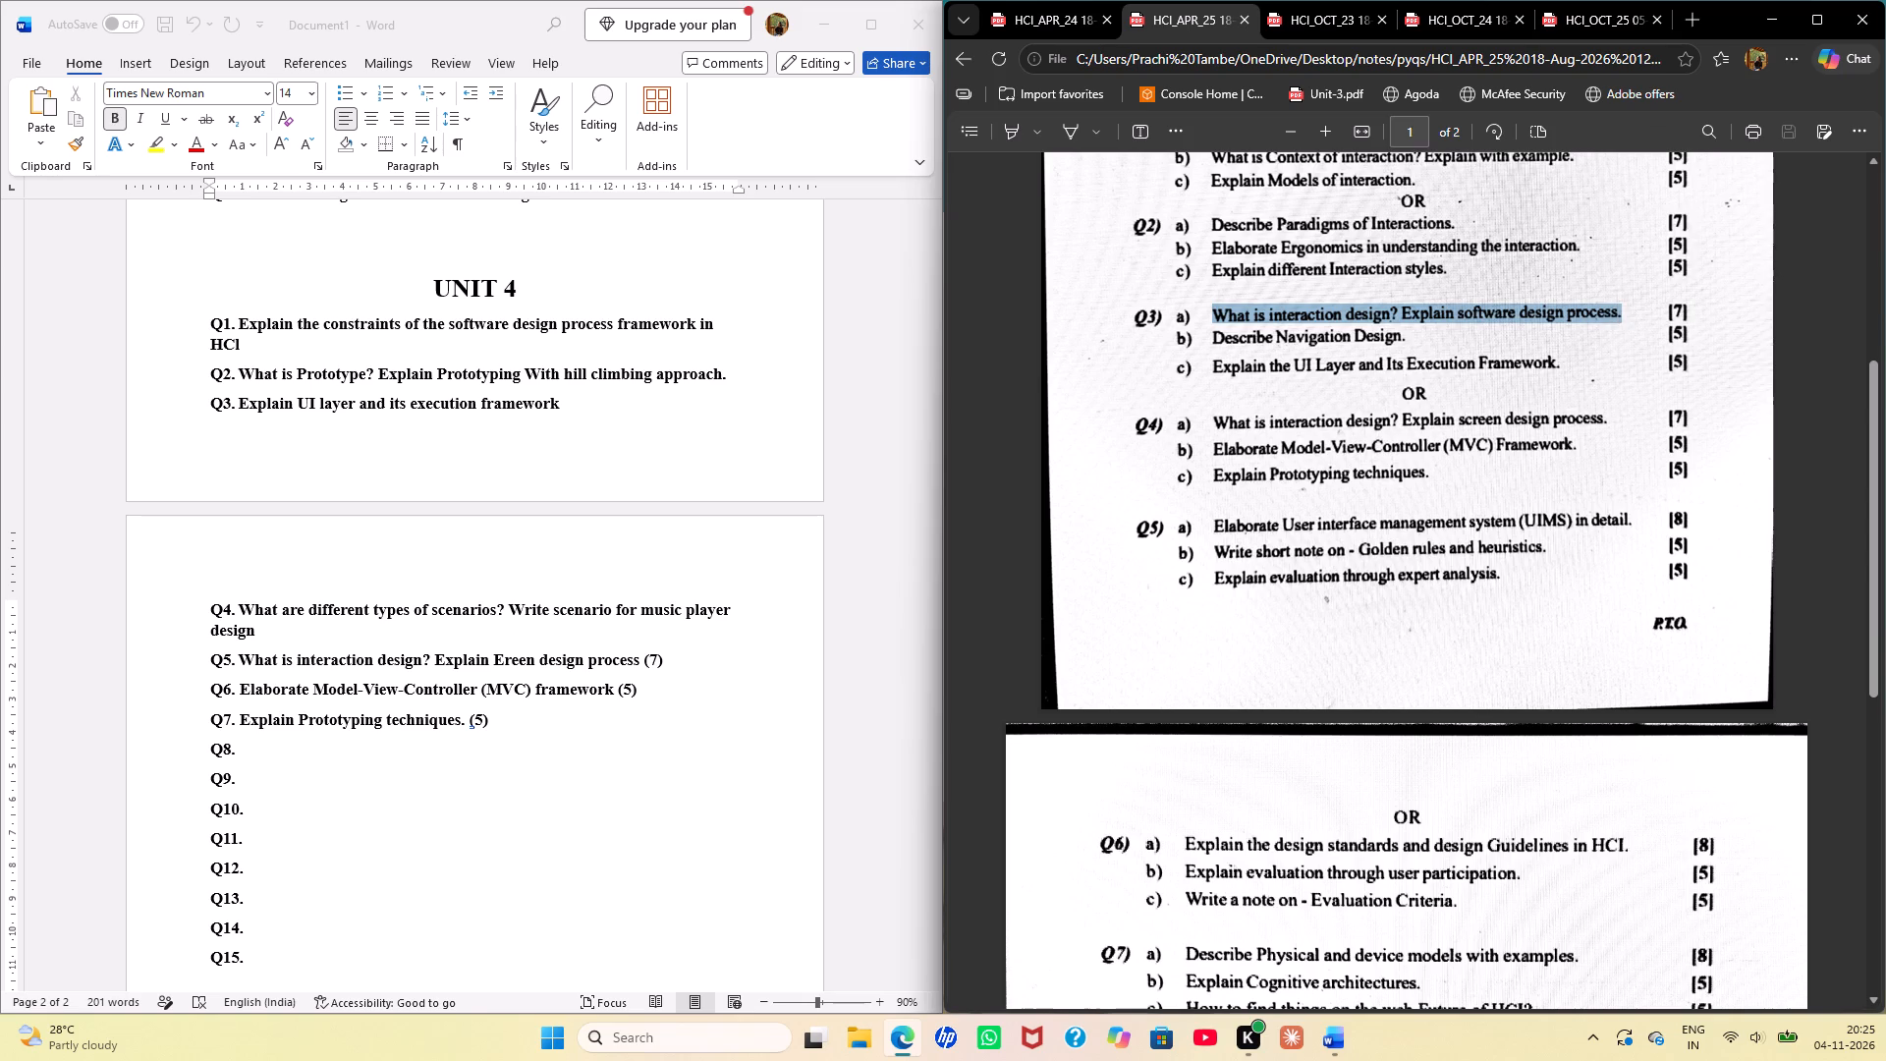
{"action": "key", "text": "ctrl+c"}
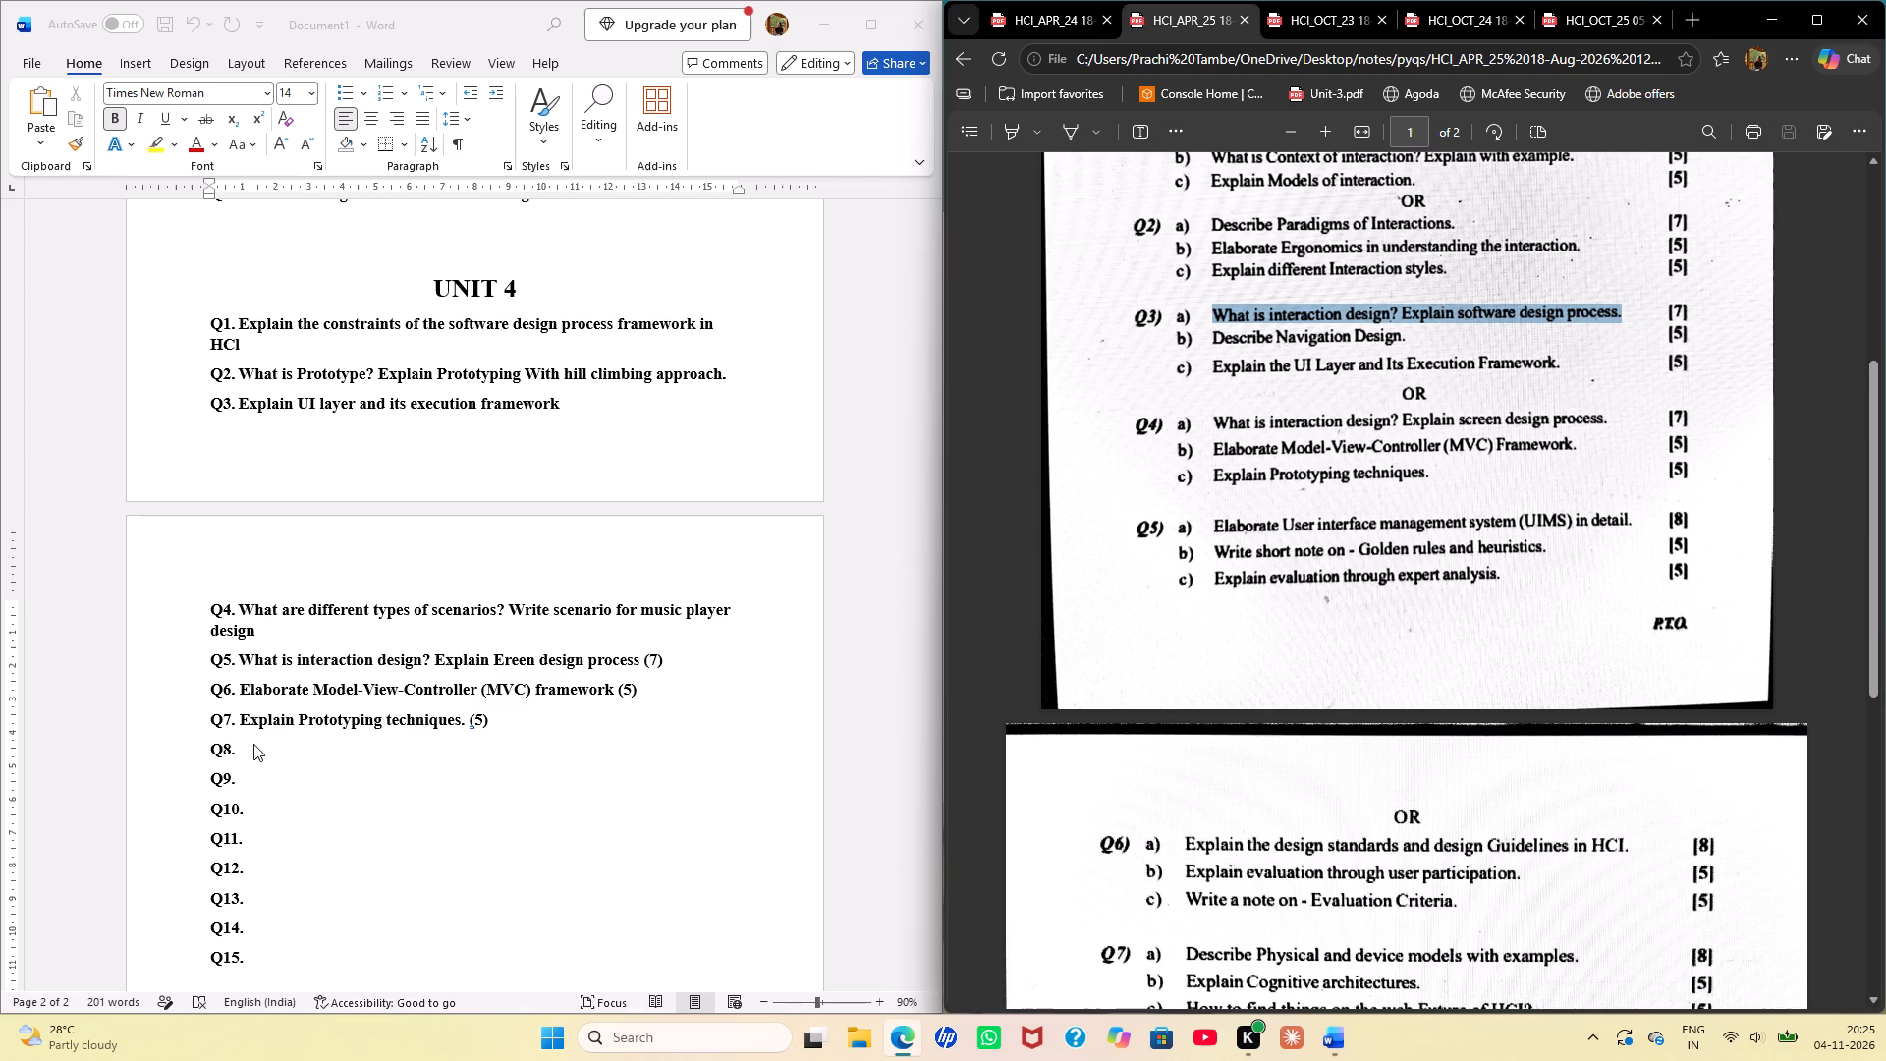
{"action": "left_click", "coordinate": [253, 744]}
{"action": "key", "text": "ctrl+v"}
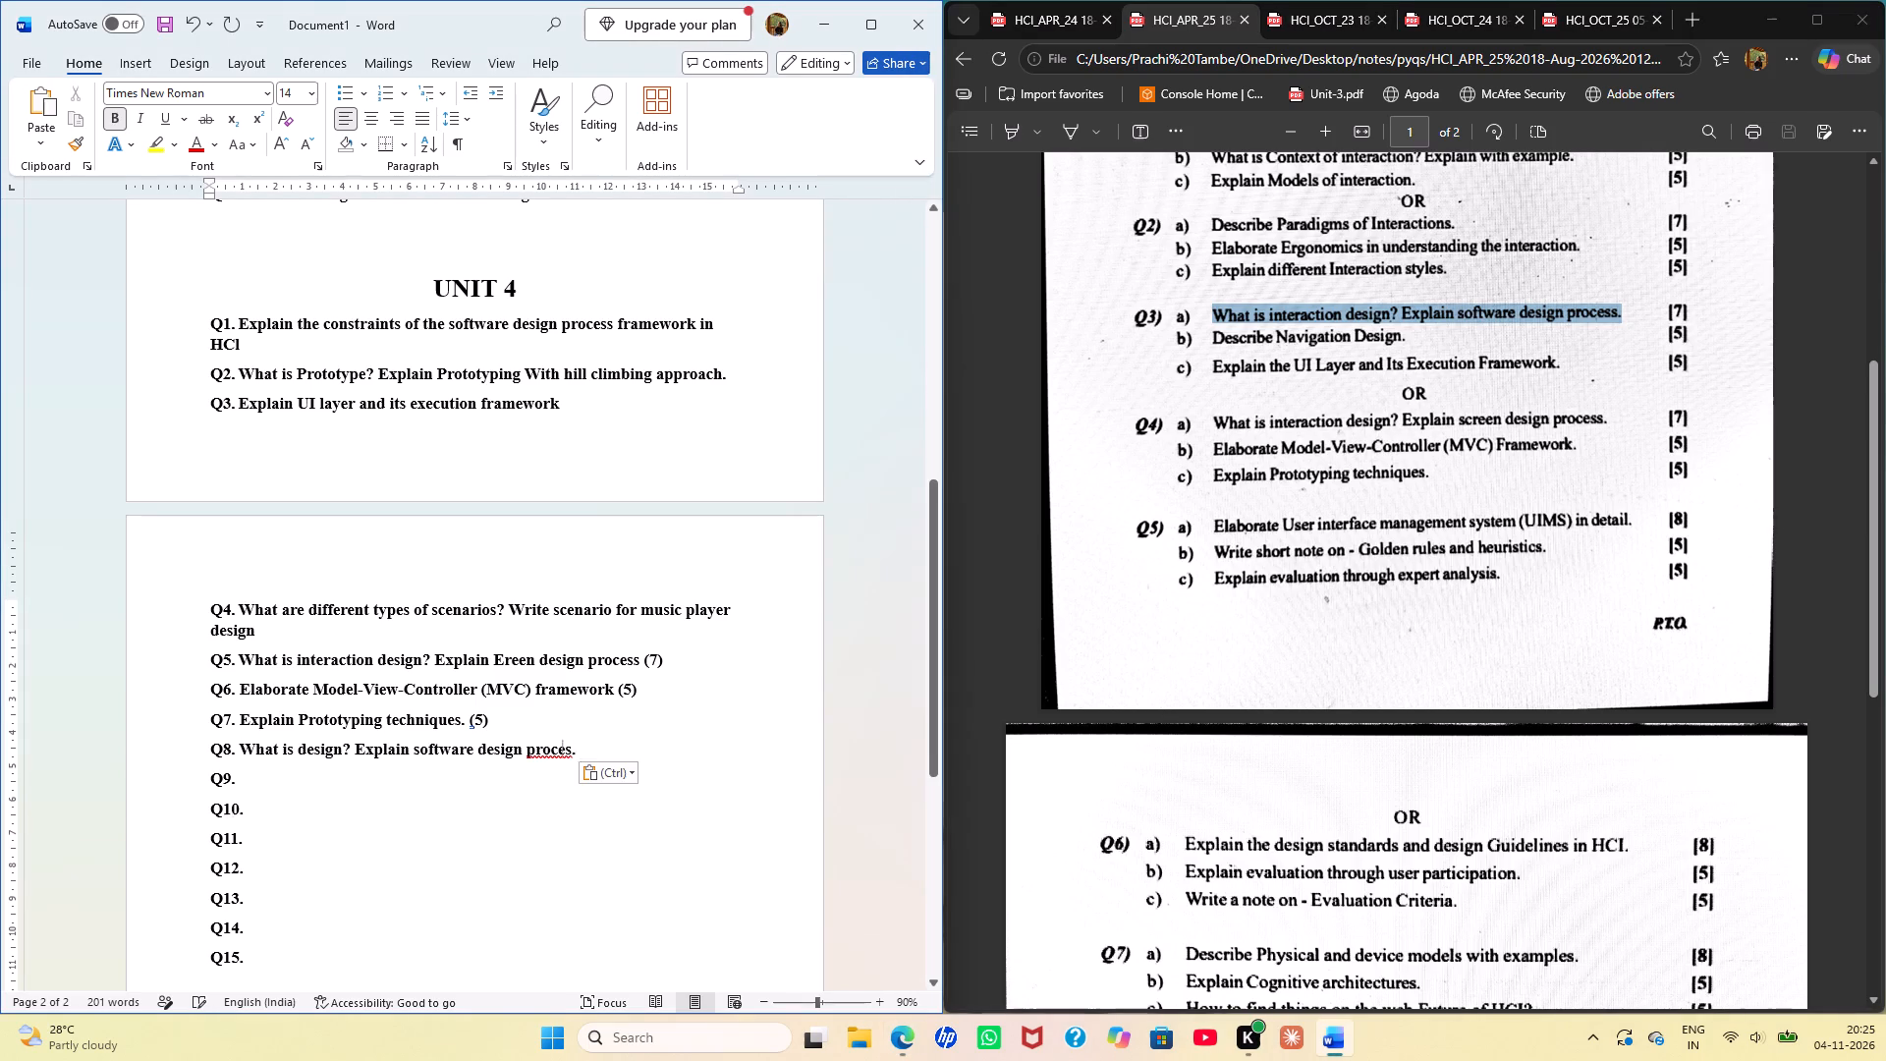
{"action": "key", "text": "BackSpace"}
{"action": "key", "text": "s"}
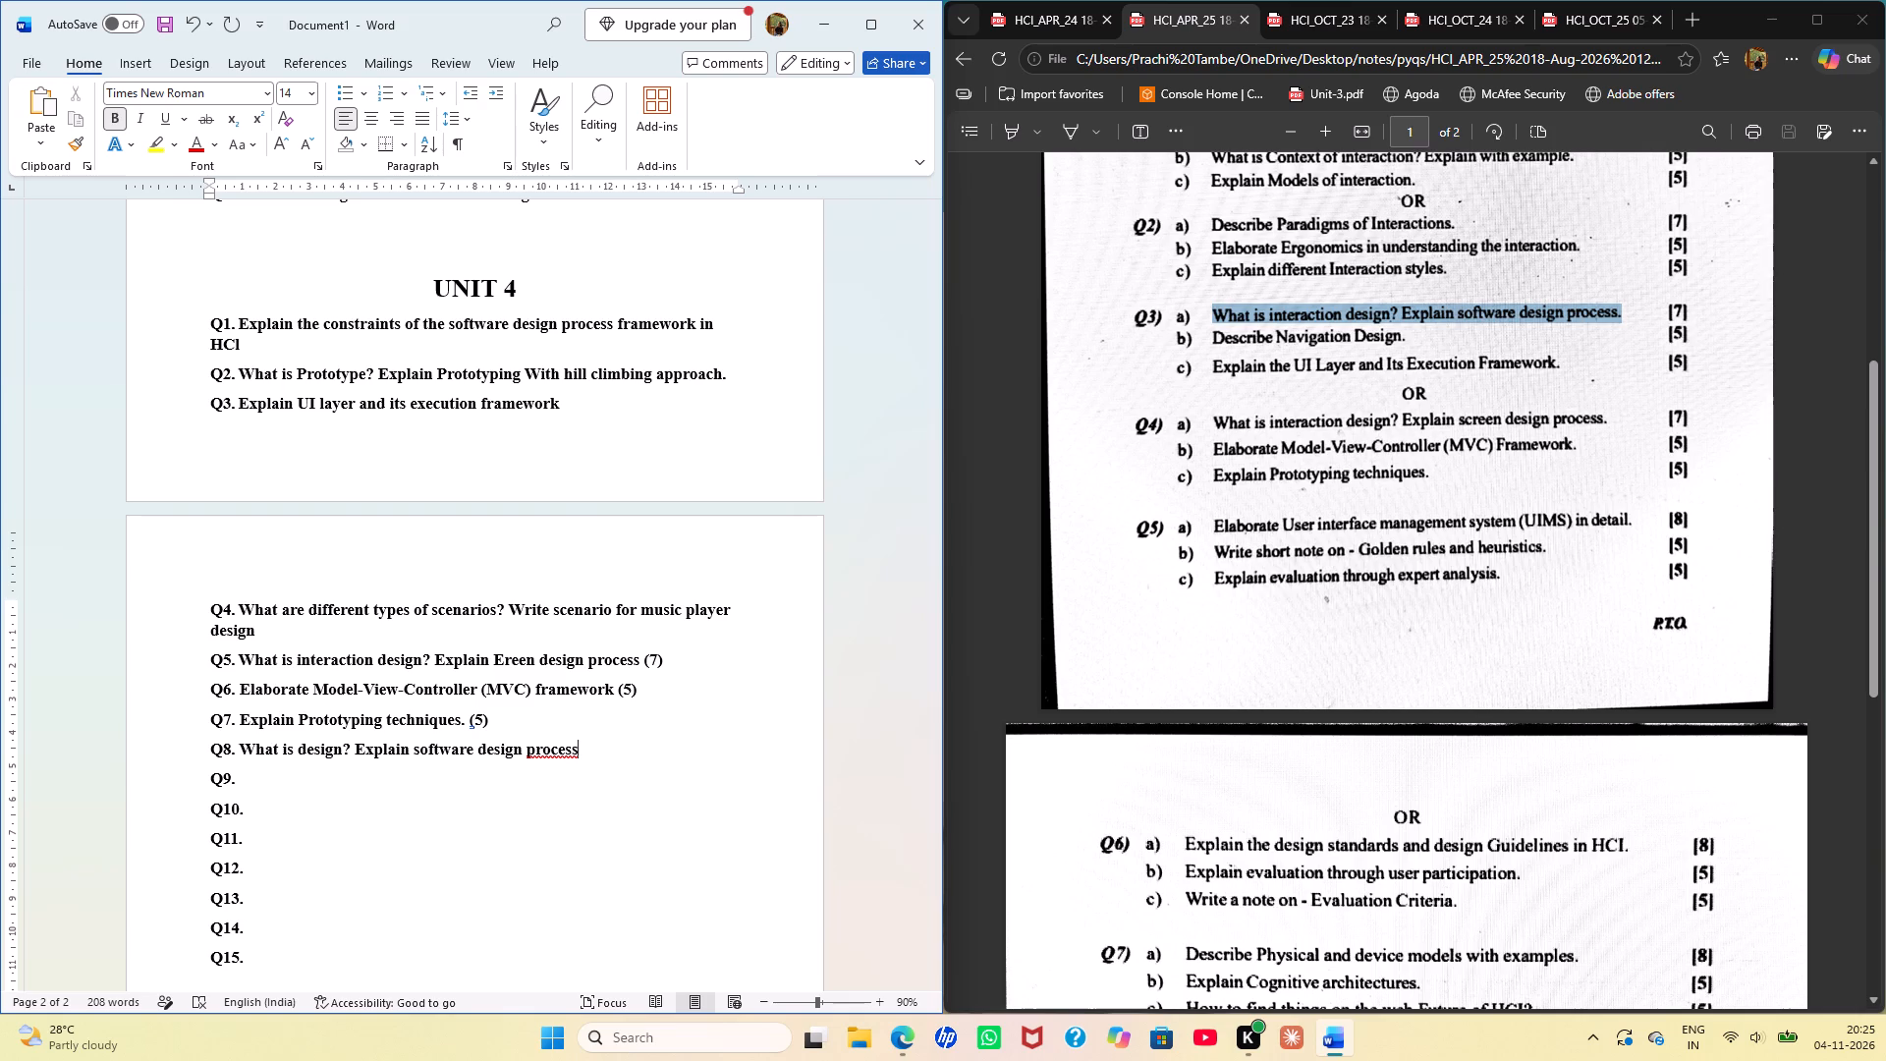
{"action": "key", "text": "space"}
{"action": "key", "text": "shift+parenleft"}
{"action": "type", "text": "7)"}
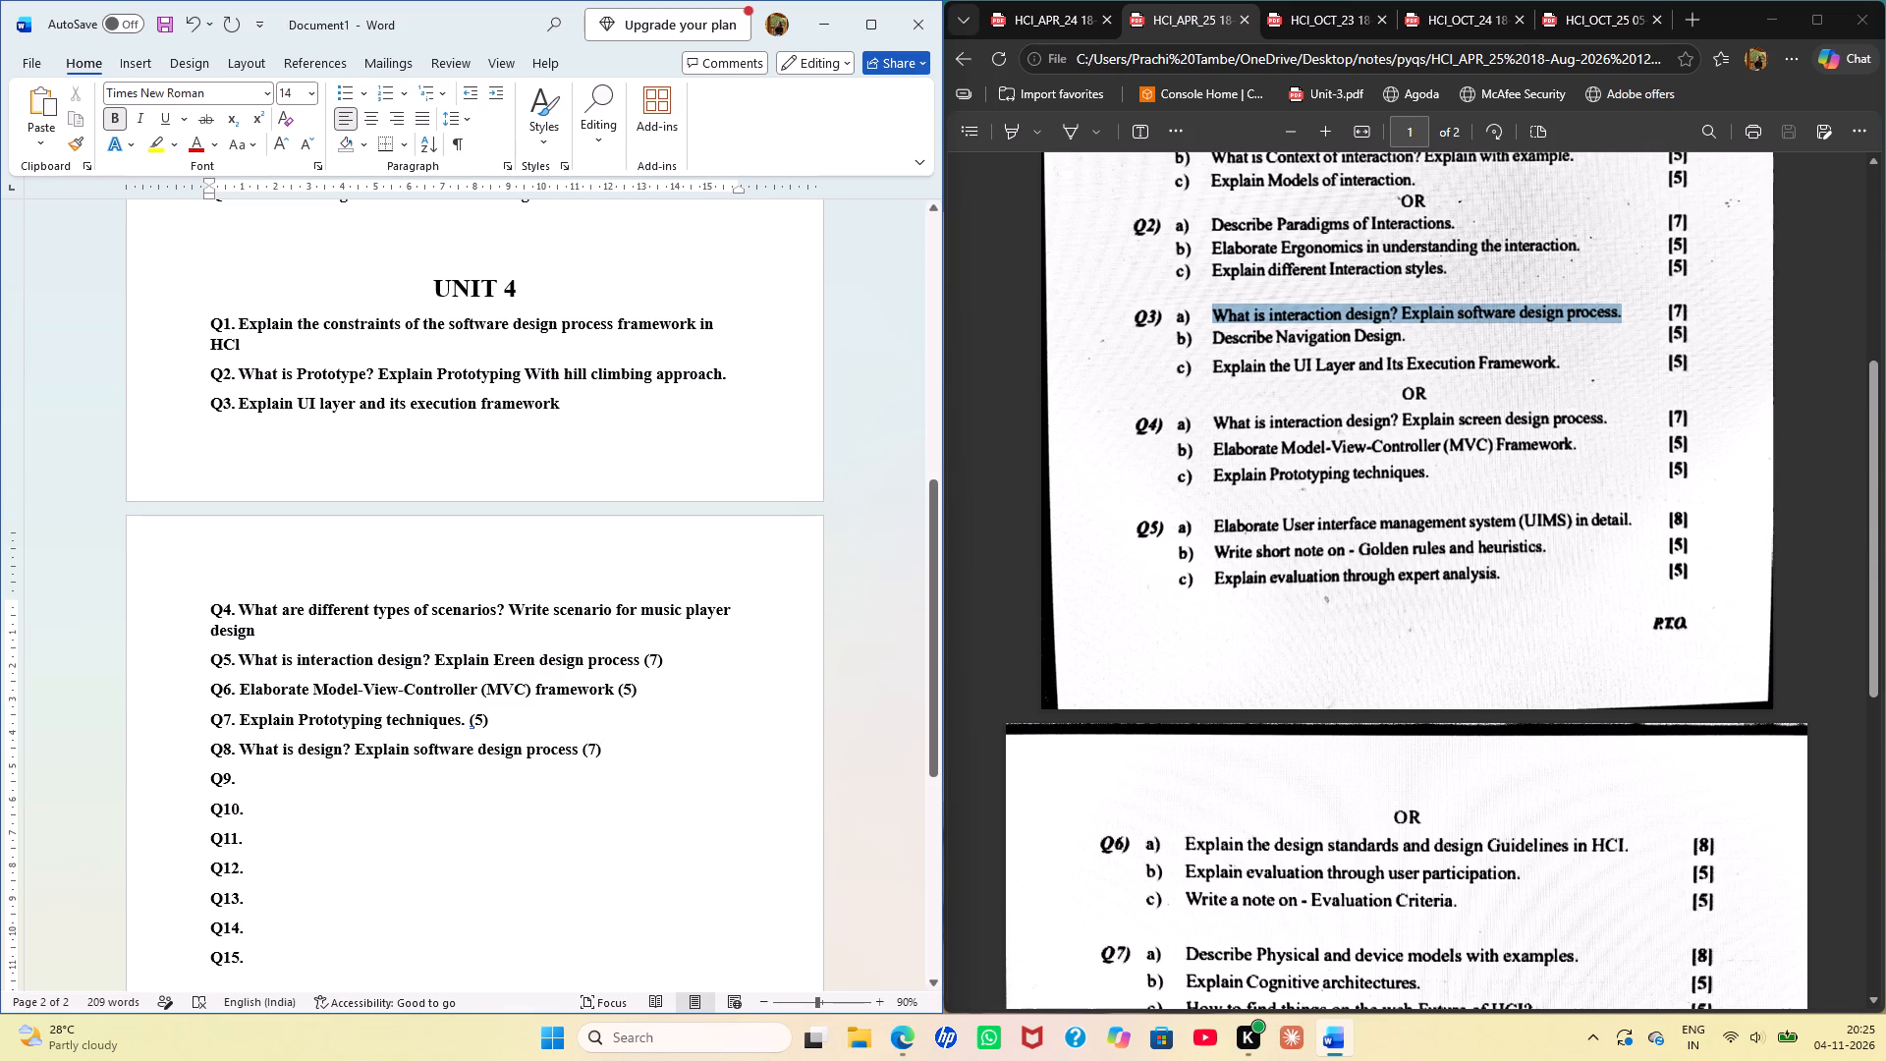
Highlight the Unit 4 "Q3." number in yellow.
{"action": "left_click_drag", "start_coordinate": [213, 400], "coordinate": [236, 400]}
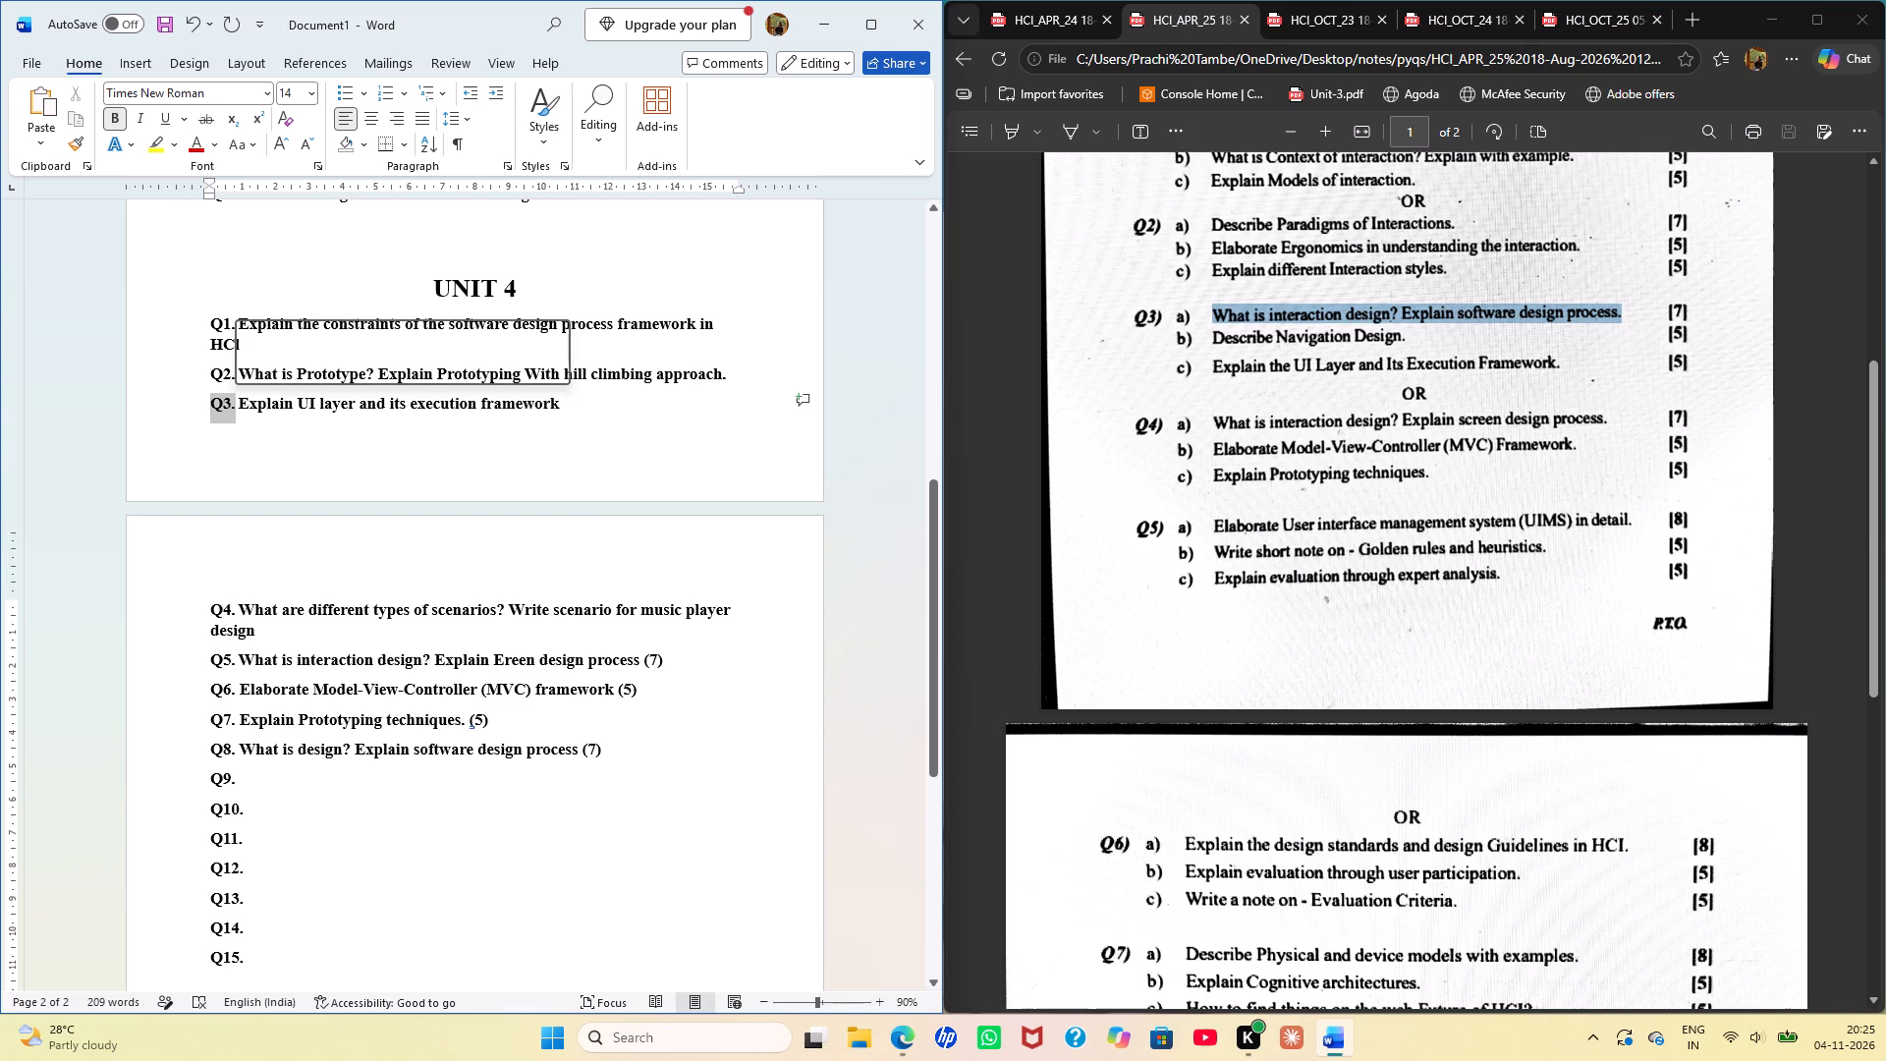
{"action": "left_click", "coordinate": [320, 367]}
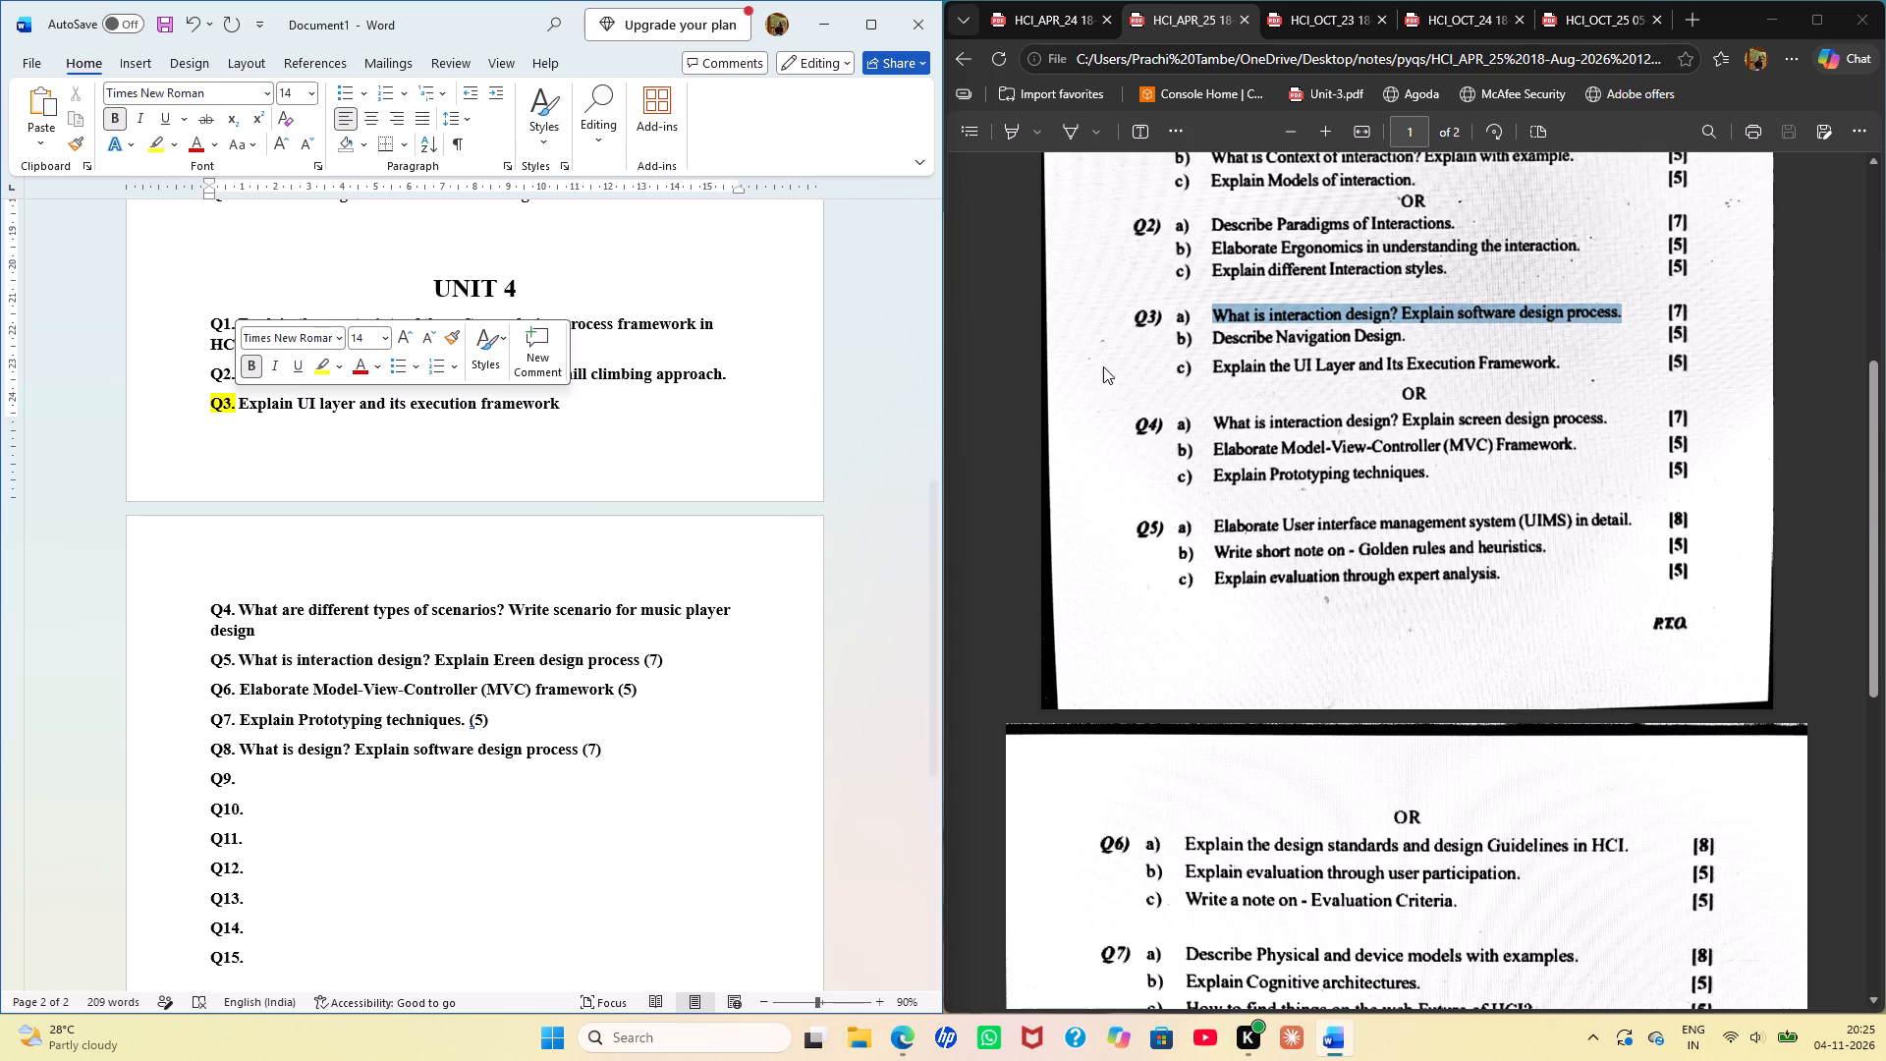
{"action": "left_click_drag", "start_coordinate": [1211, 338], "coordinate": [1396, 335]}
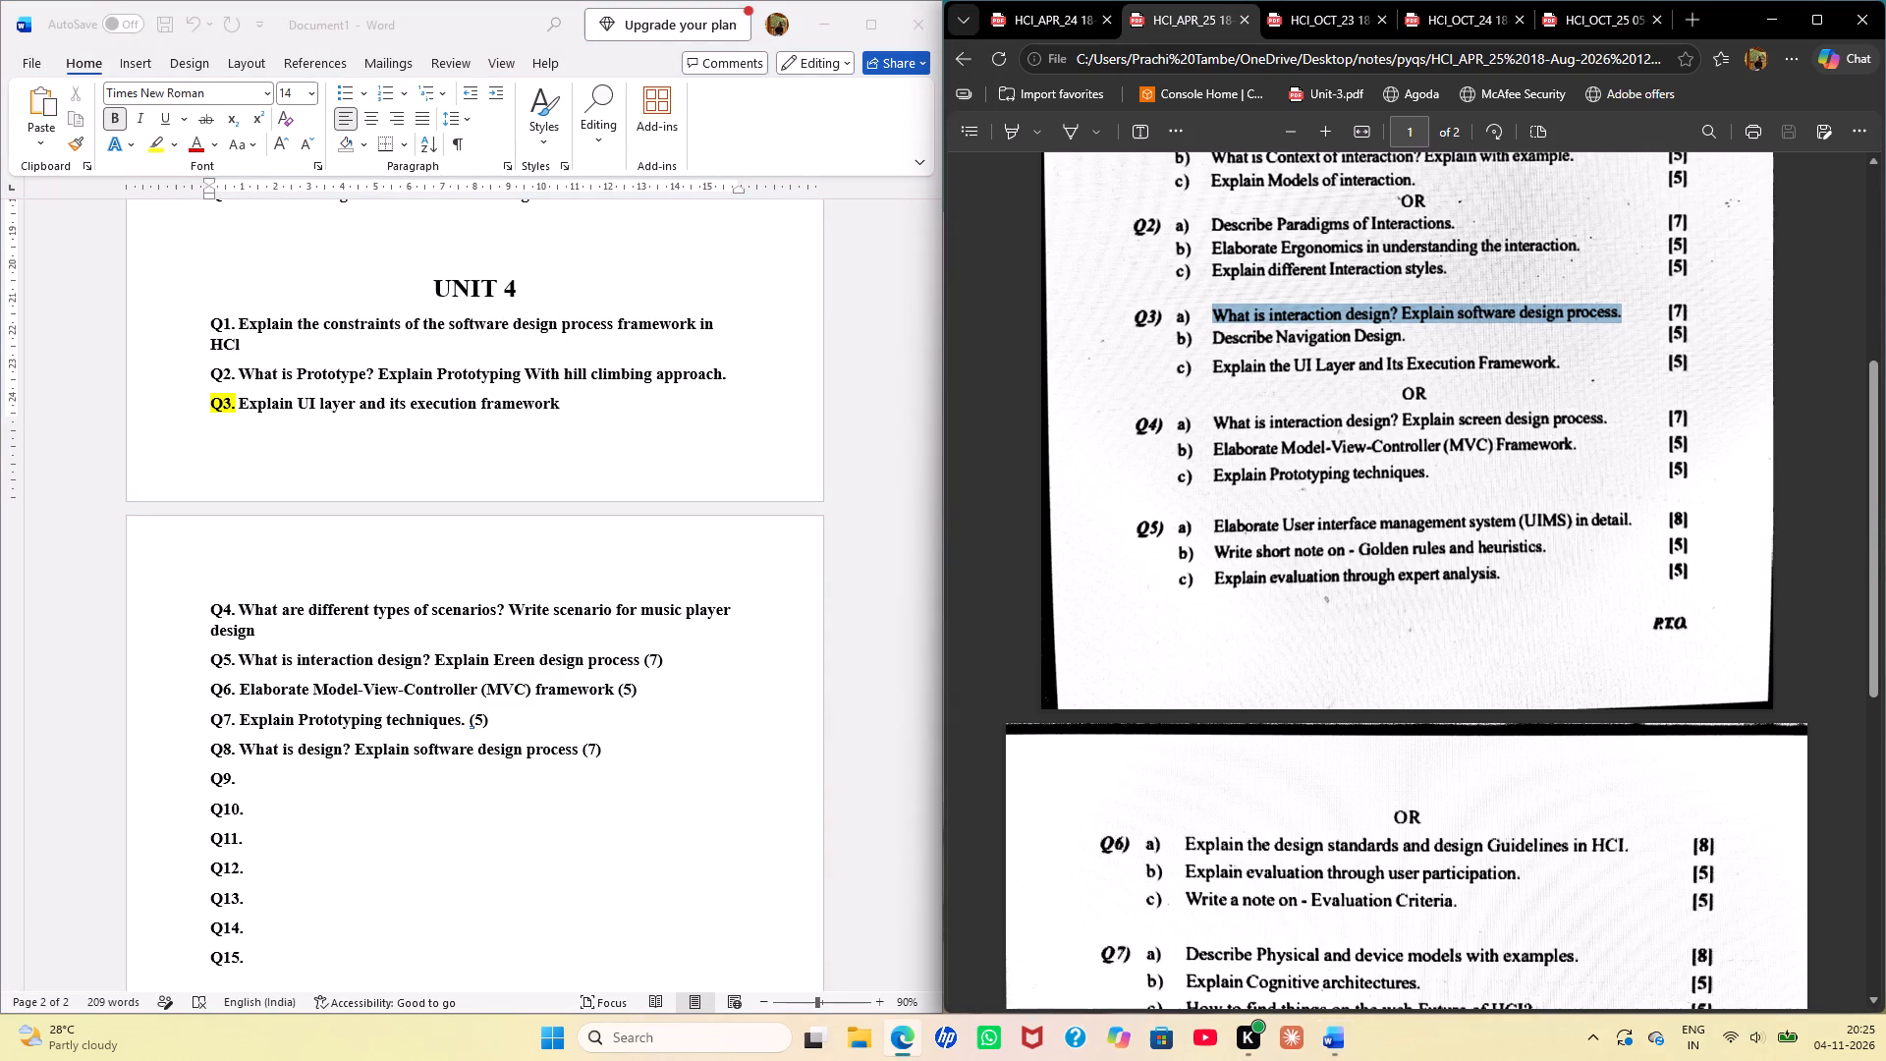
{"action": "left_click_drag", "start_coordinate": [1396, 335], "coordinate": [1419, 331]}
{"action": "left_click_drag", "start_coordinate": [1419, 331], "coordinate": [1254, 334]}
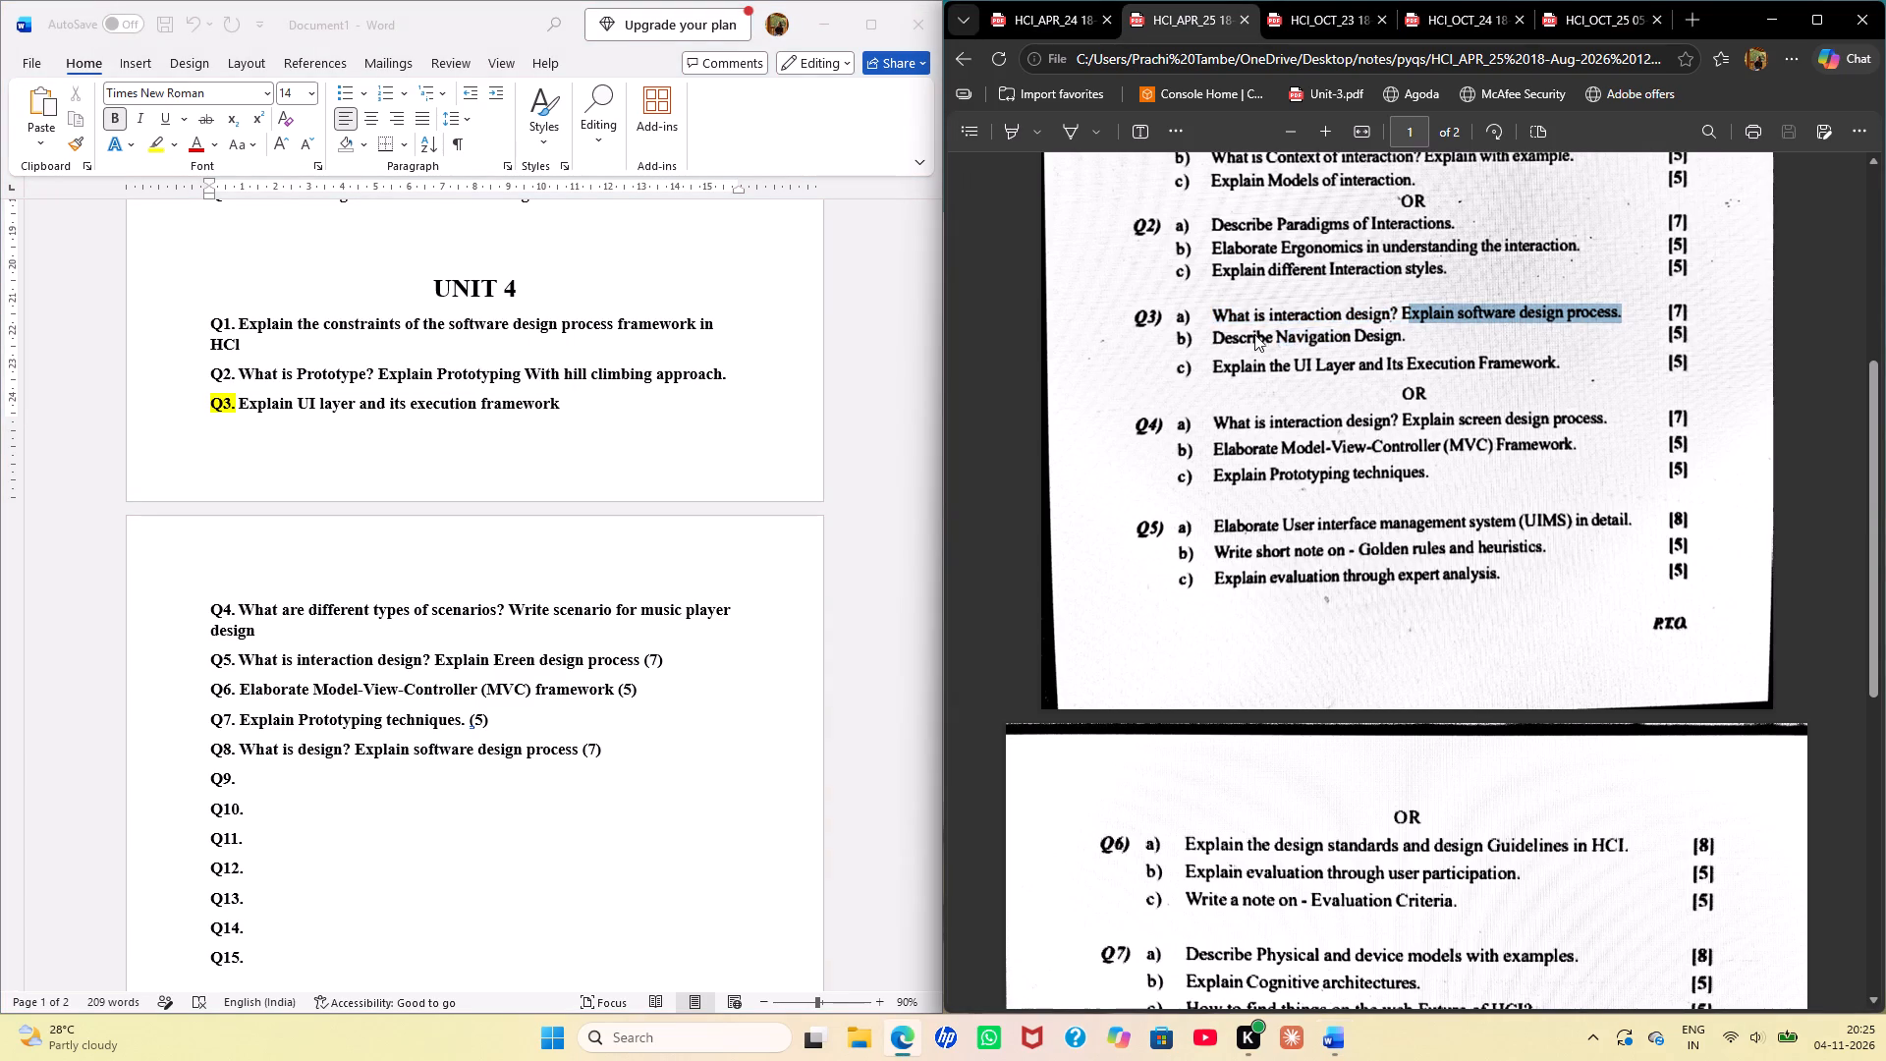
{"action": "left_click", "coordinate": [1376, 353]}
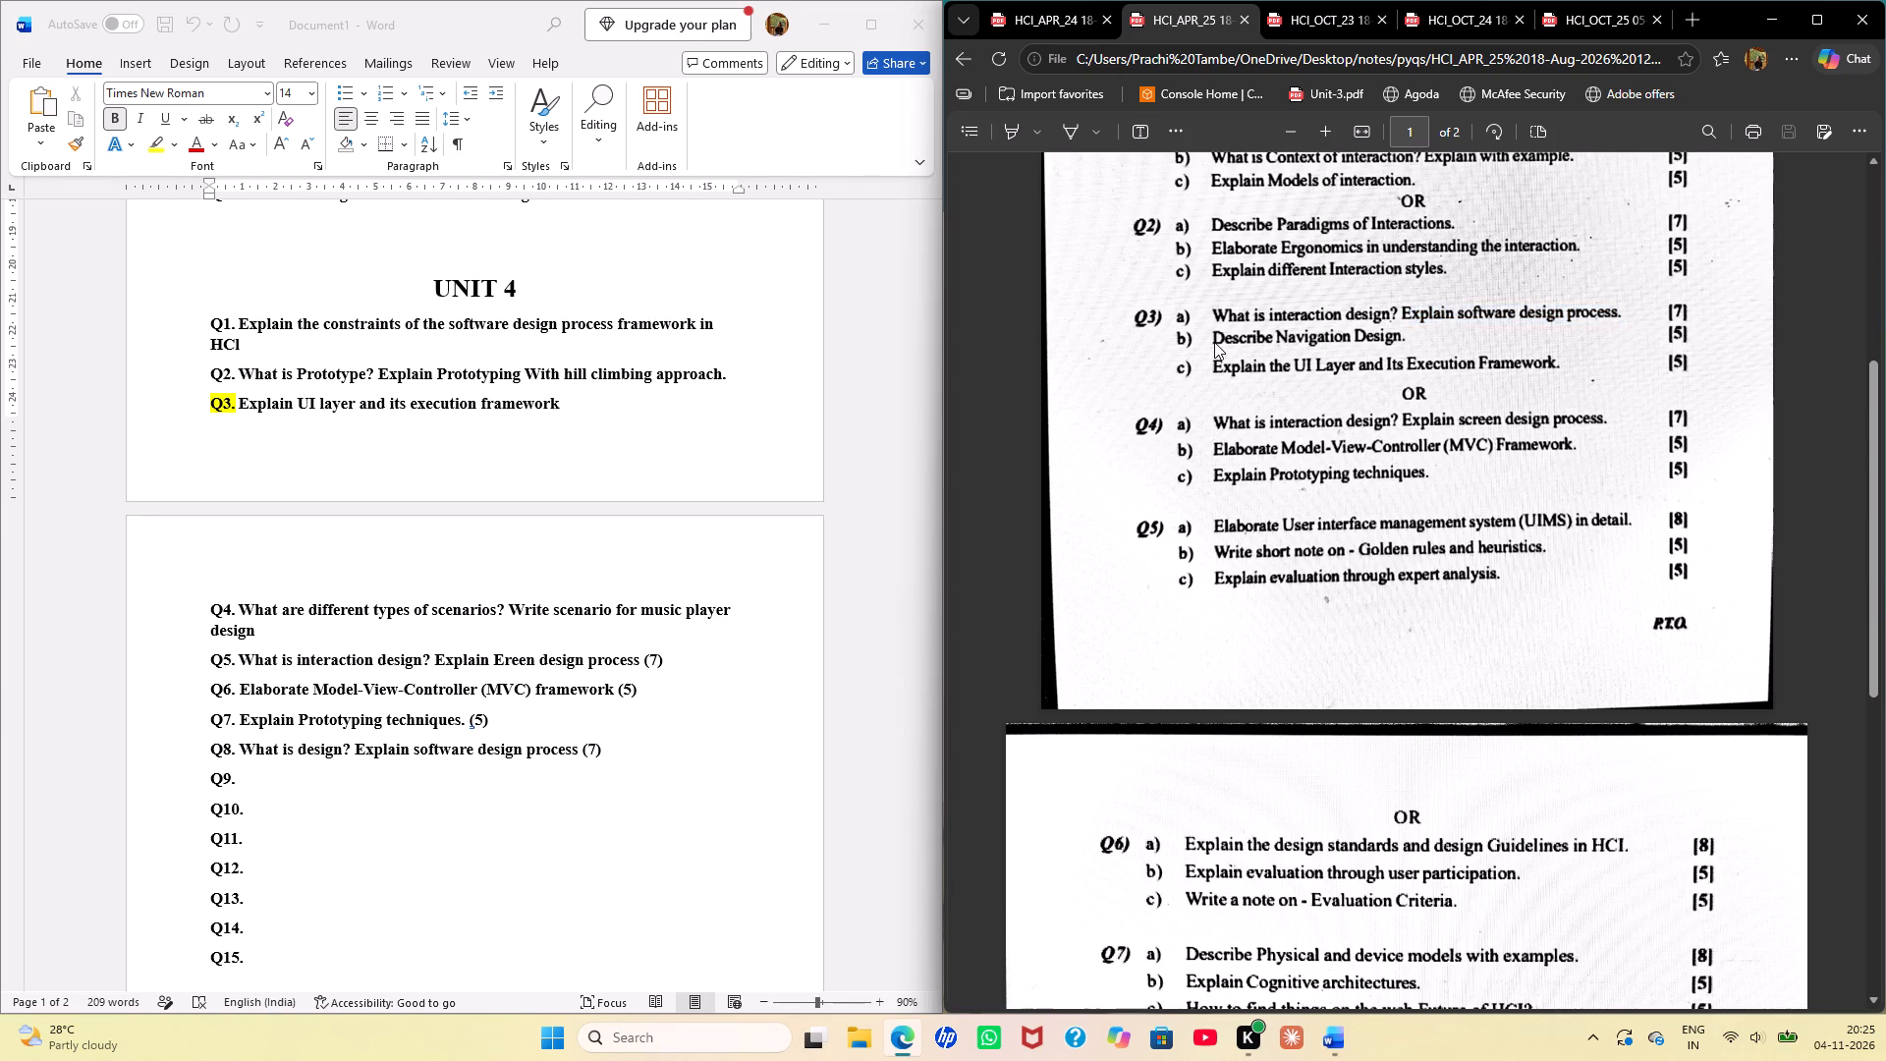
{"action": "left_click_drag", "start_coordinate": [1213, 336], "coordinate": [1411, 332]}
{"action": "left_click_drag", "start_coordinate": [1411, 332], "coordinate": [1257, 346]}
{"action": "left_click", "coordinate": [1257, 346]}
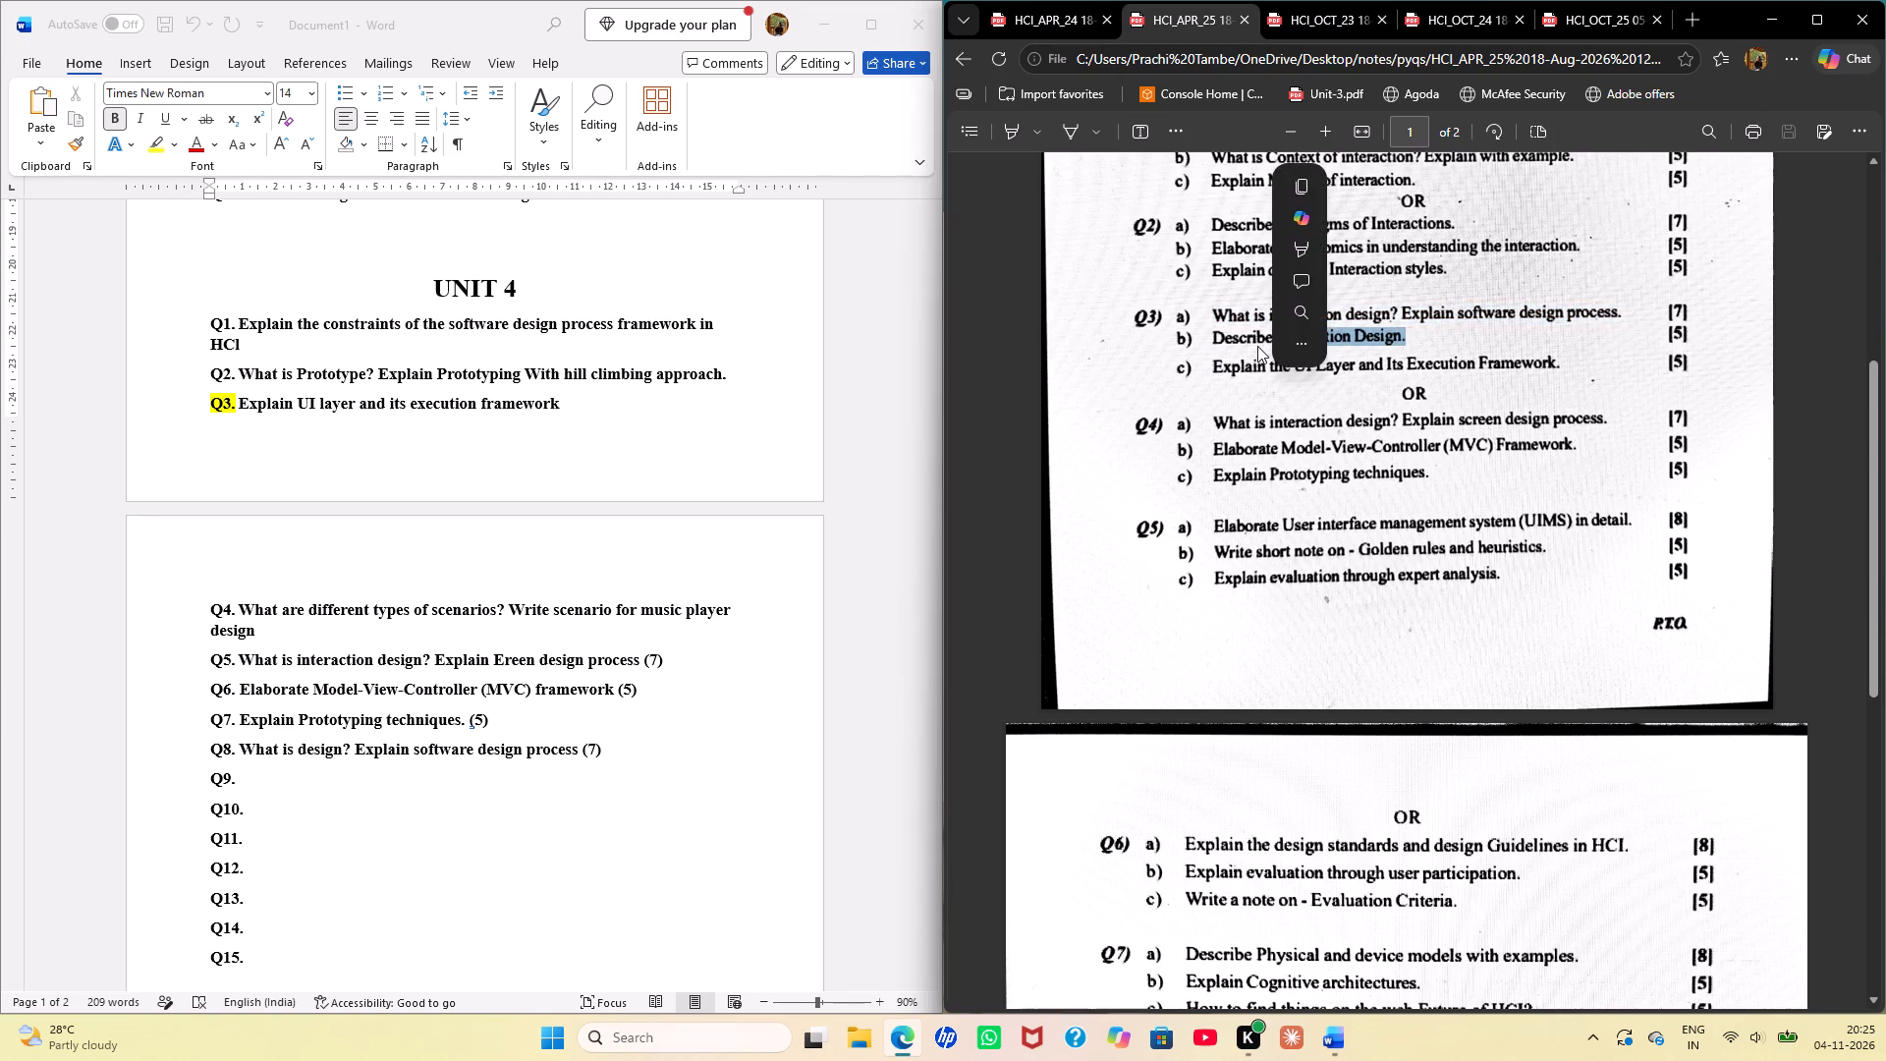
Enter "Describe the navigation design" as the Unit 4 Q9. question in Word.
{"action": "left_click", "coordinate": [251, 779]}
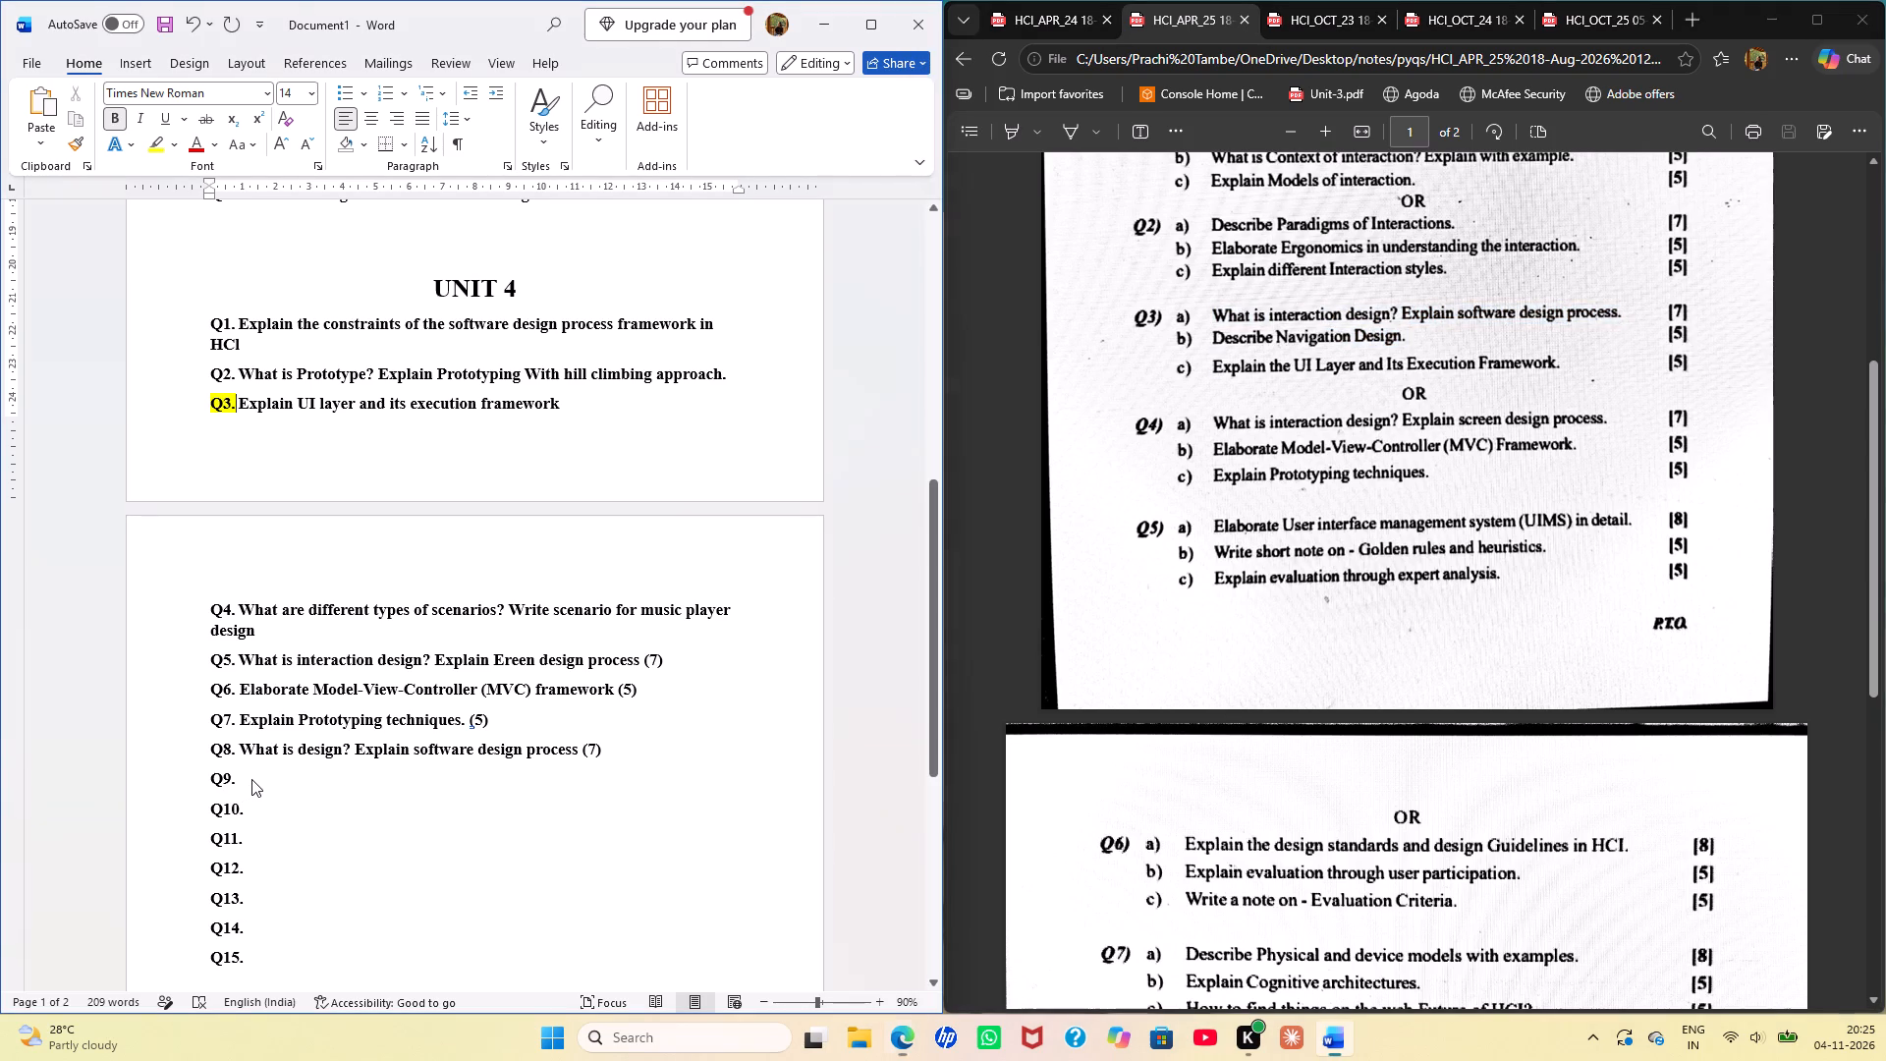
{"action": "left_click", "coordinate": [250, 779]}
{"action": "key", "text": "space"}
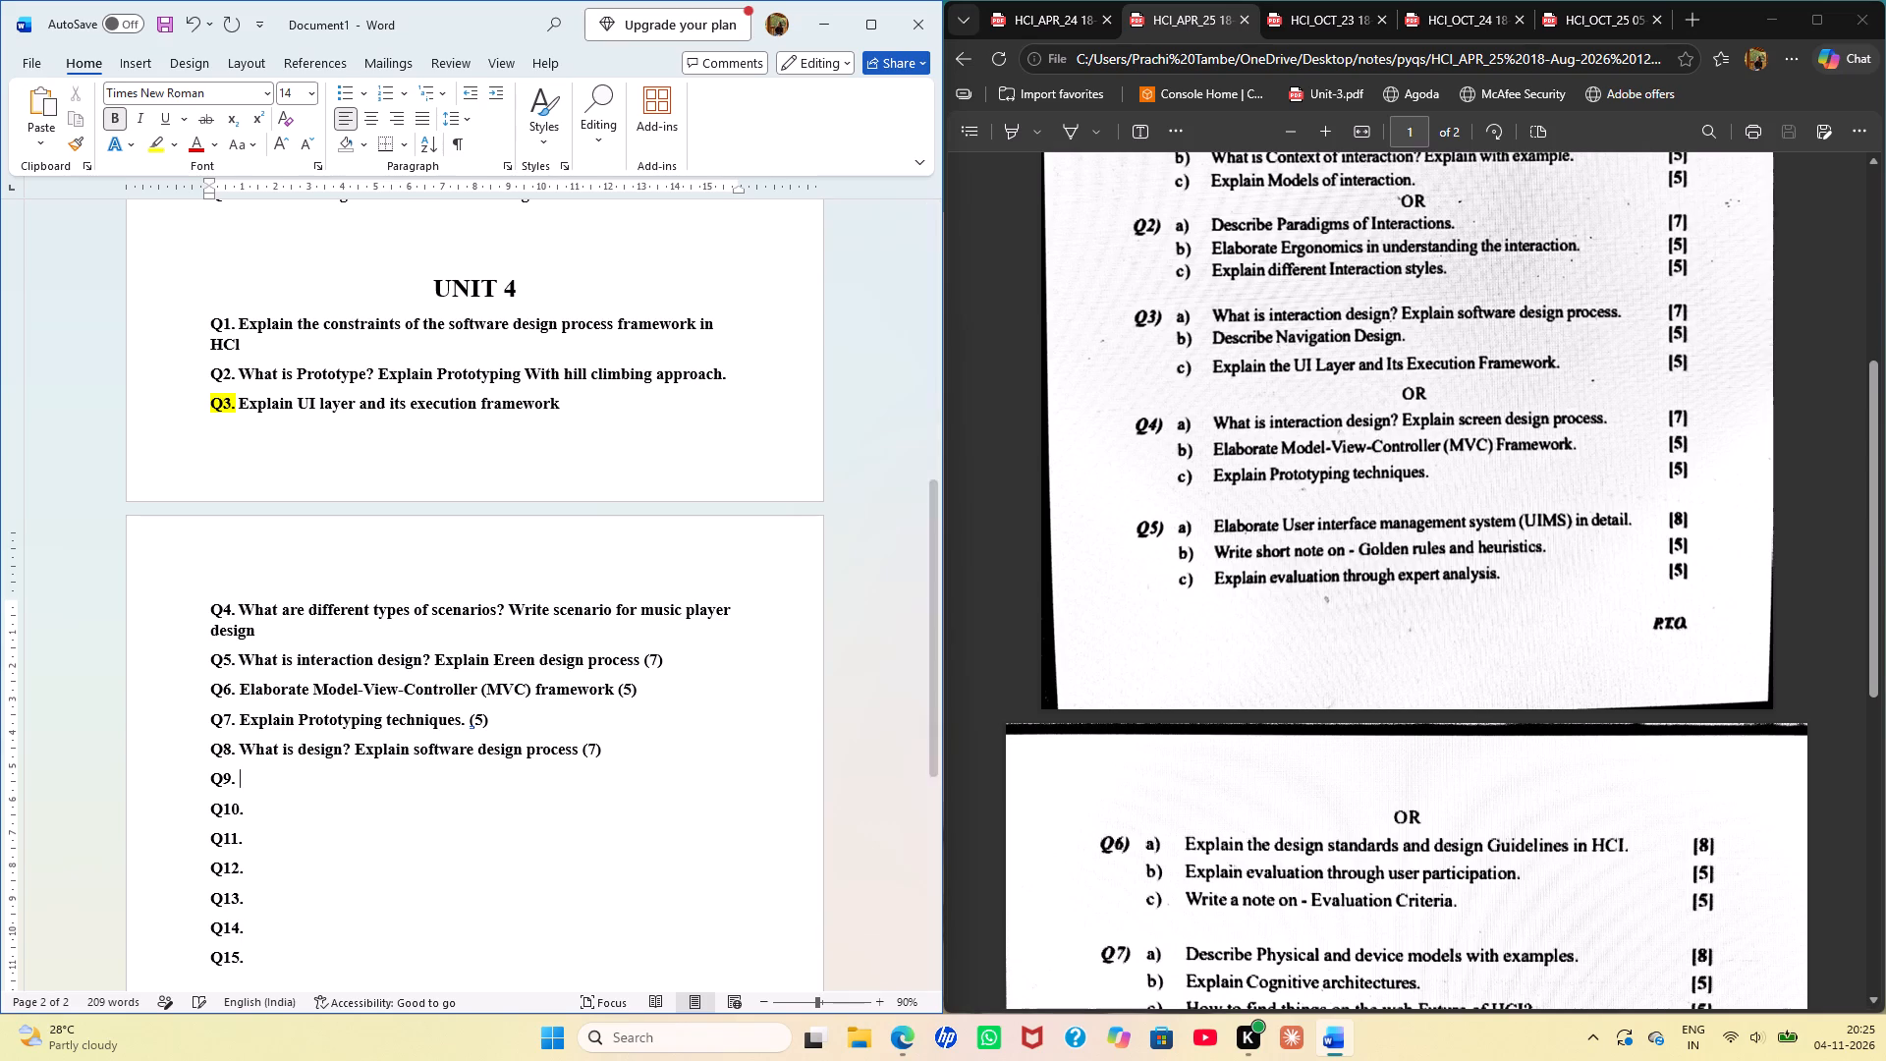
{"action": "type", "text": "describe the"}
{"action": "key", "text": "space"}
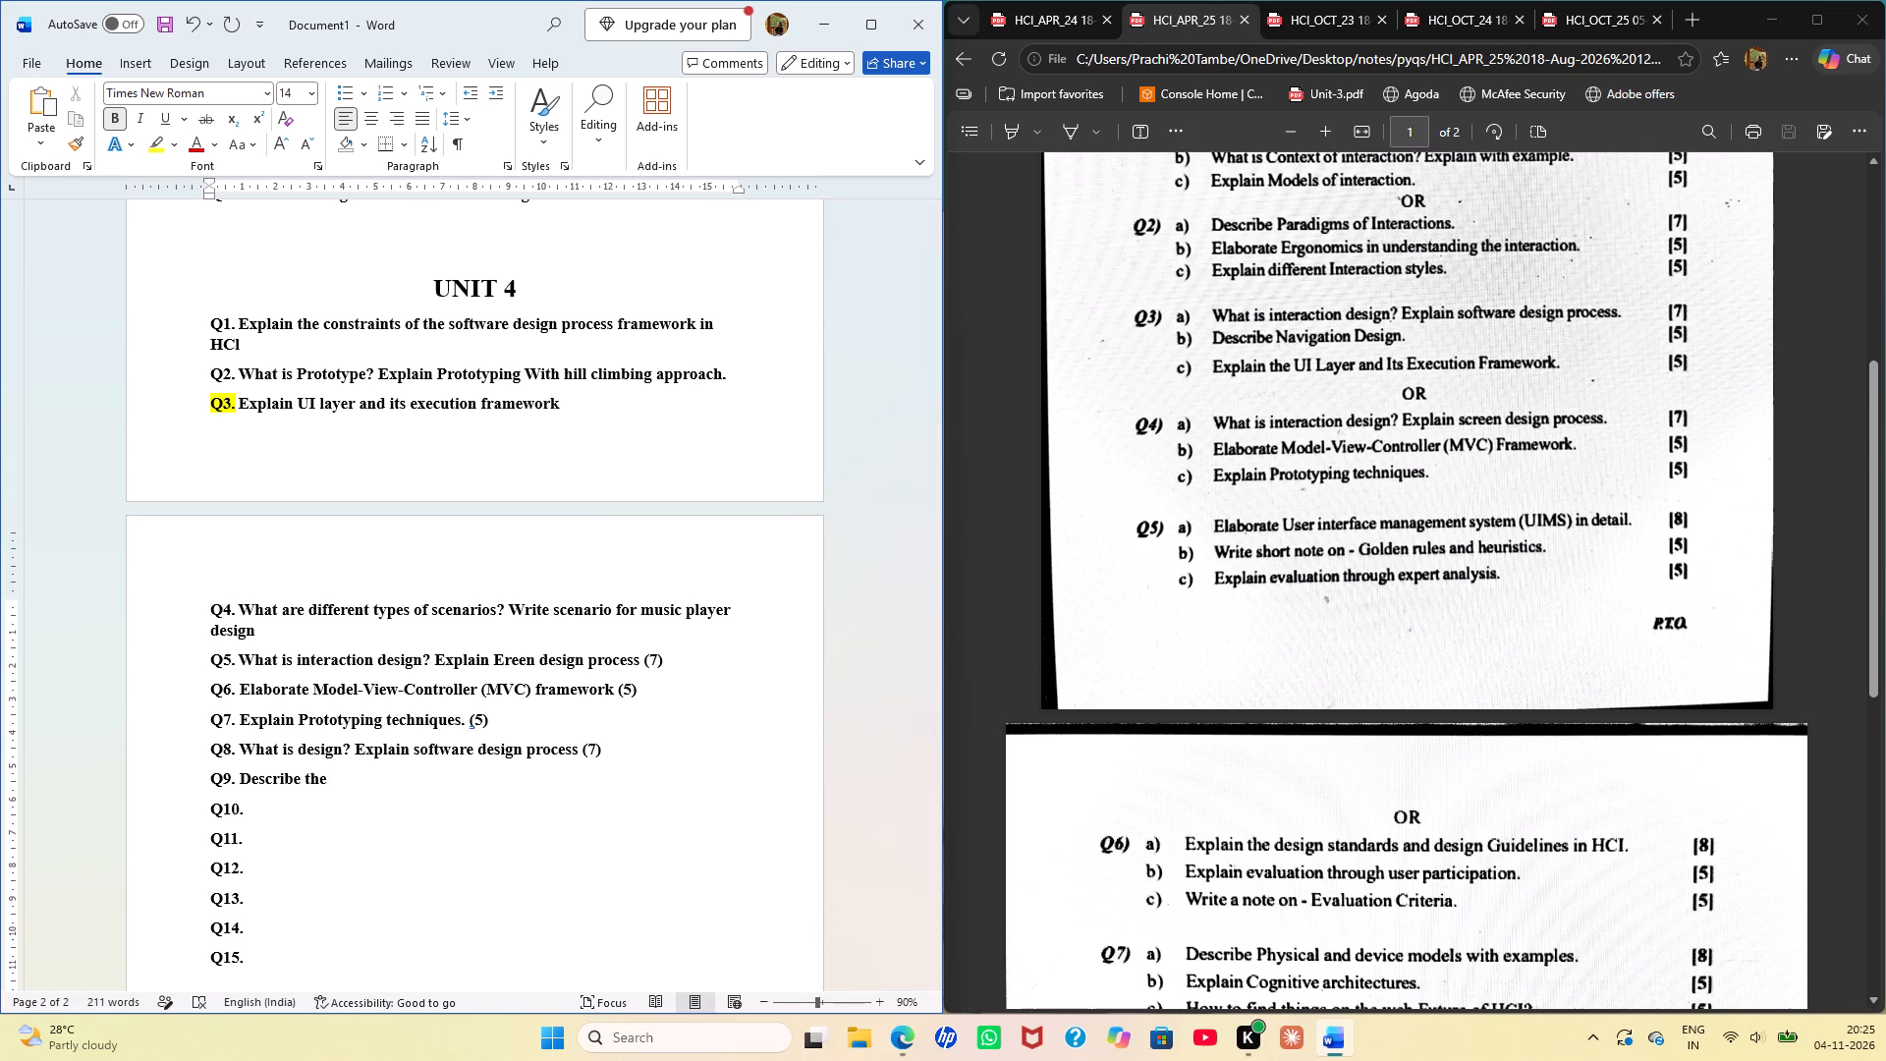
{"action": "type", "text": "na"}
{"action": "type", "text": "vi"}
{"action": "type", "text": "gation des"}
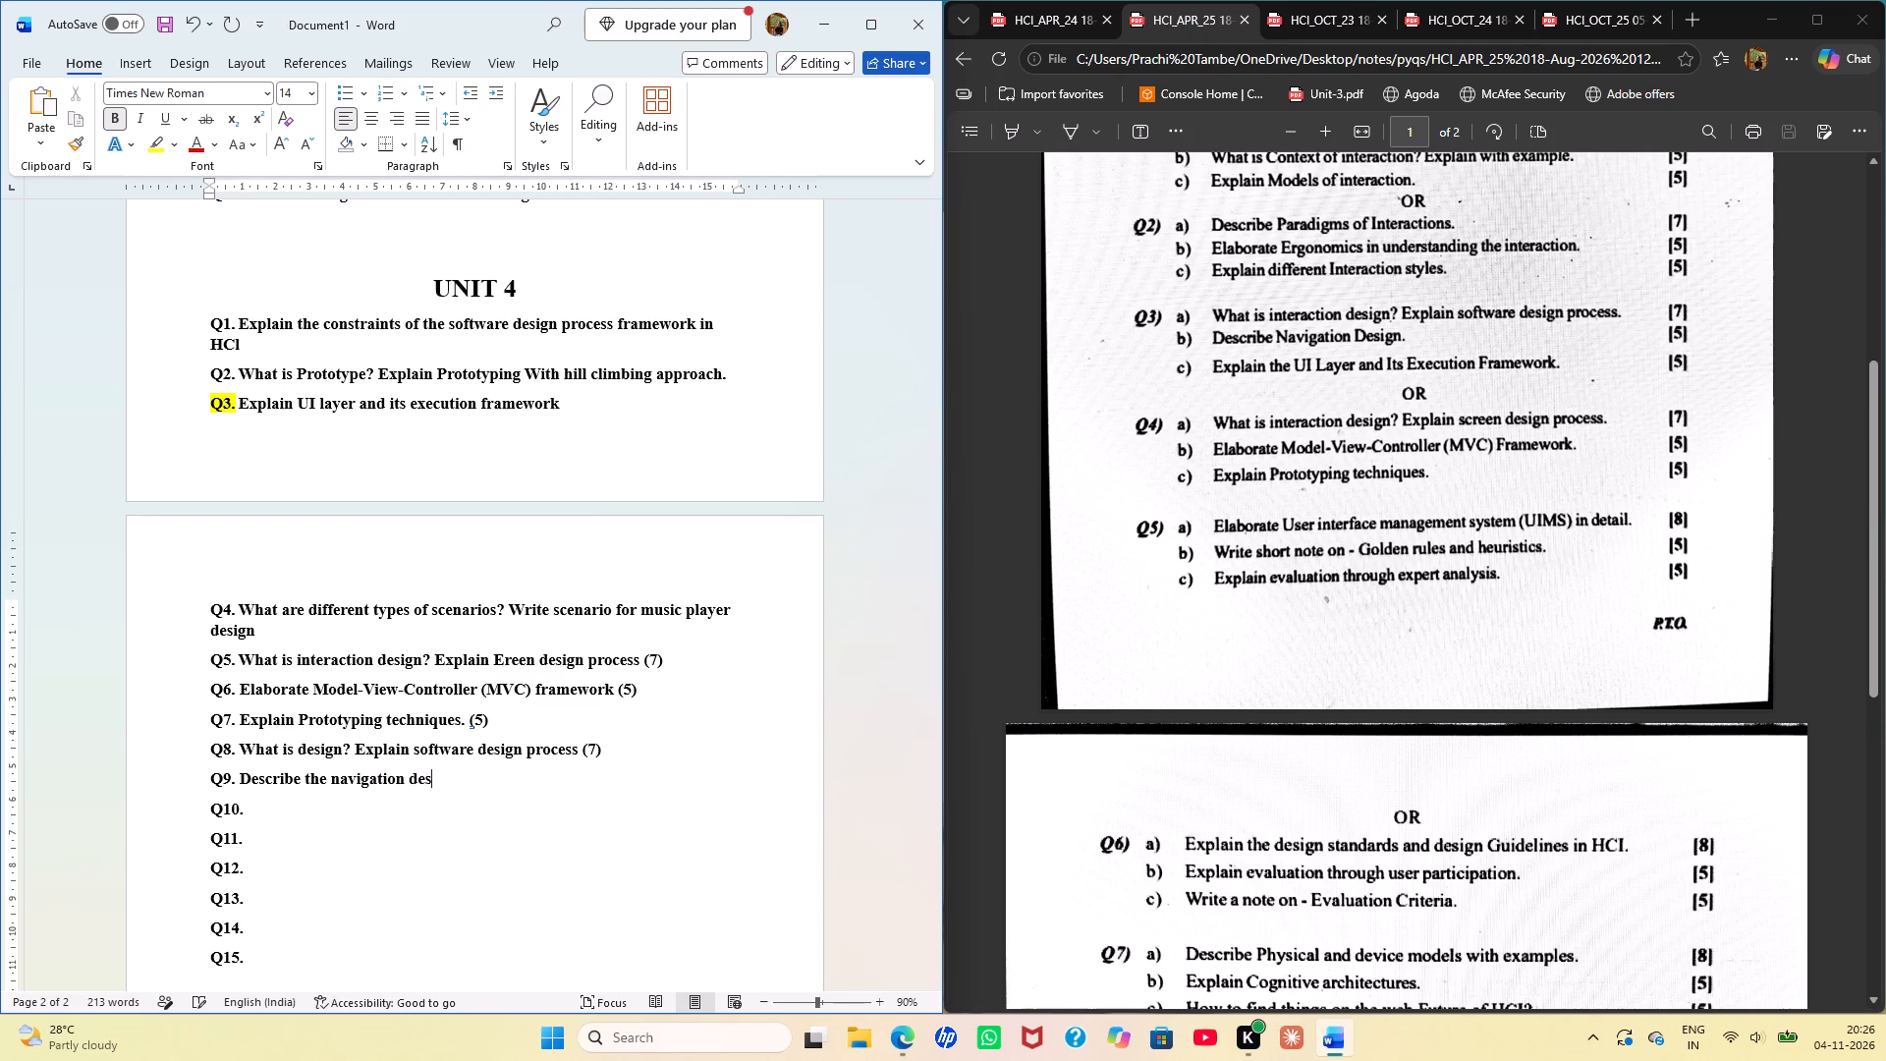
{"action": "type", "text": "ign"}
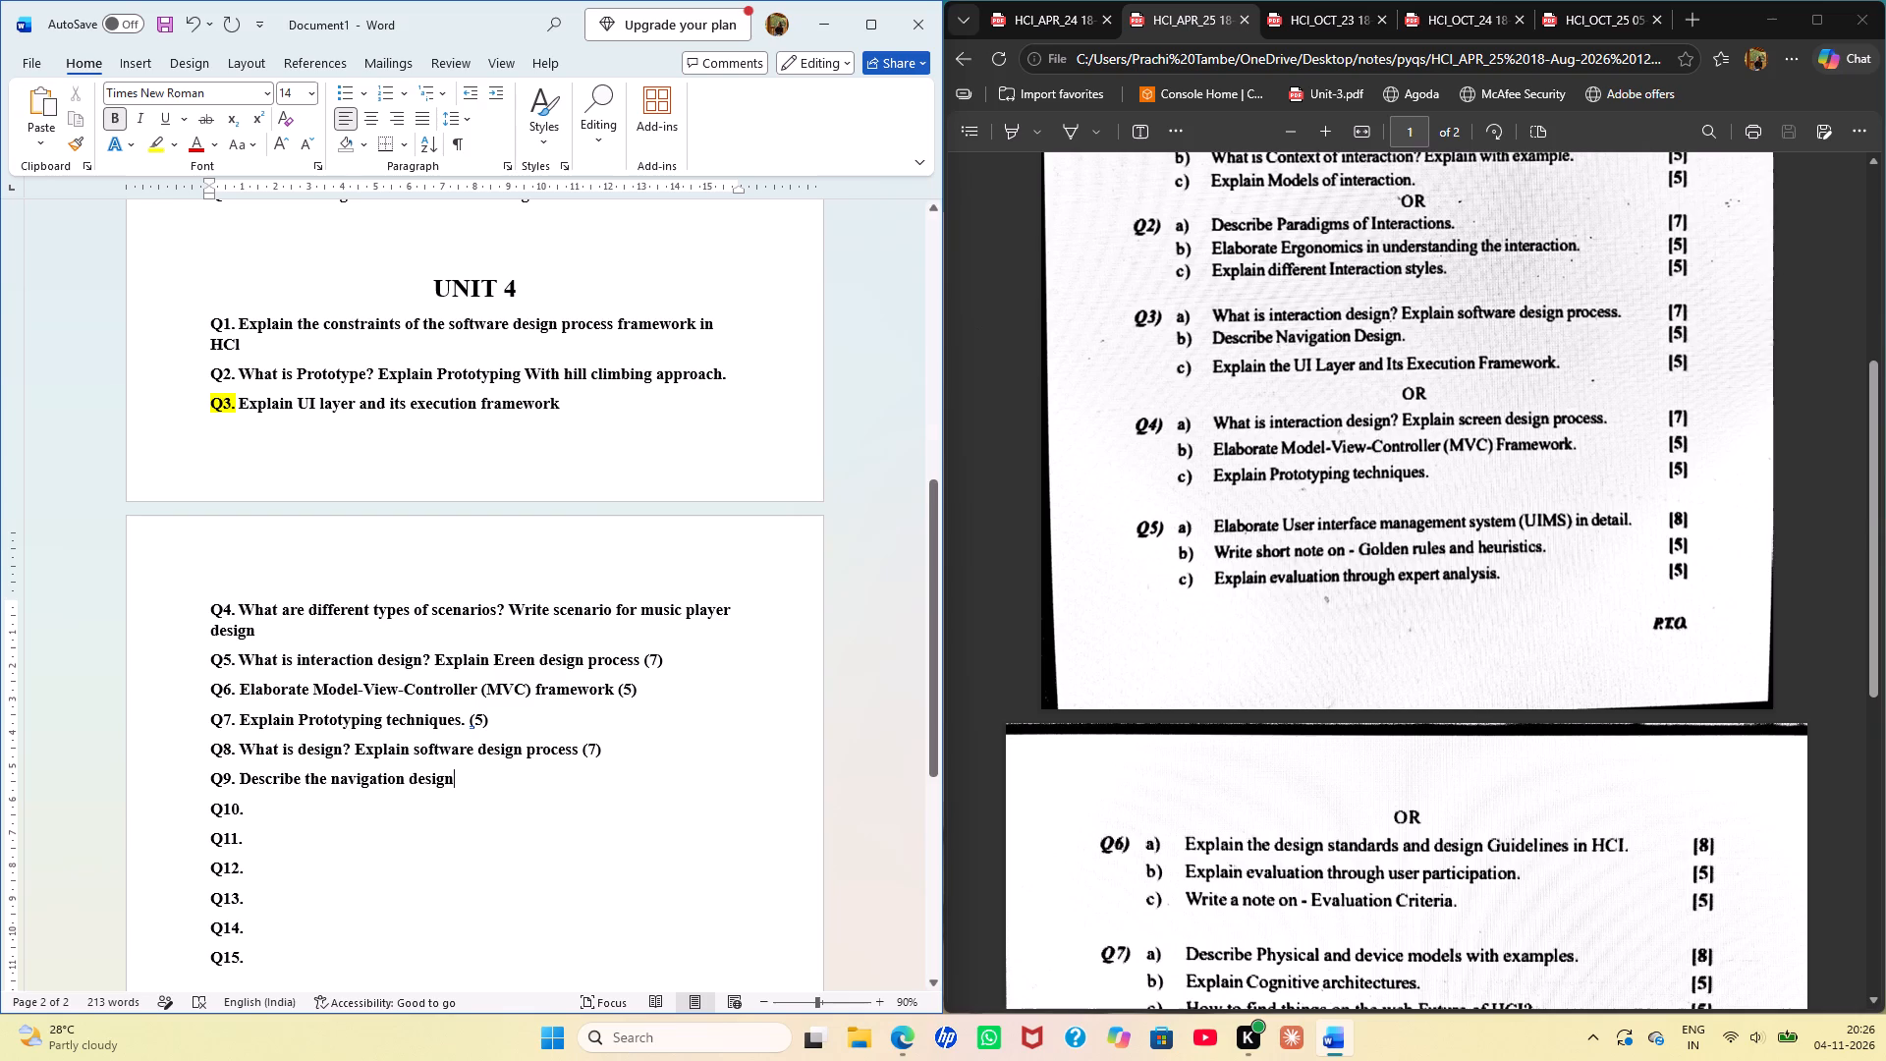
Check the HCI_OCT_23 paper against HCI_APR_24 in Edge for repeated questions, and highlight the Unit 4 "Q4" number yellow in Word.
{"action": "left_click", "coordinate": [1346, 12]}
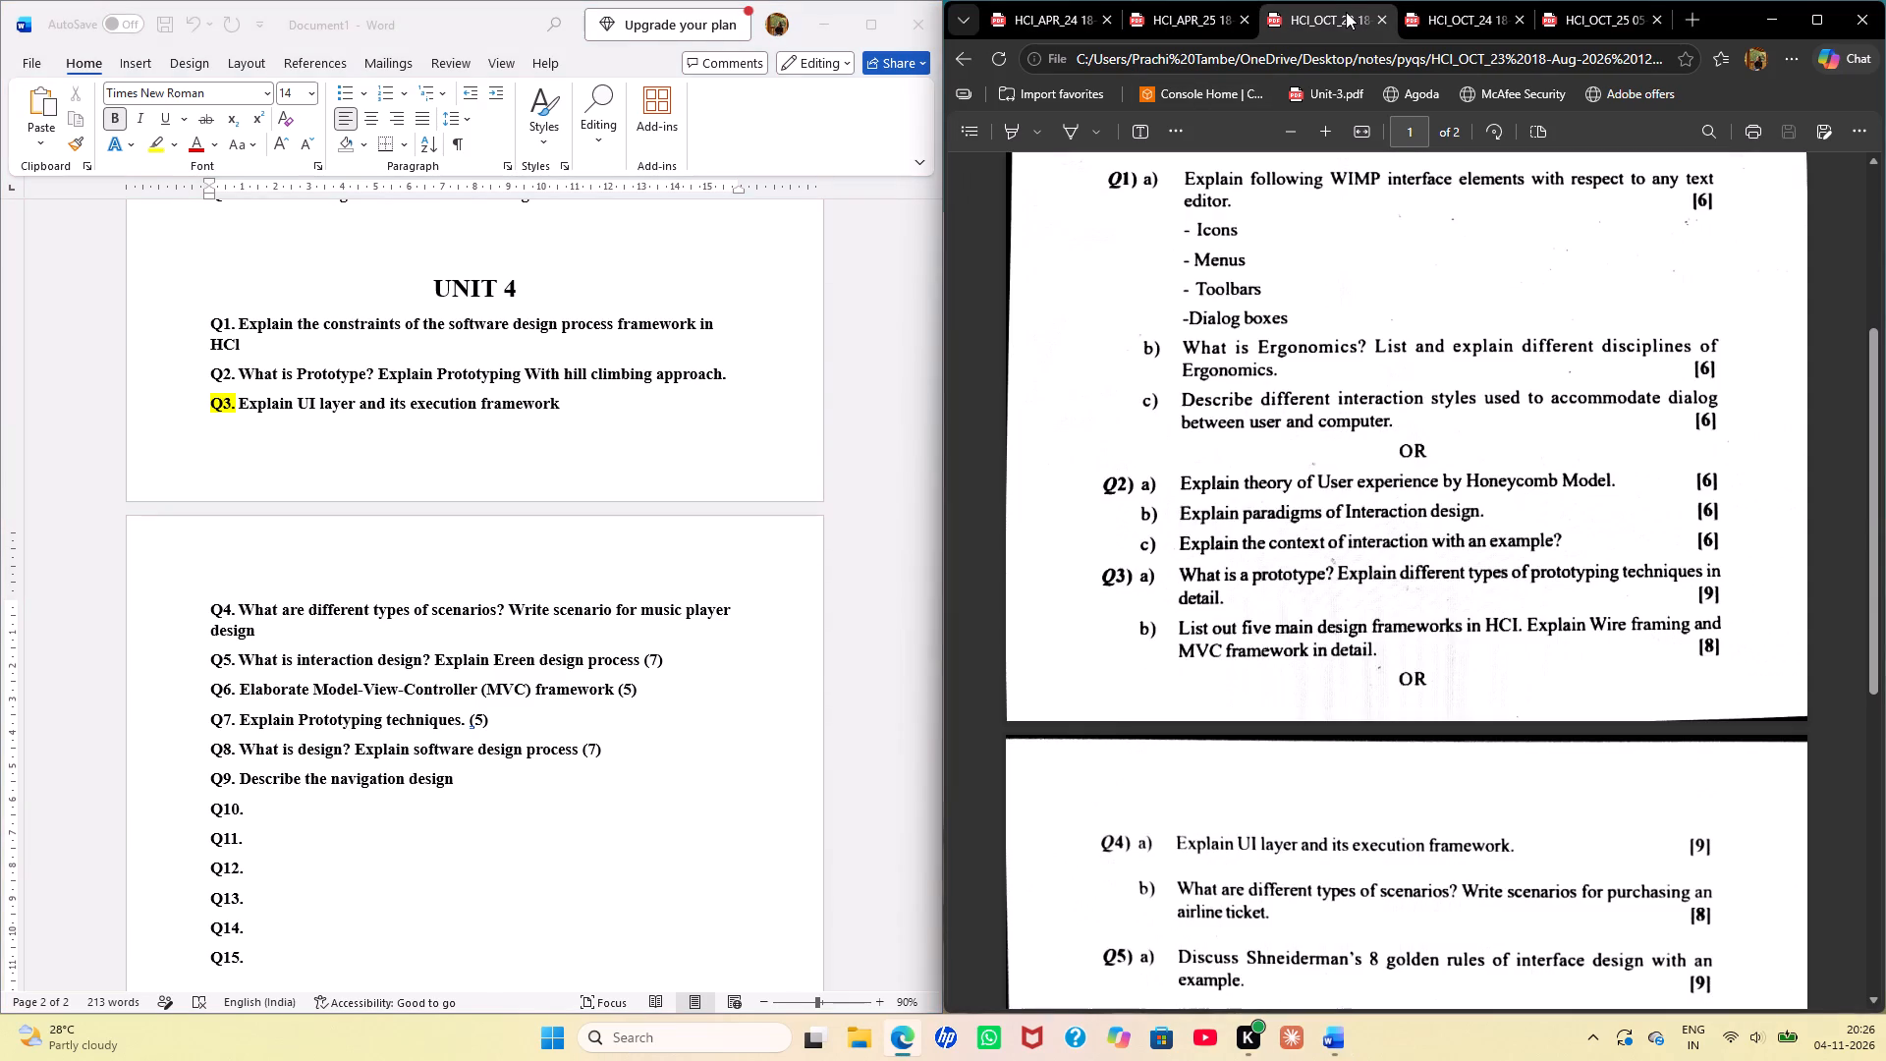
{"action": "scroll", "coordinate": [1253, 586], "scroll_direction": "down", "scroll_amount": 1}
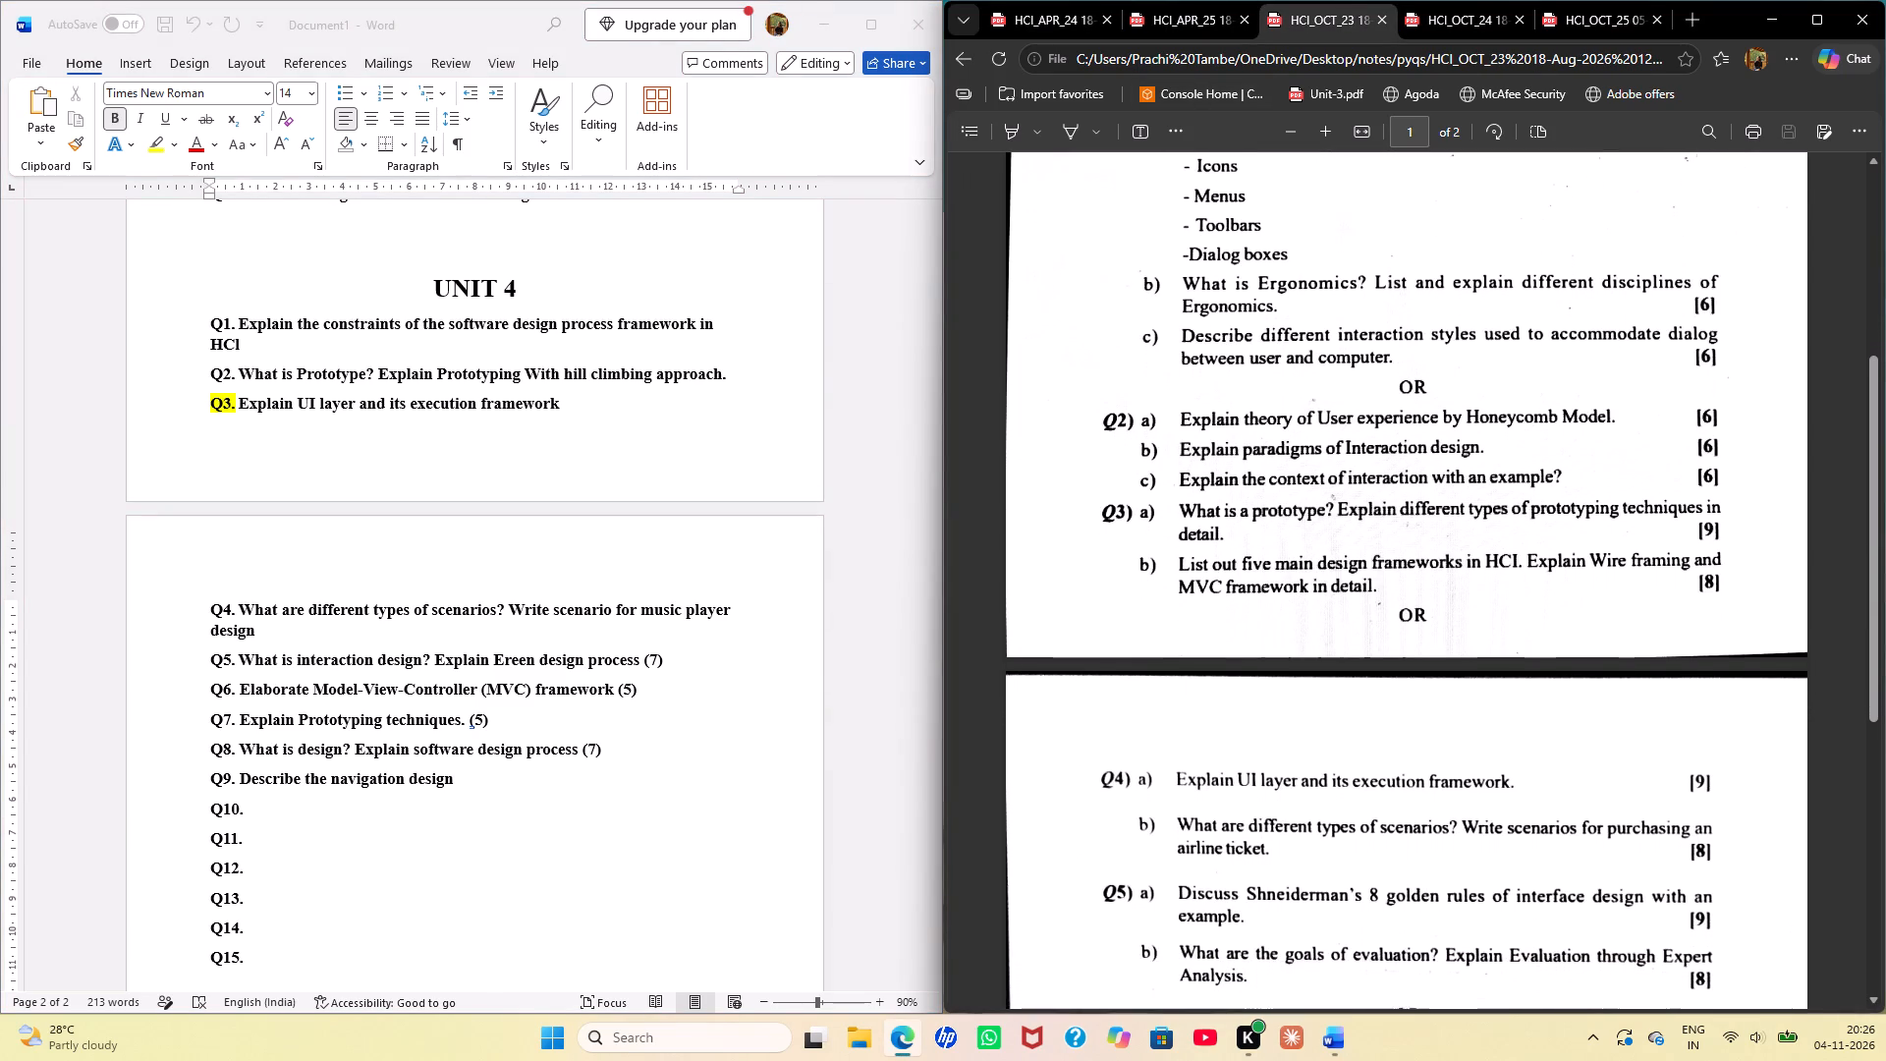
{"action": "scroll", "coordinate": [1253, 586], "scroll_direction": "down", "scroll_amount": 2}
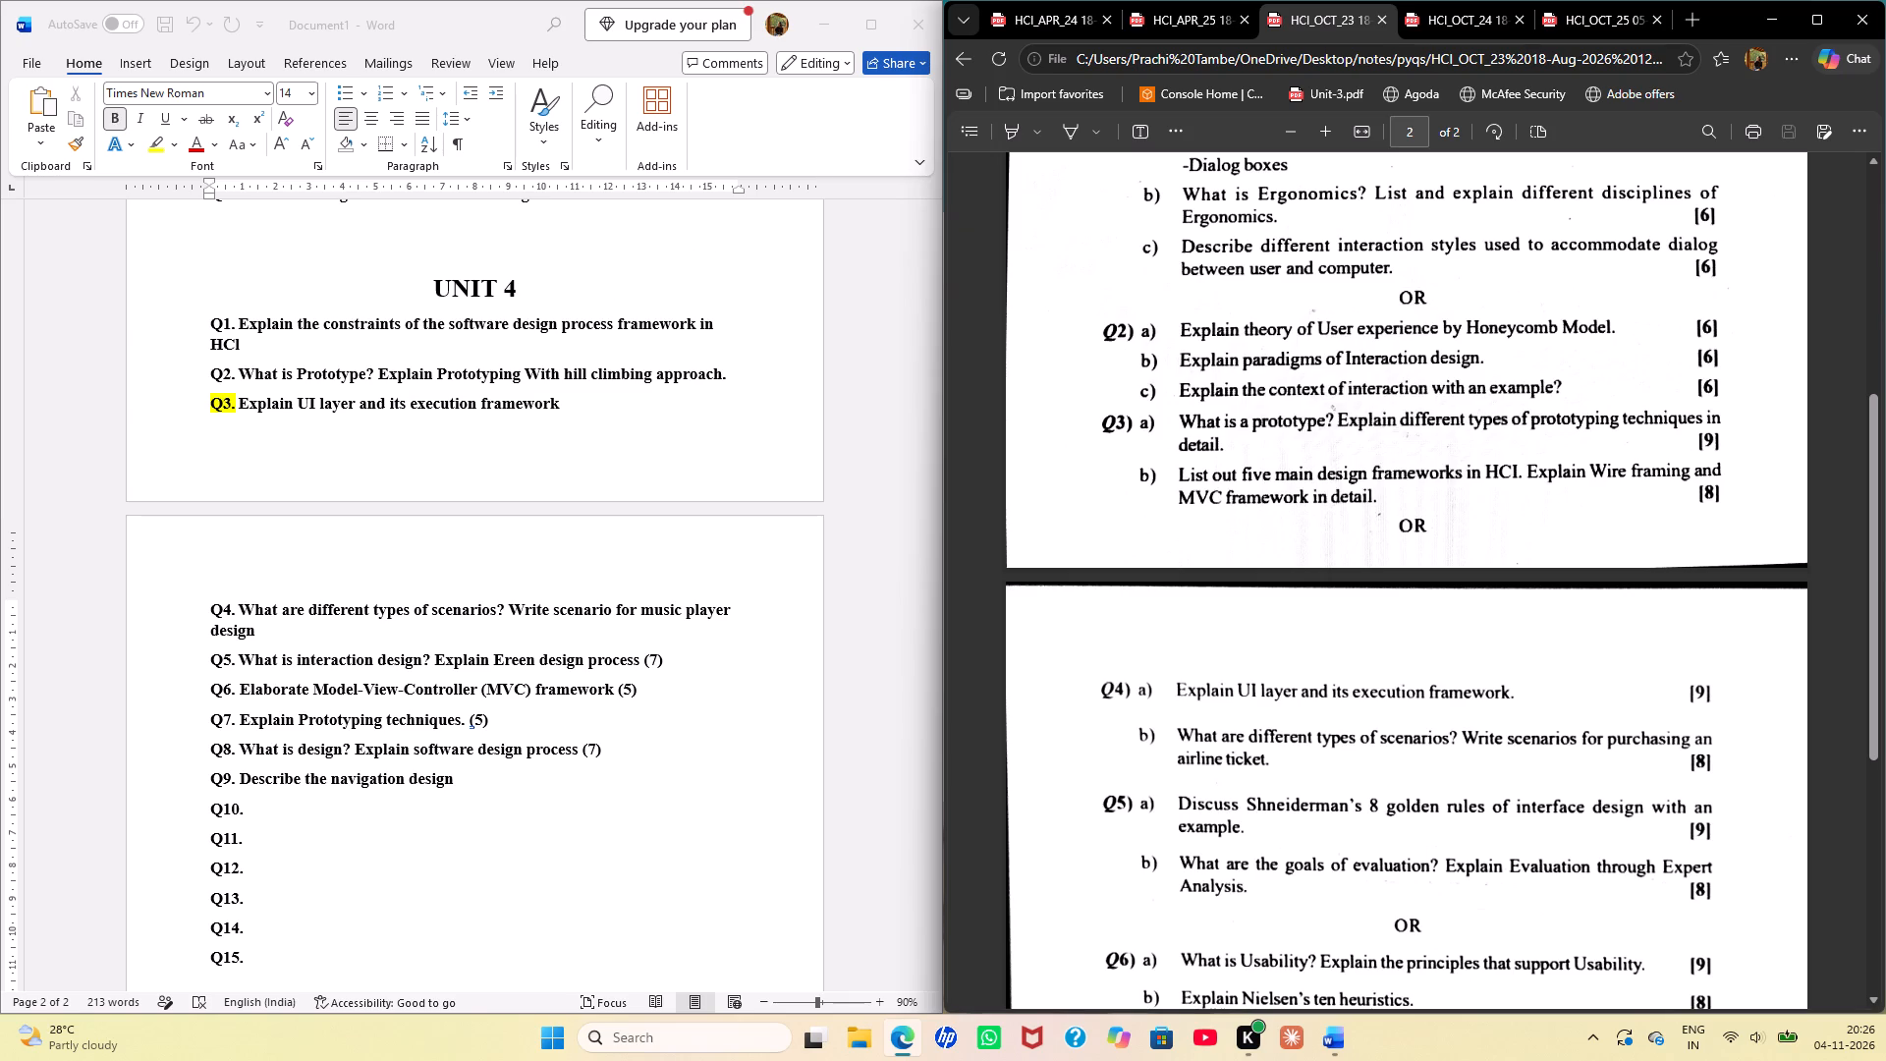
{"action": "left_click_drag", "start_coordinate": [1474, 435], "coordinate": [1304, 389]}
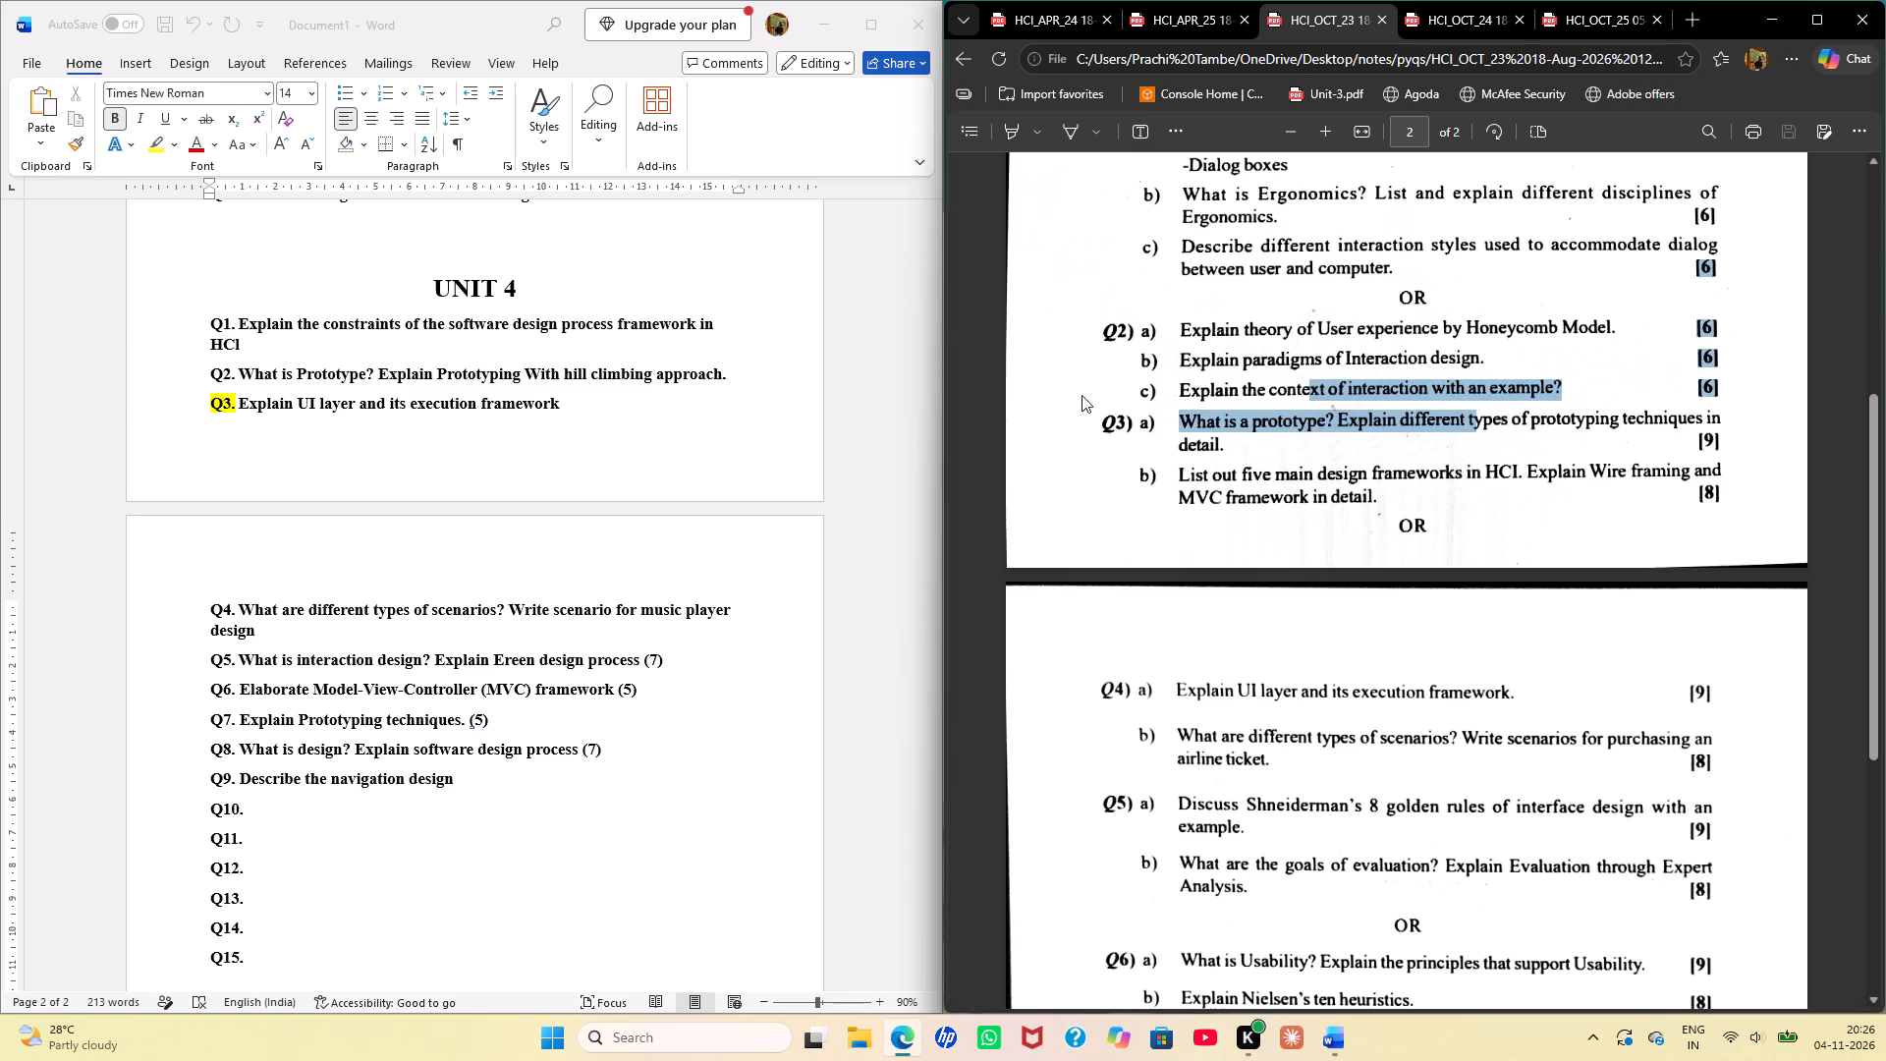
{"action": "left_click", "coordinate": [1093, 415]}
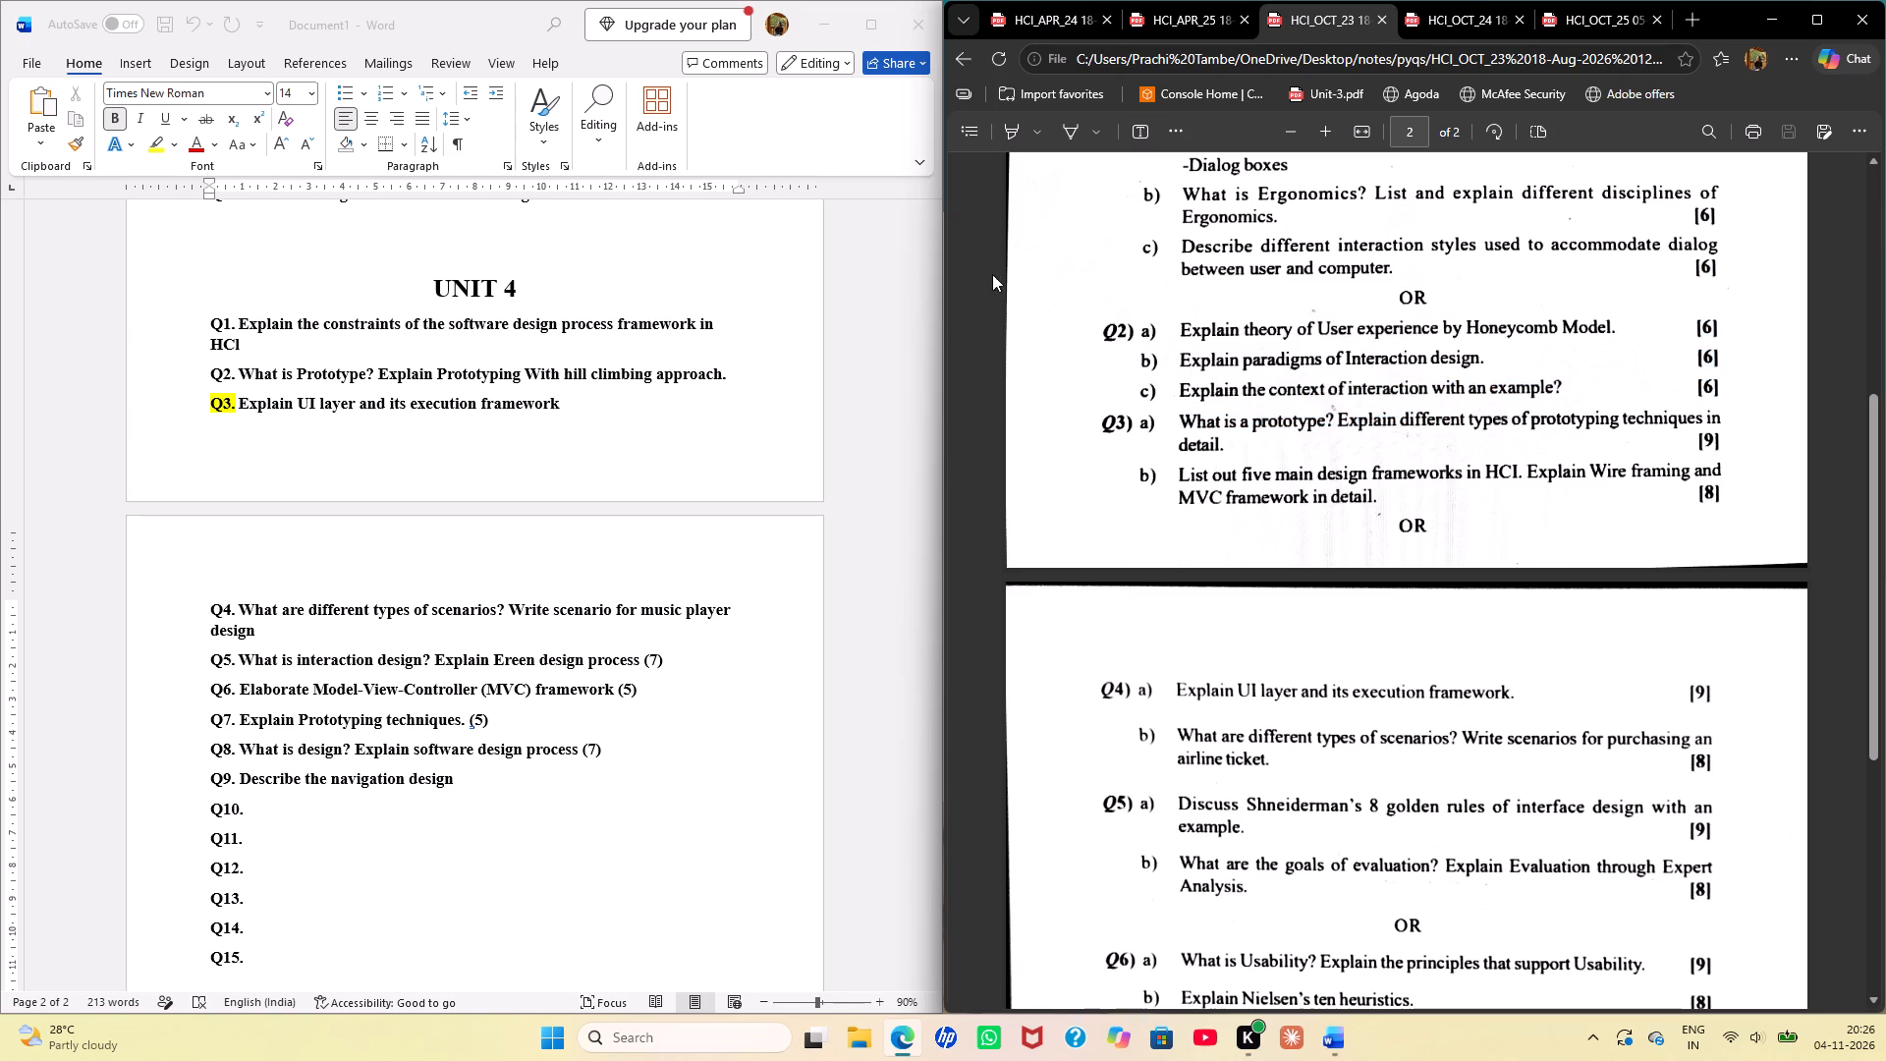
{"action": "left_click", "coordinate": [1040, 12]}
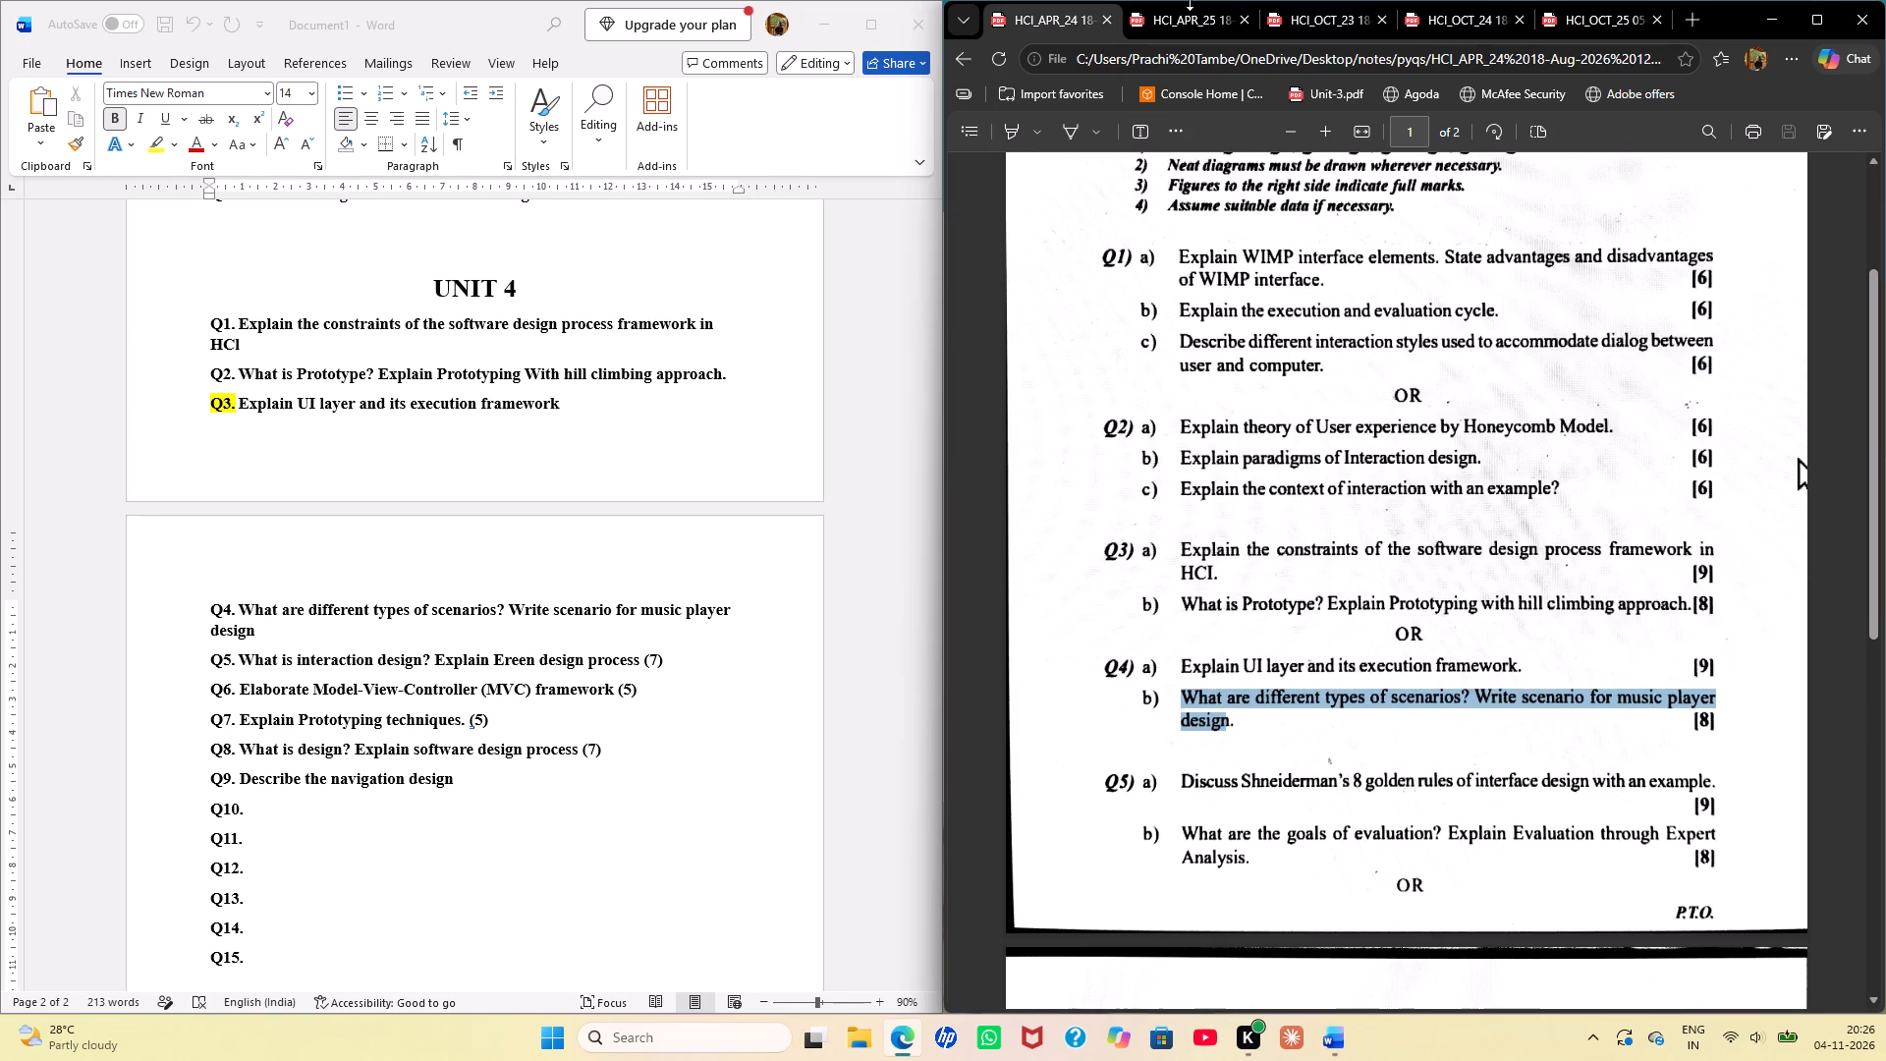
{"action": "left_click", "coordinate": [1304, 7]}
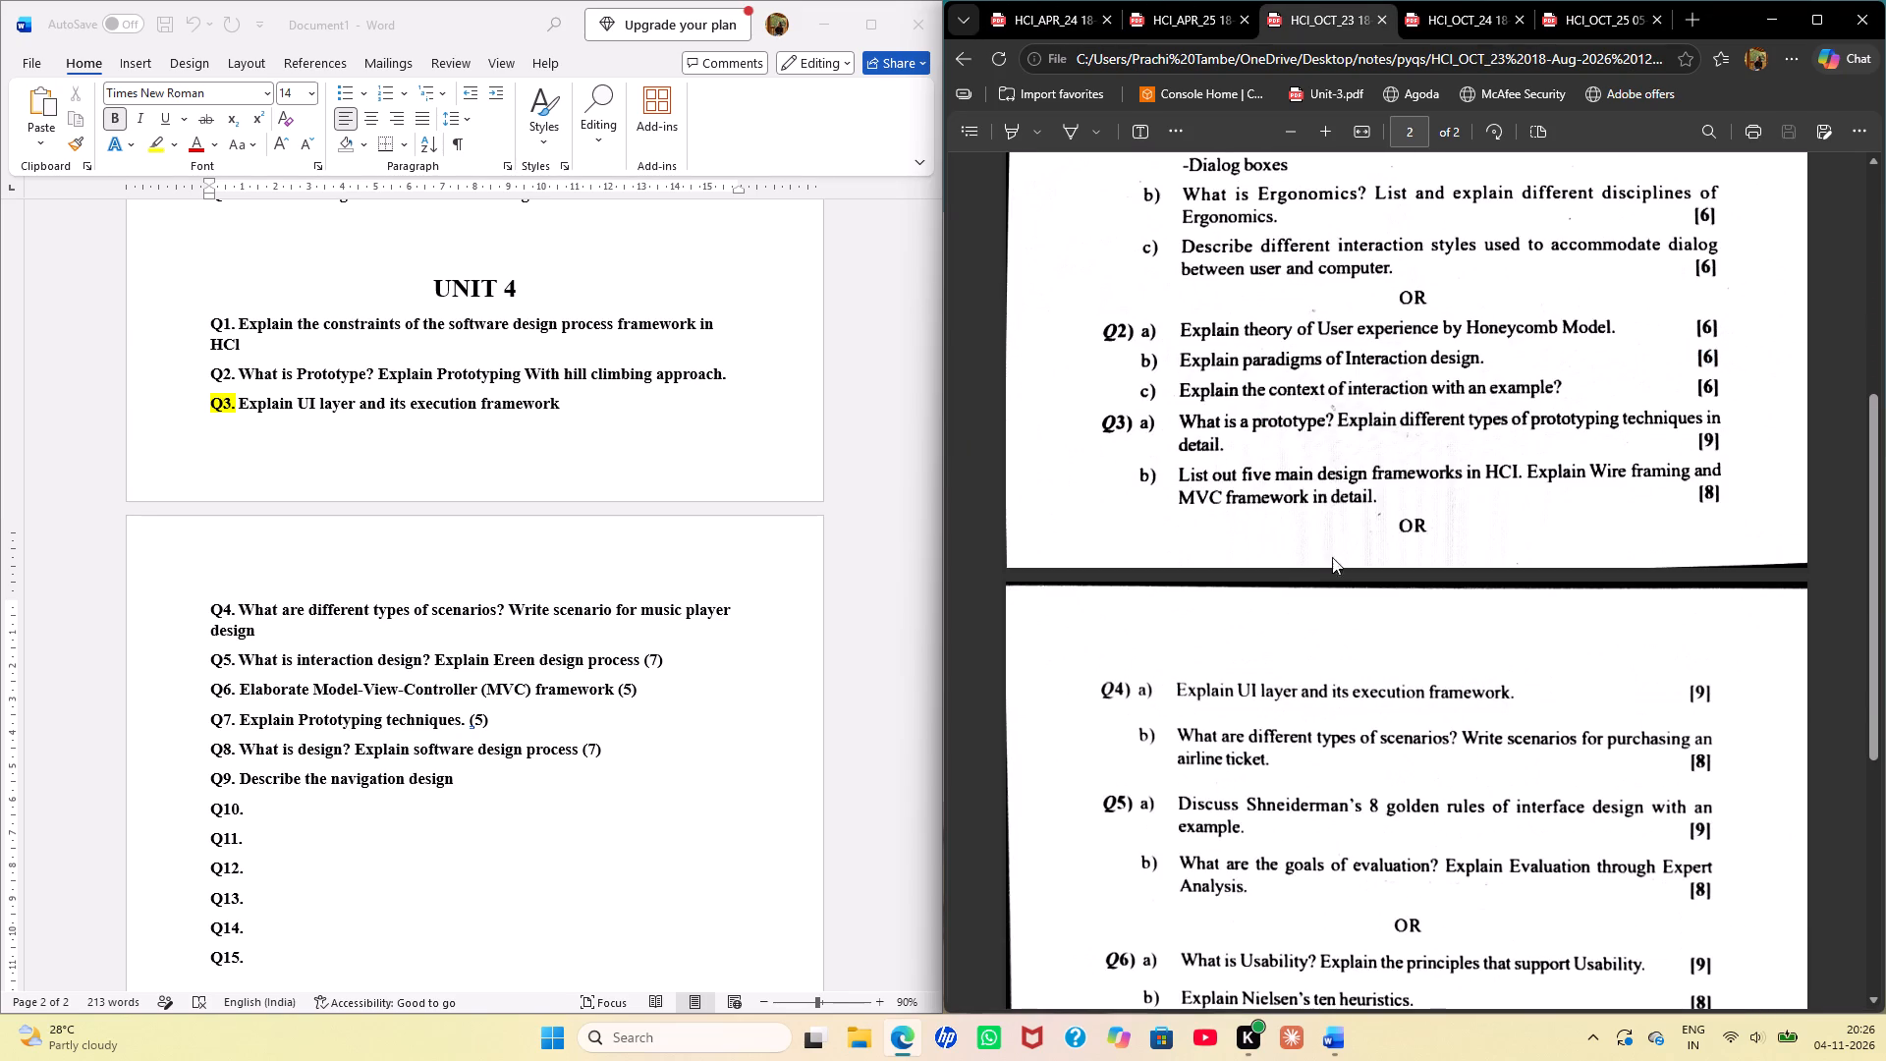
{"action": "scroll", "coordinate": [1310, 542], "scroll_direction": "down", "scroll_amount": 2}
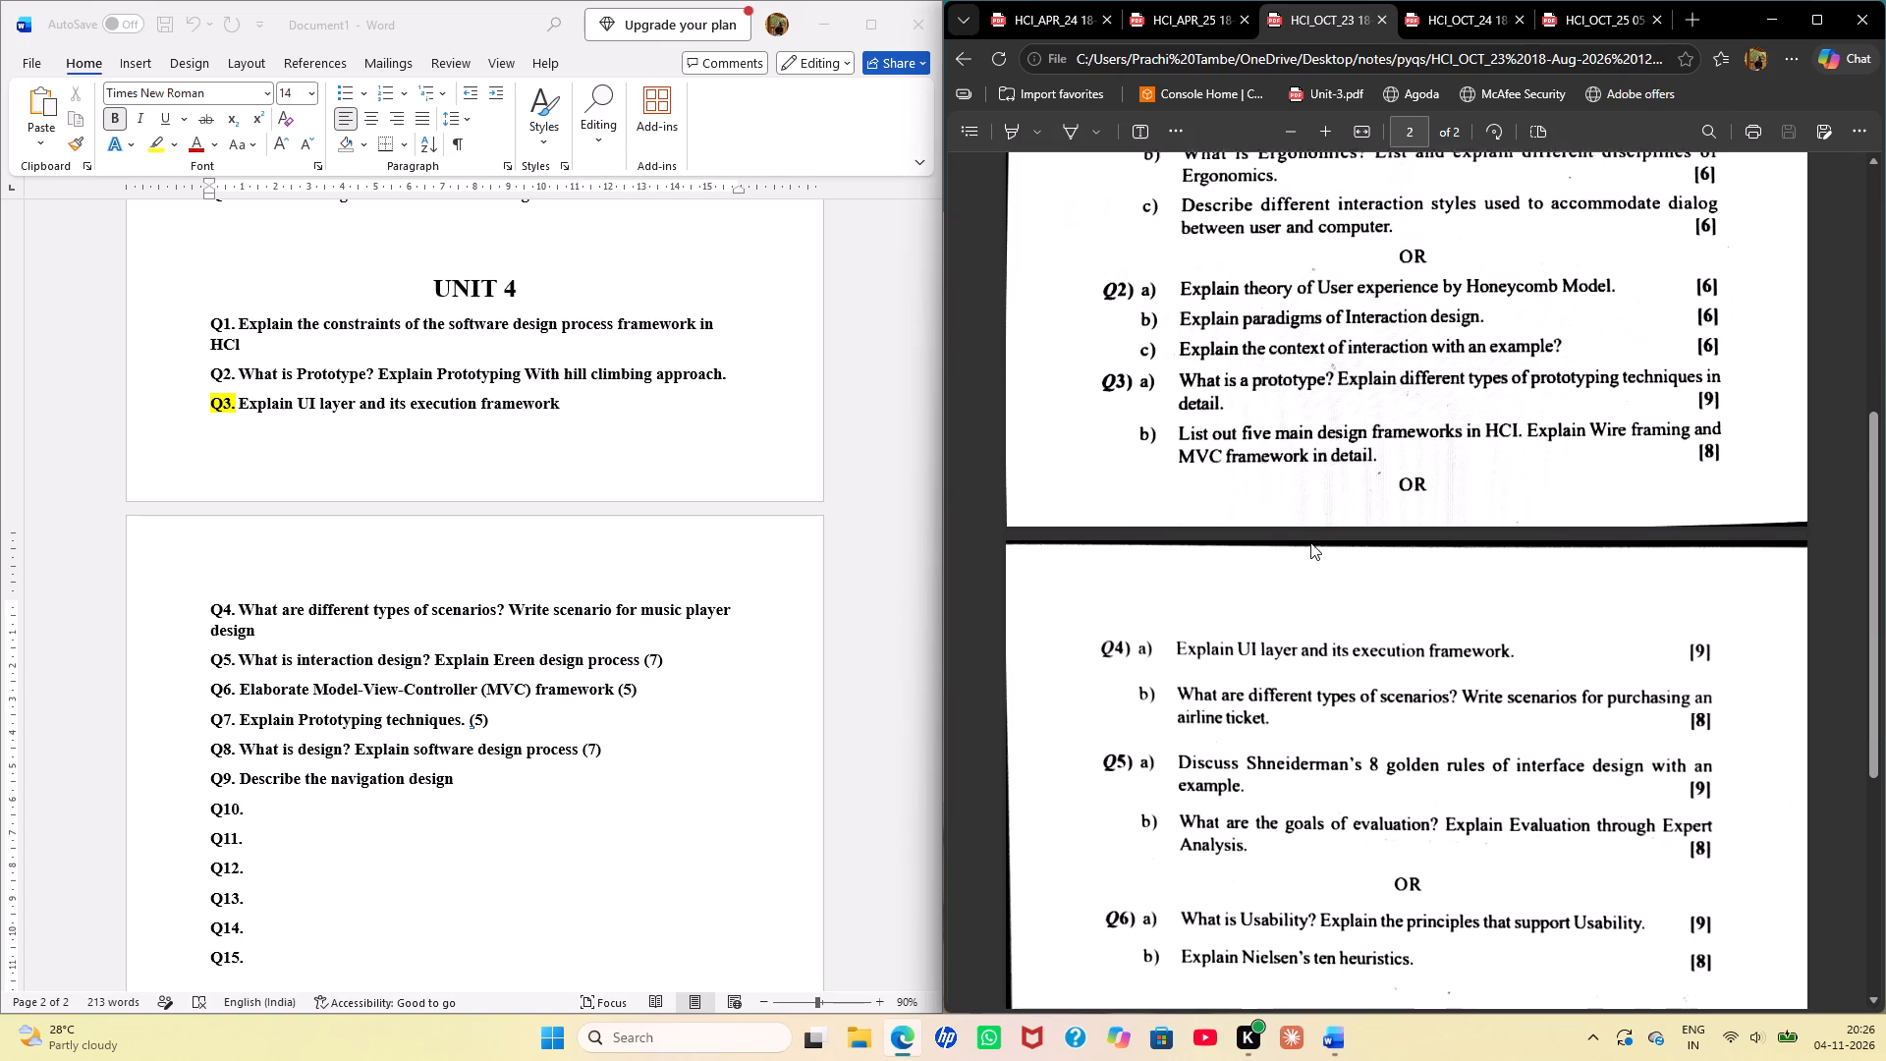
{"action": "scroll", "coordinate": [1310, 542], "scroll_direction": "down", "scroll_amount": 1}
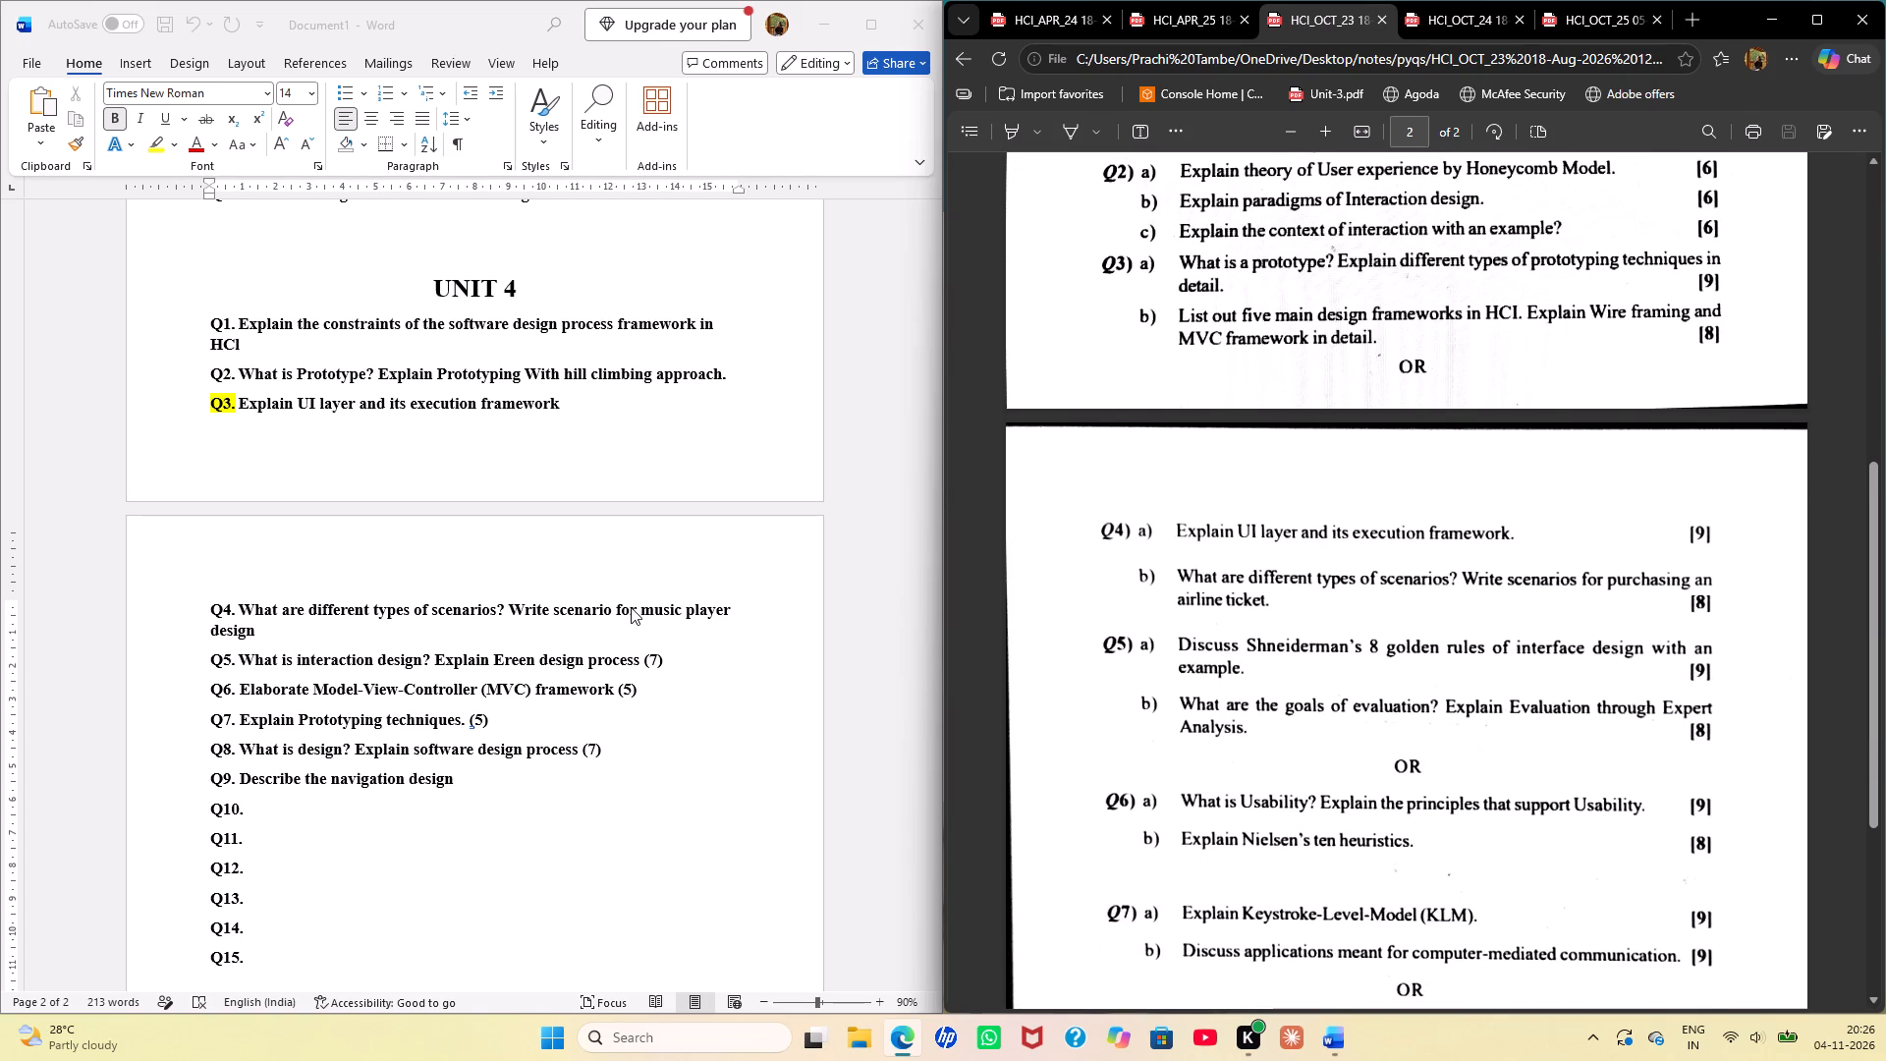
{"action": "left_click", "coordinate": [233, 606]}
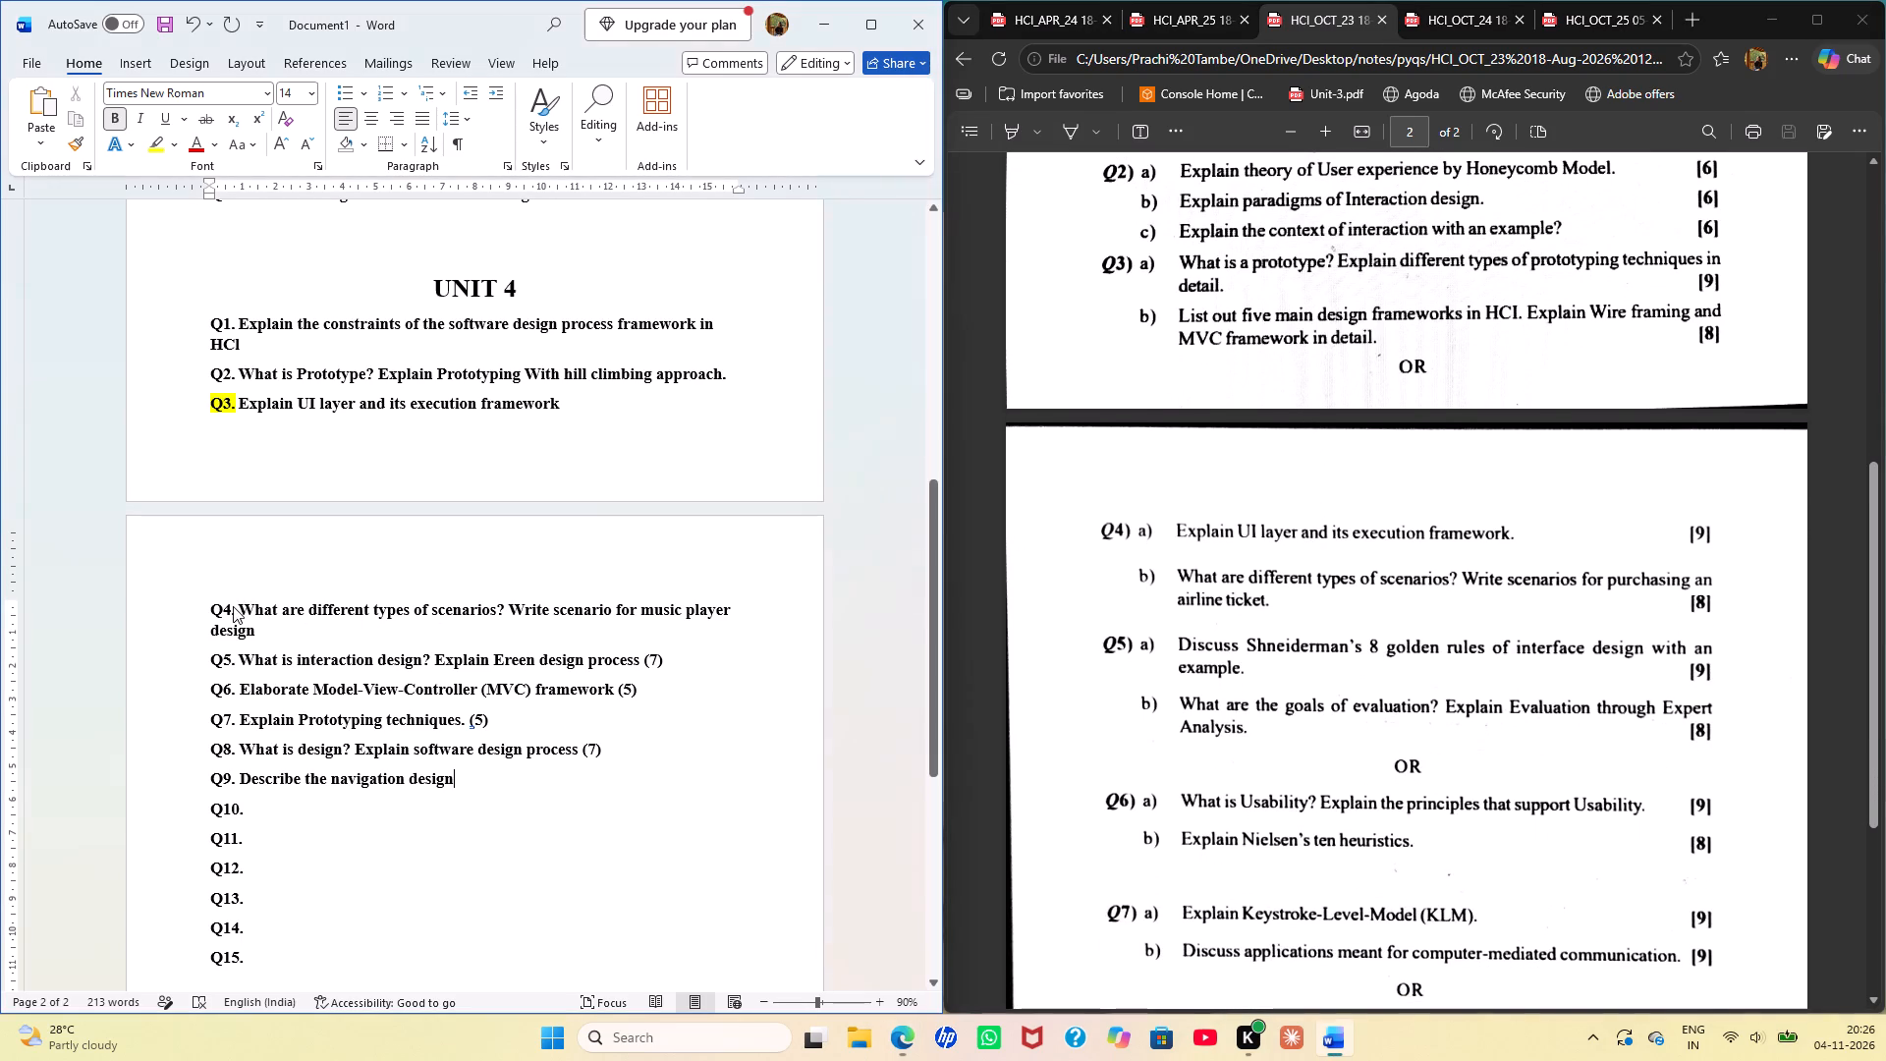
{"action": "left_click_drag", "start_coordinate": [229, 610], "coordinate": [198, 611]}
{"action": "left_click", "coordinate": [283, 575]}
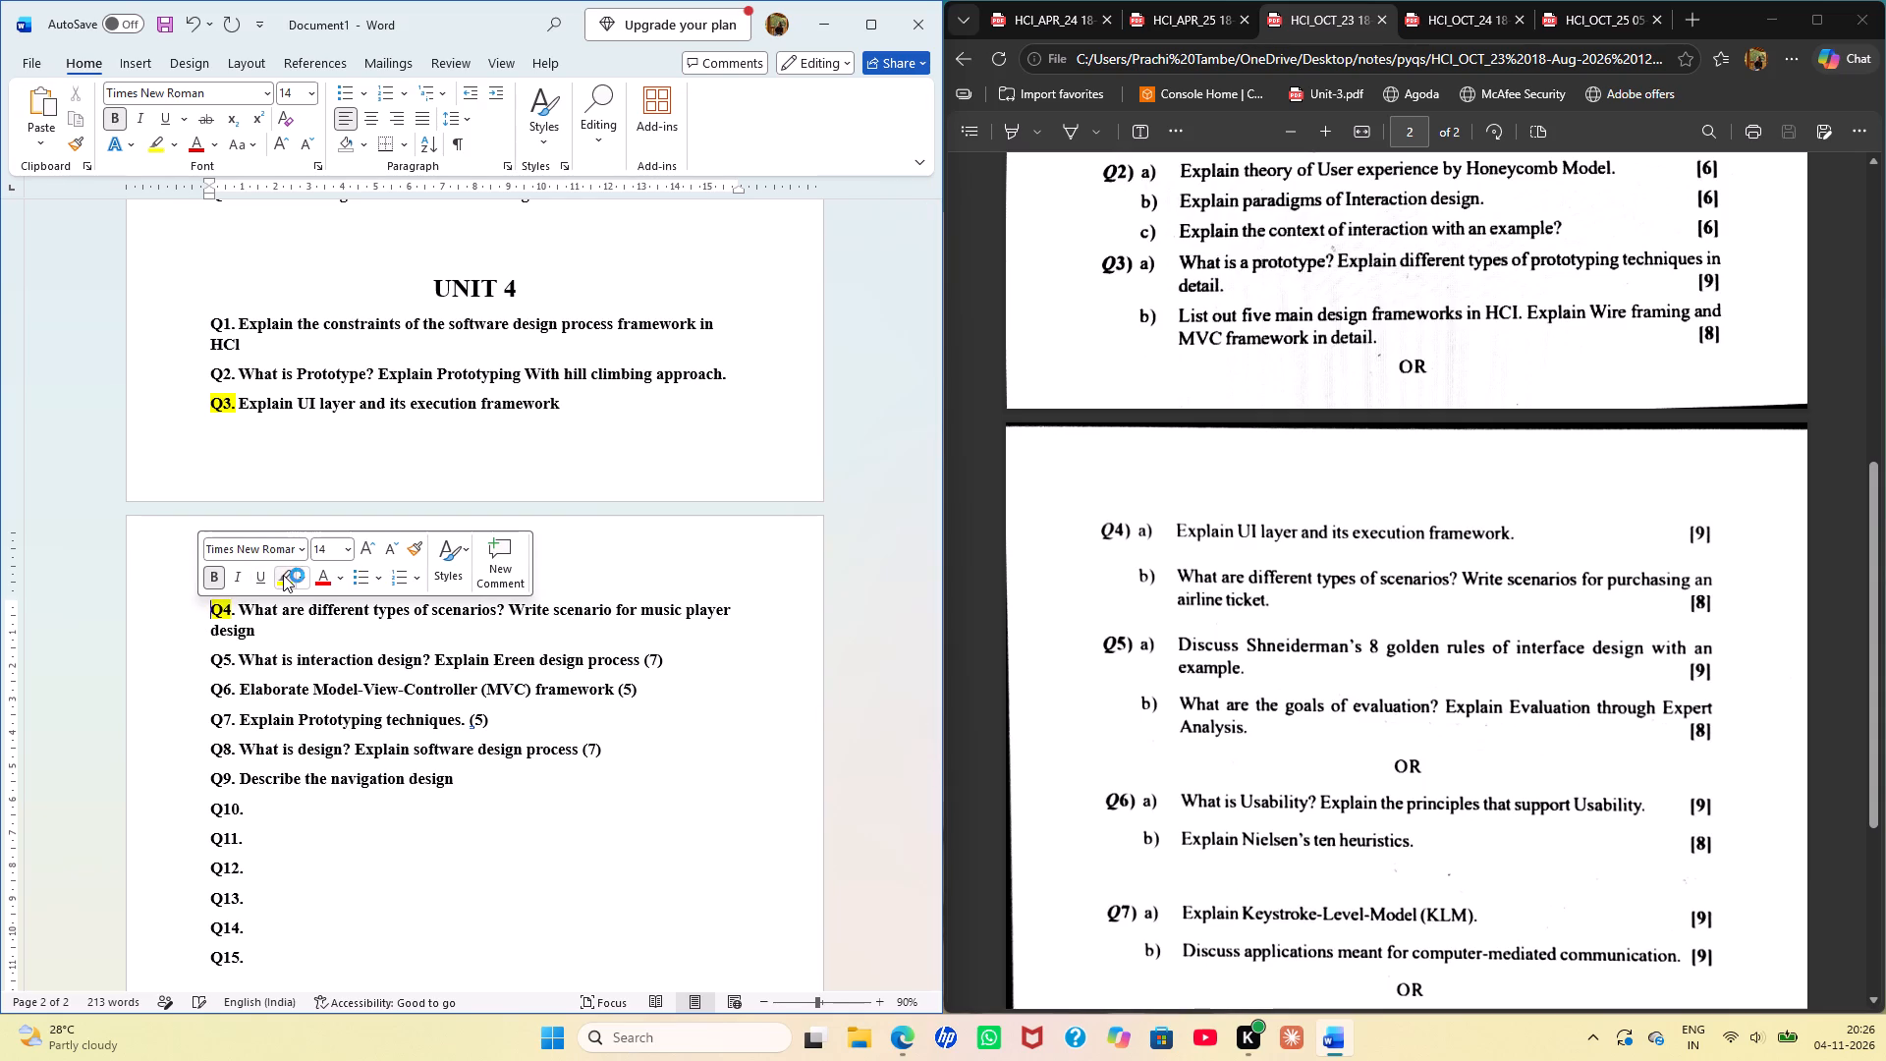
{"action": "left_click", "coordinate": [306, 667]}
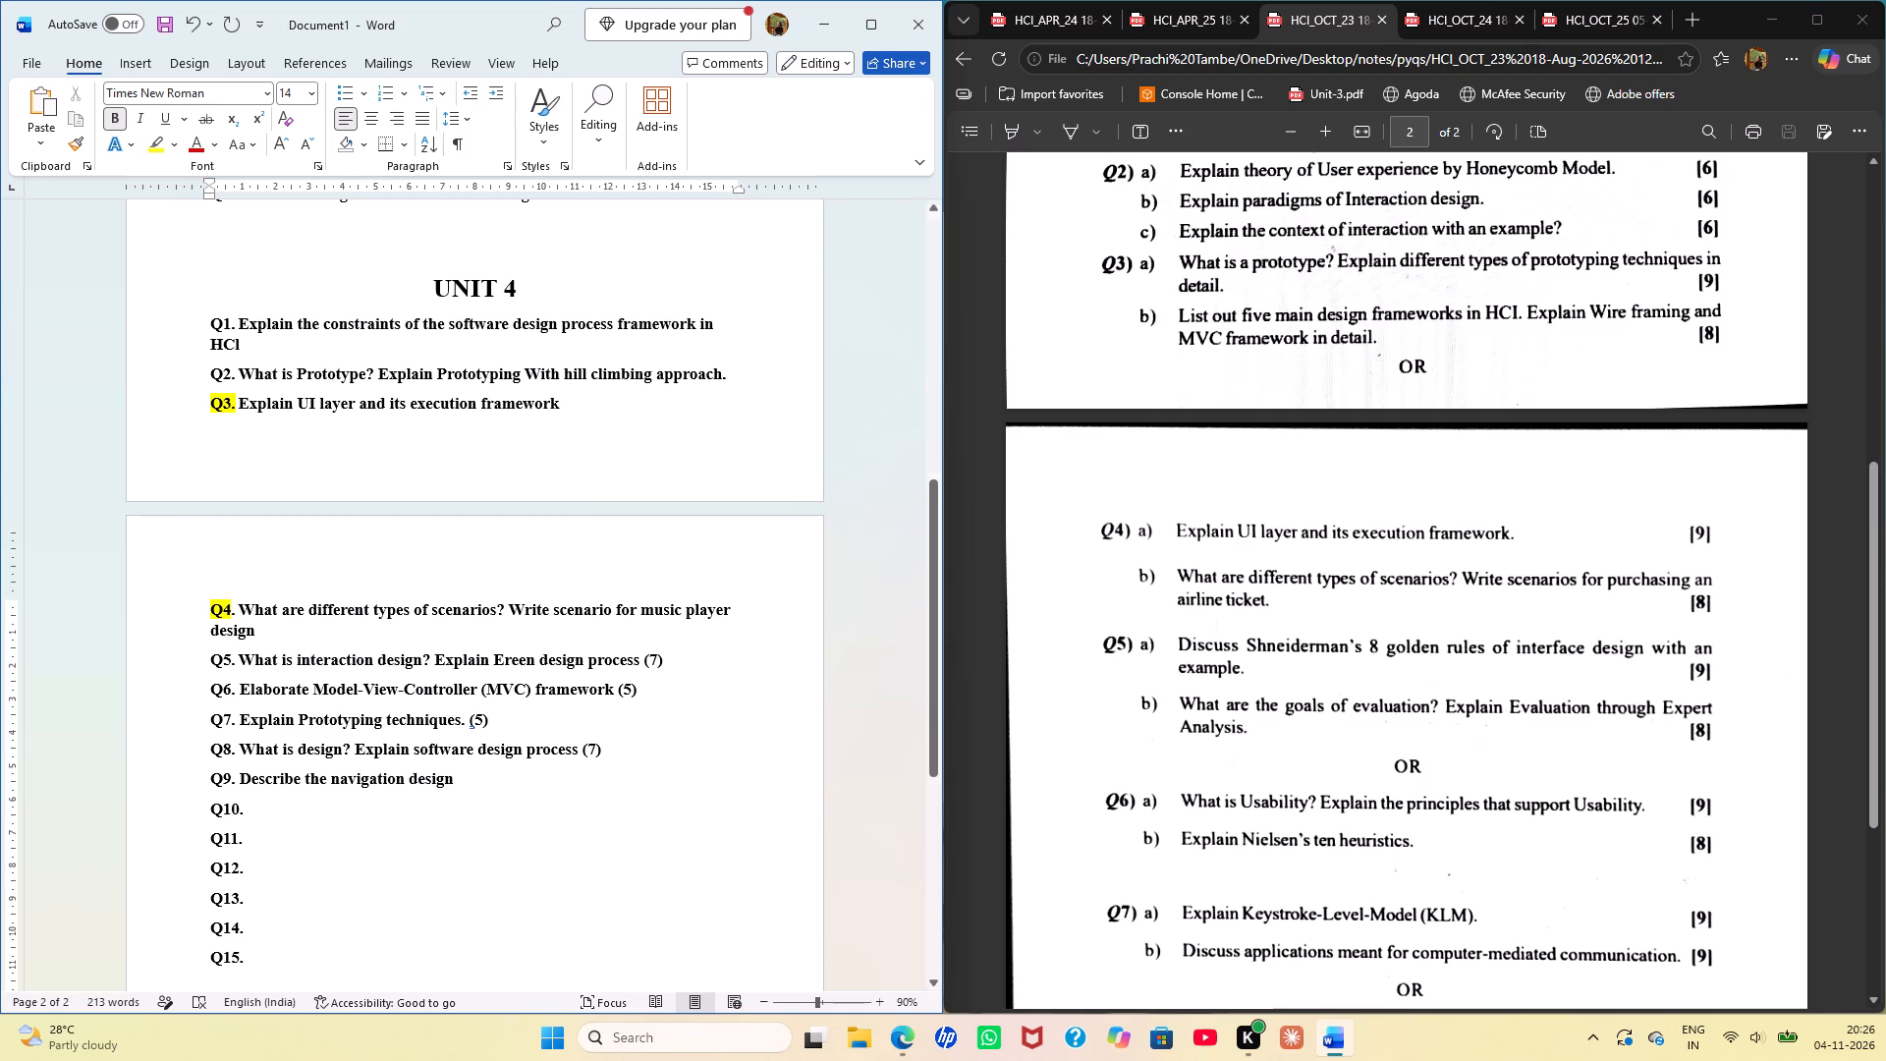
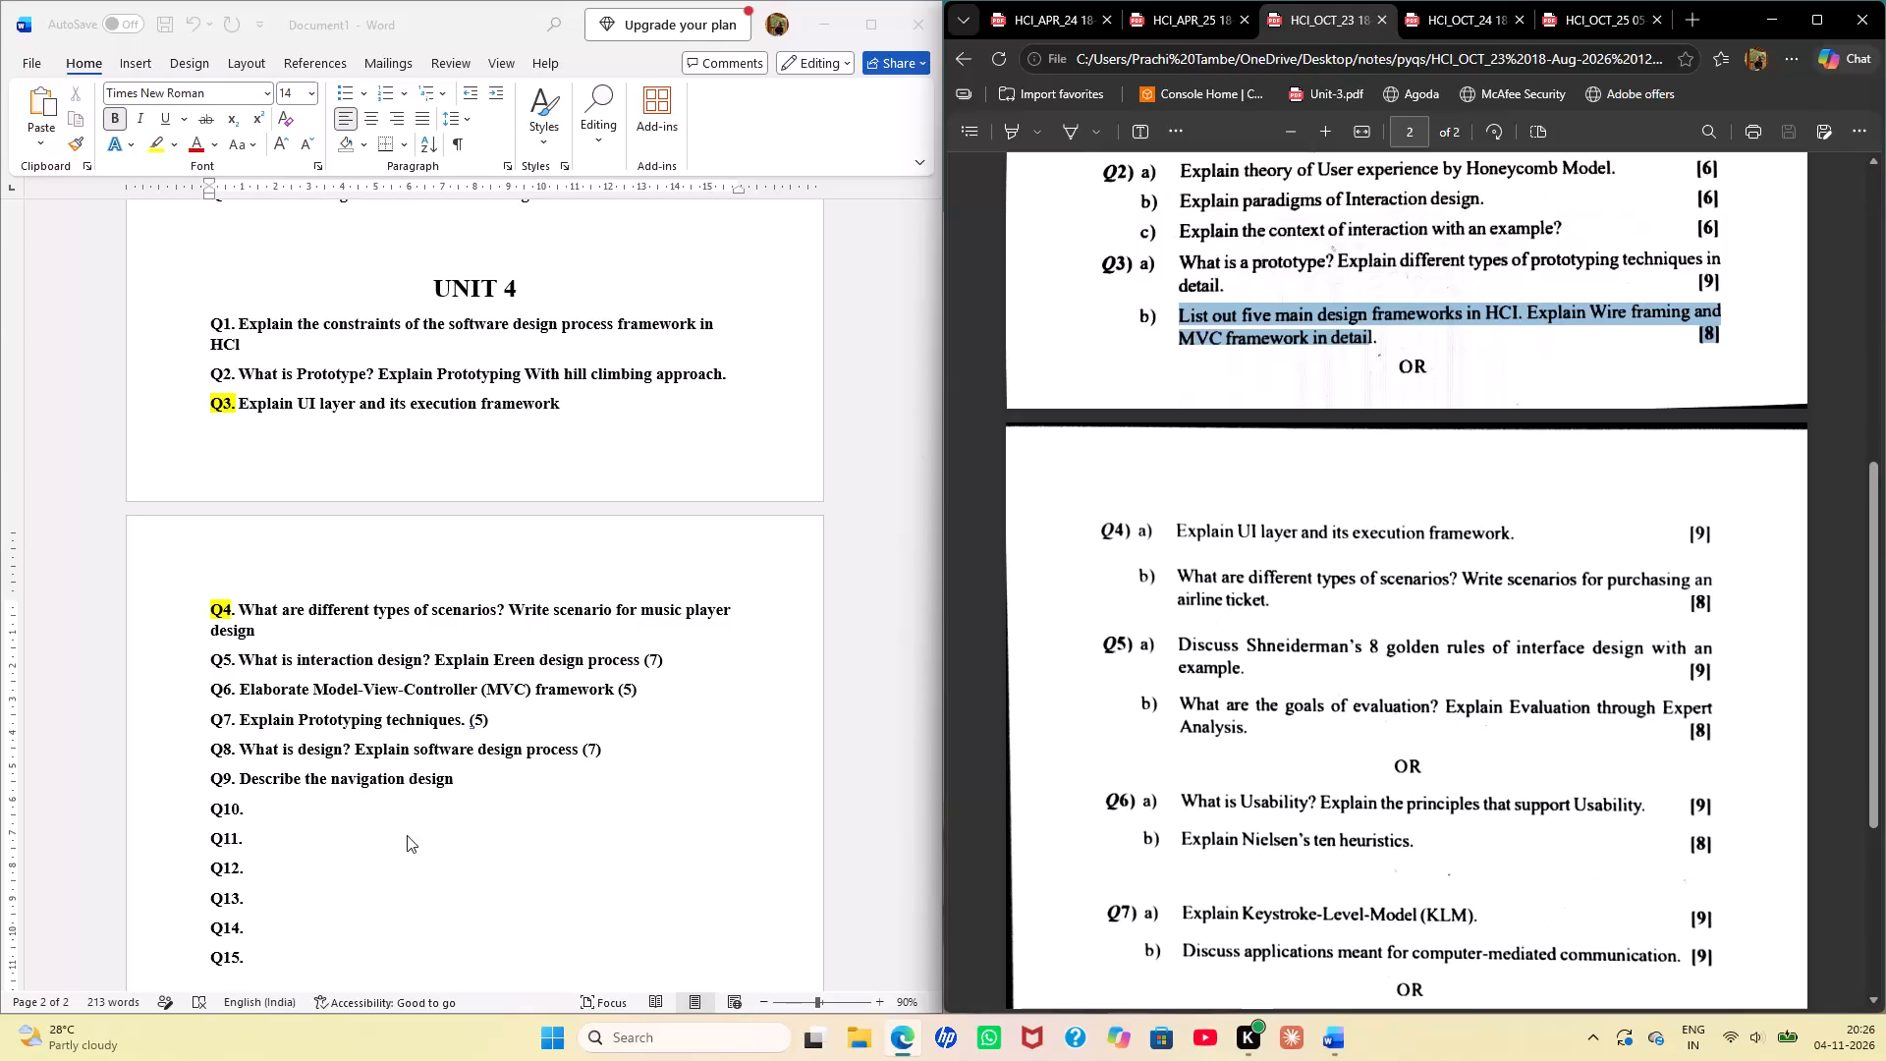
Fill Unit 4 Q10. in Word with the copied five main design frameworks question, removing the stray "181" before "MVC".
{"action": "left_click", "coordinate": [245, 810]}
{"action": "left_click", "coordinate": [250, 810]}
{"action": "key", "text": "space"}
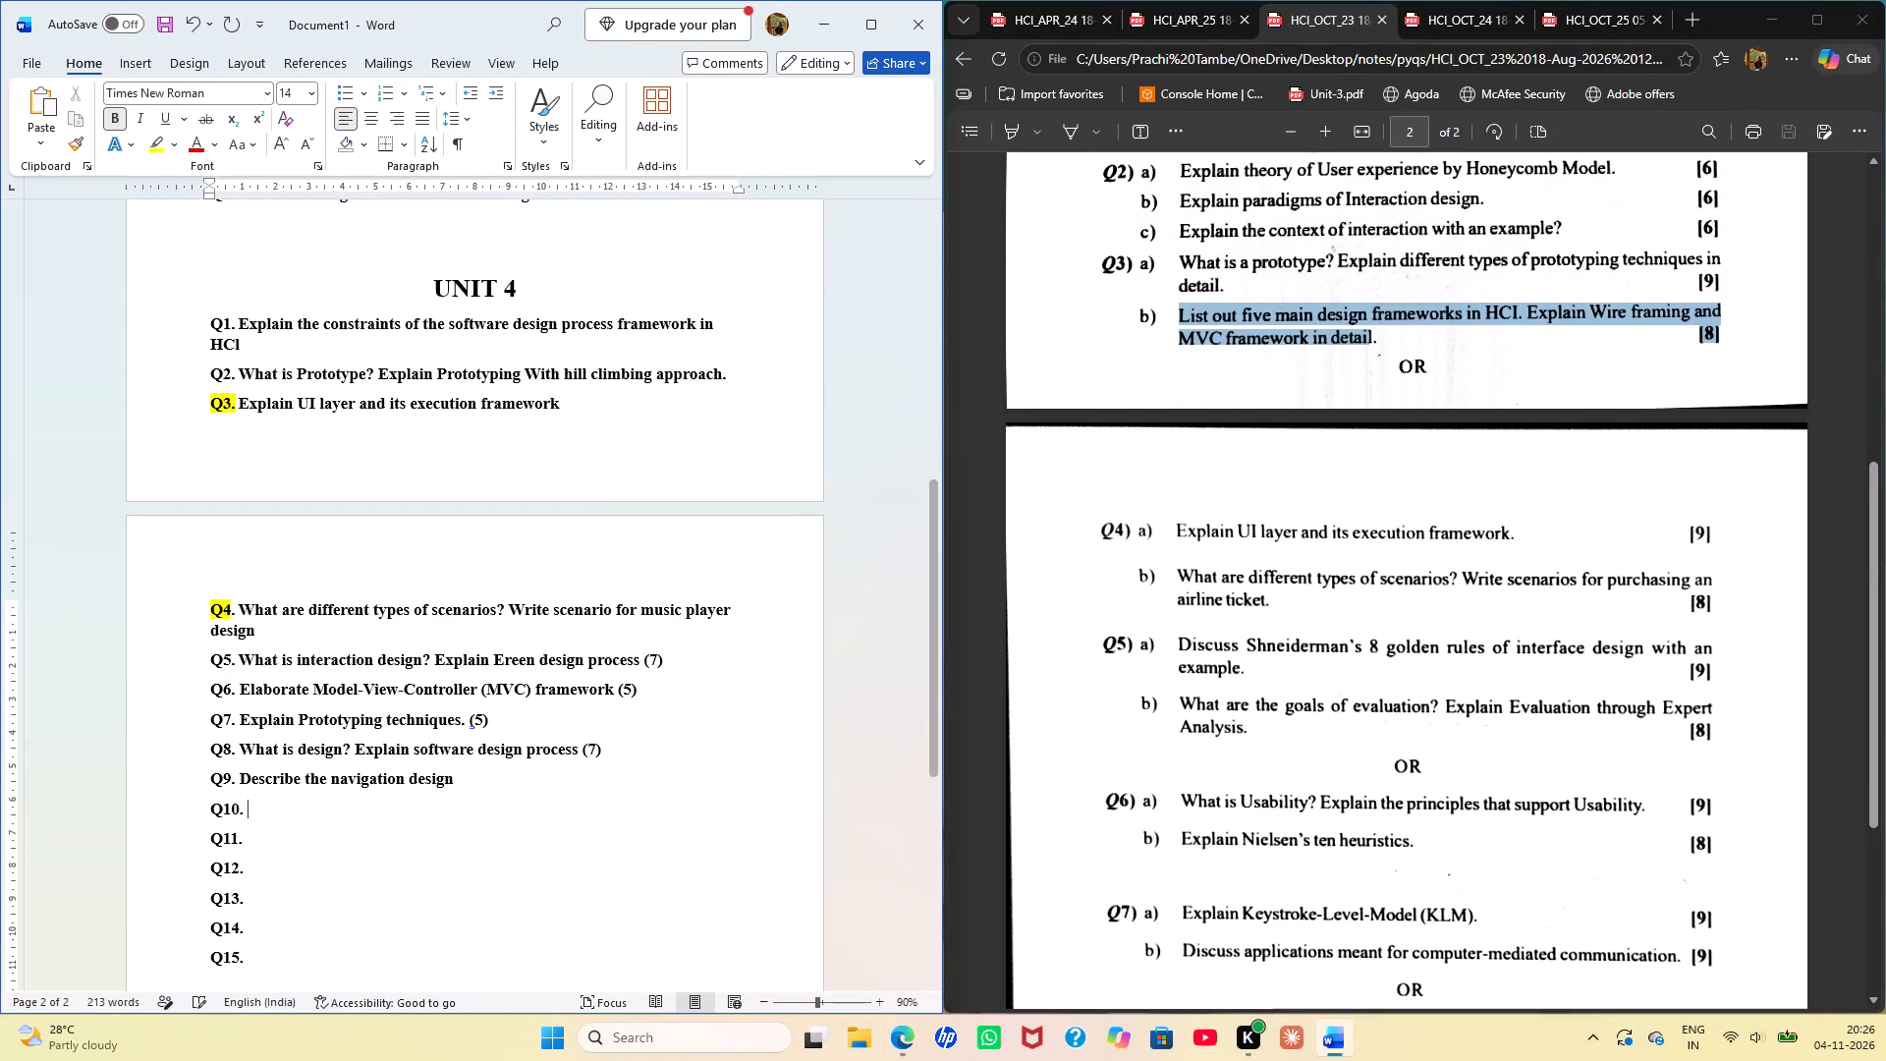
{"action": "key", "text": "ctrl+v"}
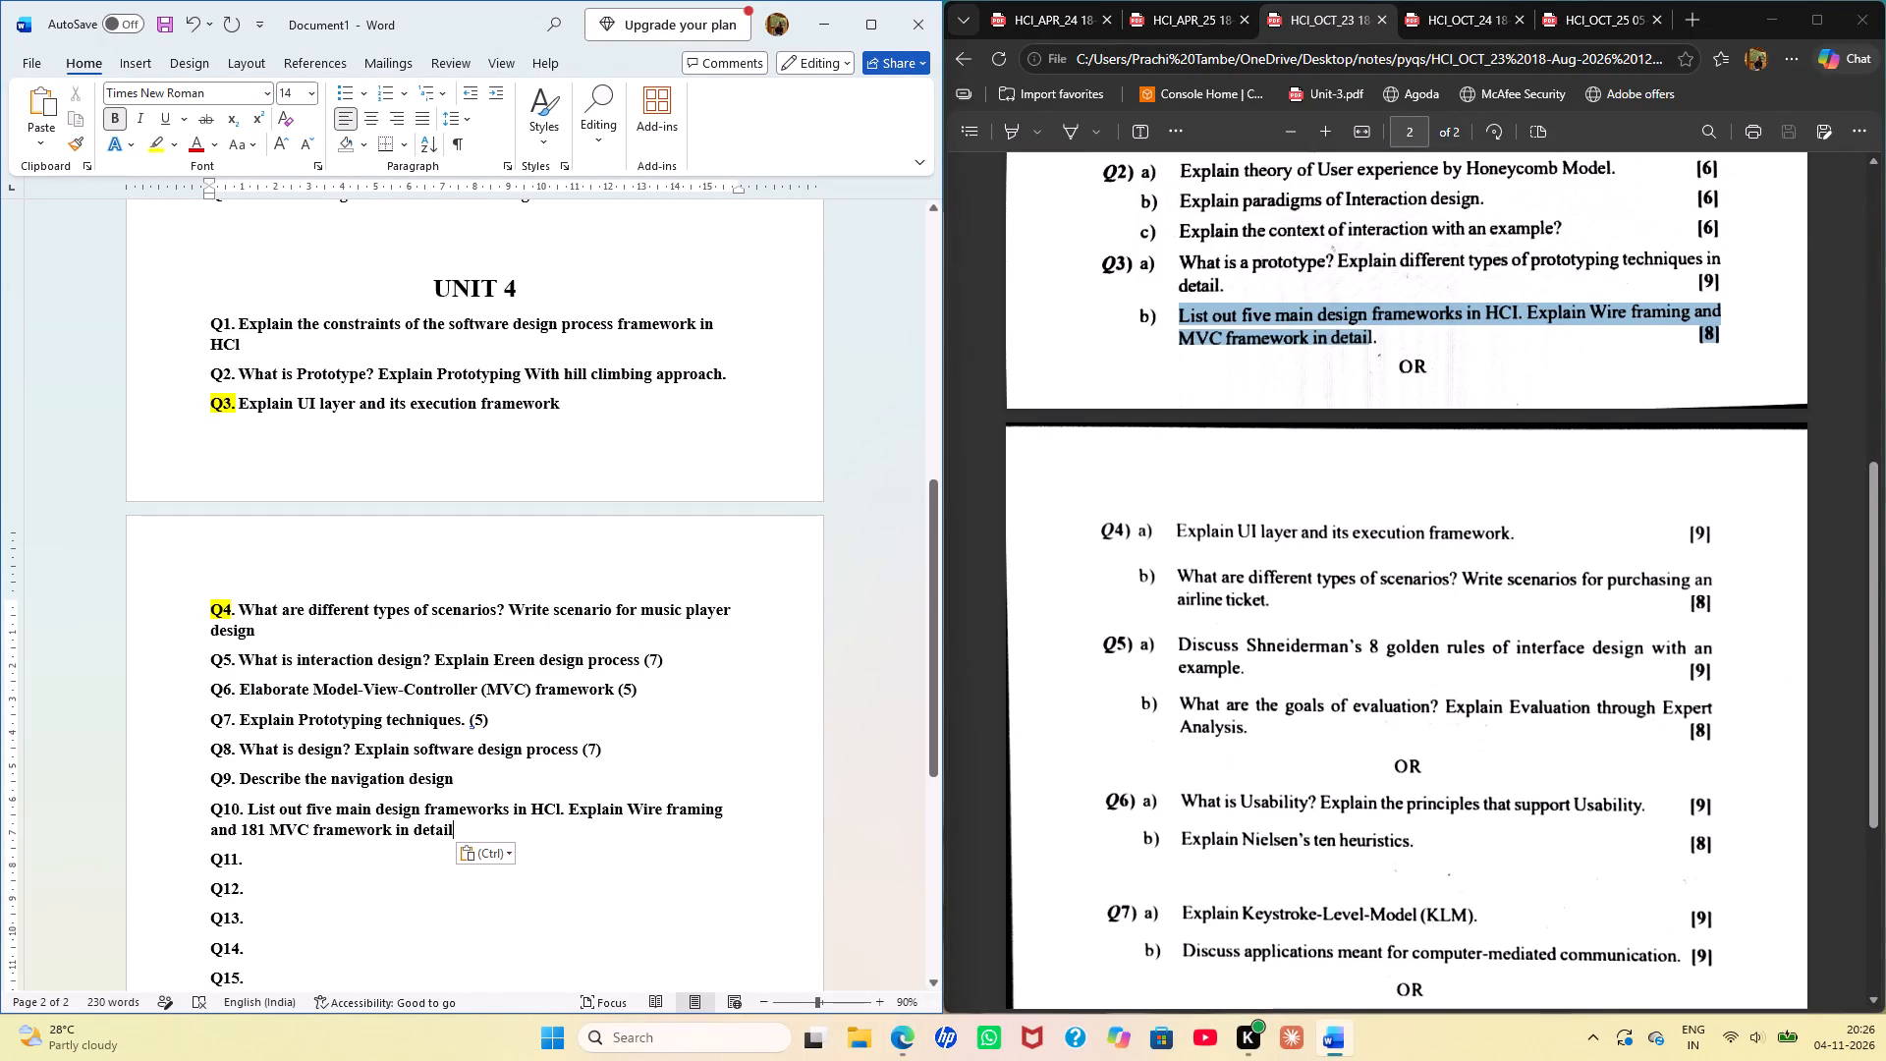
{"action": "left_click", "coordinate": [263, 834]}
{"action": "key", "text": "BackSpace"}
{"action": "key", "text": "BackSpace"}
{"action": "key", "text": "BackSpace"}
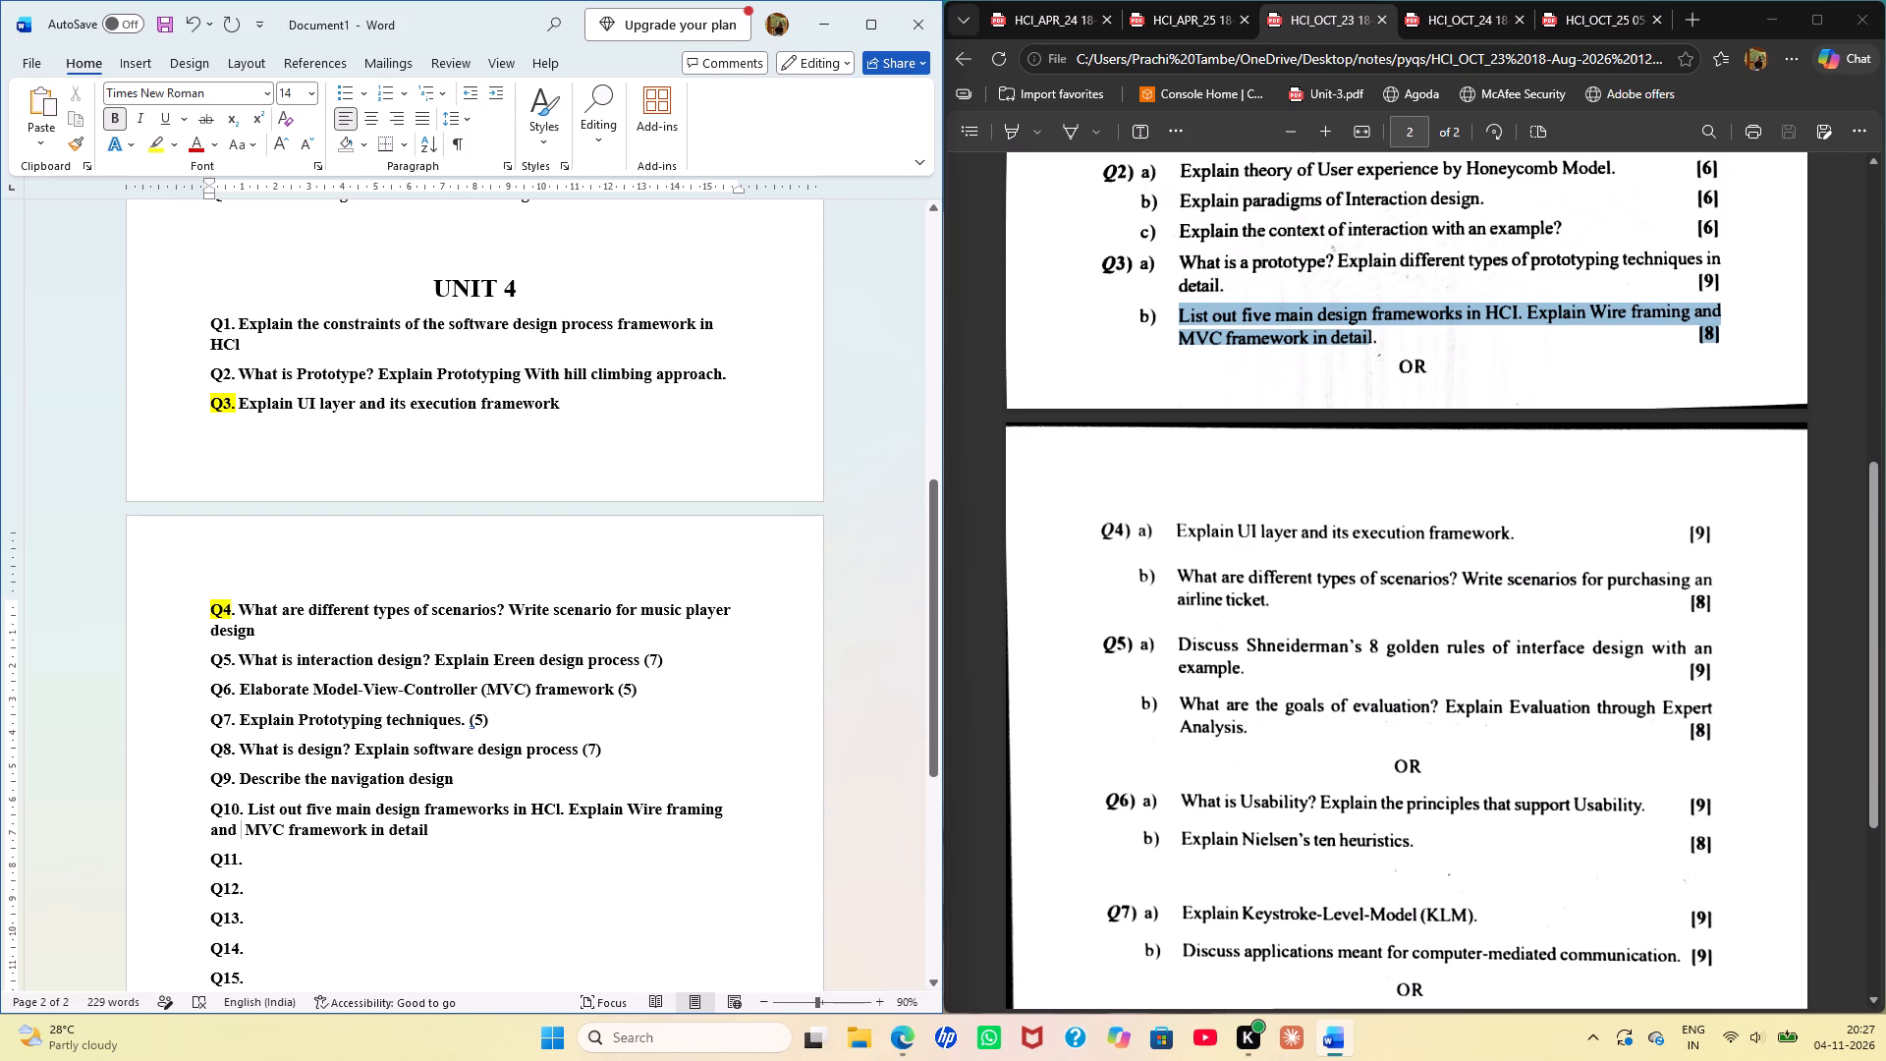
Copy Q3 a) on prototype types from HCI_OCT_23 in Edge into Unit 4 Q11. in Word, ending it with "in detail".
{"action": "left_click_drag", "start_coordinate": [1174, 259], "coordinate": [1204, 270]}
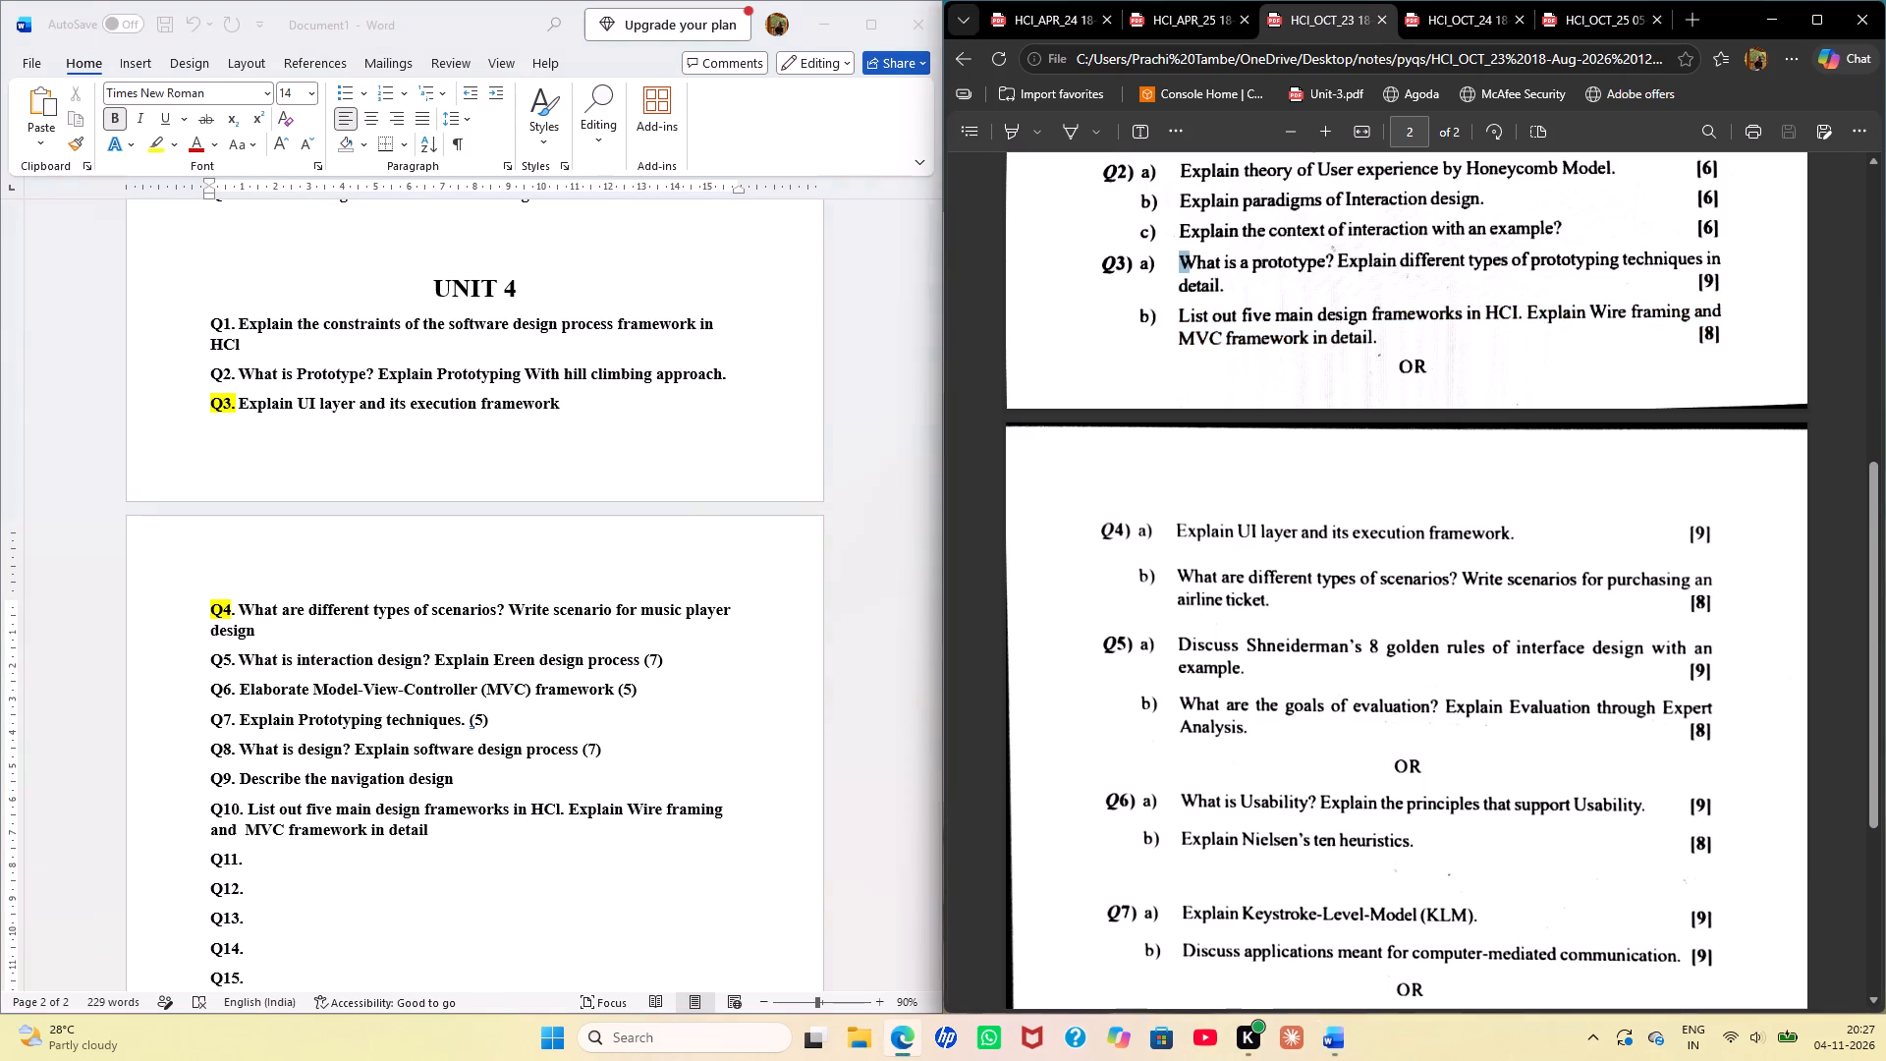
{"action": "left_click_drag", "start_coordinate": [1204, 270], "coordinate": [1263, 282]}
{"action": "left_click_drag", "start_coordinate": [1263, 282], "coordinate": [1718, 257]}
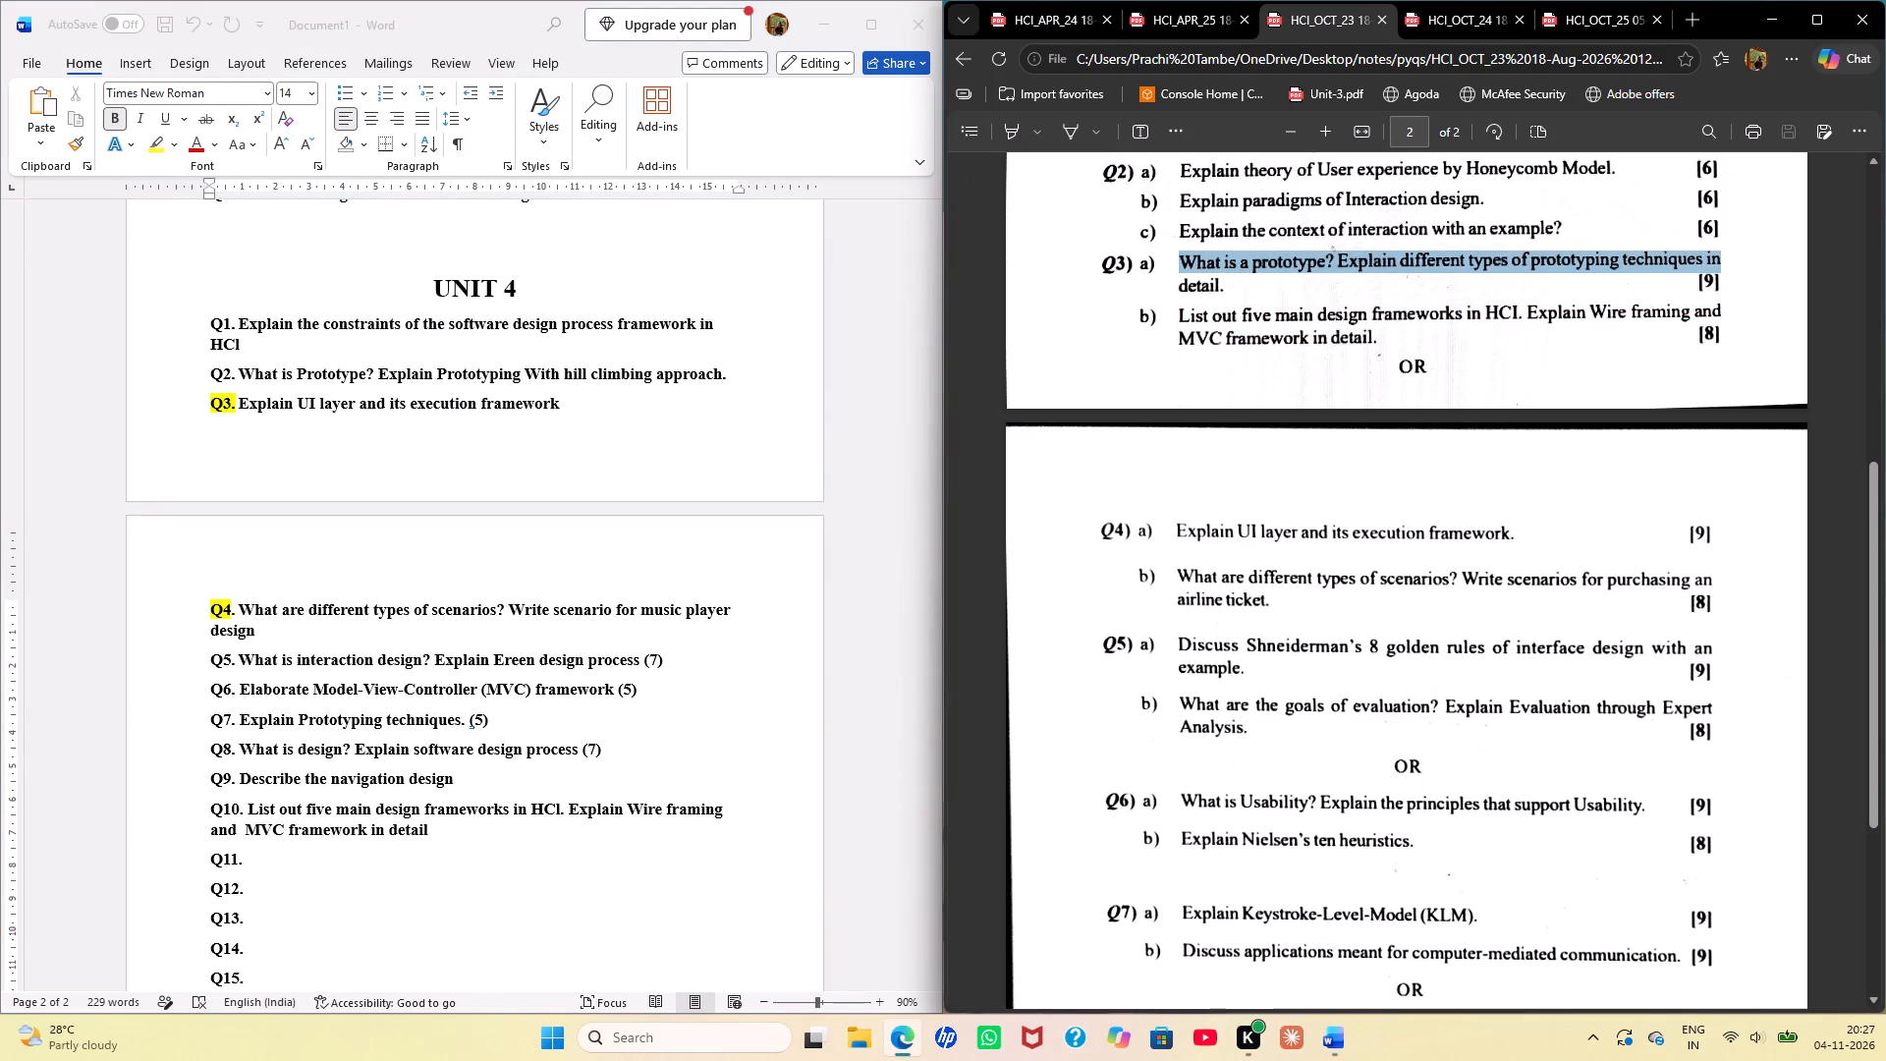
{"action": "left_click_drag", "start_coordinate": [1718, 257], "coordinate": [1721, 257]}
{"action": "key", "text": "ctrl+c"}
{"action": "left_click", "coordinate": [262, 863]}
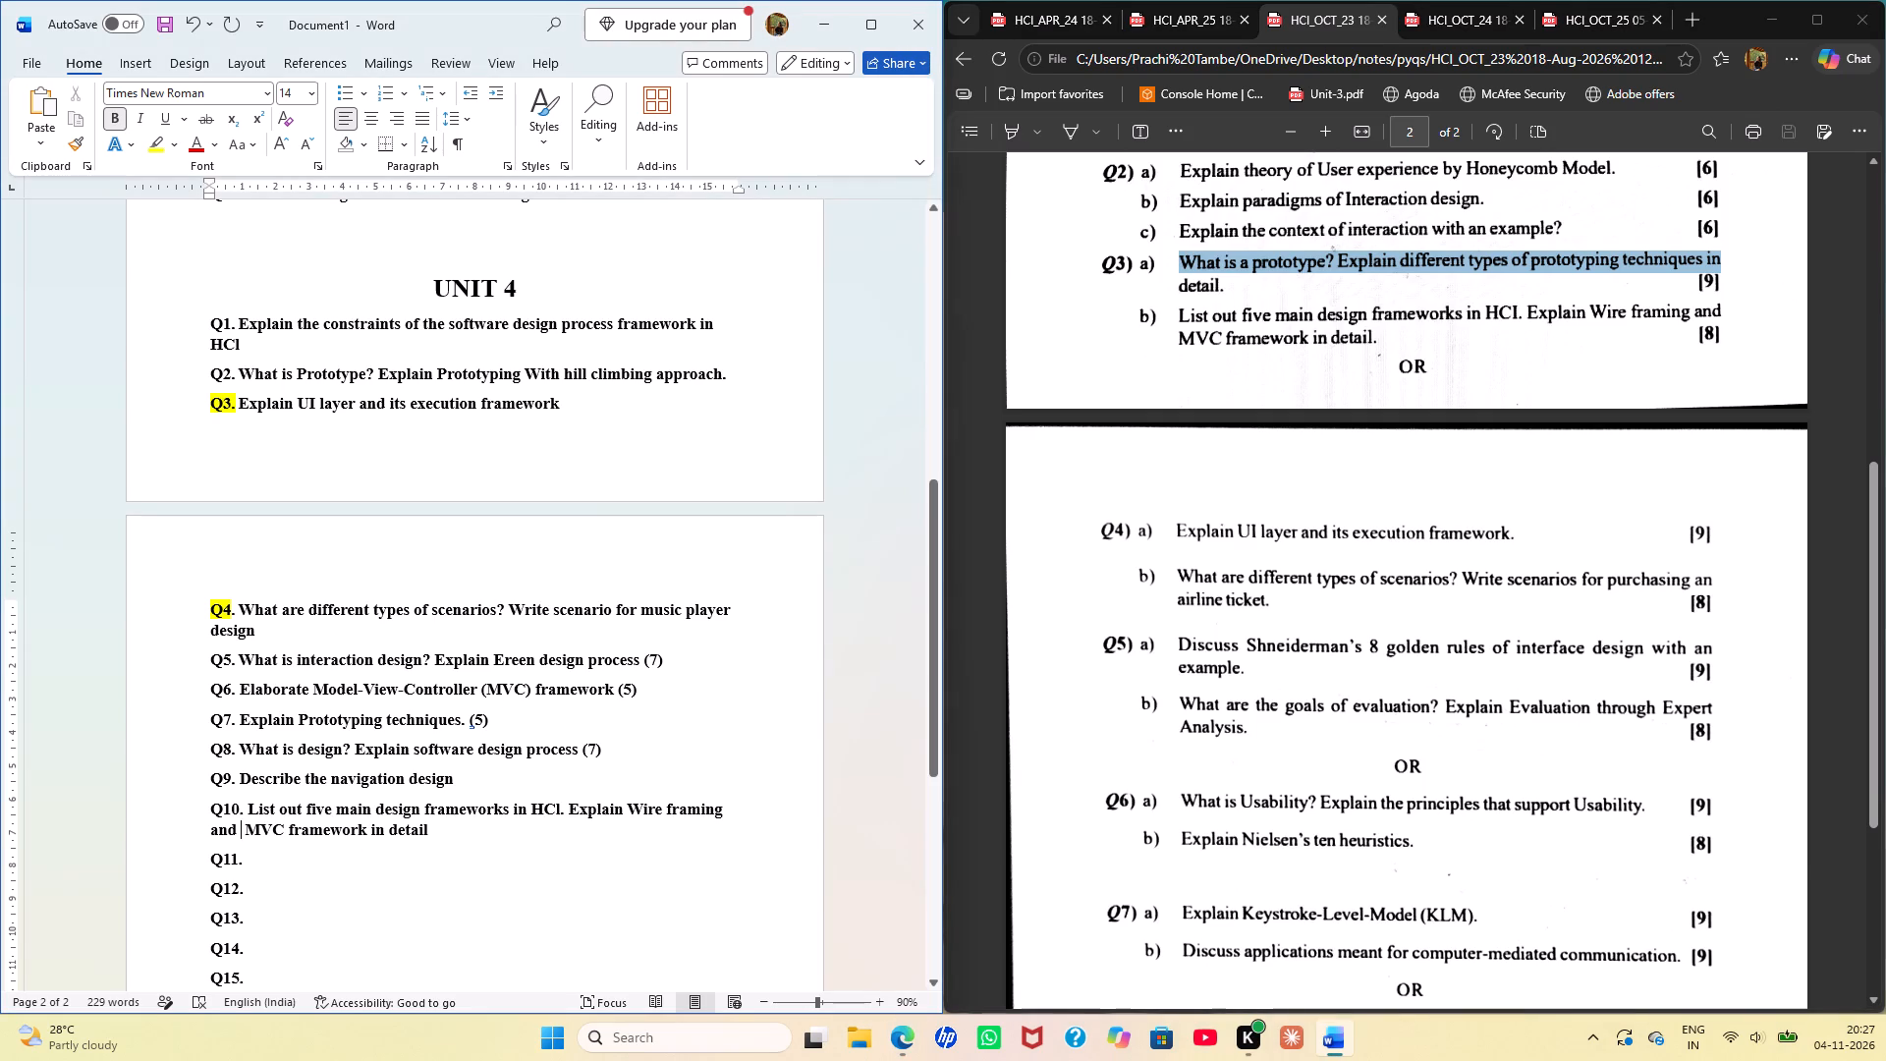
{"action": "left_click", "coordinate": [249, 860]}
{"action": "key", "text": "space"}
{"action": "key", "text": "ctrl+v"}
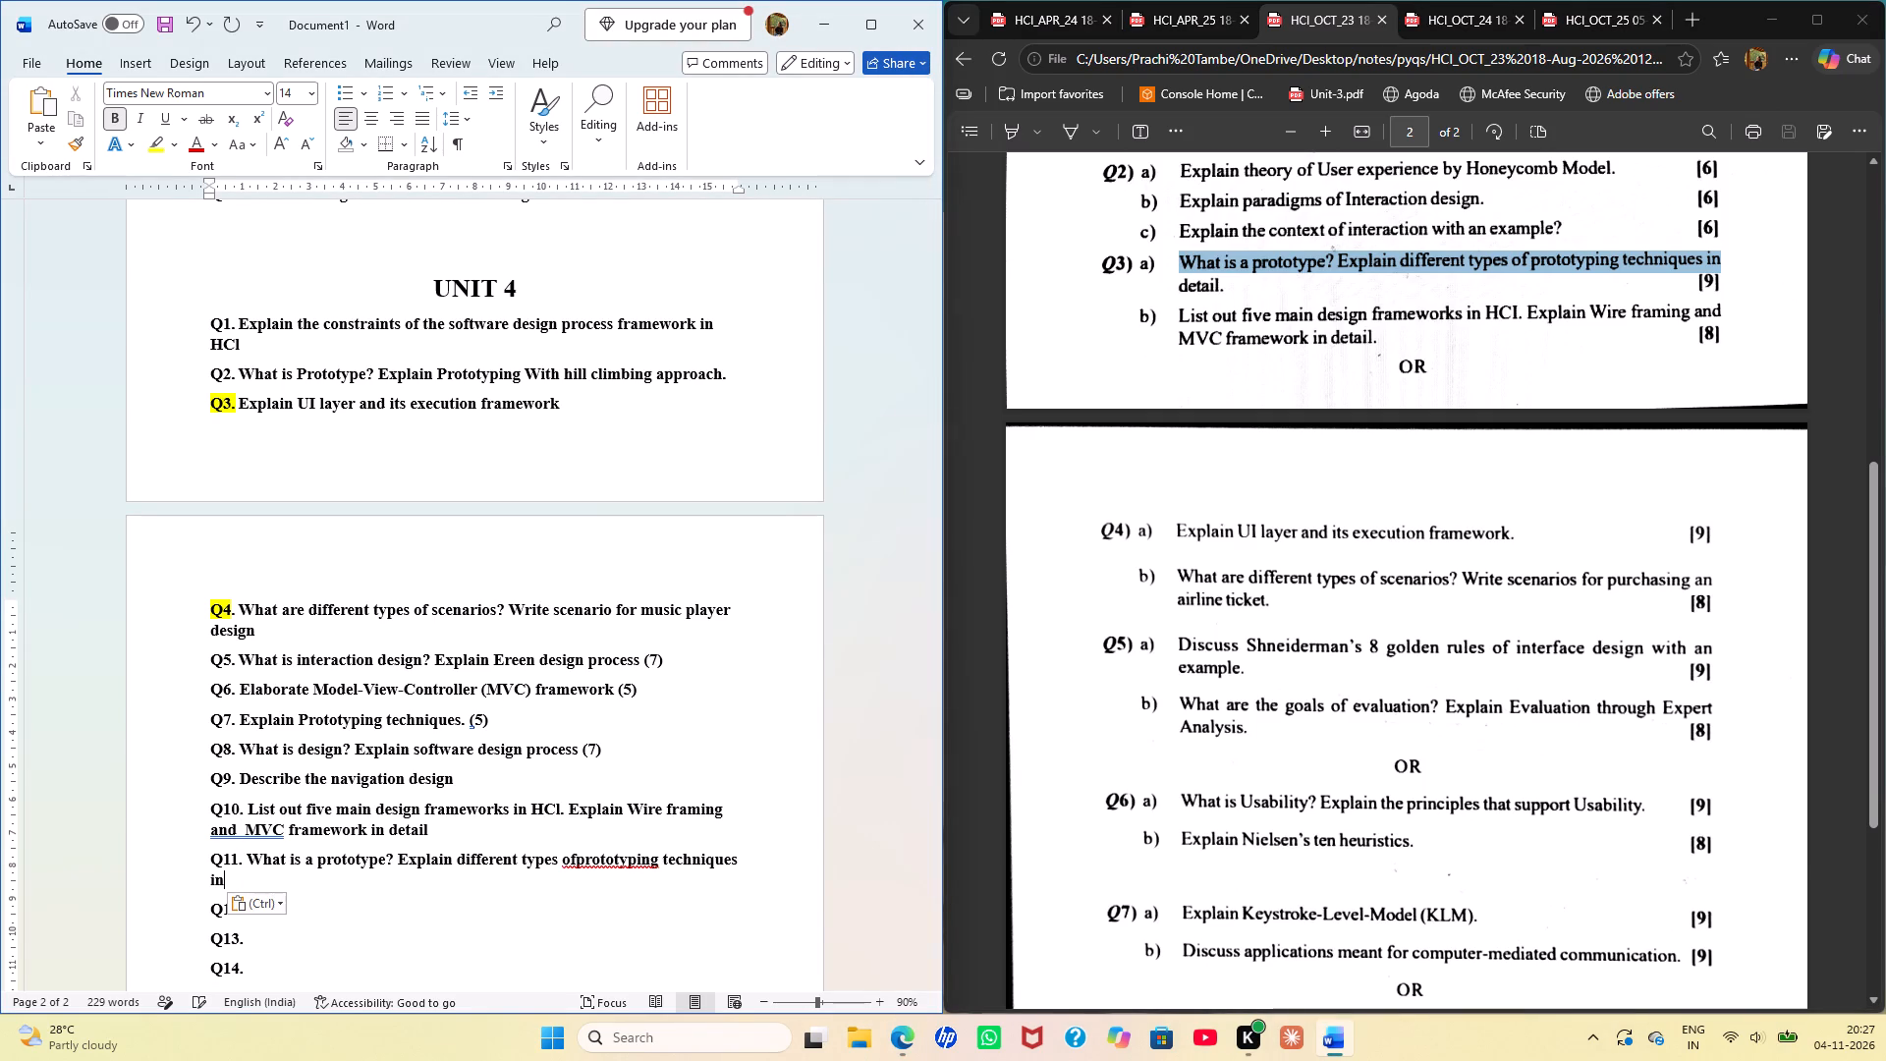
{"action": "key", "text": "space"}
{"action": "type", "text": "detail"}
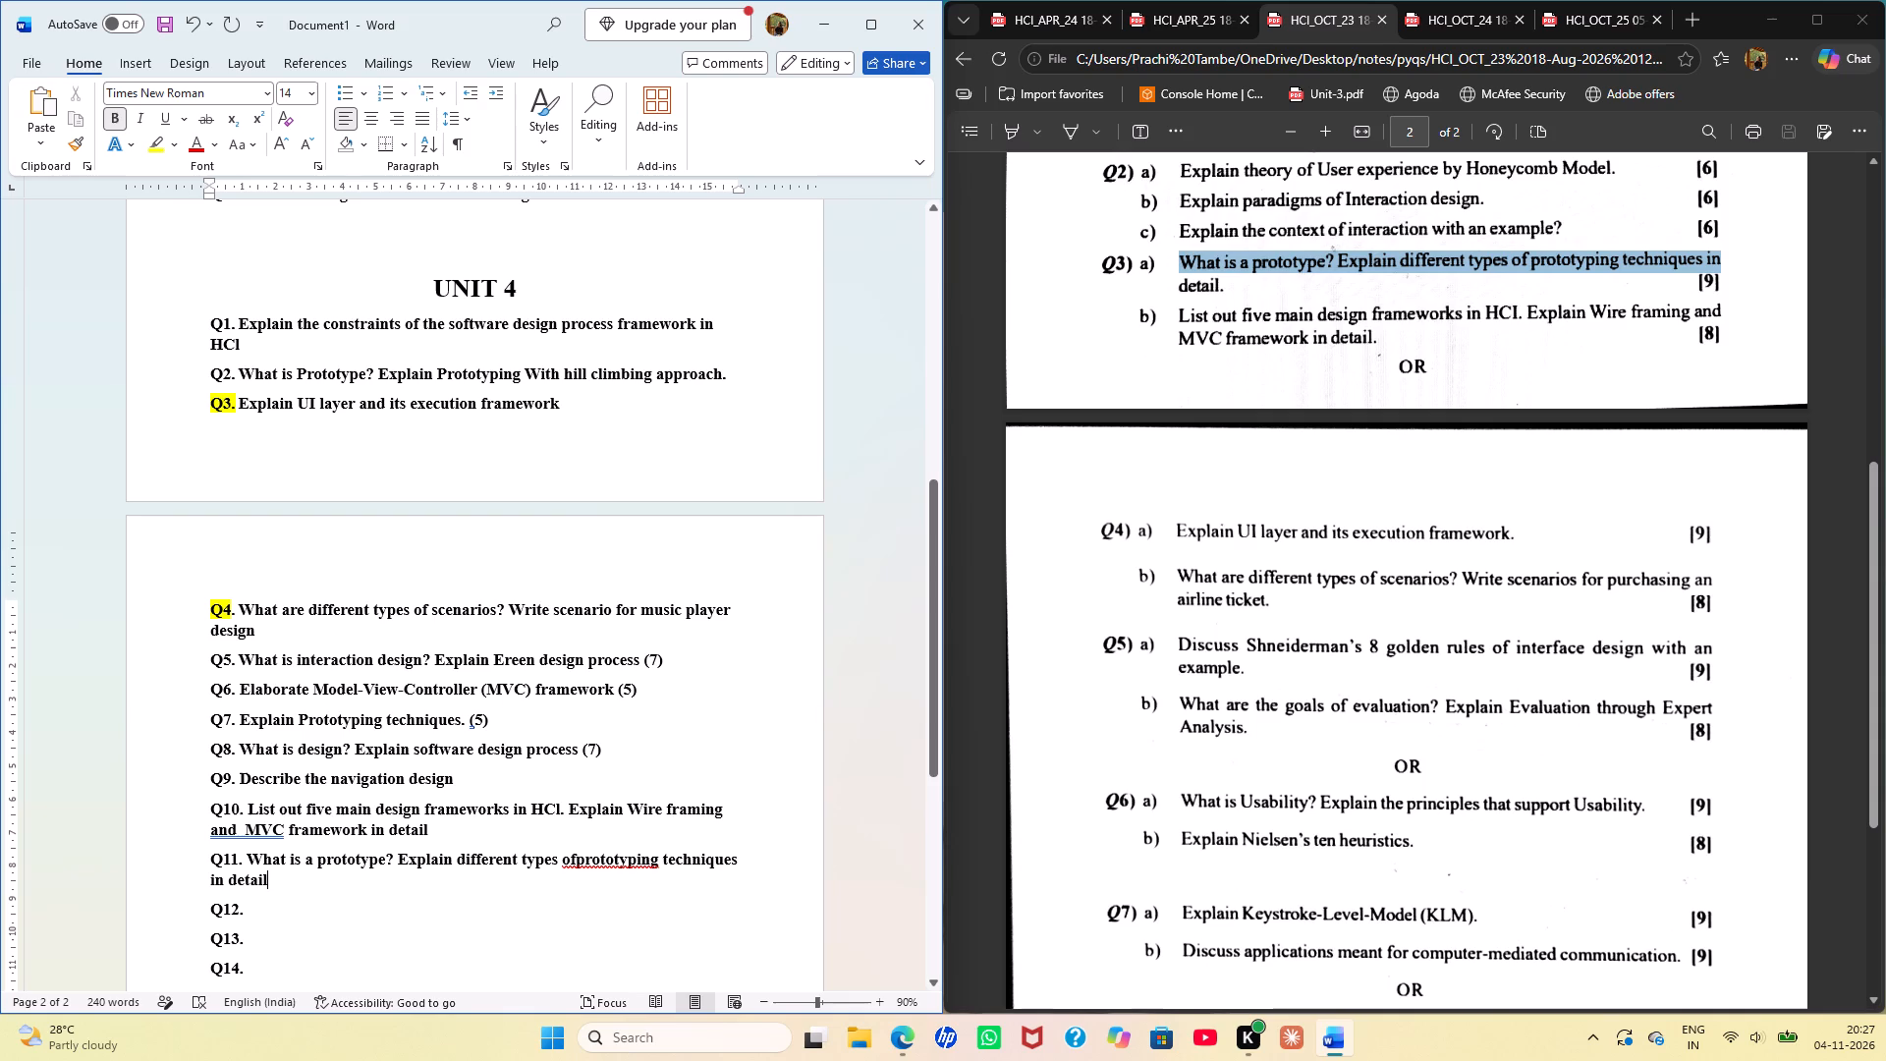
Correct the spacing in "of prototyping" in Unit 4 Q11. and before "MVC" in Q10.
{"action": "left_click", "coordinate": [575, 866]}
{"action": "key", "text": "space"}
{"action": "key", "text": "space"}
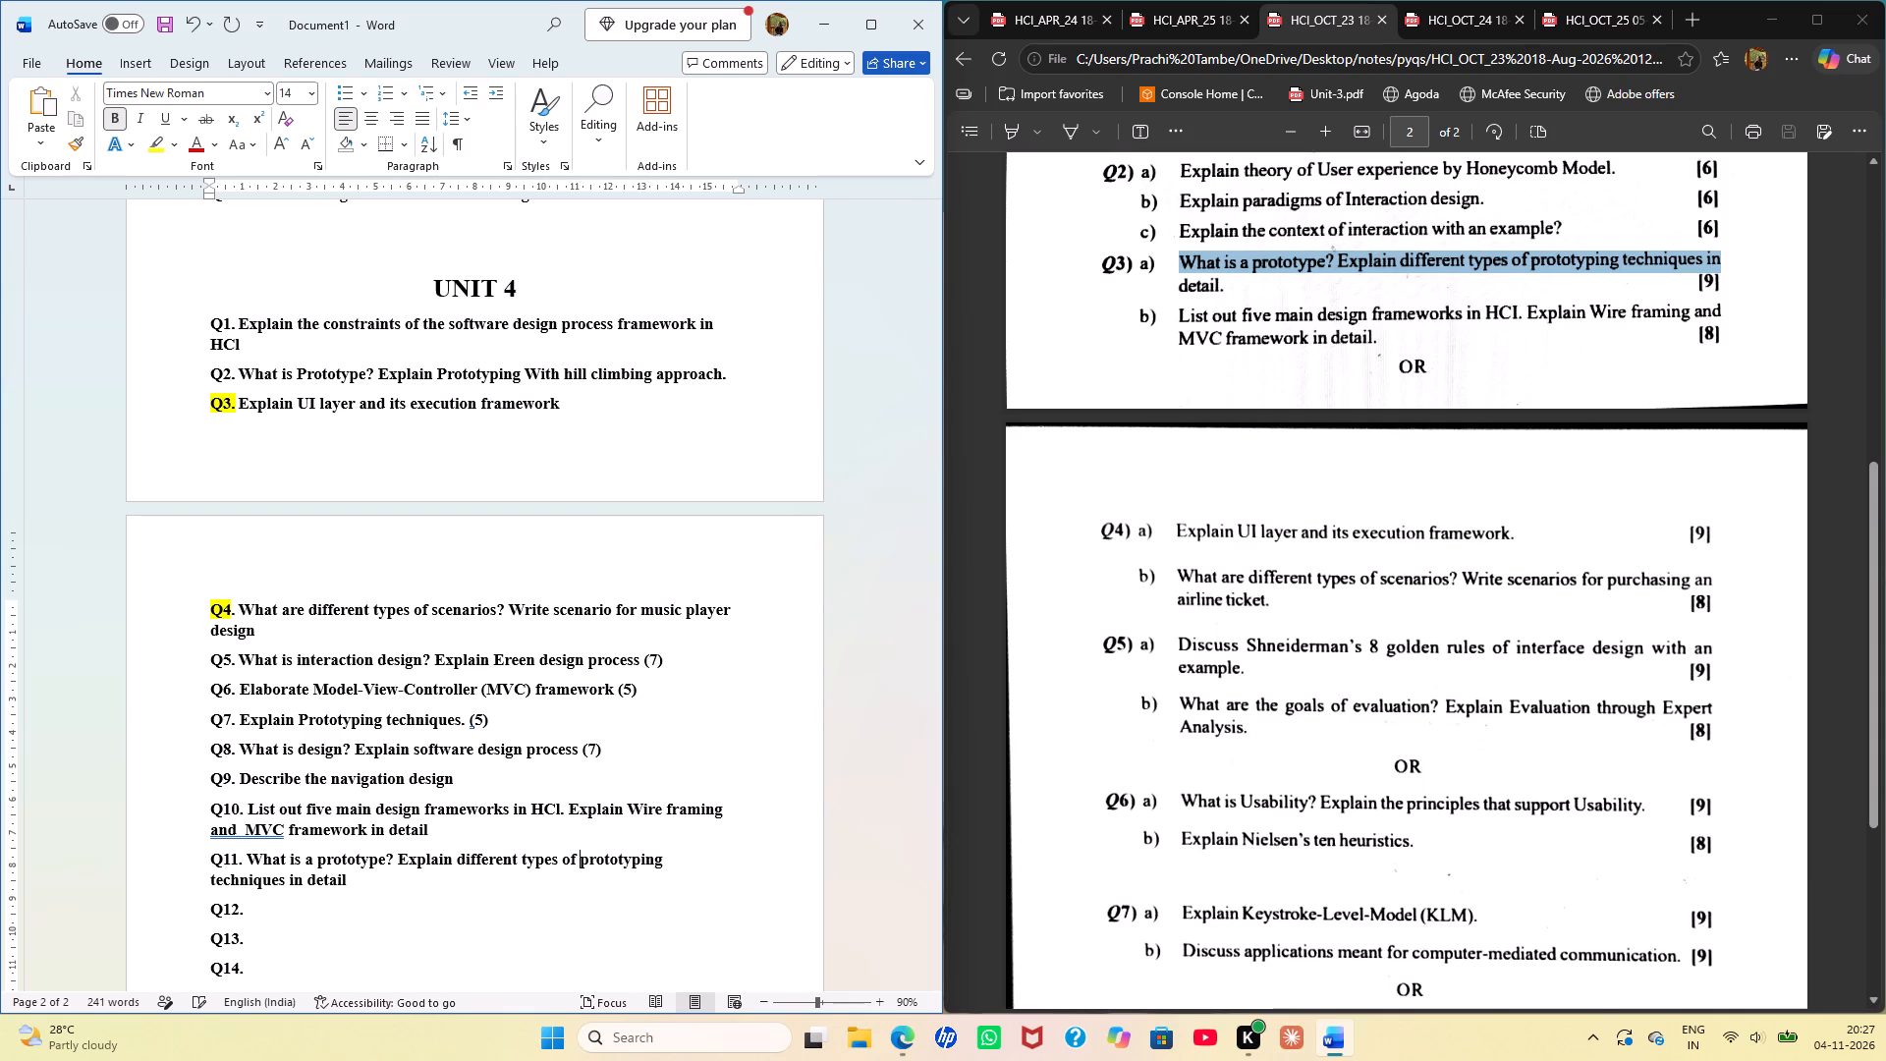
{"action": "left_click", "coordinate": [245, 832]}
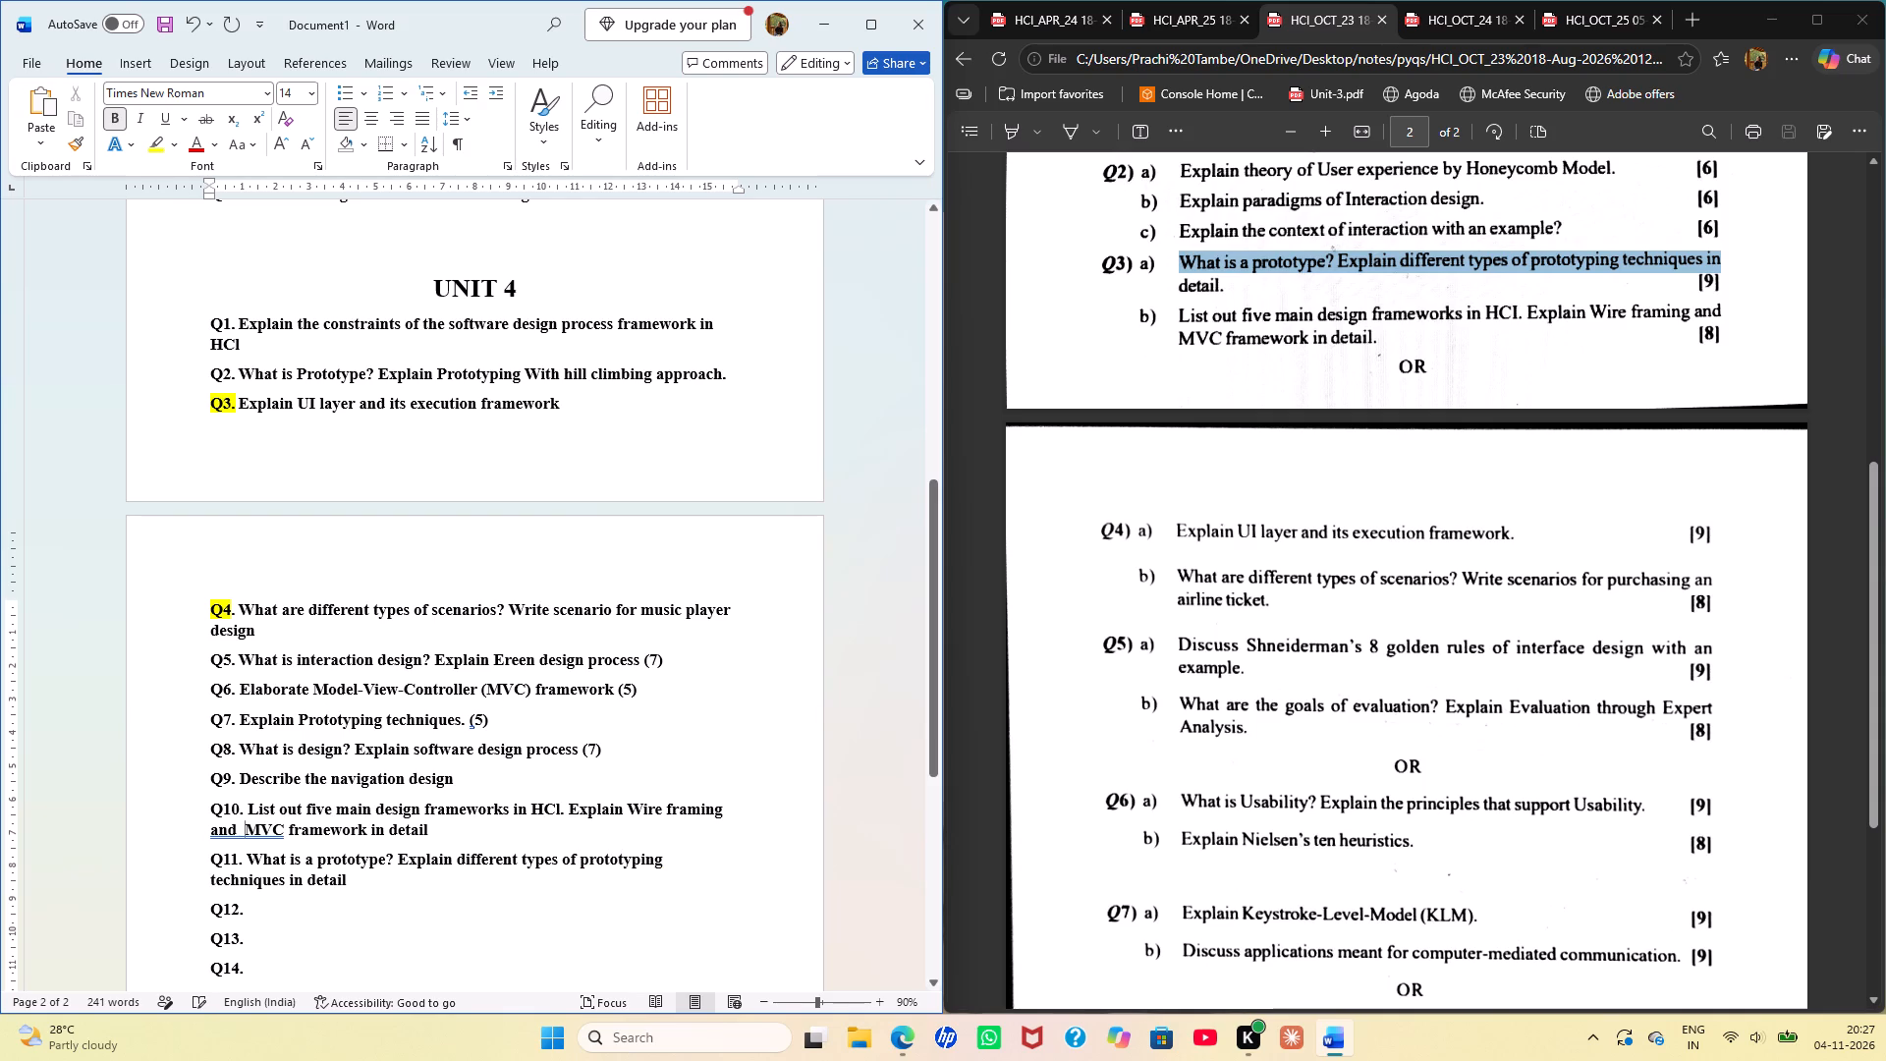
{"action": "key", "text": "BackSpace"}
Copy the MVC pattern question, Q3 b), from the HCI_OCT_24 paper in Edge into Unit 4 Q12. in Word.
{"action": "scroll", "coordinate": [392, 944], "scroll_direction": "down", "scroll_amount": 1}
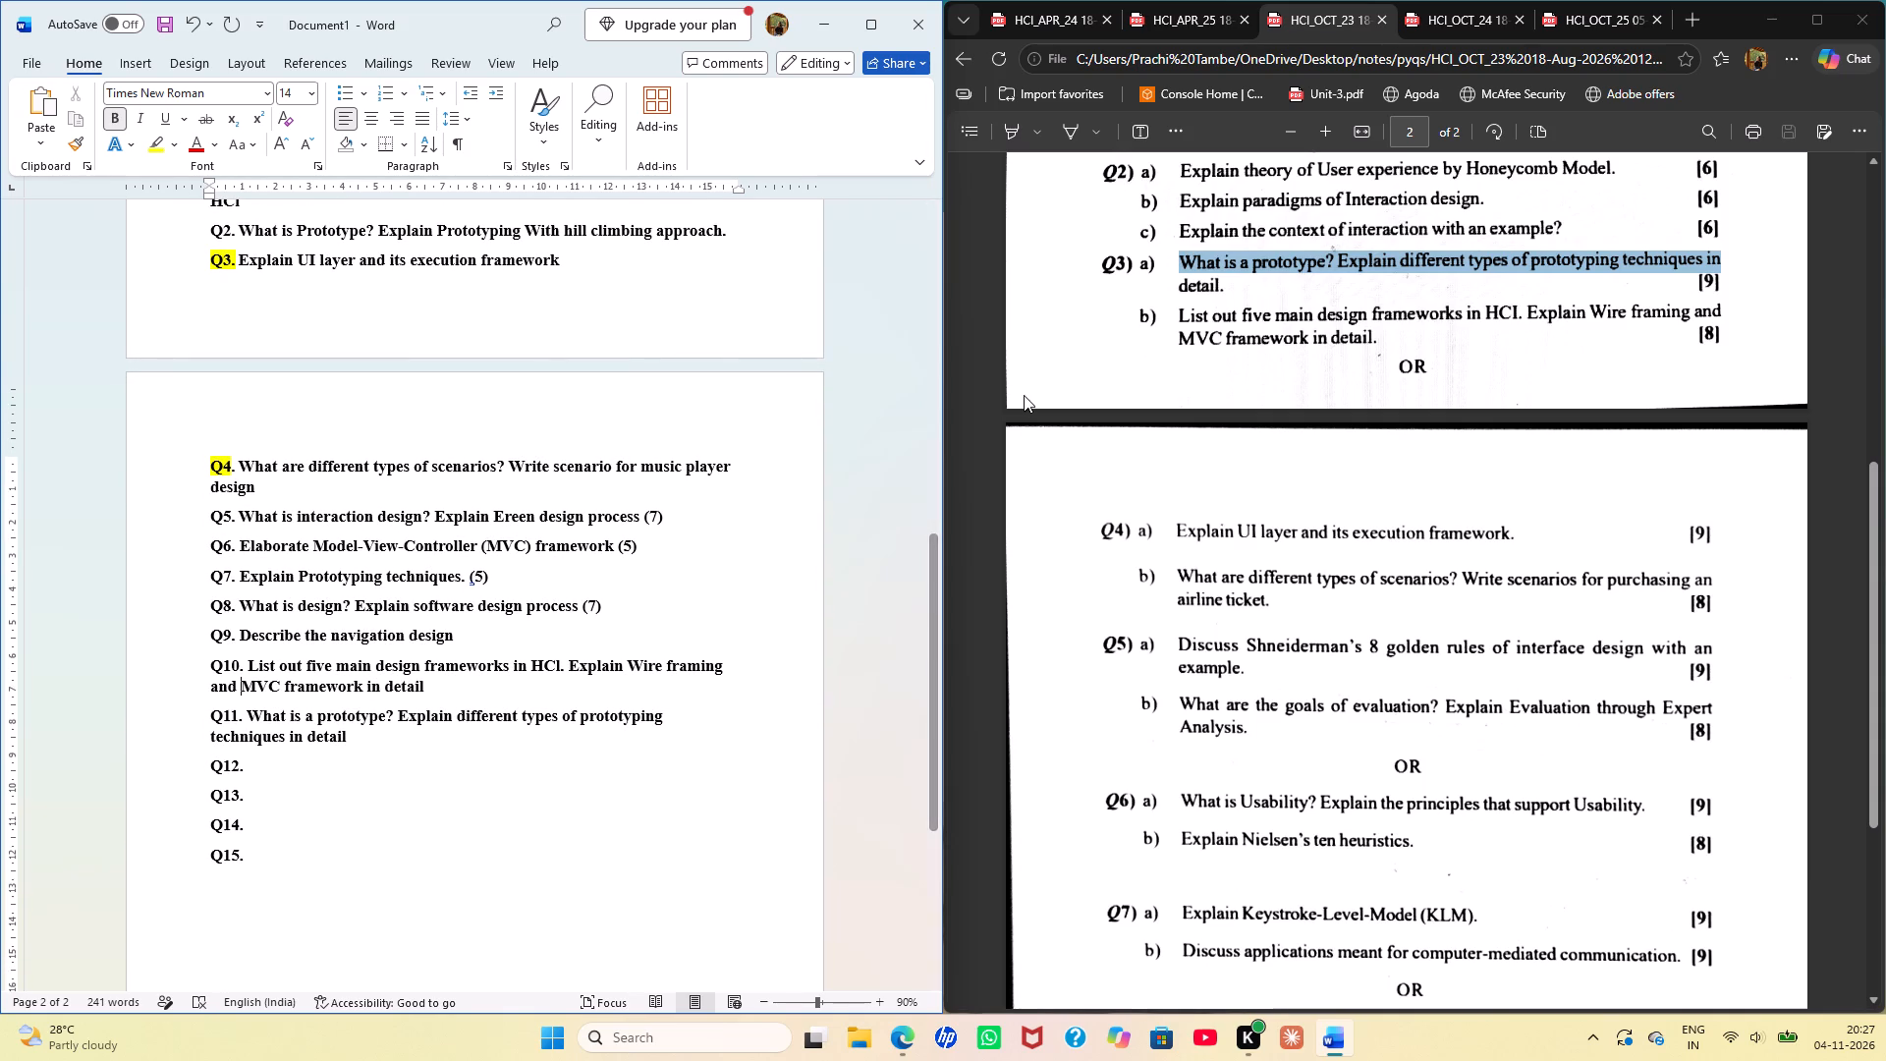
{"action": "left_click", "coordinate": [1458, 22]}
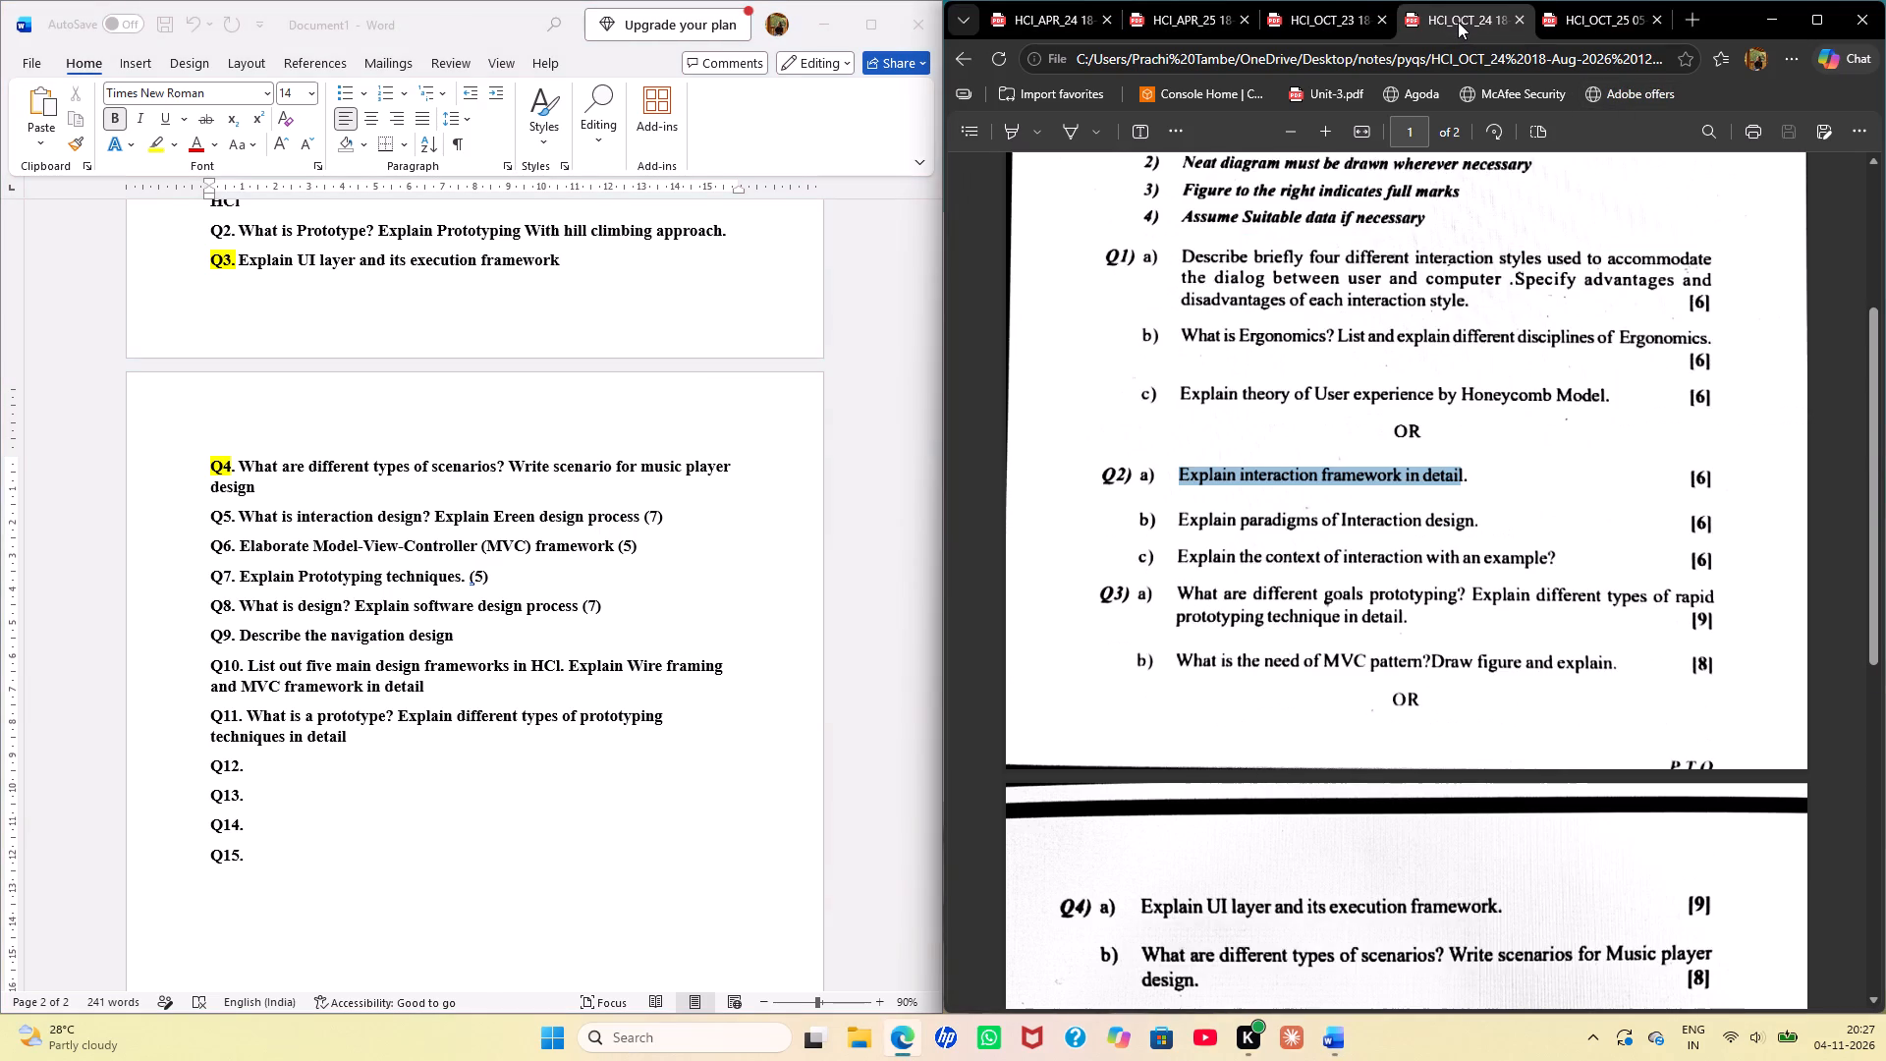
{"action": "left_click", "coordinate": [1337, 487]}
{"action": "scroll", "coordinate": [1337, 487], "scroll_direction": "down", "scroll_amount": 1}
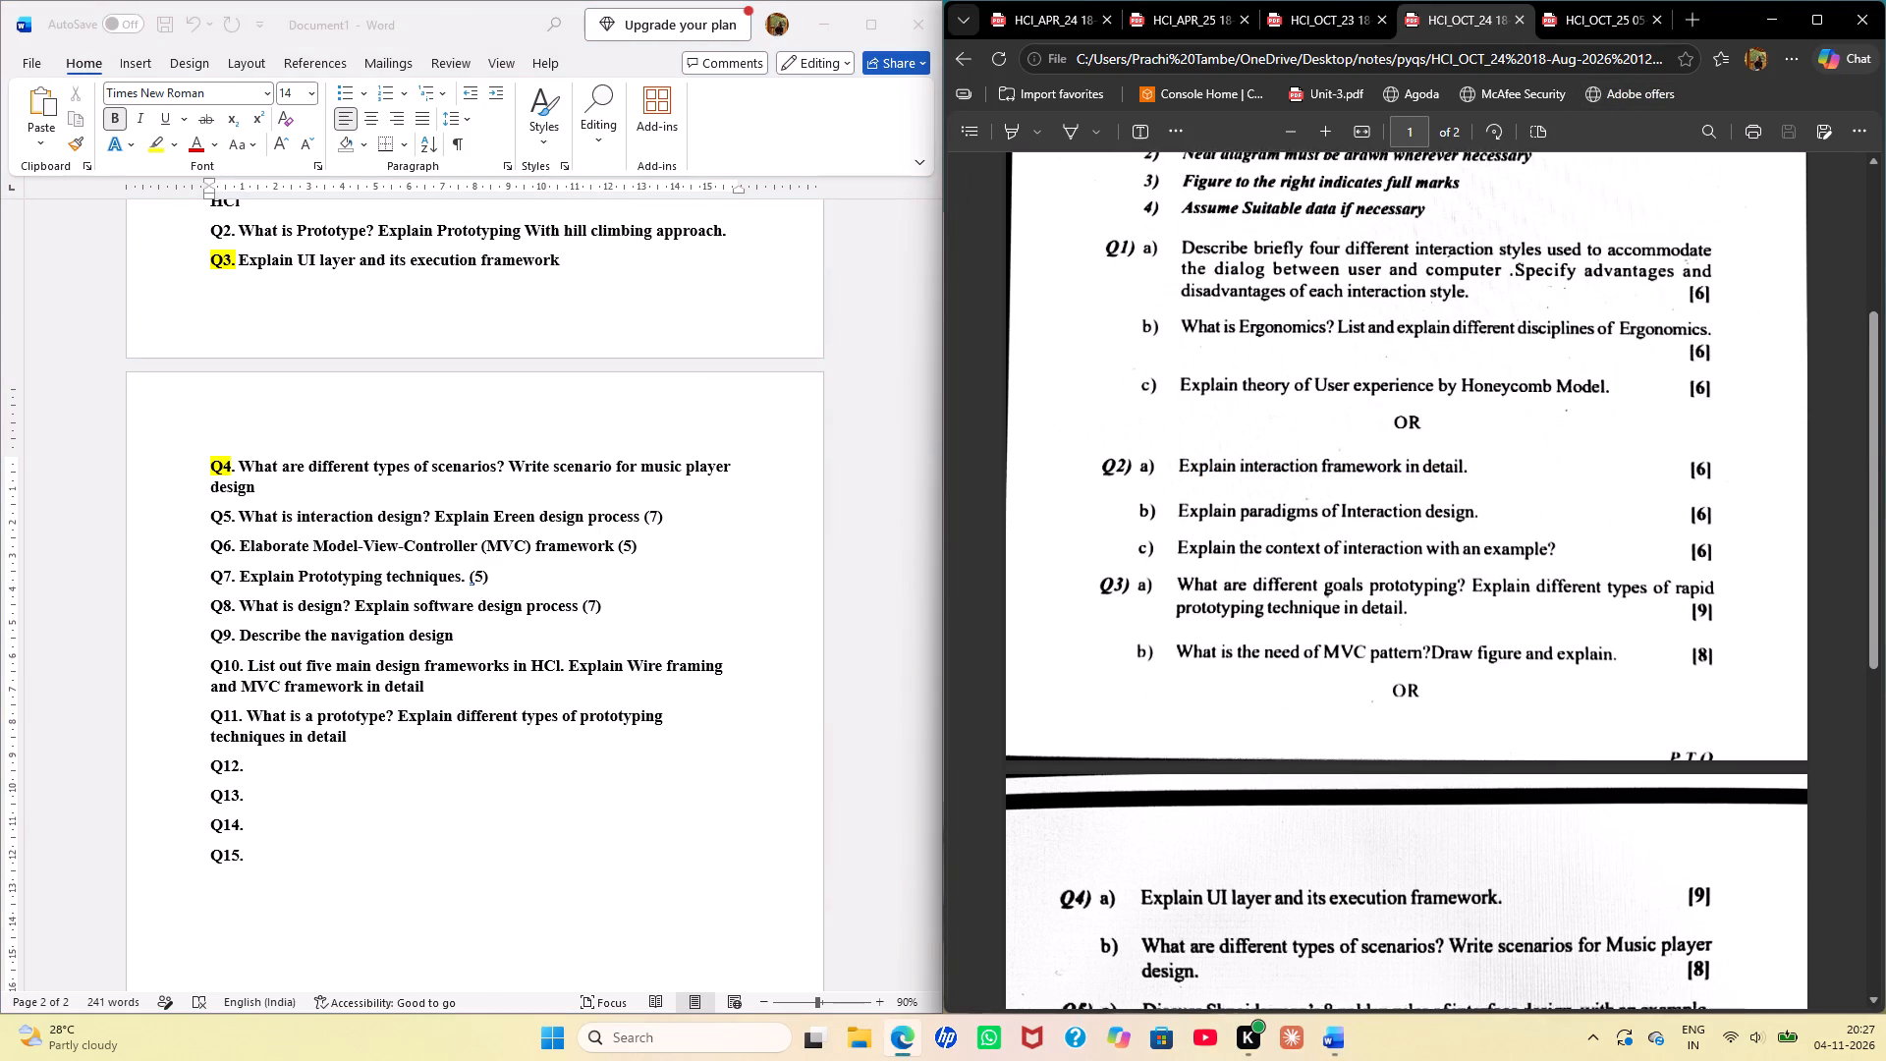
{"action": "scroll", "coordinate": [1337, 487], "scroll_direction": "down", "scroll_amount": 2}
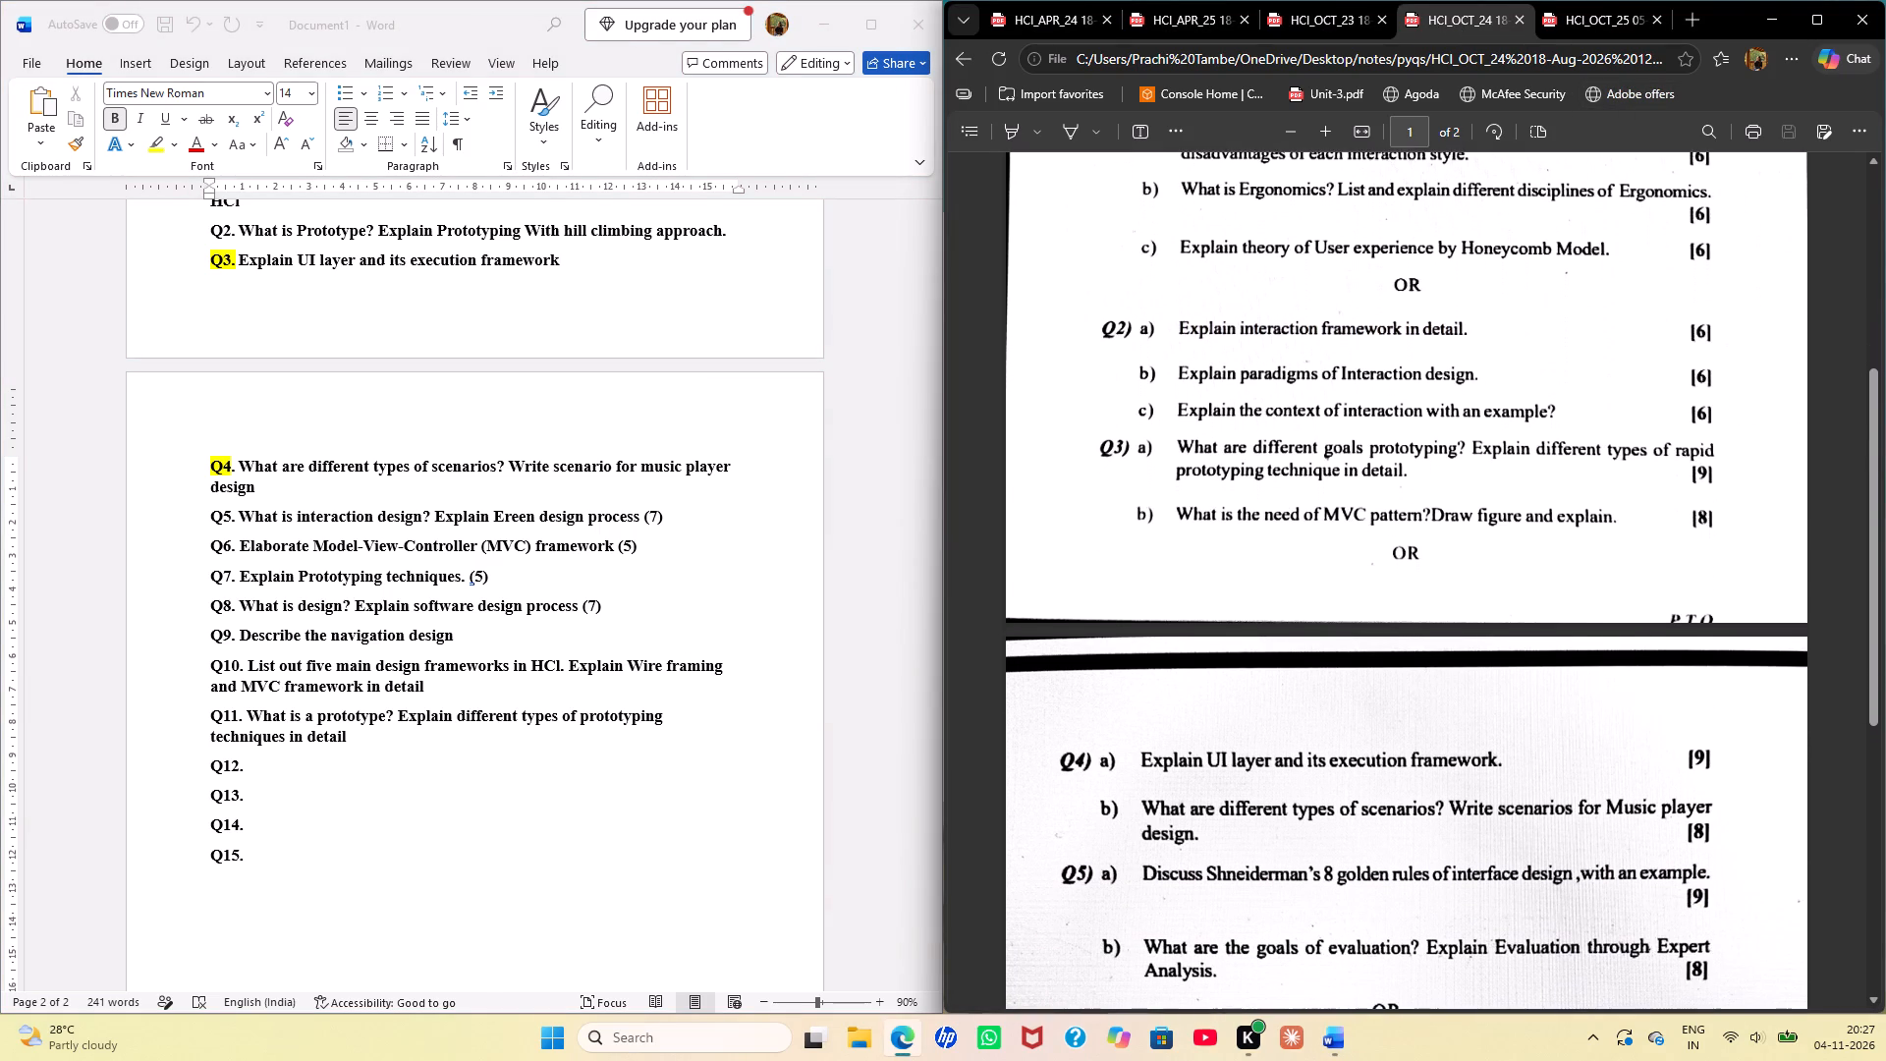
{"action": "scroll", "coordinate": [1337, 487], "scroll_direction": "down", "scroll_amount": 1}
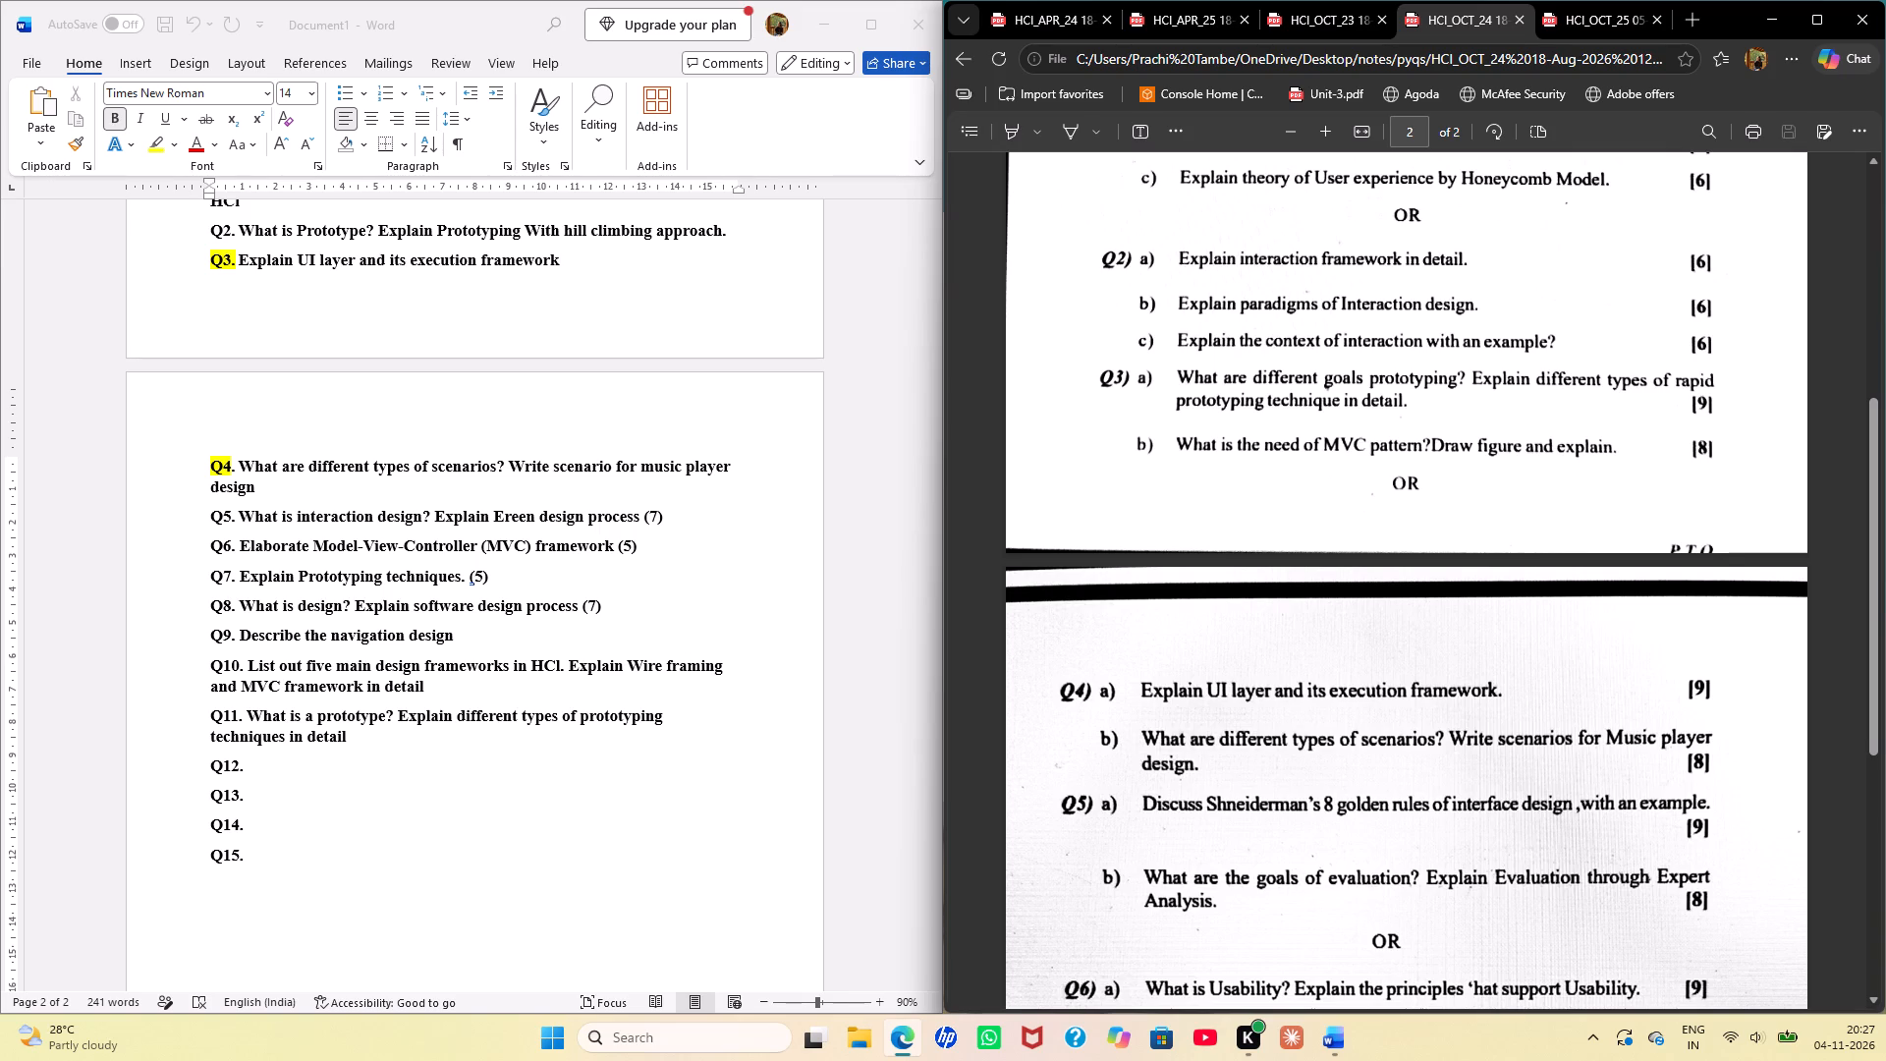
{"action": "left_click_drag", "start_coordinate": [1178, 441], "coordinate": [1618, 445]}
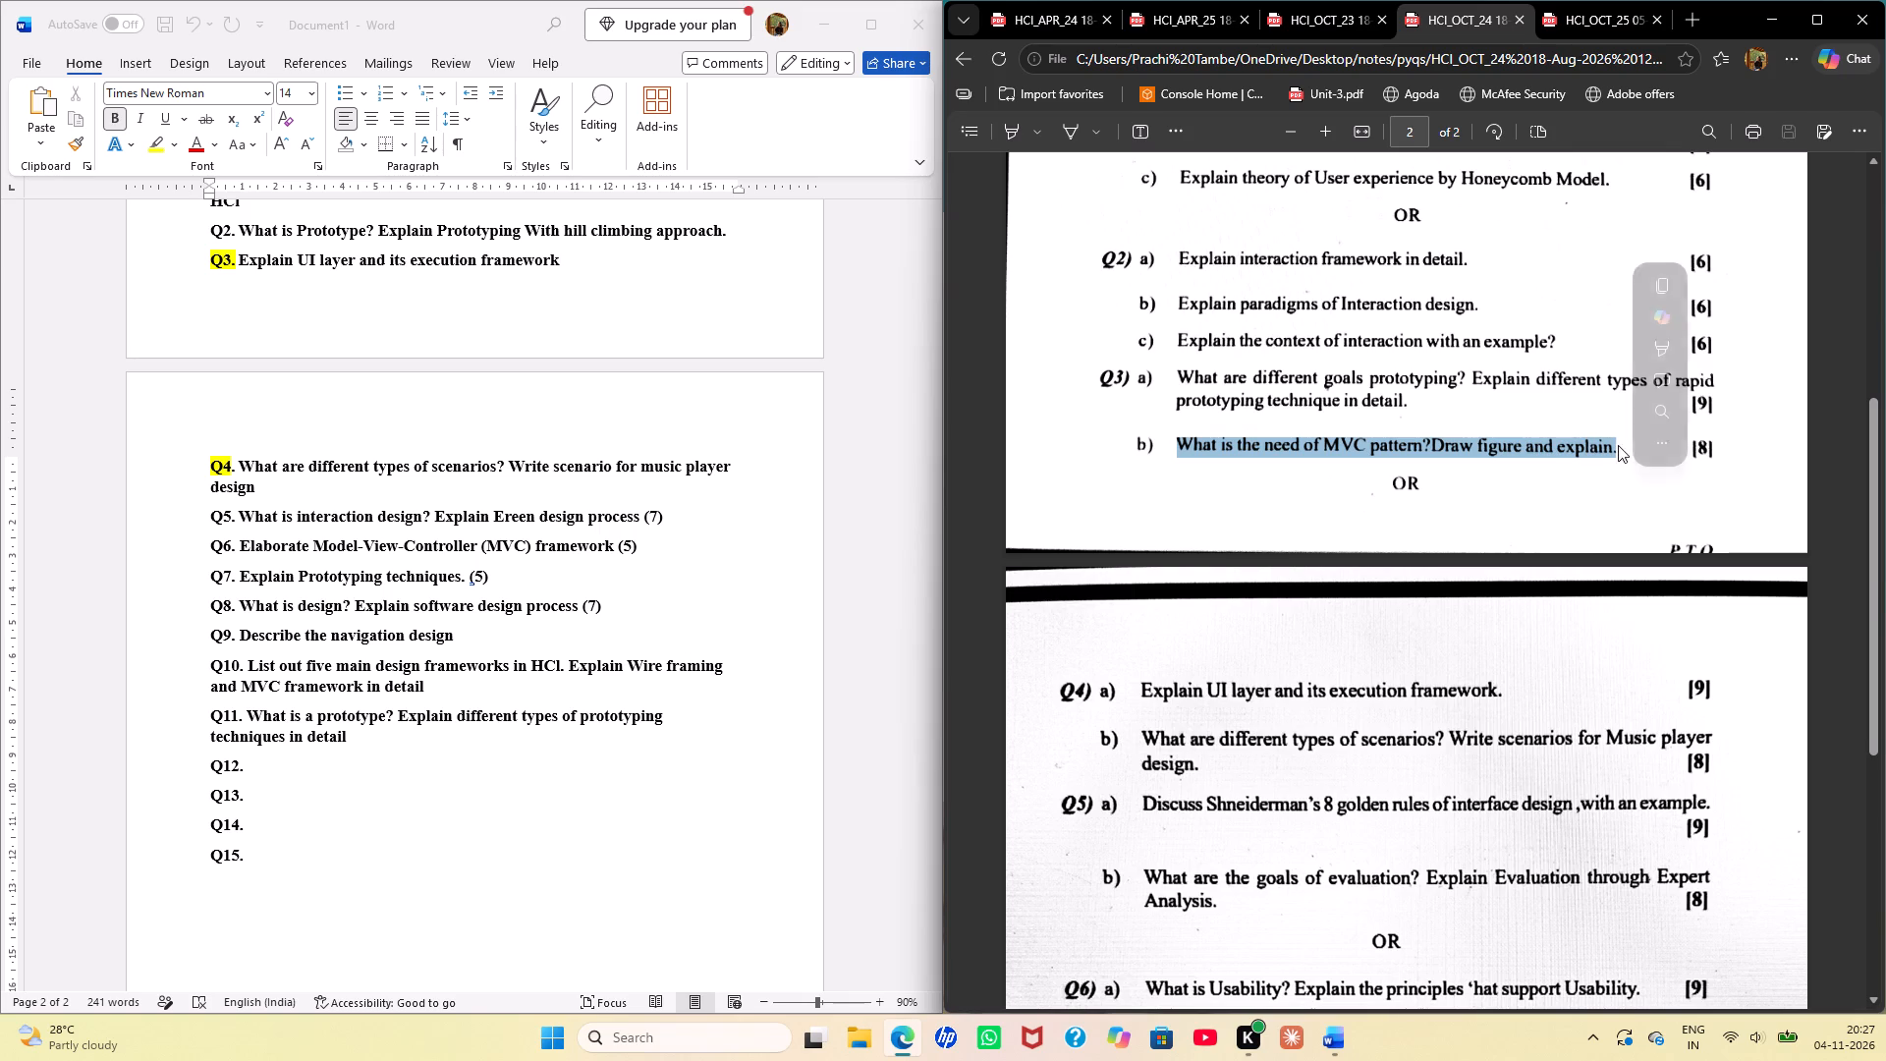
{"action": "key", "text": "ctrl+c"}
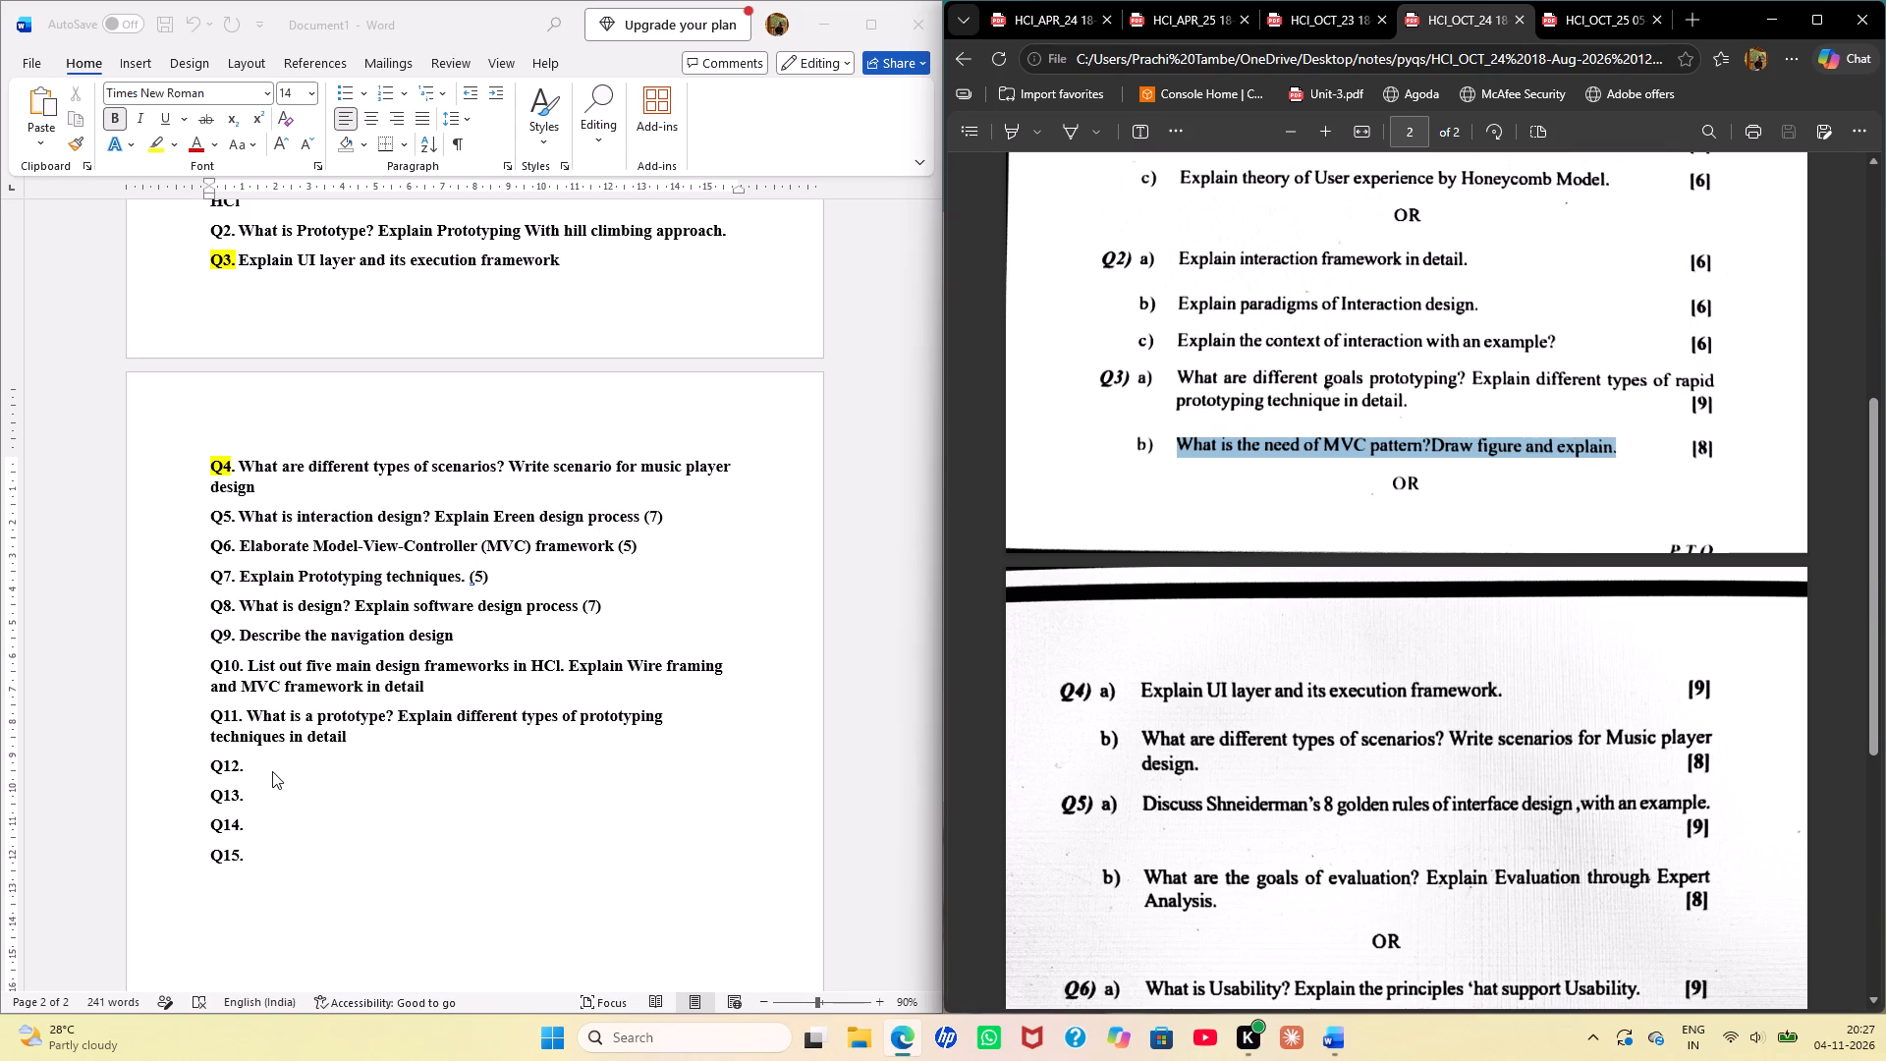
{"action": "left_click", "coordinate": [266, 769]}
{"action": "left_click", "coordinate": [256, 767]}
{"action": "key", "text": "space"}
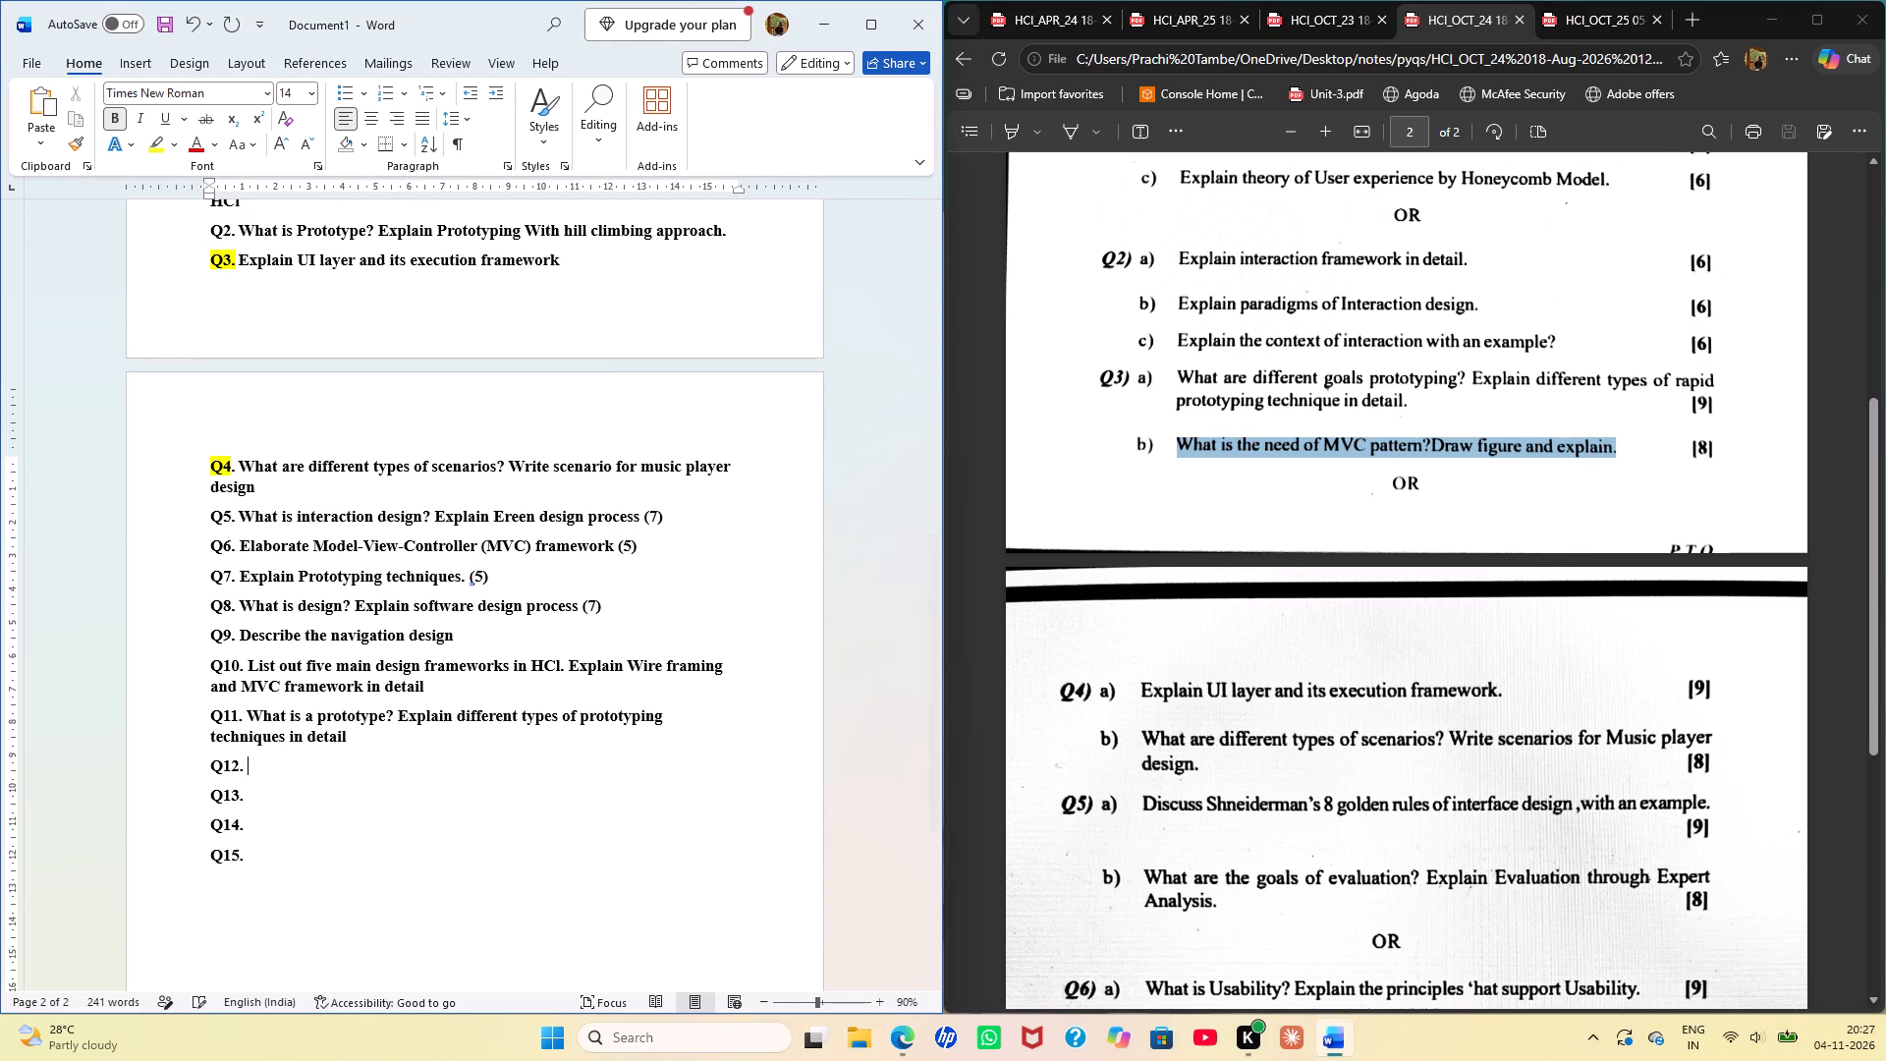
{"action": "key", "text": "ctrl+v"}
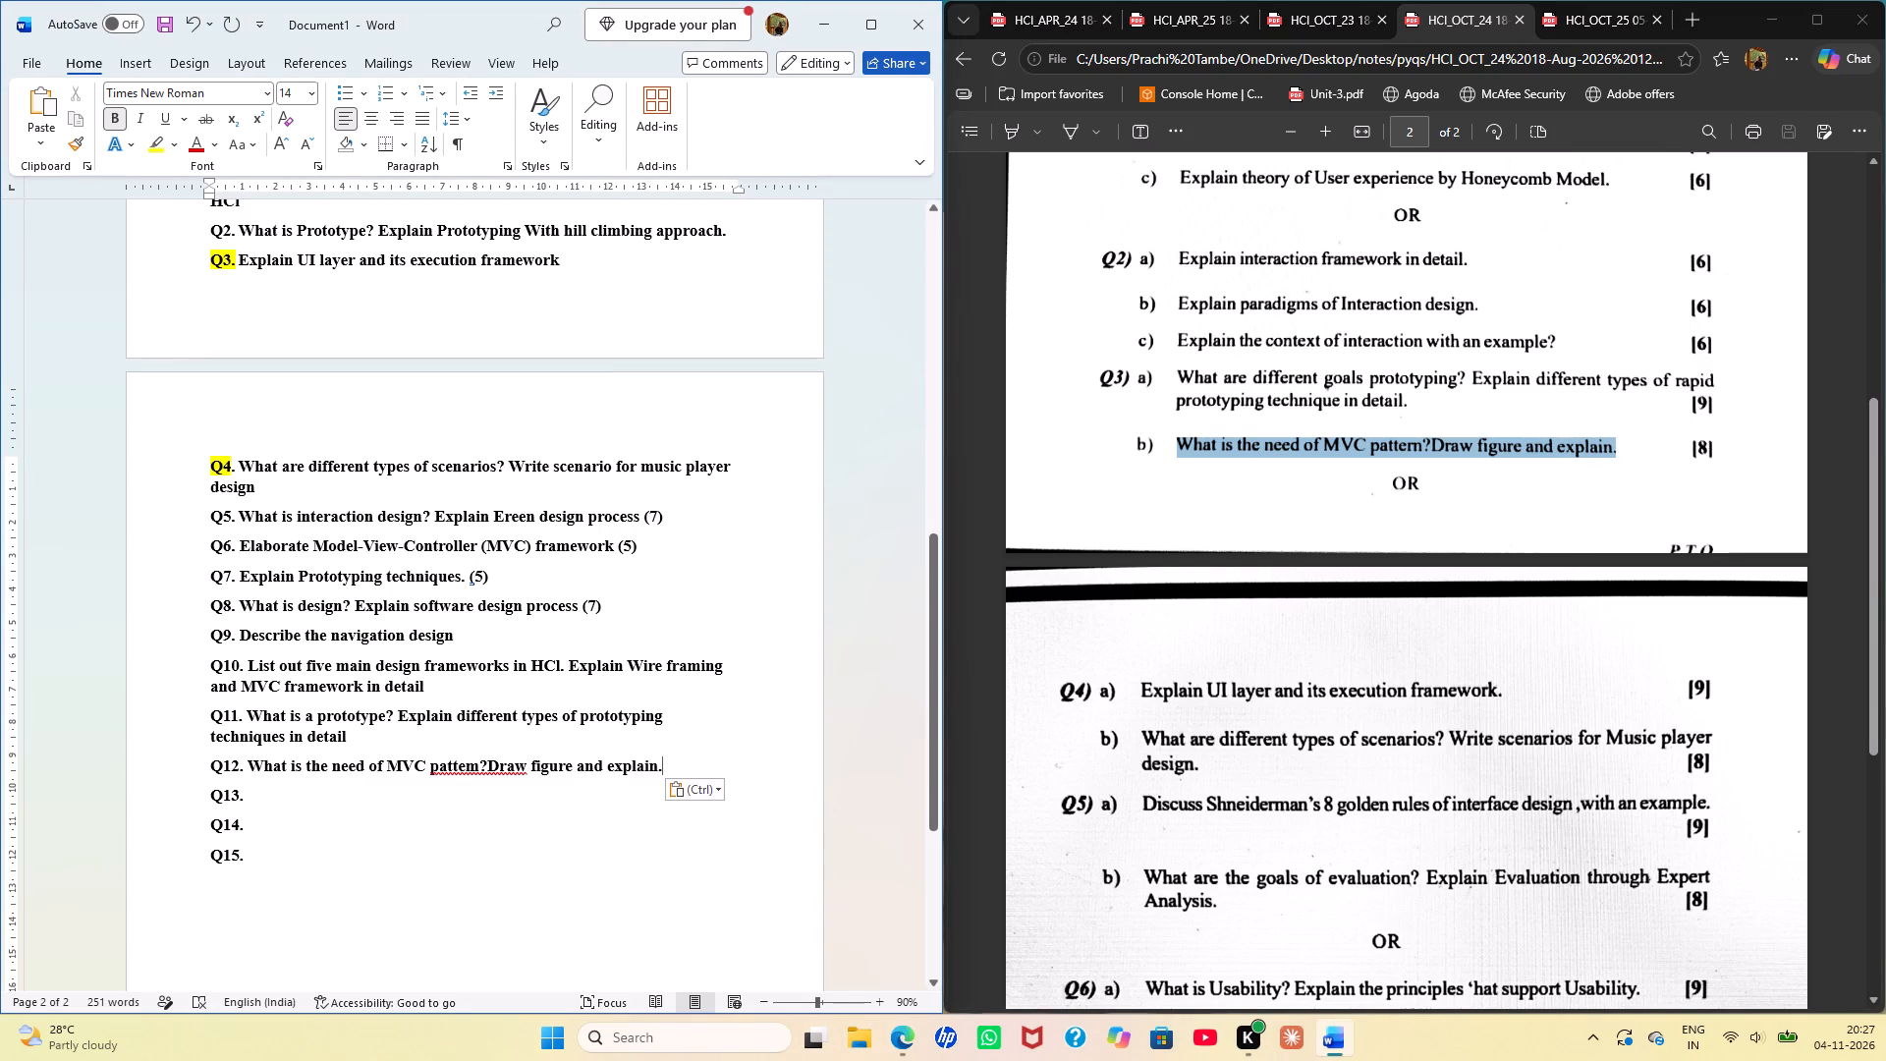
Edit the Unit 4 Q12. text to read "patten? Draw", with a space before "Draw".
{"action": "left_click", "coordinate": [488, 761]}
{"action": "key", "text": "space"}
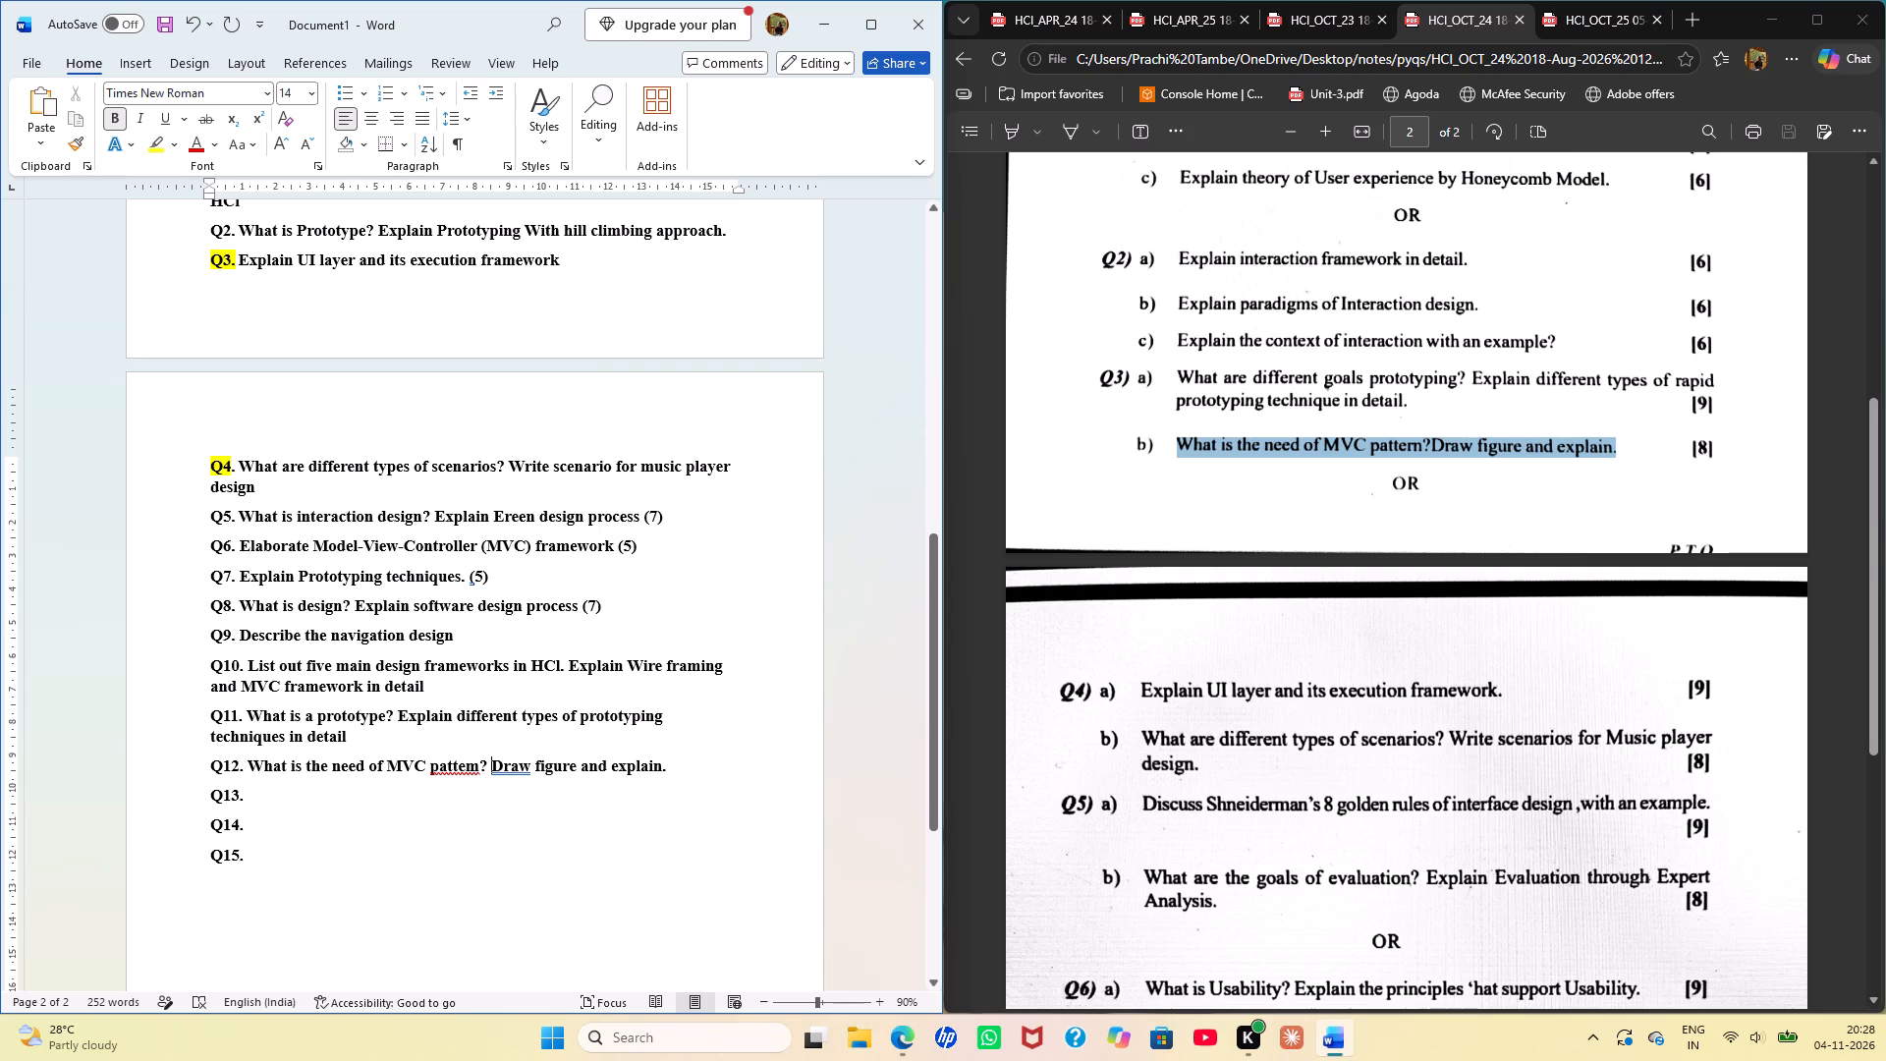
{"action": "left_click", "coordinate": [473, 774]}
{"action": "key", "text": "BackSpace"}
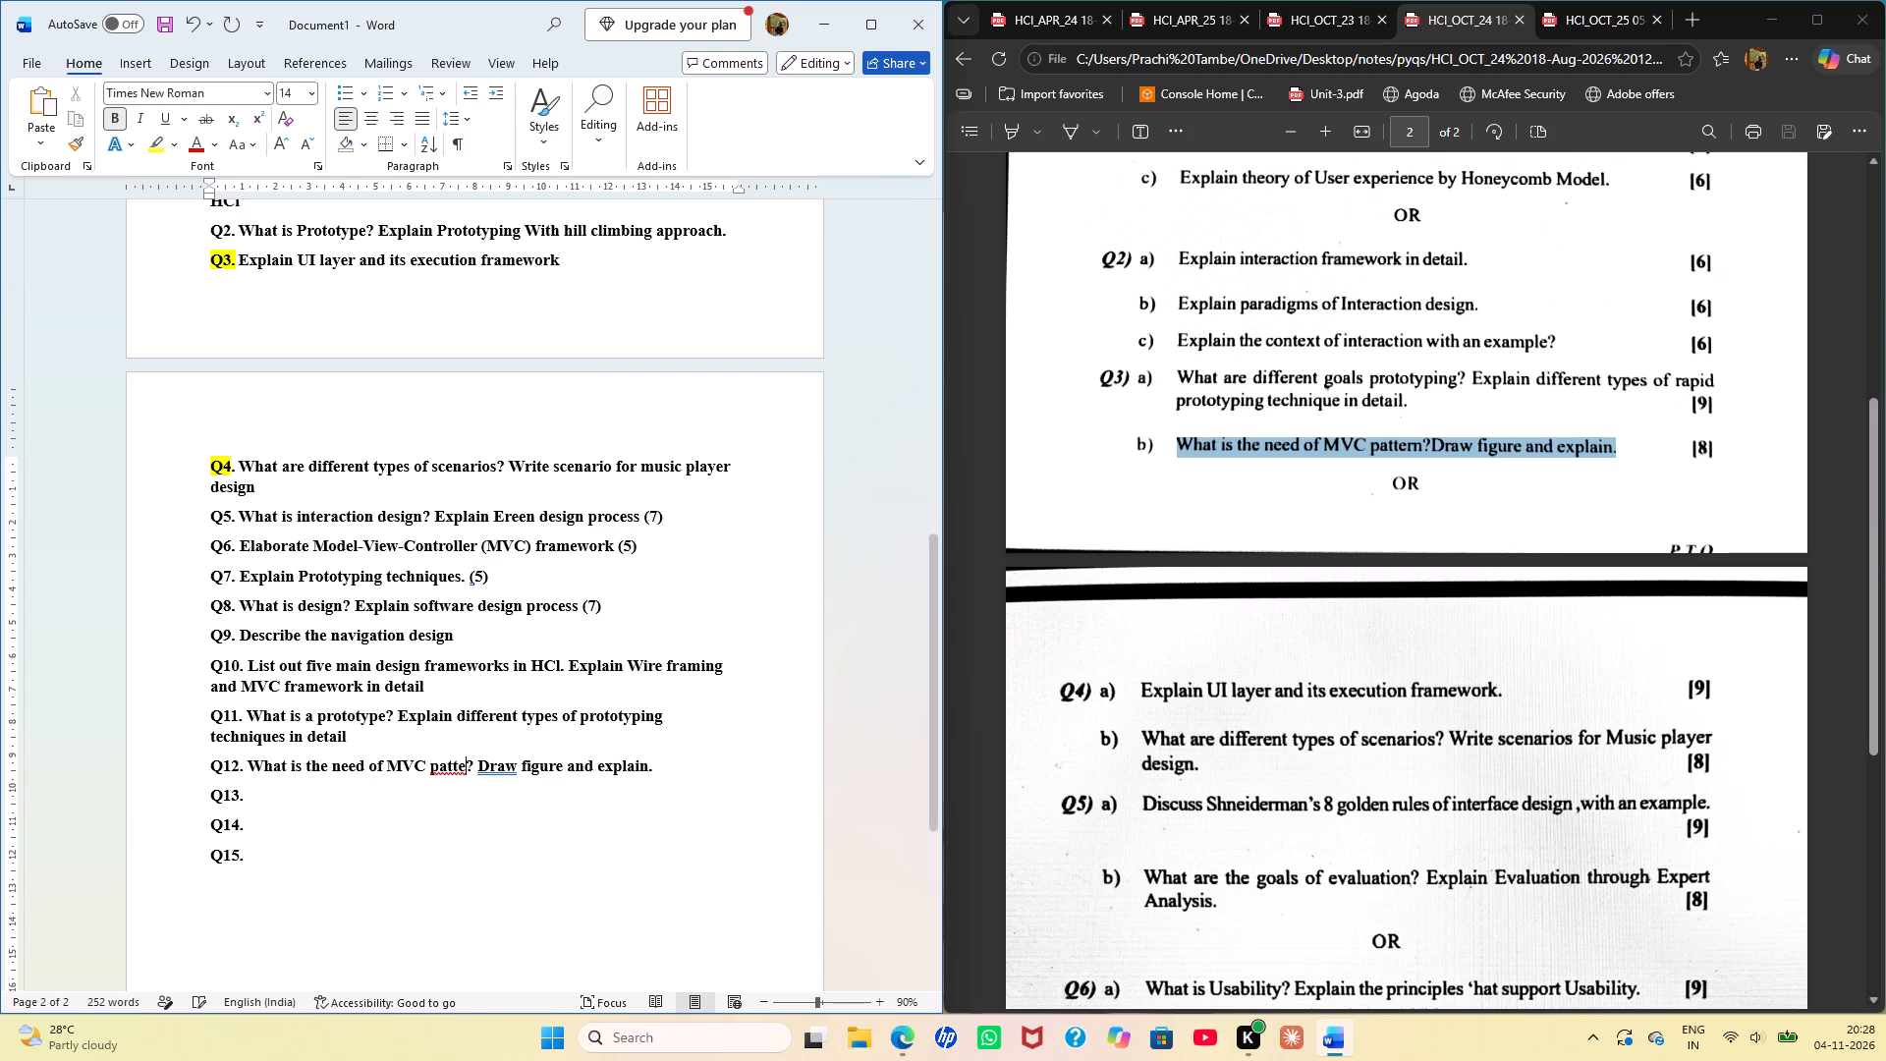
{"action": "key", "text": "m"}
{"action": "key", "text": "BackSpace"}
{"action": "key", "text": "n"}
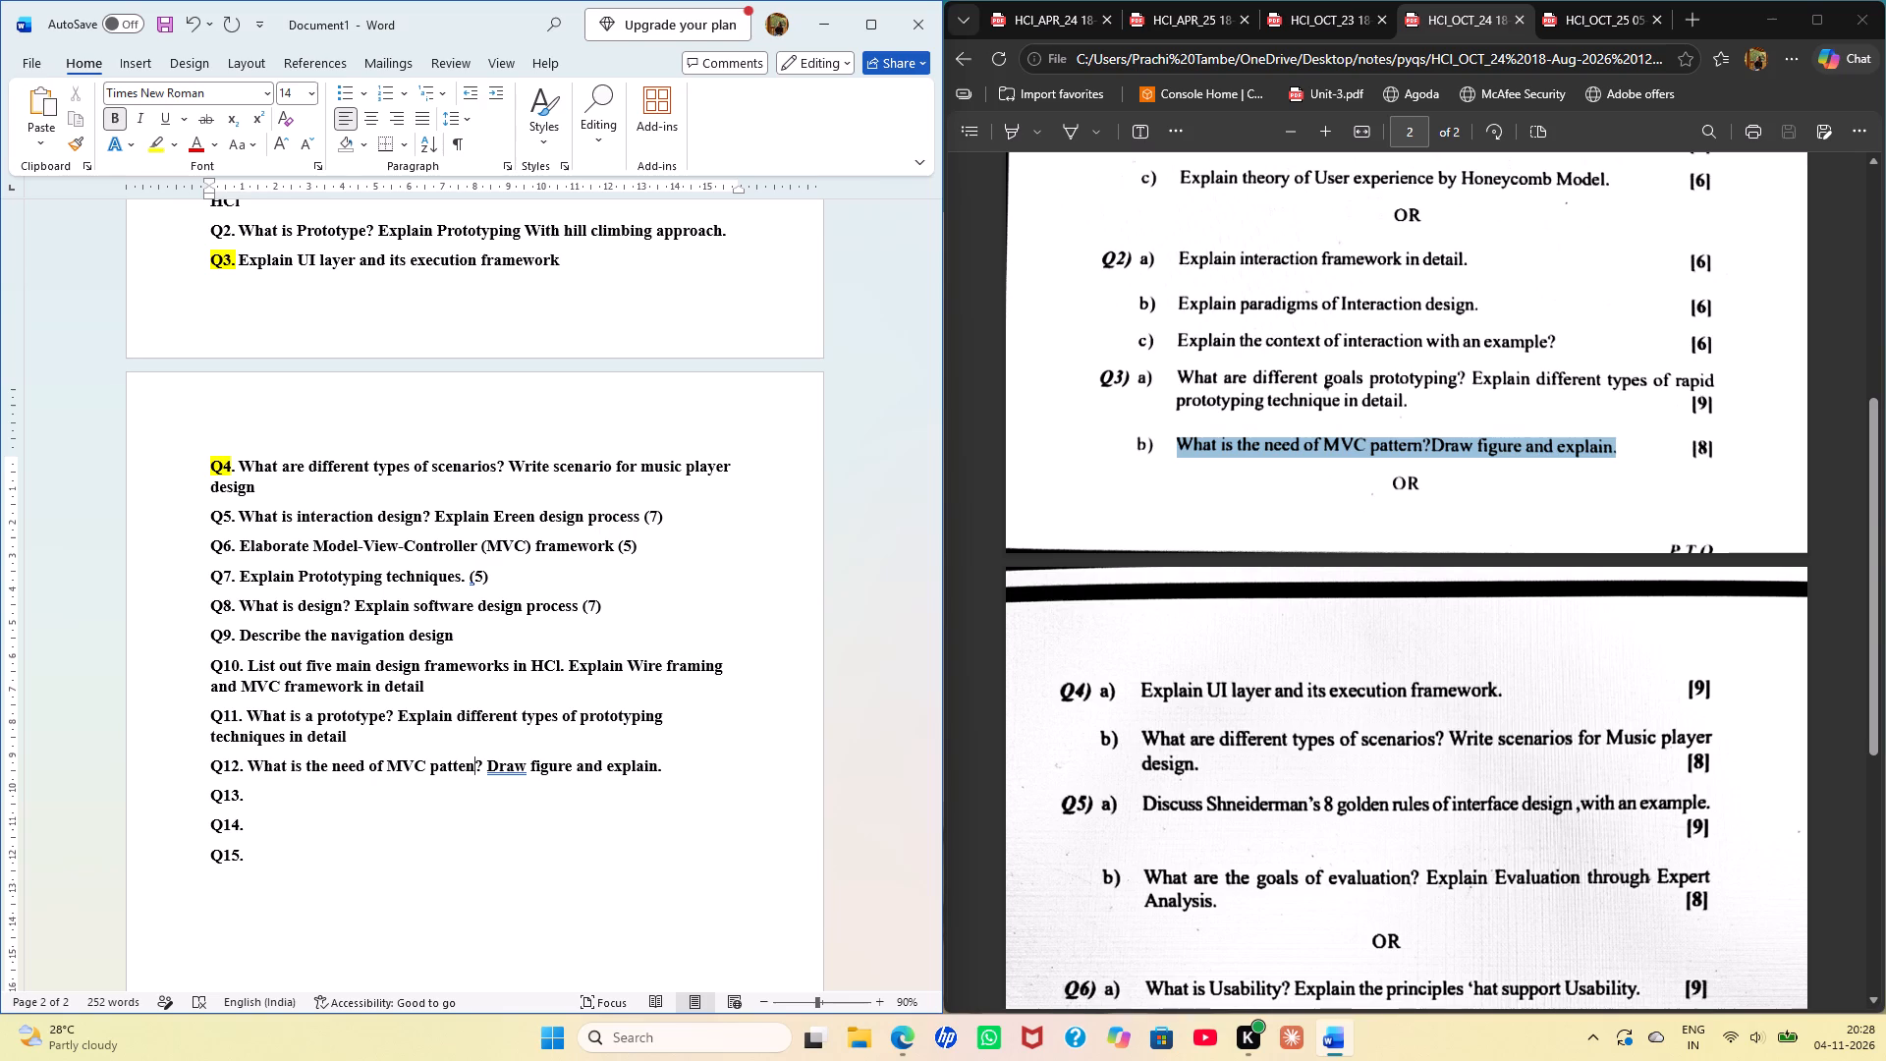
Copy the prototyping goals question, Q3 a), from HCI_OCT_24 in Edge into Unit 4 Q13. in Word.
{"action": "left_click_drag", "start_coordinate": [1182, 377], "coordinate": [1417, 401]}
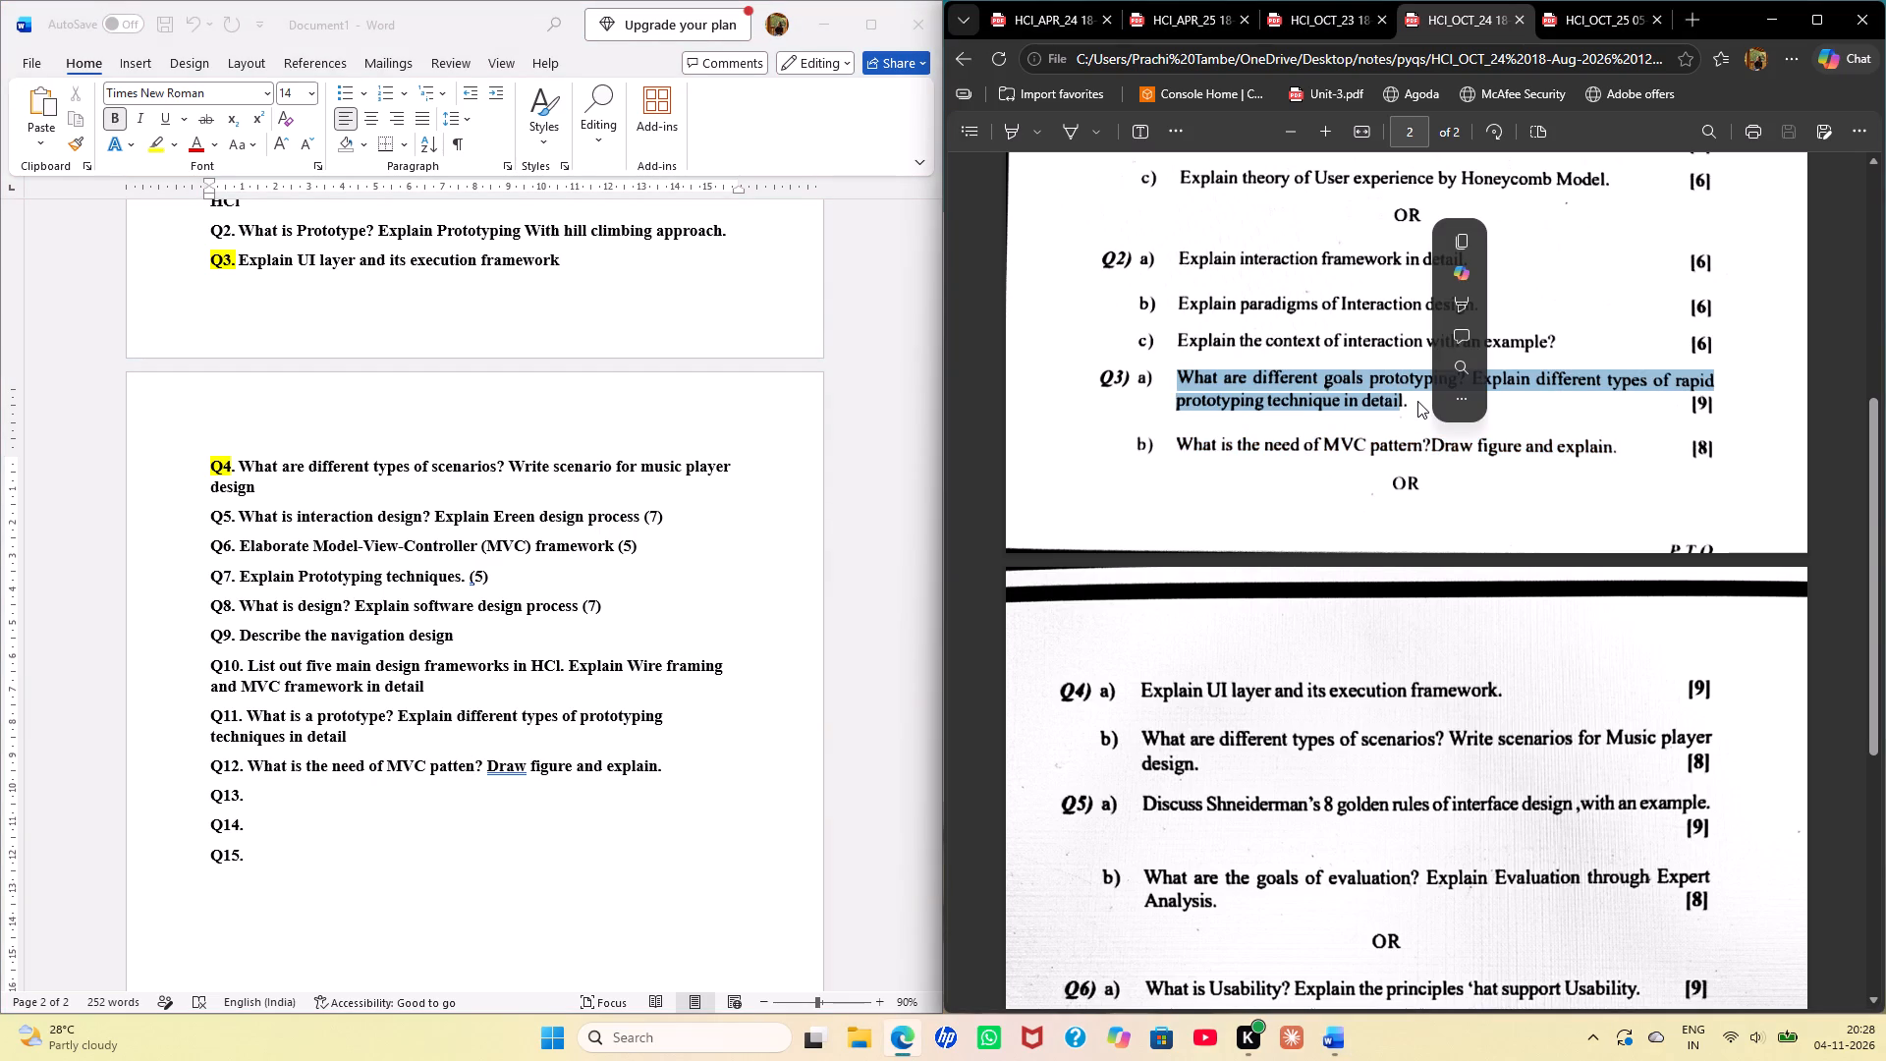
{"action": "key", "text": "ctrl+c"}
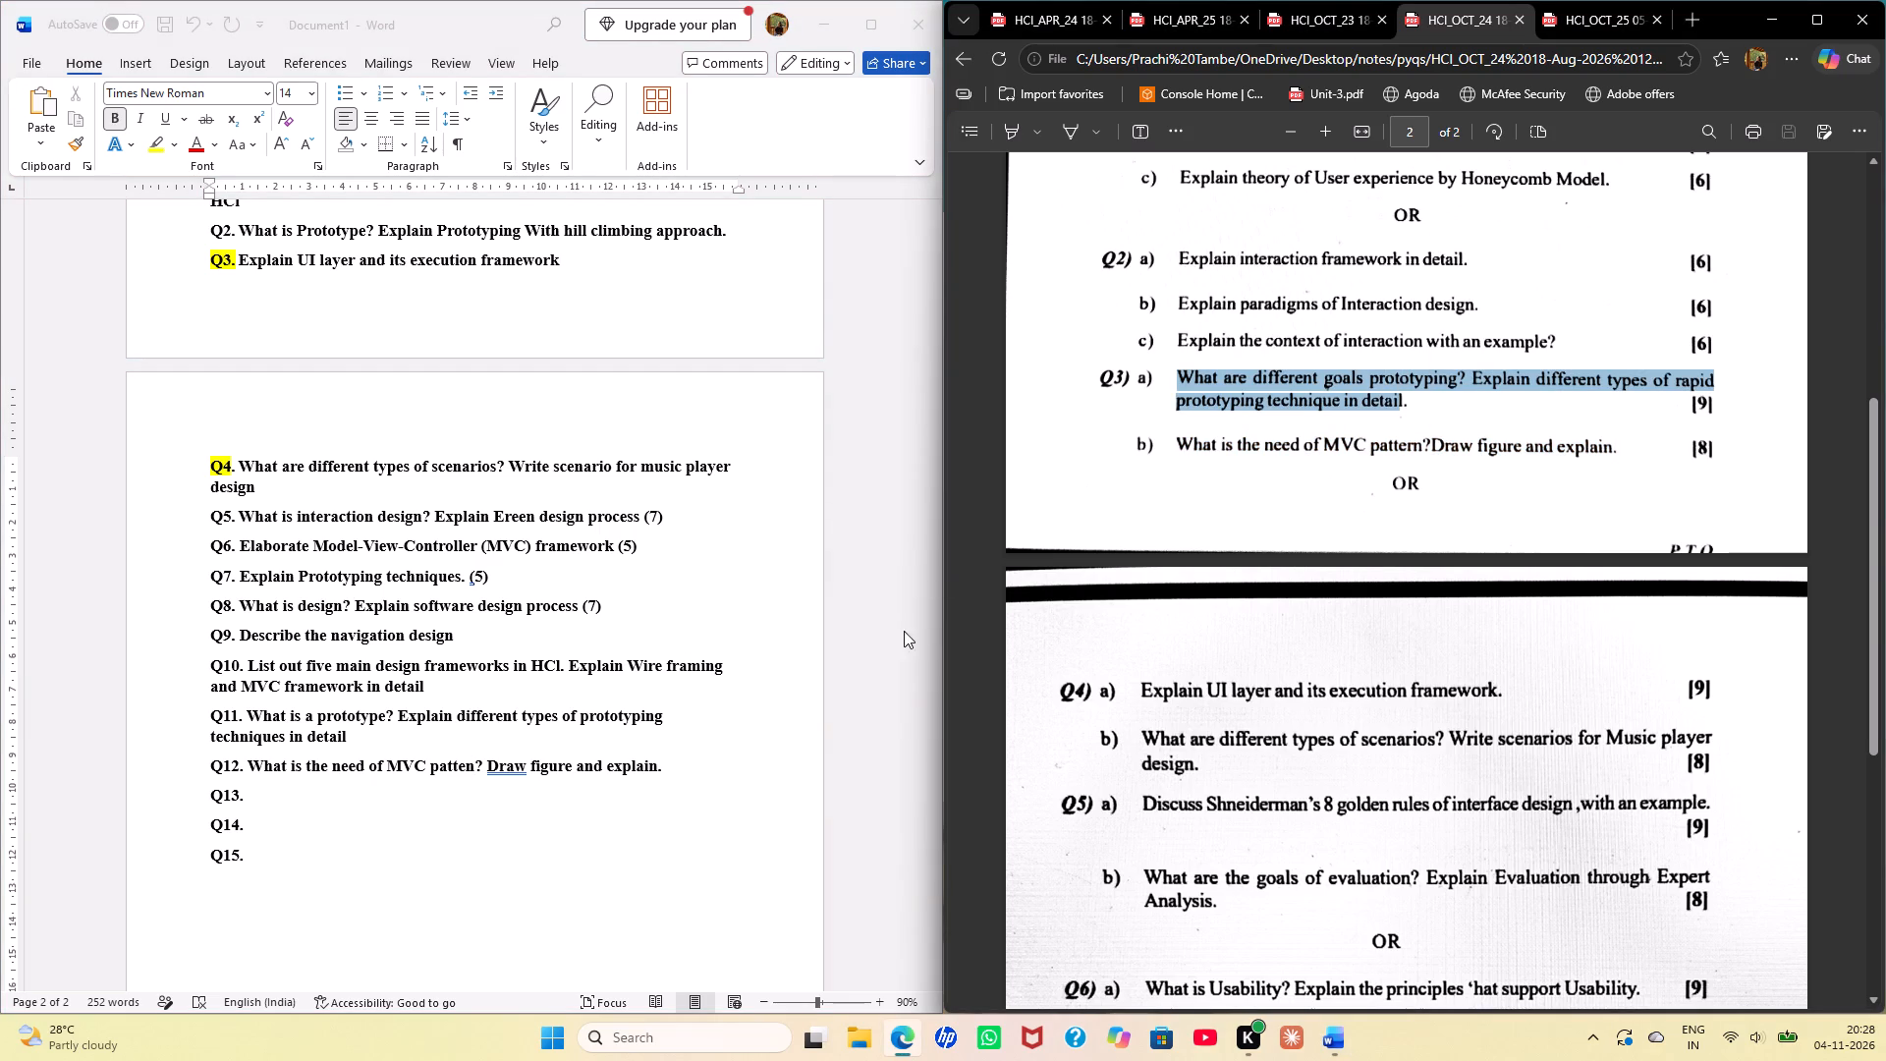
{"action": "left_click", "coordinate": [252, 792]}
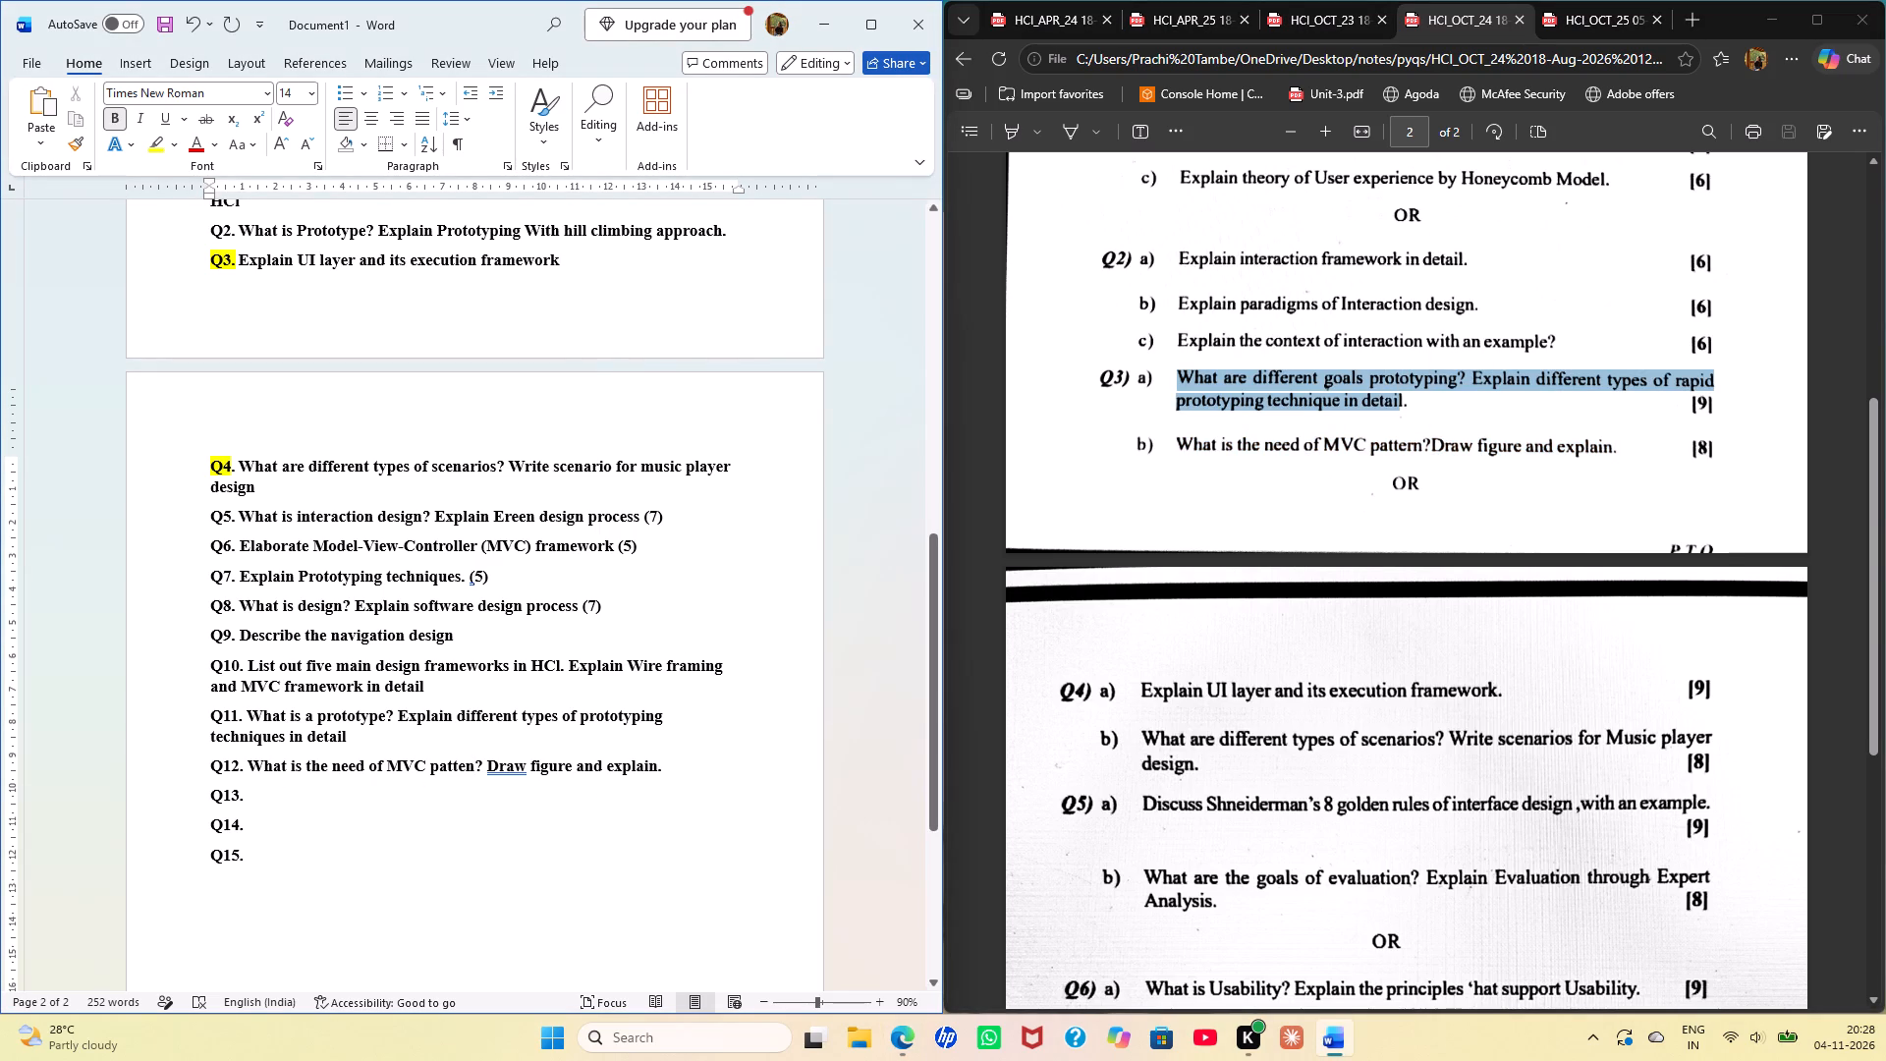
{"action": "left_click", "coordinate": [250, 795]}
{"action": "key", "text": "space"}
{"action": "key", "text": "ctrl+v"}
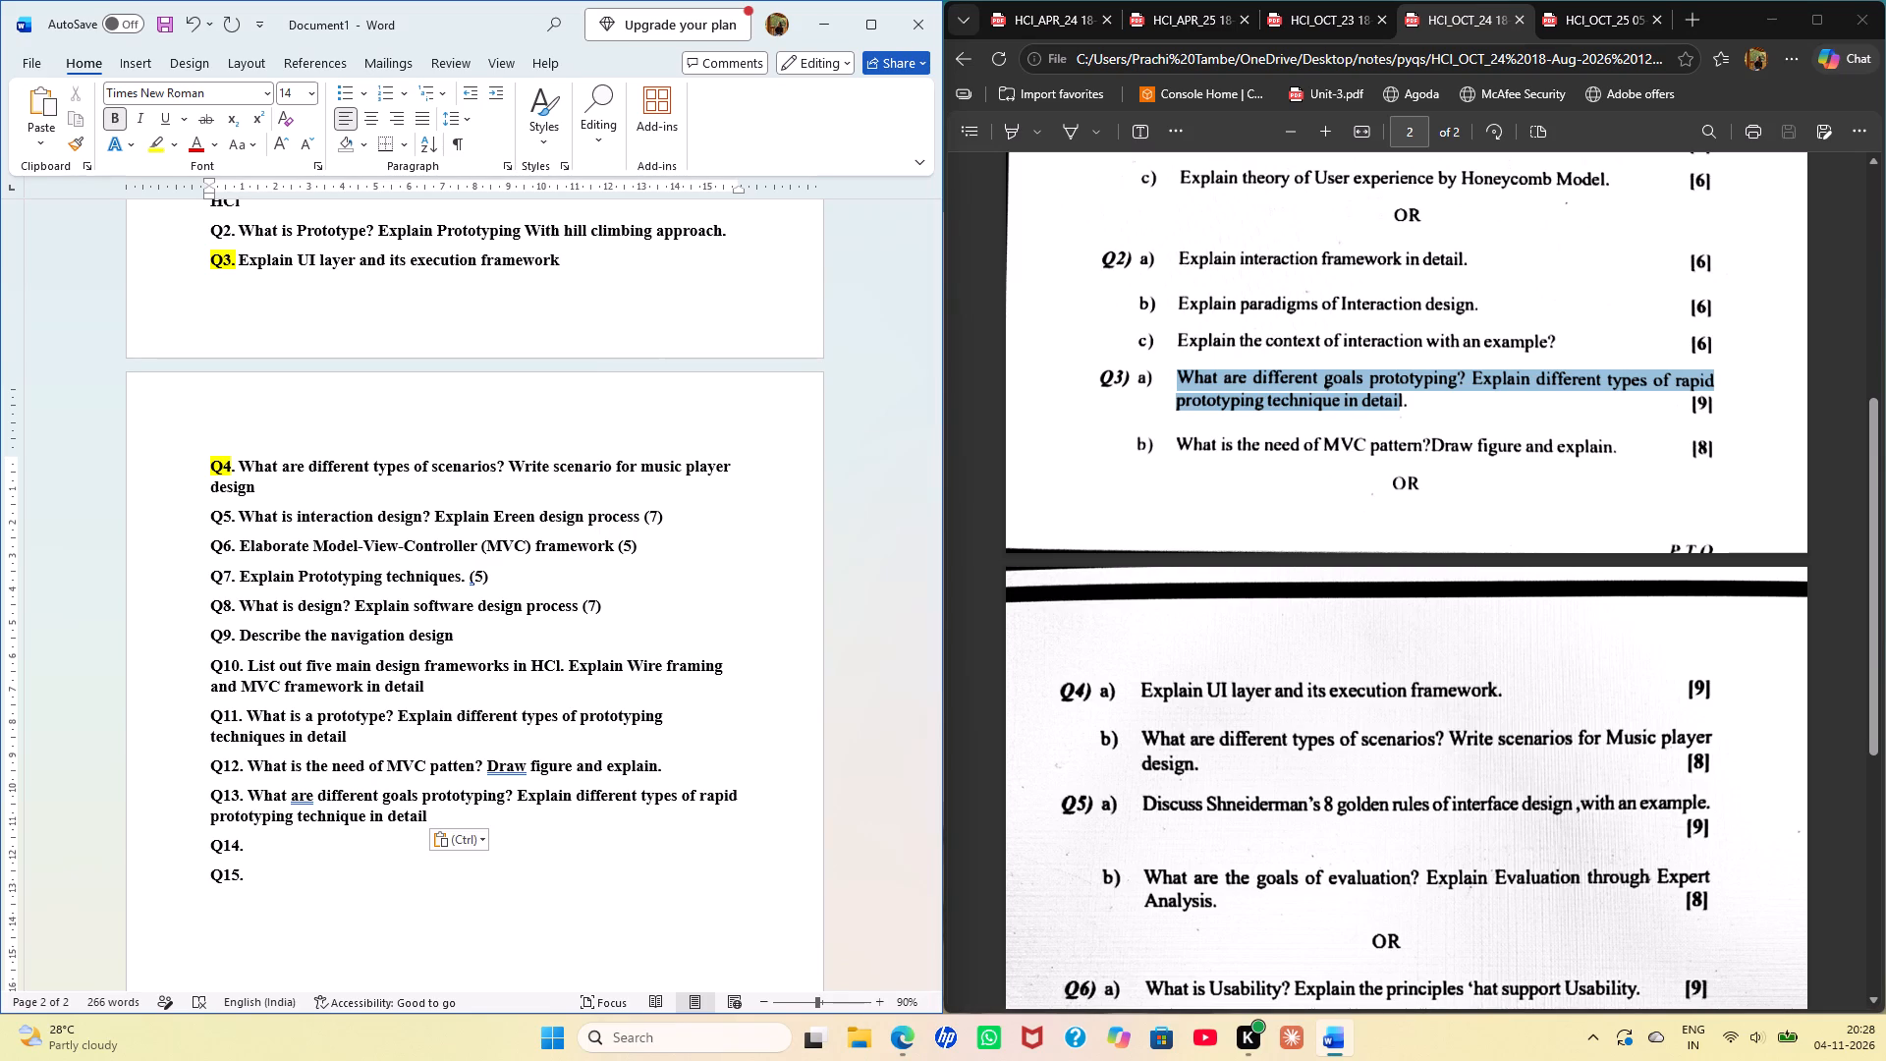
Check the HCI_OCT_25 paper in Edge for repeated Unit 4 questions, and highlight the Unit 4 "Q1" number yellow in Word.
{"action": "scroll", "coordinate": [1257, 738], "scroll_direction": "down", "scroll_amount": 2}
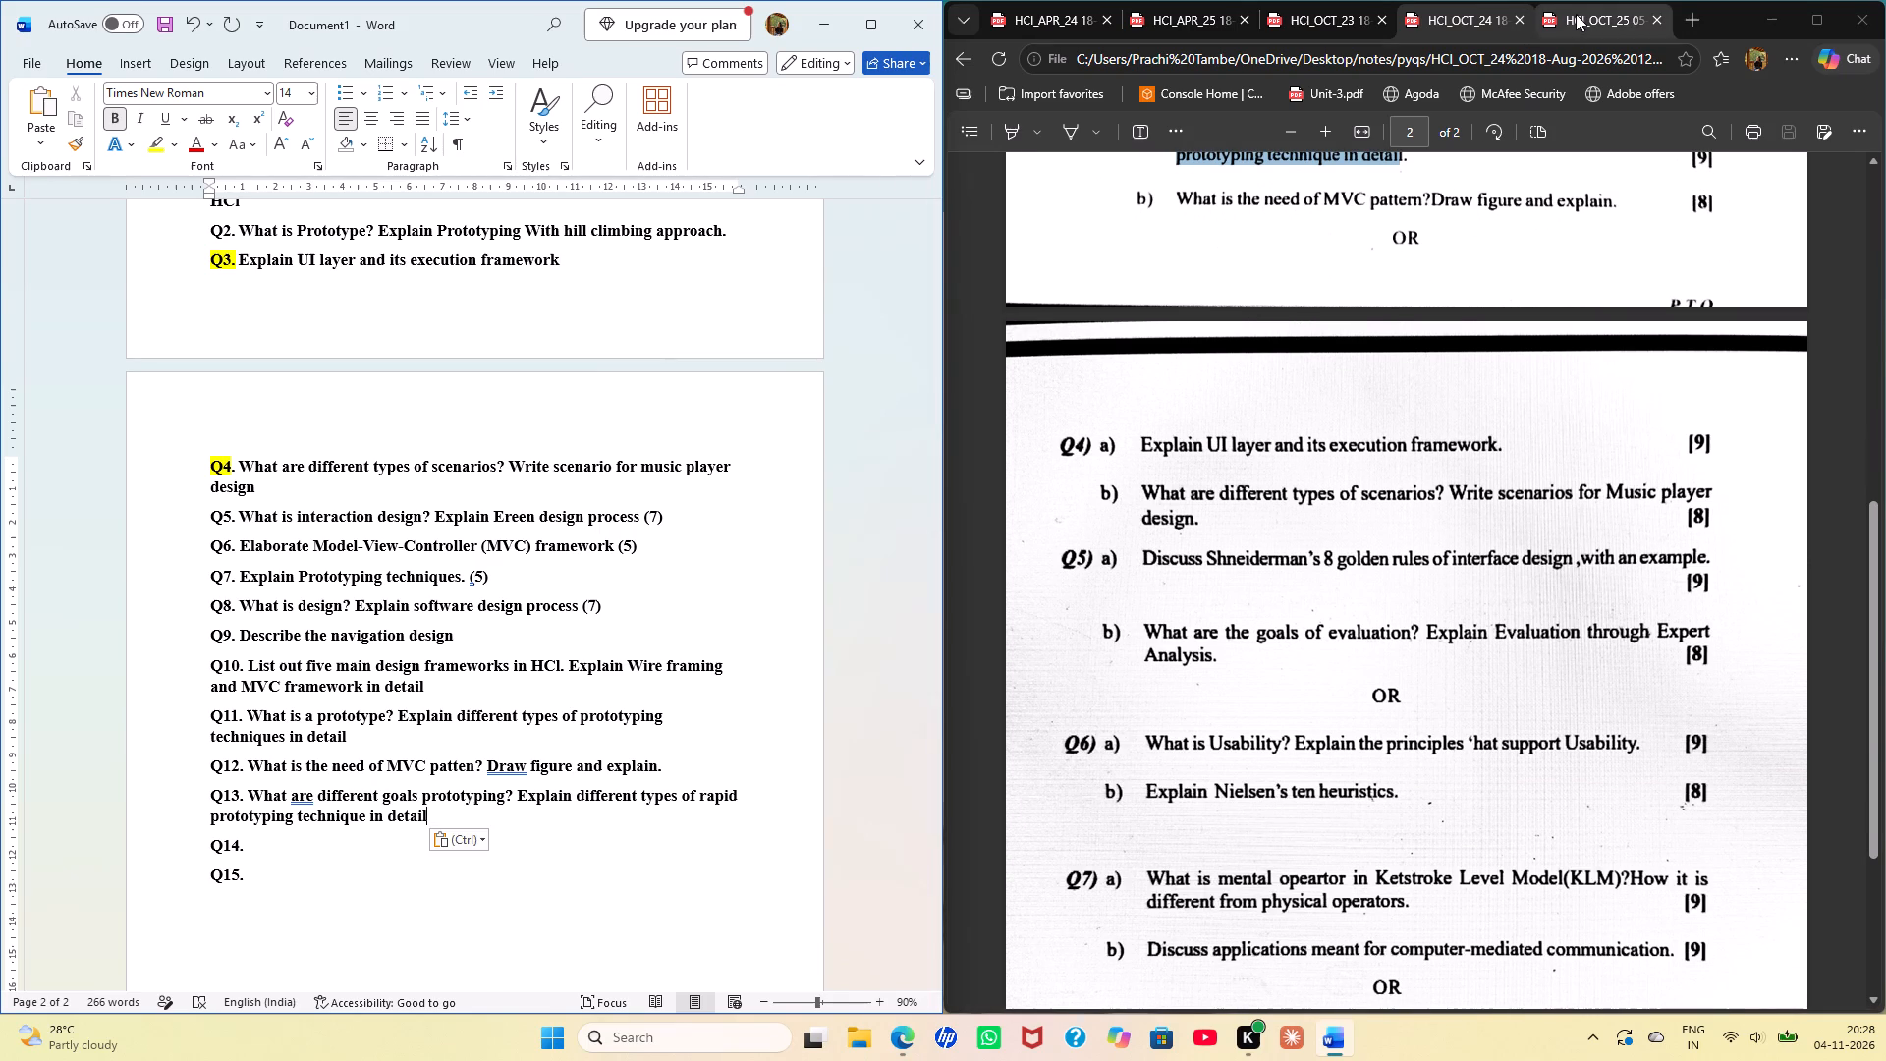
{"action": "left_click", "coordinate": [1576, 14]}
{"action": "scroll", "coordinate": [1409, 574], "scroll_direction": "down", "scroll_amount": 2}
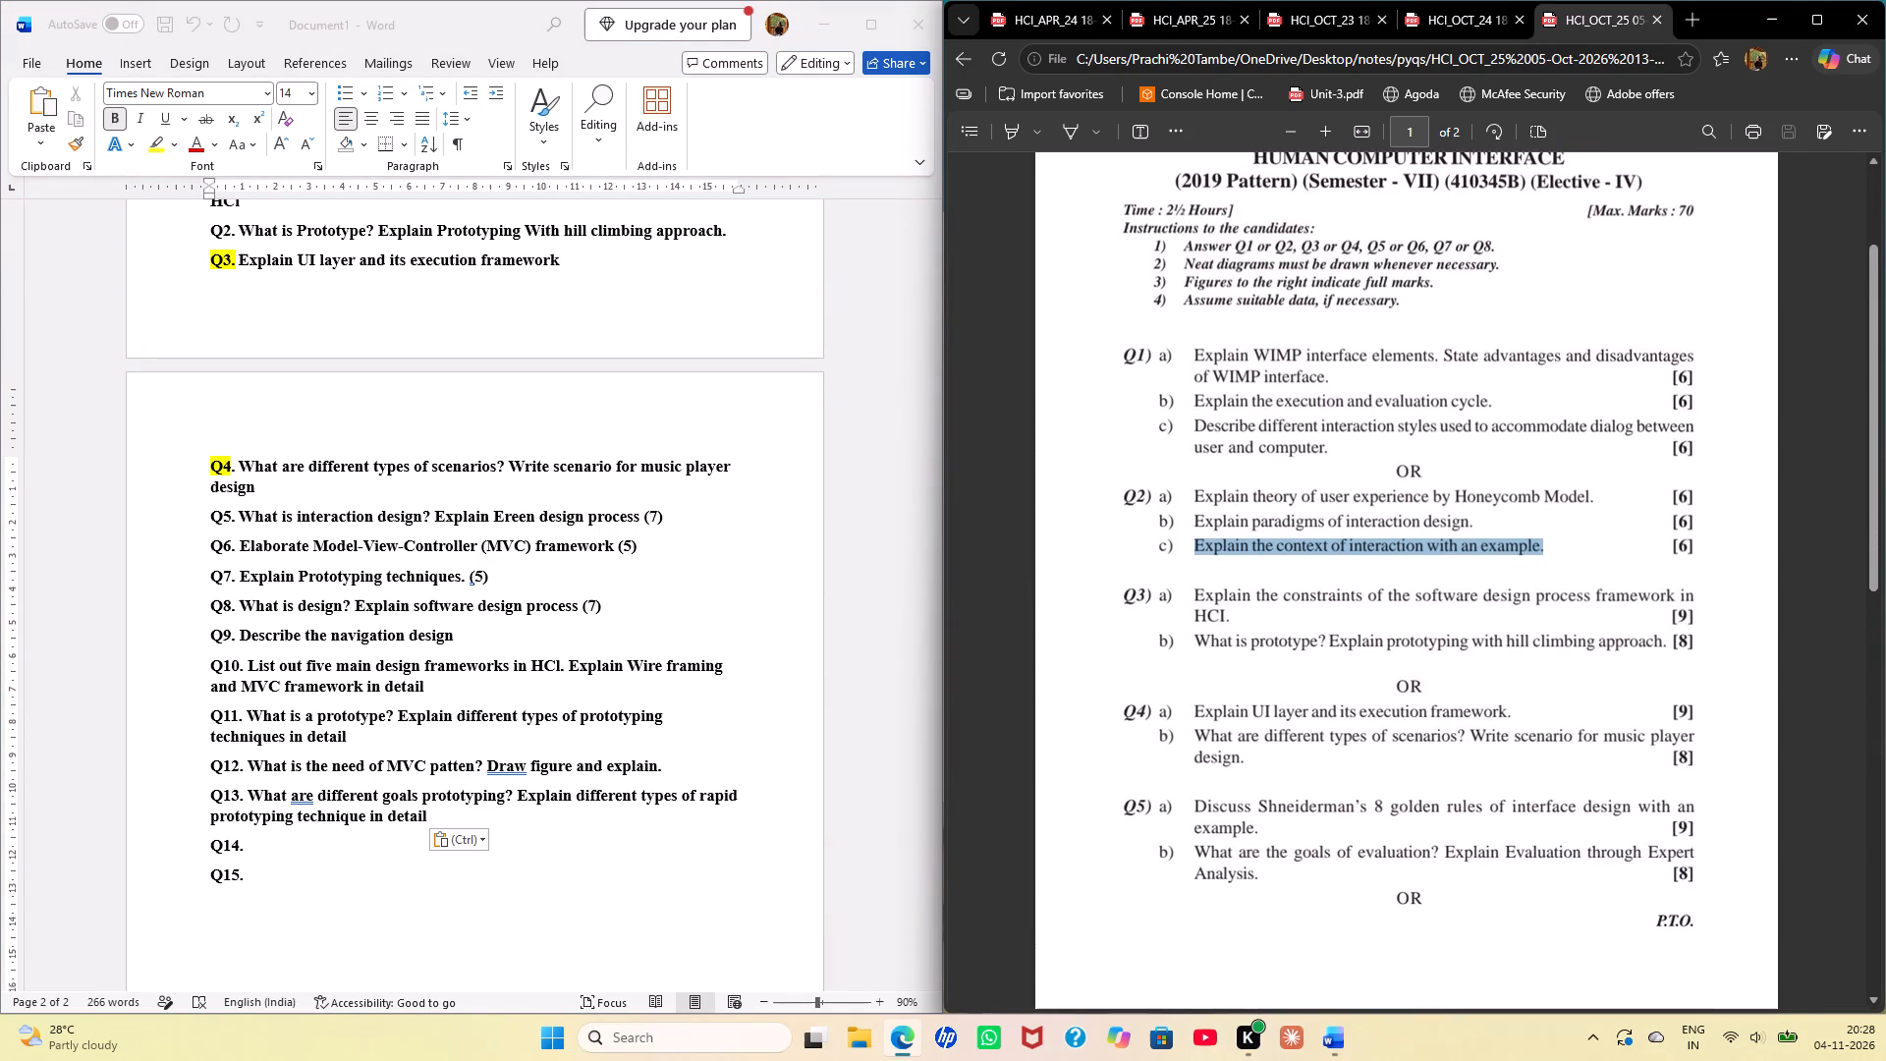
{"action": "scroll", "coordinate": [1409, 574], "scroll_direction": "down", "scroll_amount": 1}
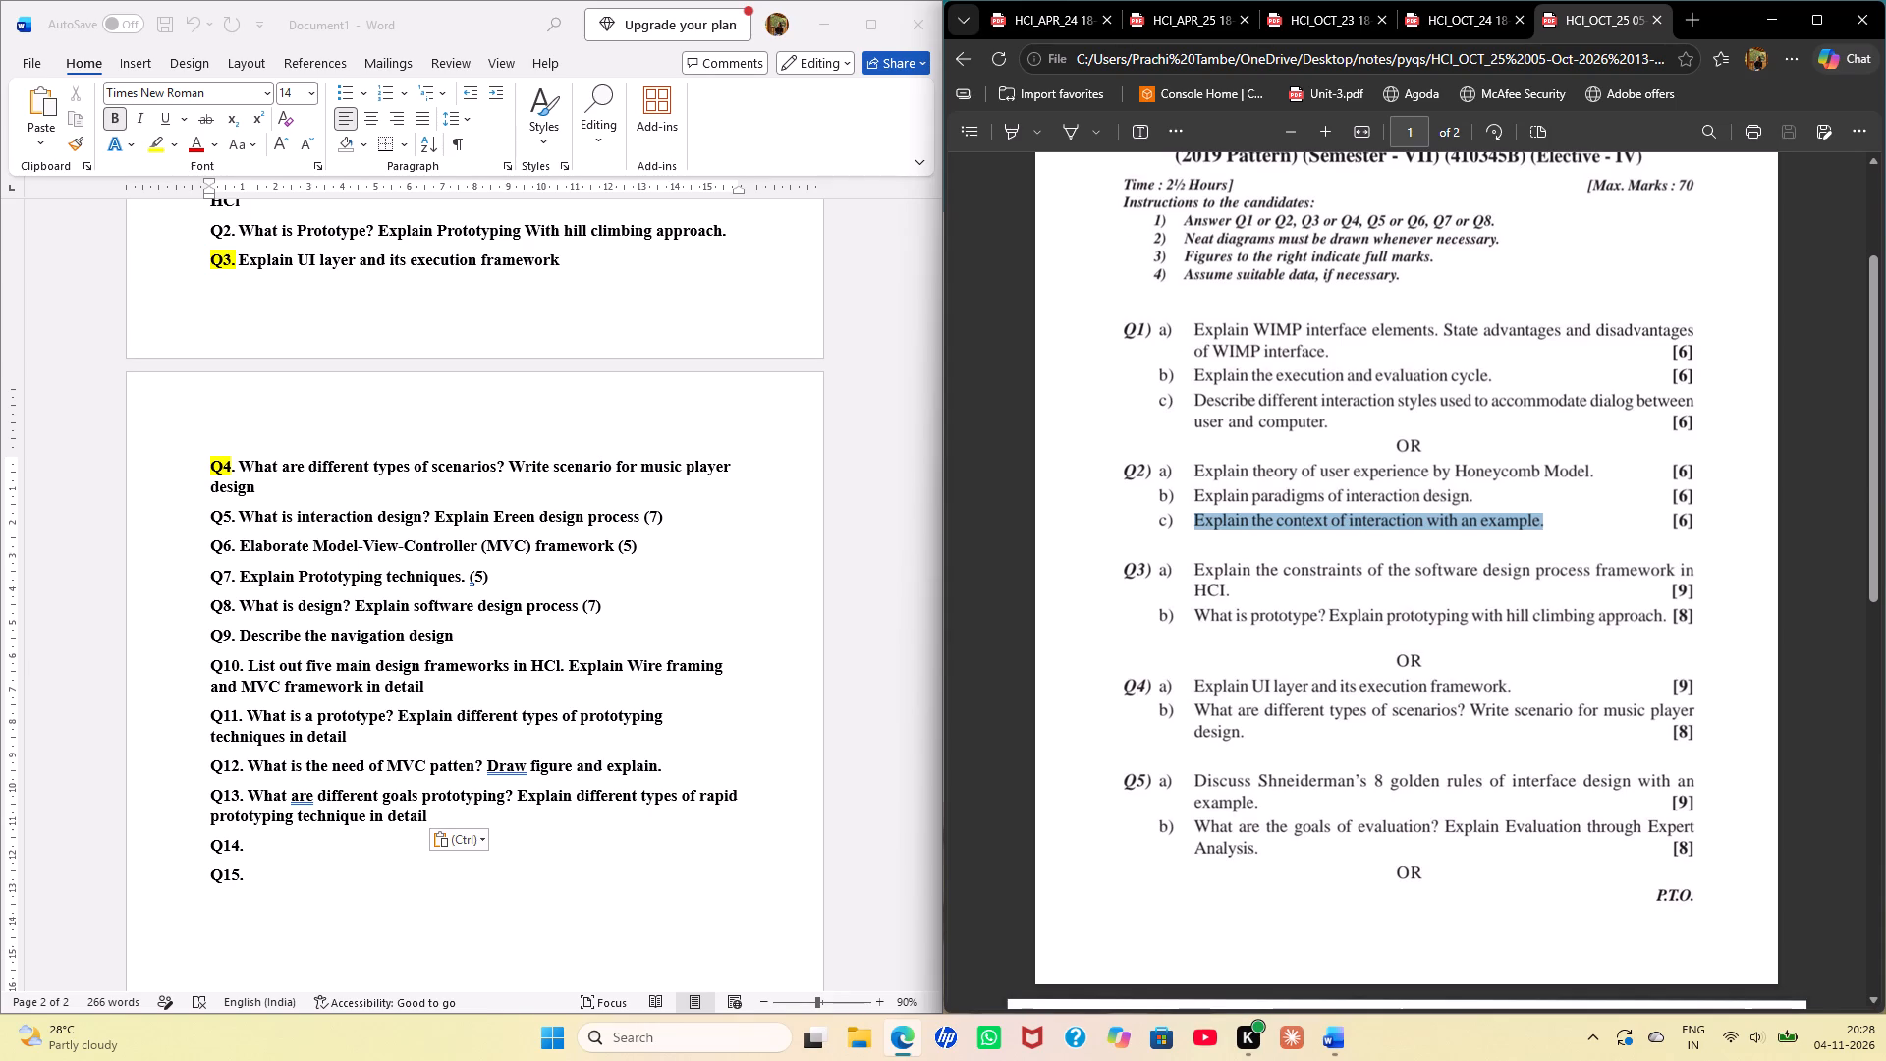
{"action": "scroll", "coordinate": [589, 541], "scroll_direction": "up", "scroll_amount": 1}
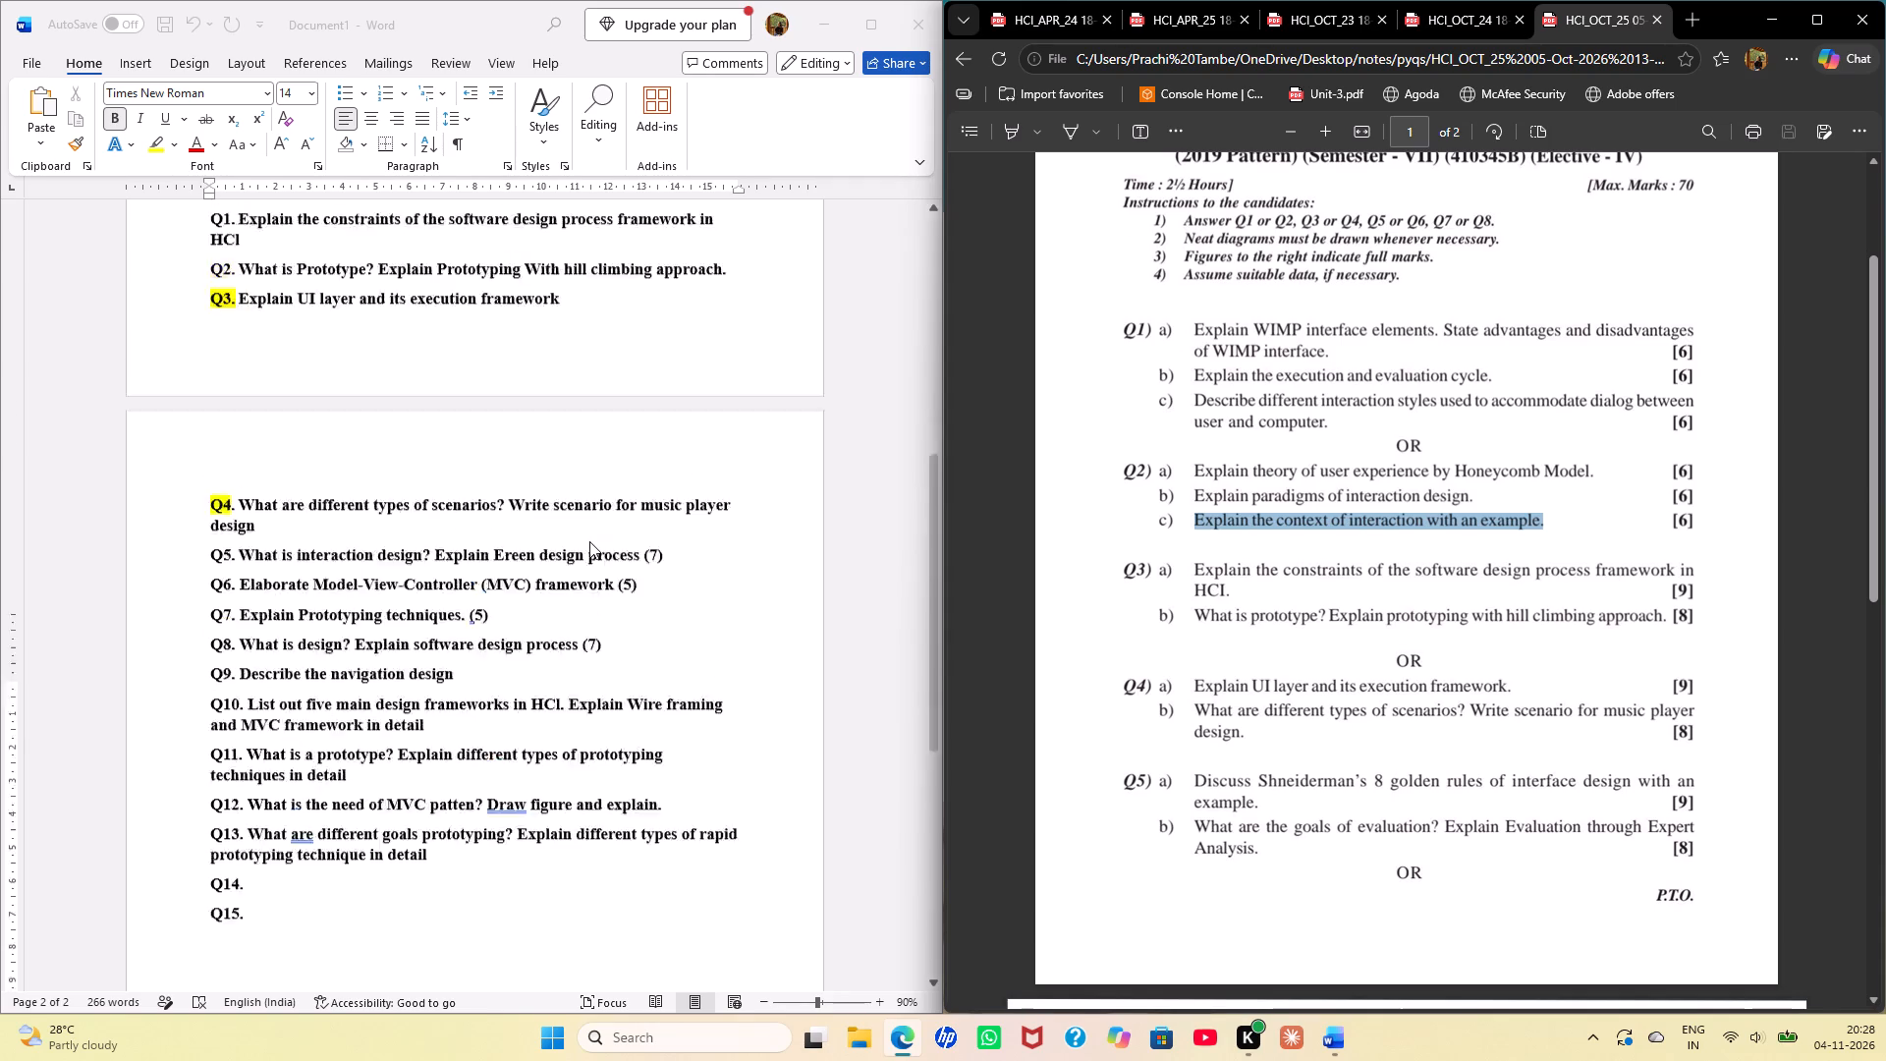
{"action": "scroll", "coordinate": [589, 541], "scroll_direction": "up", "scroll_amount": 1}
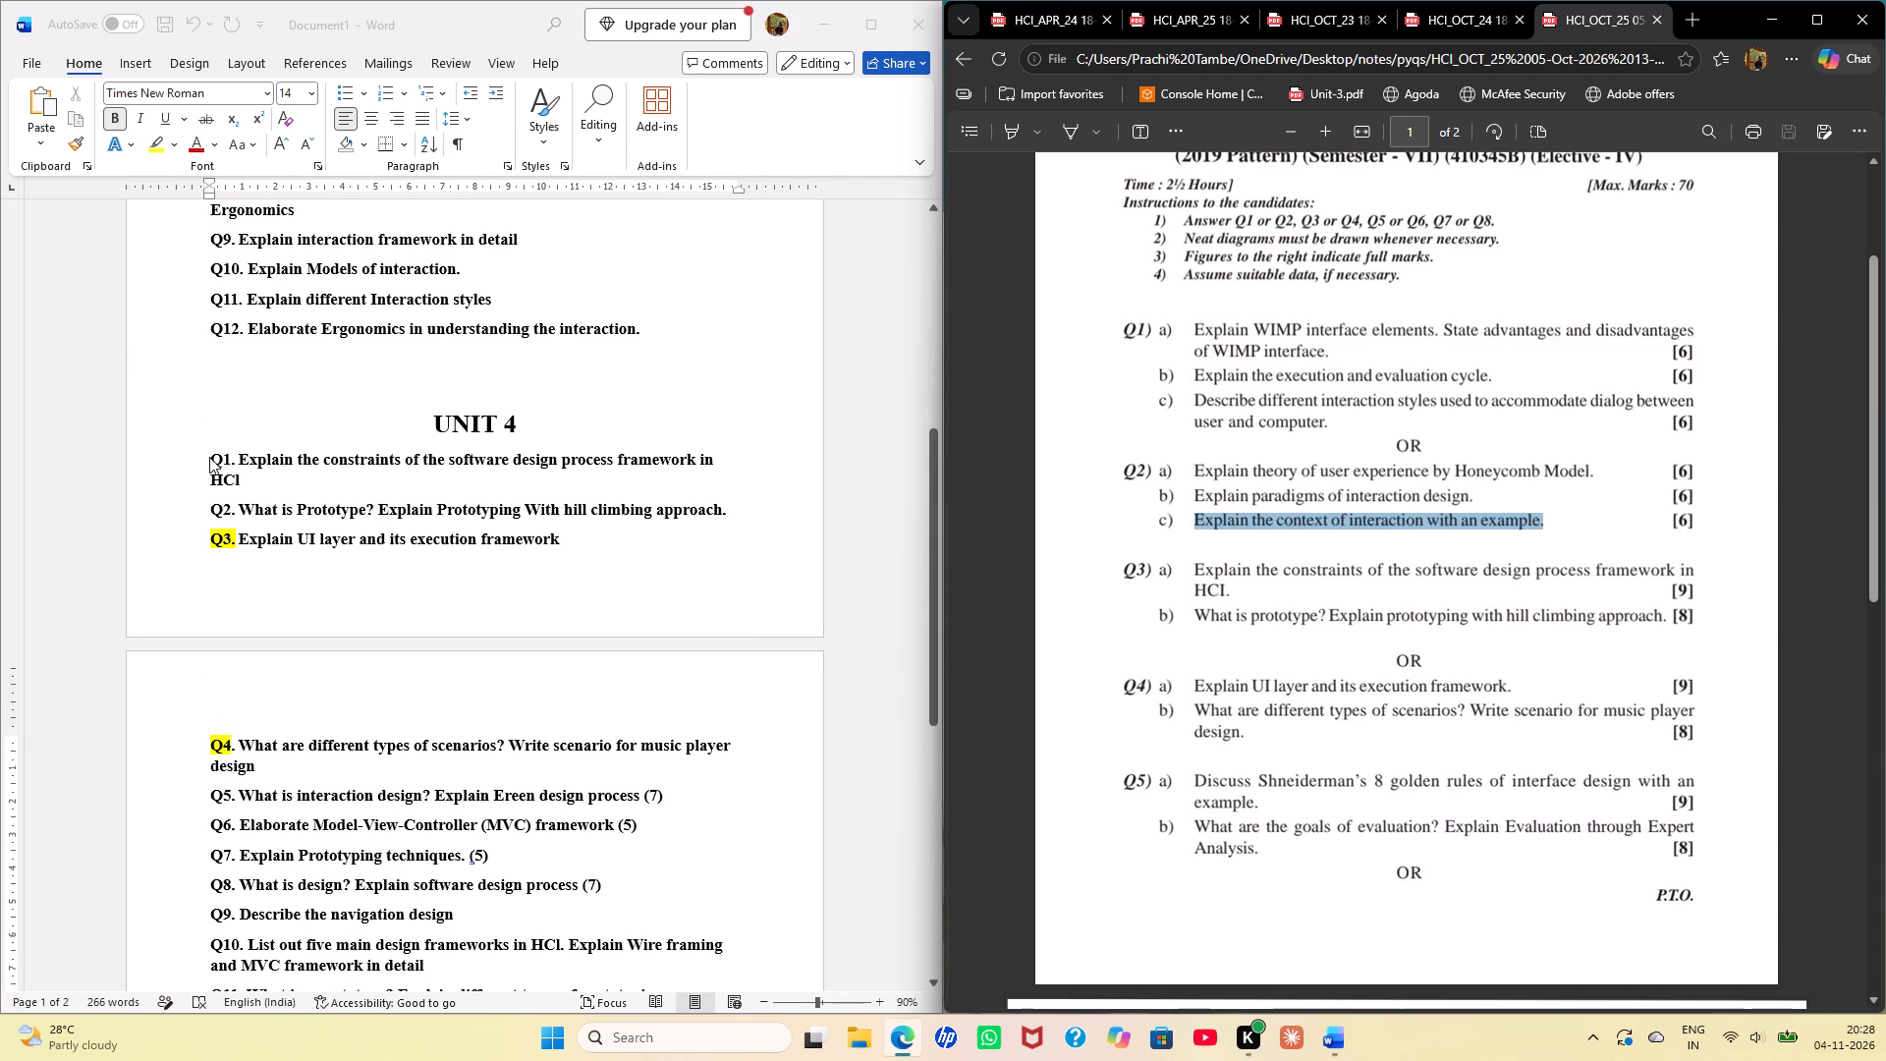
{"action": "left_click", "coordinate": [209, 457]}
{"action": "left_click_drag", "start_coordinate": [203, 456], "coordinate": [227, 457]}
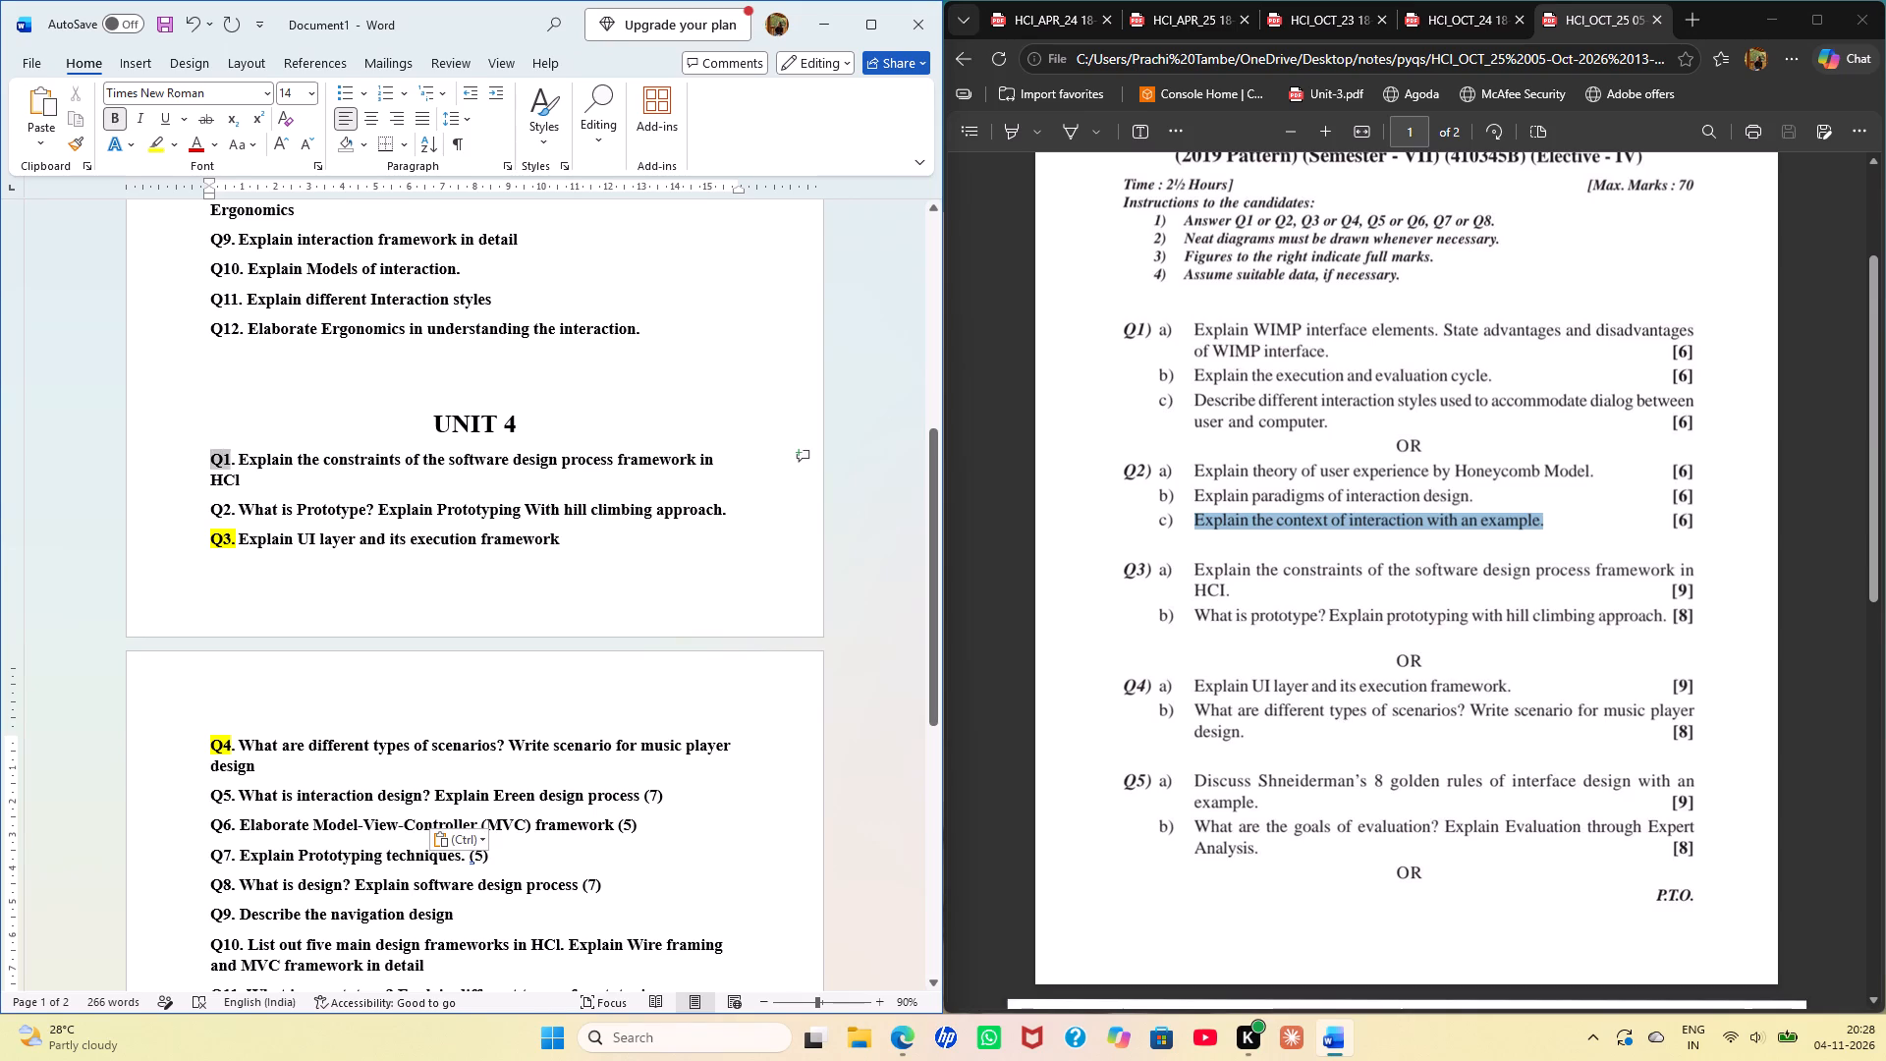
{"action": "left_click_drag", "start_coordinate": [227, 457], "coordinate": [229, 458]}
{"action": "left_click", "coordinate": [315, 422]}
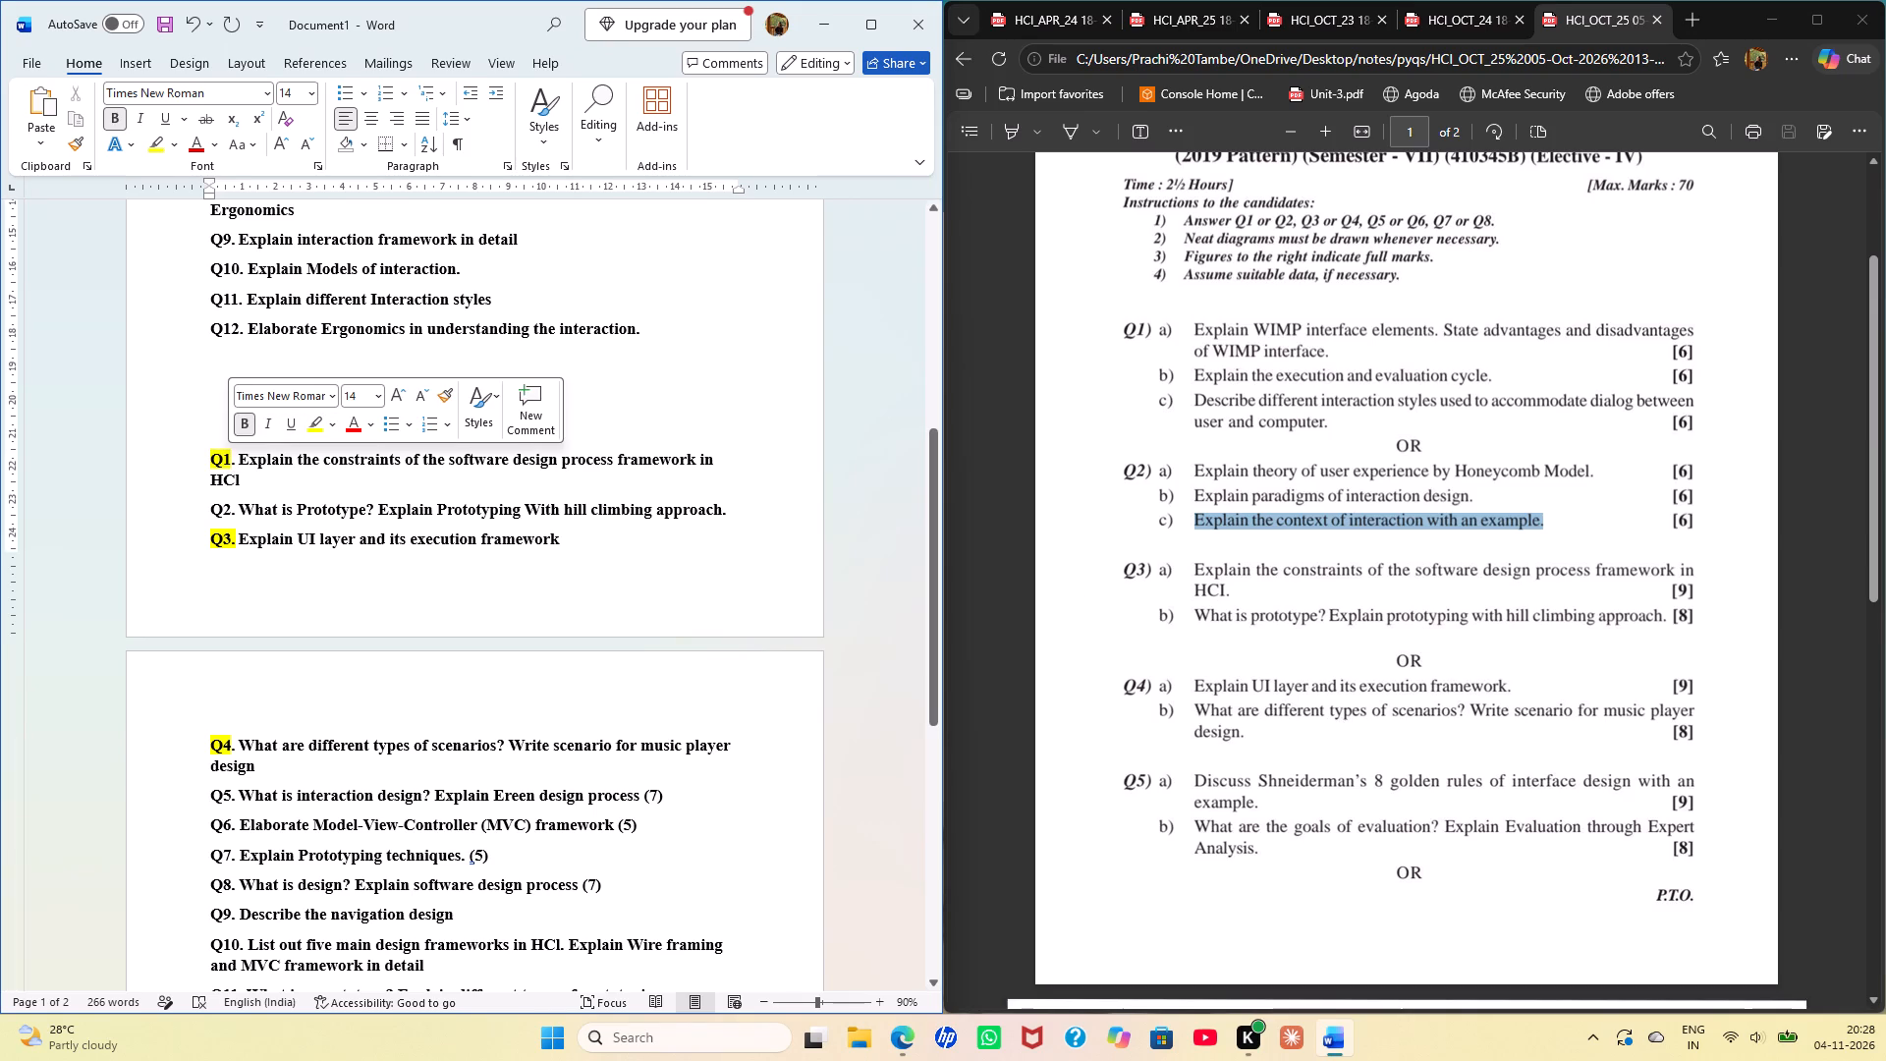
Highlight the Unit 4 "Q2" question number yellow in Word.
{"action": "left_click_drag", "start_coordinate": [204, 510], "coordinate": [230, 510]}
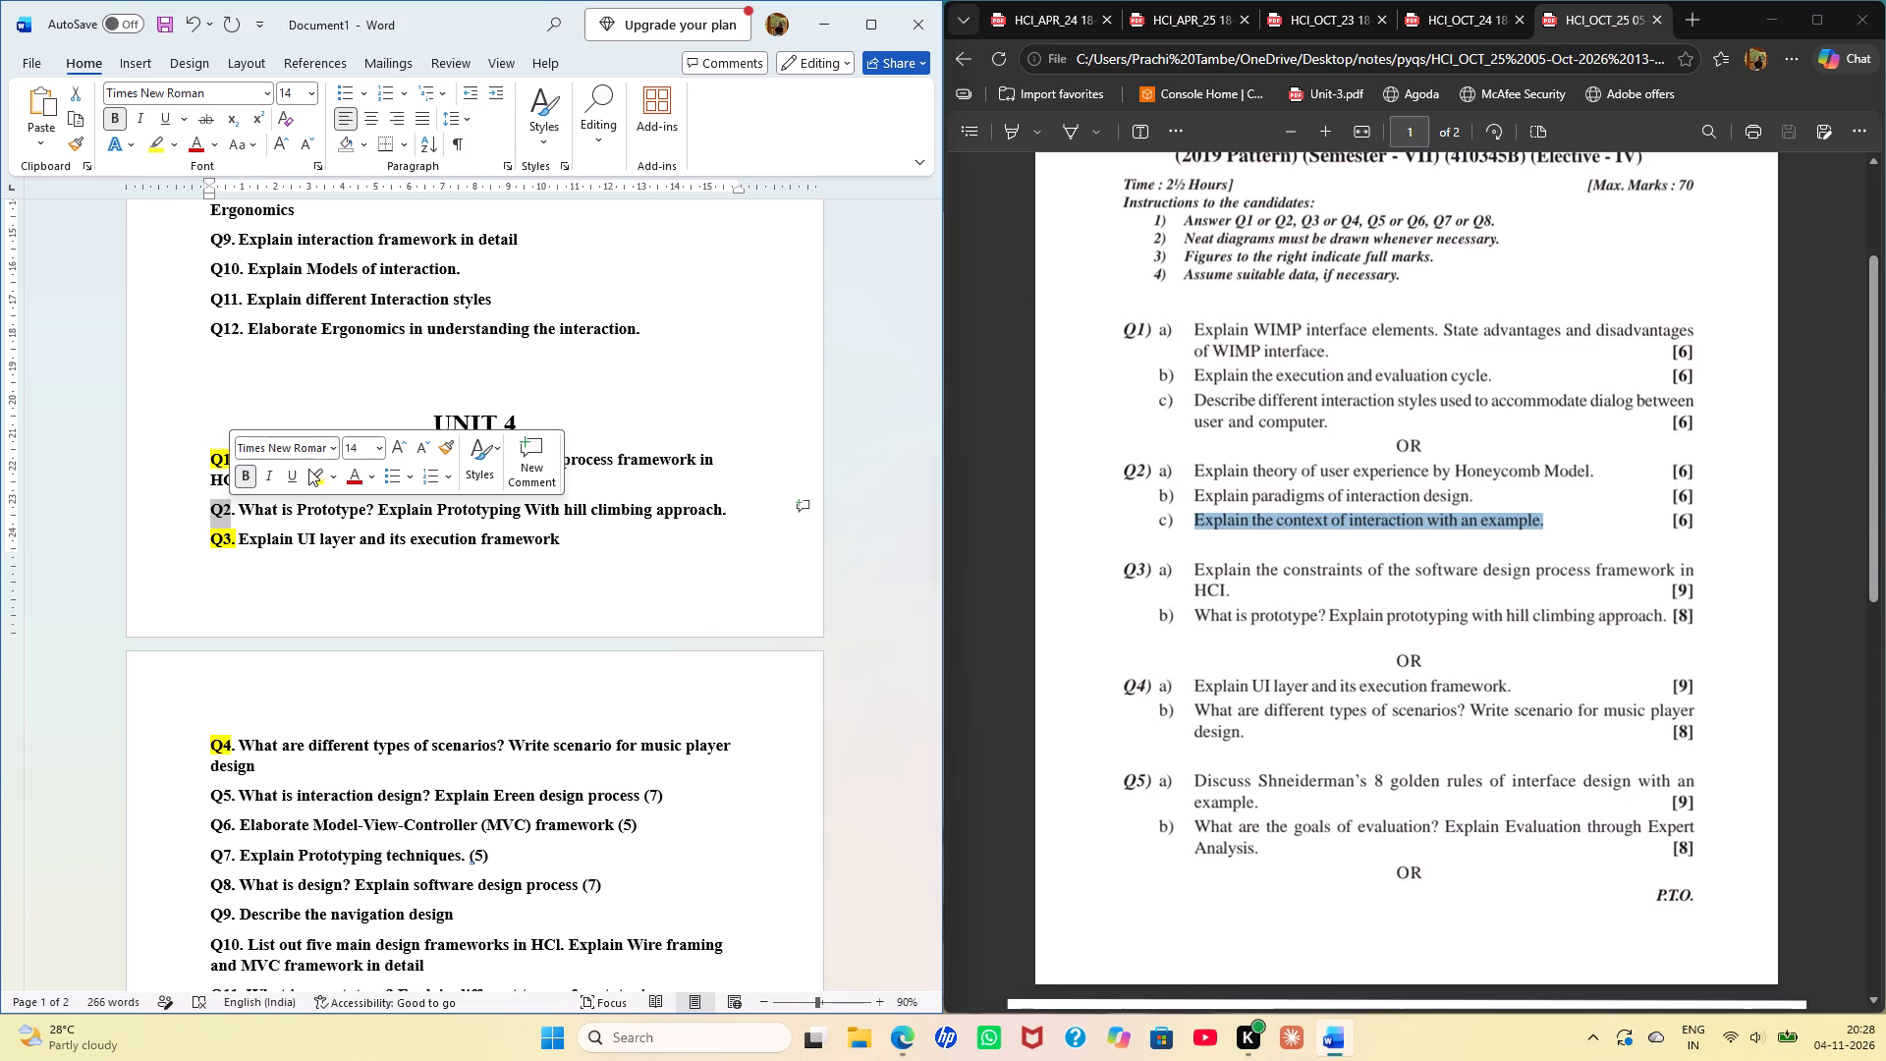
{"action": "left_click", "coordinate": [307, 472]}
Delete the empty Q14. and Q15. labels at the end of Unit 4.
{"action": "scroll", "coordinate": [391, 747], "scroll_direction": "down", "scroll_amount": 2}
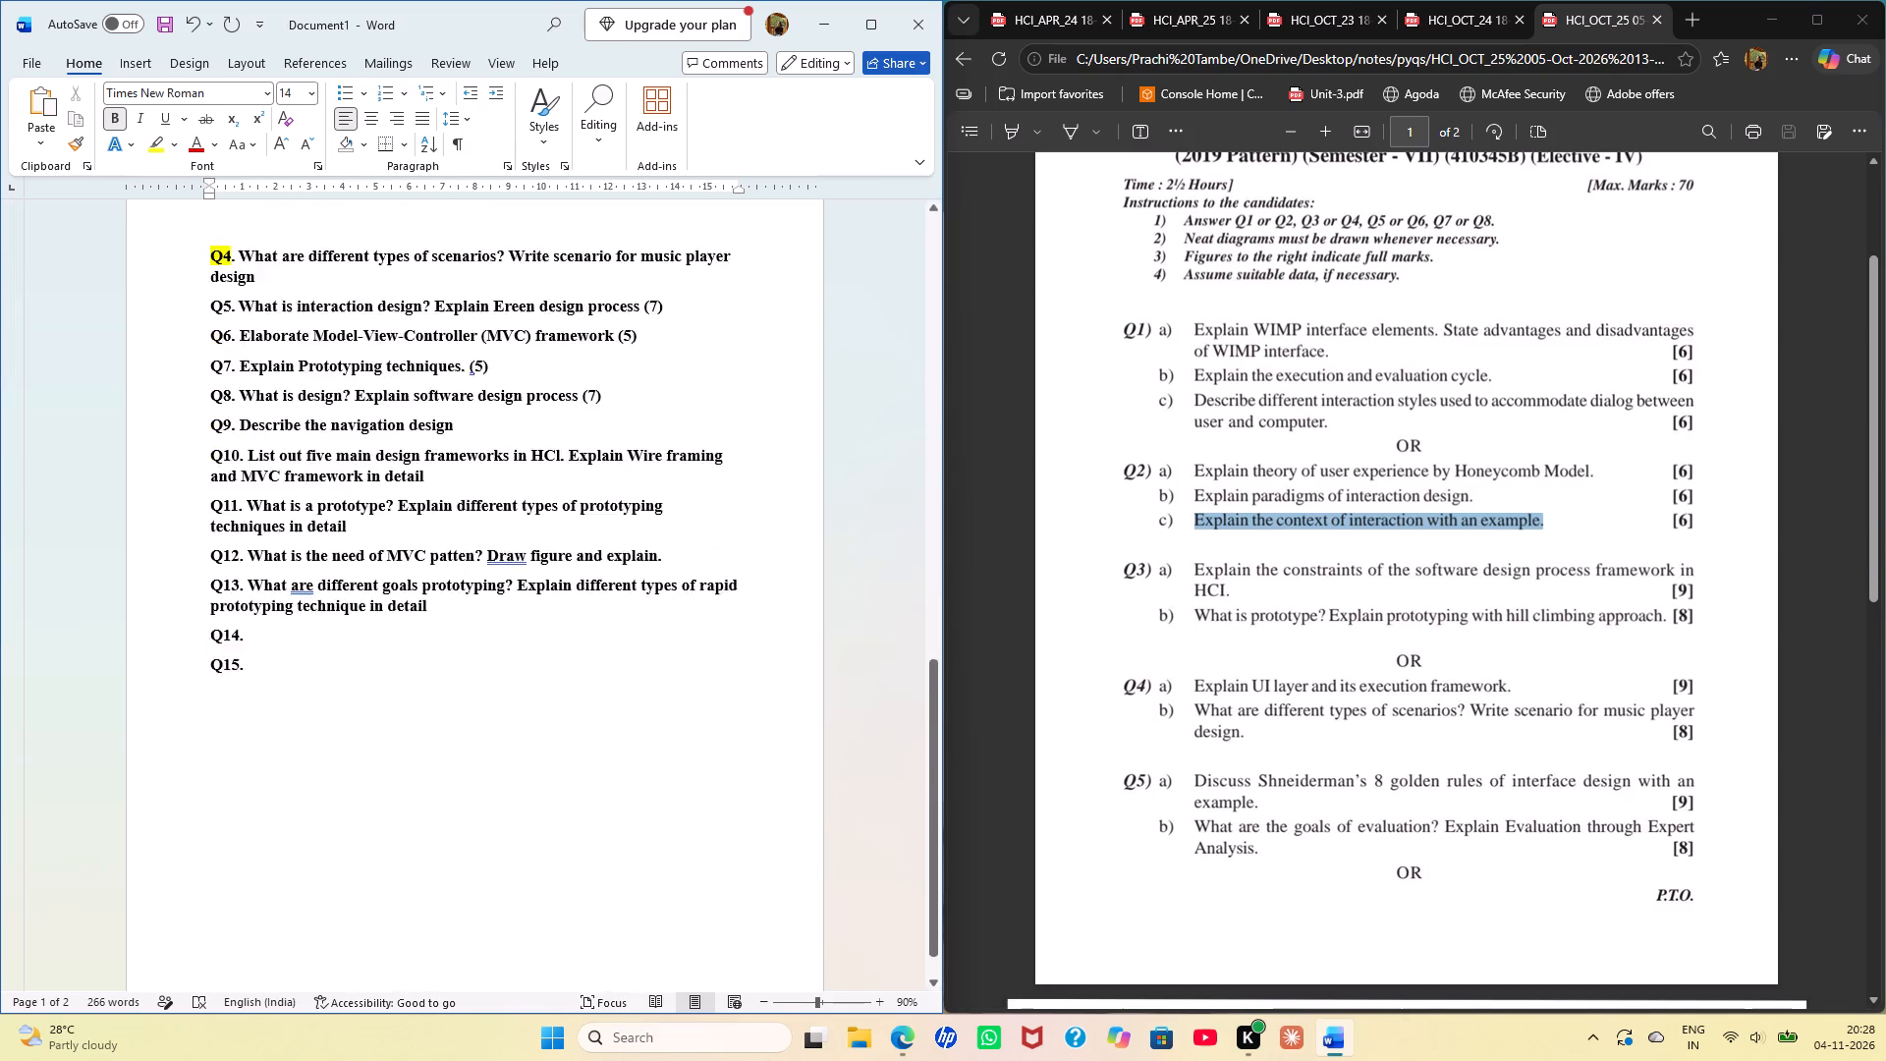
{"action": "scroll", "coordinate": [391, 747], "scroll_direction": "down", "scroll_amount": 1}
{"action": "left_click_drag", "start_coordinate": [267, 507], "coordinate": [195, 460]}
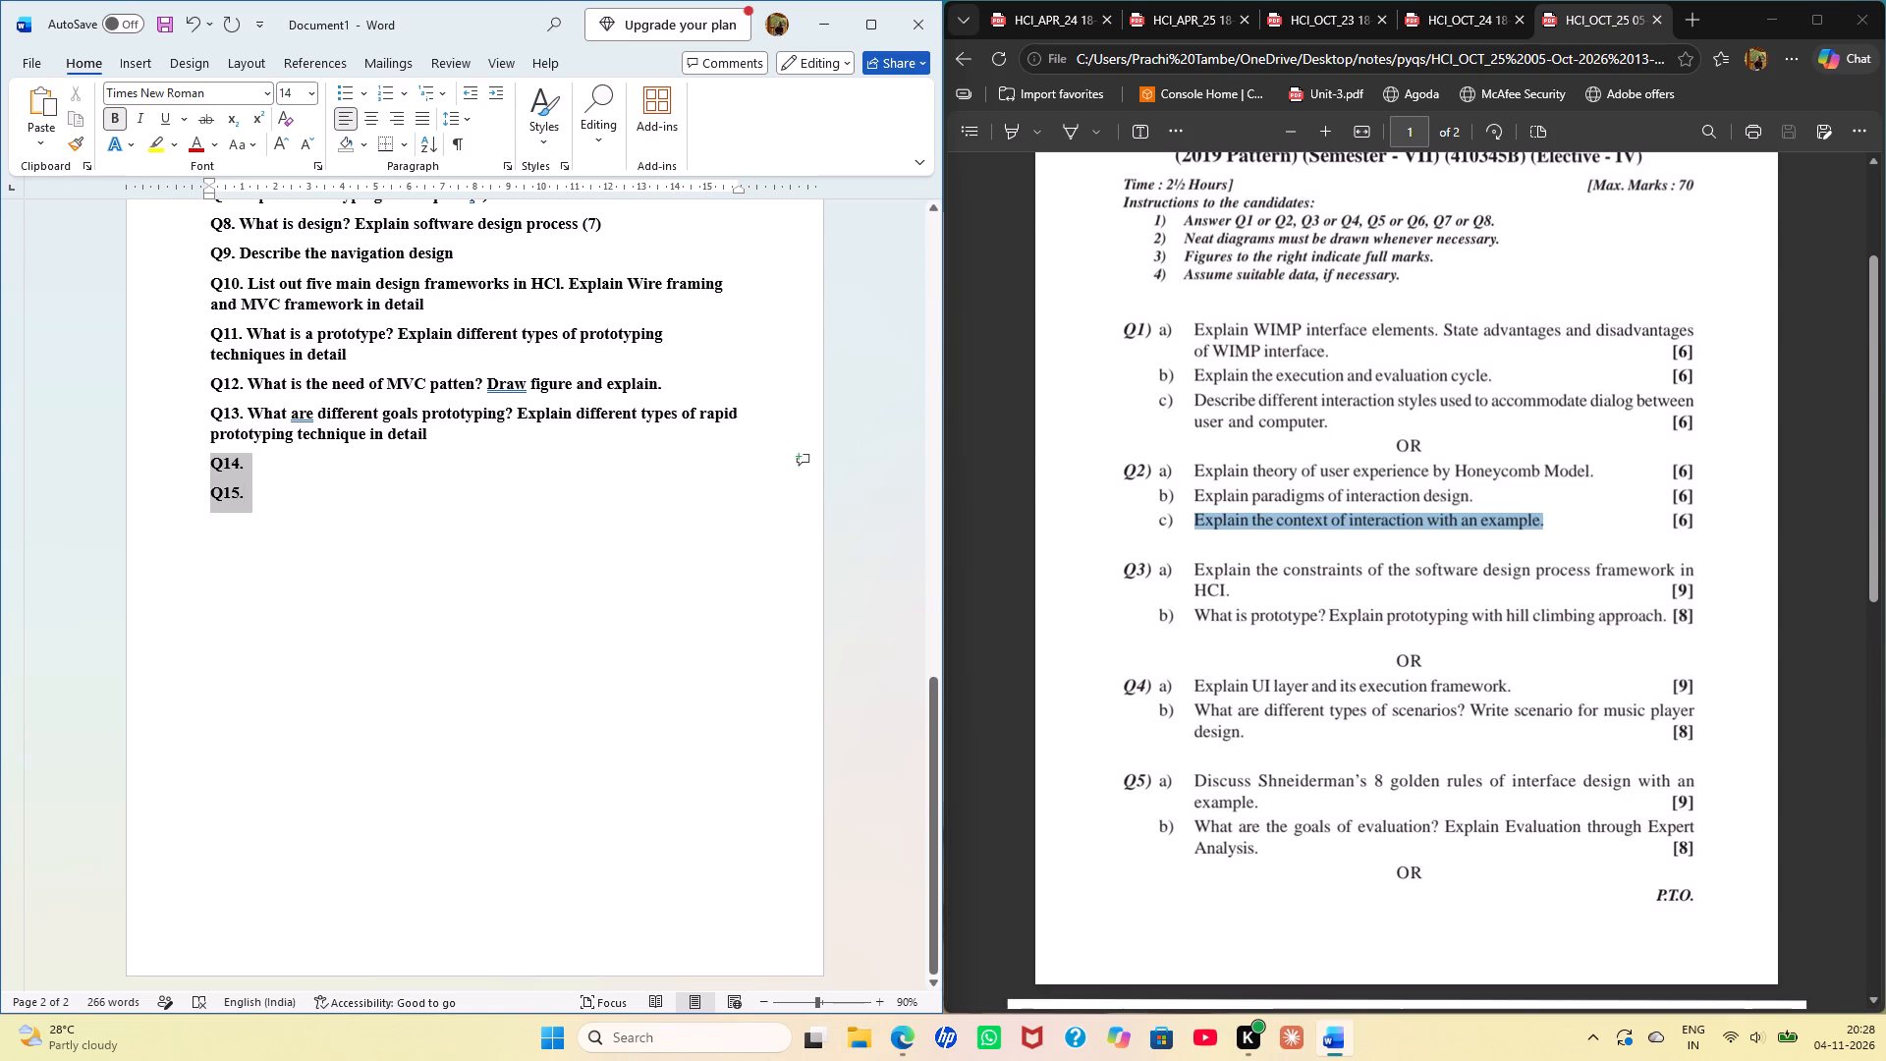
{"action": "left_click_drag", "start_coordinate": [195, 460], "coordinate": [197, 460]}
{"action": "key", "text": "BackSpace"}
Add the heading text "UNIT 5" below Unit 4's Q13., leaving blank space above it.
{"action": "key", "text": "Return"}
{"action": "key", "text": "Return"}
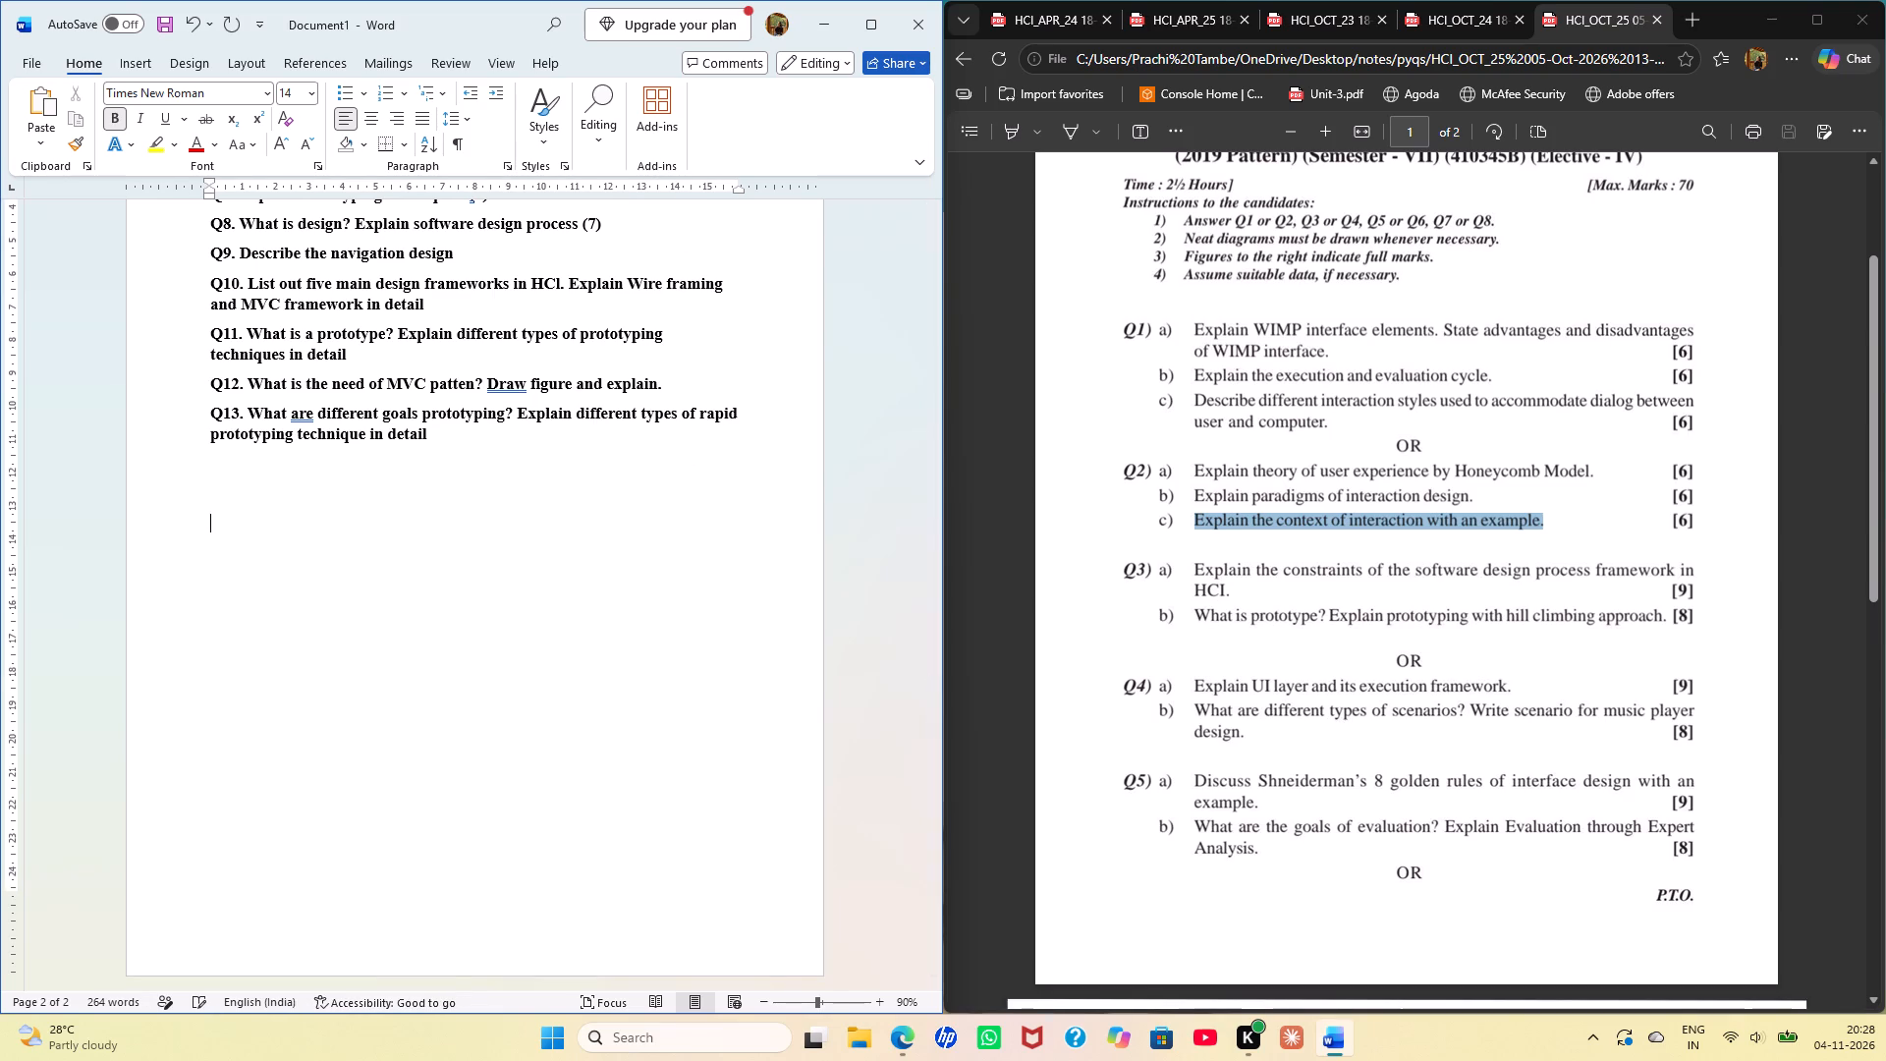
{"action": "type", "text": "uni"}
{"action": "key", "text": "BackSpace"}
{"action": "key", "text": "BackSpace"}
{"action": "key", "text": "BackSpace"}
{"action": "type", "text": "UNIT"}
{"action": "key", "text": "space"}
{"action": "key", "text": "6"}
{"action": "scroll", "coordinate": [197, 460], "scroll_direction": "right", "scroll_amount": 1}
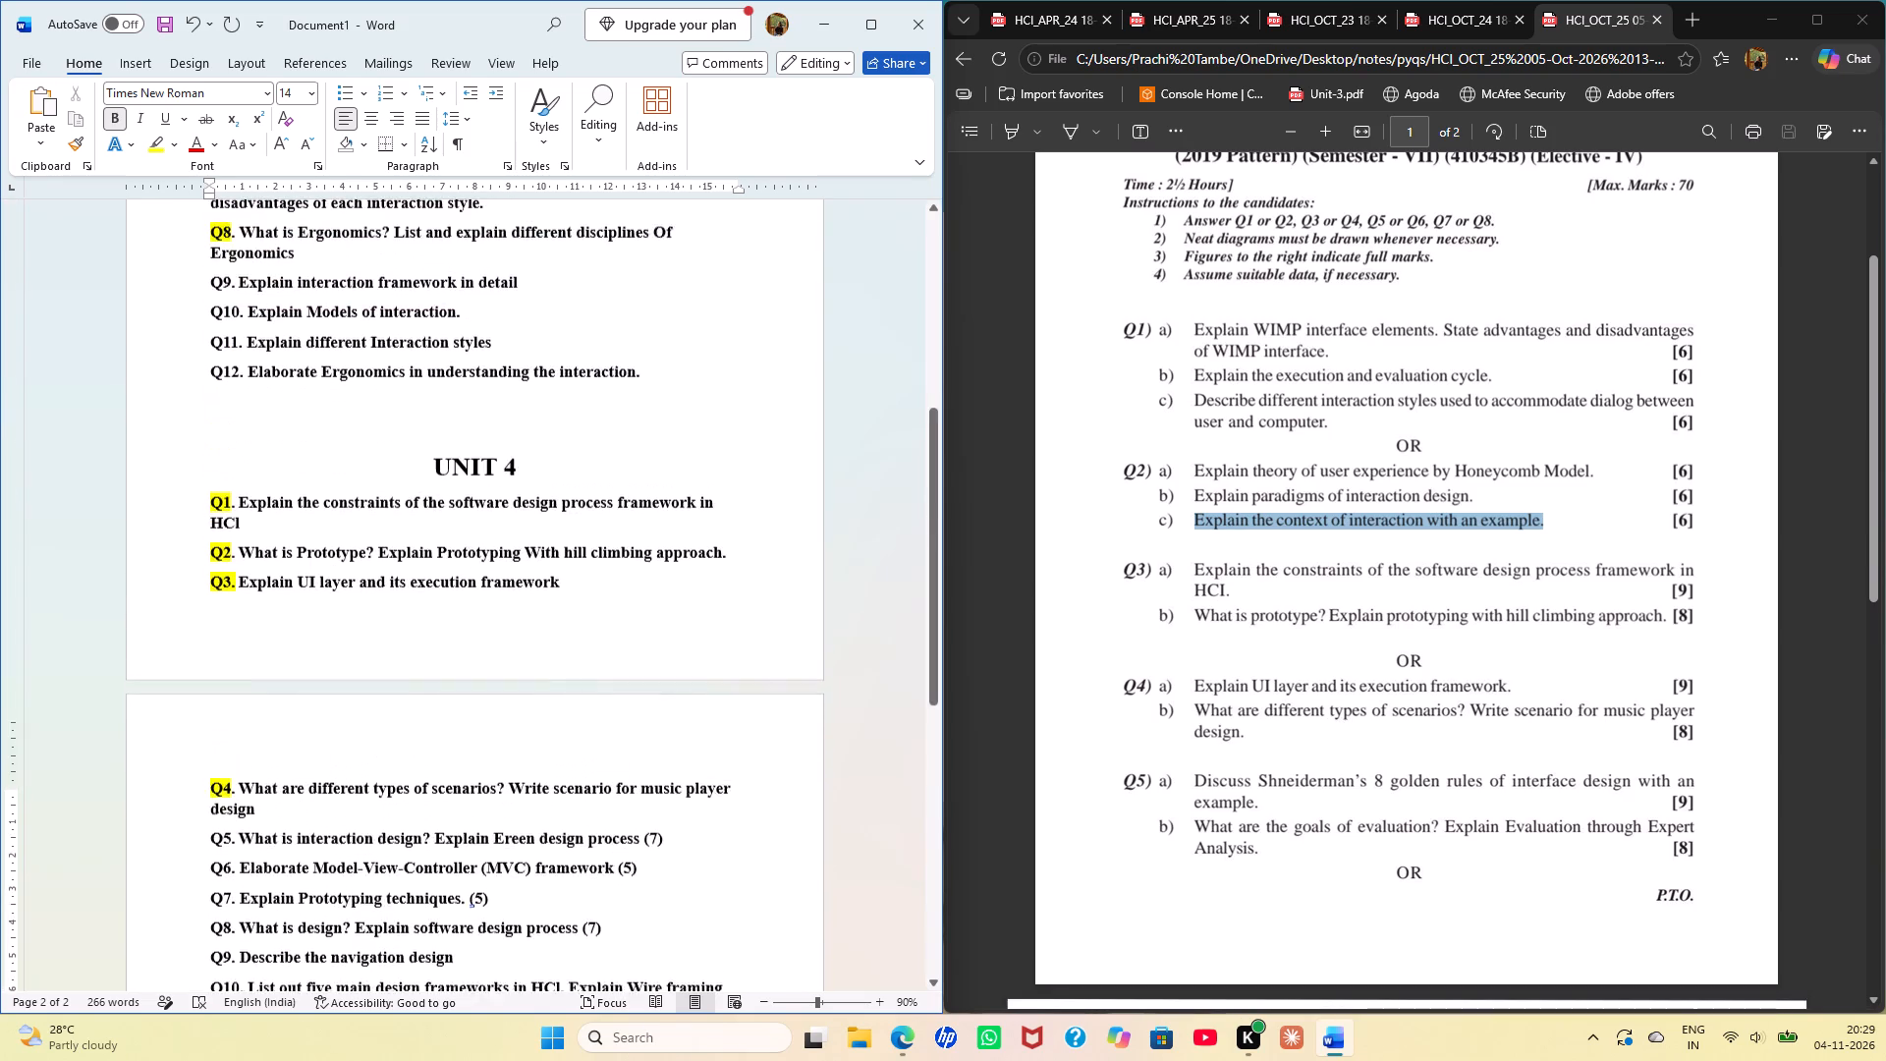
{"action": "scroll", "coordinate": [197, 460], "scroll_direction": "right", "scroll_amount": 1}
{"action": "key", "text": "BackSpace"}
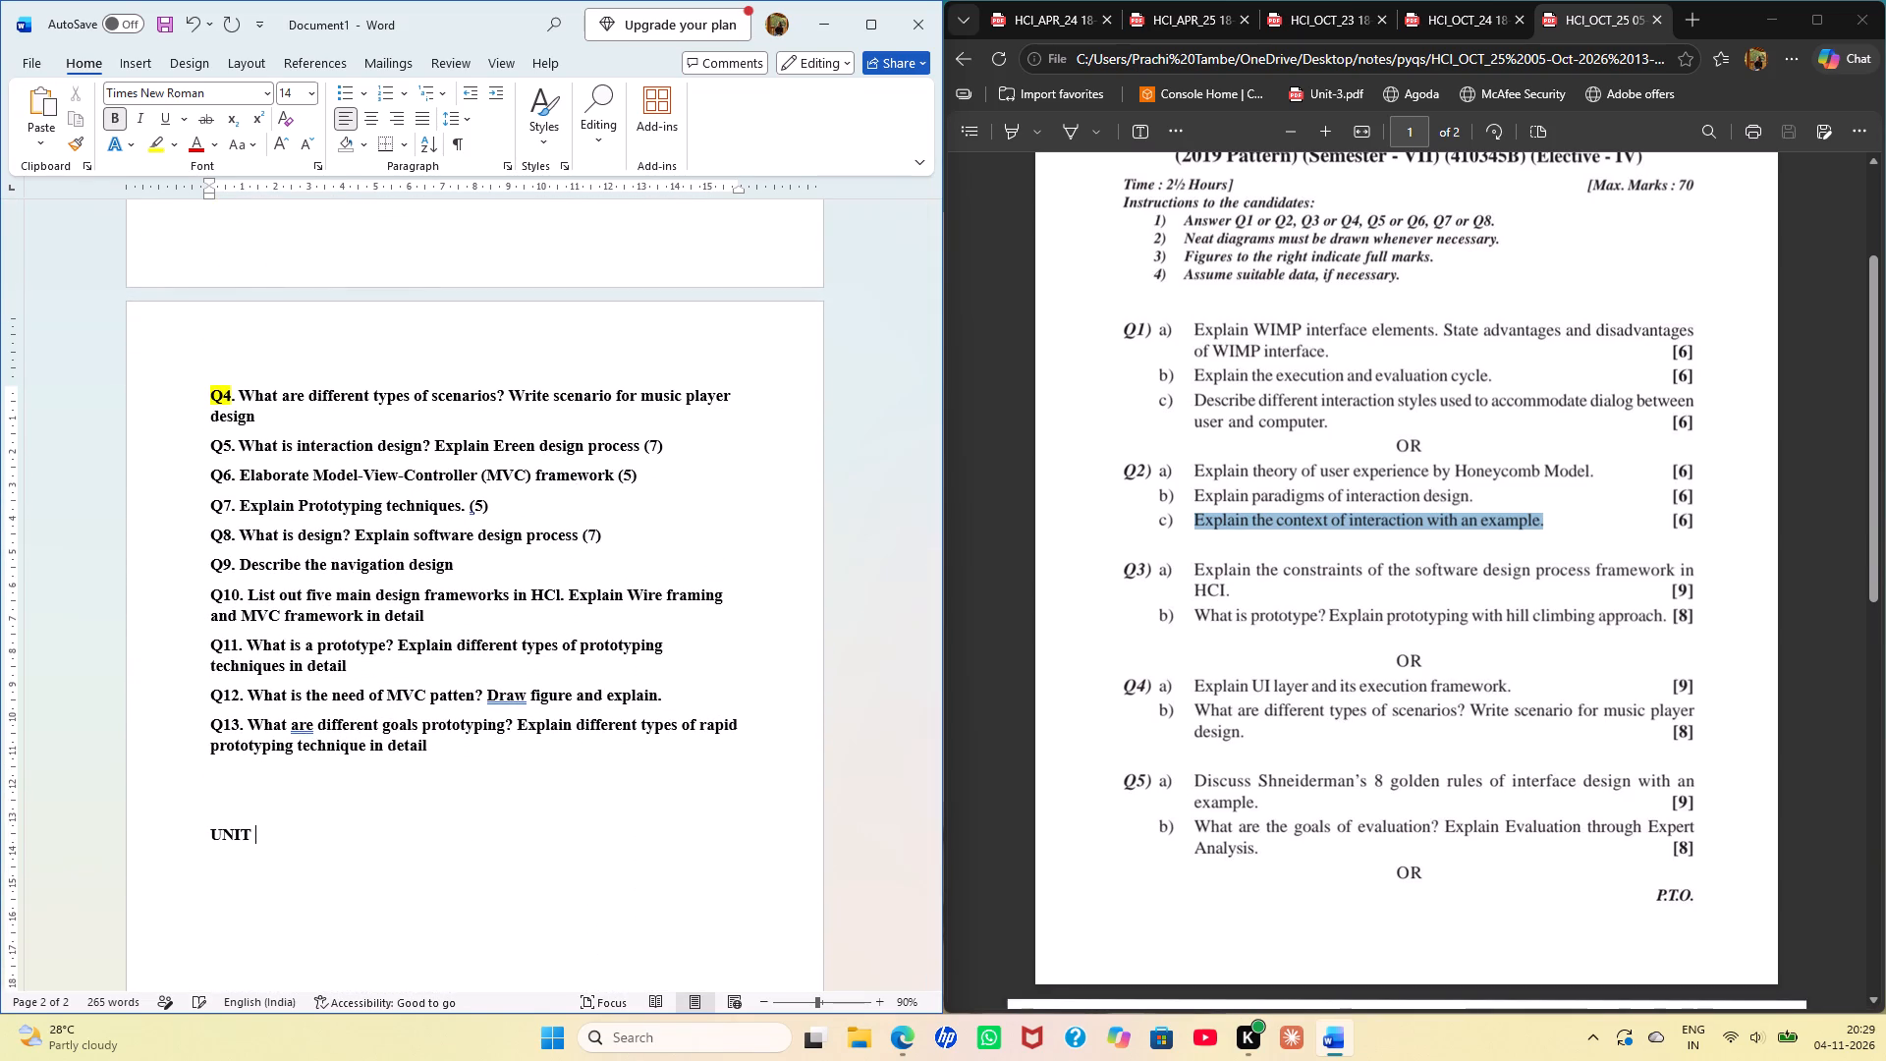
{"action": "key", "text": "6"}
{"action": "key", "text": "BackSpace"}
{"action": "key", "text": "5"}
Format the UNIT 5 heading at 22 pt and centre it.
{"action": "left_click_drag", "start_coordinate": [272, 826], "coordinate": [207, 836]}
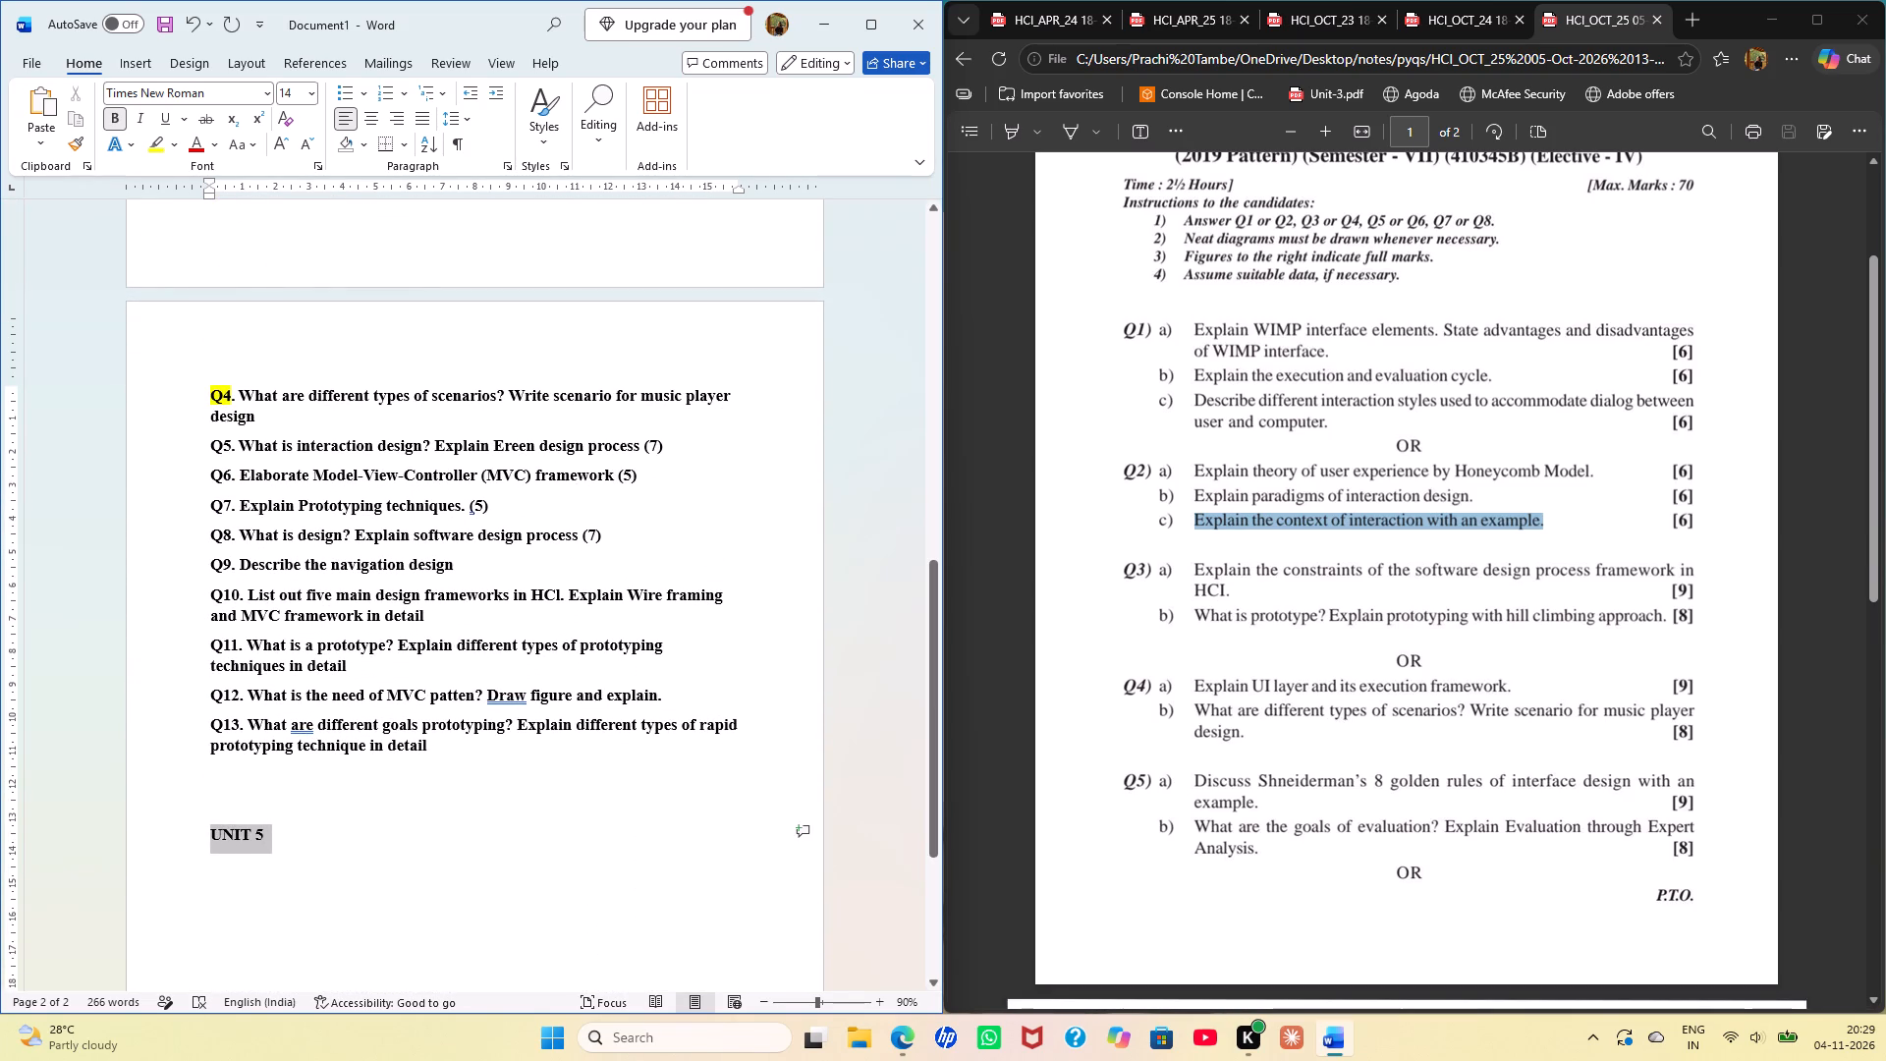
{"action": "left_click_drag", "start_coordinate": [207, 836], "coordinate": [208, 836]}
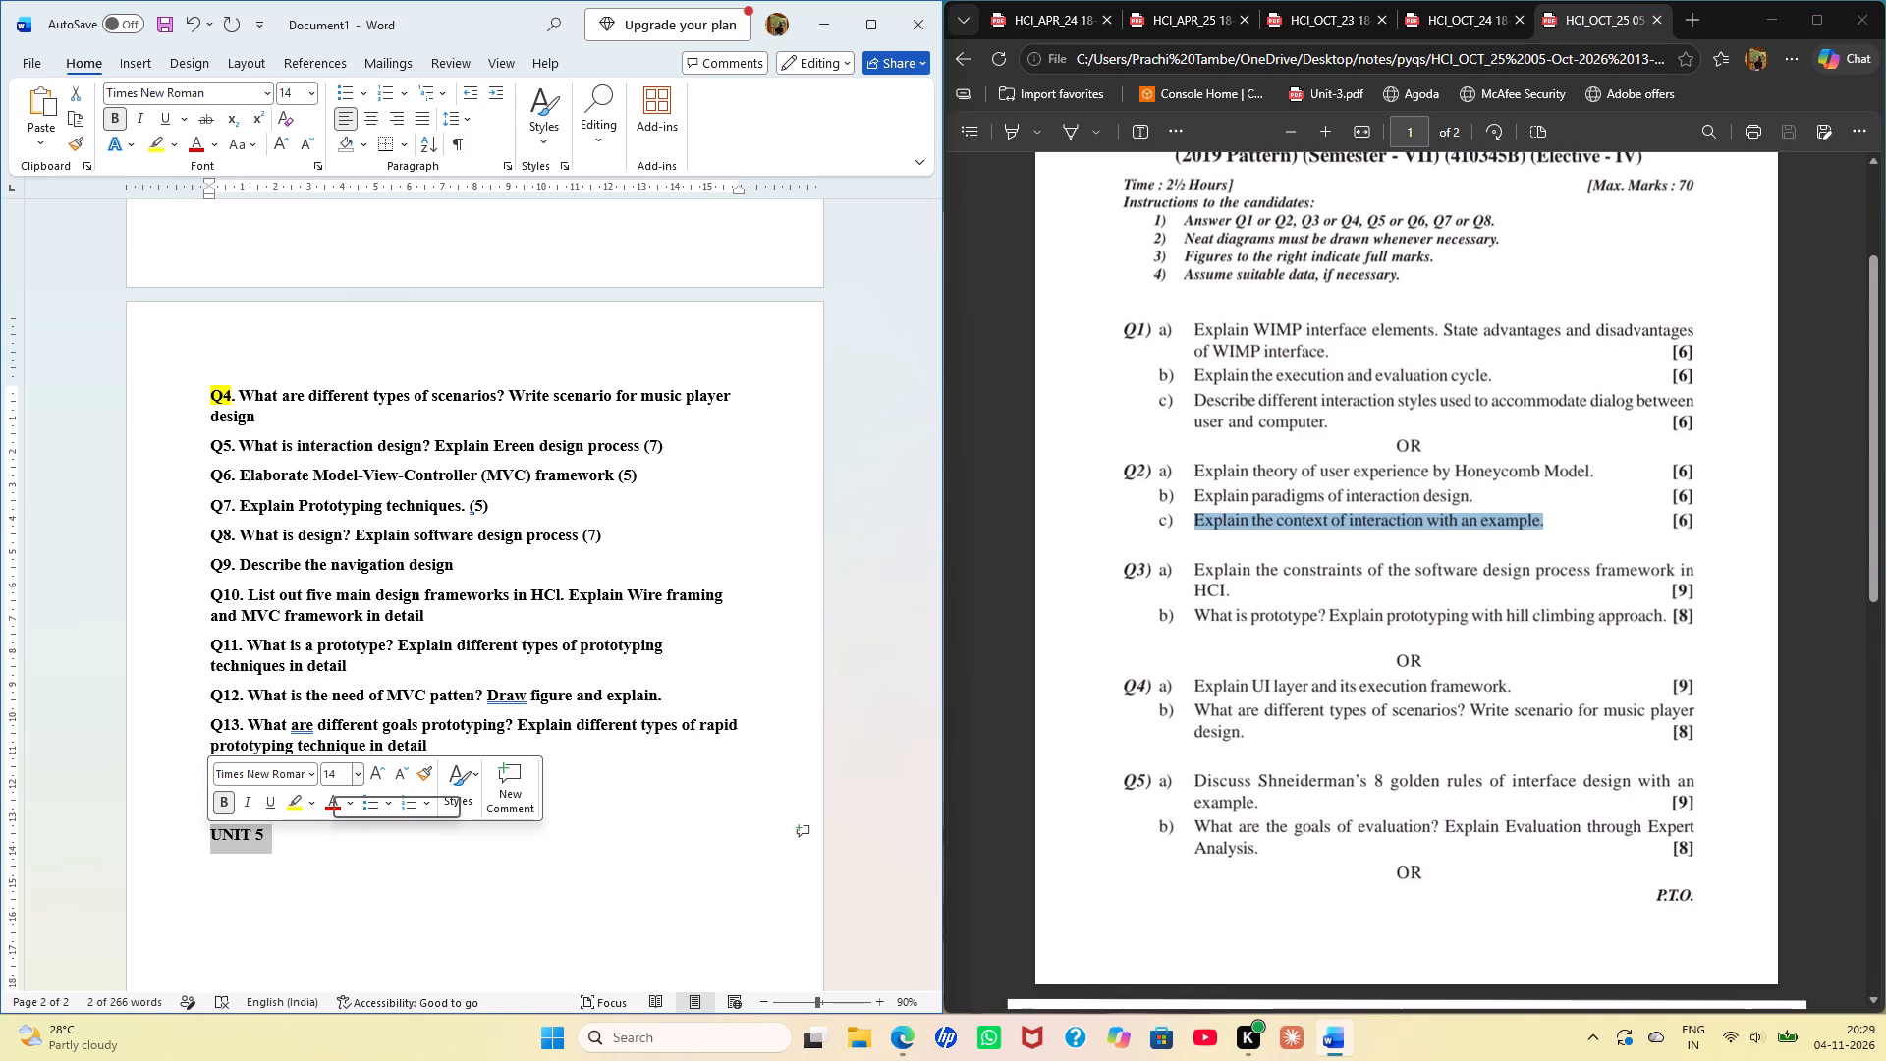
{"action": "left_click", "coordinate": [336, 776]}
{"action": "type", "text": "22"}
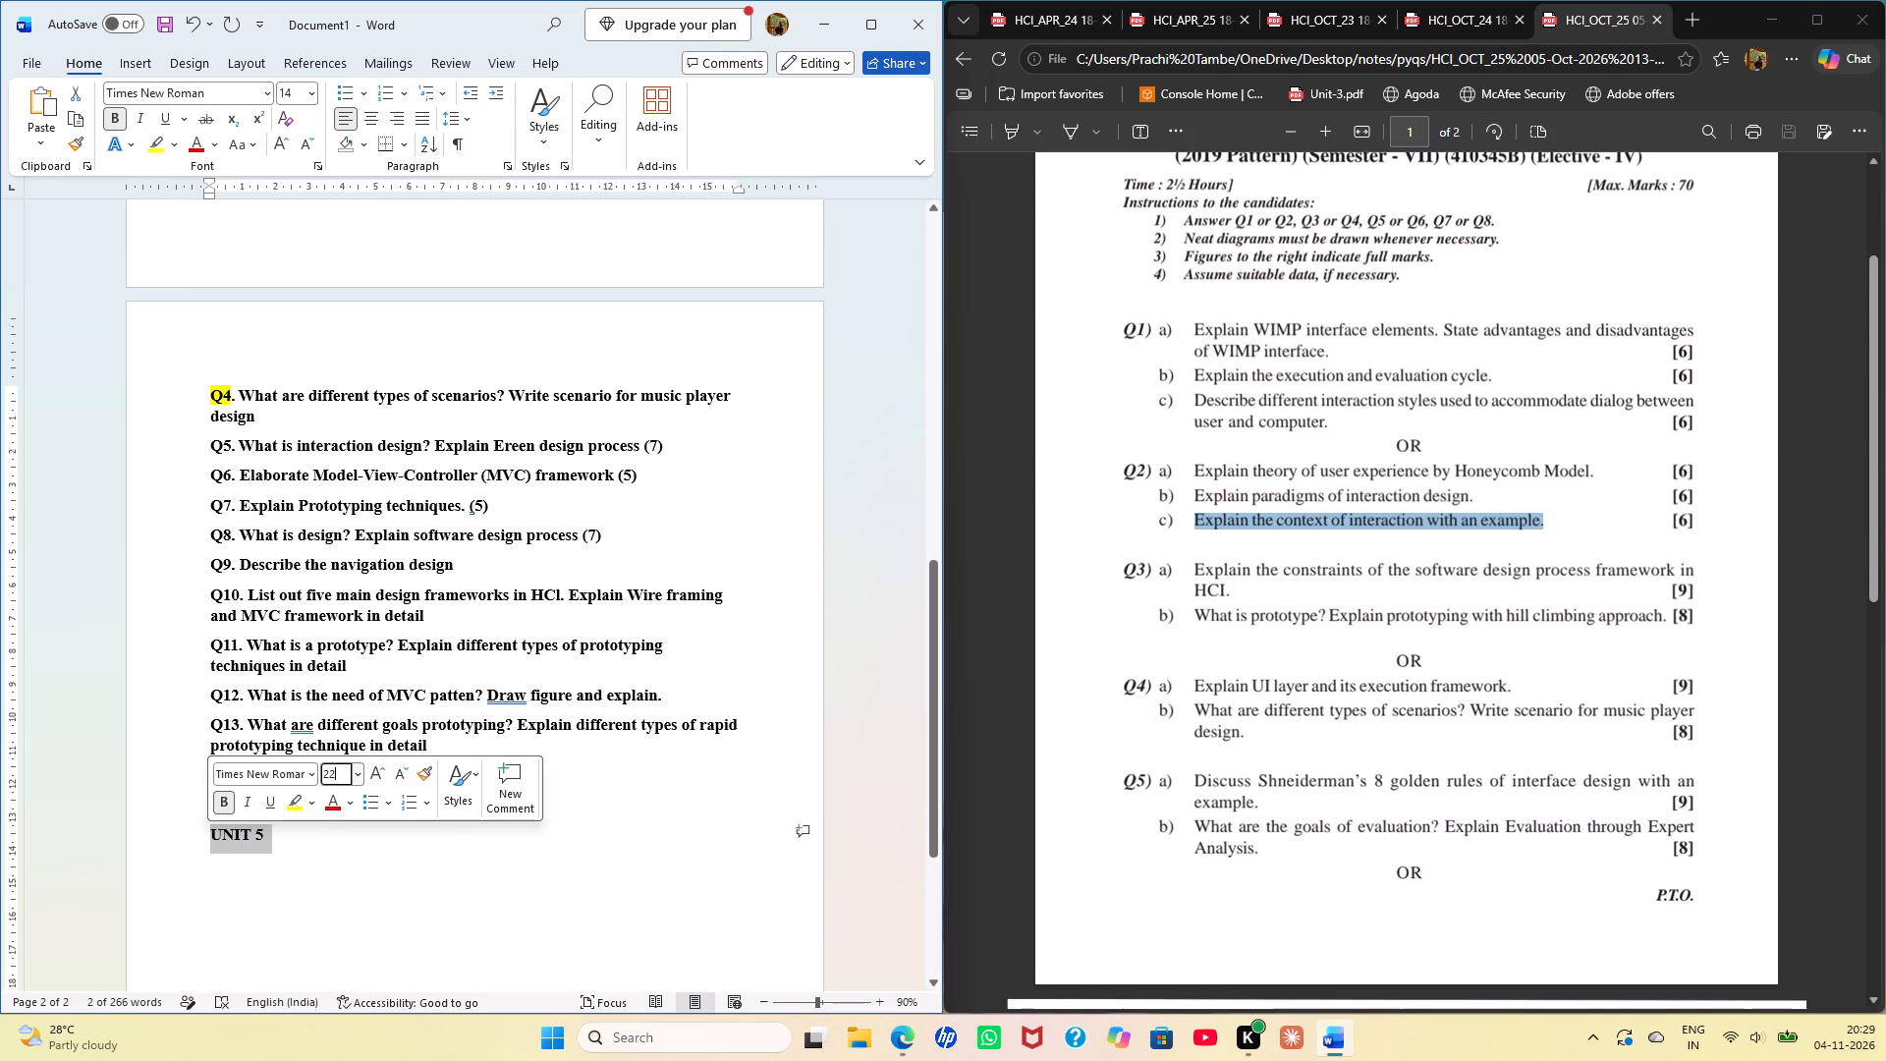
{"action": "left_click", "coordinate": [370, 122]}
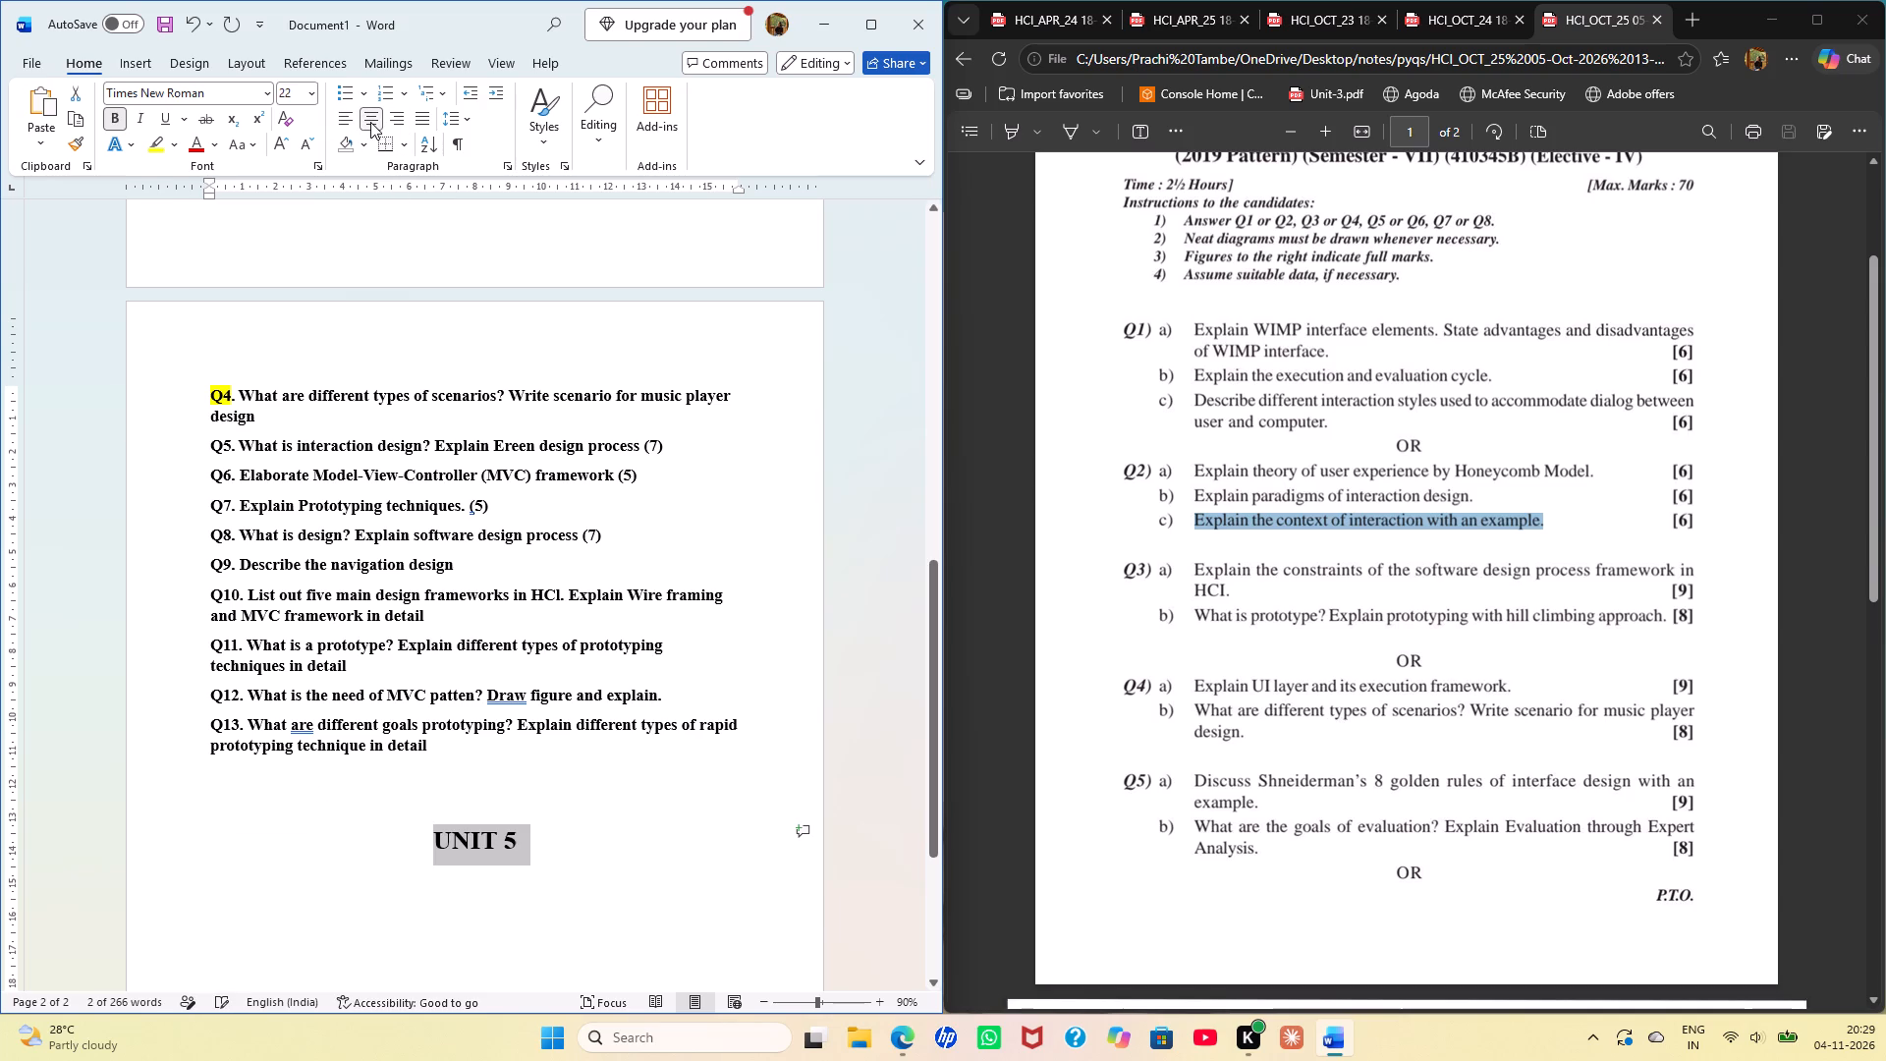
{"action": "left_click", "coordinate": [570, 855]}
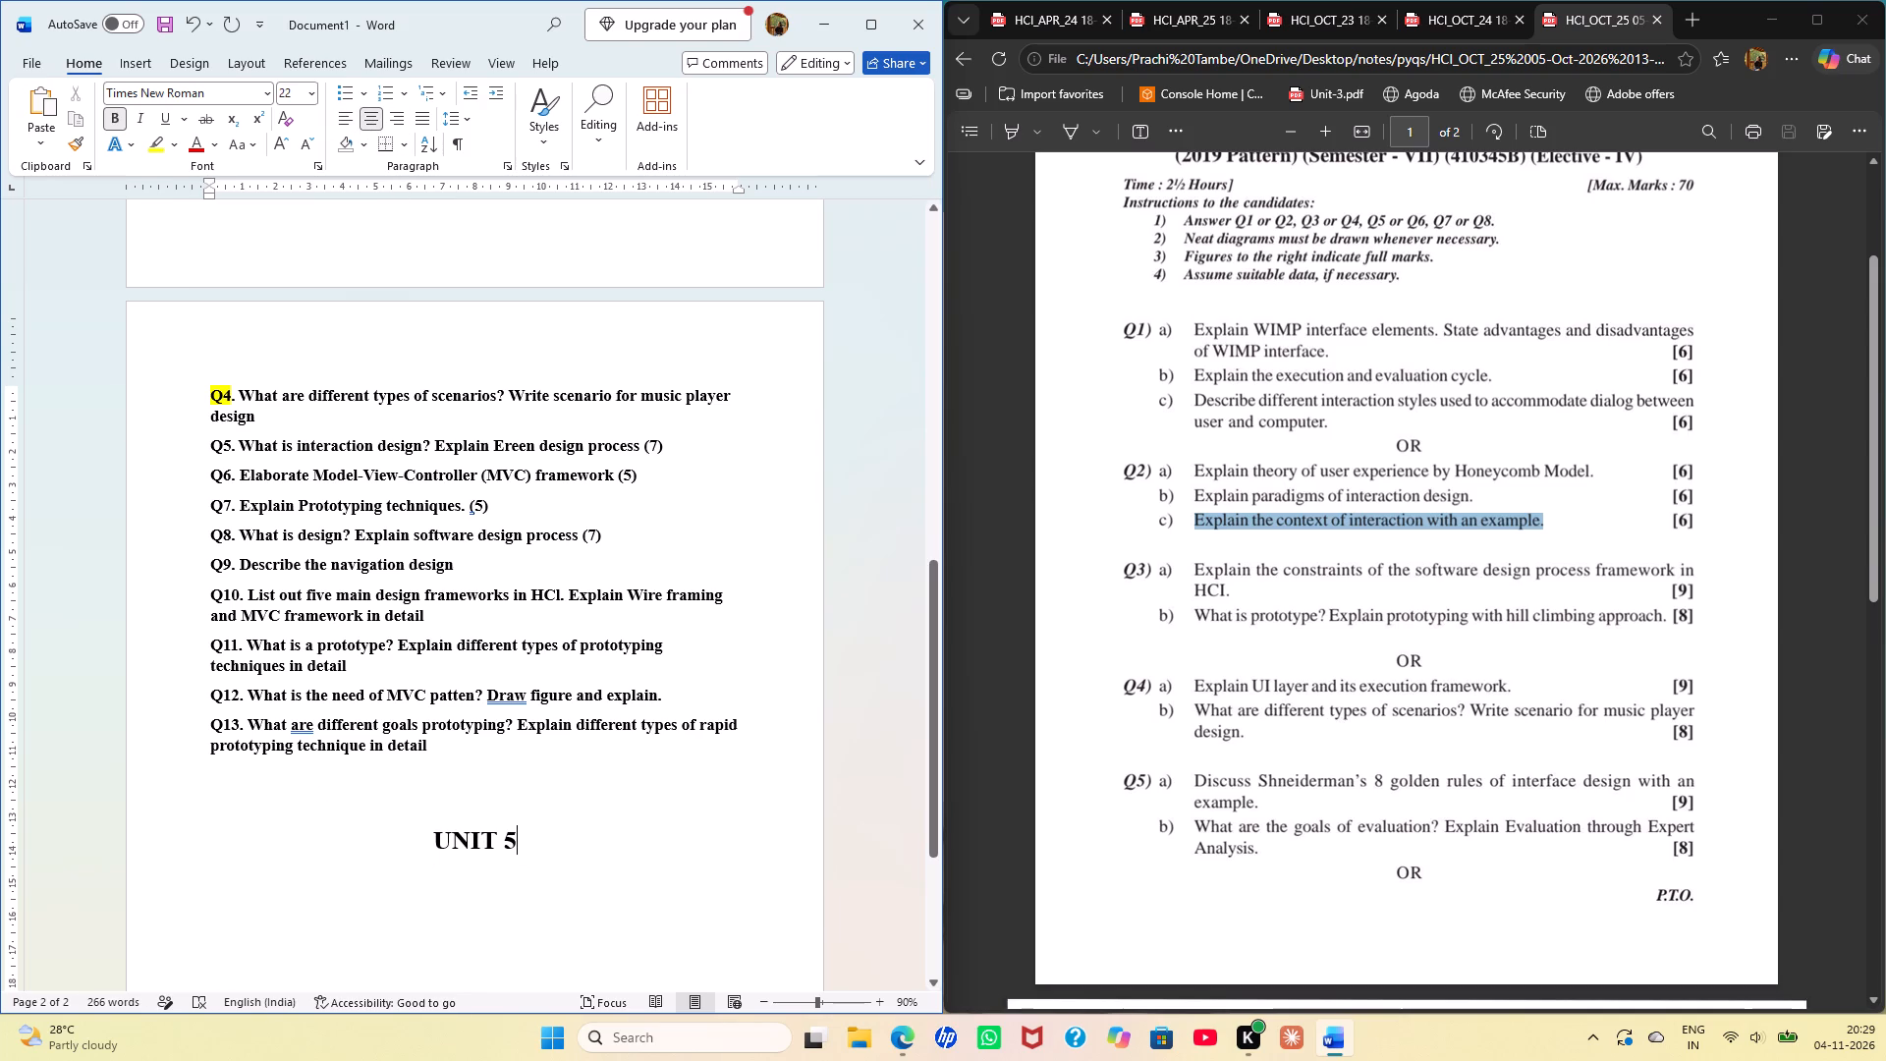
Start a new left-aligned line at 14 pt under the UNIT 5 heading.
{"action": "key", "text": "Return"}
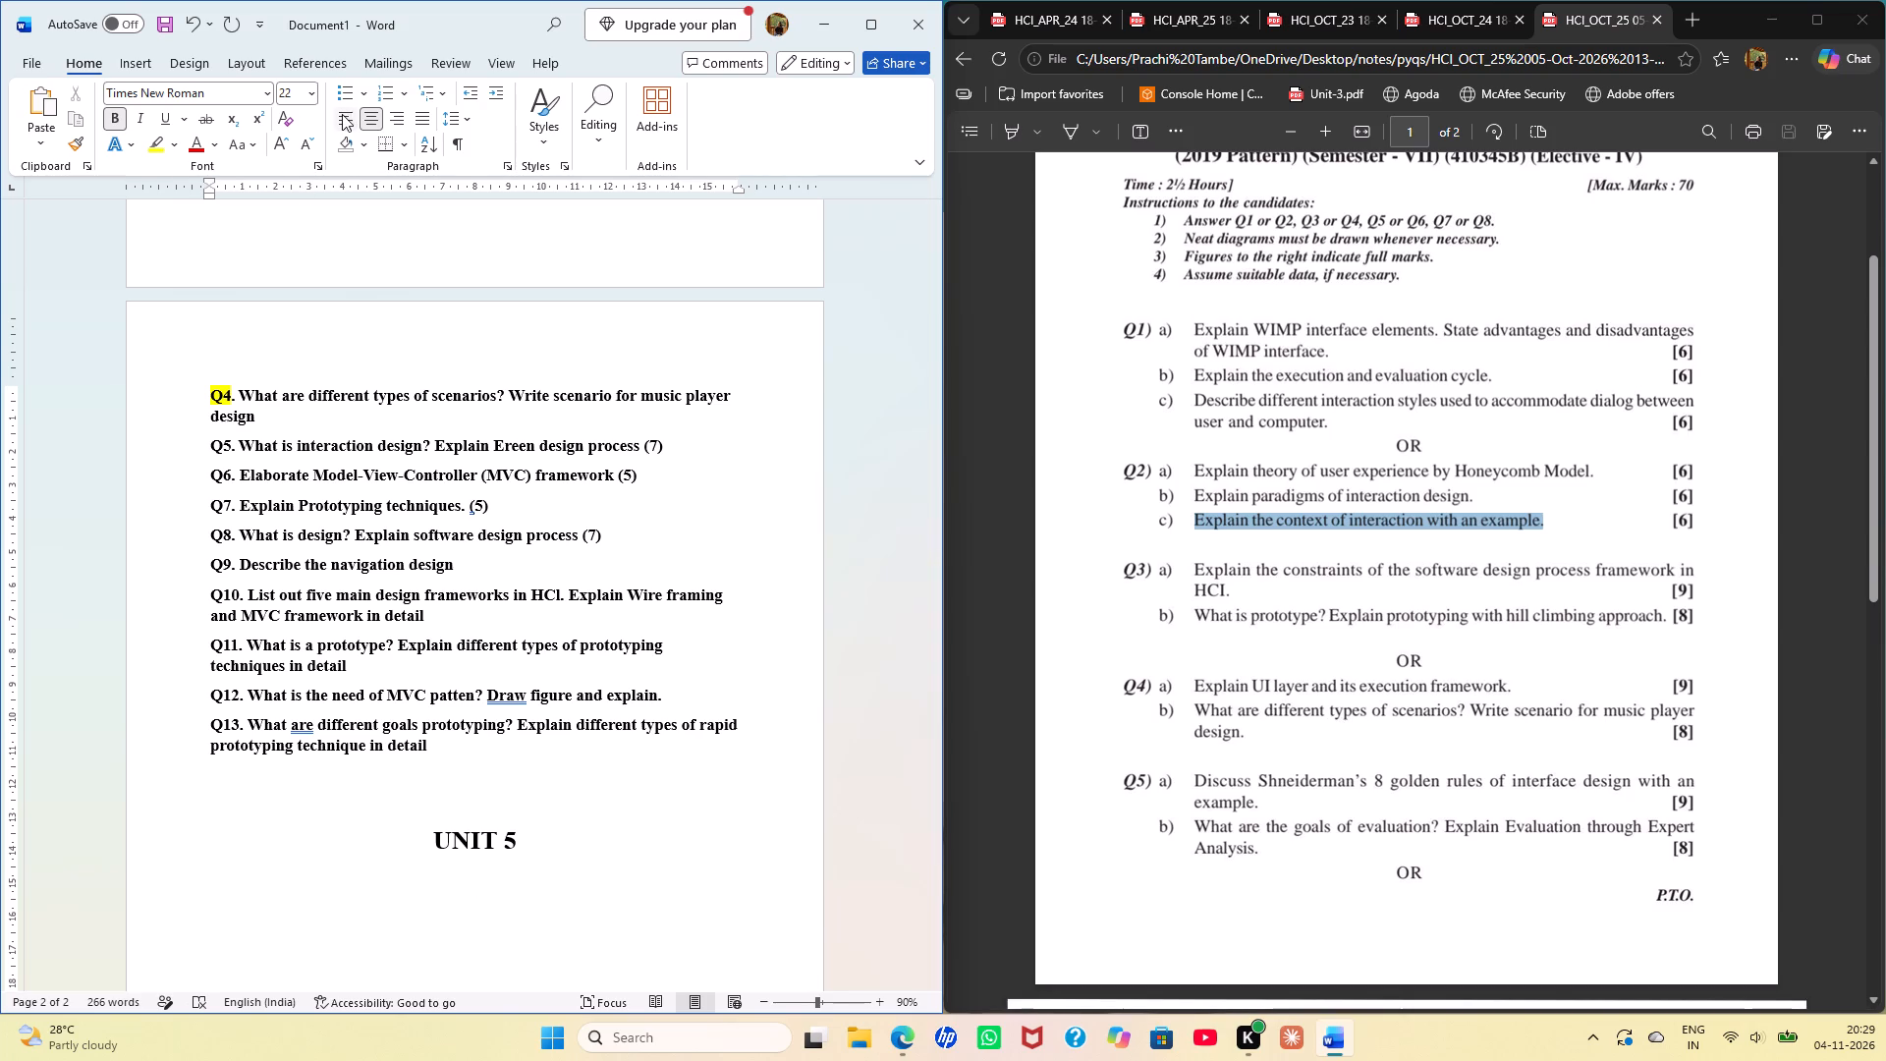
{"action": "left_click", "coordinate": [342, 114]}
{"action": "left_click", "coordinate": [293, 92]}
{"action": "key", "text": "1"}
{"action": "key", "text": "4"}
{"action": "key", "text": "Return"}
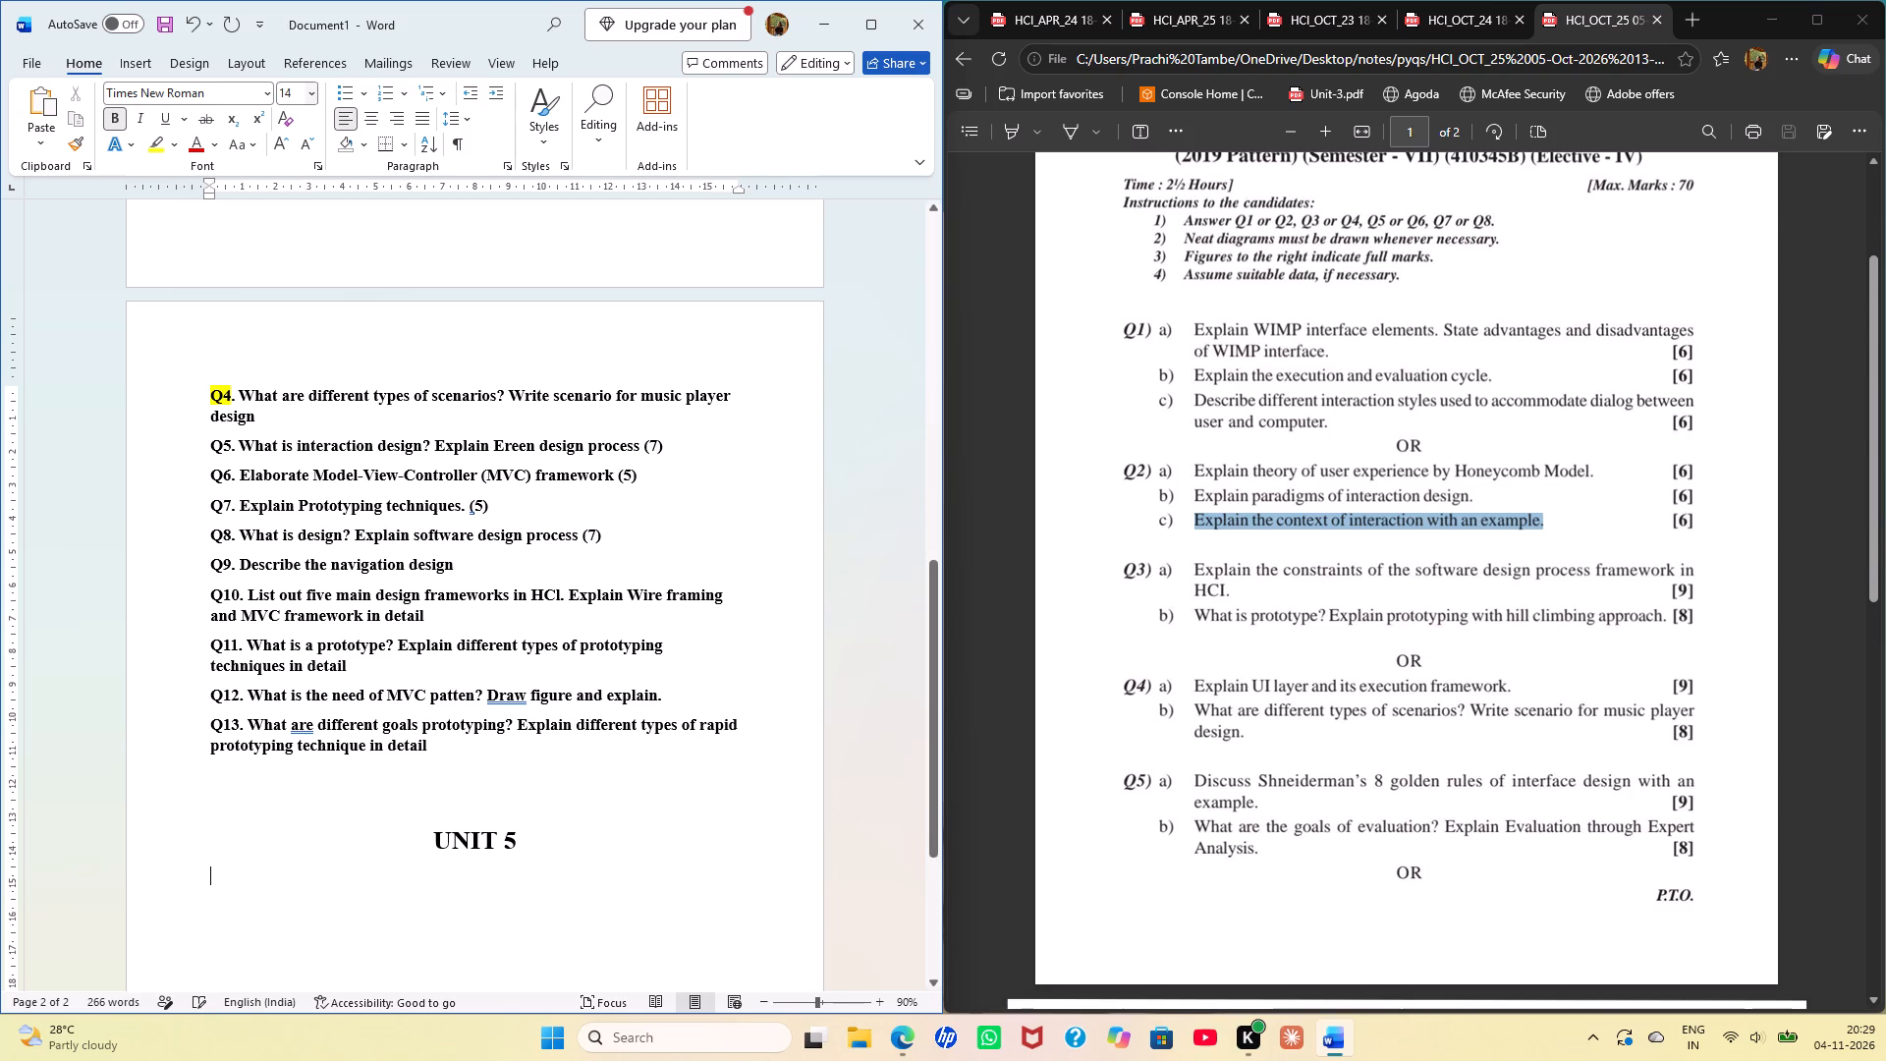
Enter the question labels Q1. to Q6. on separate lines under UNIT 5.
{"action": "type", "text": "Q1"}
{"action": "key", "text": "period"}
{"action": "key", "text": "Return"}
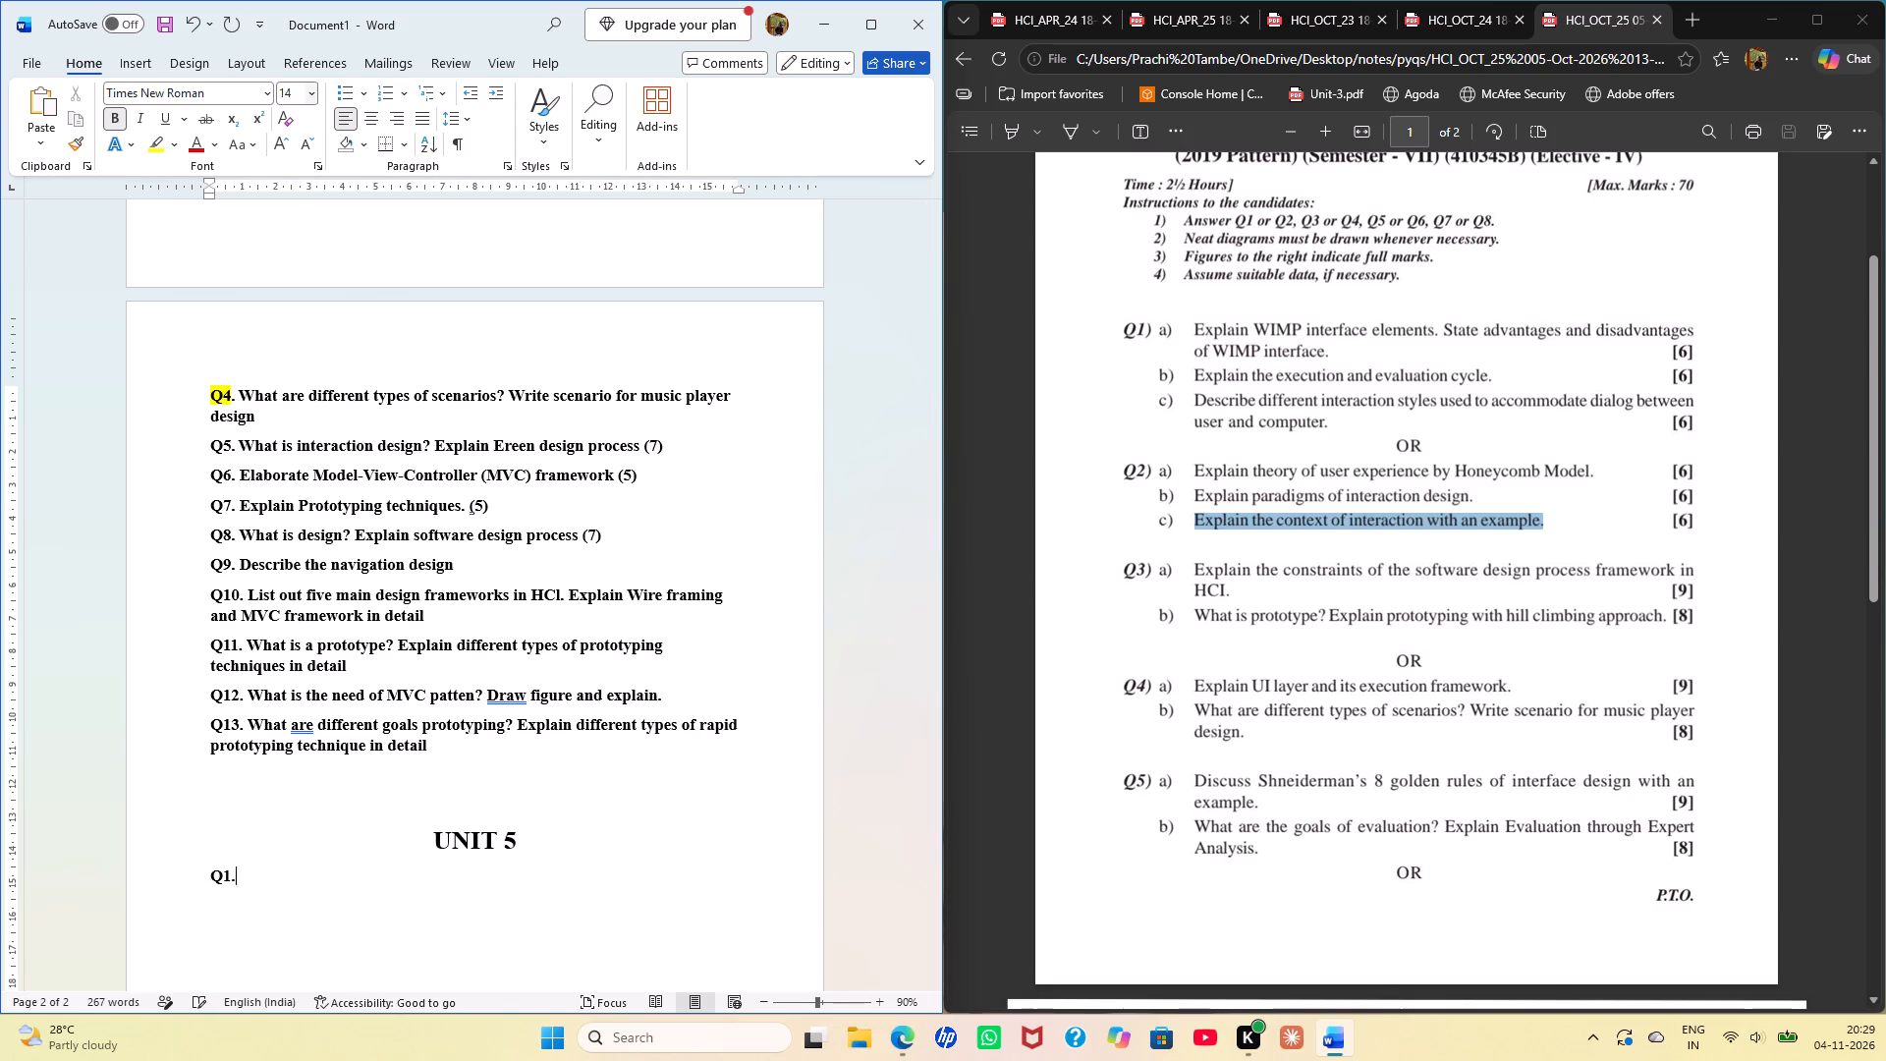
{"action": "type", "text": "Q1"}
{"action": "key", "text": "BackSpace"}
{"action": "type", "text": "2."}
{"action": "key", "text": "Return"}
{"action": "type", "text": "Q3."}
{"action": "key", "text": "Return"}
{"action": "type", "text": "Q4."}
{"action": "key", "text": "Return"}
{"action": "type", "text": "Q5."}
{"action": "key", "text": "Return"}
{"action": "type", "text": "Q6'"}
{"action": "key", "text": "Return"}
{"action": "key", "text": "BackSpace"}
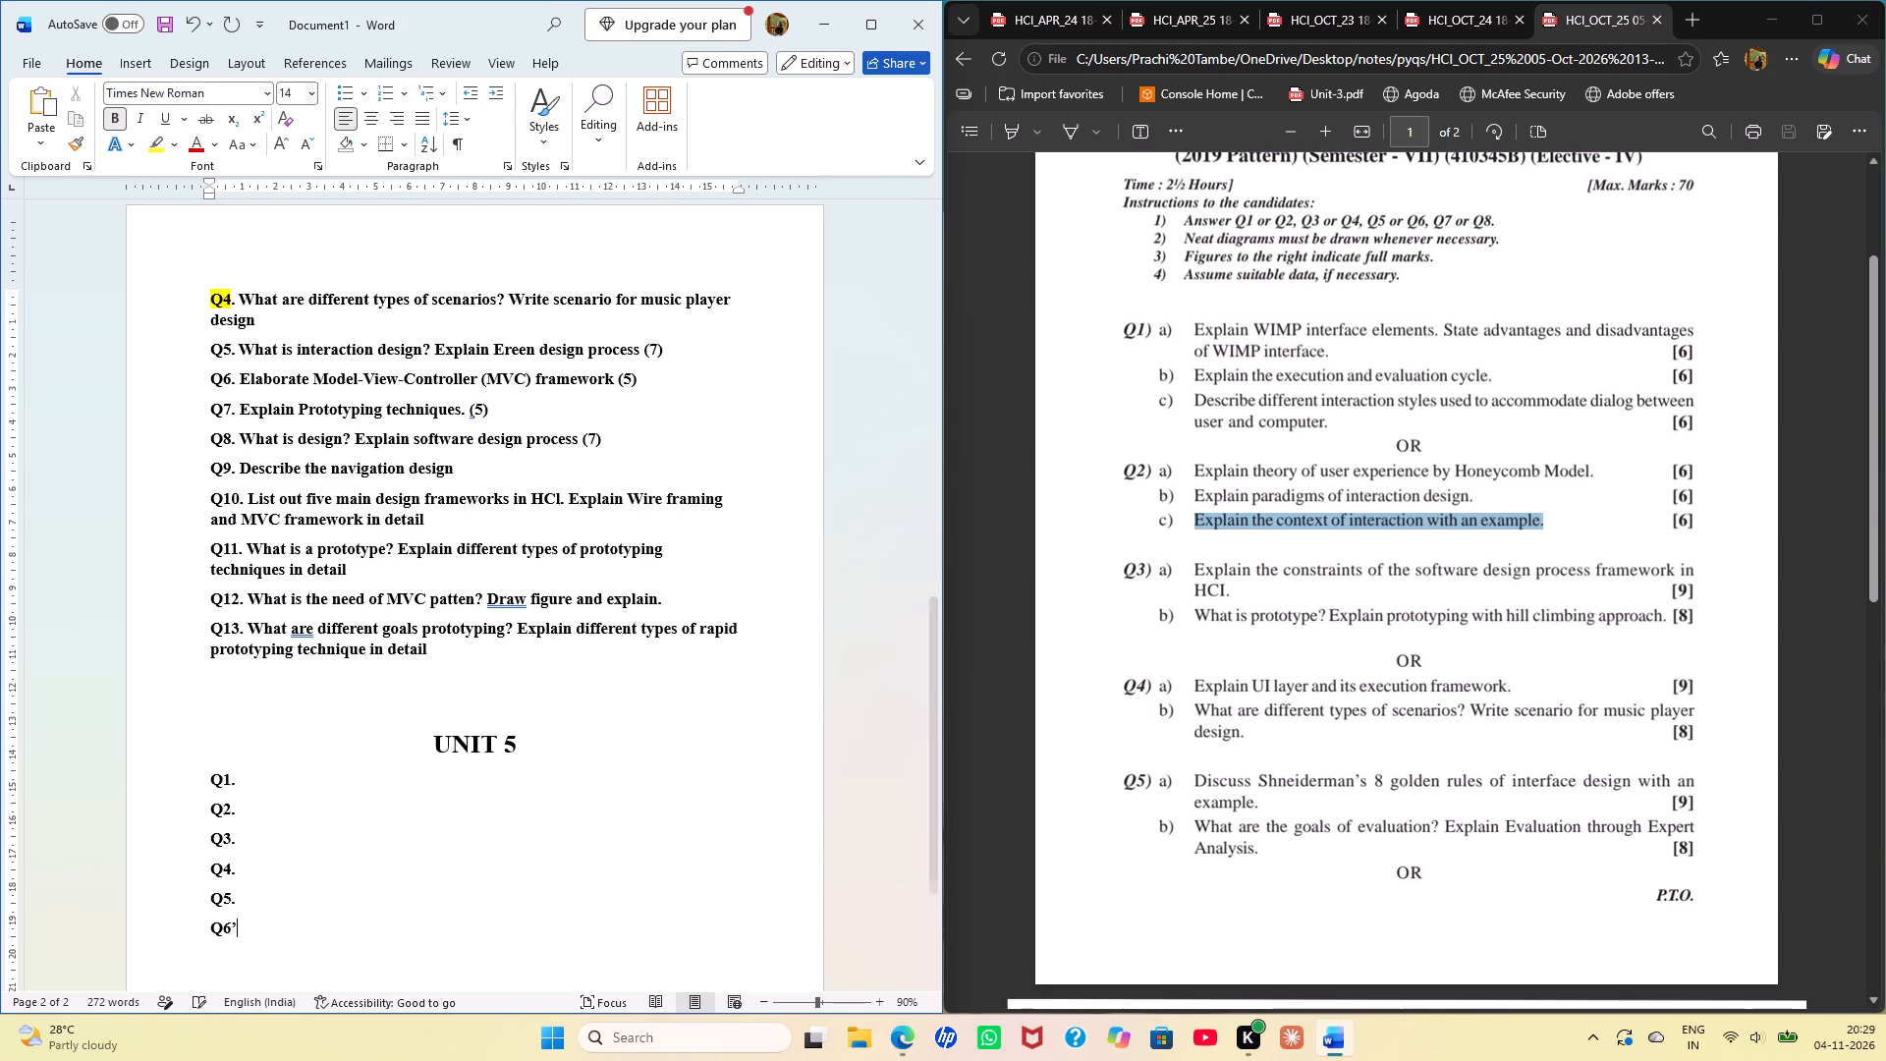
{"action": "key", "text": "BackSpace"}
{"action": "key", "text": "period"}
Continue the Unit 5 list with the labels Q7. to Q11. on separate lines.
{"action": "key", "text": "Return"}
{"action": "type", "text": "Q7."}
{"action": "key", "text": "Return"}
{"action": "type", "text": "Q8."}
{"action": "key", "text": "Return"}
{"action": "key", "text": "q"}
{"action": "type", "text": "9."}
{"action": "key", "text": "Return"}
{"action": "type", "text": "Q10."}
{"action": "key", "text": "Return"}
{"action": "type", "text": "Q11."}
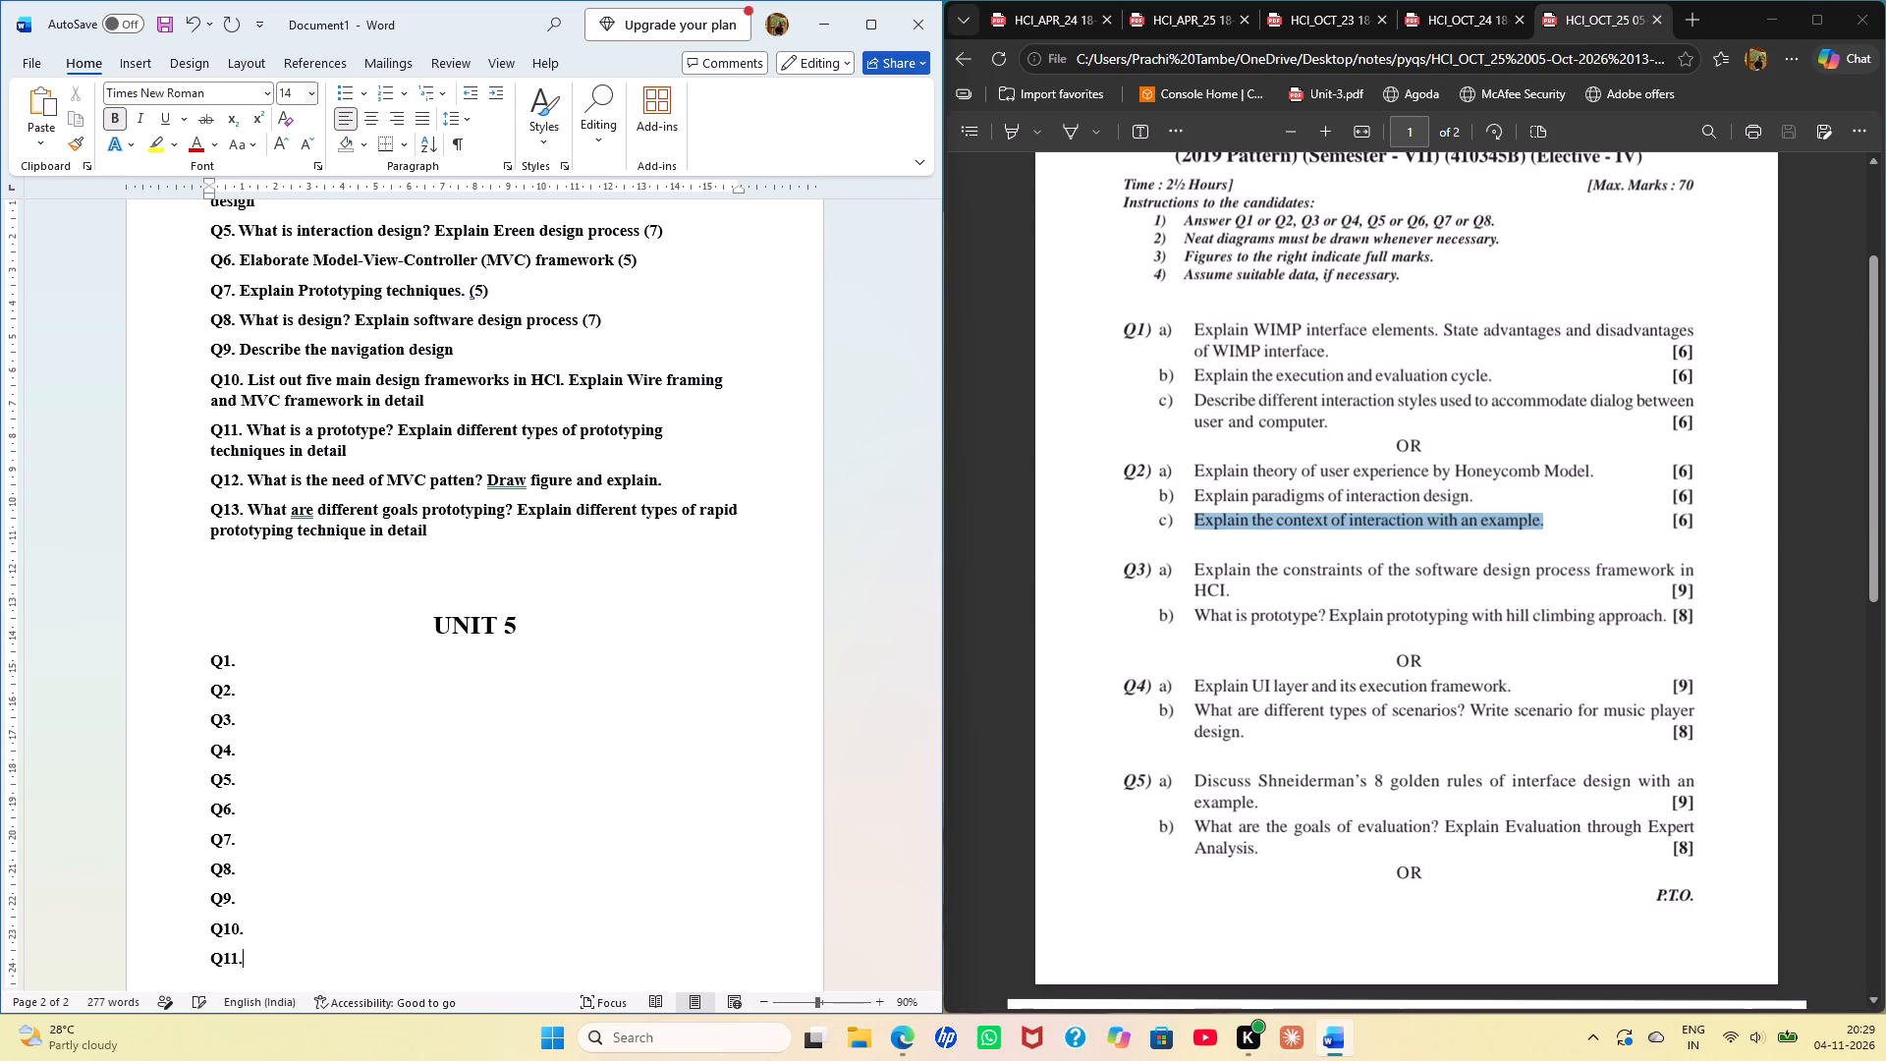
Complete the Unit 5 list with the labels Q12. to Q15. on separate lines.
{"action": "key", "text": "Return"}
{"action": "key", "text": "q"}
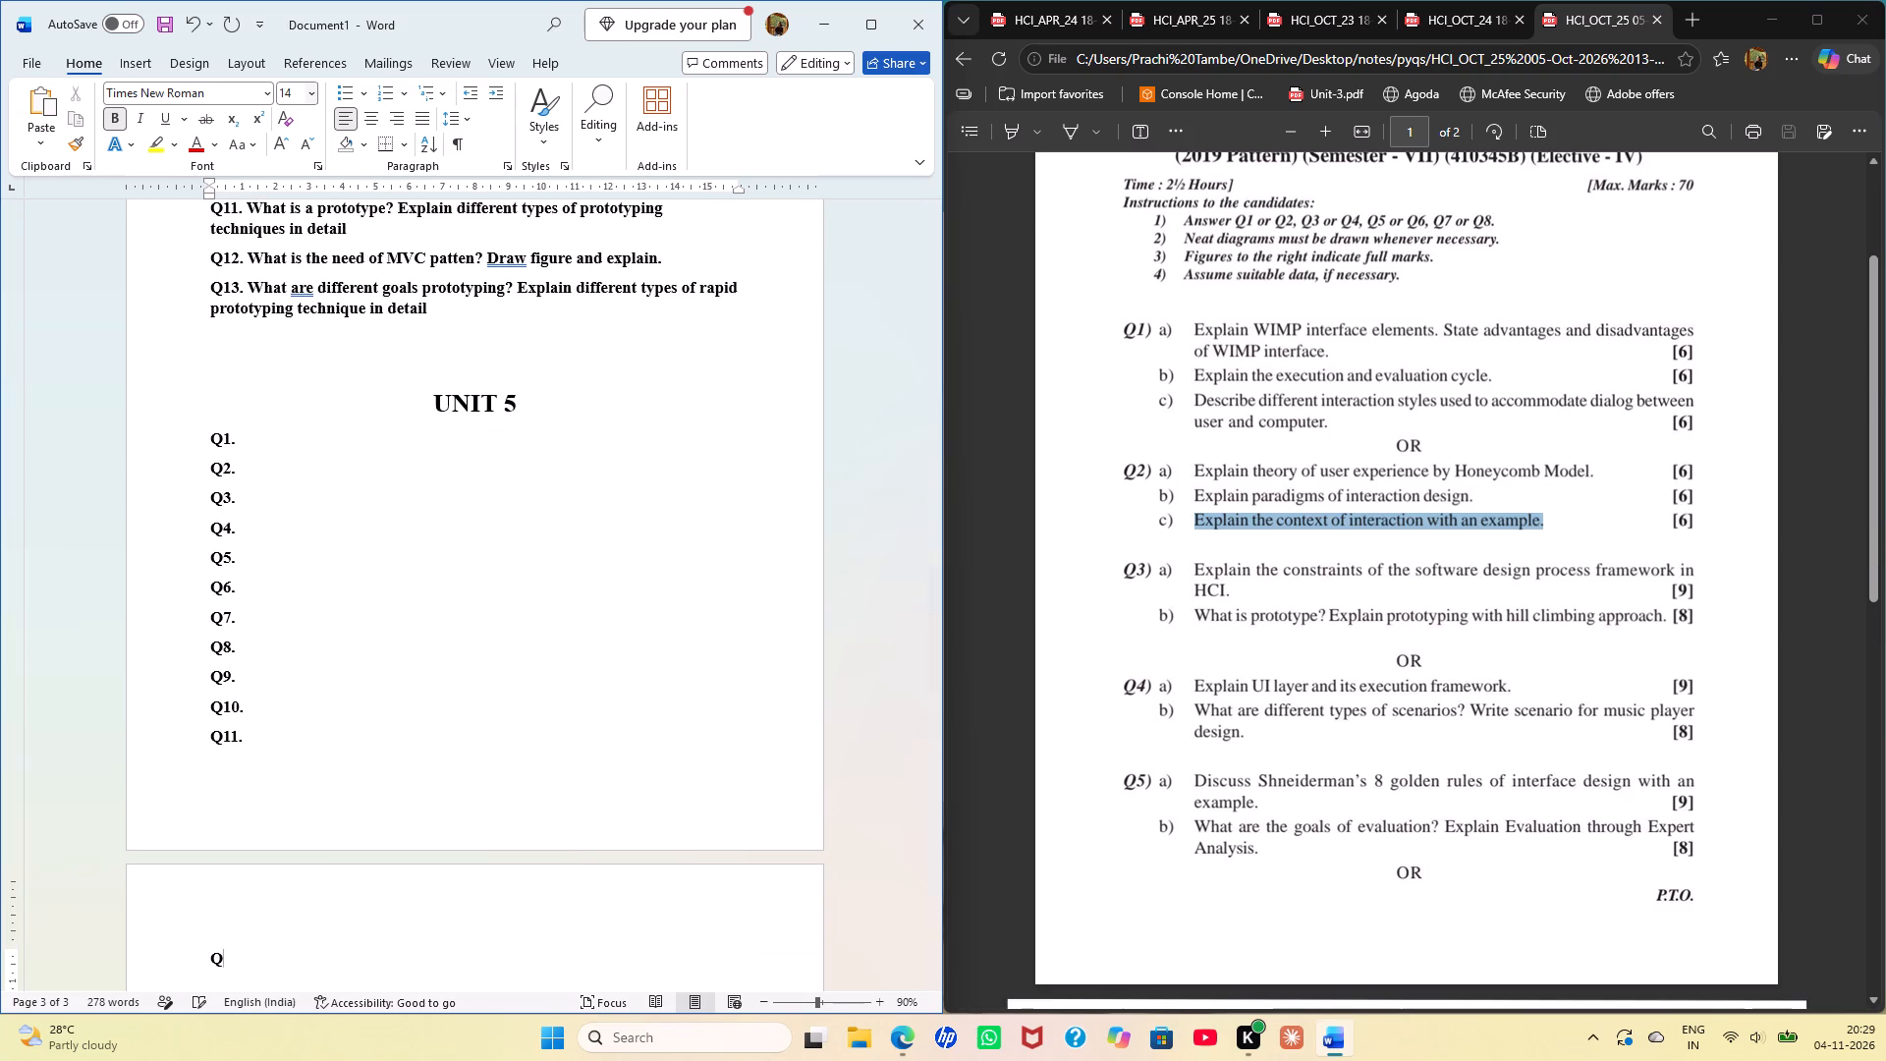
{"action": "type", "text": "12."}
{"action": "key", "text": "Return"}
{"action": "type", "text": "Q13."}
{"action": "key", "text": "Return"}
{"action": "type", "text": "Q14."}
{"action": "key", "text": "Return"}
{"action": "type", "text": "Q1"}
{"action": "type", "text": "5."}
{"action": "key", "text": "Return"}
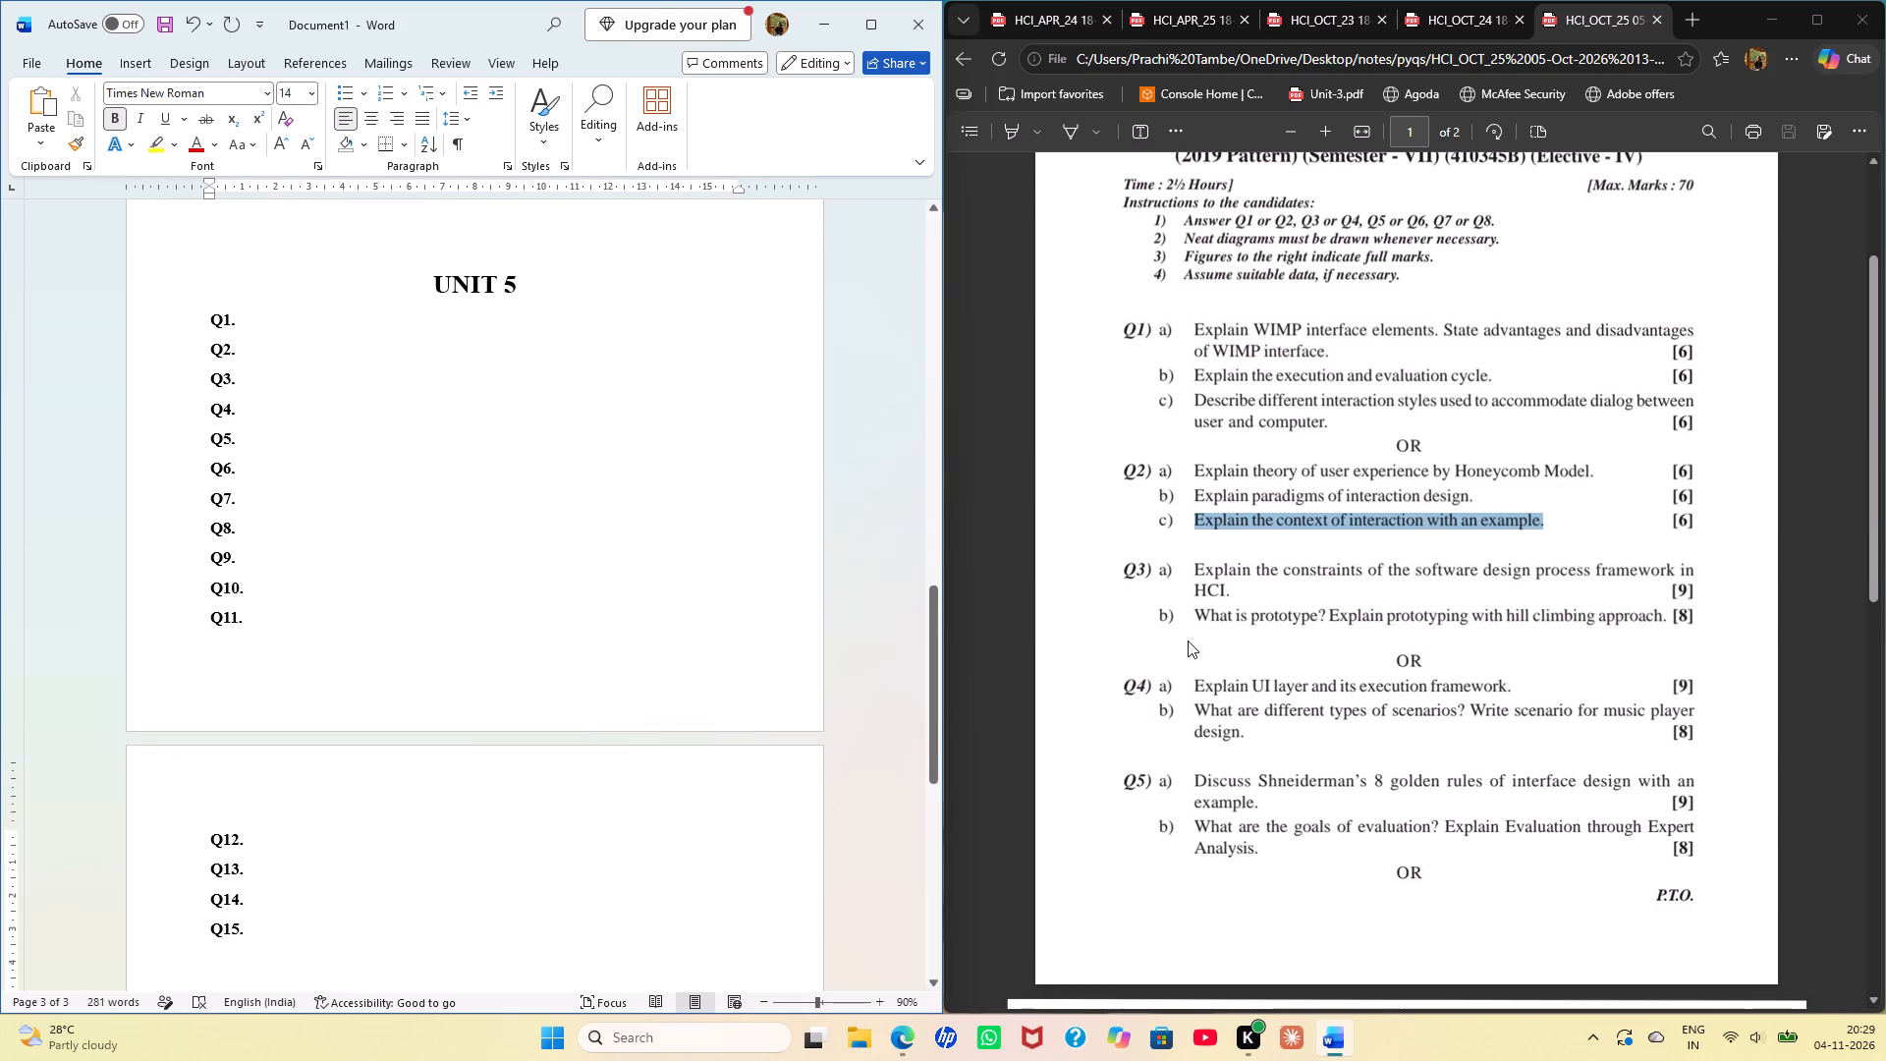
Copy the Shneiderman's 8 golden rules question, Q5 a), from HCI_OCT_25 in Edge into Unit 5 Q1. in Word.
{"action": "scroll", "coordinate": [1188, 641], "scroll_direction": "down", "scroll_amount": 4}
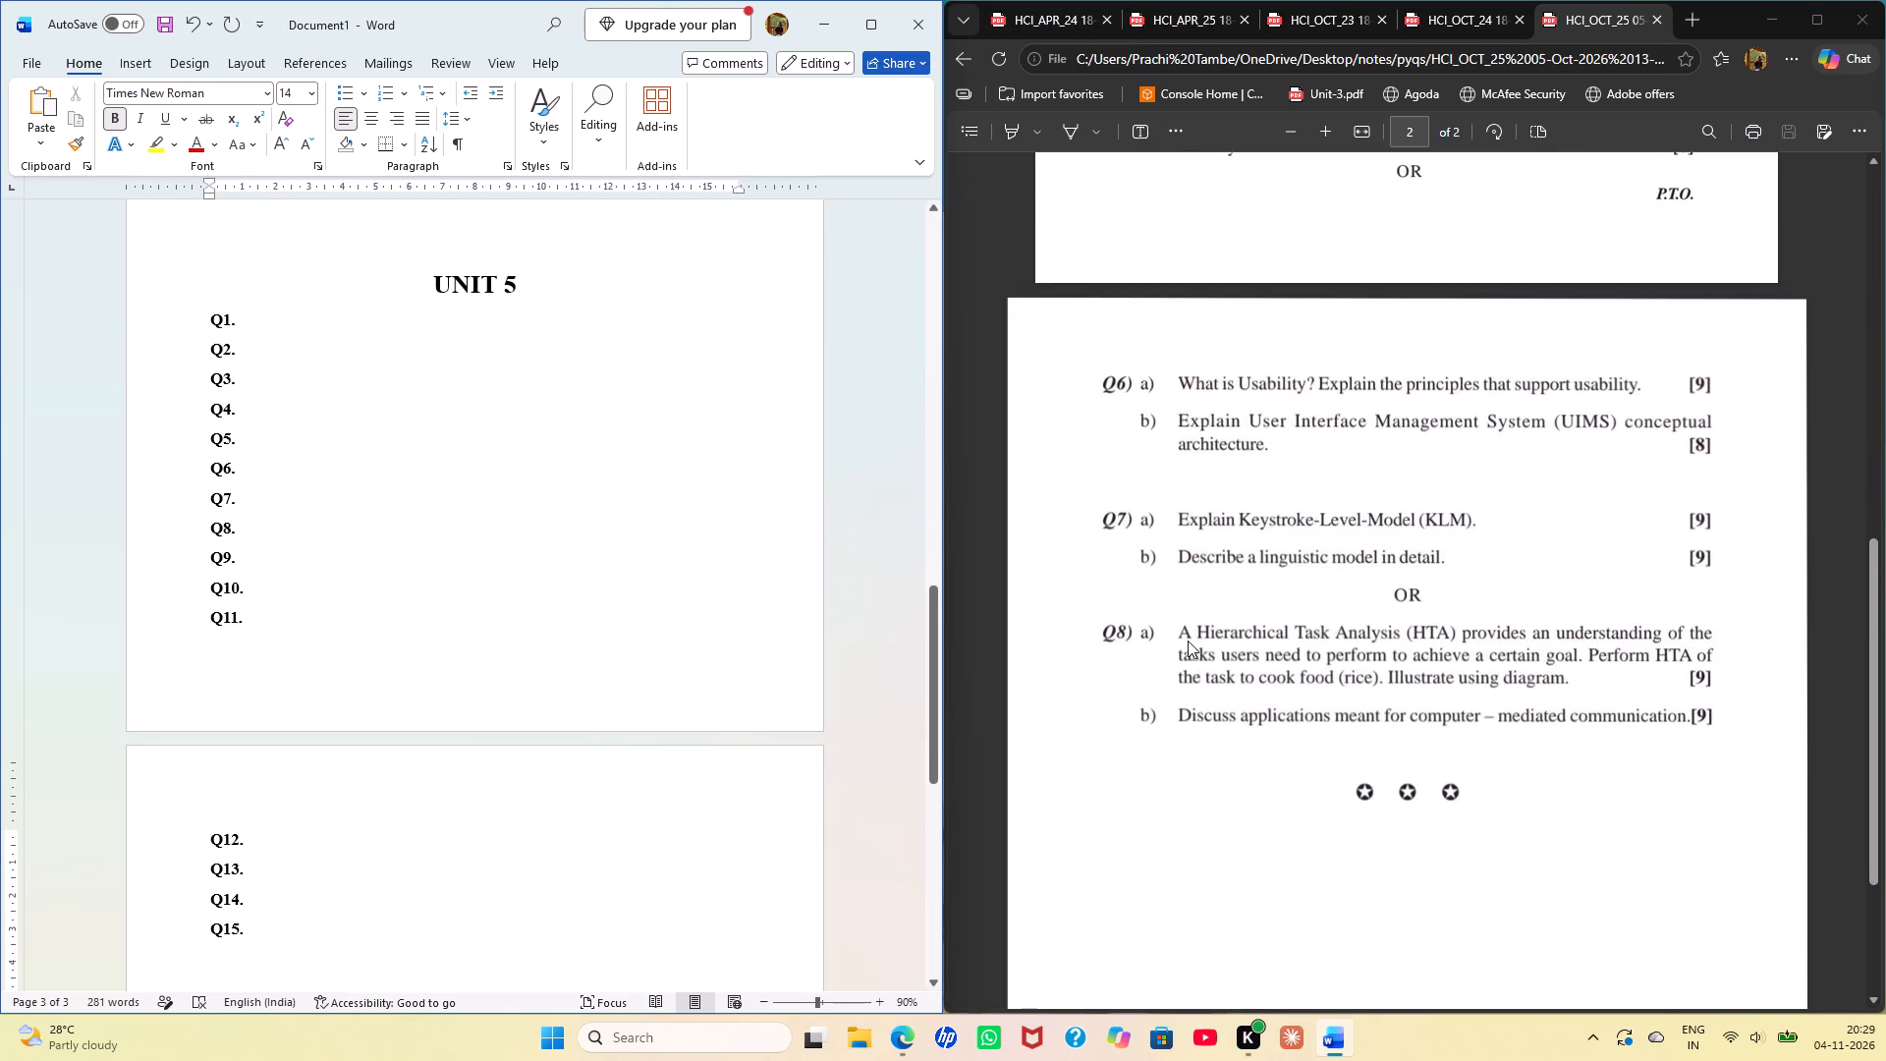
{"action": "scroll", "coordinate": [1188, 641], "scroll_direction": "up", "scroll_amount": 3}
{"action": "scroll", "coordinate": [1188, 641], "scroll_direction": "down", "scroll_amount": 1}
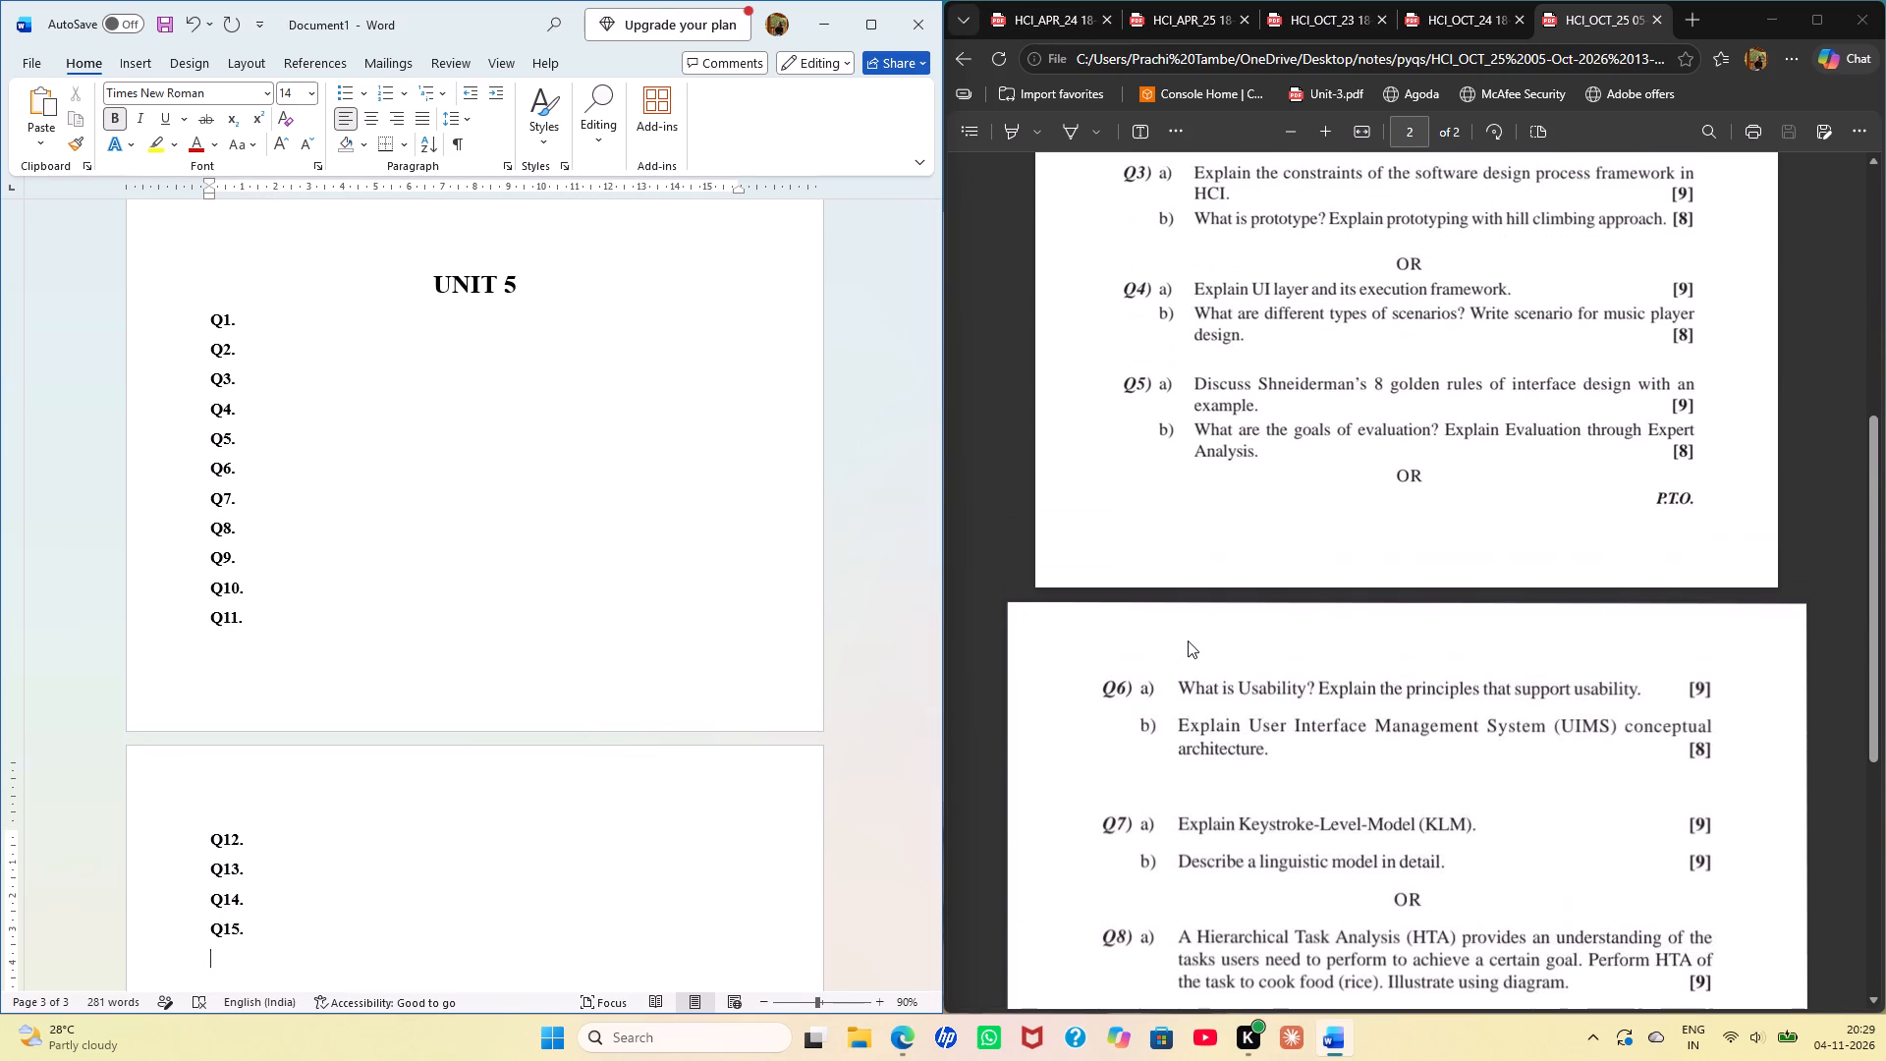
{"action": "scroll", "coordinate": [1188, 641], "scroll_direction": "down", "scroll_amount": 1}
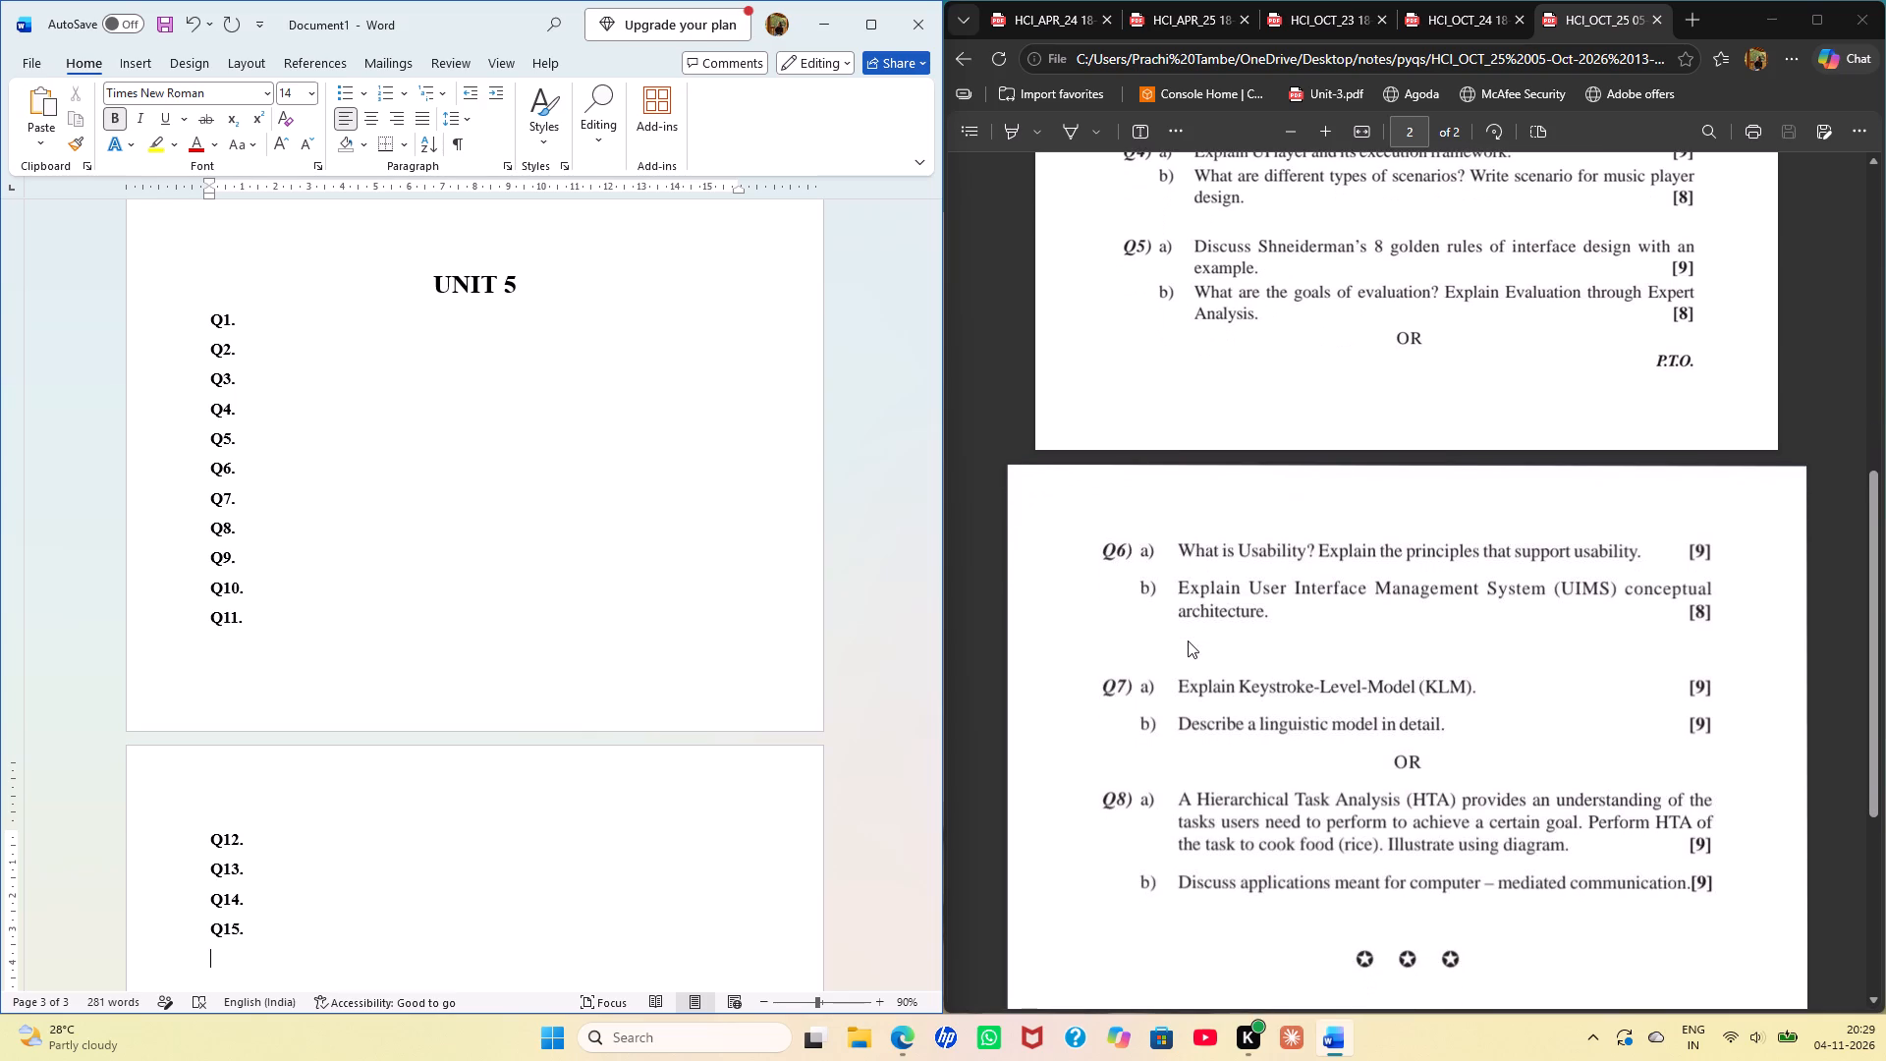
{"action": "left_click_drag", "start_coordinate": [1236, 298], "coordinate": [1197, 294]}
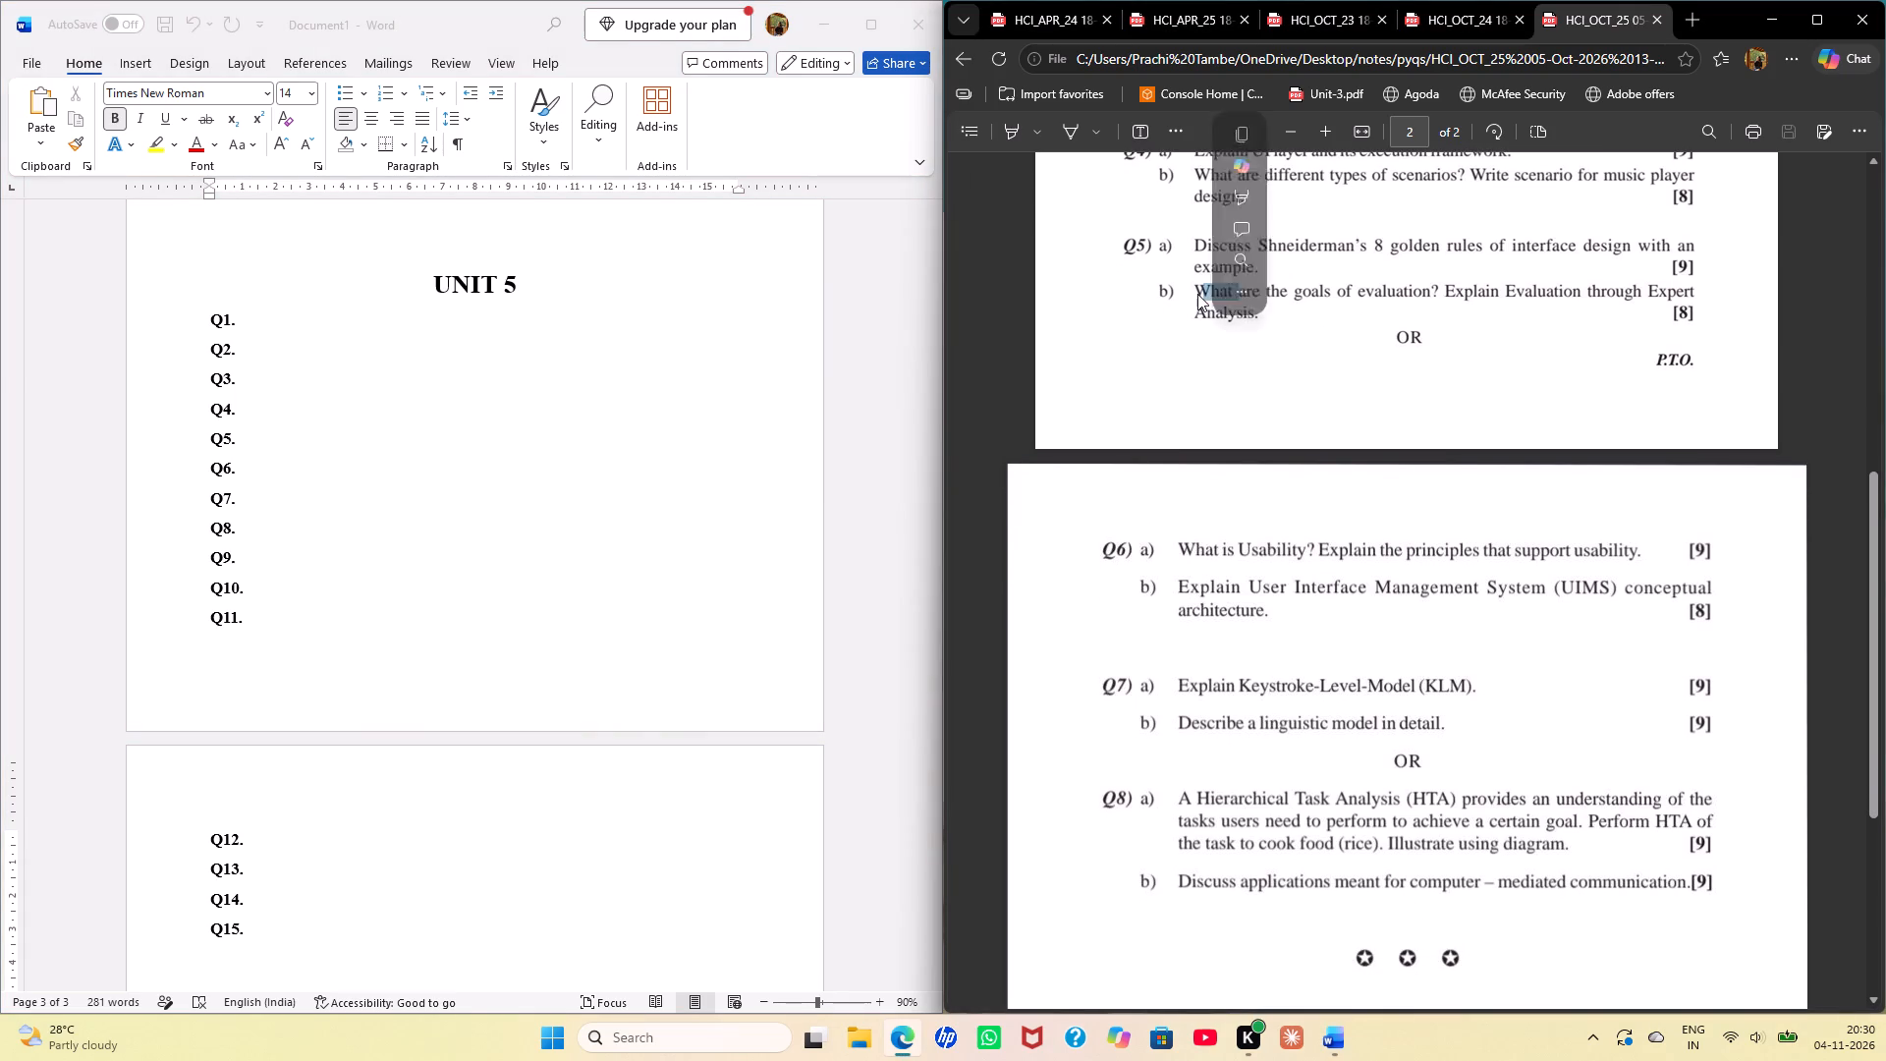
{"action": "left_click", "coordinate": [1197, 294]}
{"action": "left_click_drag", "start_coordinate": [1193, 242], "coordinate": [1268, 263]}
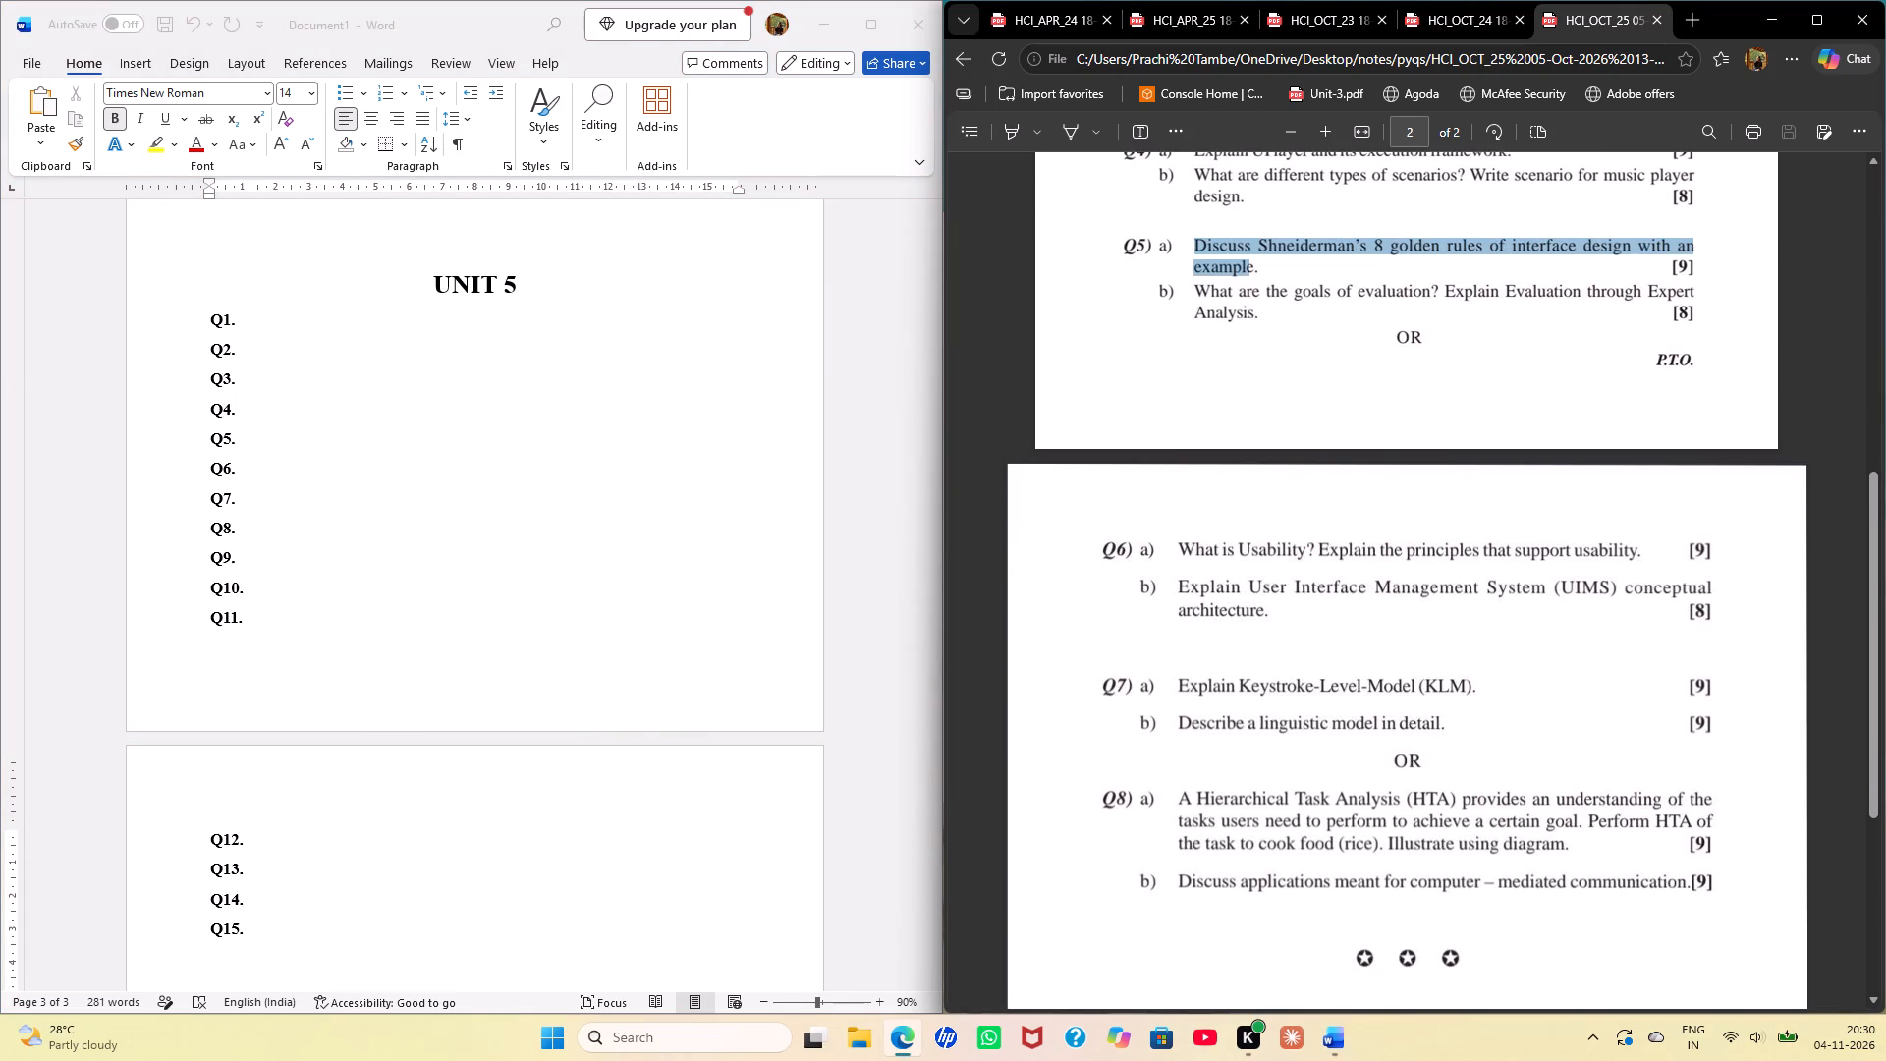
{"action": "left_click_drag", "start_coordinate": [1268, 263], "coordinate": [1268, 264]}
{"action": "key", "text": "ctrl+c"}
{"action": "left_click", "coordinate": [249, 321]}
{"action": "left_click", "coordinate": [243, 317]}
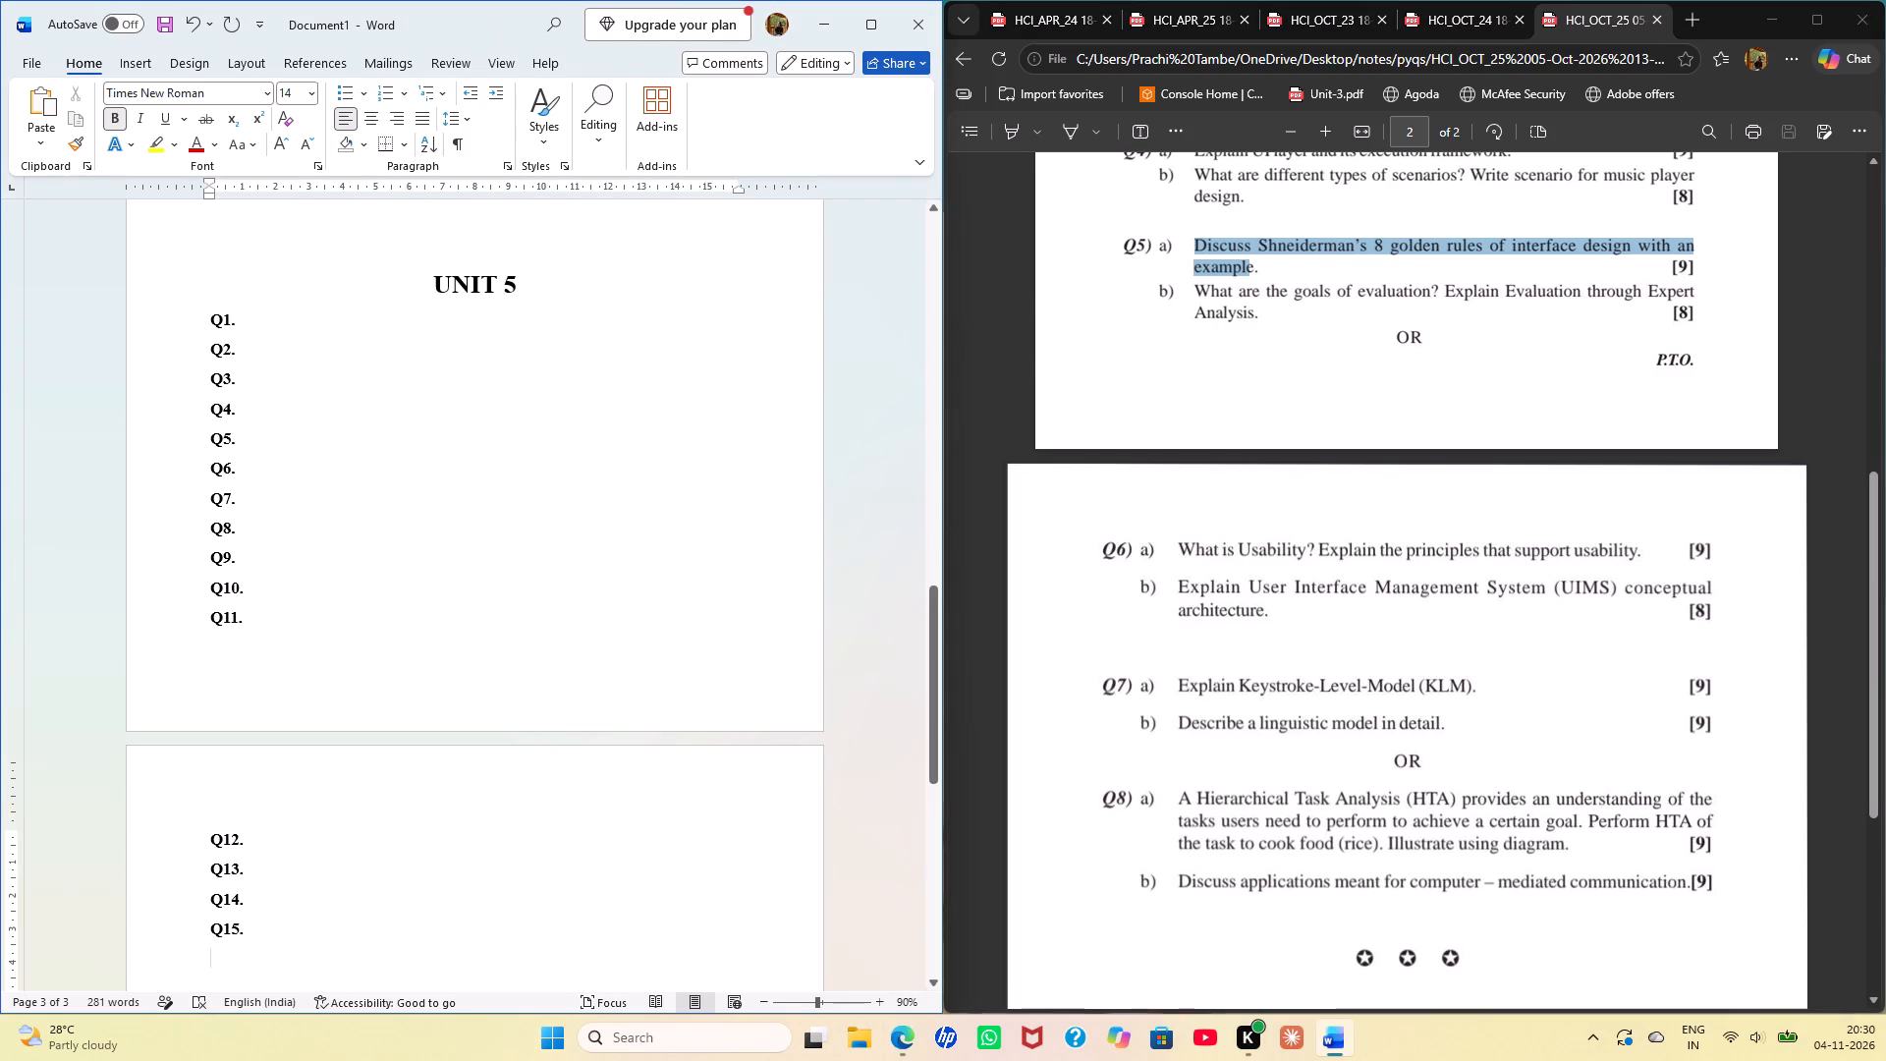
{"action": "key", "text": "space"}
{"action": "key", "text": "ctrl+v"}
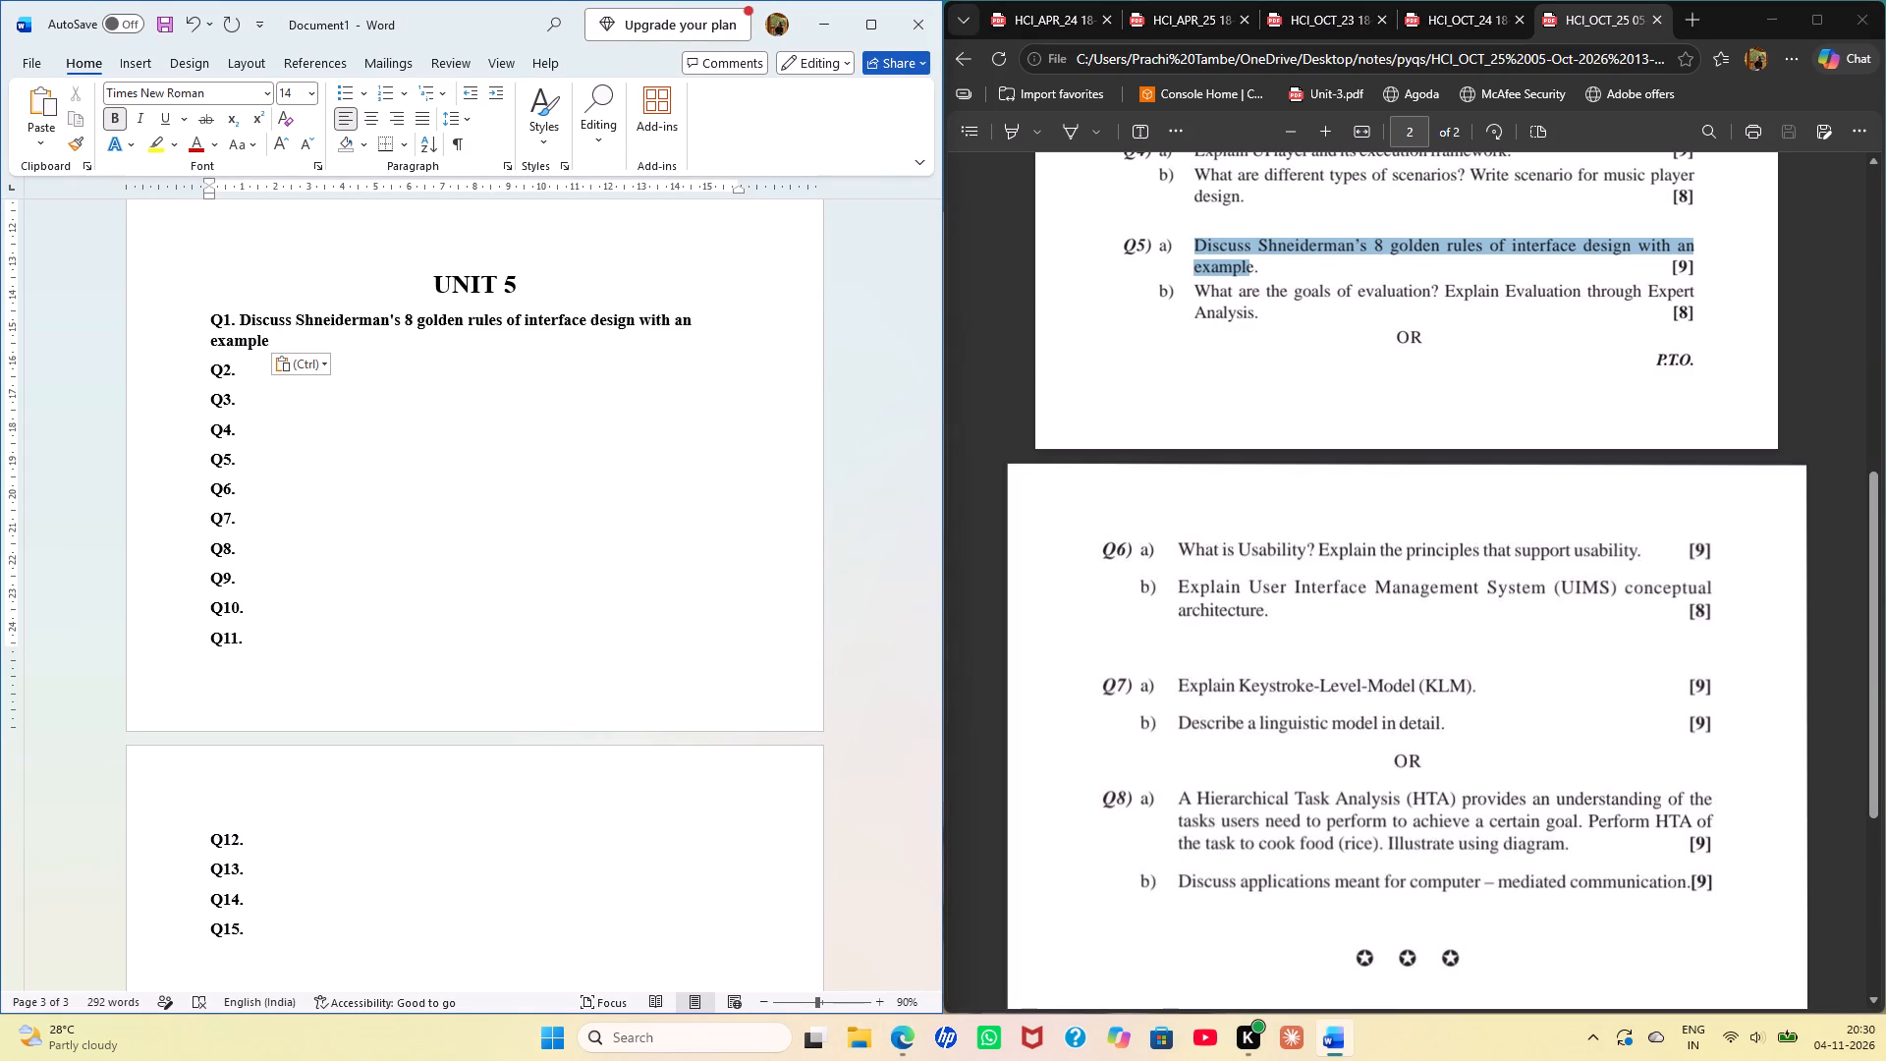
Copy the goals of evaluation question, Q5 b), from HCI_OCT_25 in Edge into Unit 5 Q2. in Word.
{"action": "left_click_drag", "start_coordinate": [1193, 289], "coordinate": [1268, 317]}
{"action": "key", "text": "ctrl+c"}
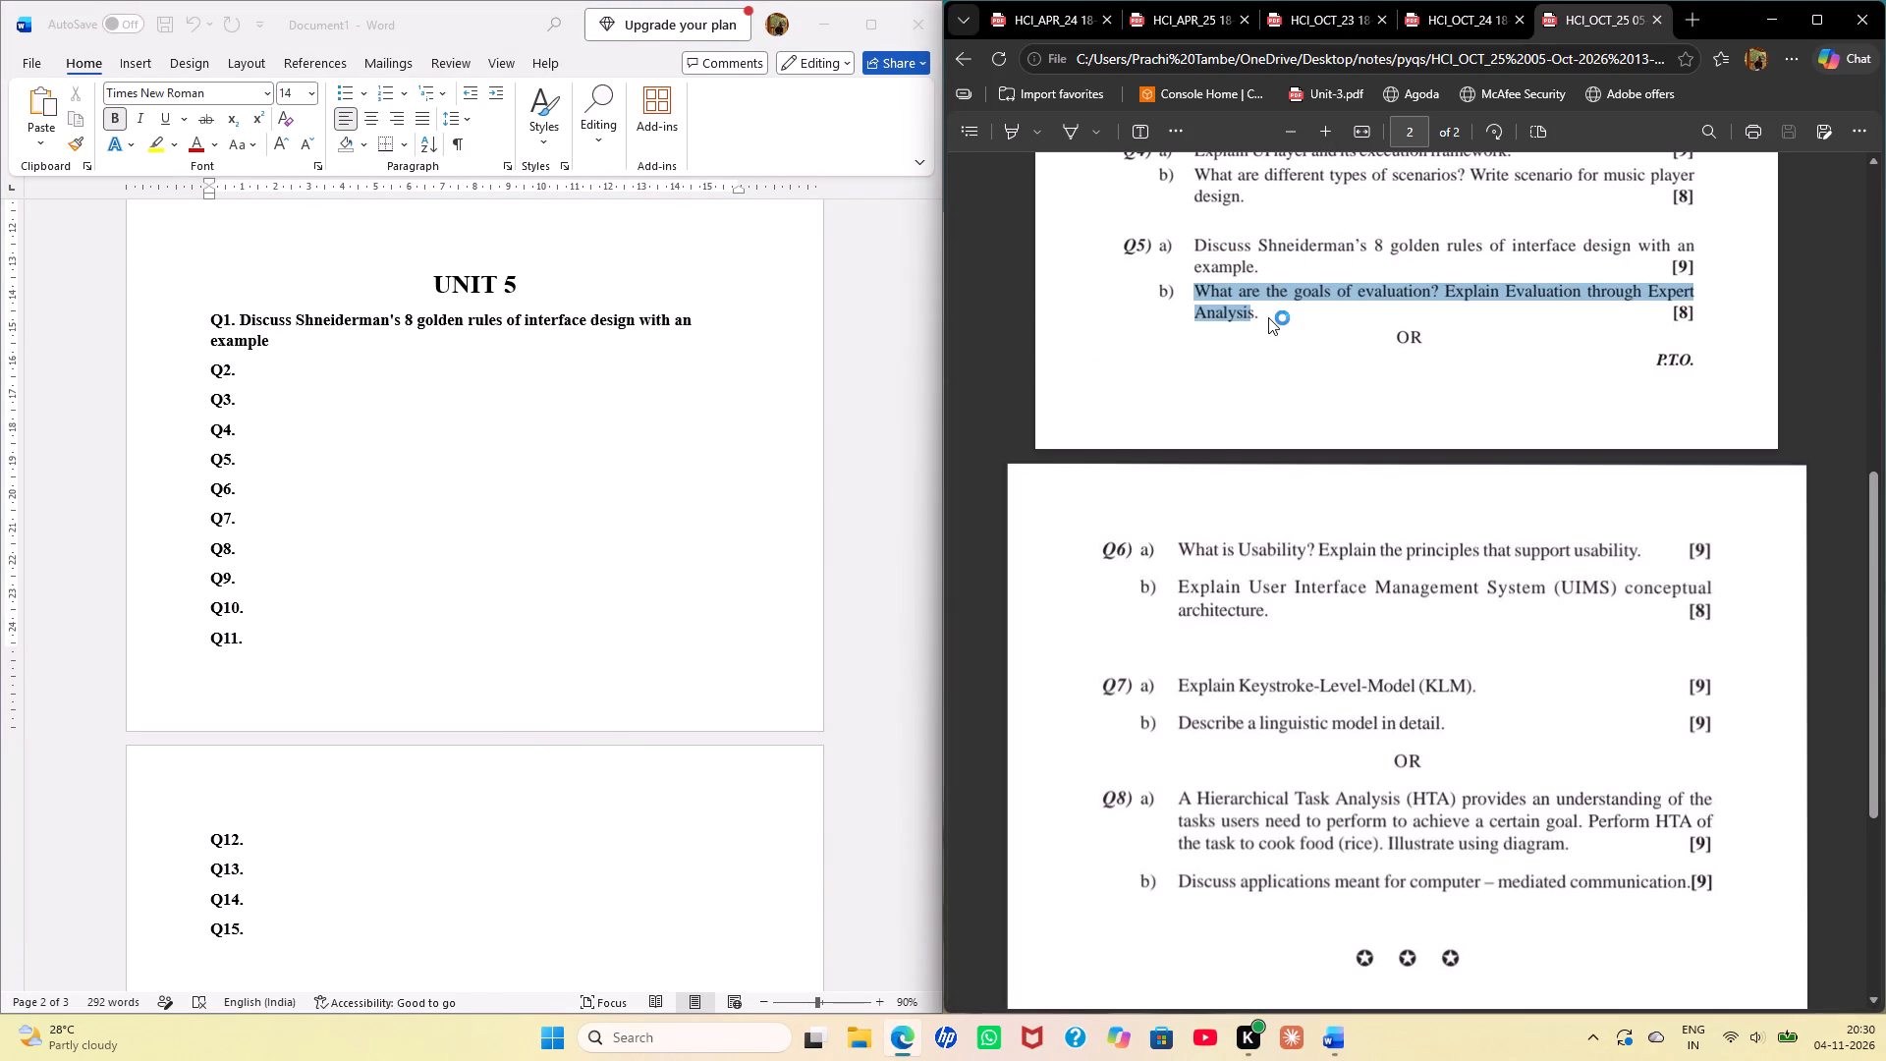
{"action": "left_click", "coordinate": [244, 369]}
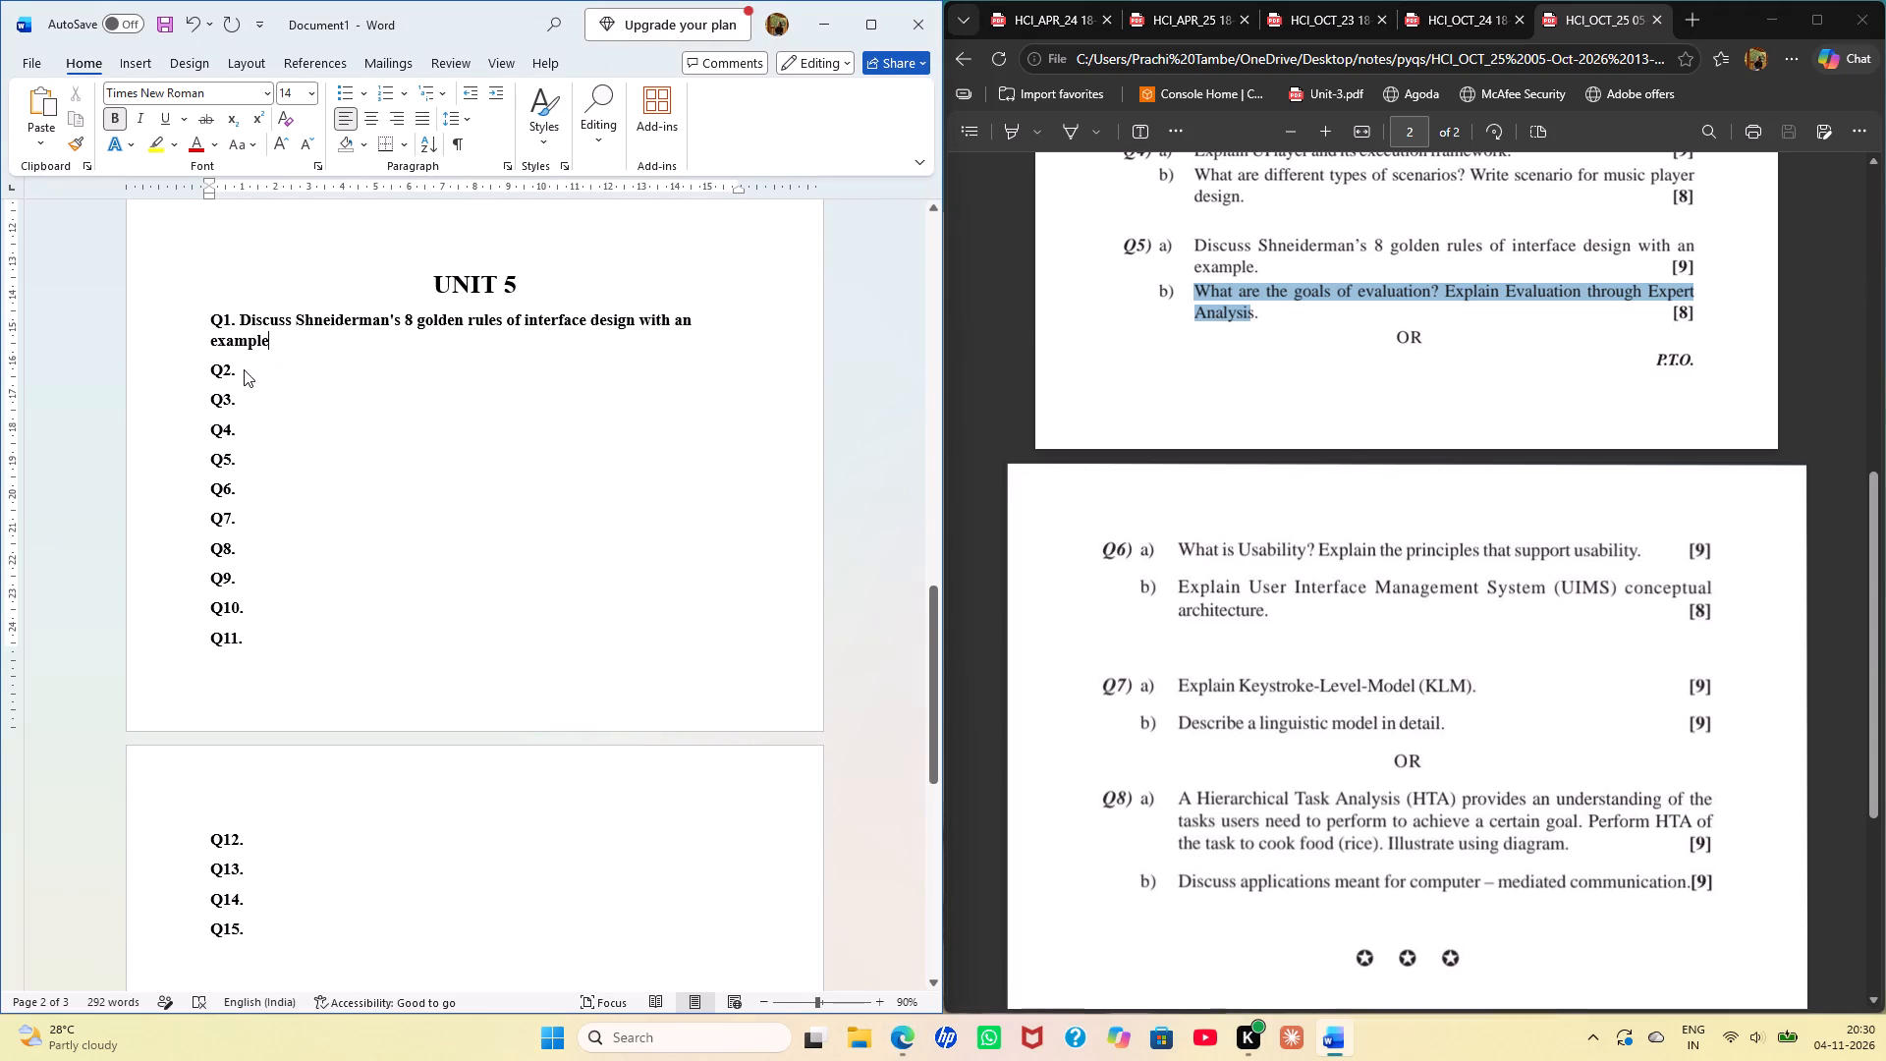
{"action": "left_click", "coordinate": [243, 369]}
{"action": "key", "text": "ctrl+v"}
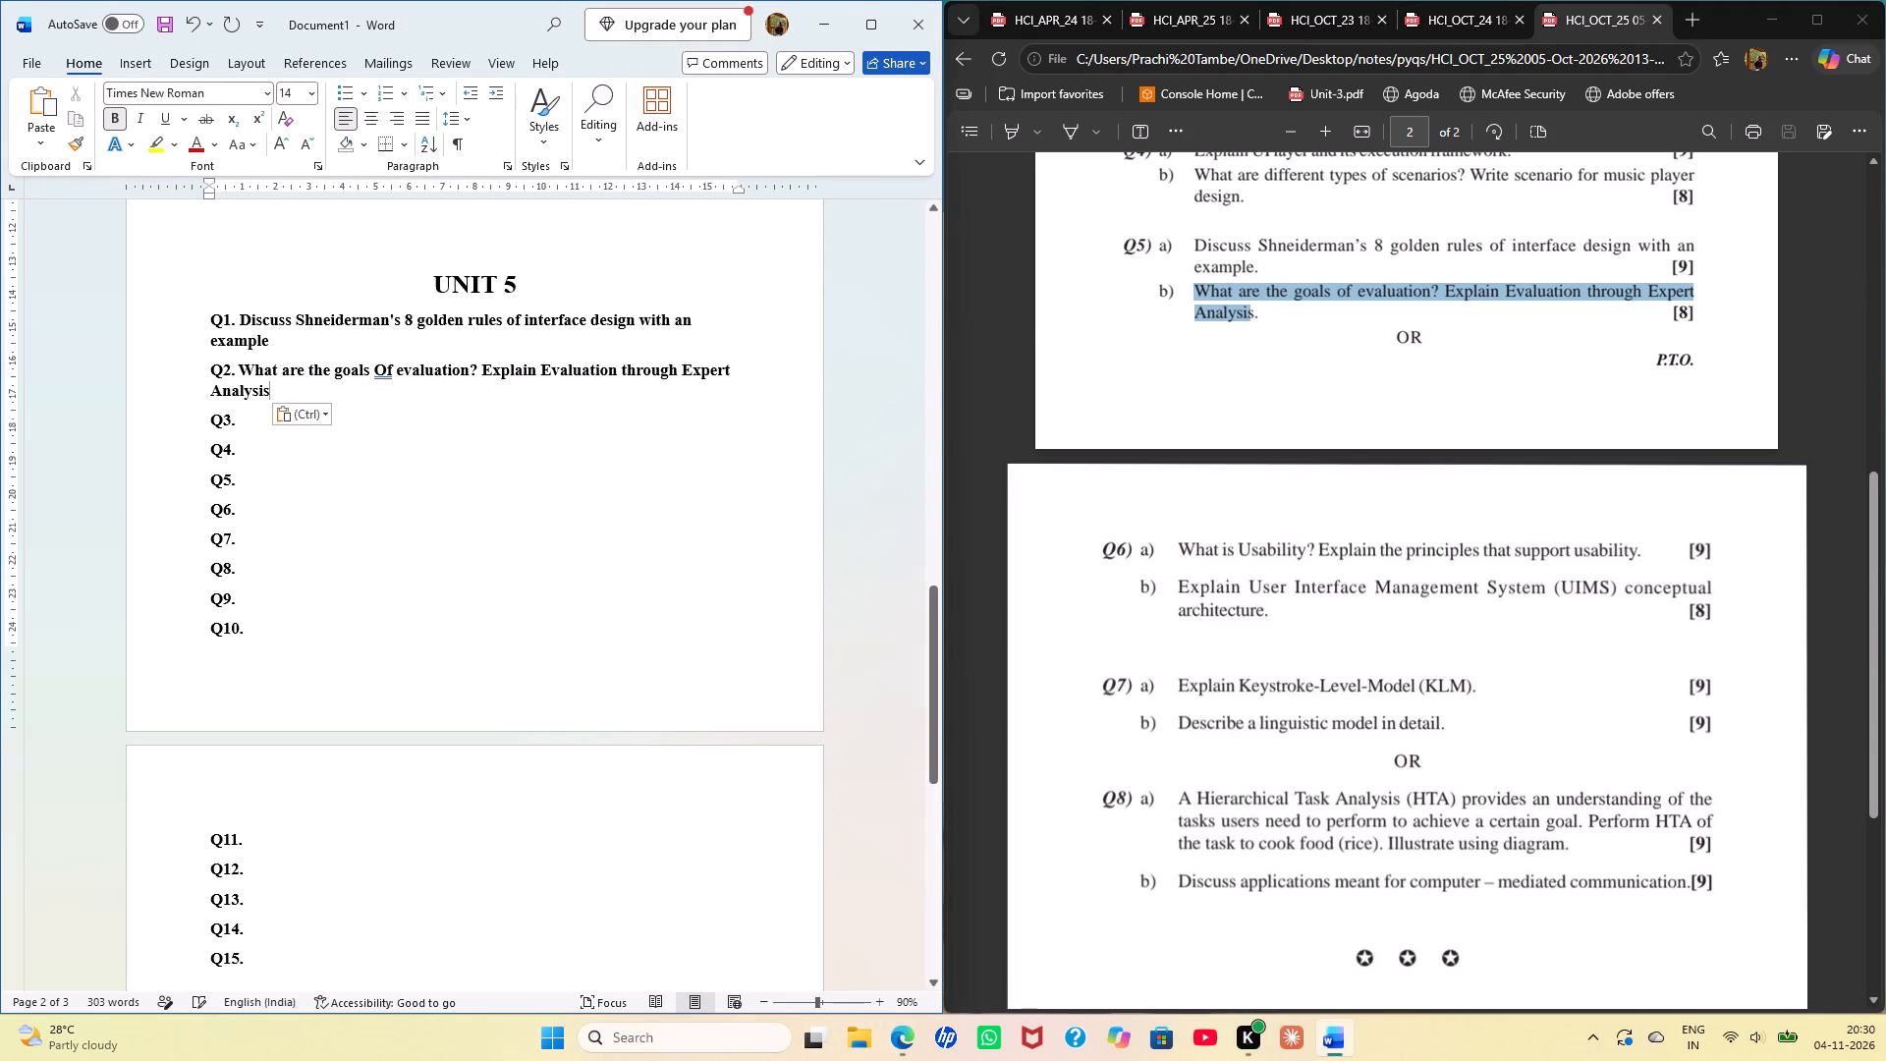
Copy the usability principles question, Q6 a), from HCI_OCT_25 in Edge into Unit 5 Q3. in Word.
{"action": "left_click_drag", "start_coordinate": [1178, 549], "coordinate": [1638, 547]}
{"action": "key", "text": "ctrl+c"}
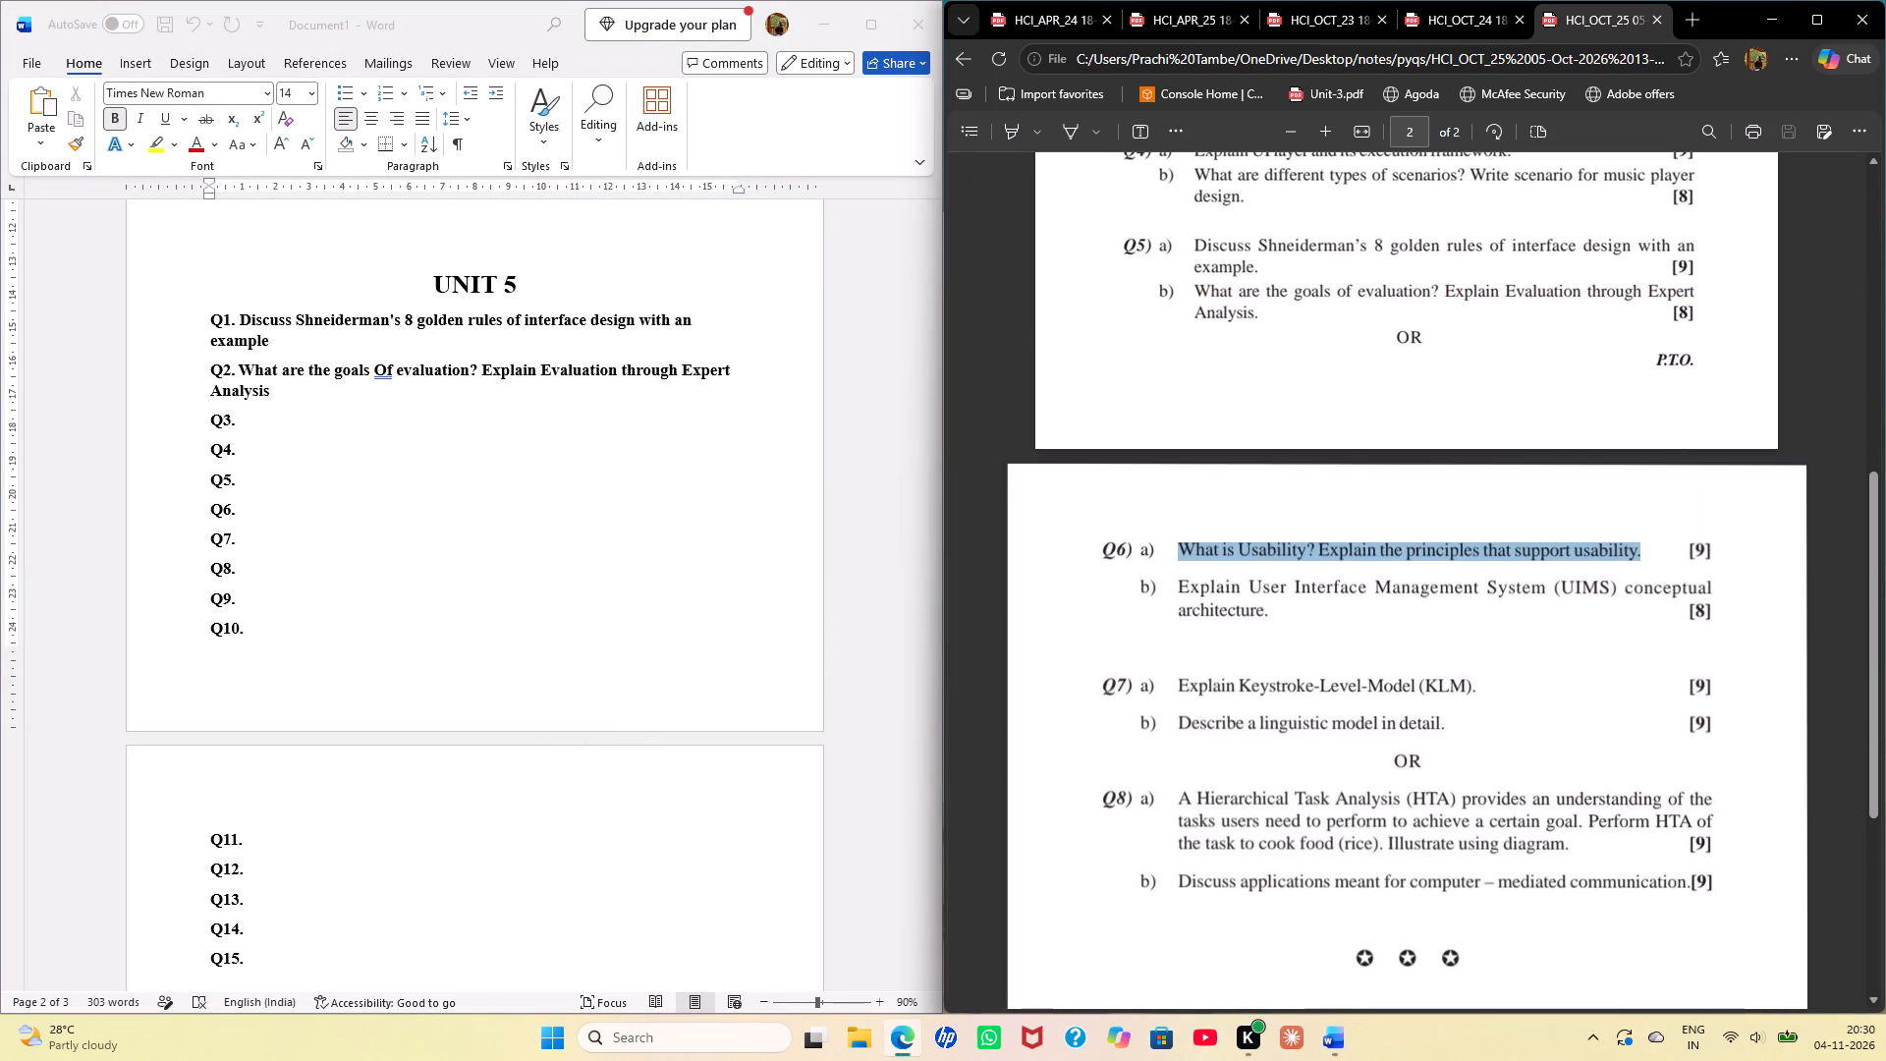
{"action": "left_click", "coordinate": [236, 418]}
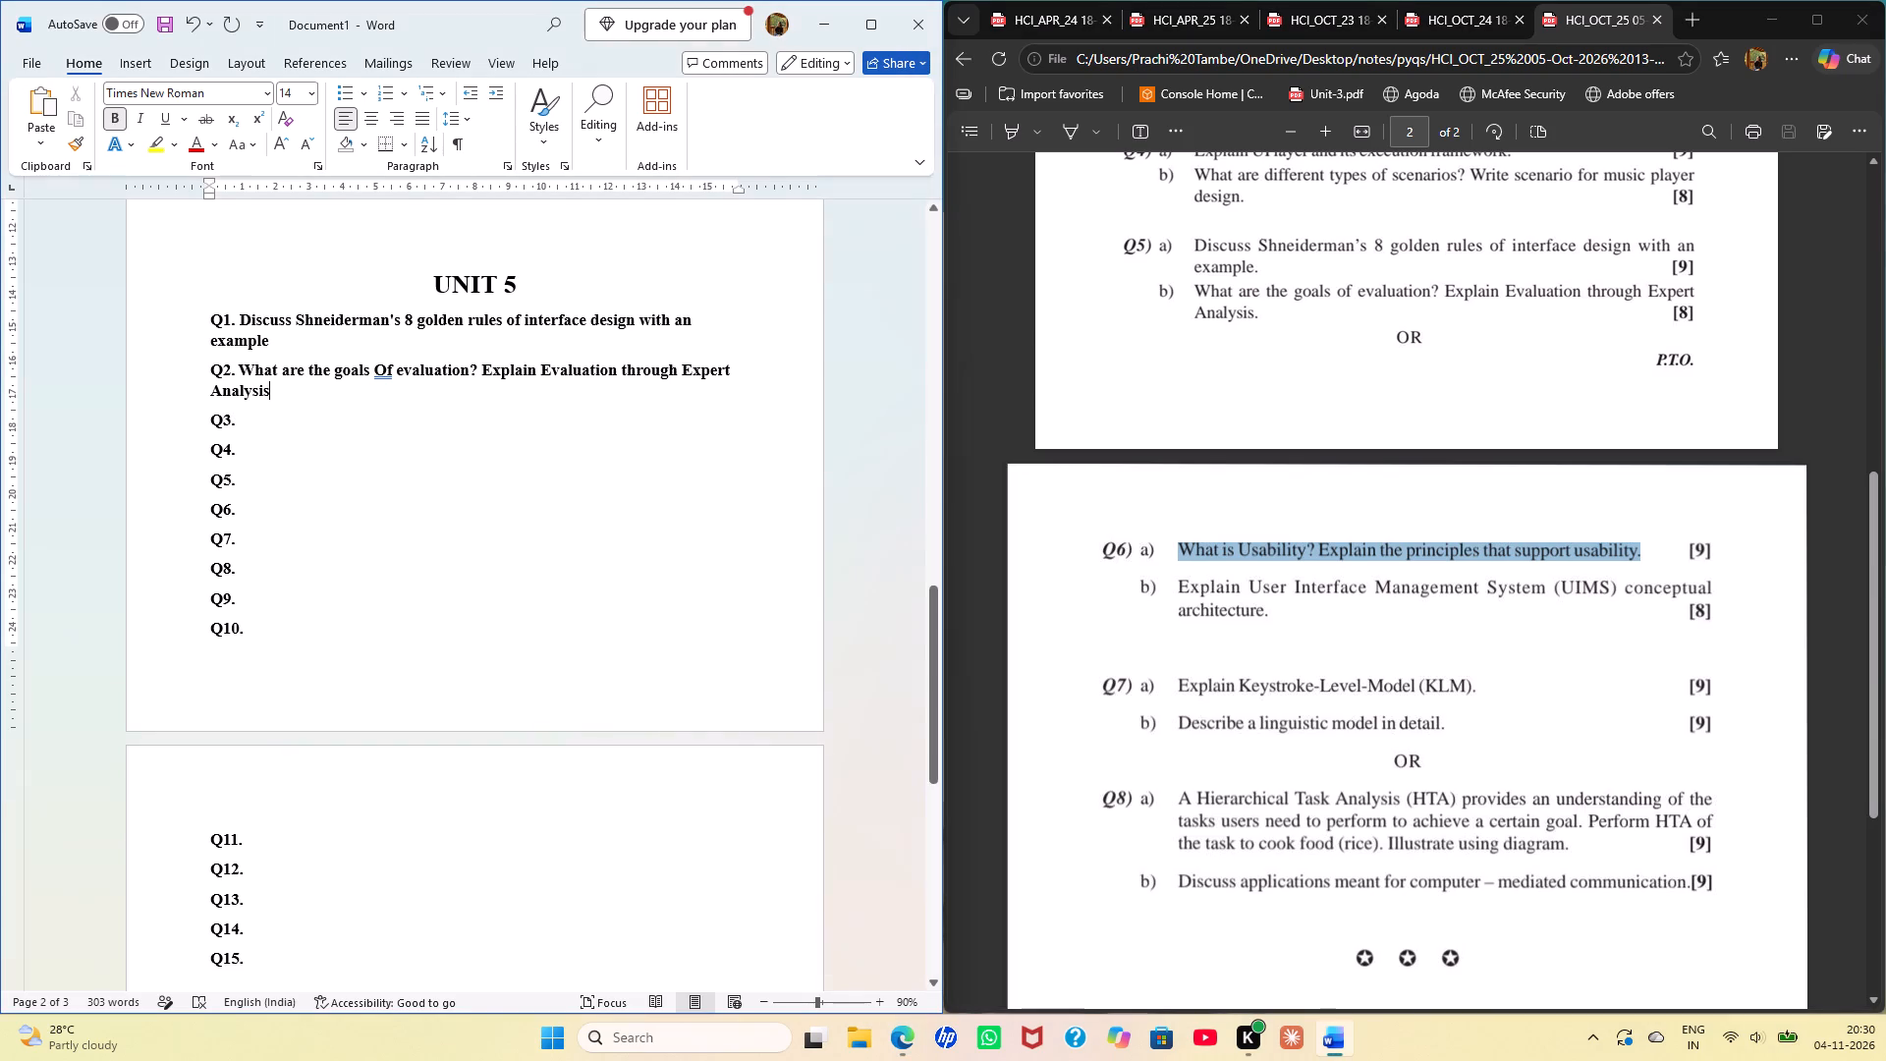
{"action": "left_click", "coordinate": [243, 420]}
{"action": "key", "text": "space"}
{"action": "key", "text": "ctrl+v"}
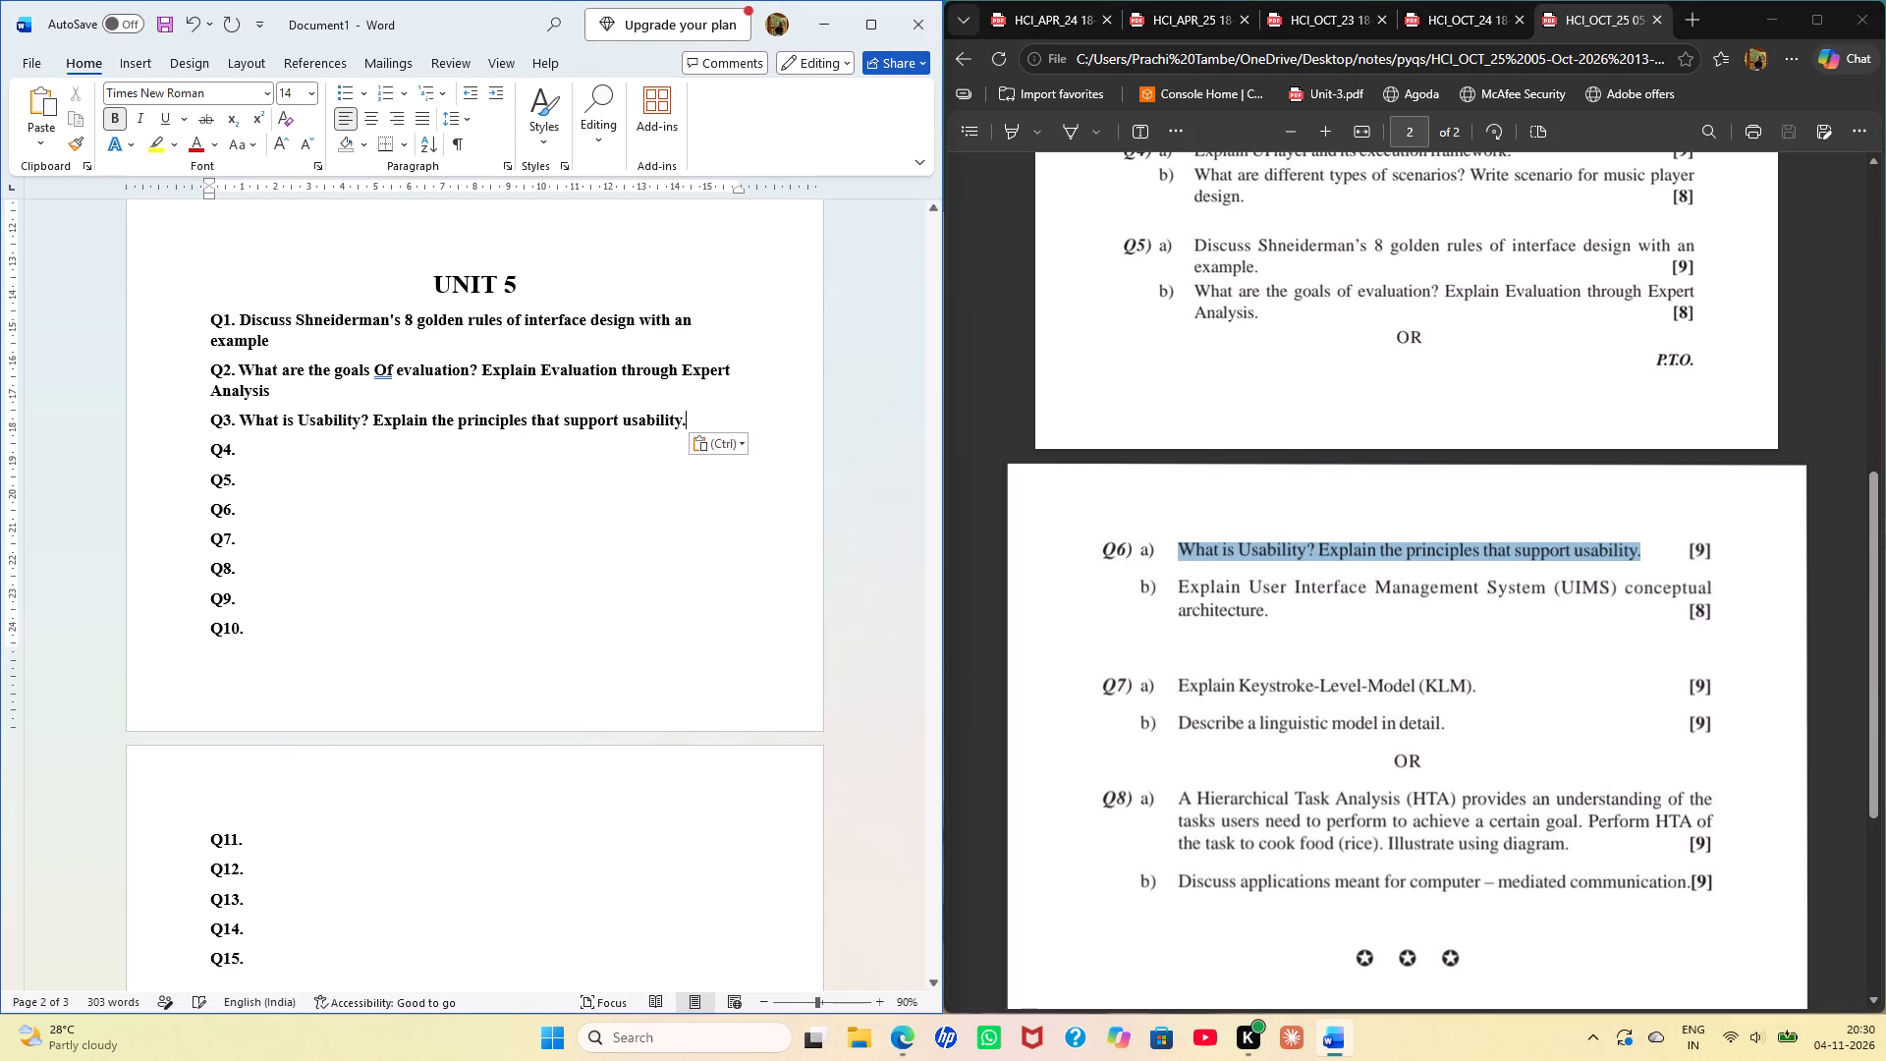
Copy the User Interface Management System (UIMS) question, Q6 b), from HCI_OCT_25 in Edge into Unit 5 Q4. in Word.
{"action": "left_click_drag", "start_coordinate": [1175, 583], "coordinate": [1283, 617]}
{"action": "key", "text": "ctrl+c"}
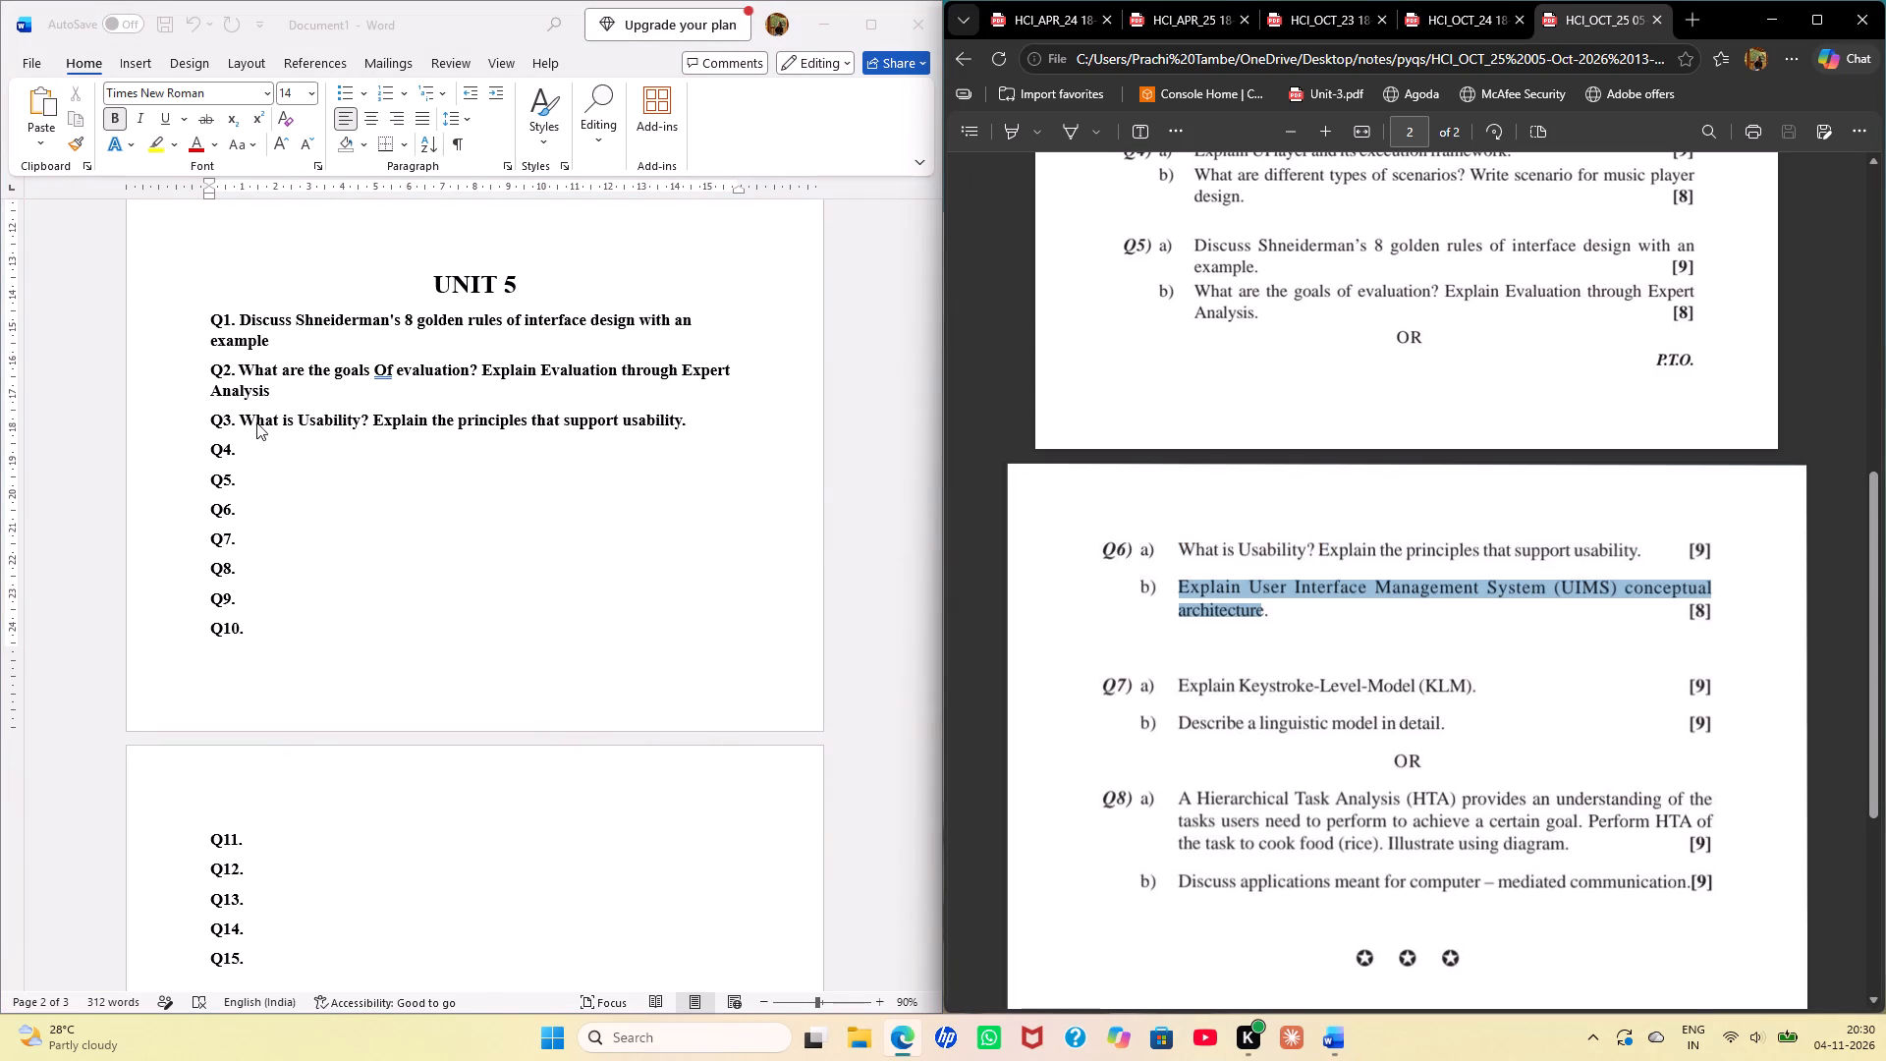
{"action": "left_click", "coordinate": [245, 448]}
{"action": "left_click", "coordinate": [237, 449]}
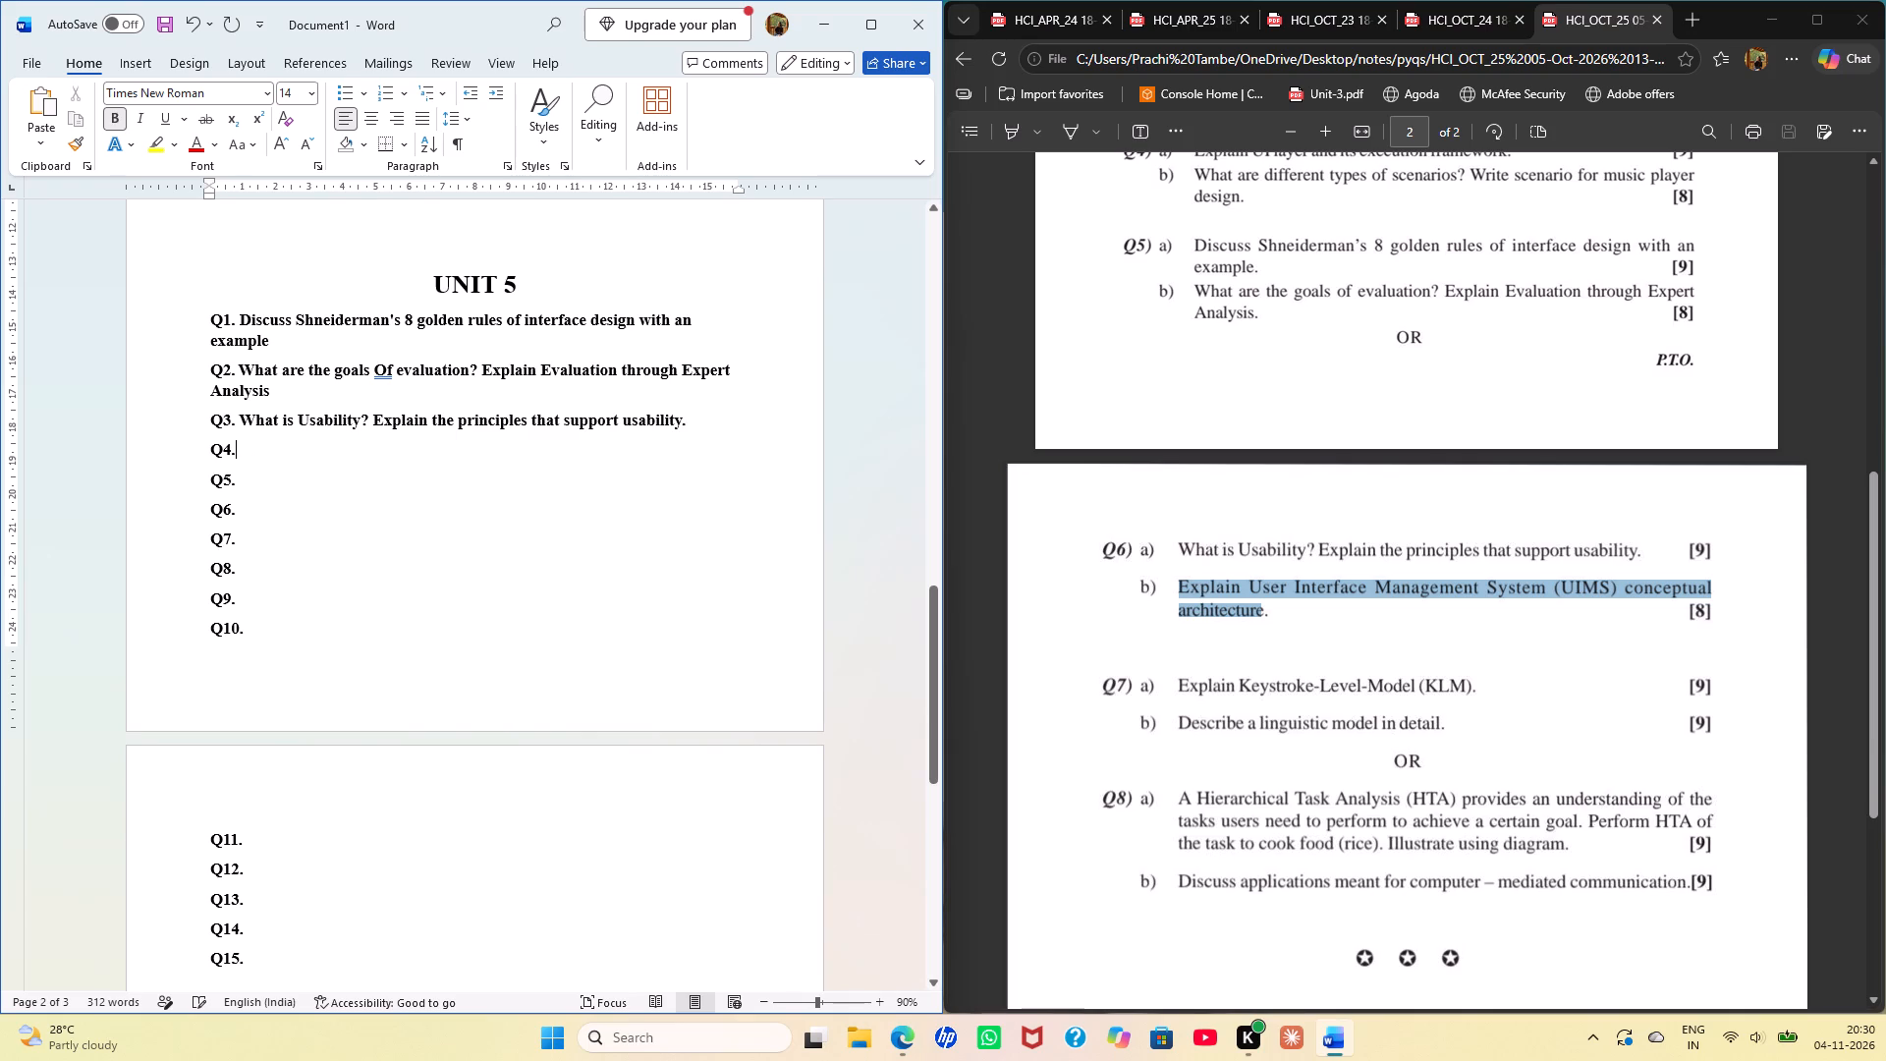
{"action": "key", "text": "space"}
{"action": "key", "text": "ctrl+v"}
Add the heading UNIT6 below Unit 5's Q15. at font size 22 and centre it.
{"action": "scroll", "coordinate": [396, 786], "scroll_direction": "down", "scroll_amount": 1}
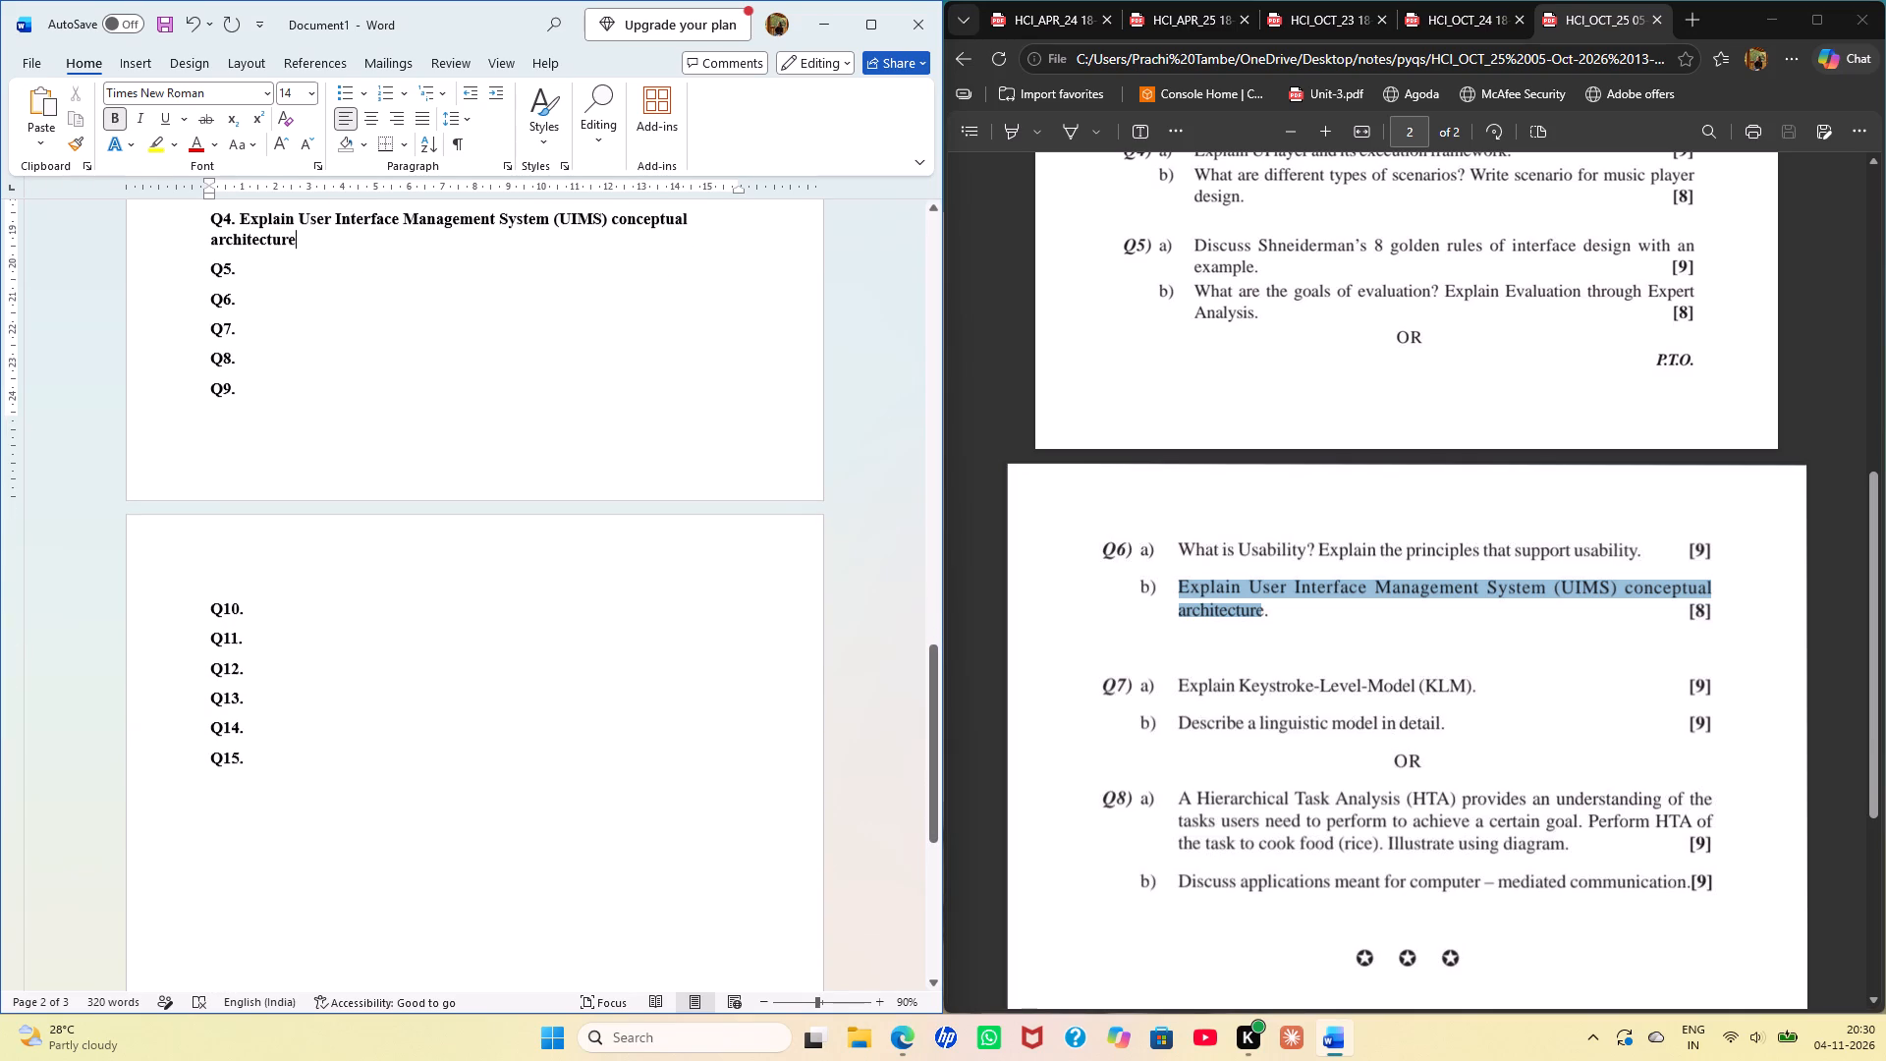
{"action": "left_click", "coordinate": [349, 781]}
{"action": "key", "text": "space"}
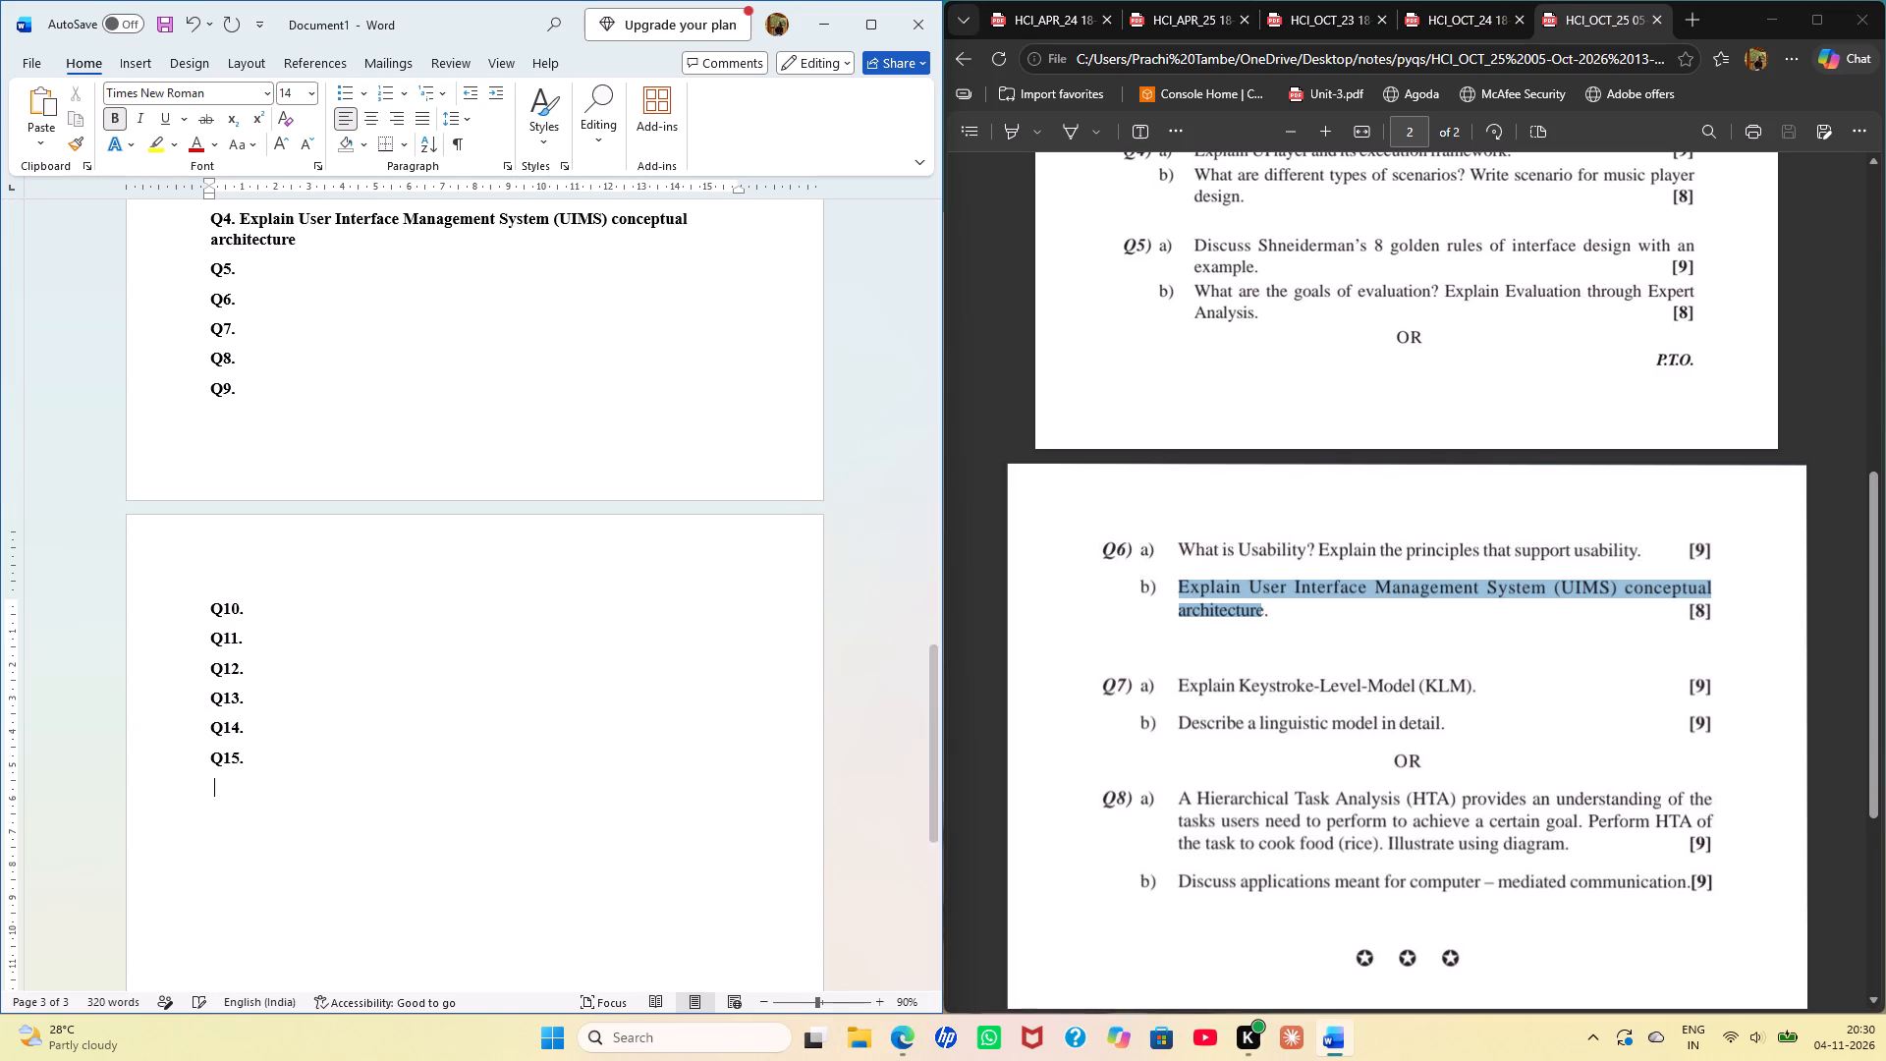
{"action": "type", "text": "UNIT"}
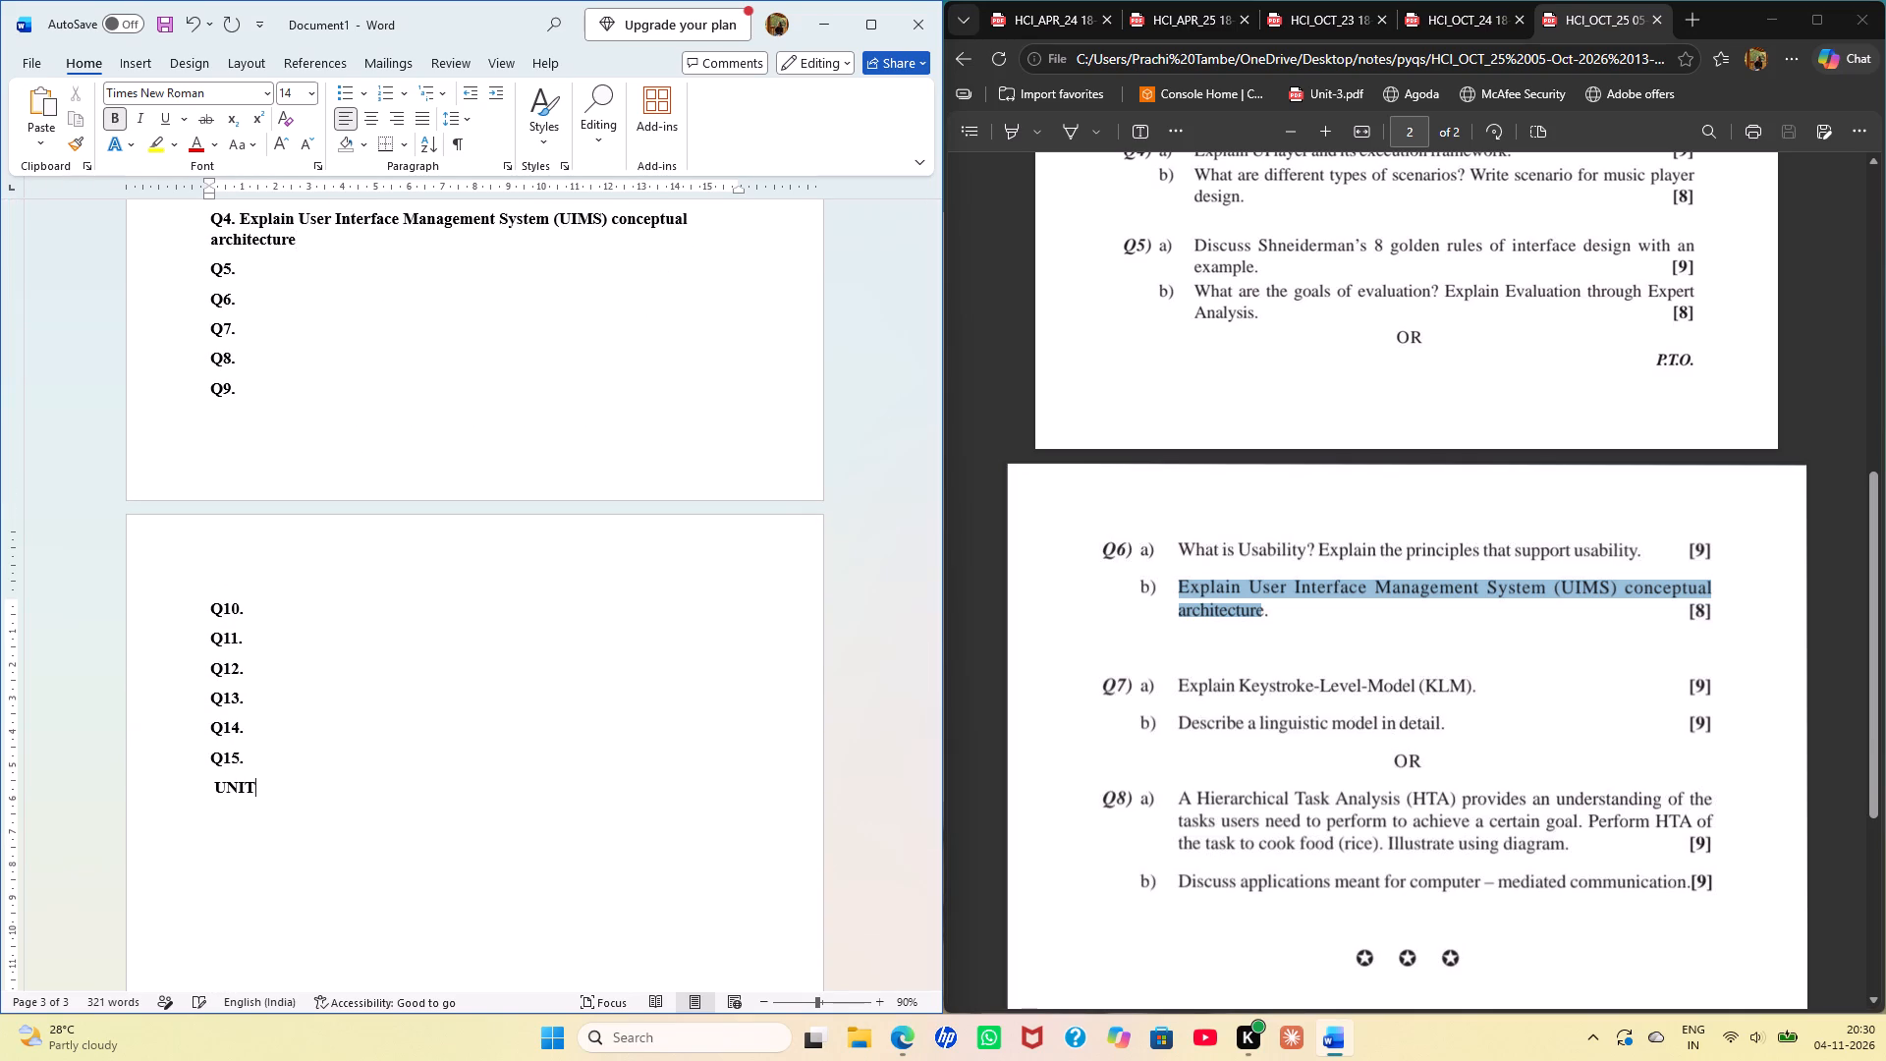
{"action": "key", "text": "6"}
{"action": "left_click_drag", "start_coordinate": [212, 782], "coordinate": [279, 792]}
{"action": "left_click", "coordinate": [407, 729]}
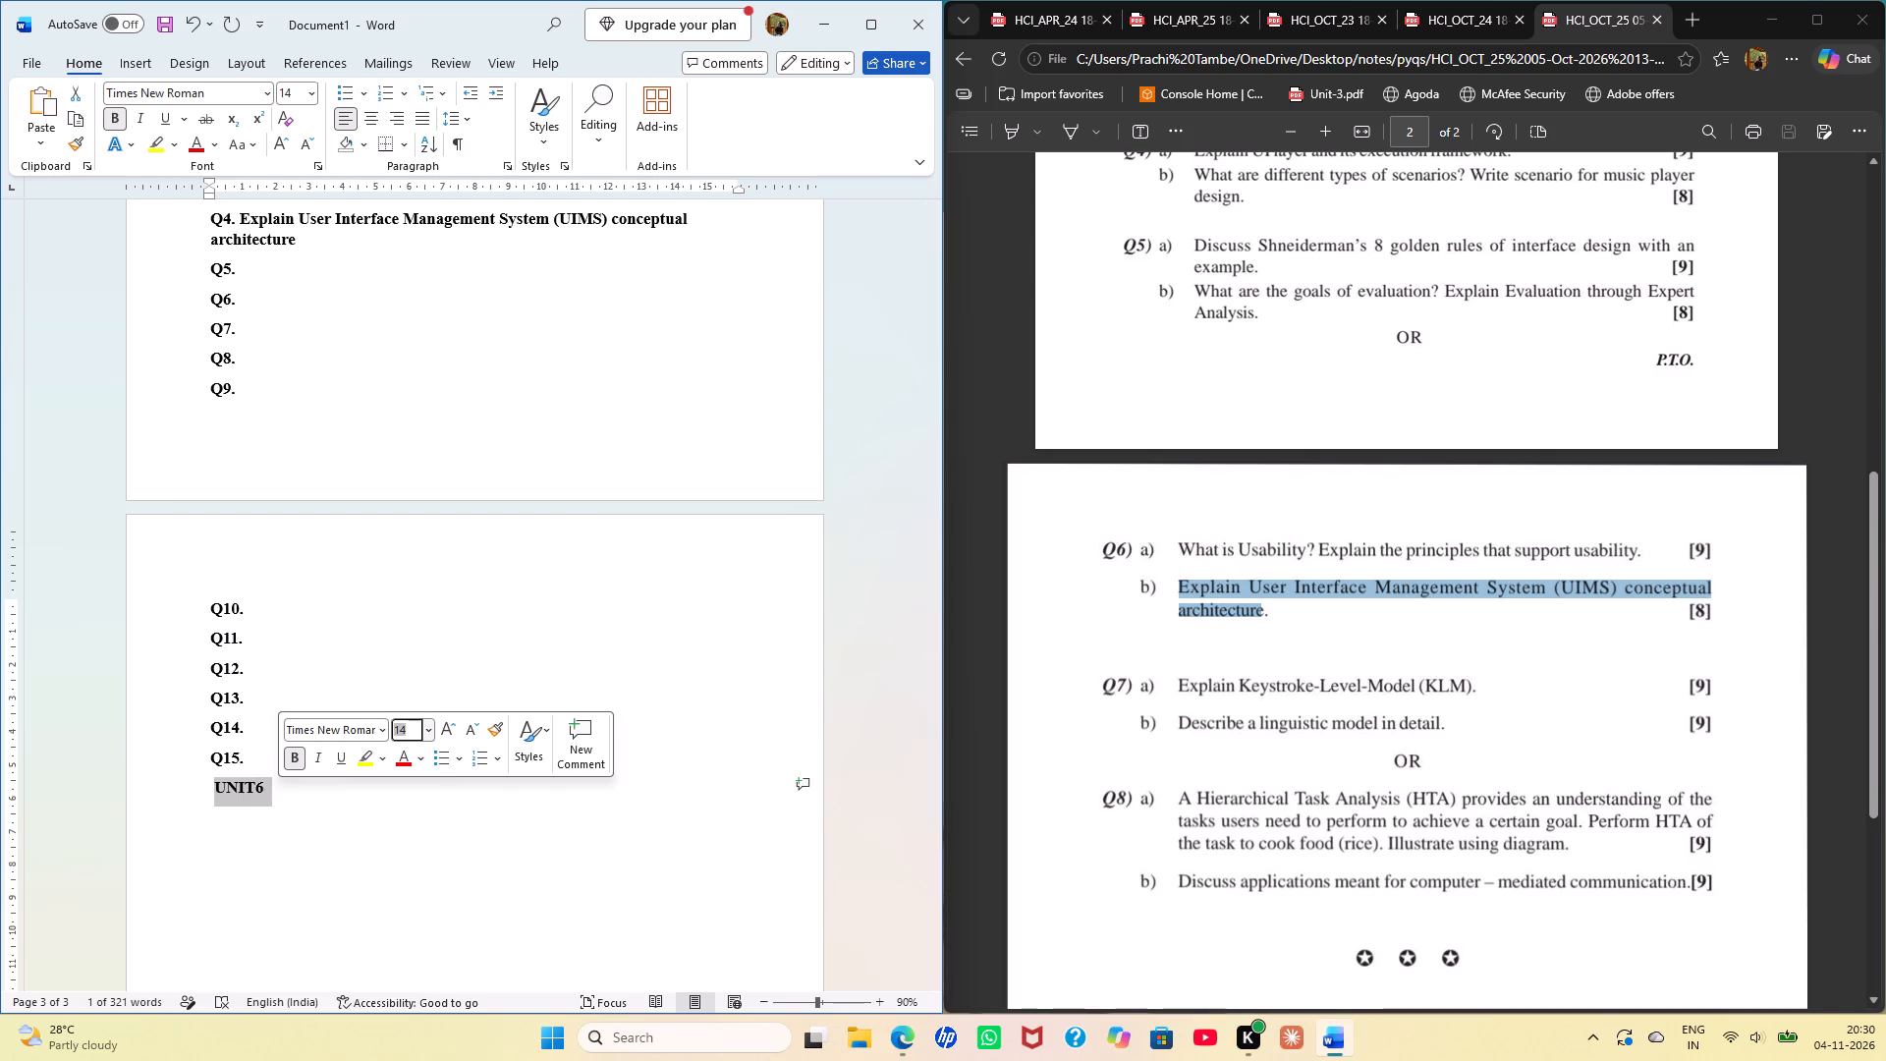
{"action": "key", "text": "2"}
{"action": "key", "text": "2"}
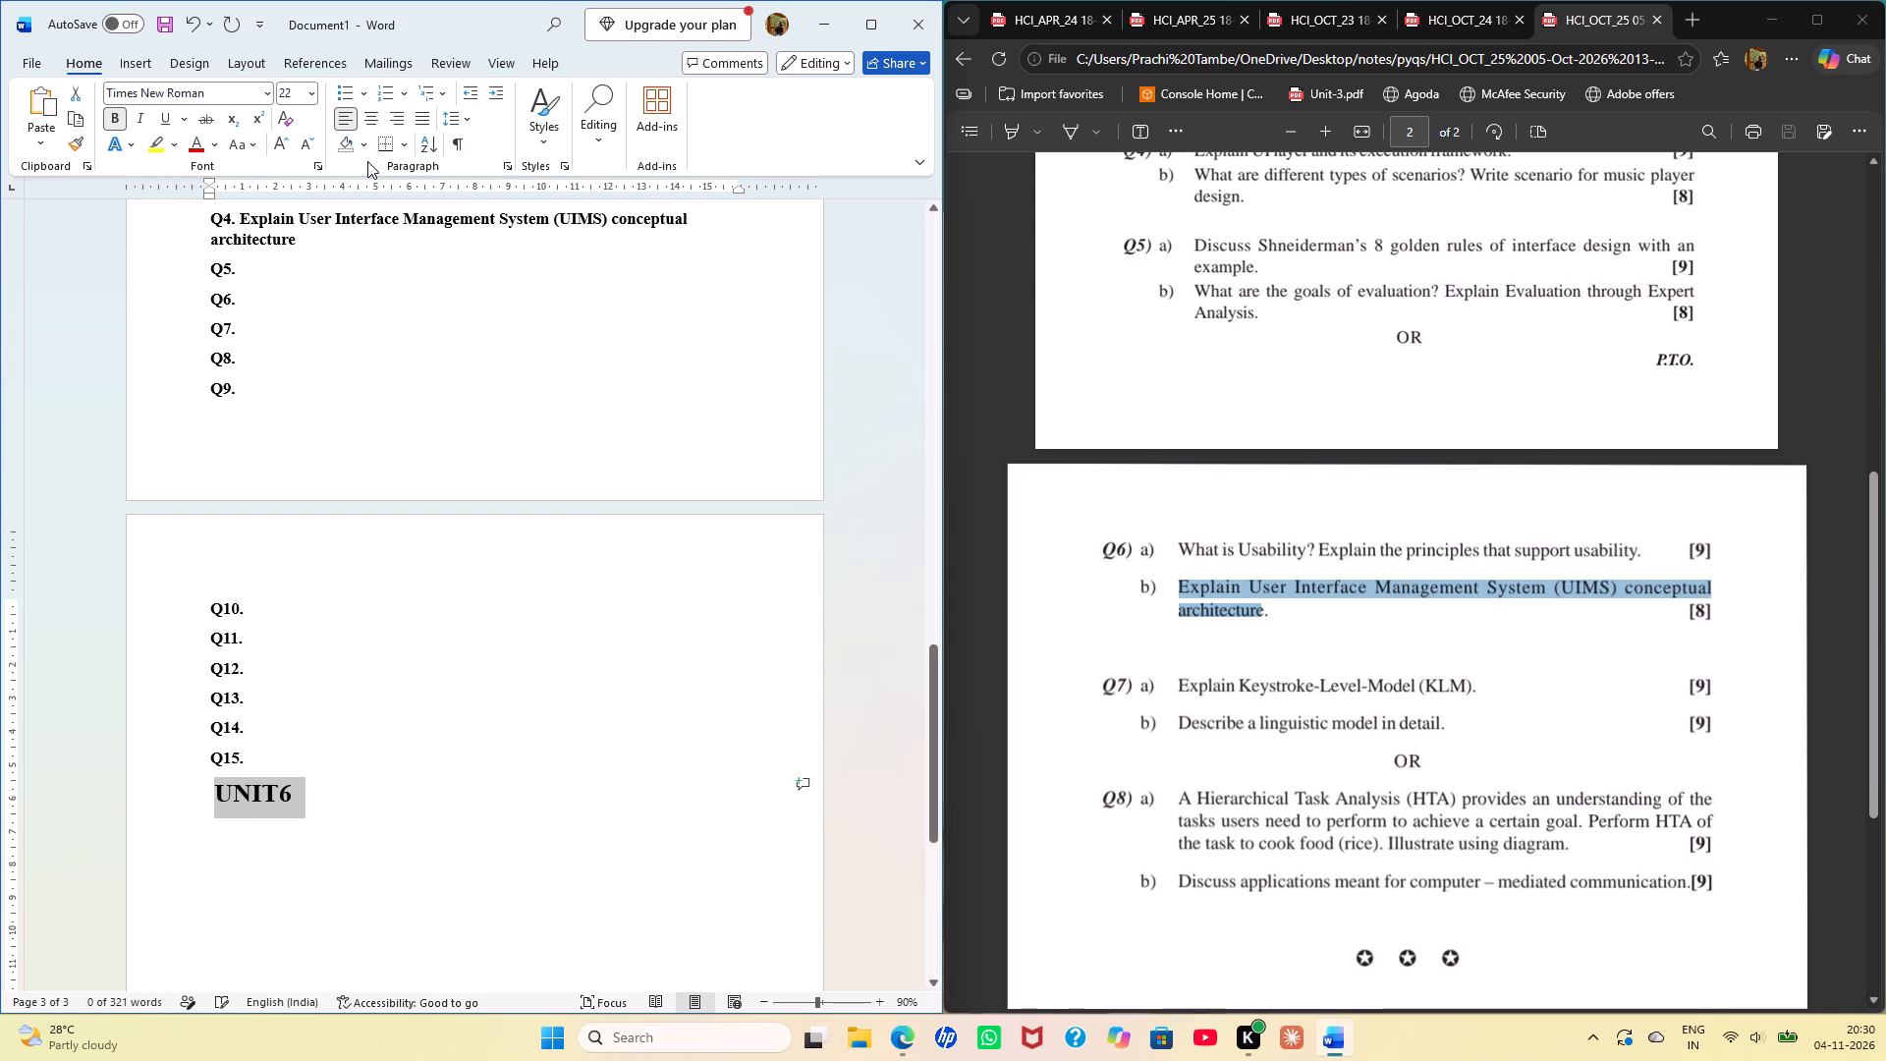
{"action": "left_click", "coordinate": [373, 116]}
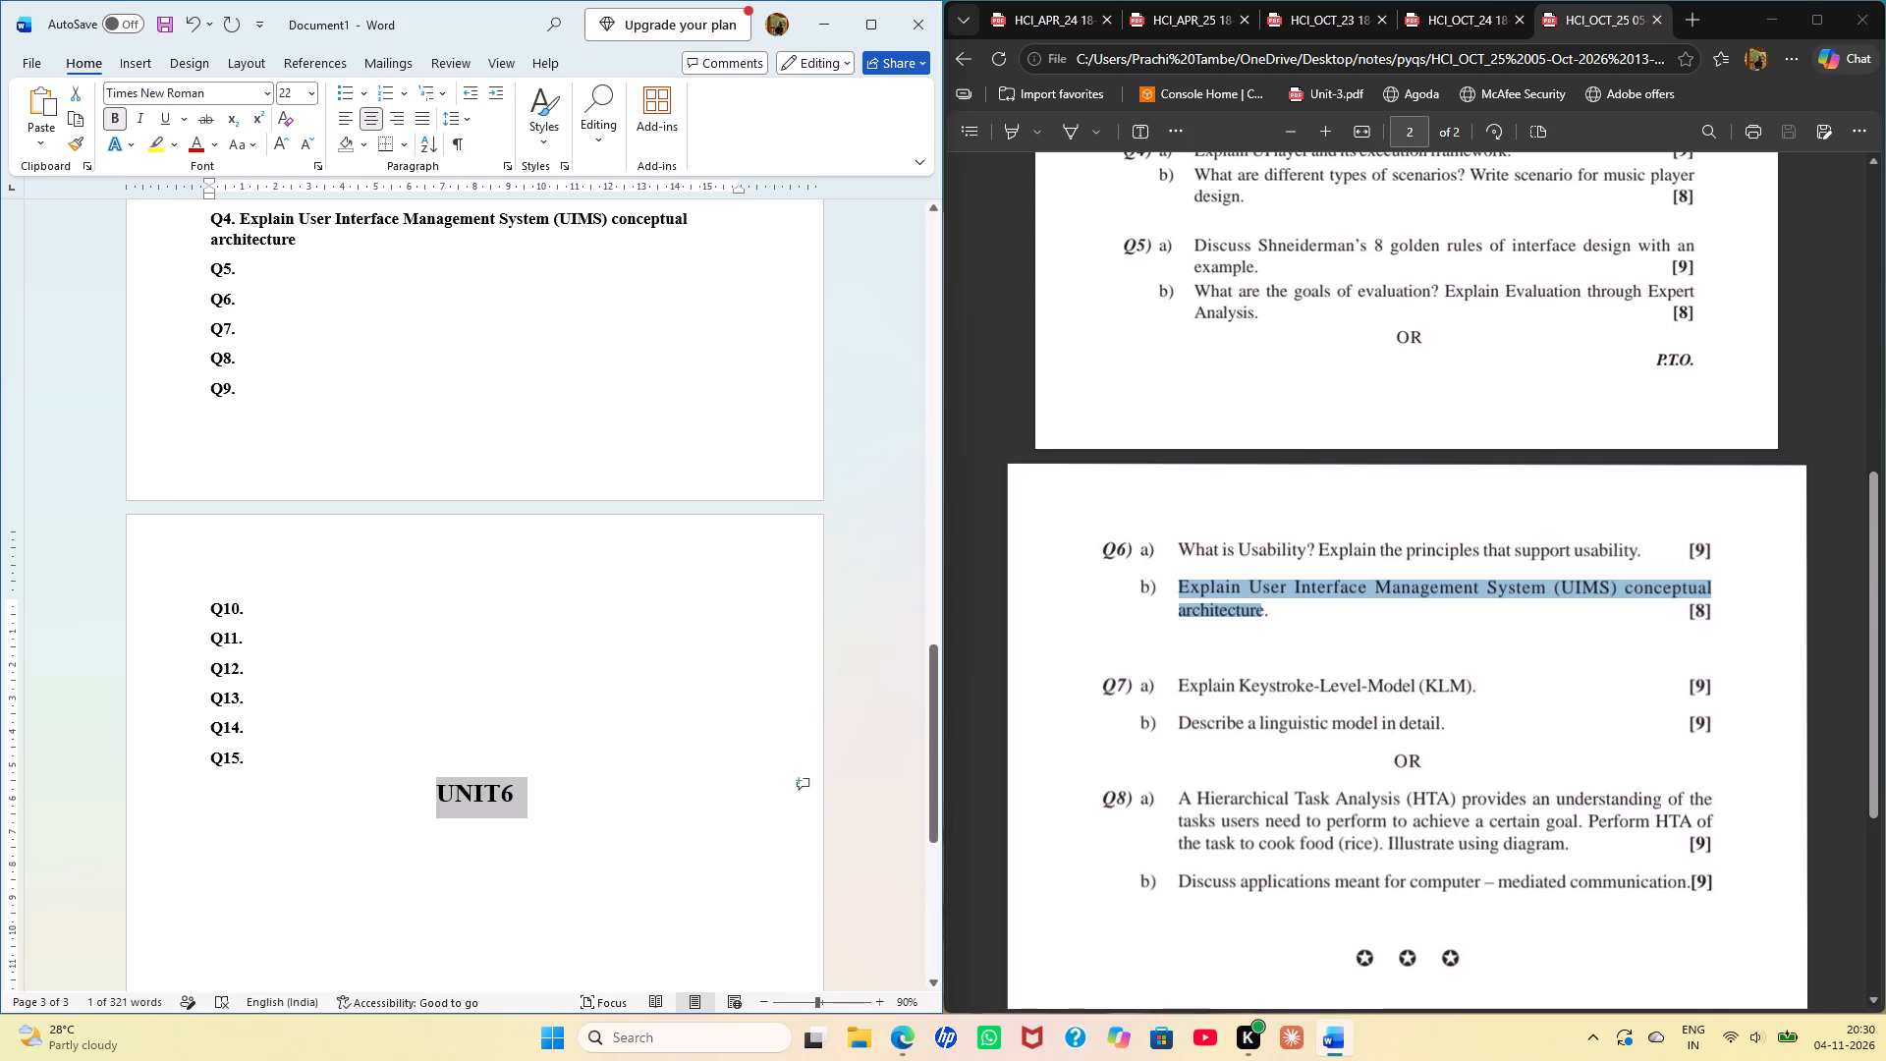
Insert three blank lines between Unit 5's Q15. and the UNIT6 heading.
{"action": "left_click", "coordinate": [476, 745]}
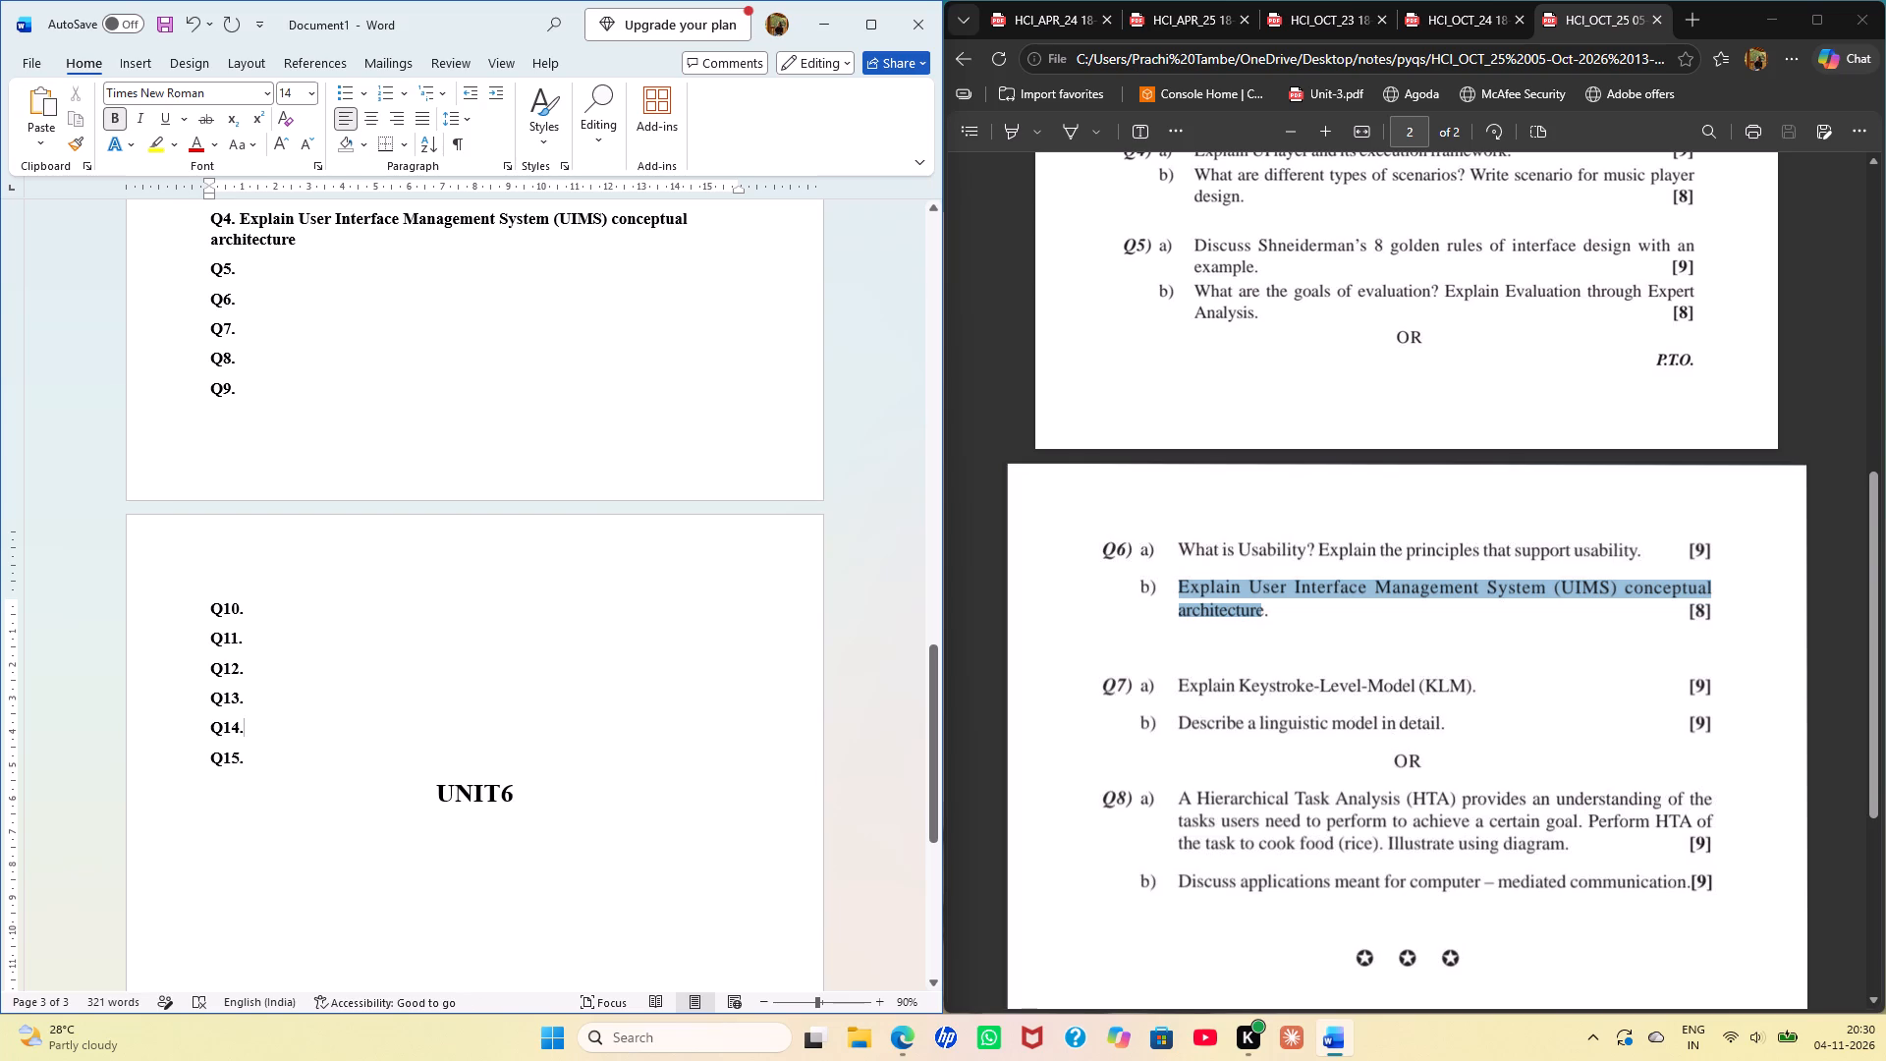
{"action": "left_click", "coordinate": [294, 764]}
{"action": "key", "text": "Return"}
{"action": "key", "text": "Return"}
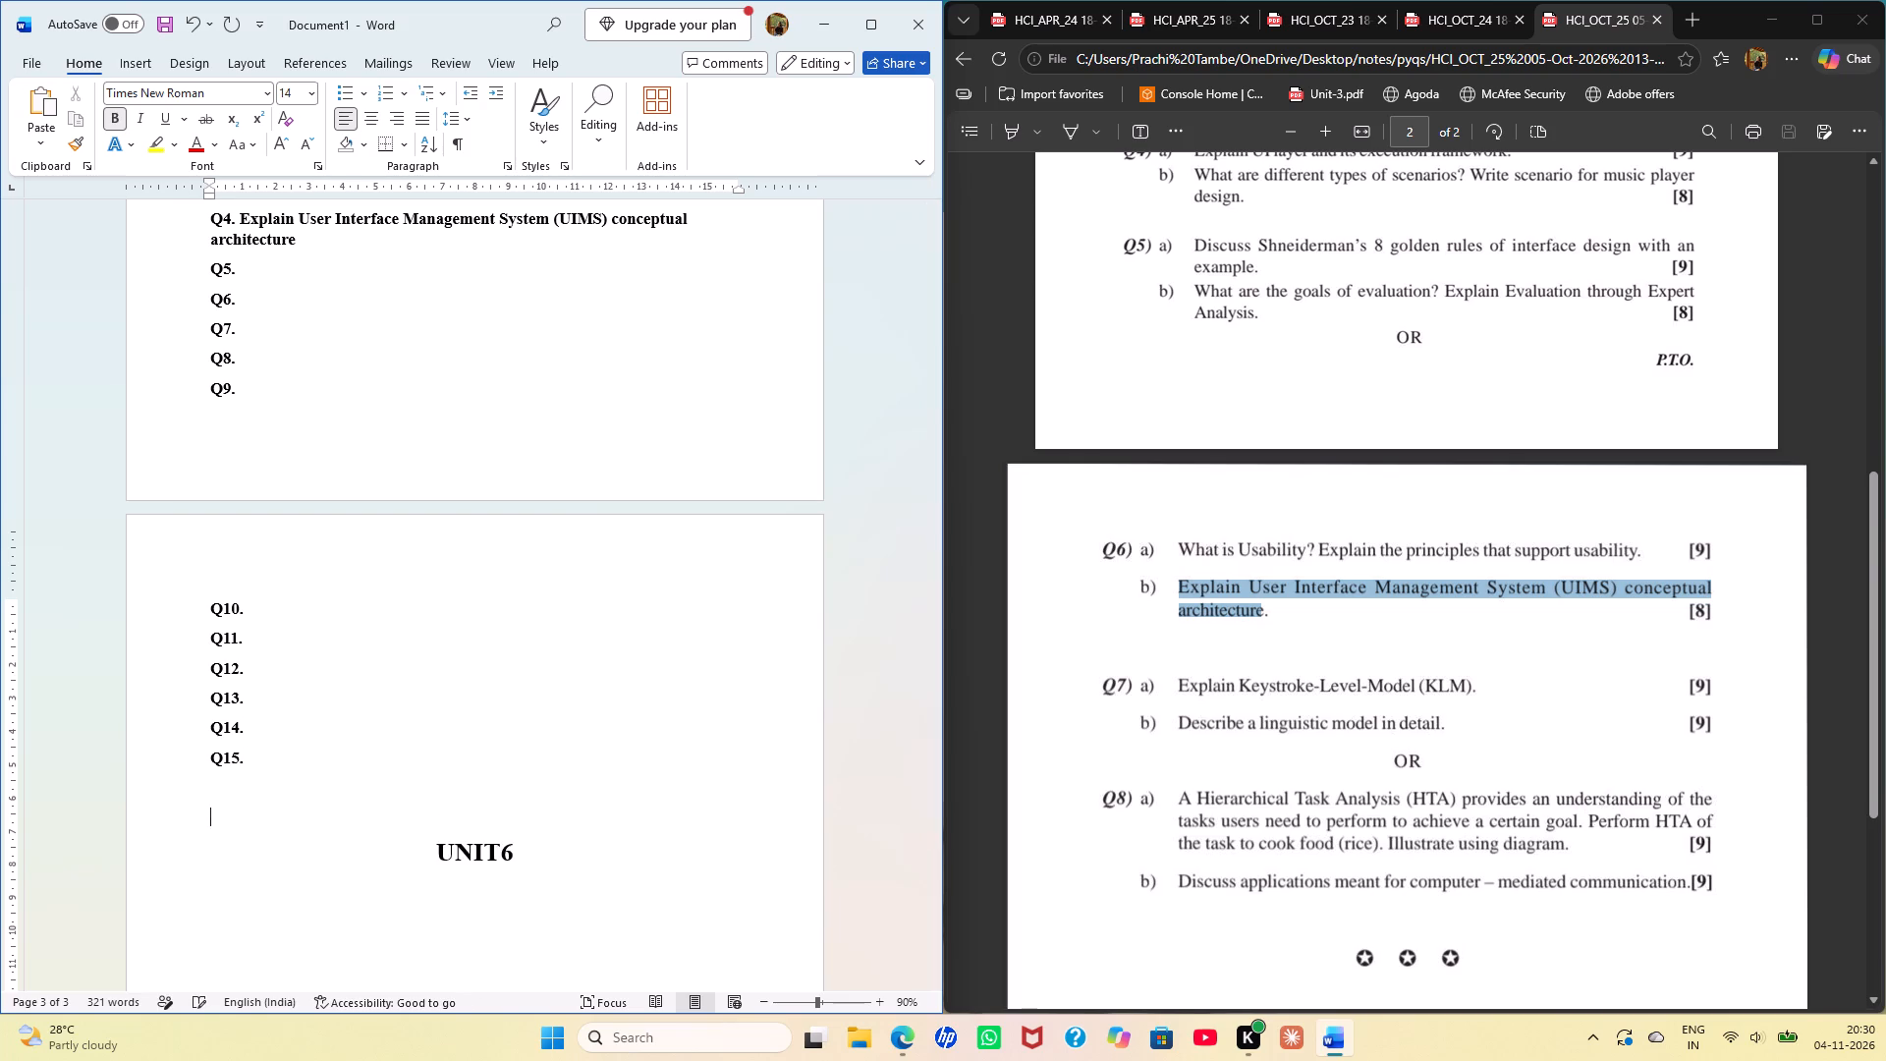
{"action": "key", "text": "Return"}
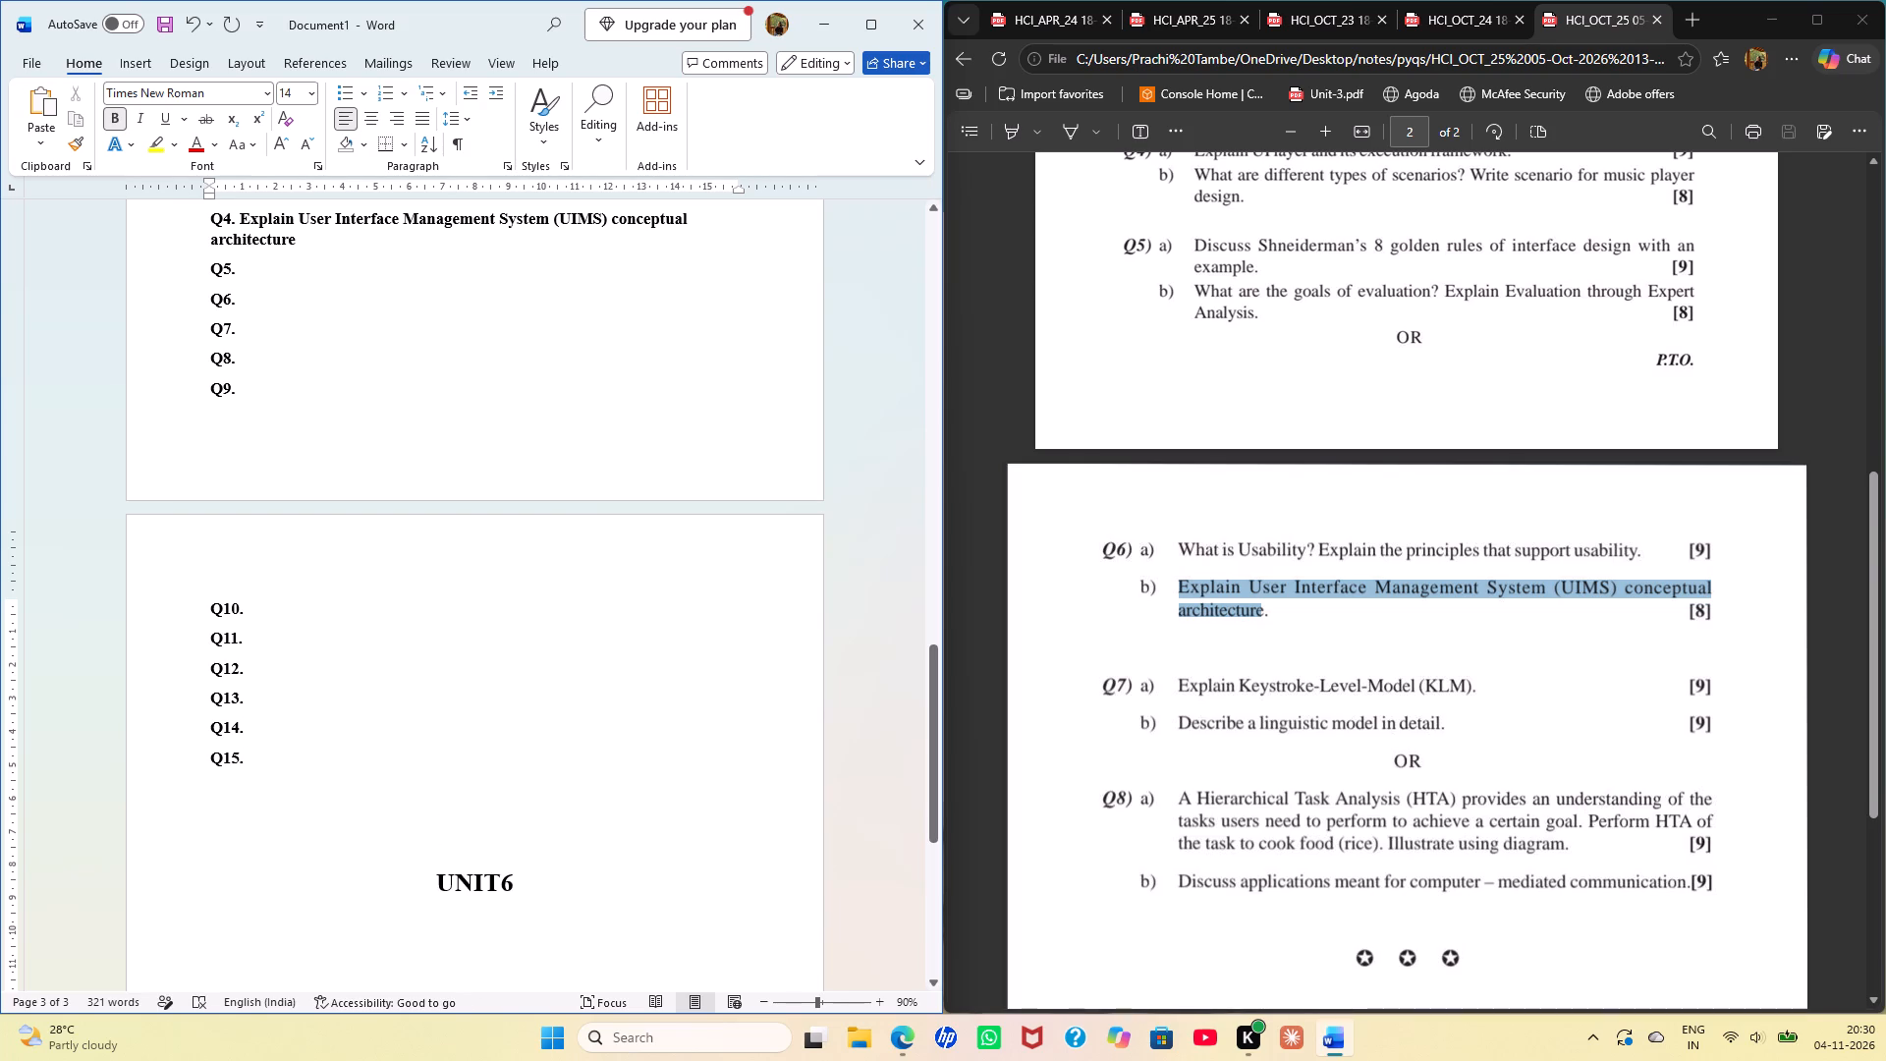
Separate the word and number in the UNIT6 heading with a space.
{"action": "left_click", "coordinate": [501, 886]}
{"action": "key", "text": "space"}
{"action": "key", "text": "space"}
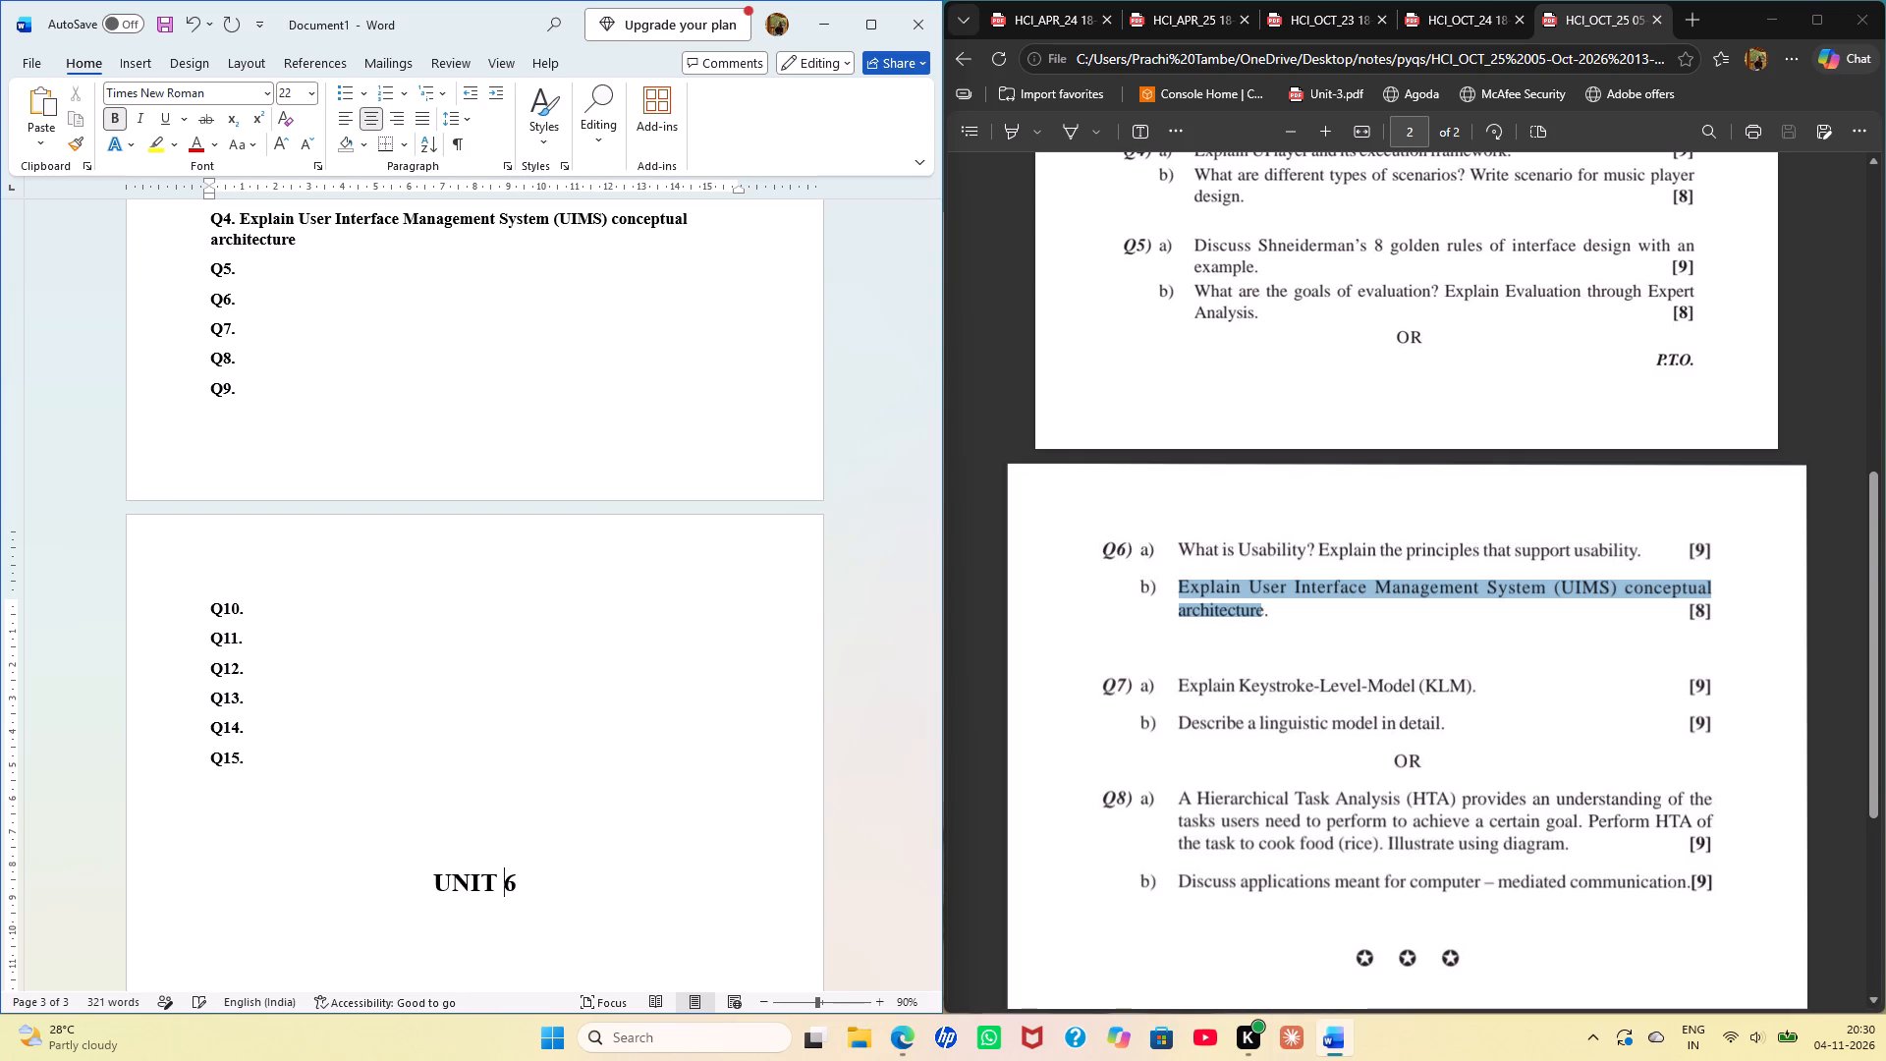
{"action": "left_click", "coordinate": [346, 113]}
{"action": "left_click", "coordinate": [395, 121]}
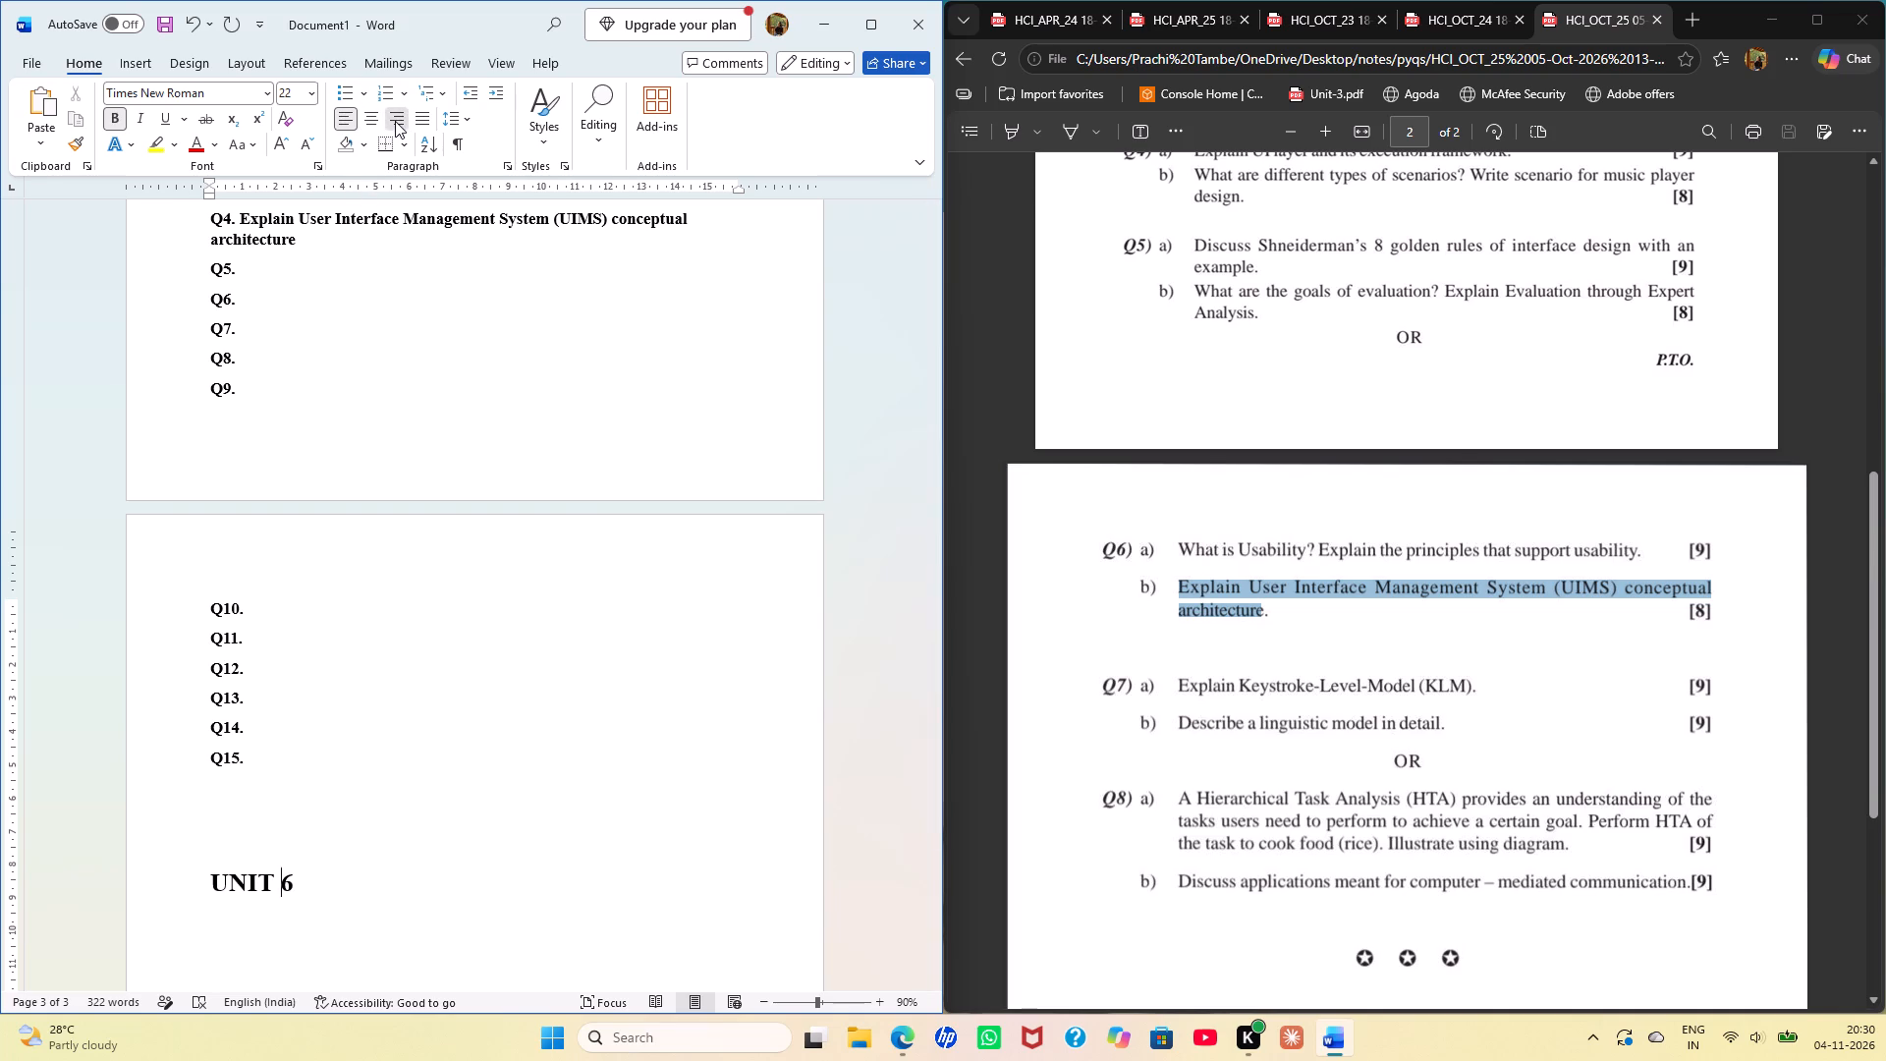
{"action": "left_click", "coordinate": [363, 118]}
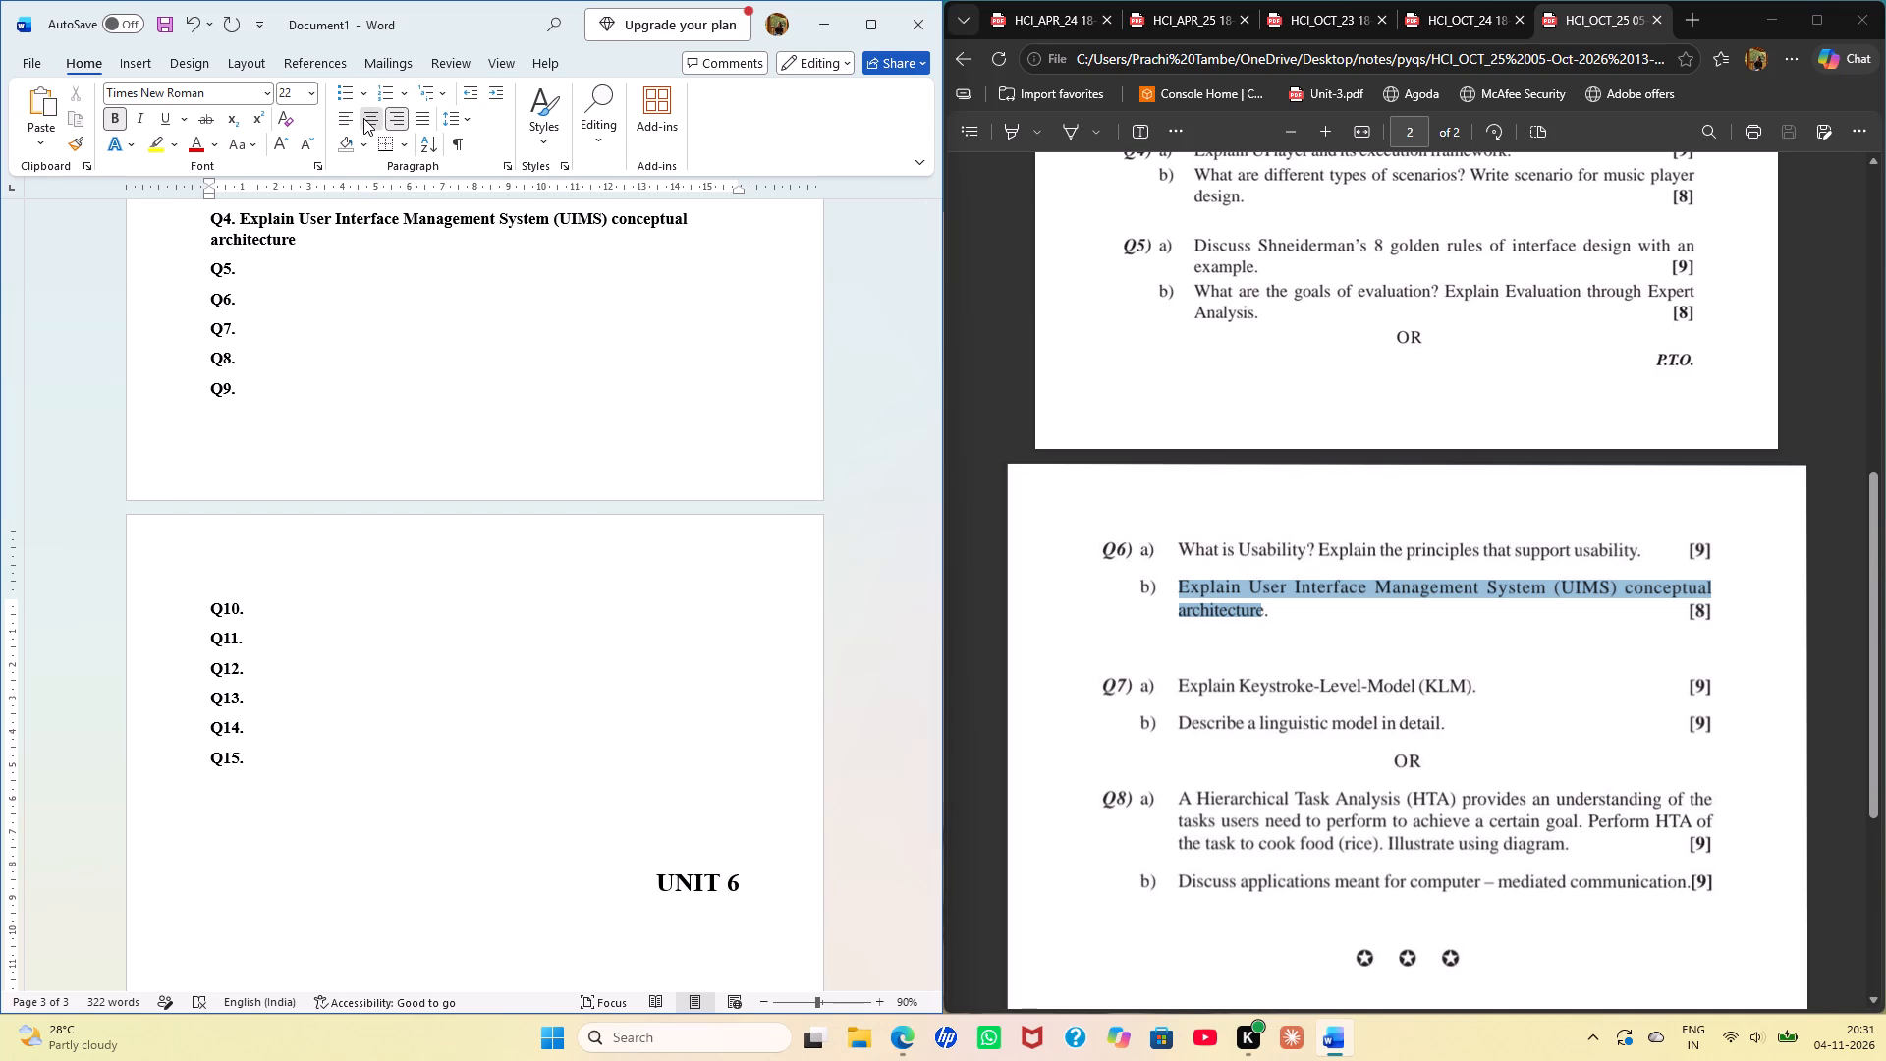
Start a left-aligned line at font size 14 below the UNIT 6 heading.
{"action": "left_click", "coordinate": [544, 877]}
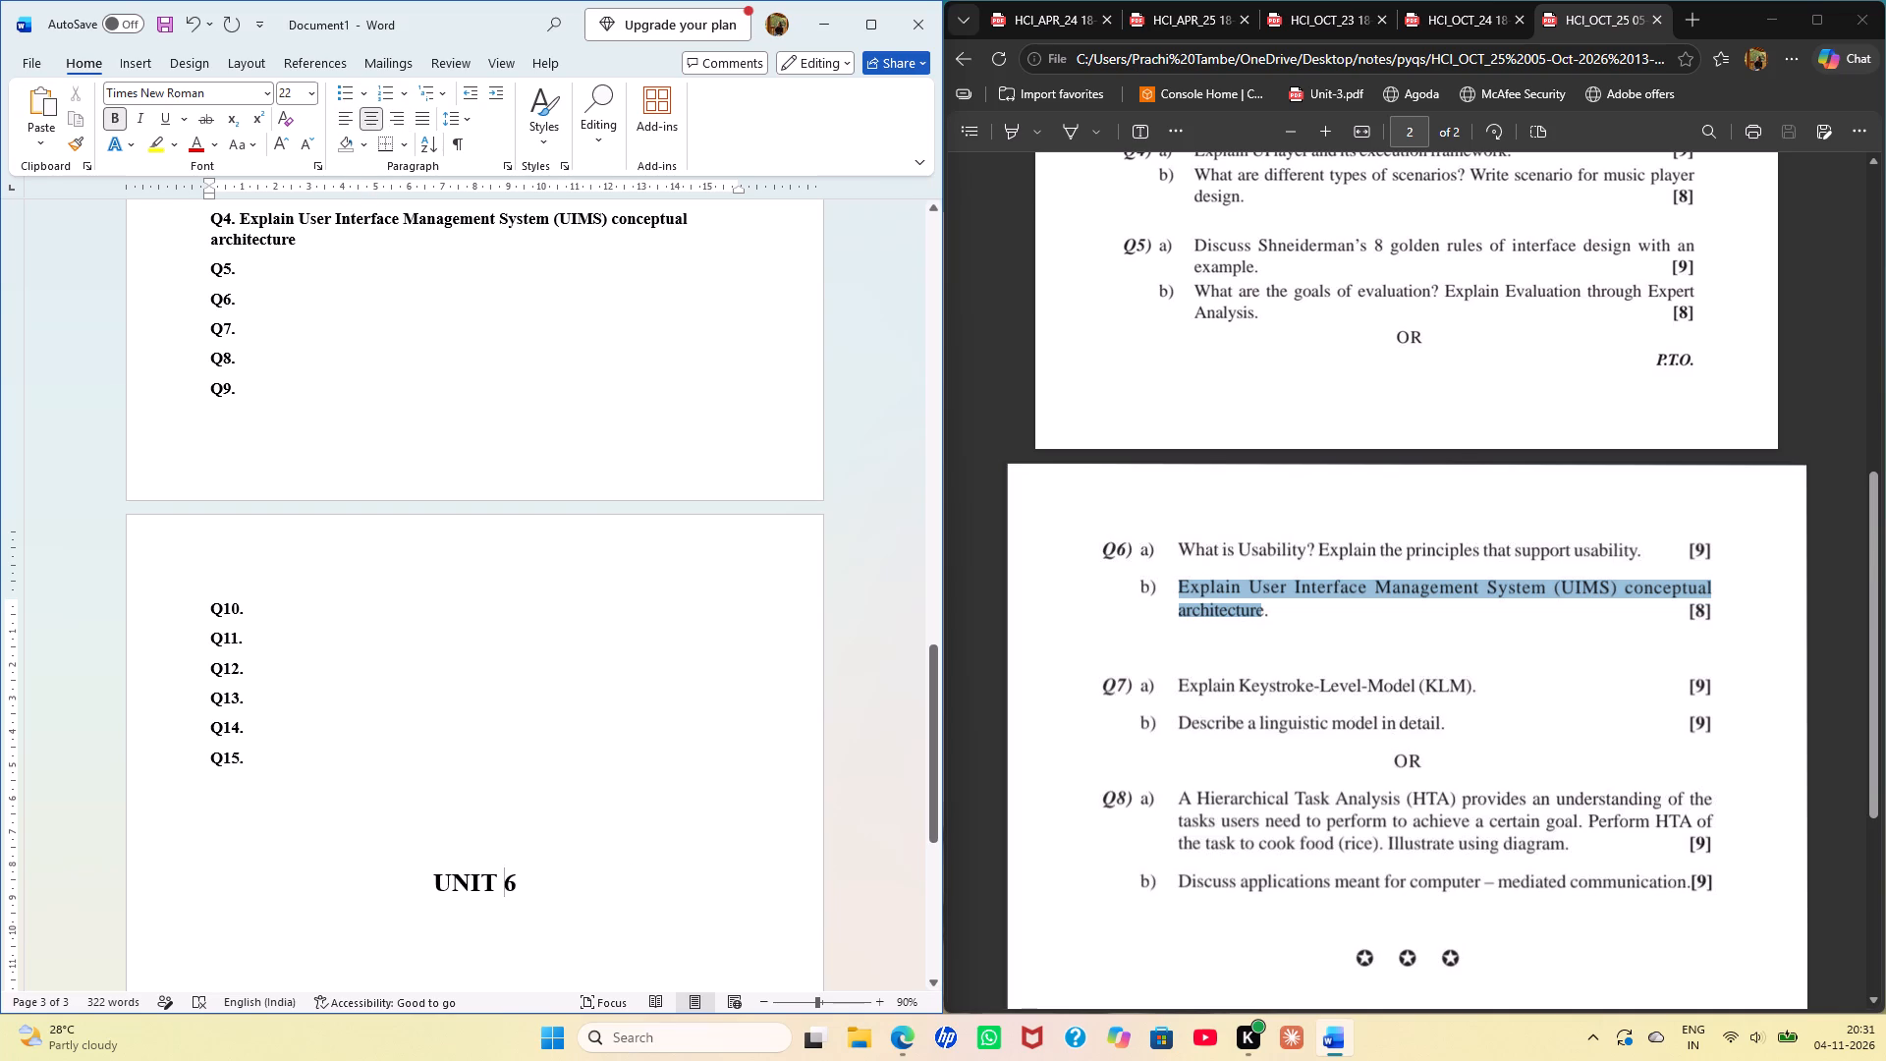
{"action": "key", "text": "Return"}
{"action": "left_click", "coordinate": [351, 112]}
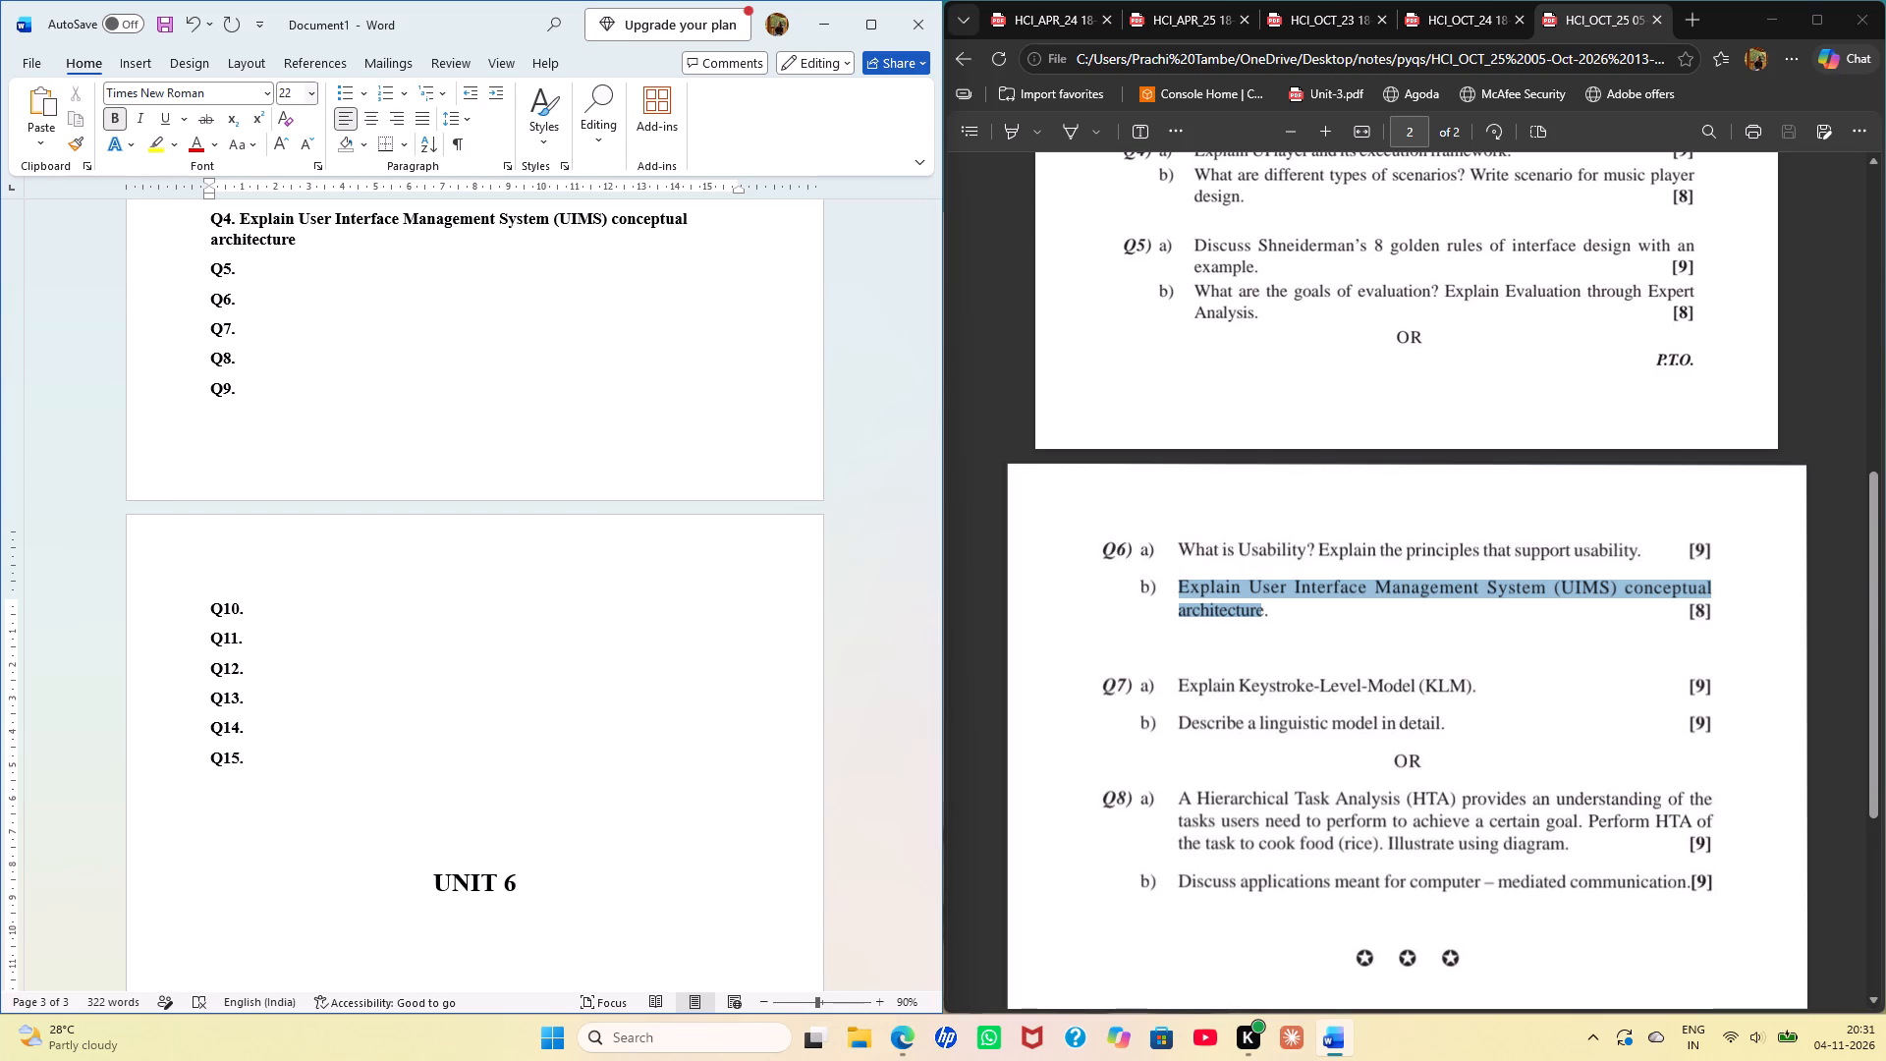
{"action": "left_click", "coordinate": [294, 95]}
{"action": "key", "text": "1"}
{"action": "key", "text": "4"}
{"action": "key", "text": "Return"}
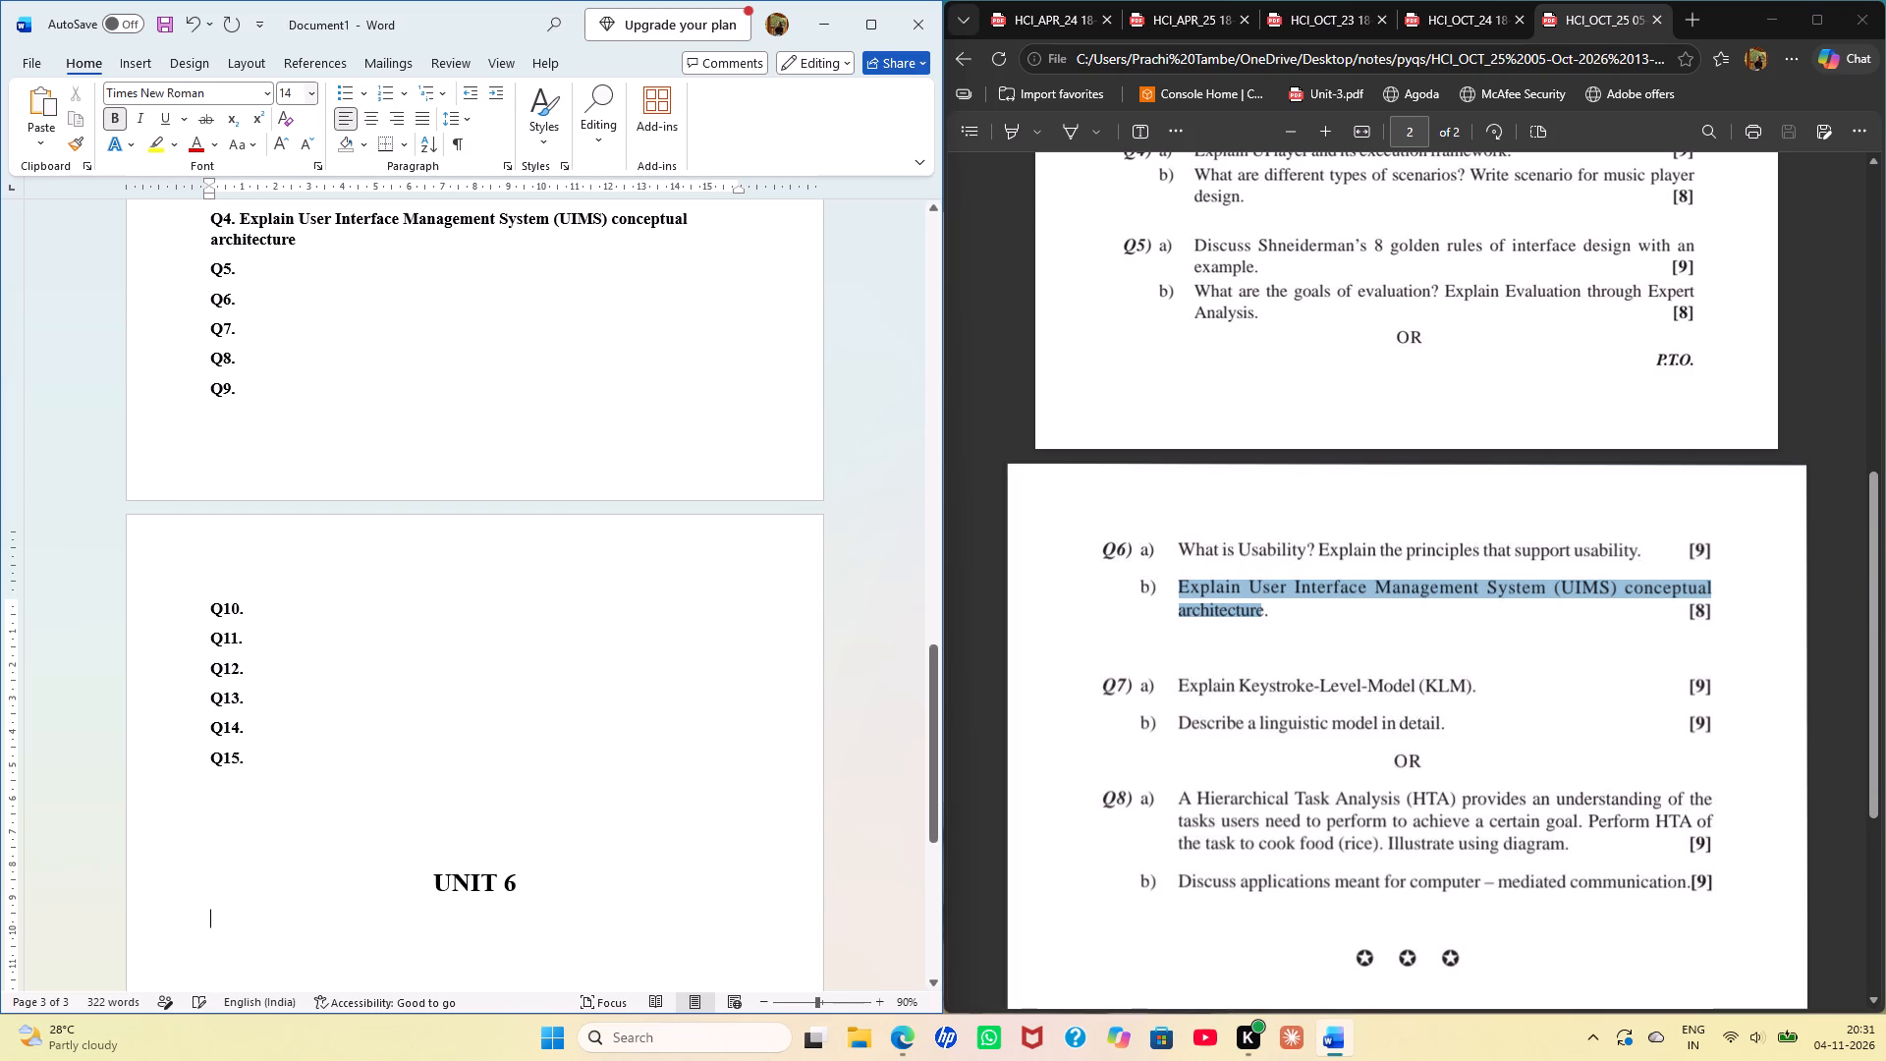
Start the Unit 6 list with the labels Q1. to Q5. and Q6 on separate lines.
{"action": "type", "text": "Q1."}
{"action": "key", "text": "Return"}
{"action": "type", "text": "Q2."}
{"action": "key", "text": "Return"}
{"action": "type", "text": "Q3."}
{"action": "key", "text": "Return"}
{"action": "type", "text": "Q4."}
{"action": "key", "text": "Return"}
{"action": "type", "text": "Q5."}
{"action": "key", "text": "Return"}
{"action": "type", "text": "Q6"}
{"action": "key", "text": "Return"}
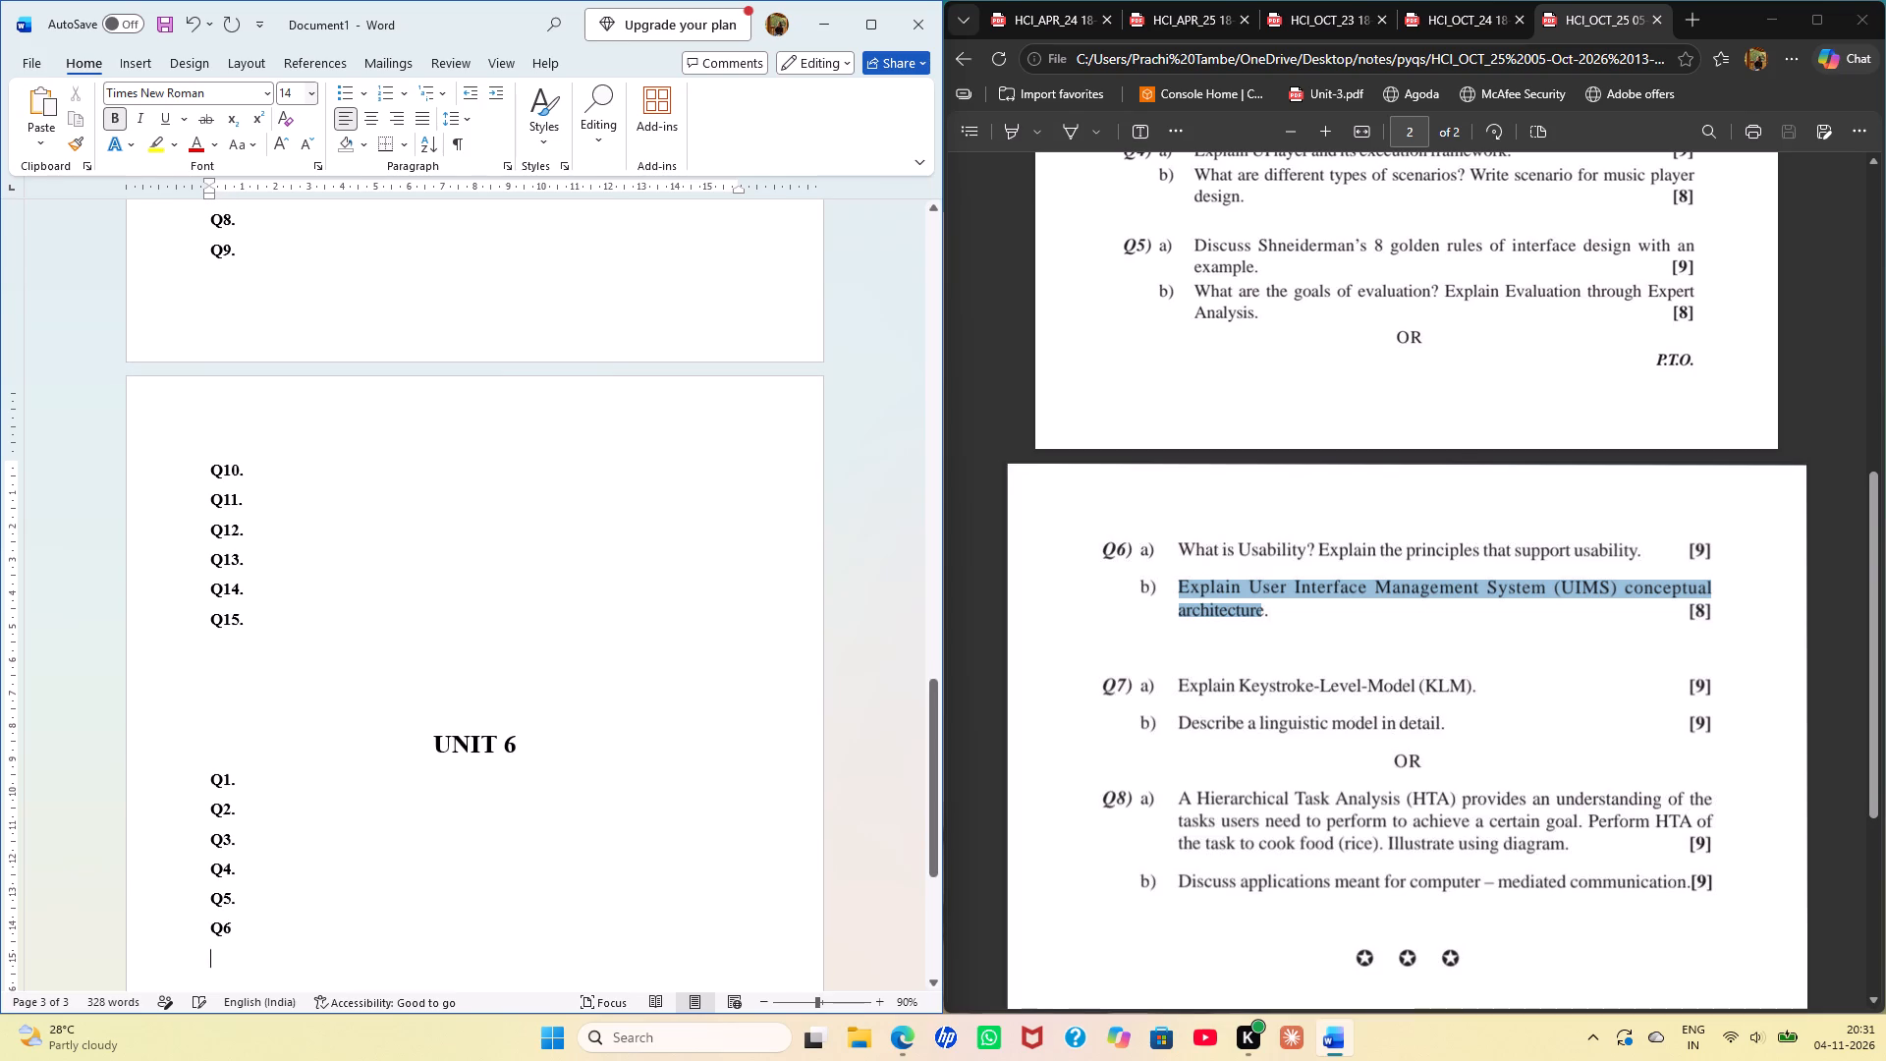
Continue the Unit 6 list with the labels Q7. to Q12. on separate lines.
{"action": "type", "text": "Q7."}
{"action": "key", "text": "Return"}
{"action": "type", "text": "Q8."}
{"action": "key", "text": "Return"}
{"action": "type", "text": "Q9."}
{"action": "key", "text": "Return"}
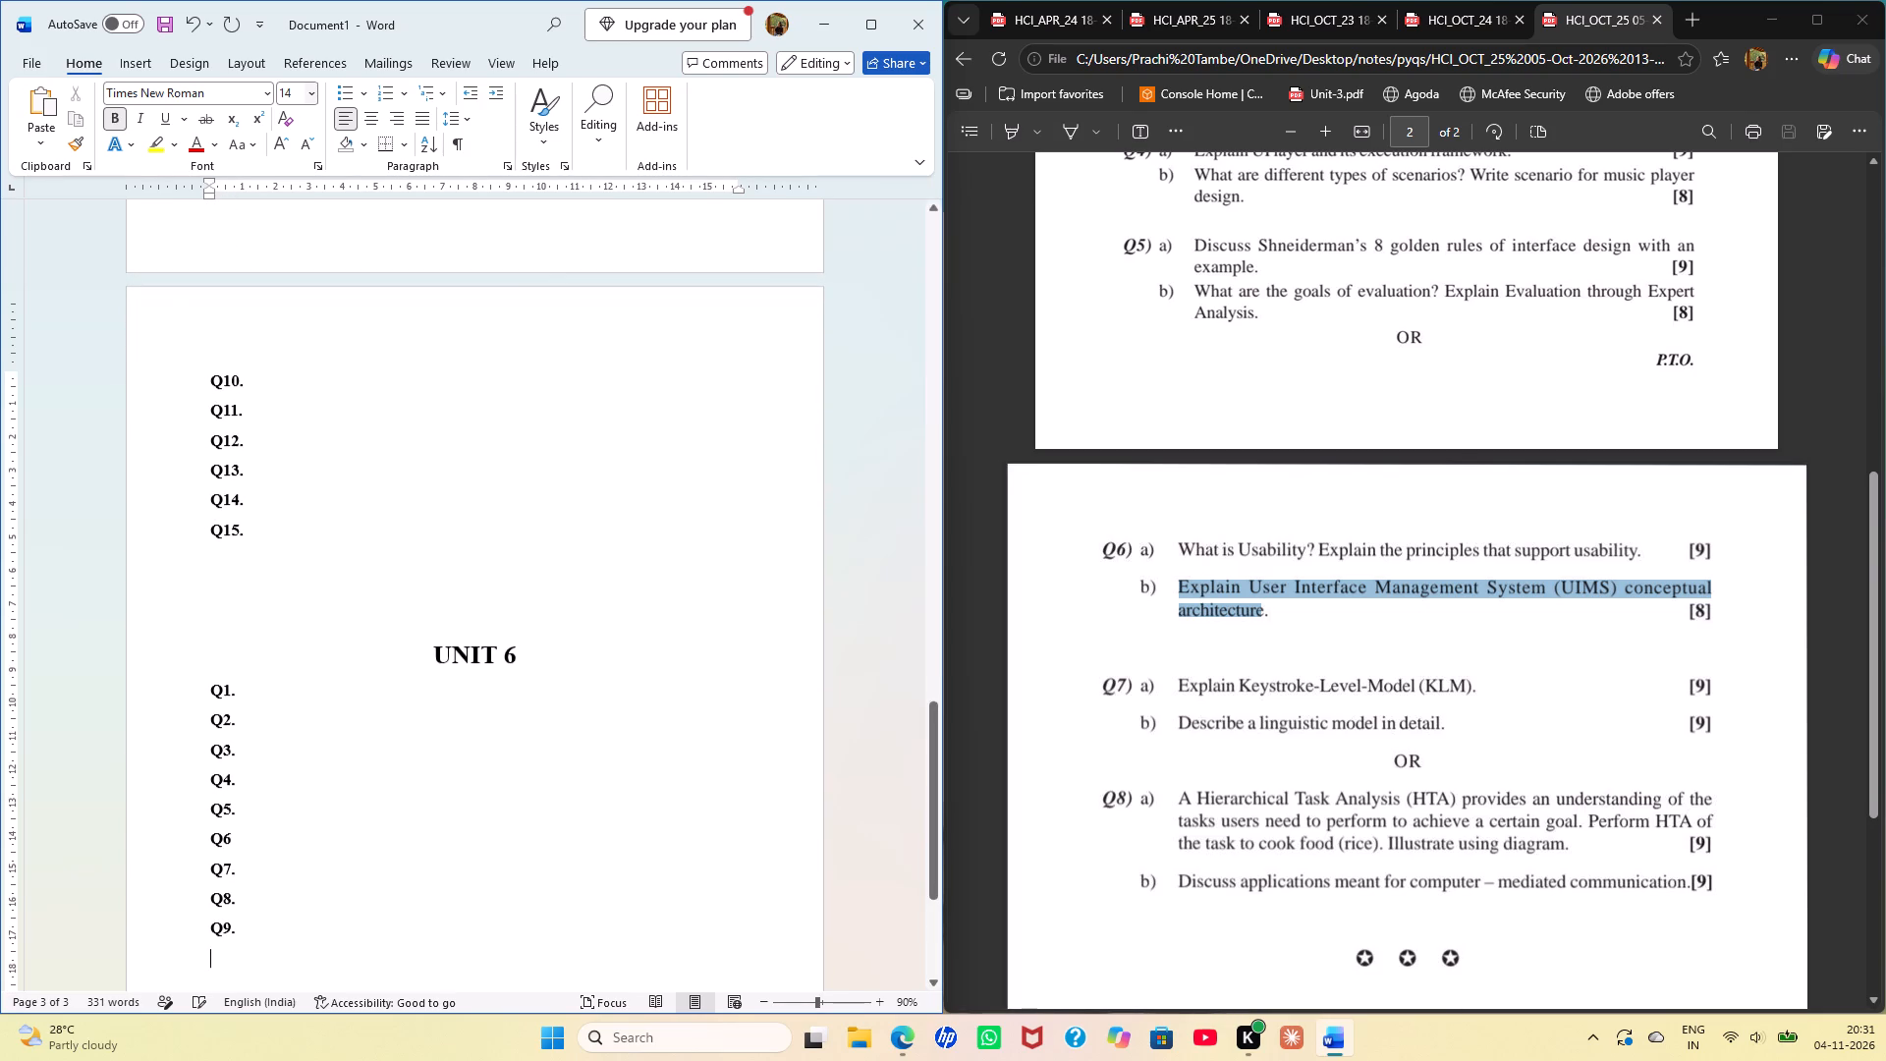
{"action": "key", "text": "1"}
{"action": "key", "text": "BackSpace"}
{"action": "type", "text": "Q10."}
{"action": "key", "text": "Return"}
{"action": "type", "text": "Q11"}
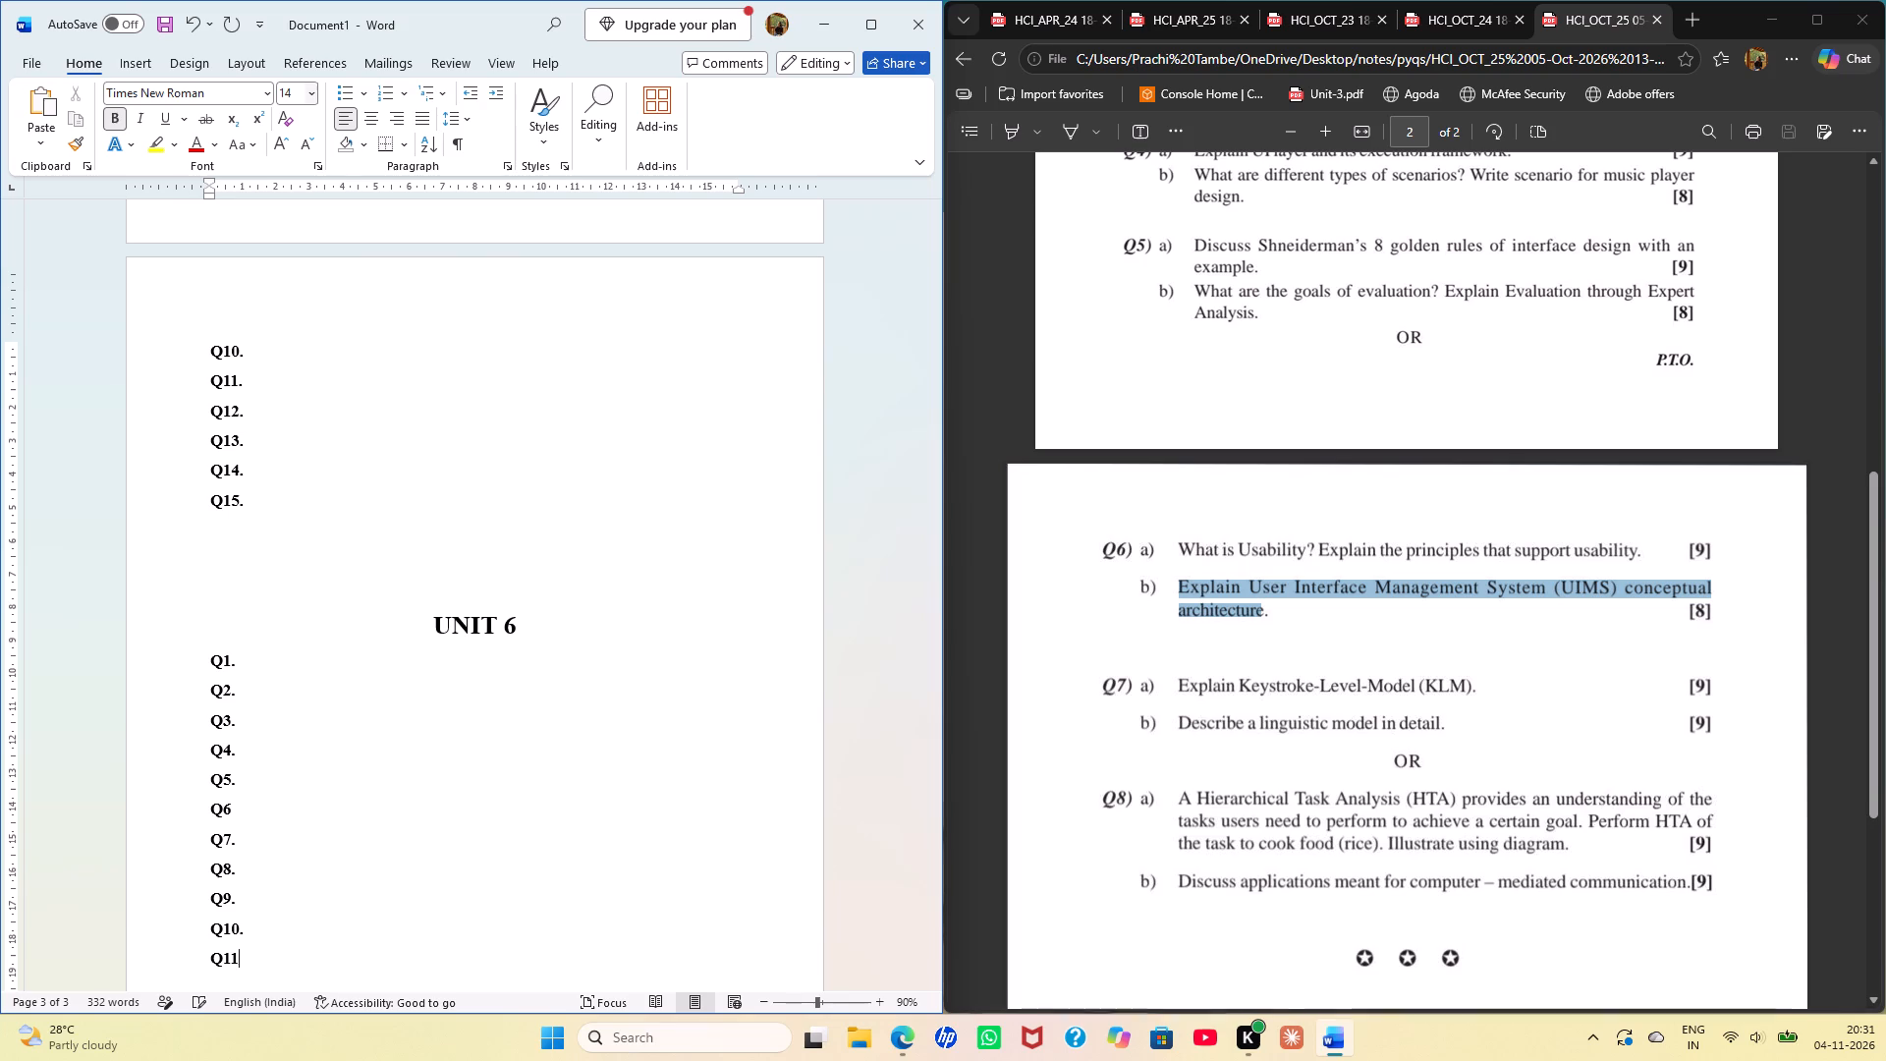
{"action": "key", "text": "period"}
{"action": "key", "text": "Return"}
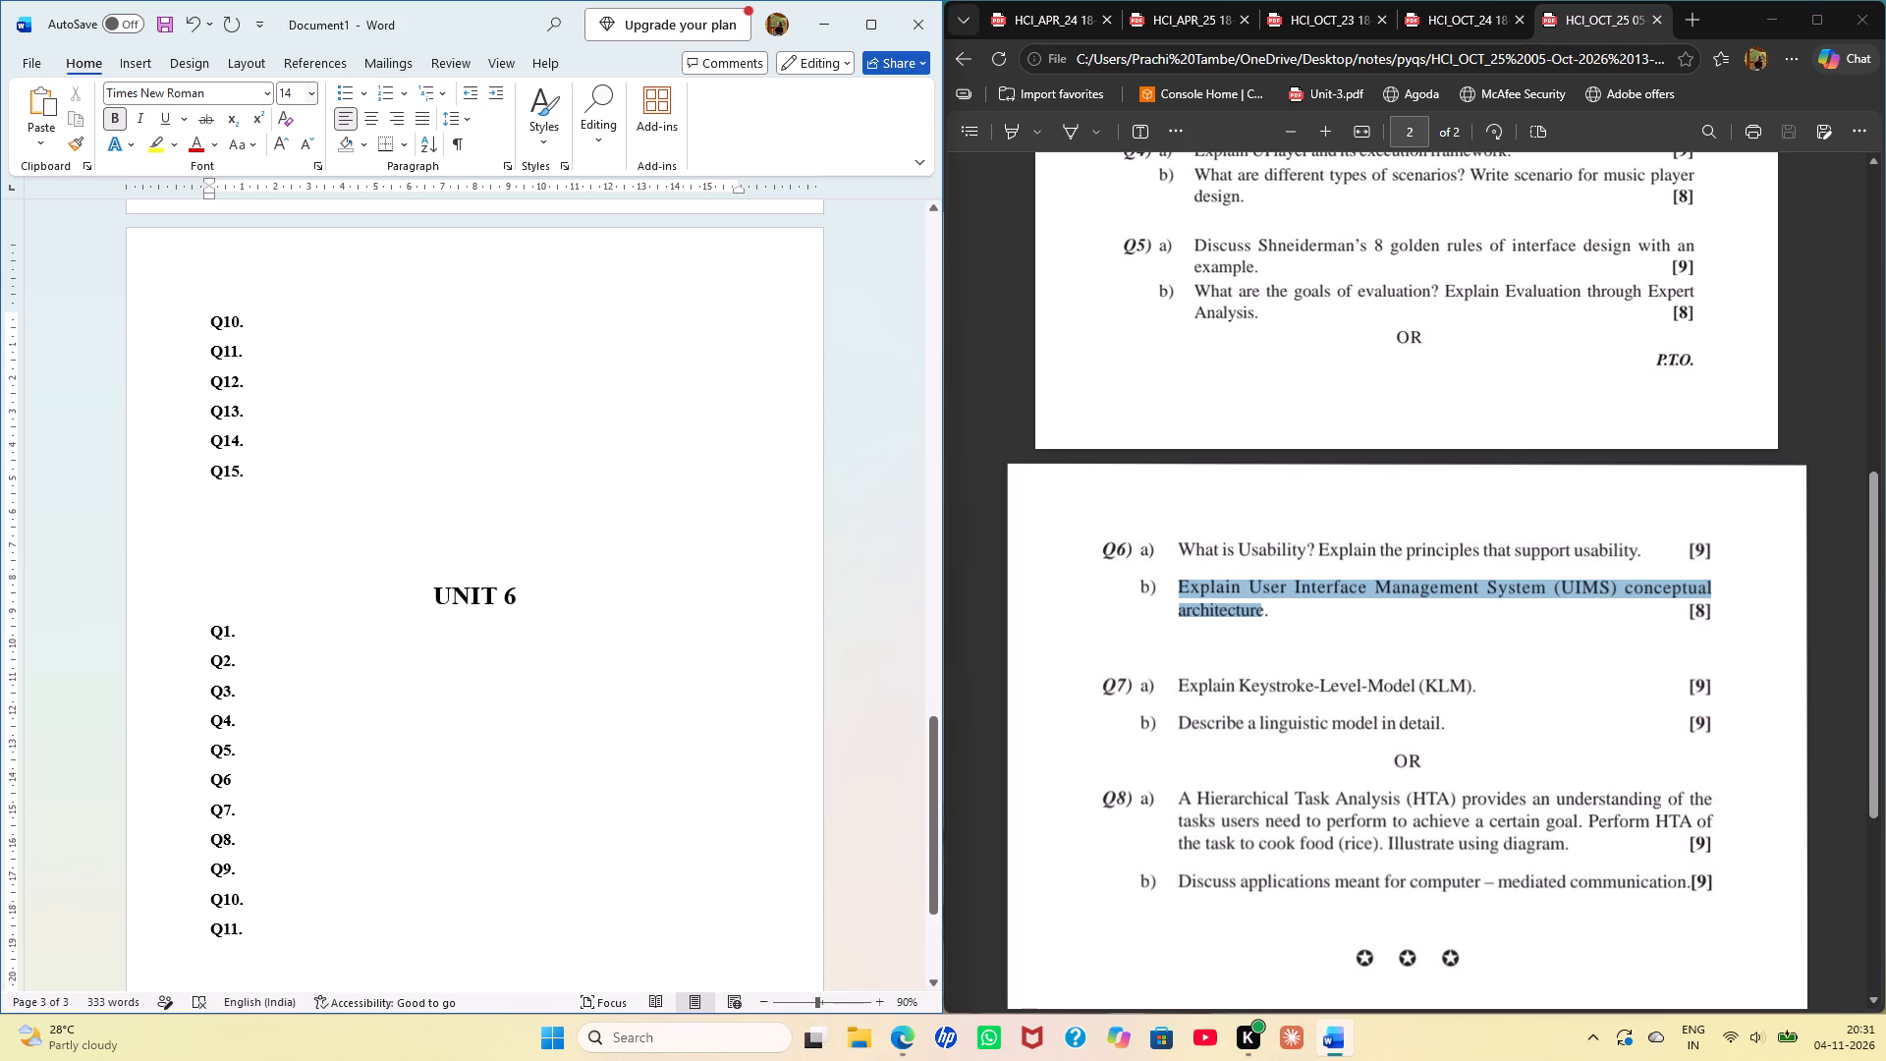
{"action": "type", "text": "Q12."}
{"action": "key", "text": "Return"}
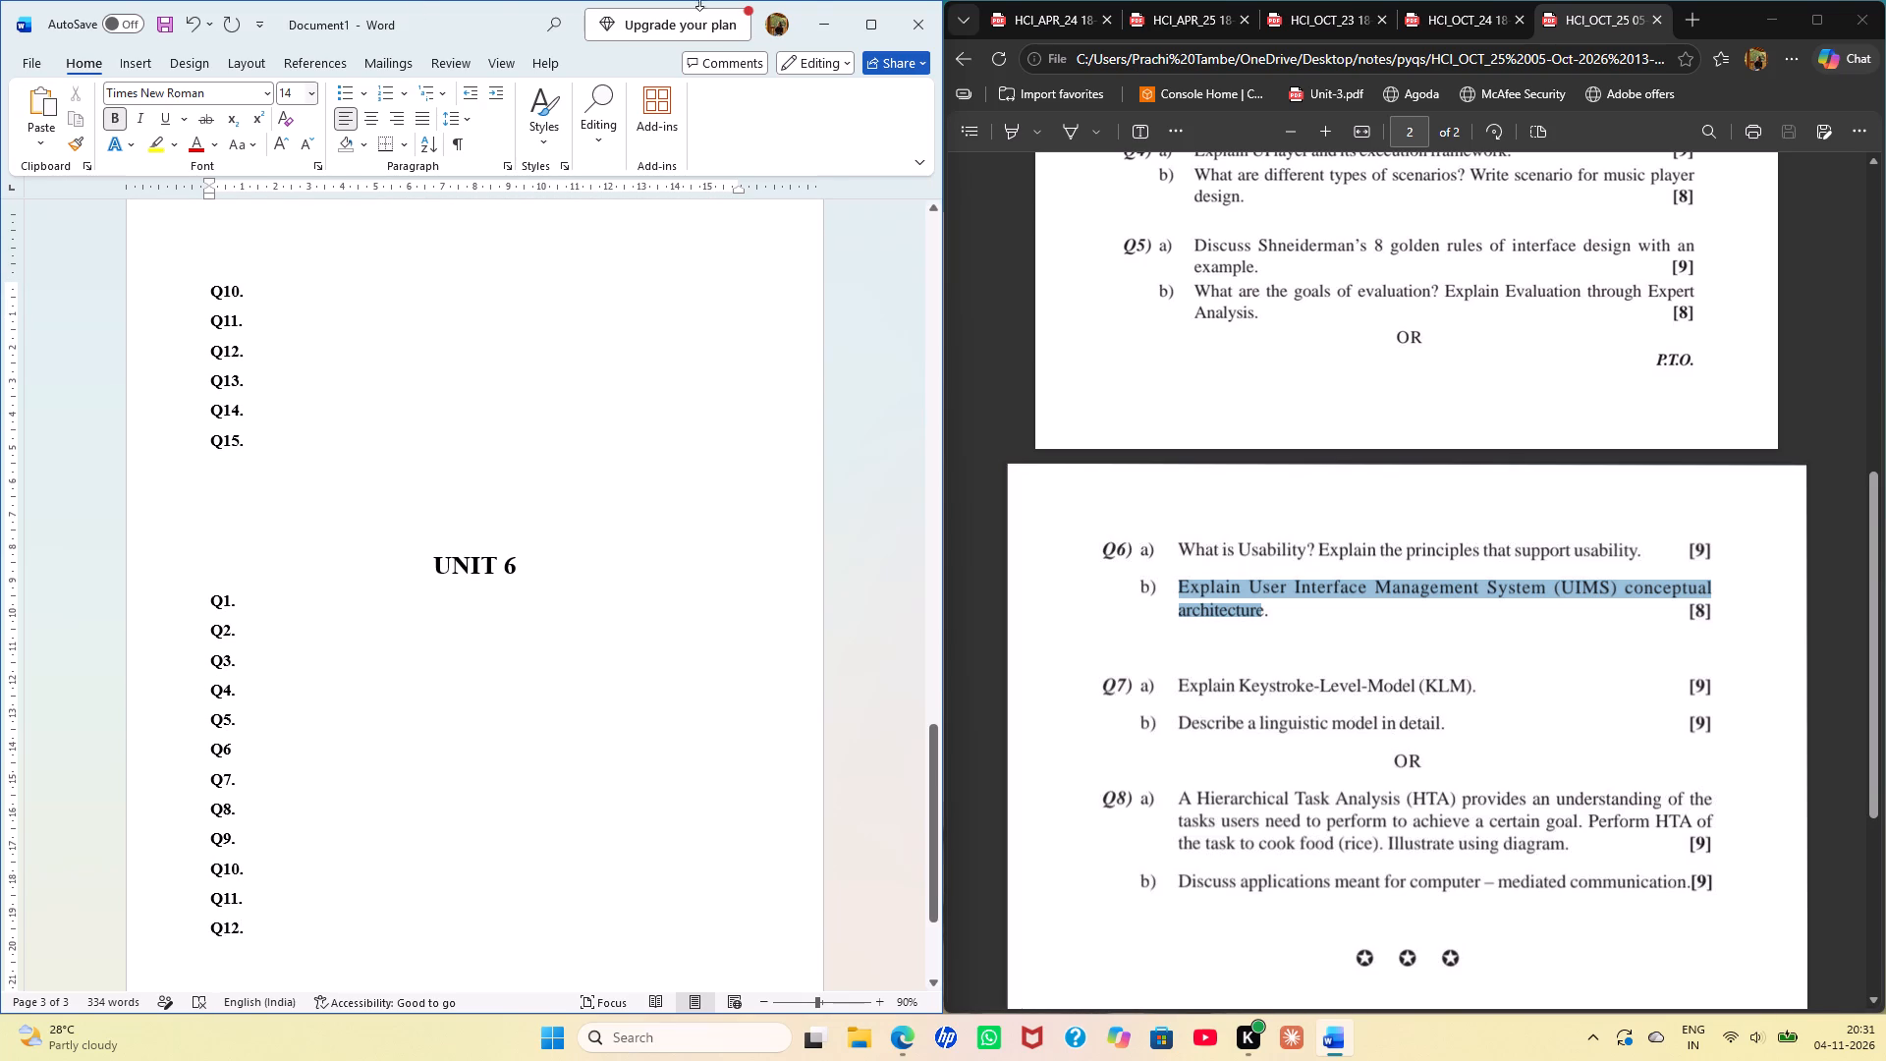
Copy the Keystroke-Level-Model (KLM) question, Q7 a), from HCI_OCT_25 in Edge into Unit 6 Q1. in Word.
{"action": "left_click_drag", "start_coordinate": [1173, 693], "coordinate": [1487, 693]}
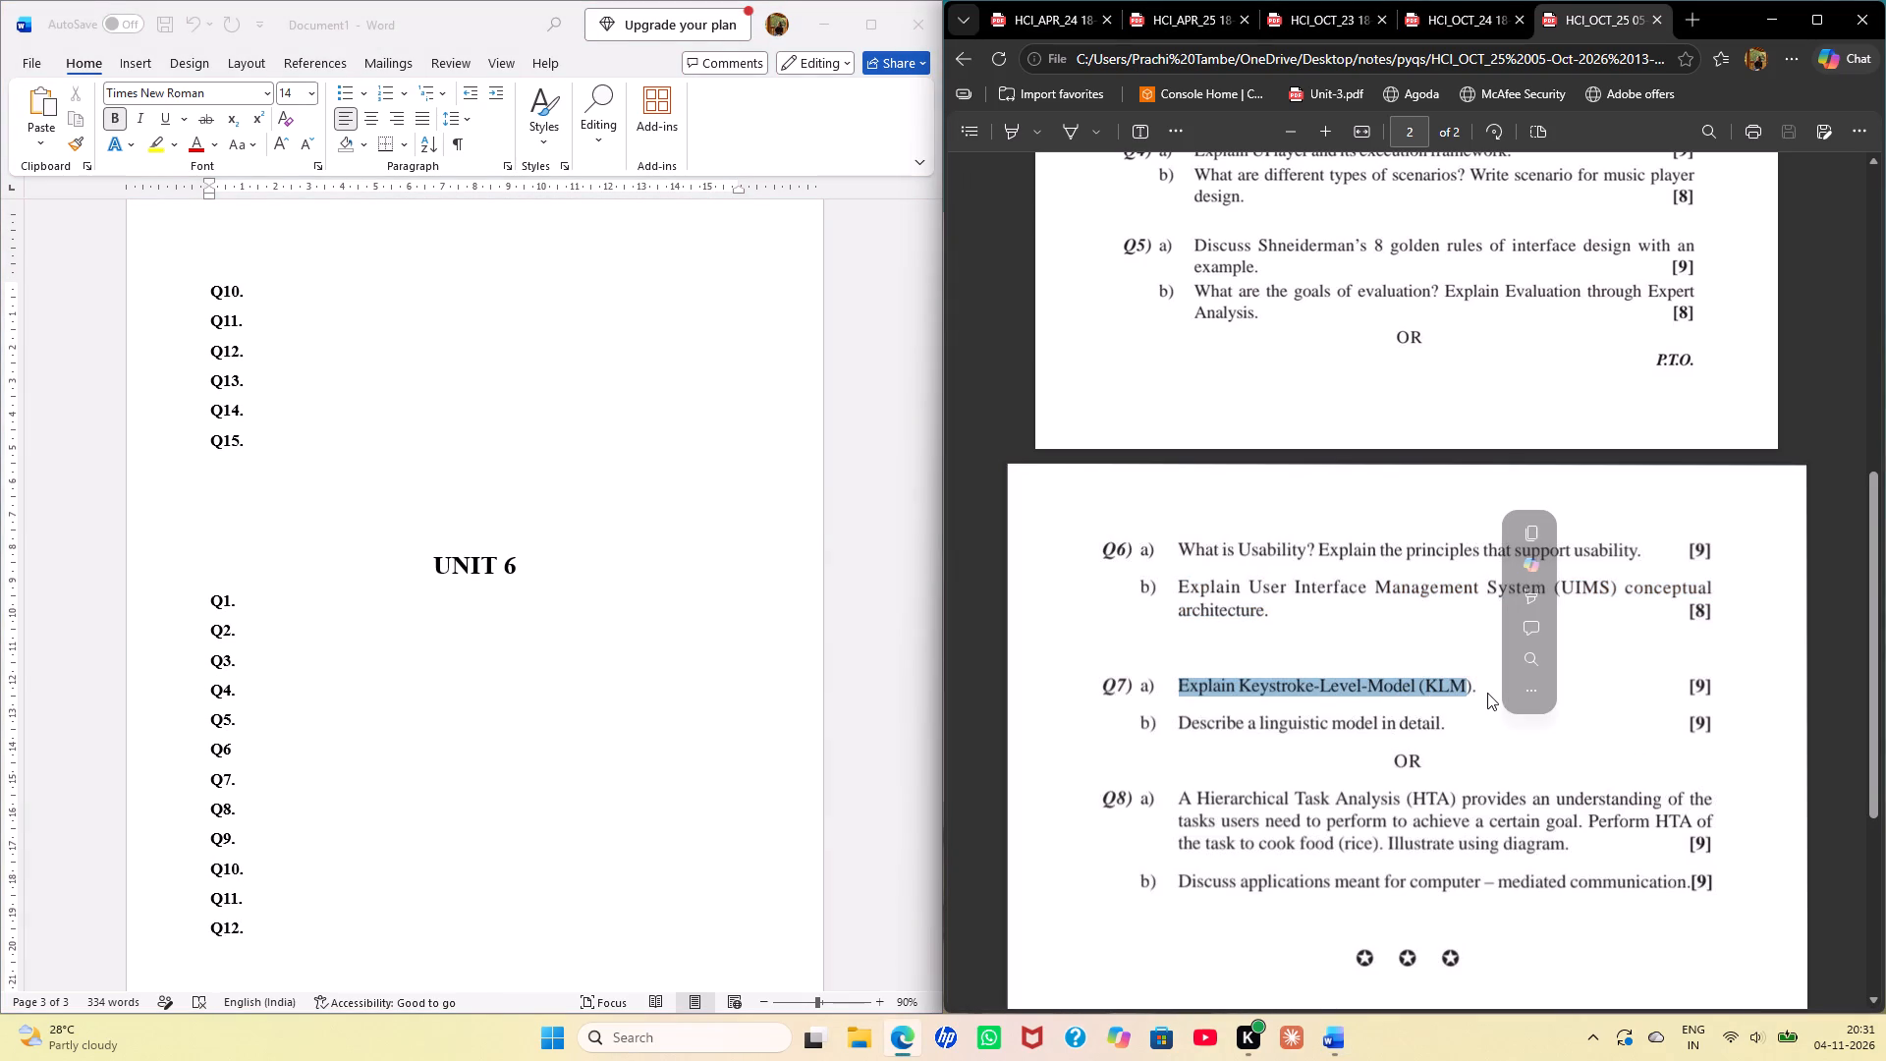
{"action": "key", "text": "ctrl+c"}
{"action": "left_click", "coordinate": [246, 604]}
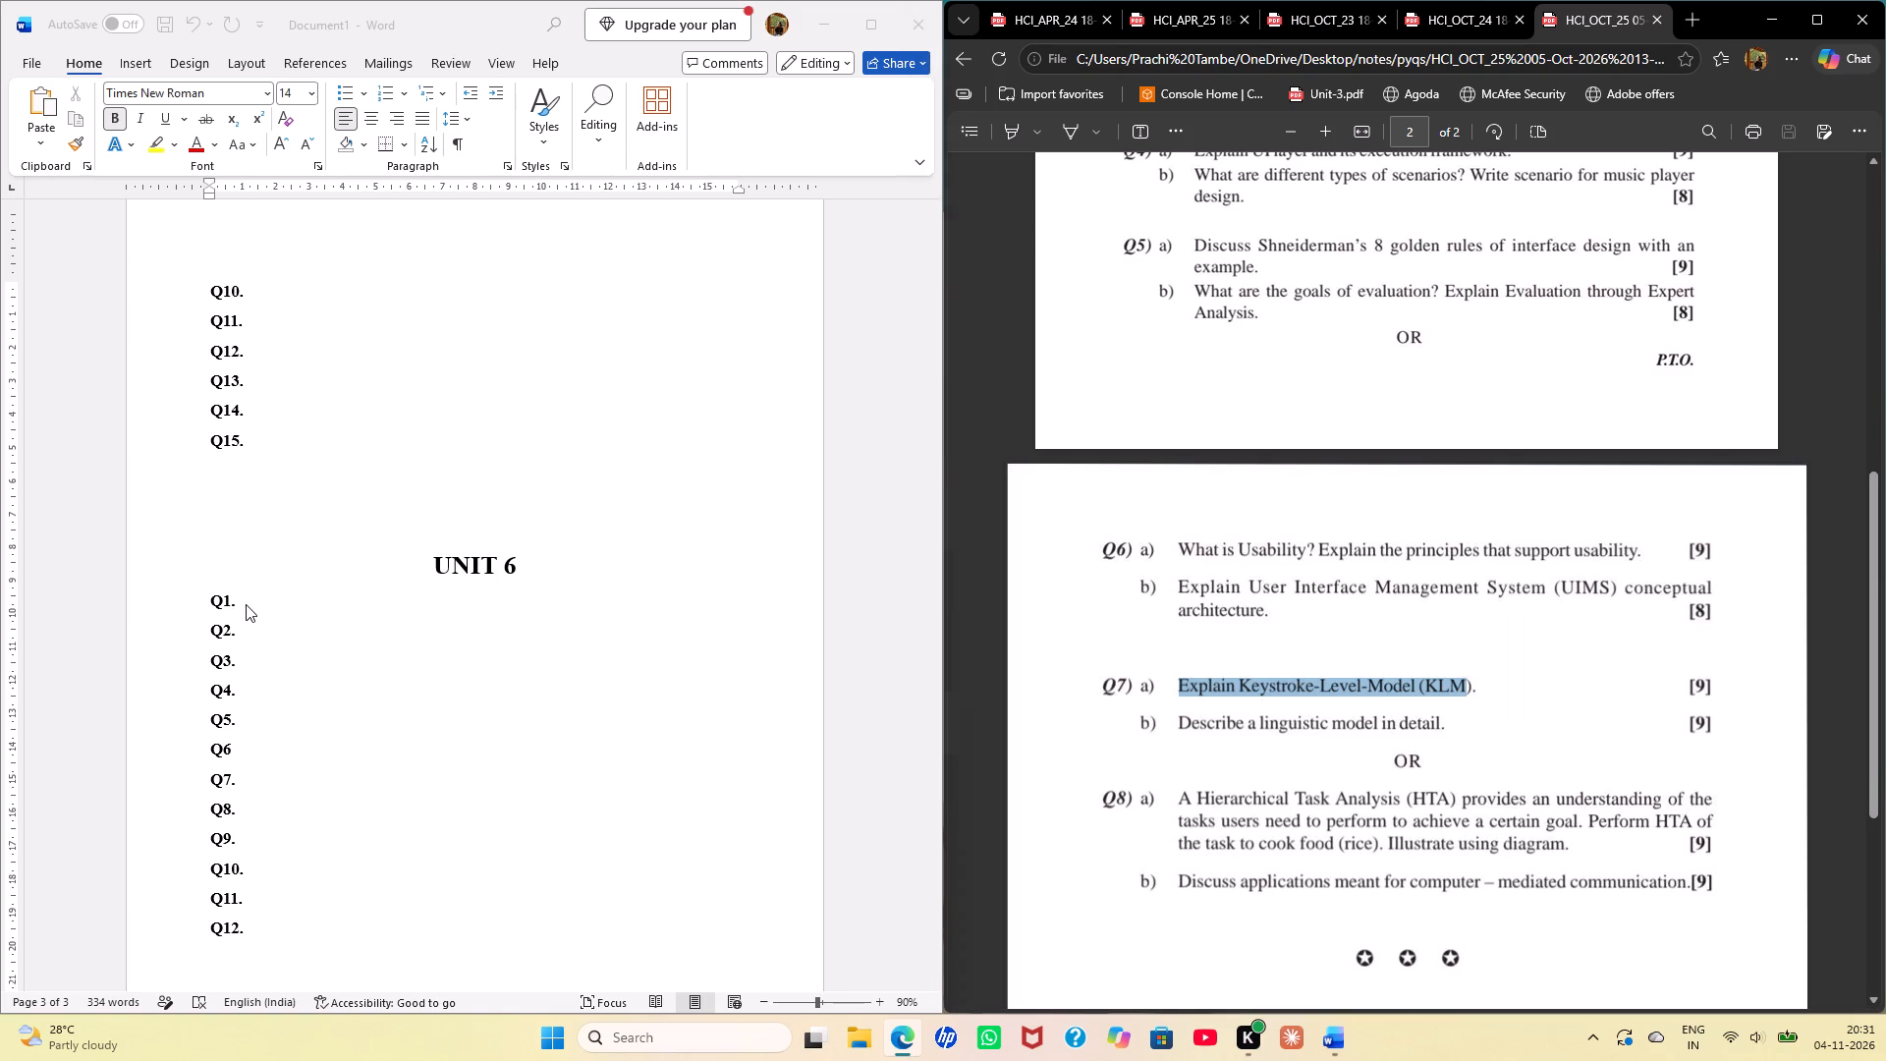
{"action": "left_click", "coordinate": [247, 593]}
{"action": "key", "text": "ctrl+v"}
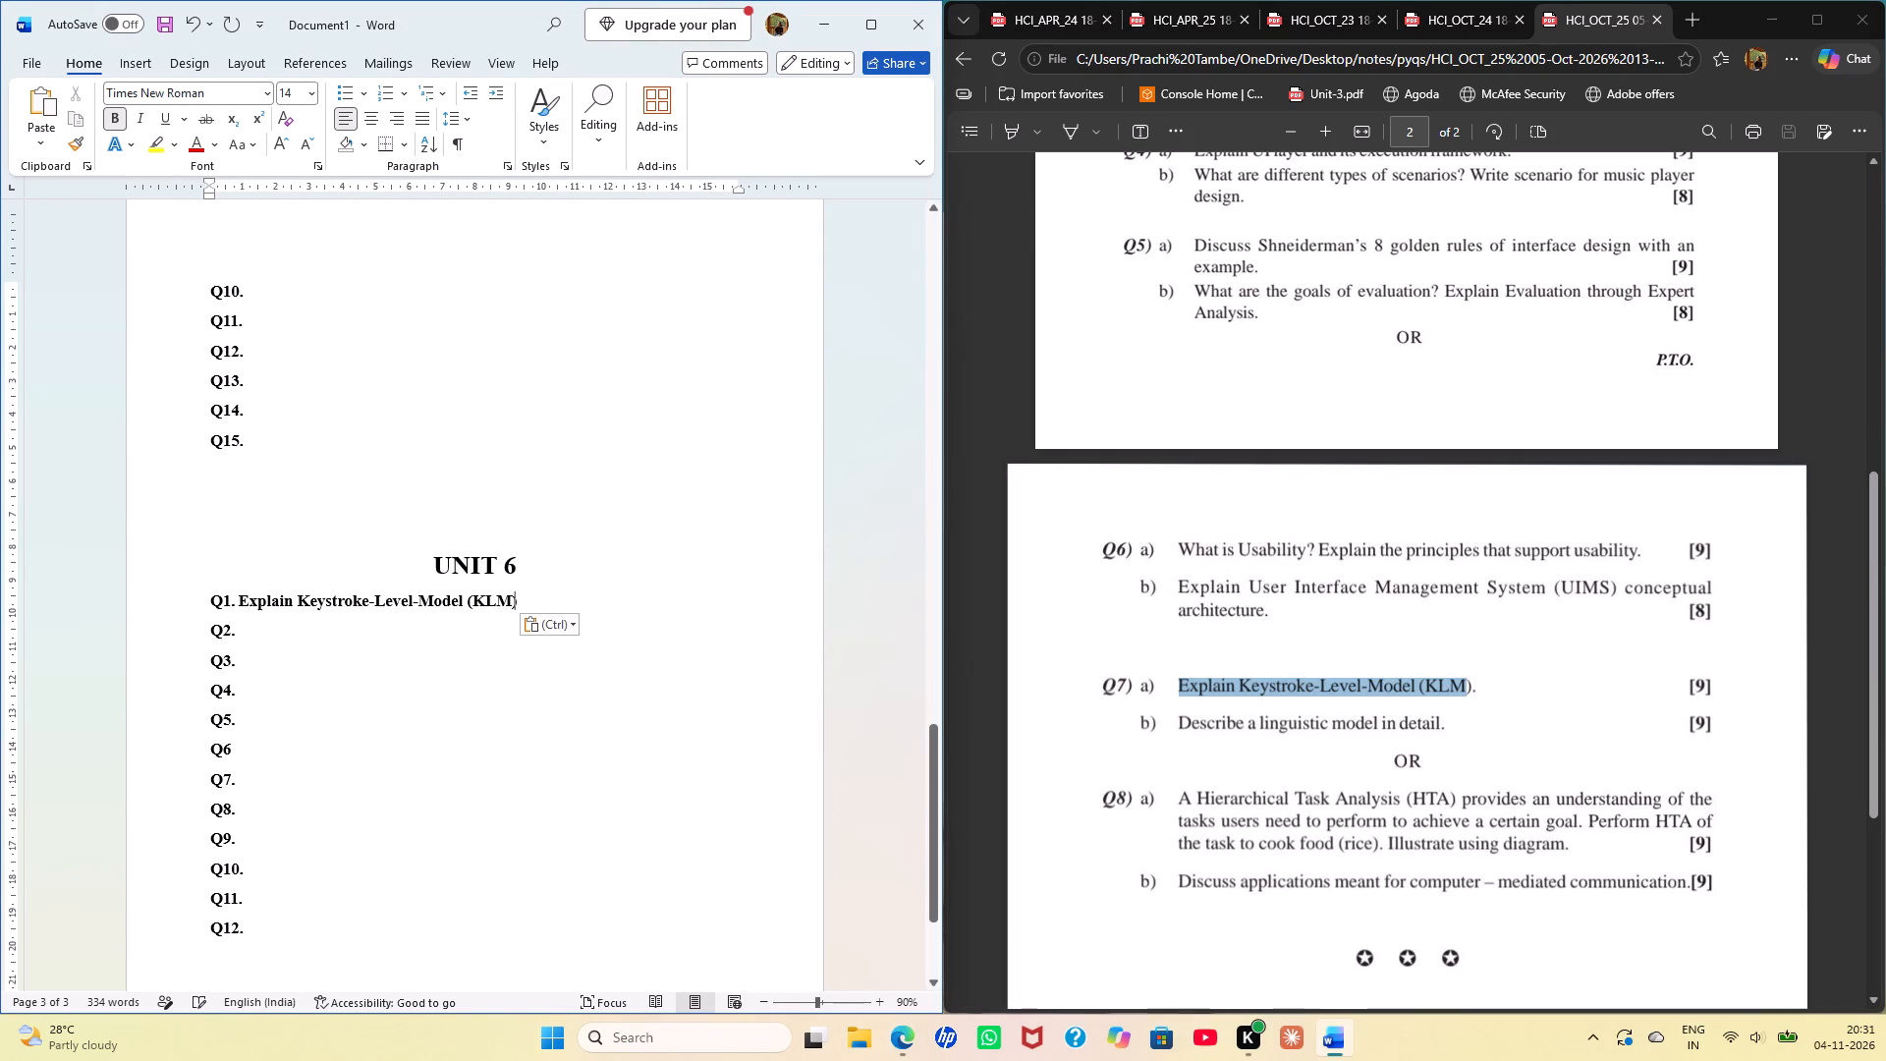
Copy the linguistic model question, Q7 b), from HCI_OCT_25 in Edge into Unit 6 Q2. in Word.
{"action": "left_click_drag", "start_coordinate": [1180, 723], "coordinate": [1286, 731]}
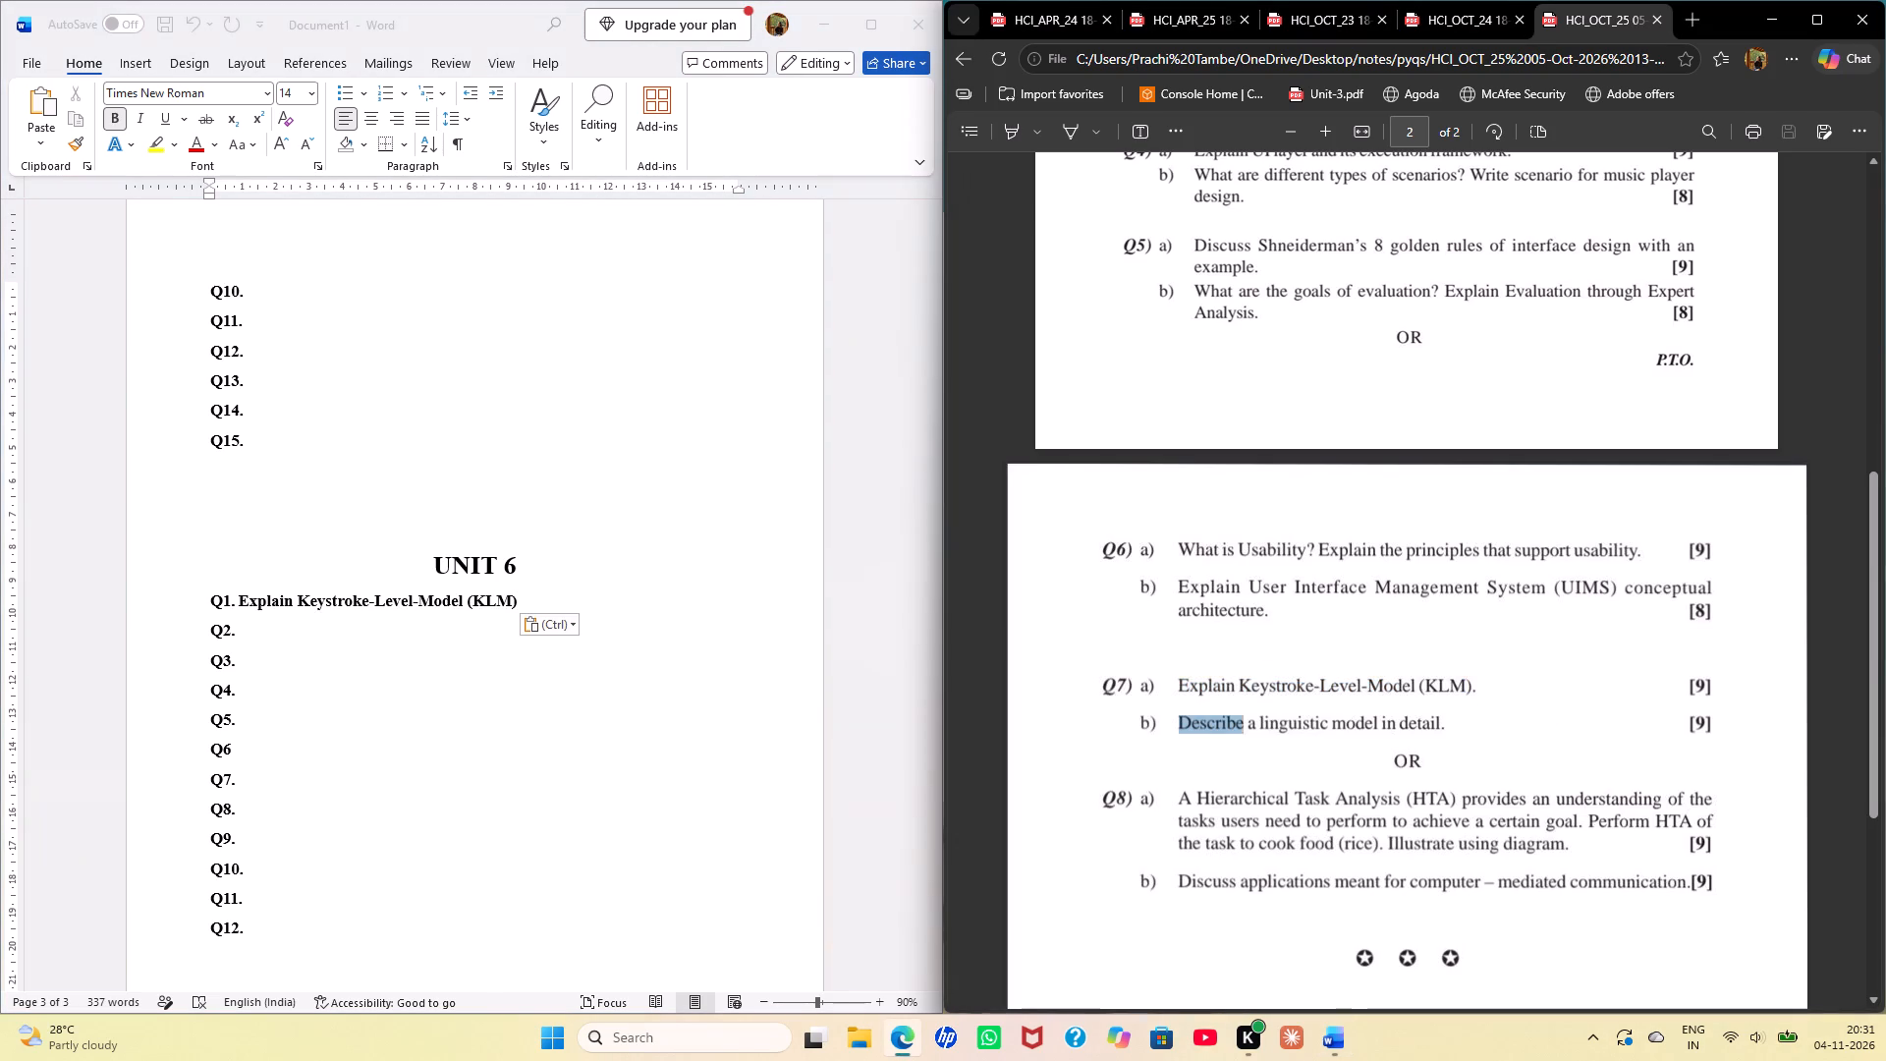
{"action": "left_click_drag", "start_coordinate": [1286, 731], "coordinate": [1468, 736]}
{"action": "key", "text": "ctrl+c"}
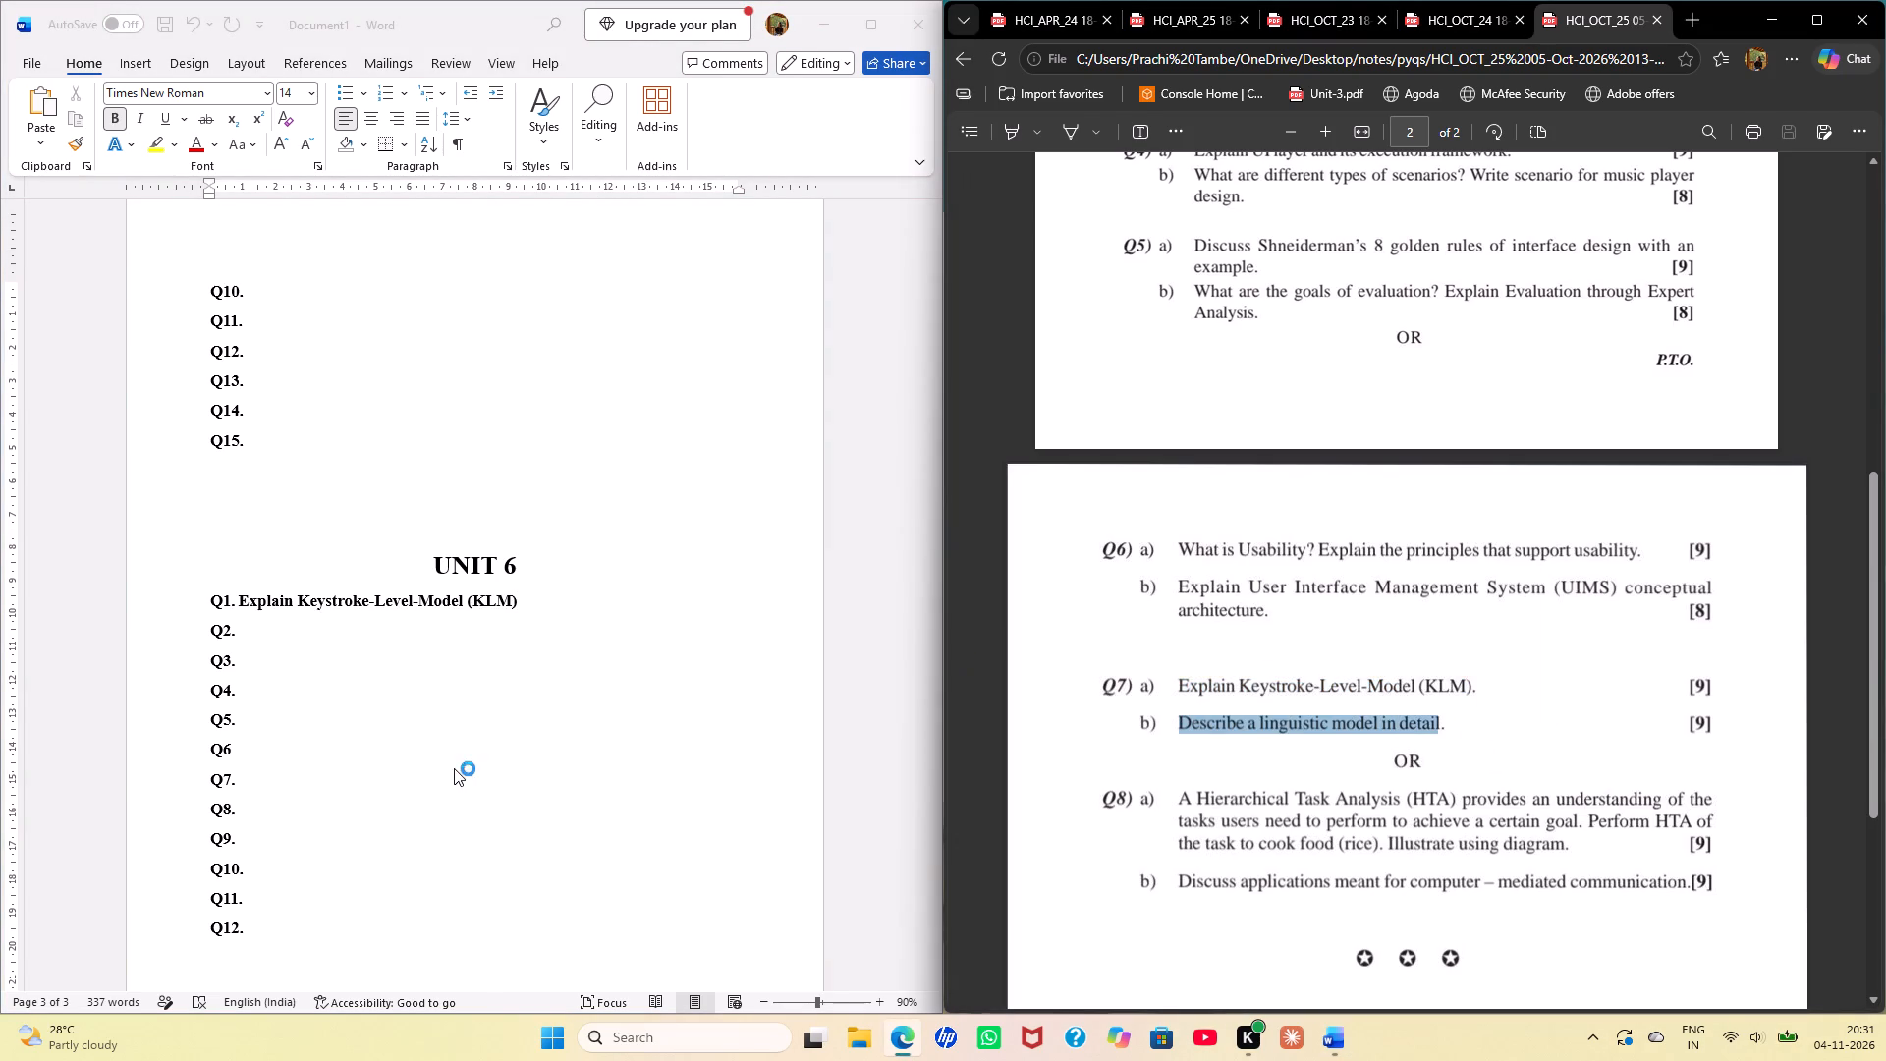
{"action": "left_click", "coordinate": [253, 630]}
{"action": "left_click", "coordinate": [247, 627]}
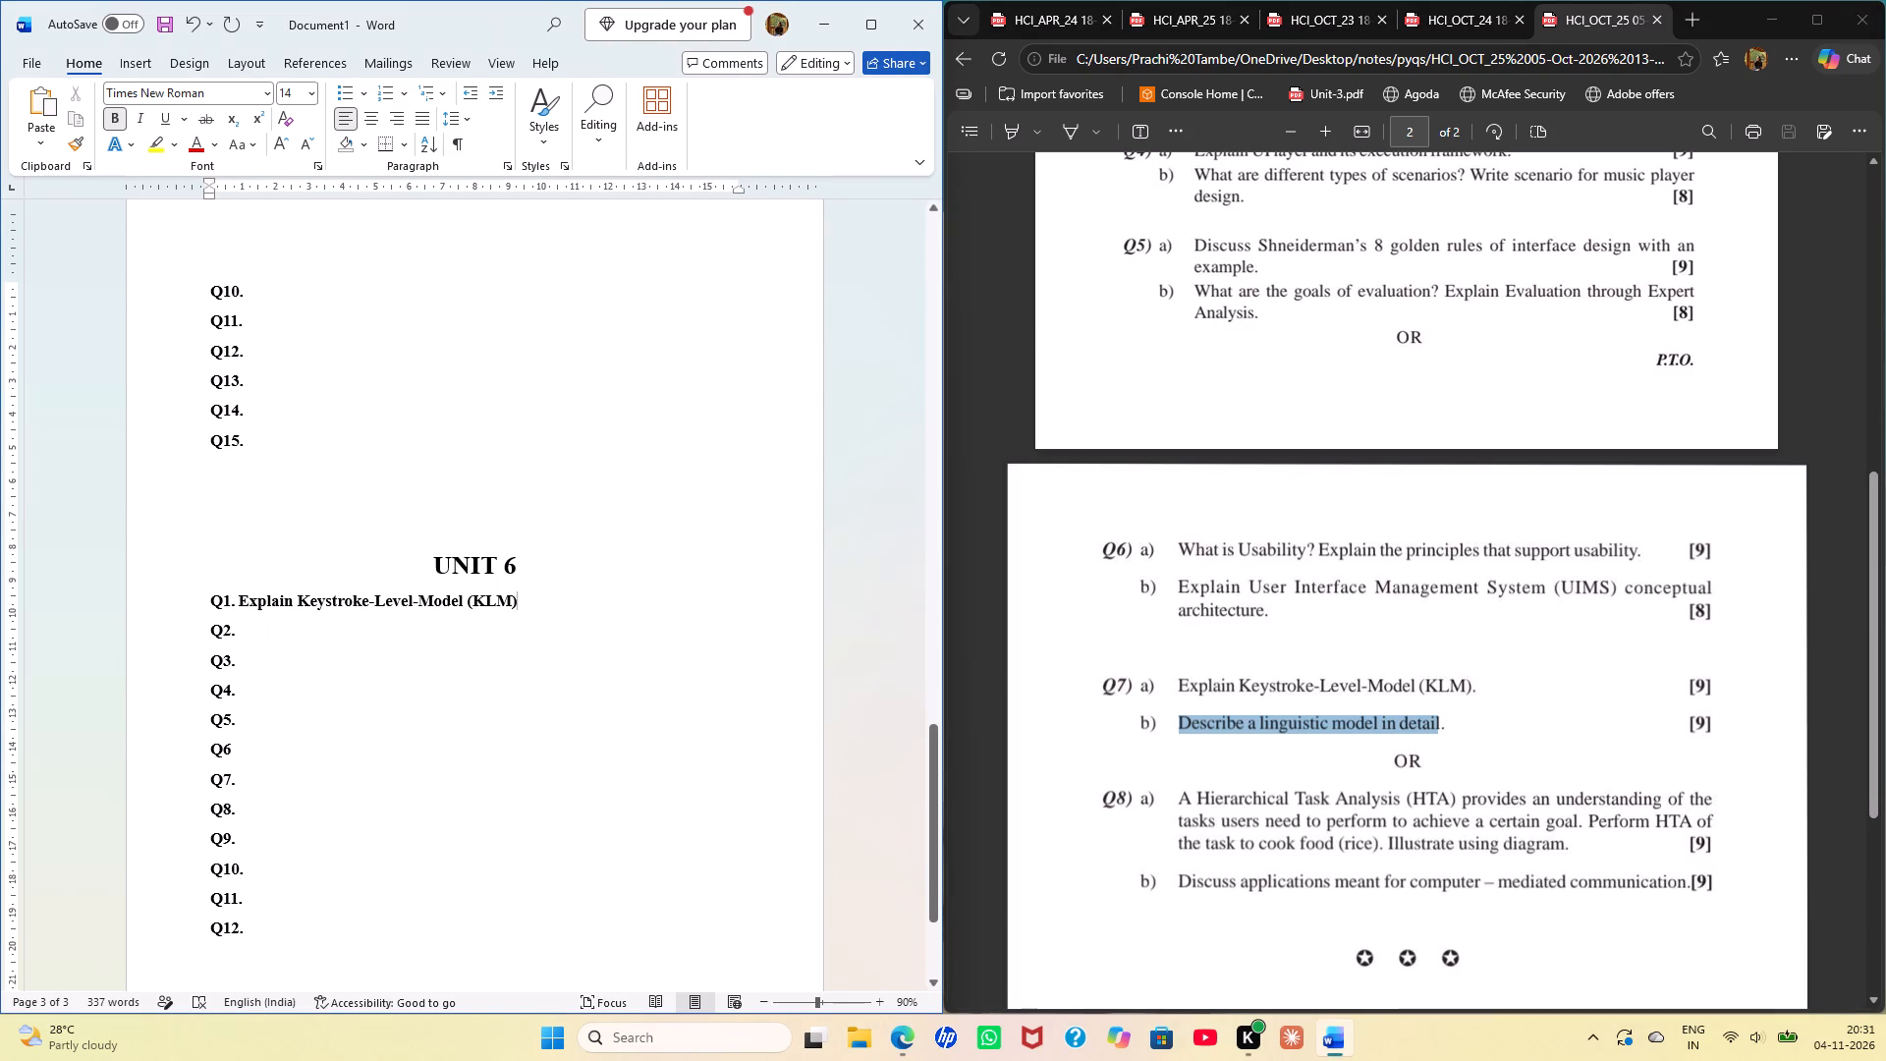
{"action": "key", "text": "ctrl+v"}
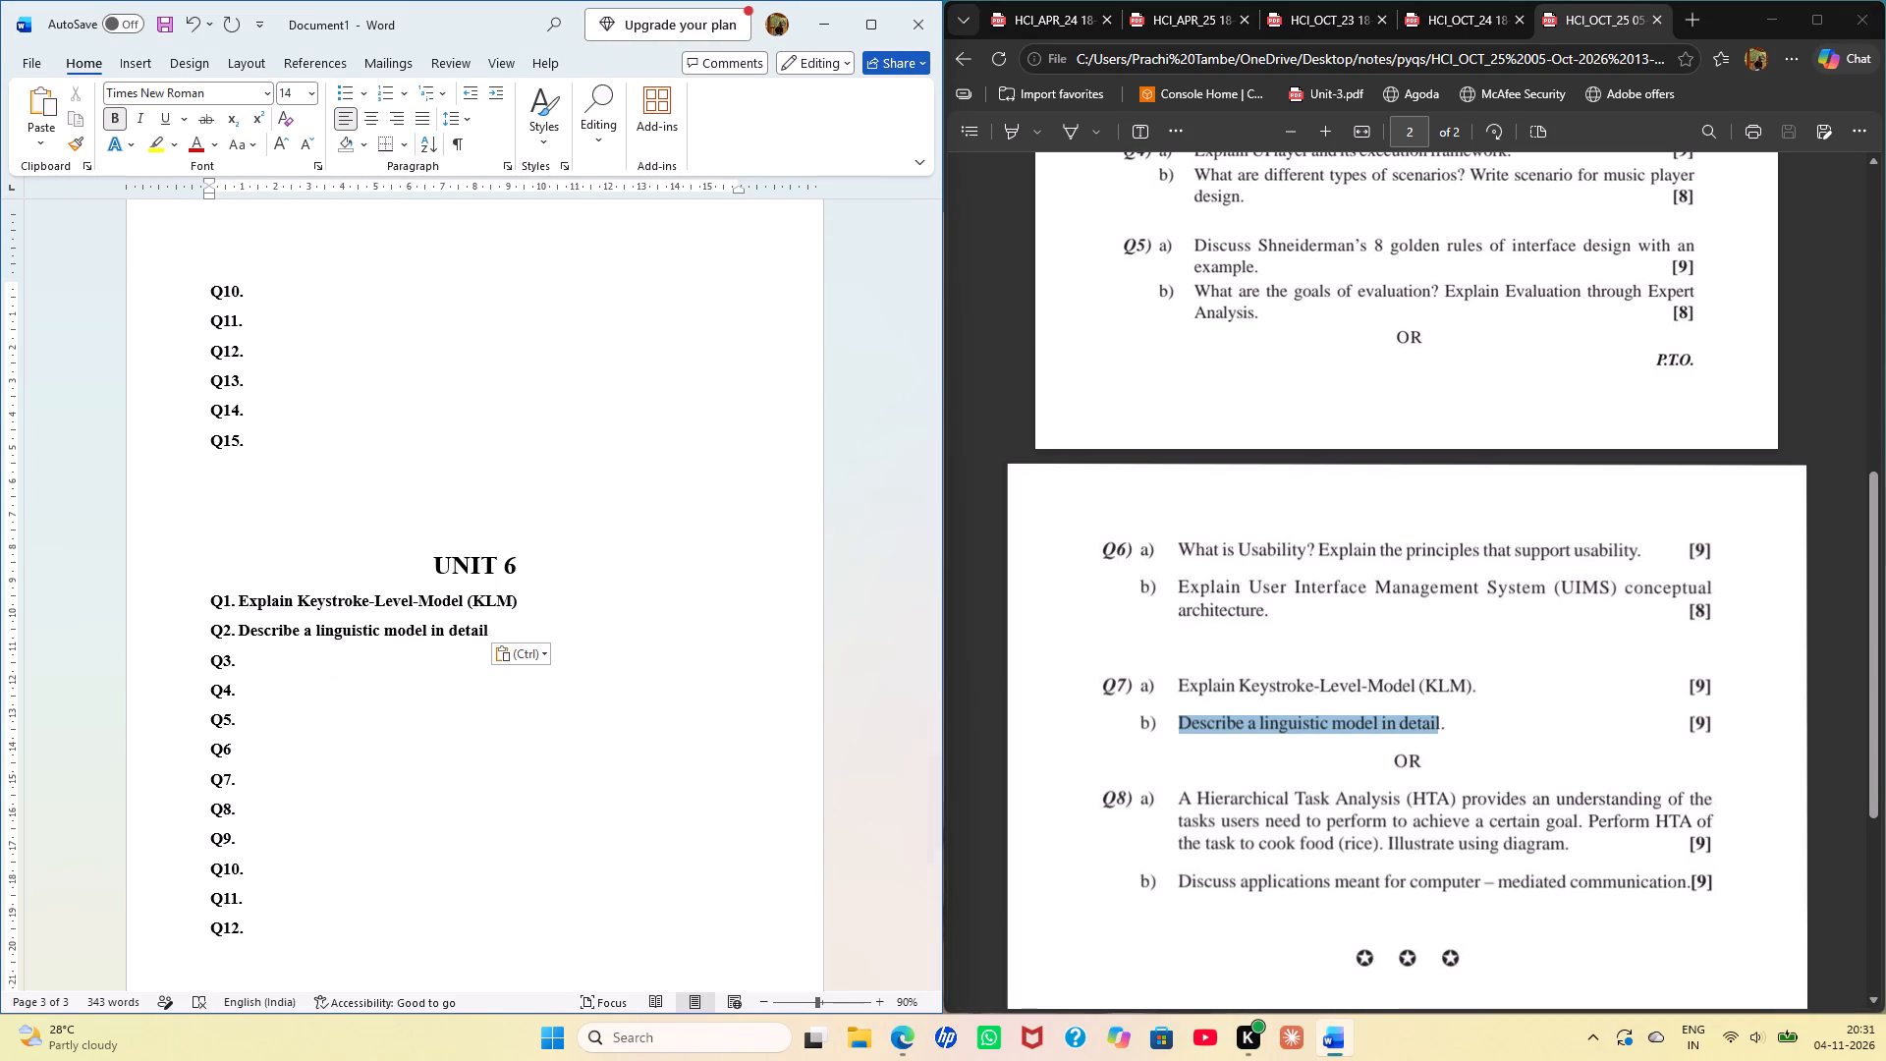
Copy the Hierarchical Task Analysis (HTA) question, Q8 a), from HCI_OCT_25 in Edge into Unit 6 Q3. in Word.
{"action": "left_click_drag", "start_coordinate": [1172, 797], "coordinate": [1516, 836]}
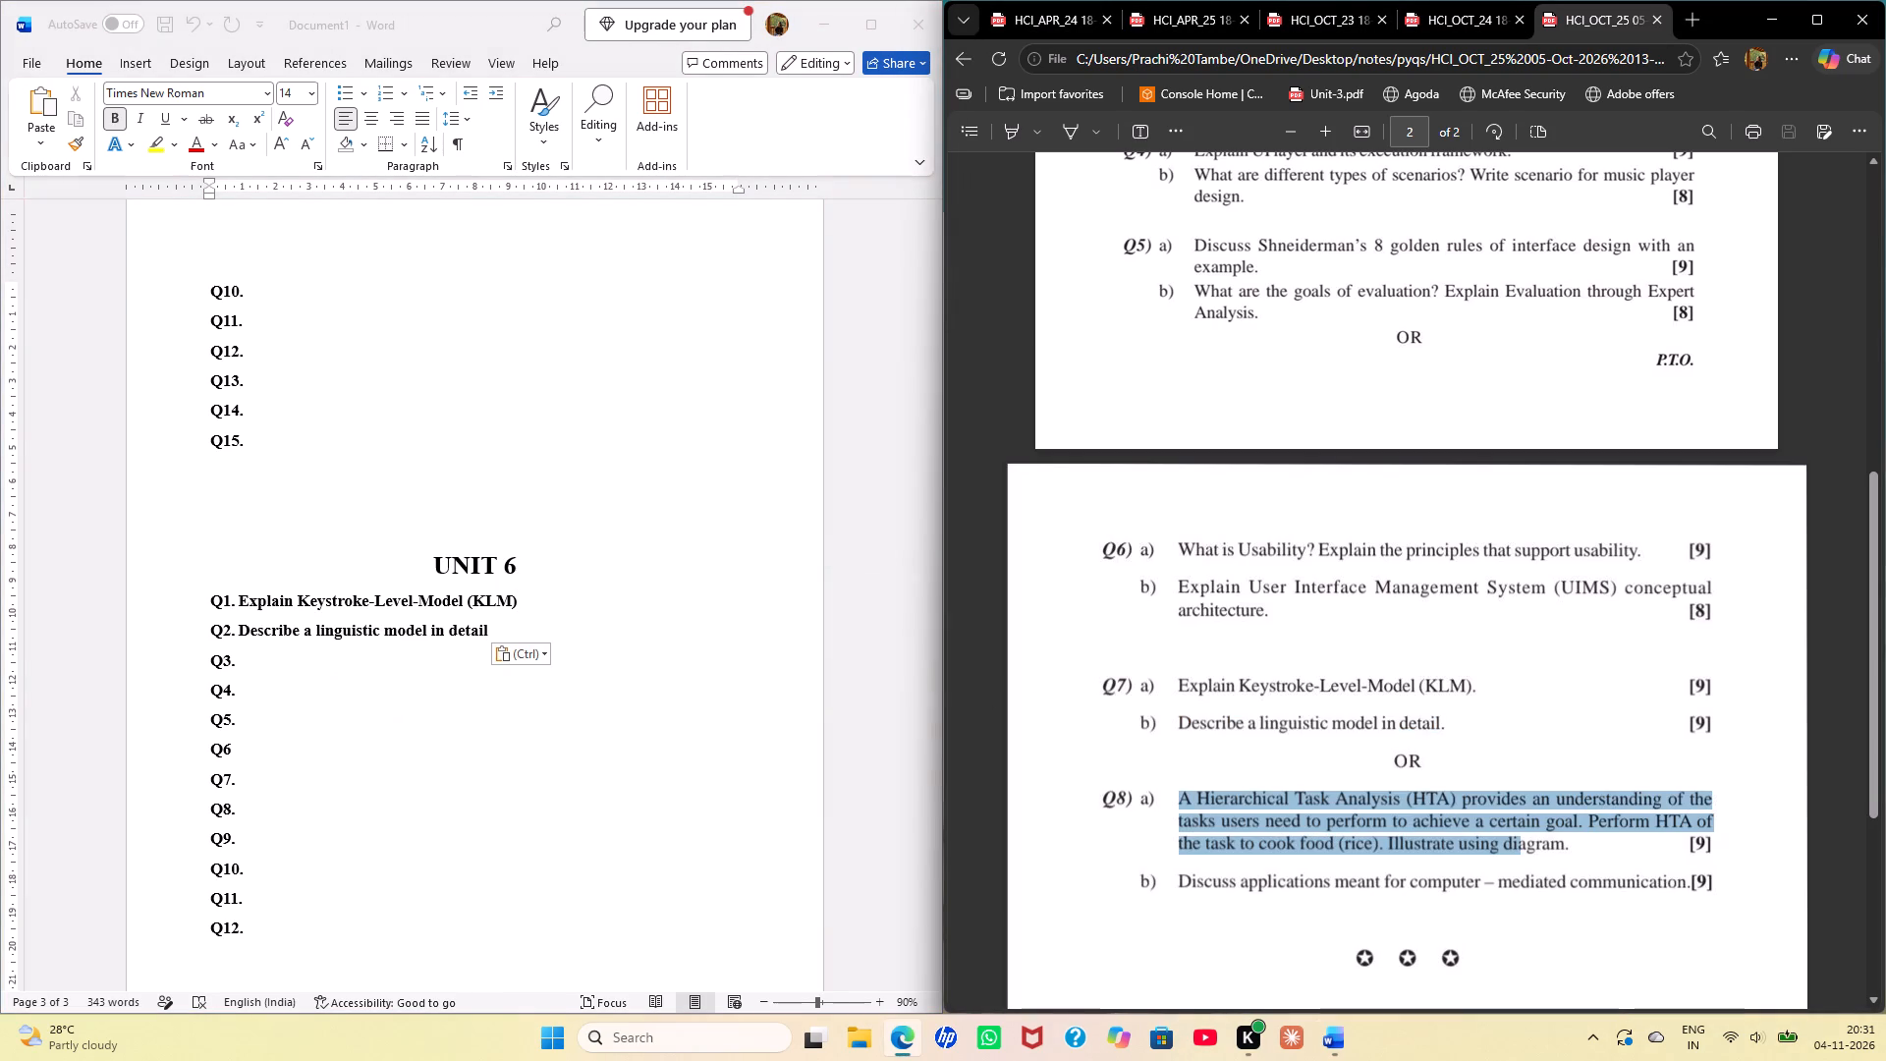
{"action": "left_click_drag", "start_coordinate": [1516, 836], "coordinate": [1634, 854]}
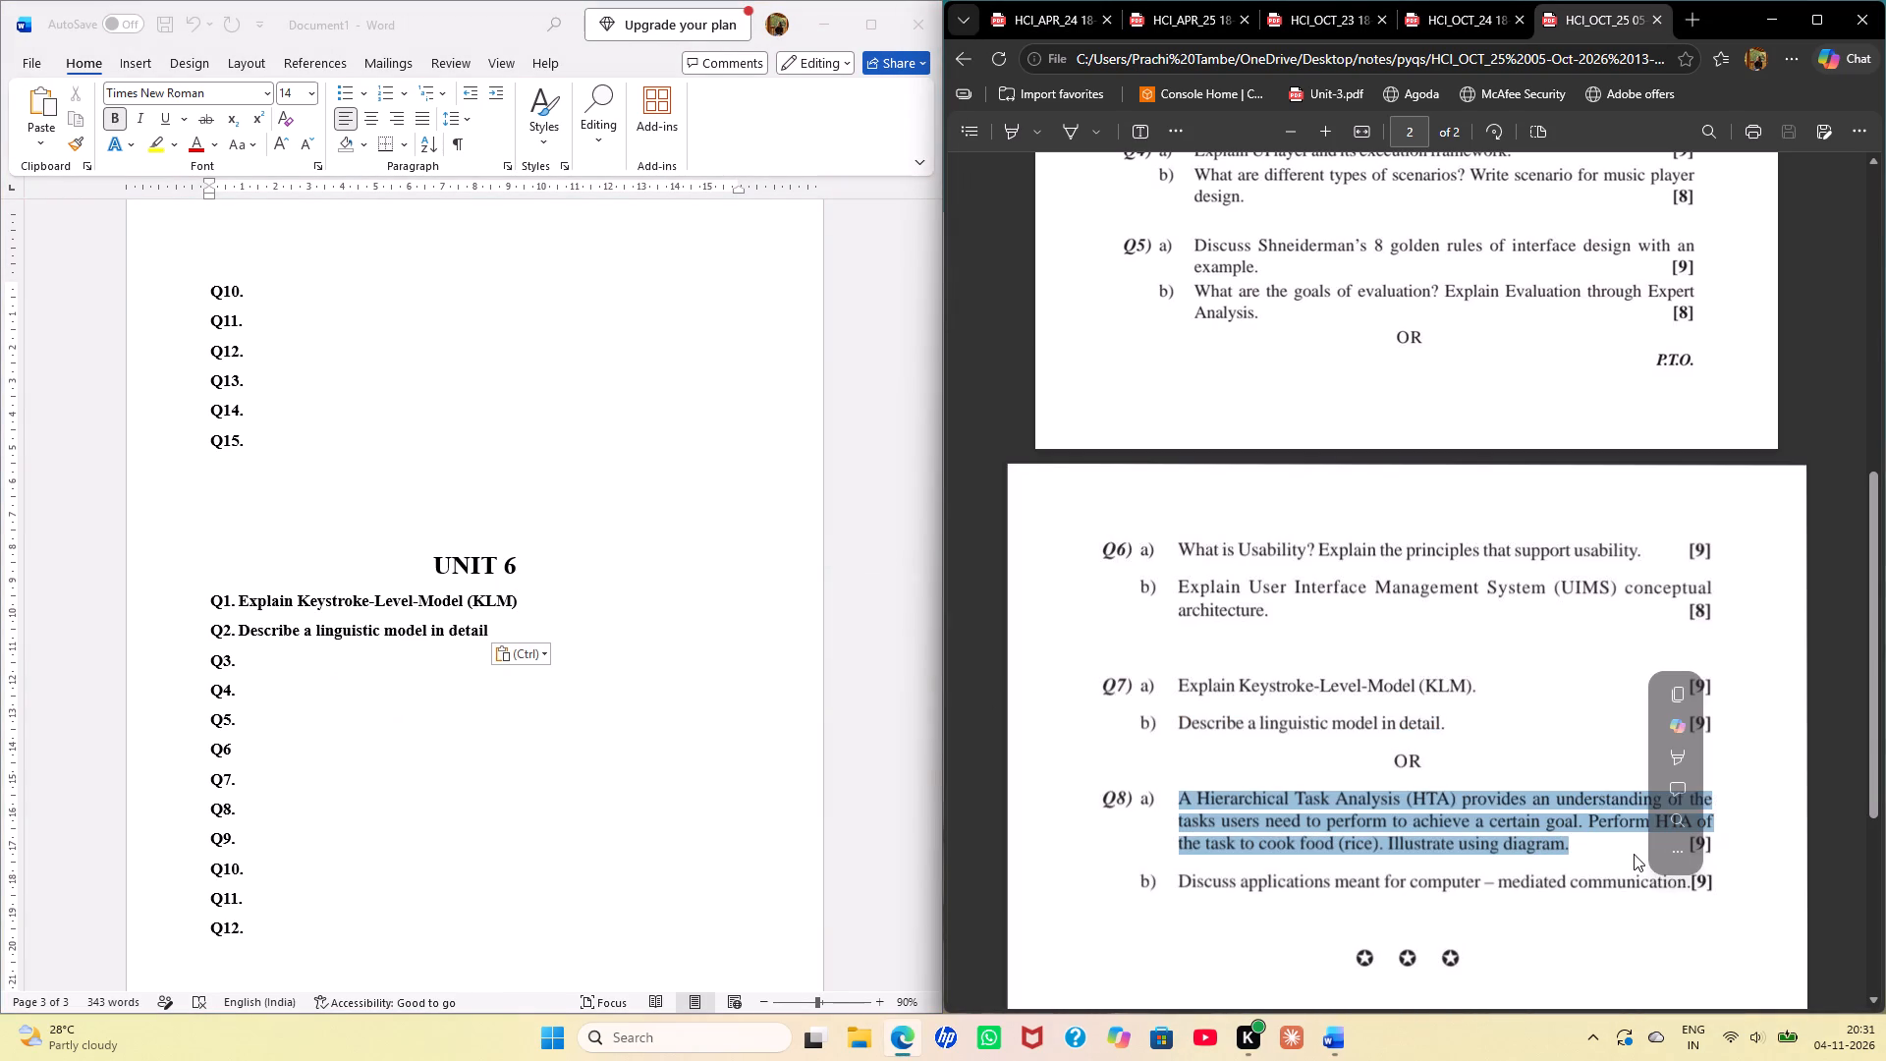
{"action": "key", "text": "ctrl+c"}
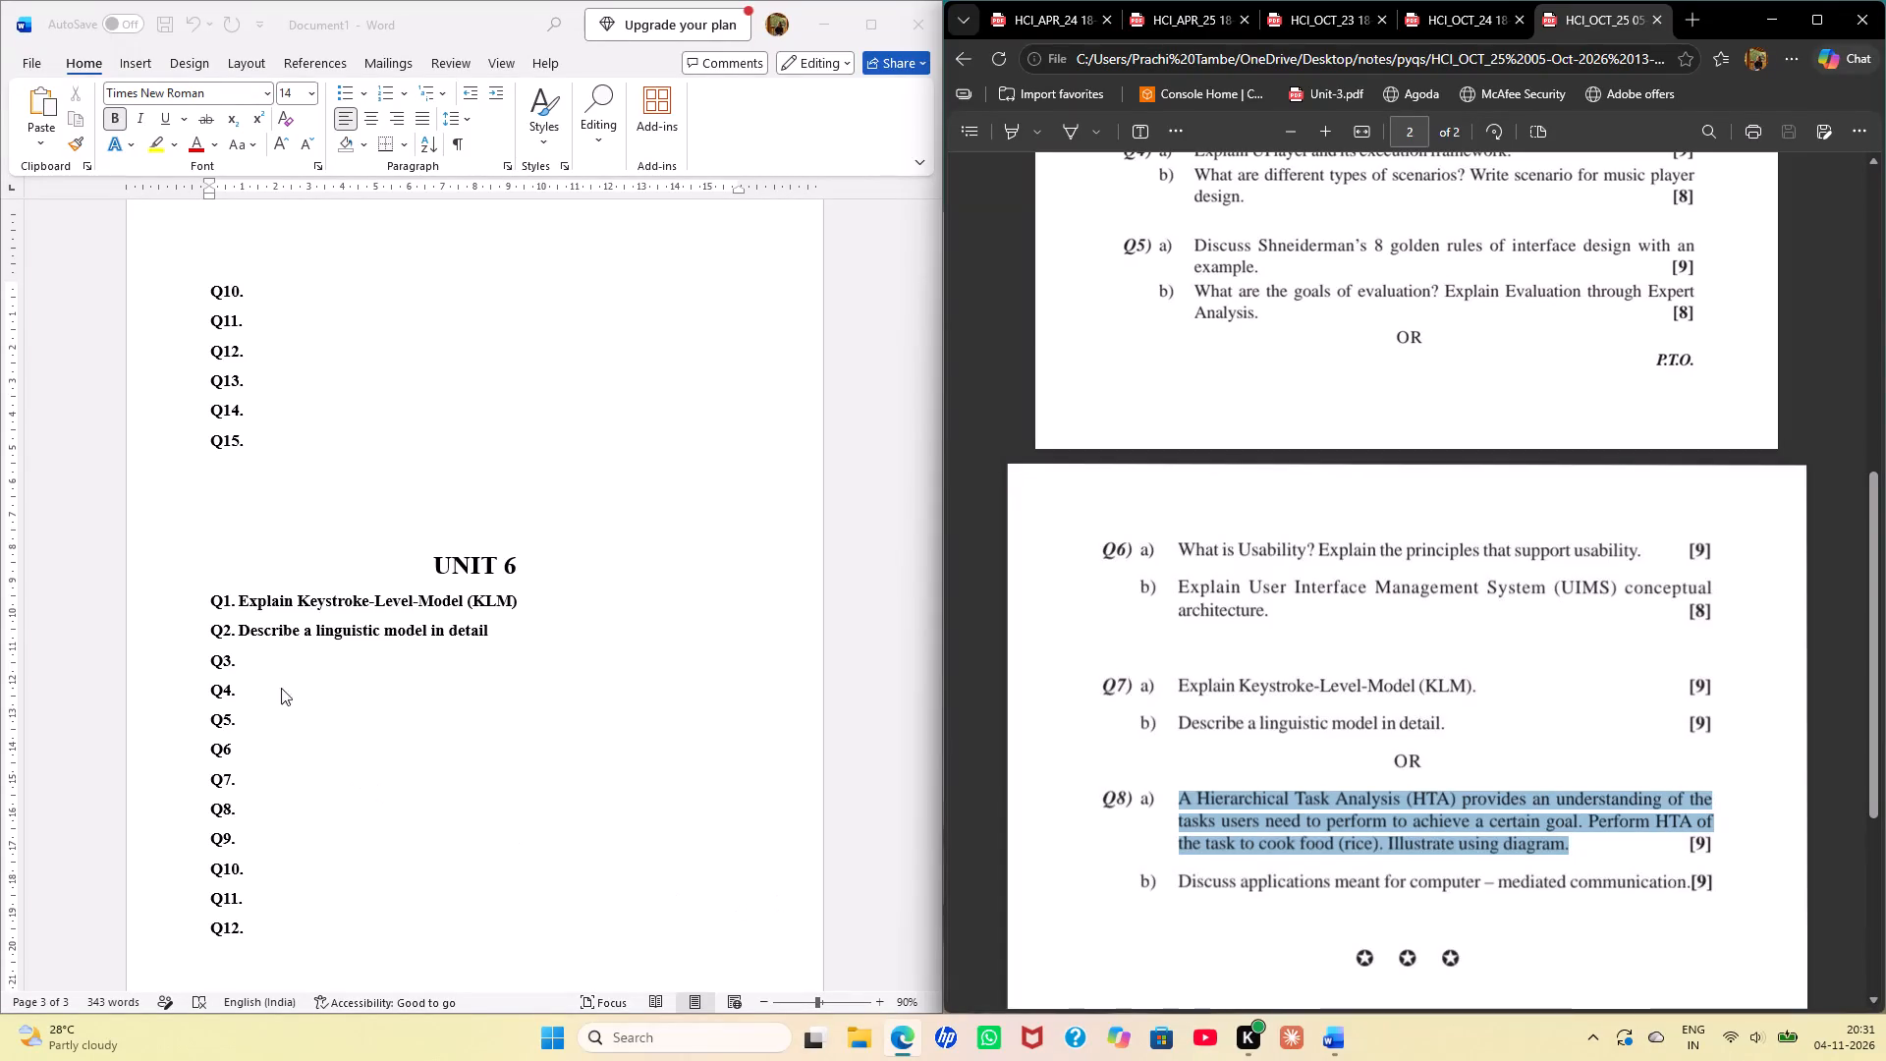
{"action": "left_click", "coordinate": [252, 661]}
{"action": "left_click", "coordinate": [251, 660]}
{"action": "key", "text": "space"}
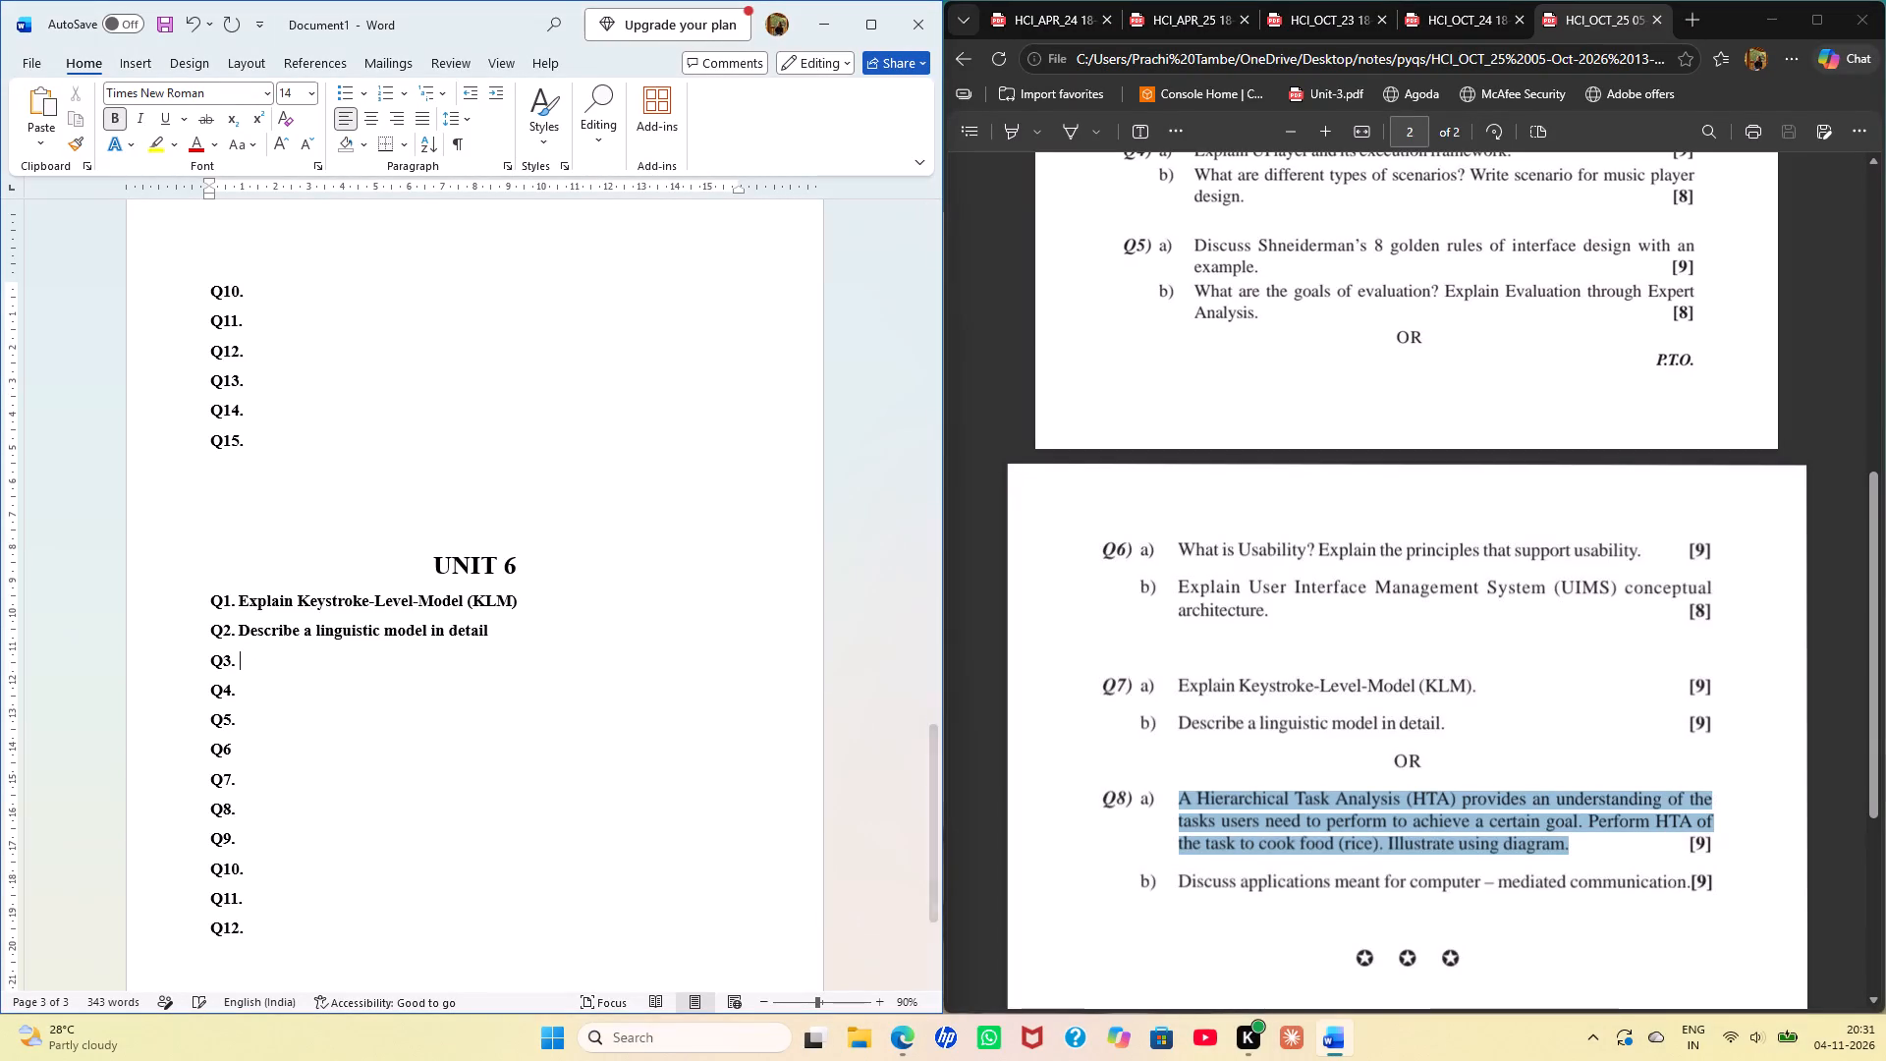
{"action": "key", "text": "ctrl+v"}
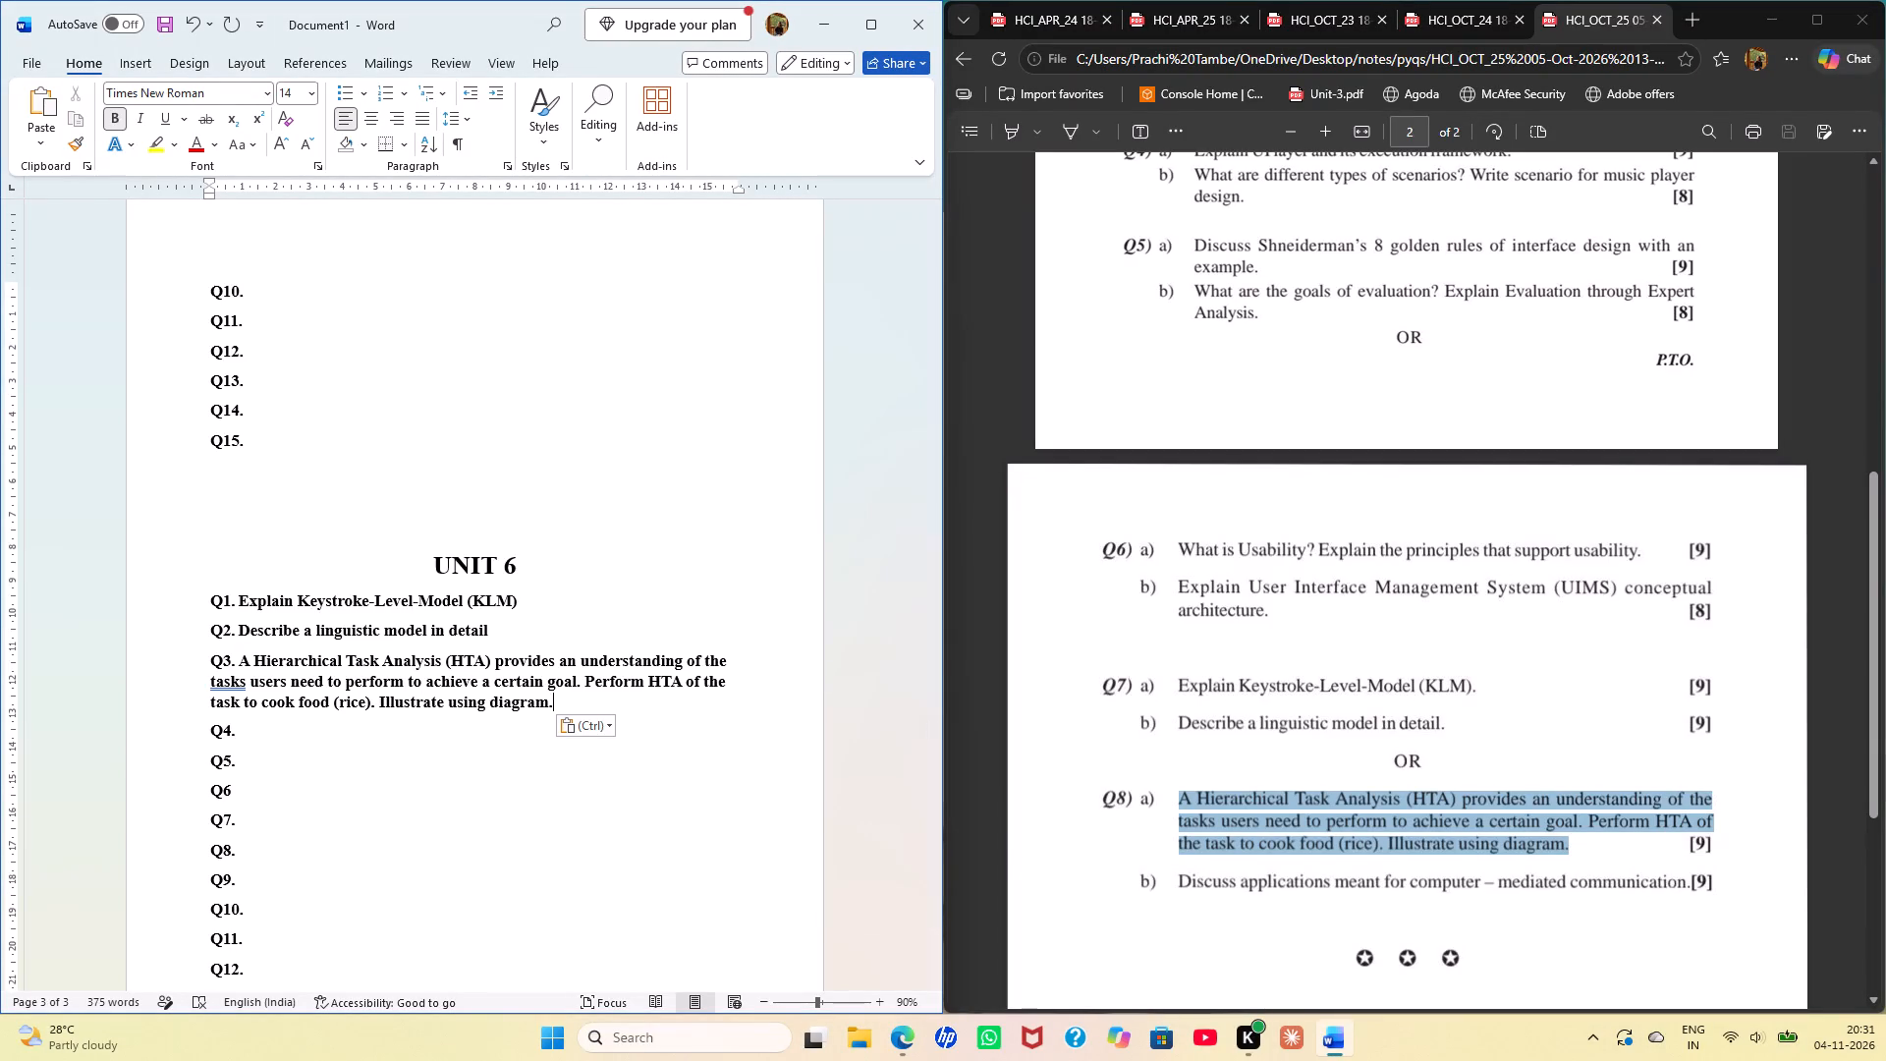
Copy the computer-mediated communication question, Q8 b), from HCI_OCT_25 in Edge into Unit 6 Q4. in Word, without its final period.
{"action": "left_click_drag", "start_coordinate": [1180, 878], "coordinate": [1734, 900]}
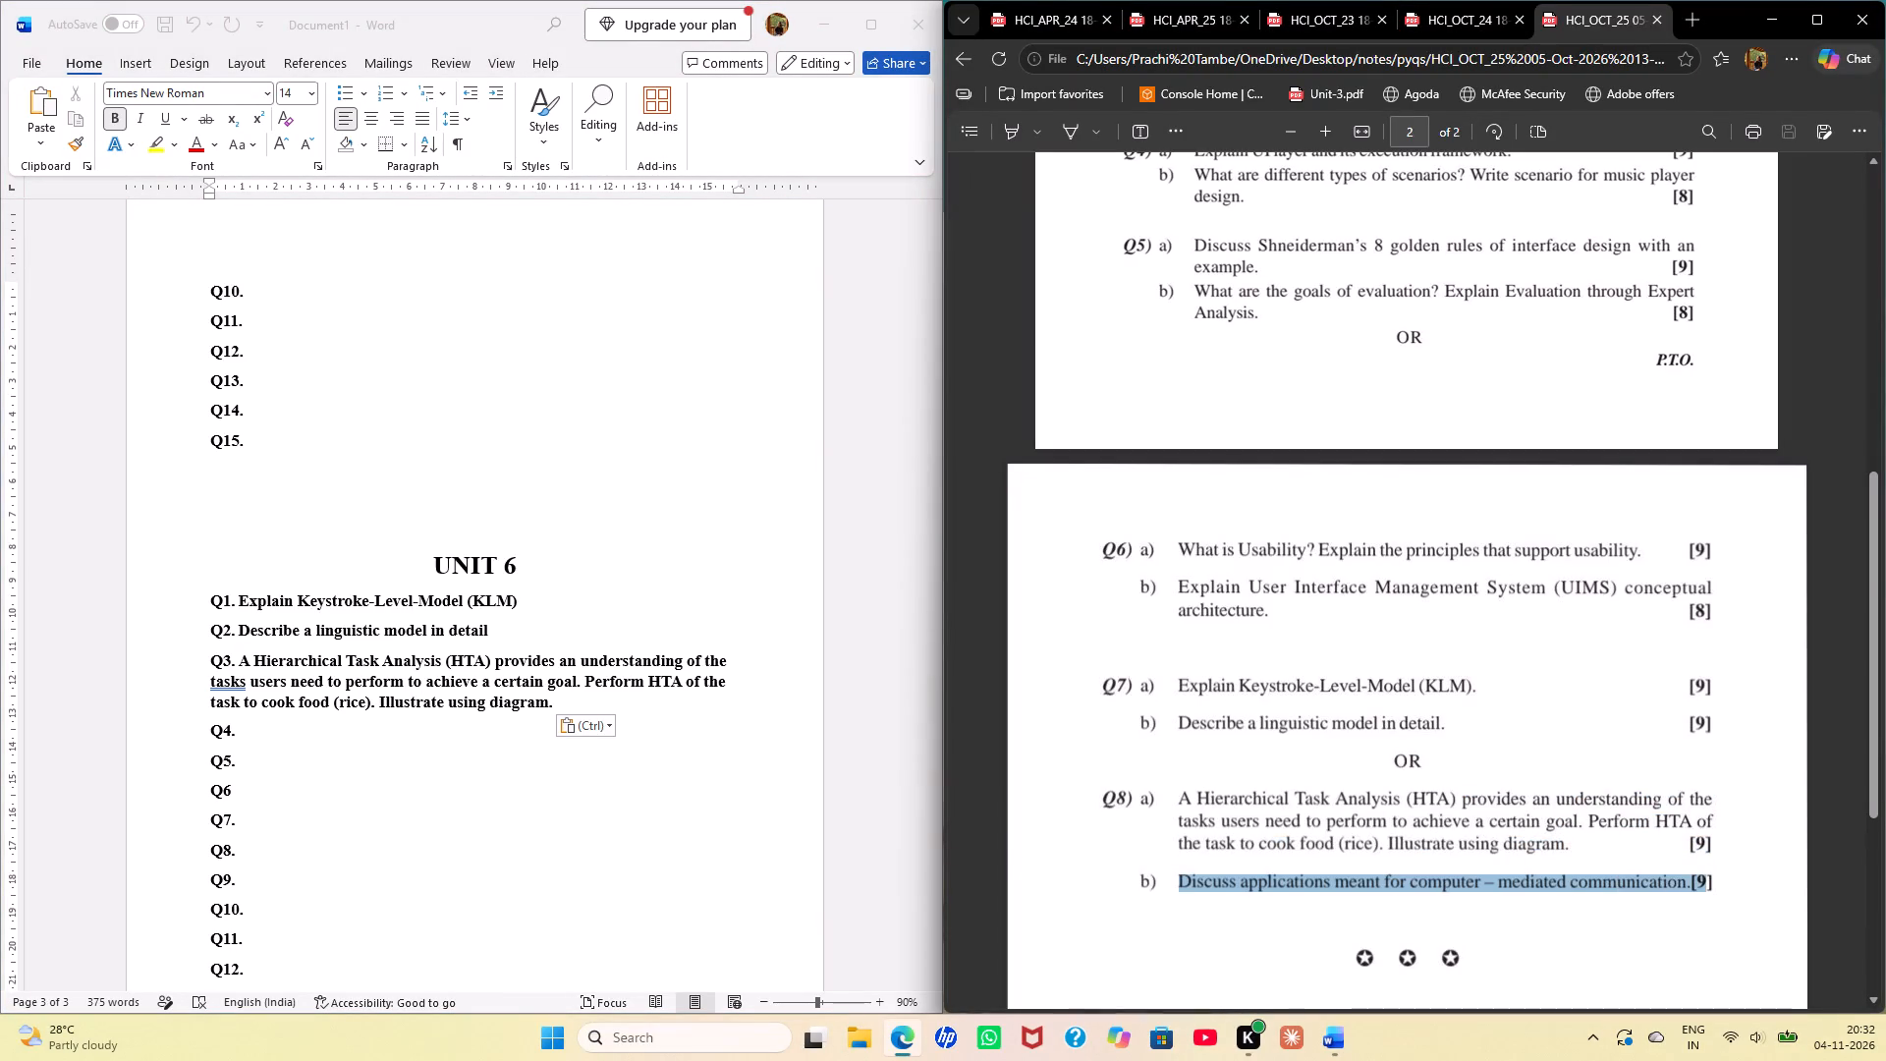
{"action": "left_click_drag", "start_coordinate": [1734, 900], "coordinate": [1692, 893]}
{"action": "key", "text": "ctrl+c"}
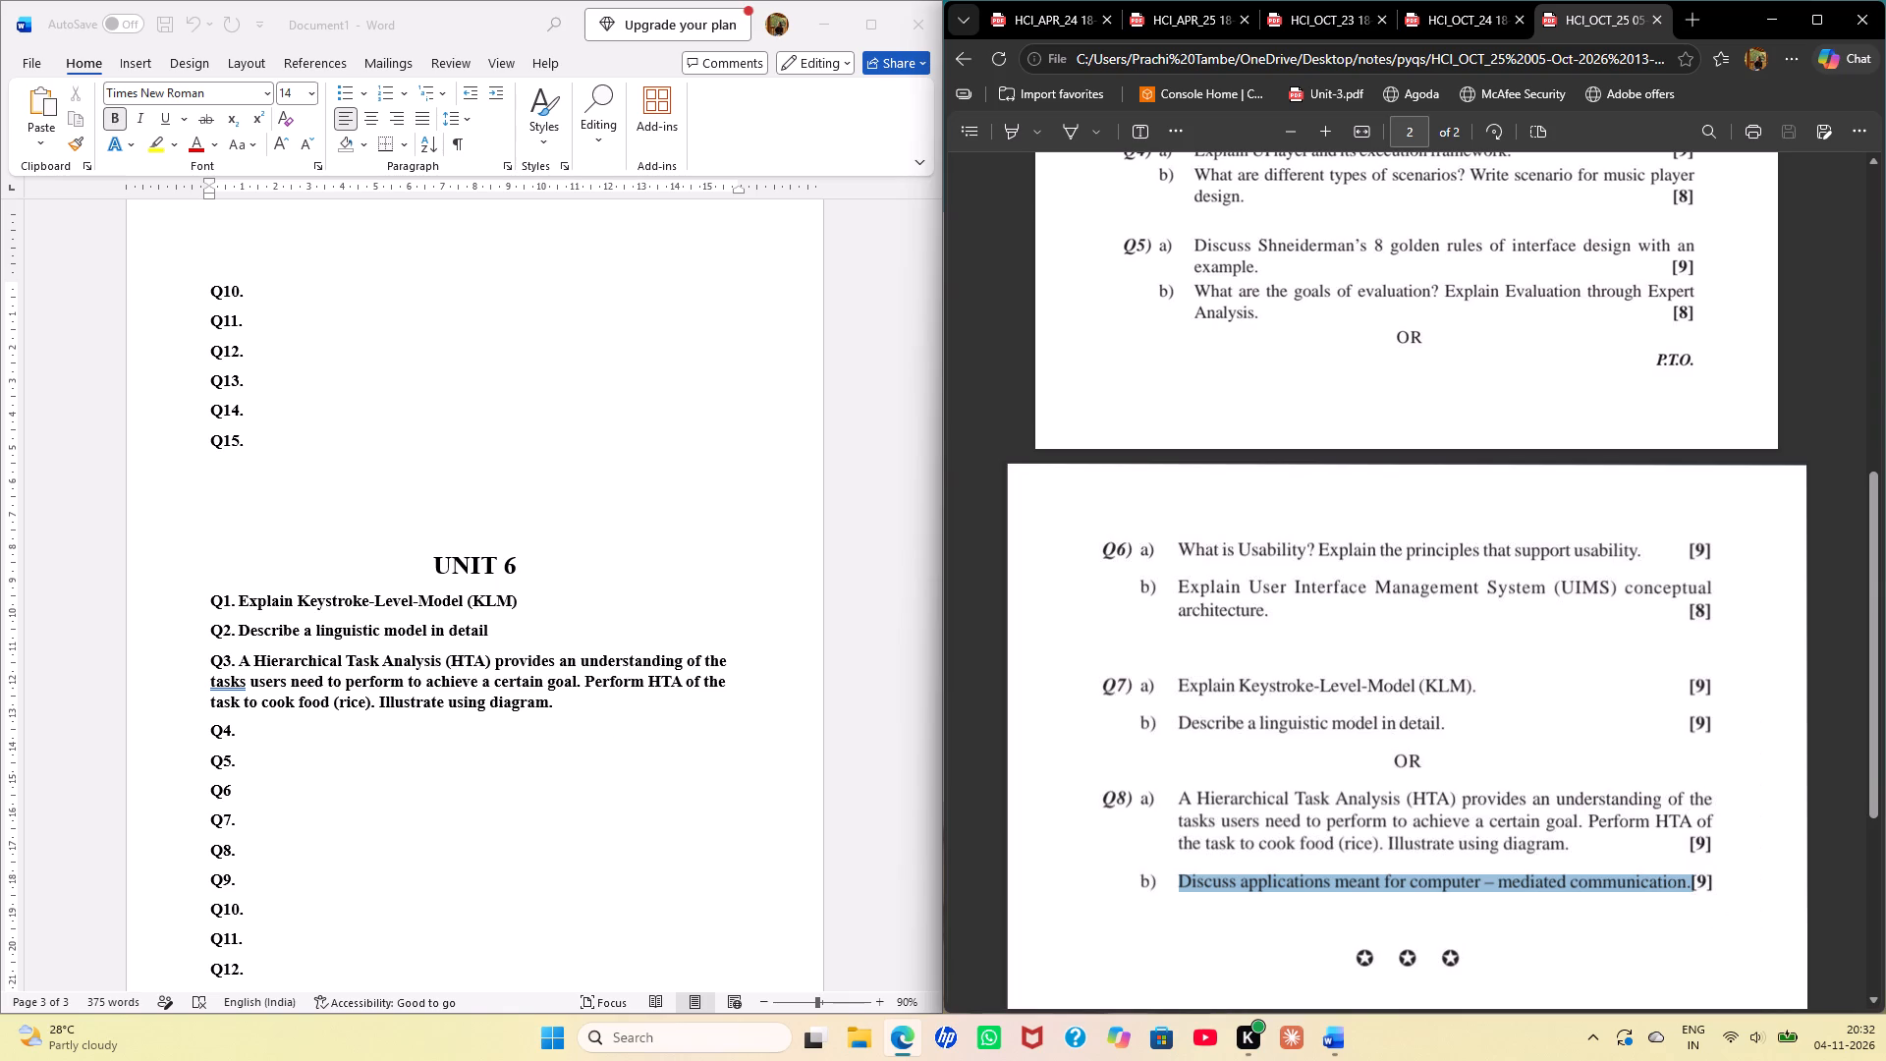
{"action": "left_click", "coordinate": [249, 735]}
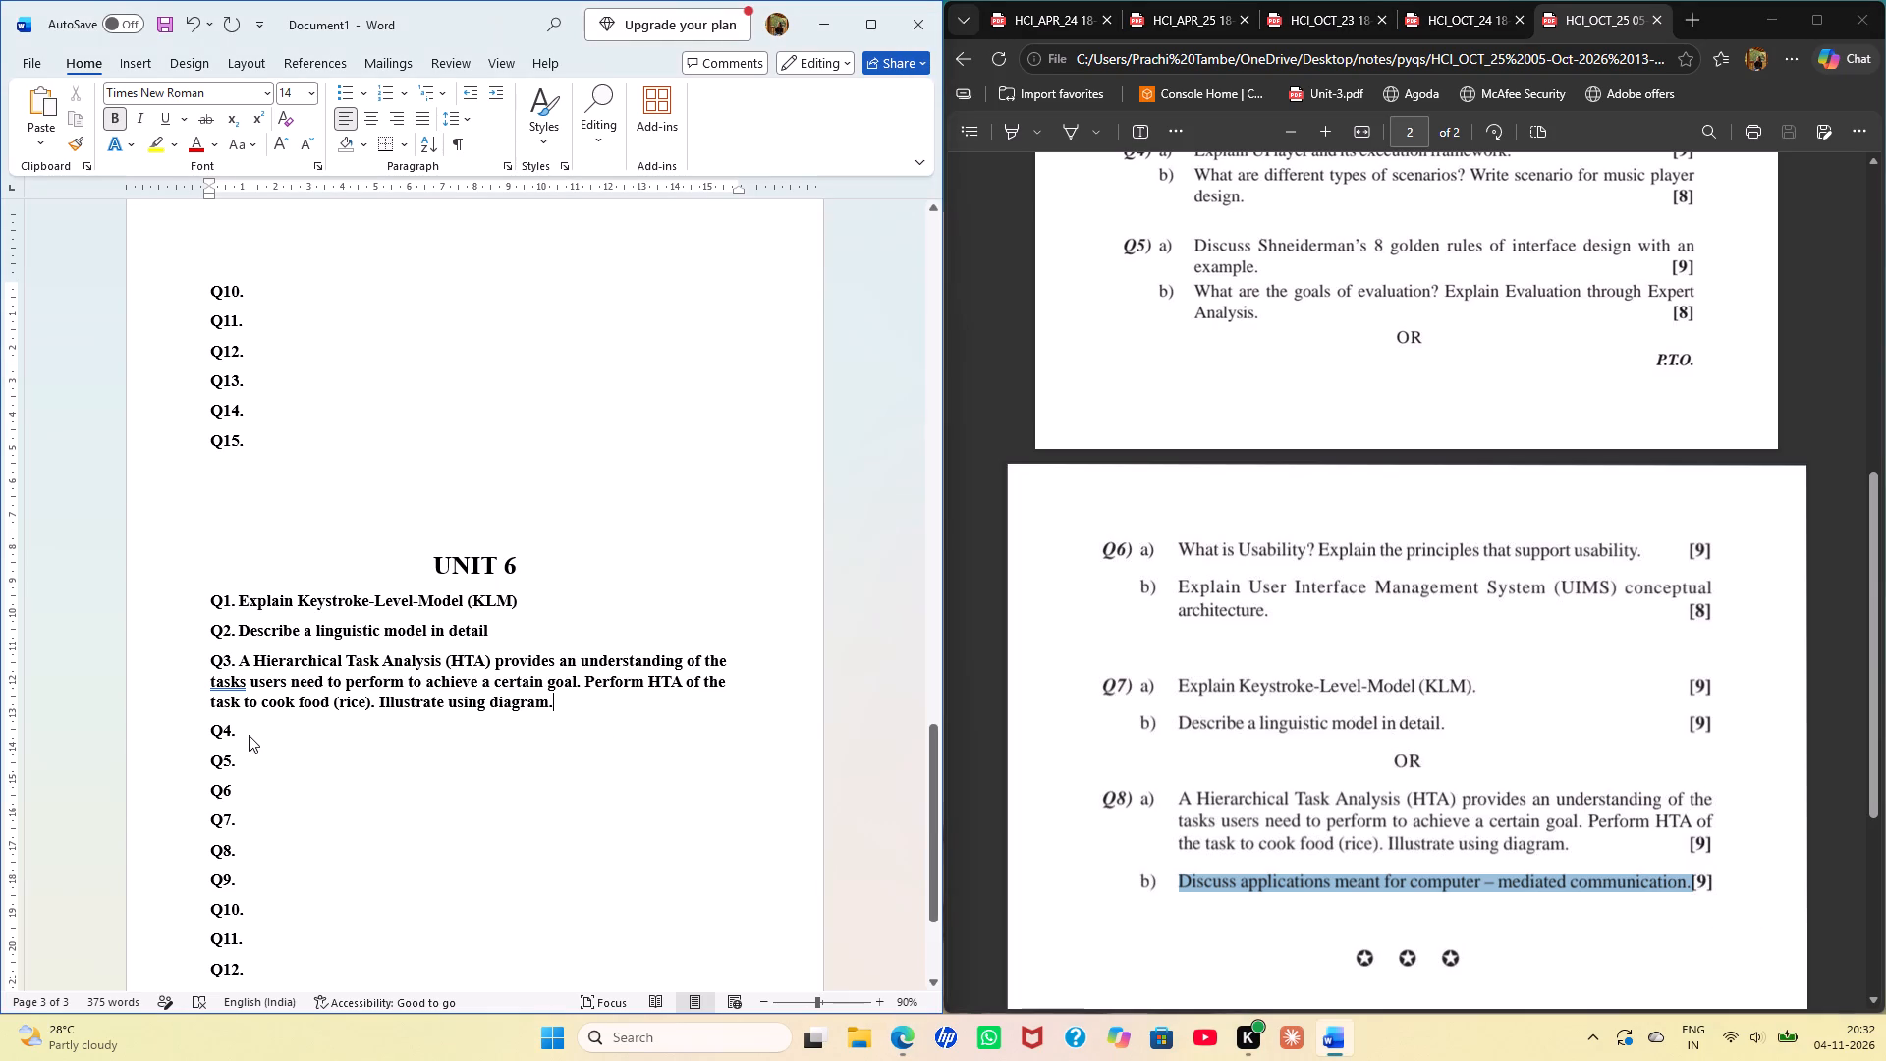
{"action": "left_click", "coordinate": [242, 734]}
{"action": "key", "text": "space"}
{"action": "key", "text": "ctrl+v"}
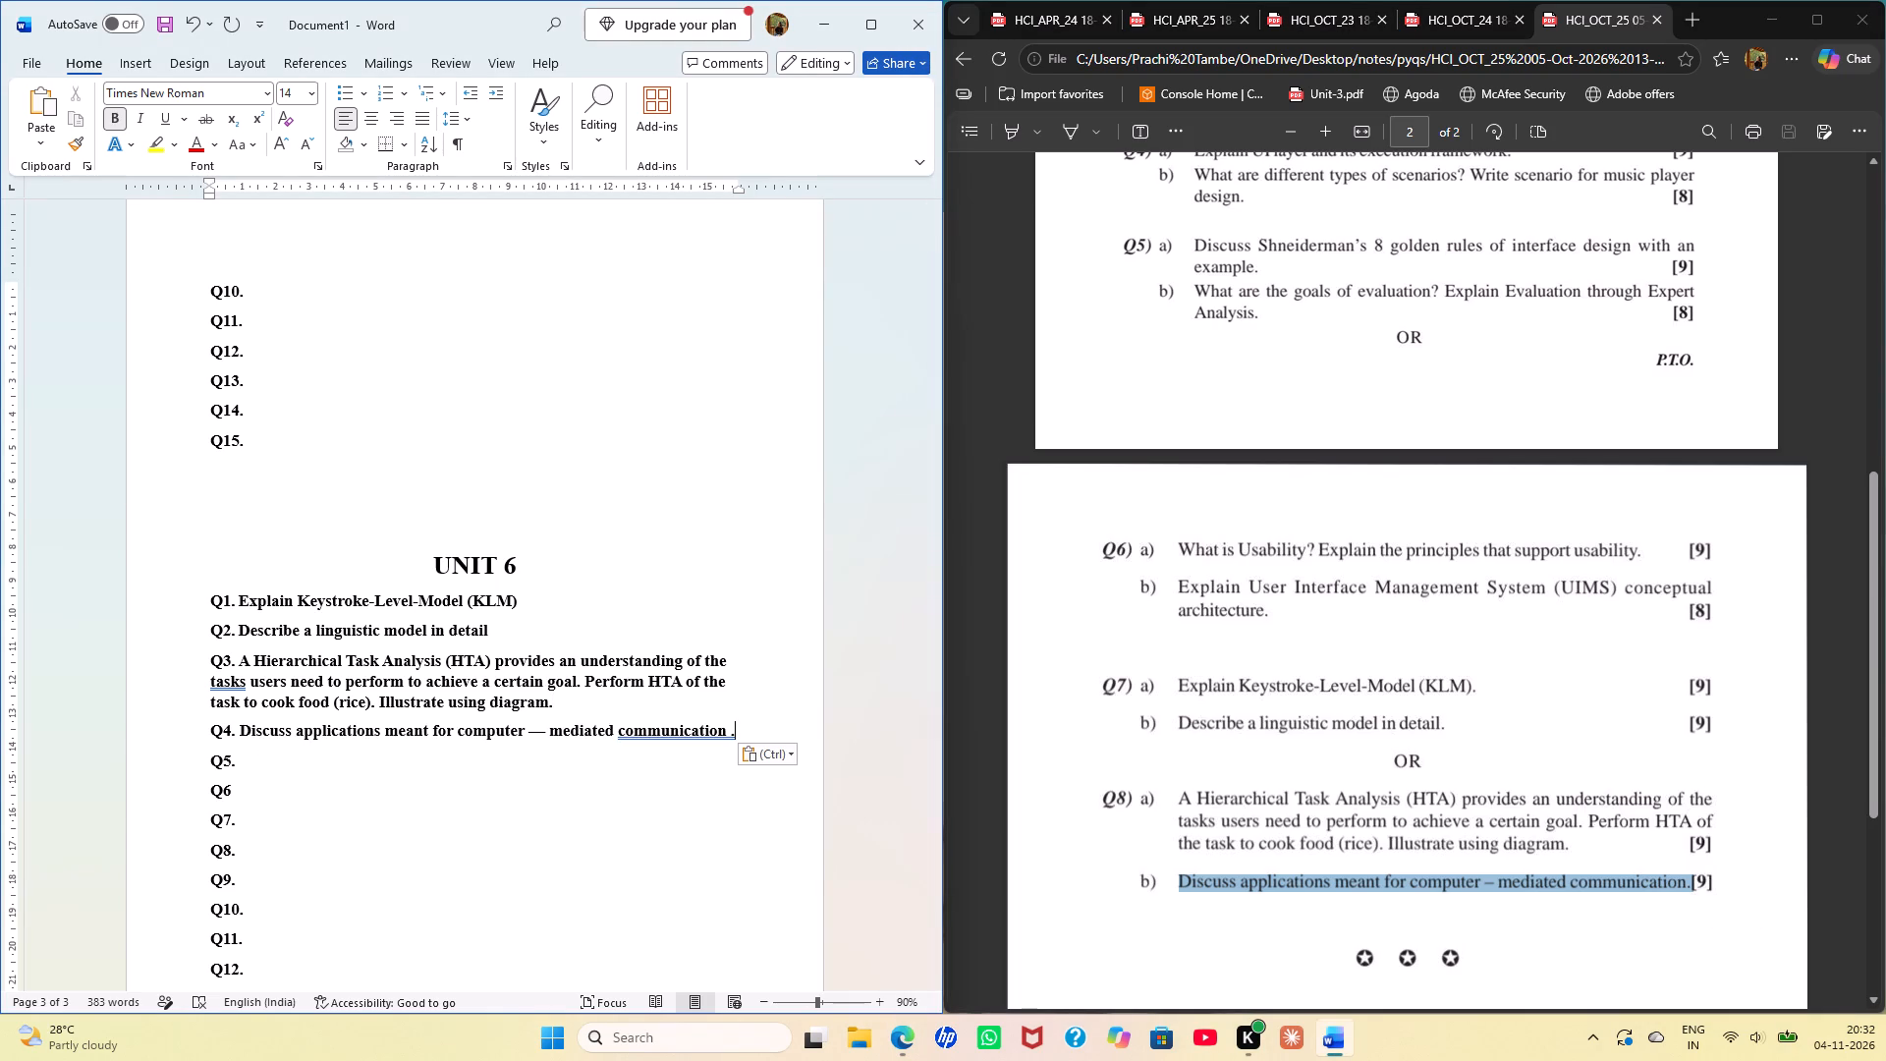
{"action": "key", "text": "BackSpace"}
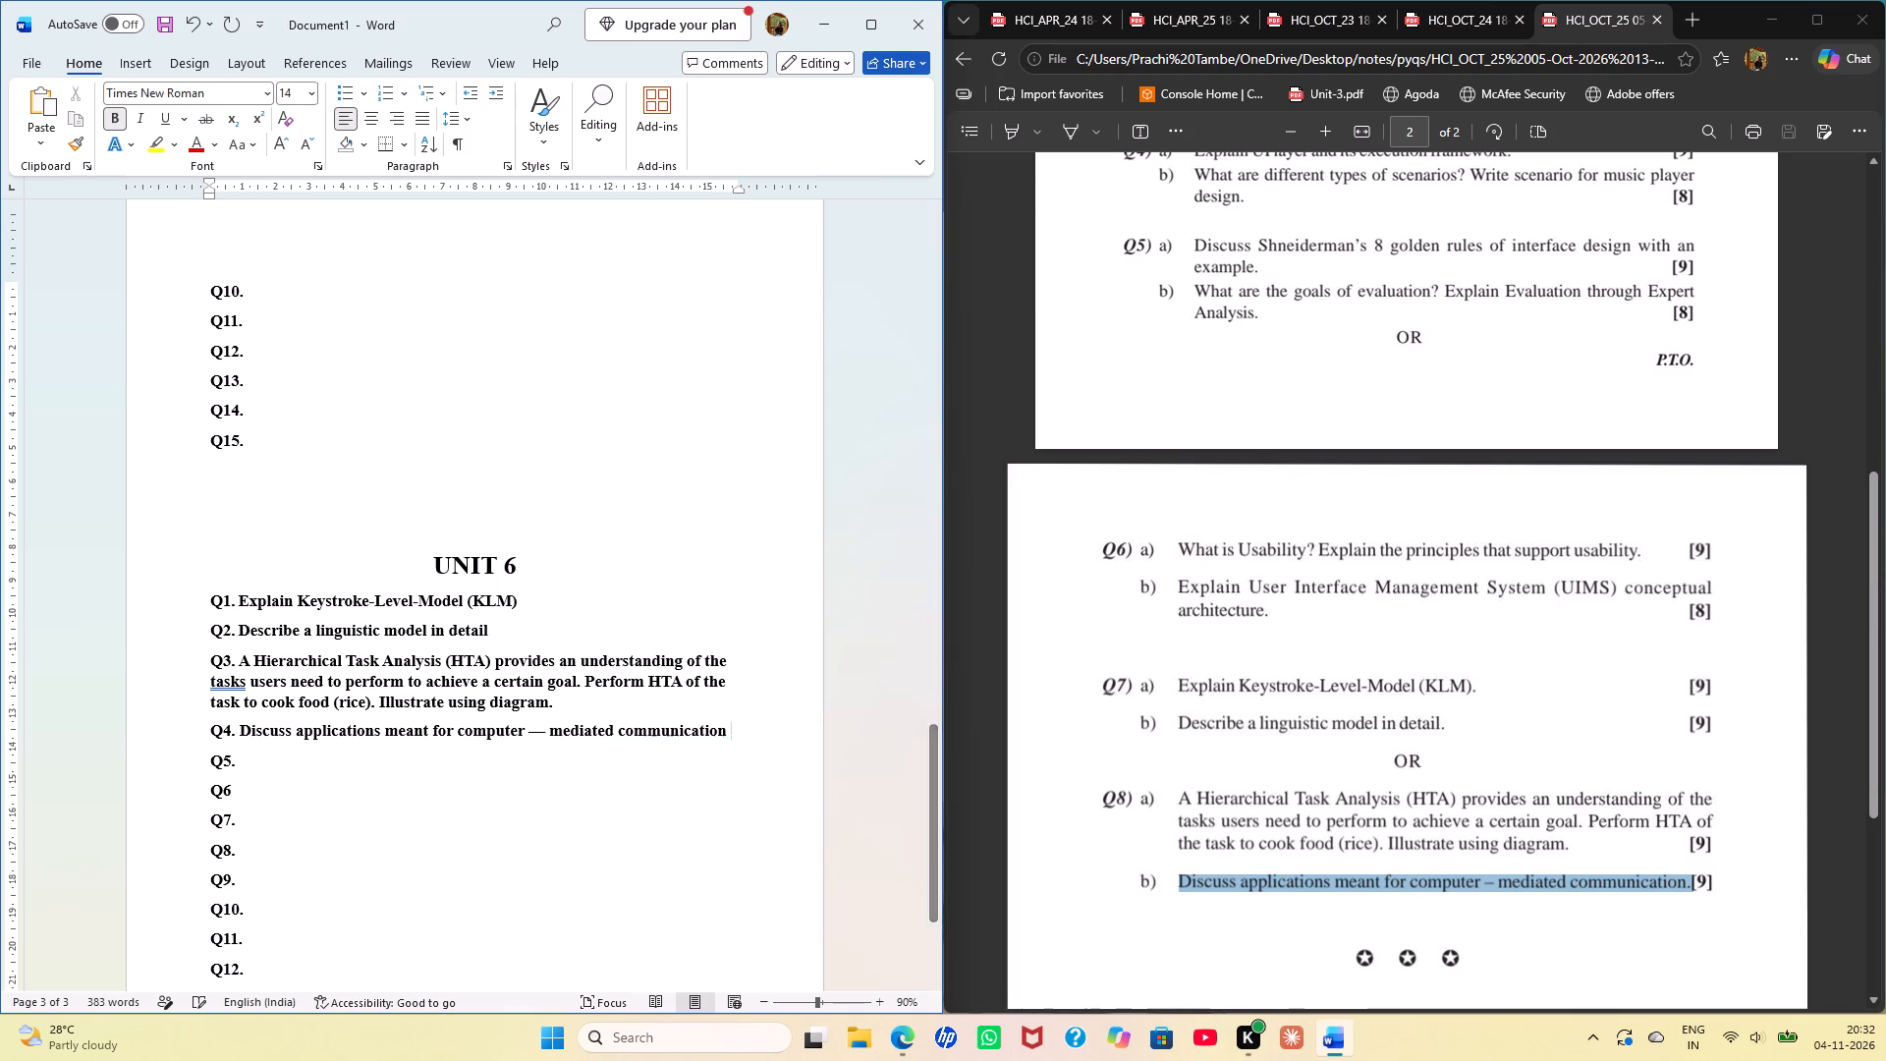
{"action": "key", "text": "BackSpace"}
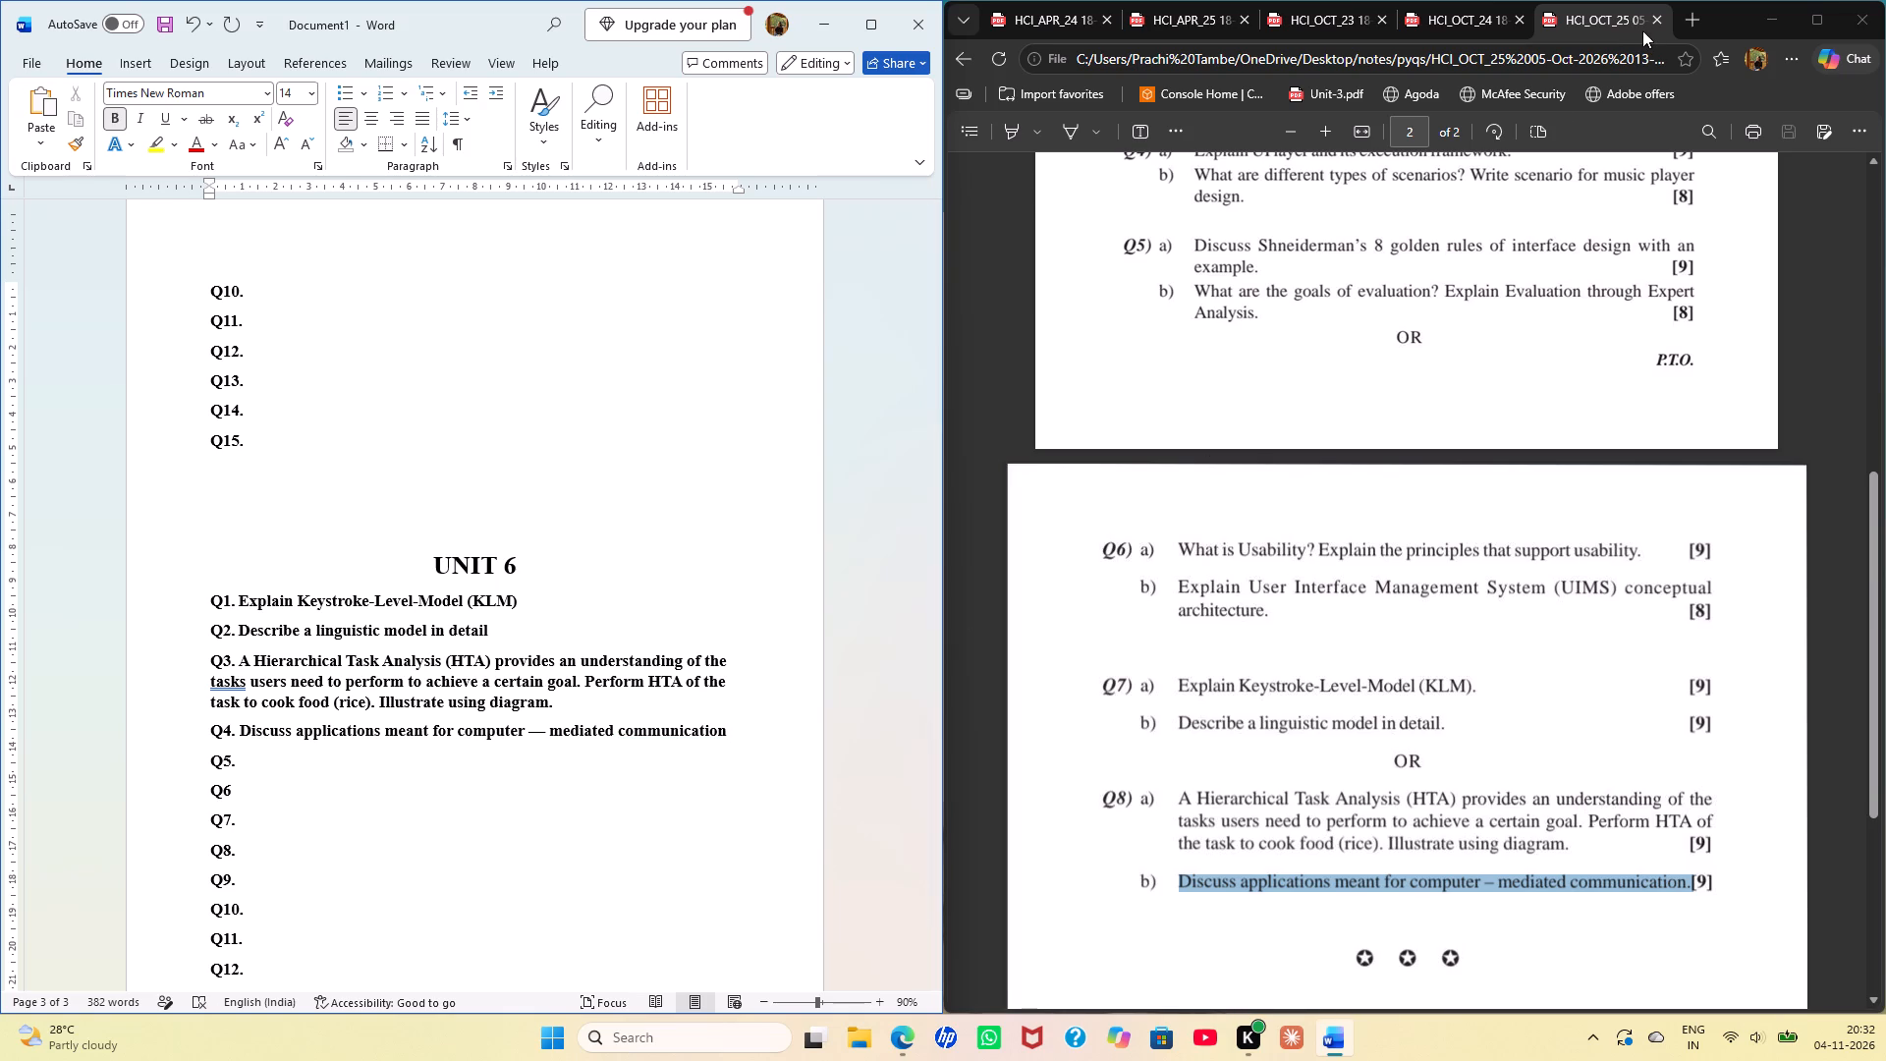
Close the HCI_OCT_25 paper in Edge and bring up questions Q7 and Q8 of HCI_OCT_24.
{"action": "left_click", "coordinate": [1653, 21]}
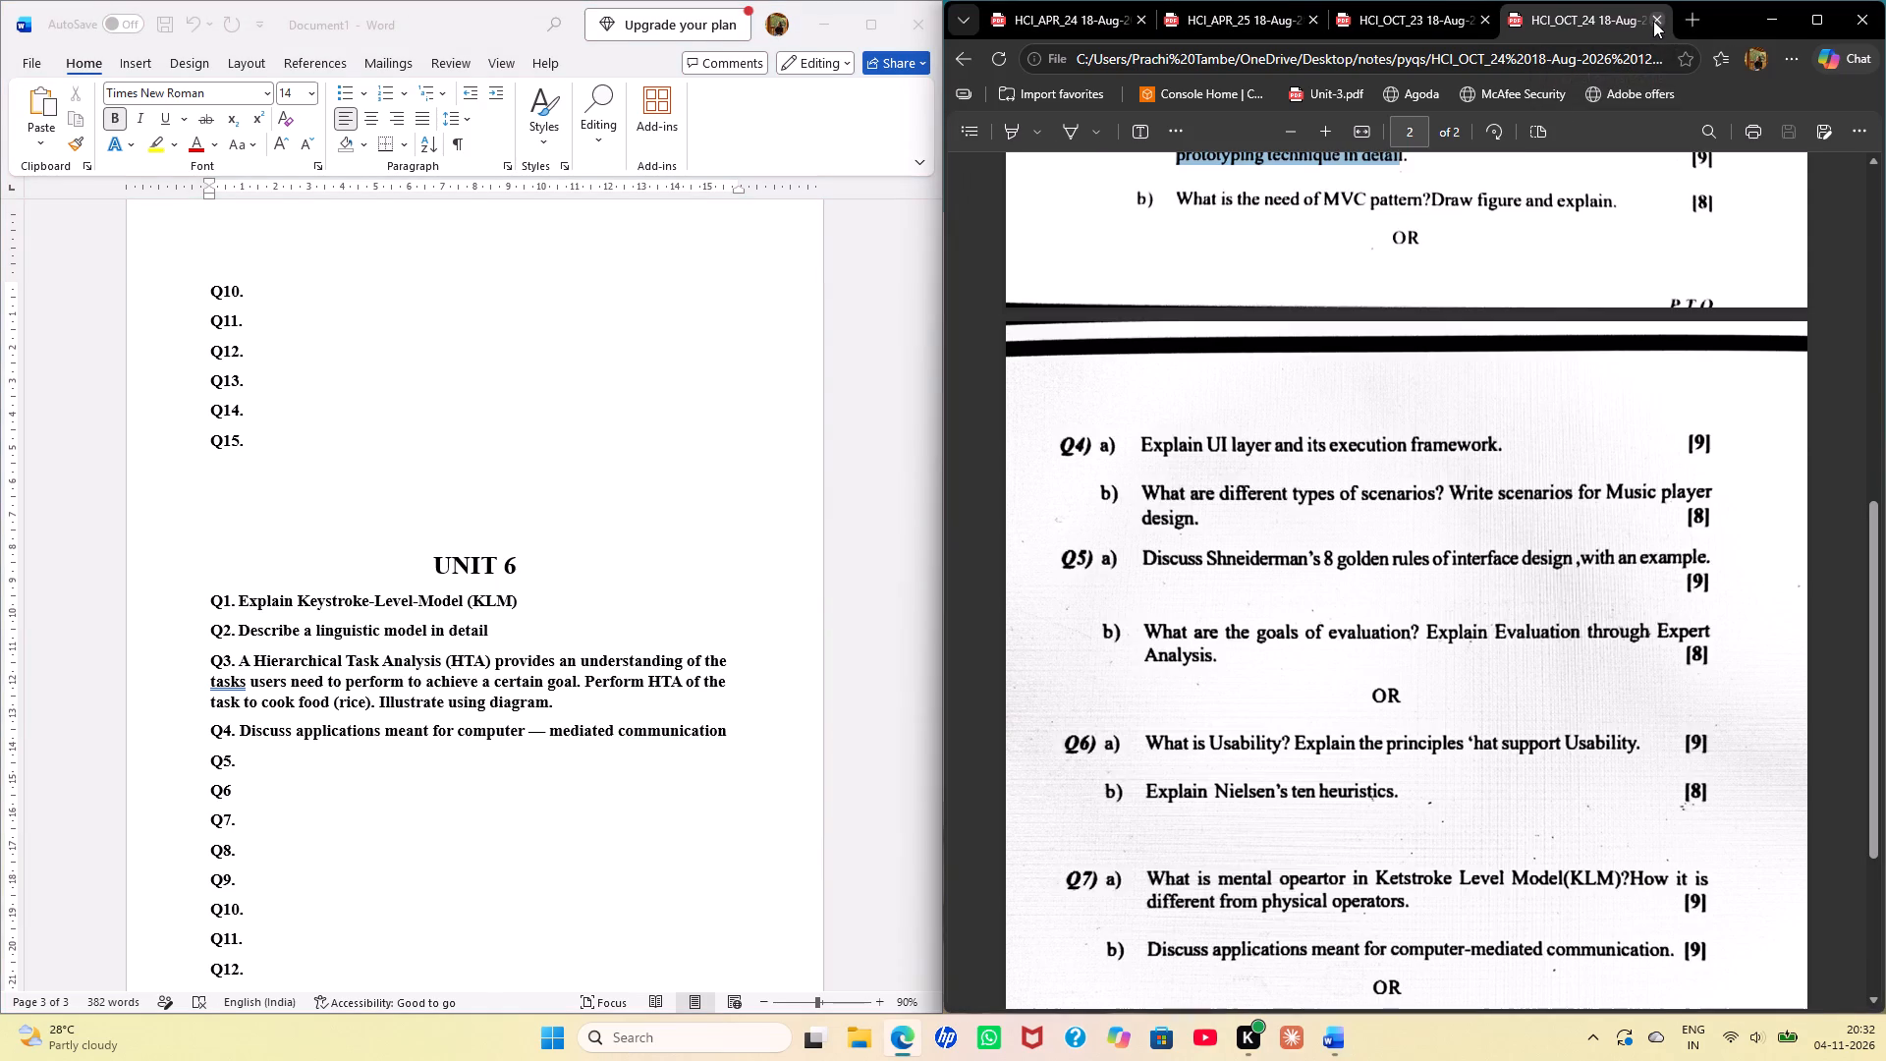
{"action": "scroll", "coordinate": [1332, 668], "scroll_direction": "down", "scroll_amount": 2}
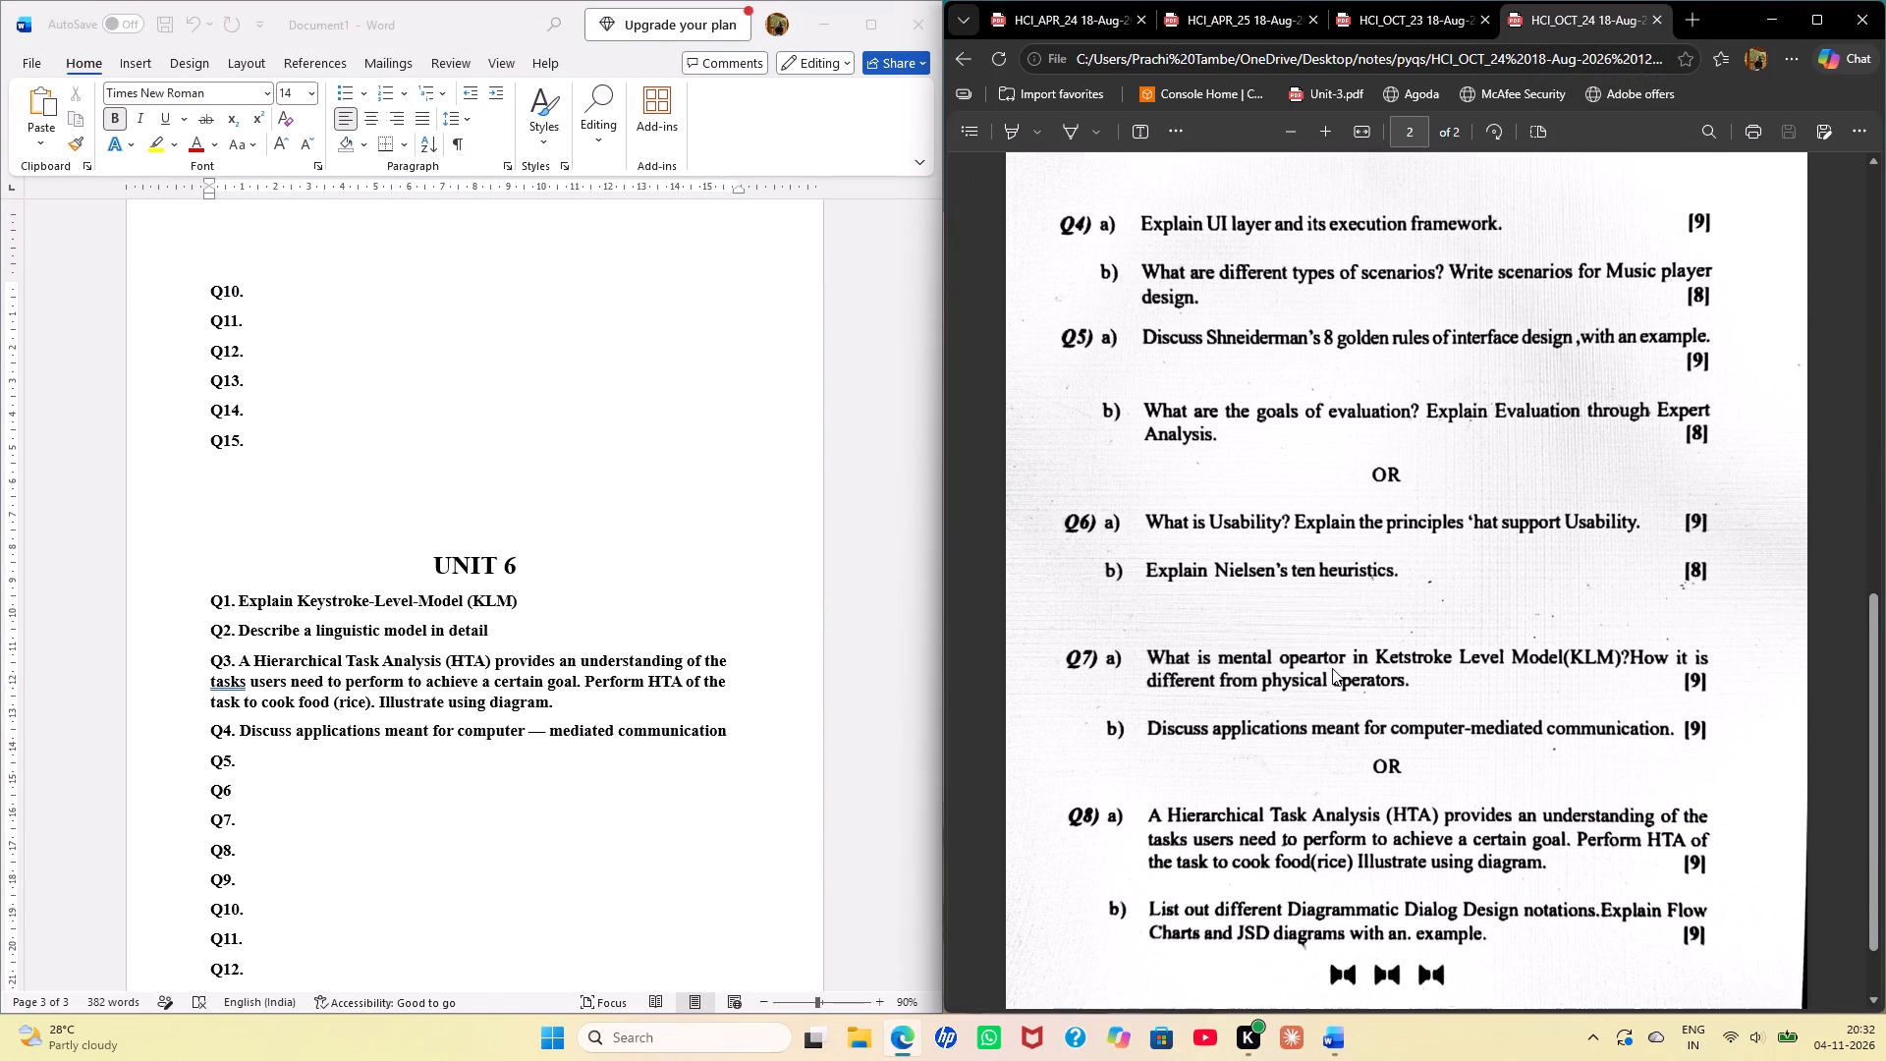
{"action": "scroll", "coordinate": [1332, 668], "scroll_direction": "down", "scroll_amount": 2}
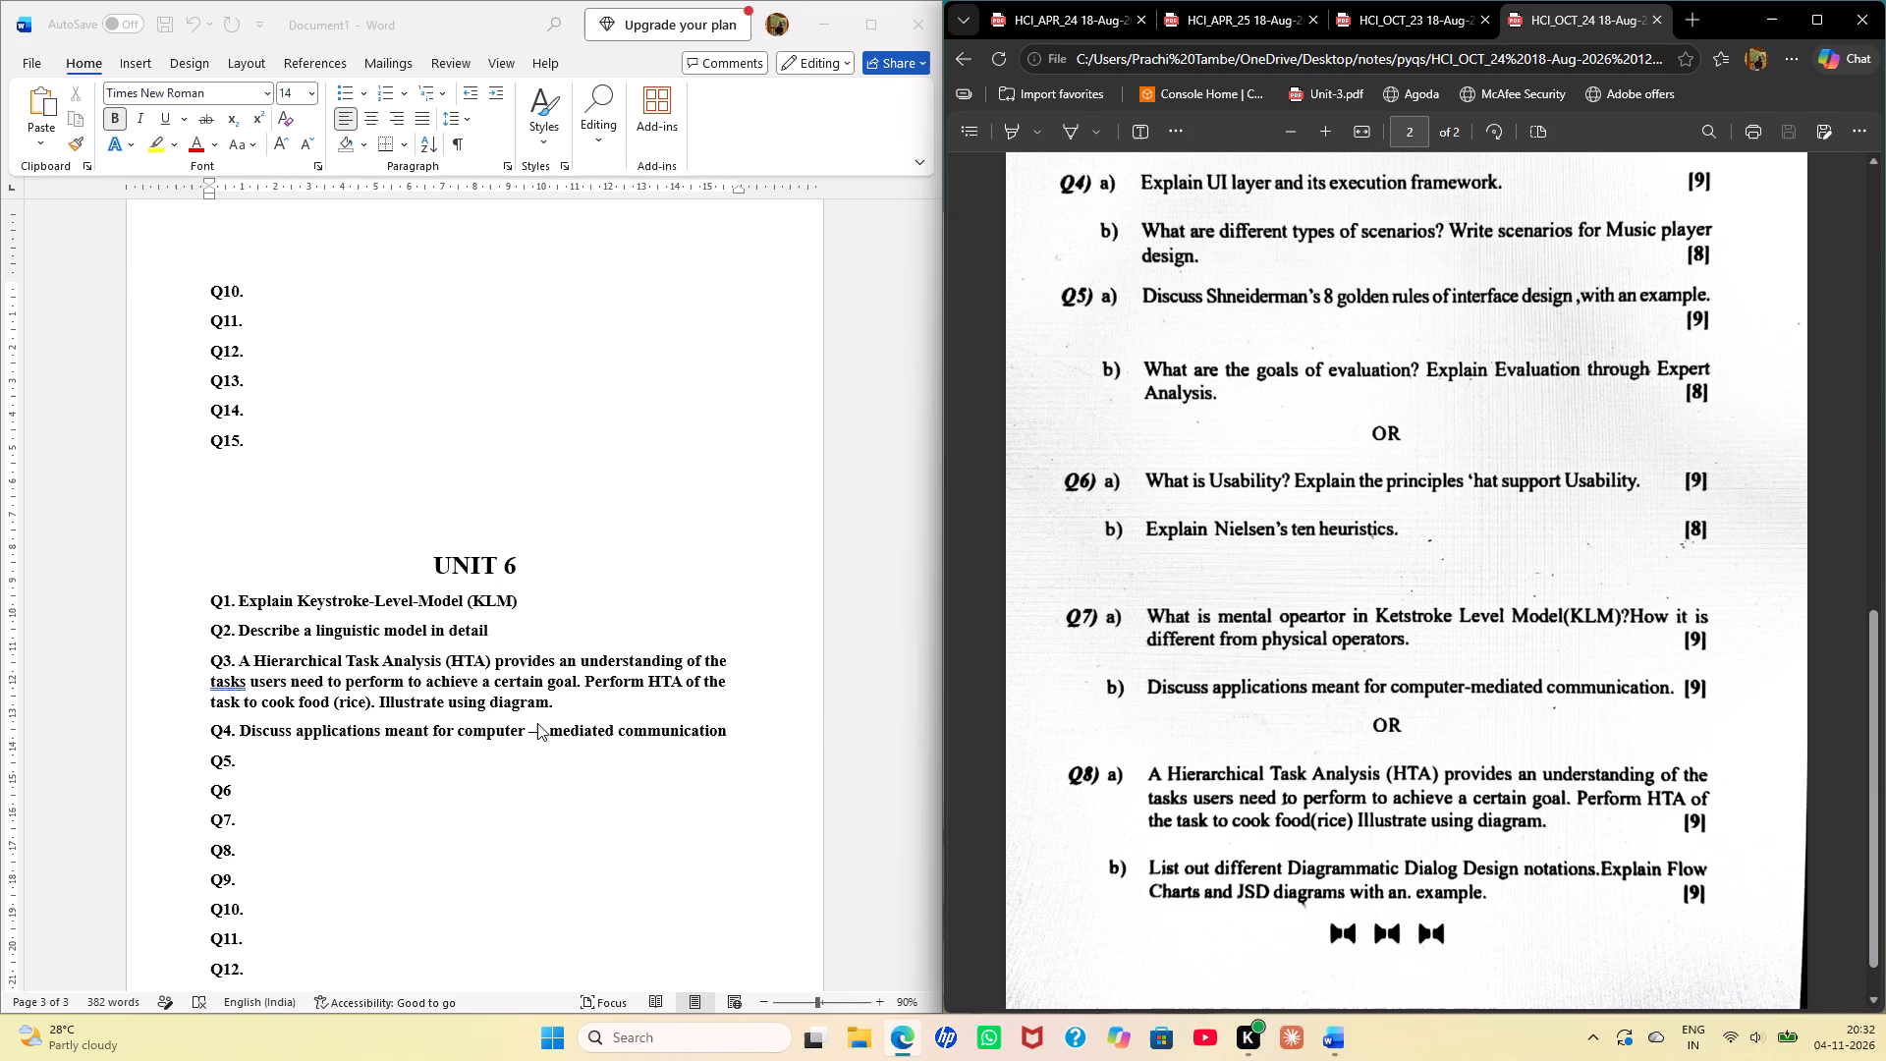
Highlight the Unit 6 labels Q3 and Q4 in yellow in Word to mark them as repeated questions.
{"action": "left_click", "coordinate": [199, 665]}
{"action": "left_click_drag", "start_coordinate": [206, 661], "coordinate": [214, 661]}
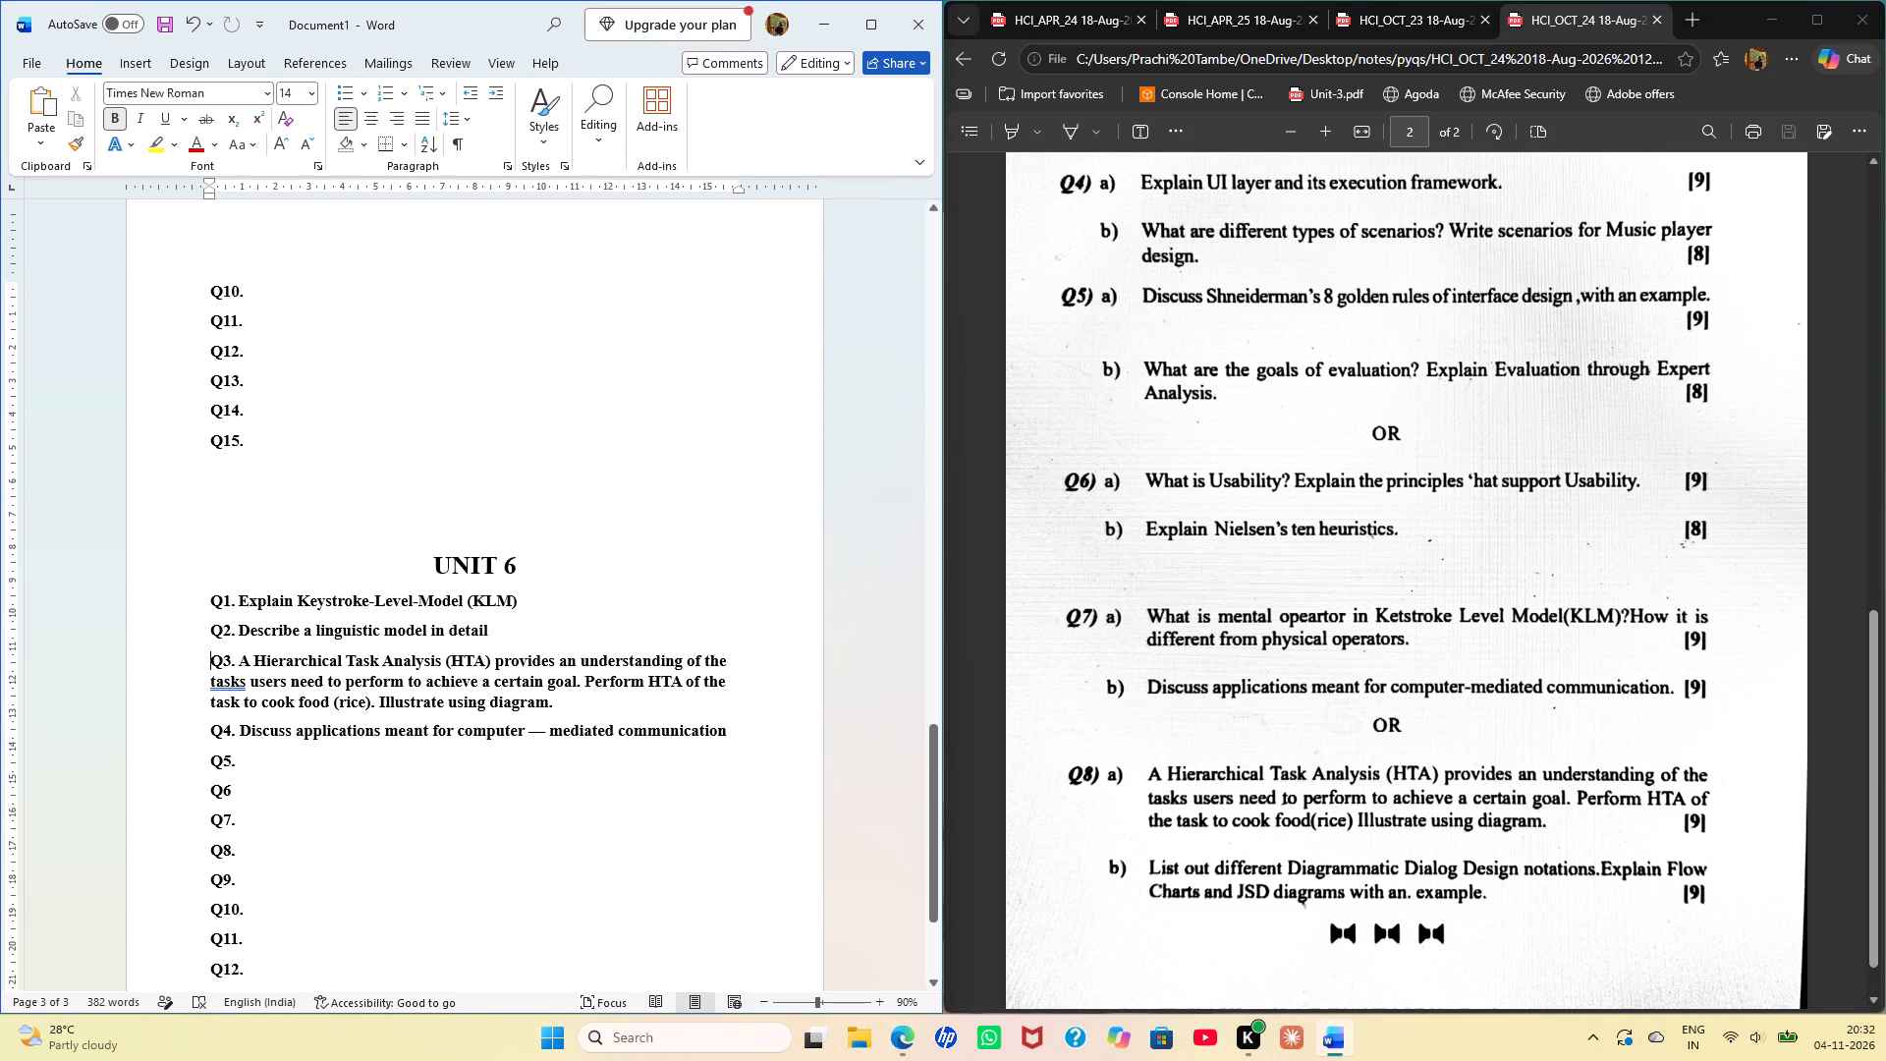
{"action": "left_click_drag", "start_coordinate": [214, 661], "coordinate": [231, 663]}
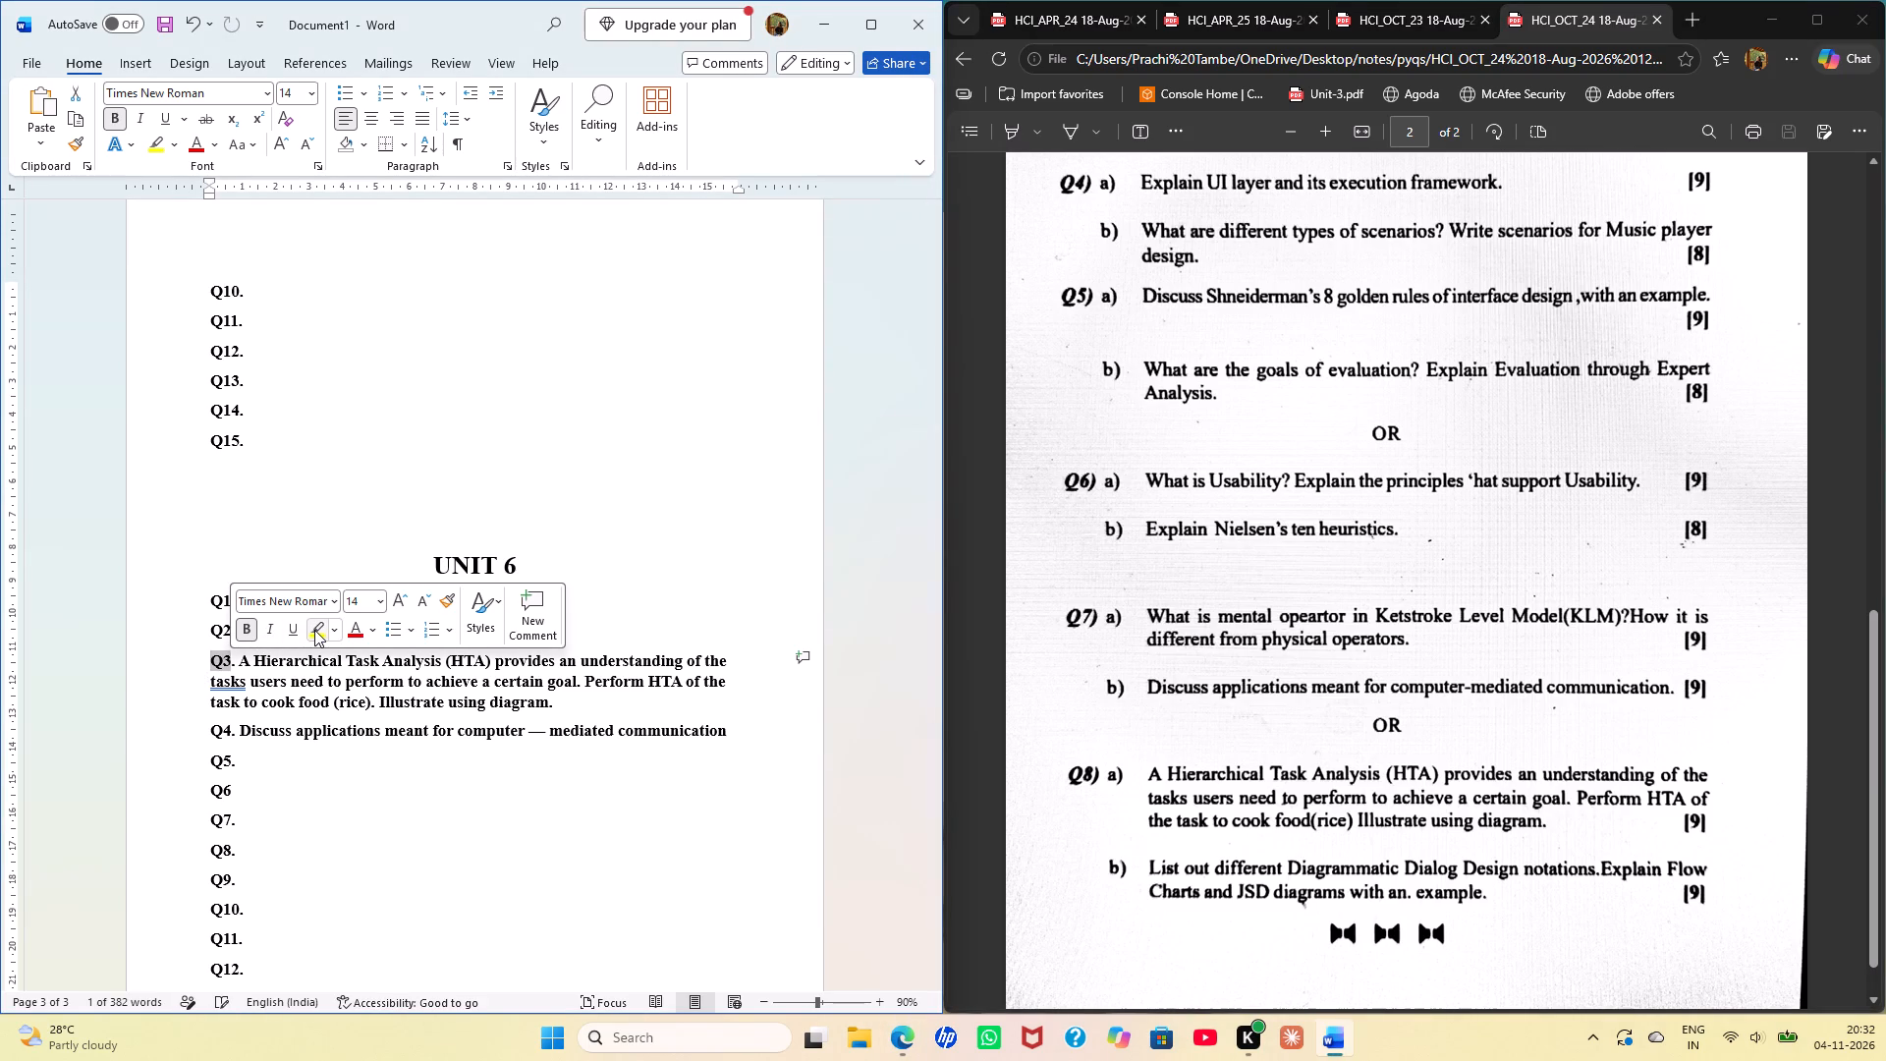
{"action": "left_click", "coordinate": [314, 630]}
{"action": "left_click_drag", "start_coordinate": [205, 731], "coordinate": [232, 728]}
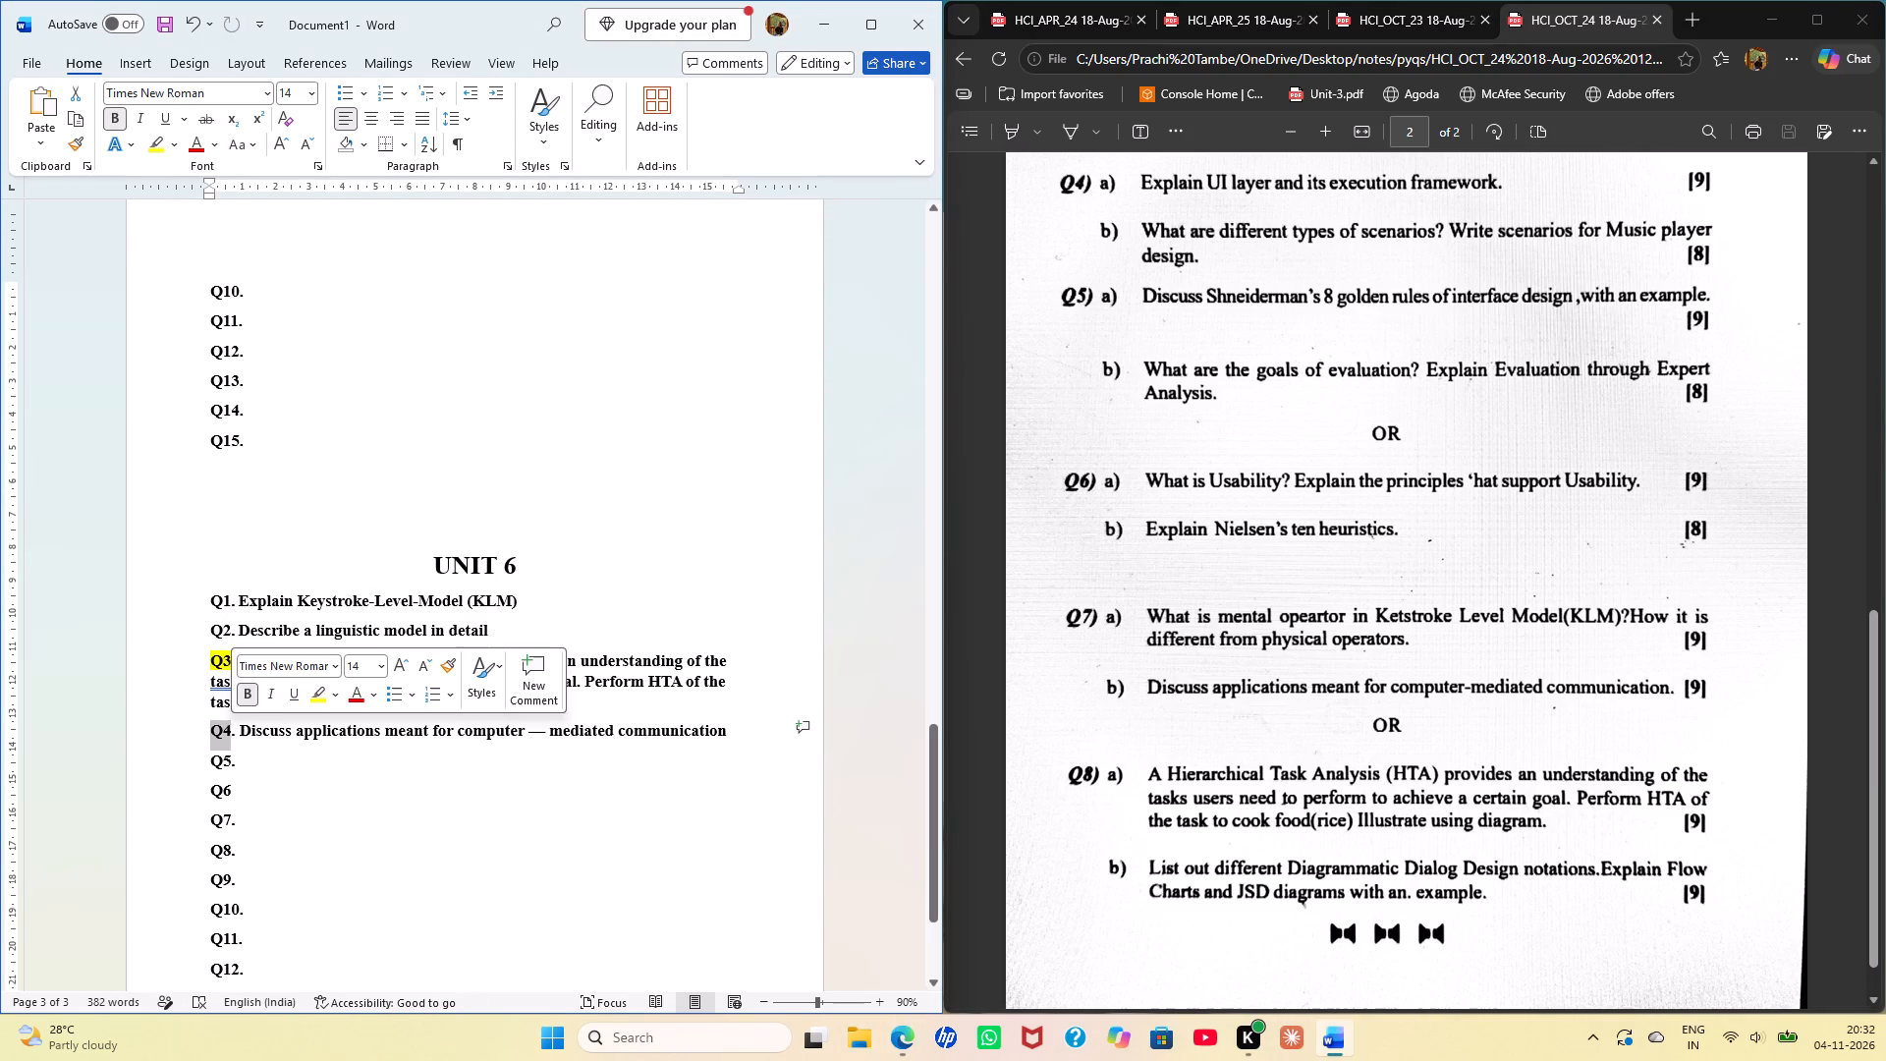
{"action": "left_click", "coordinate": [315, 690]}
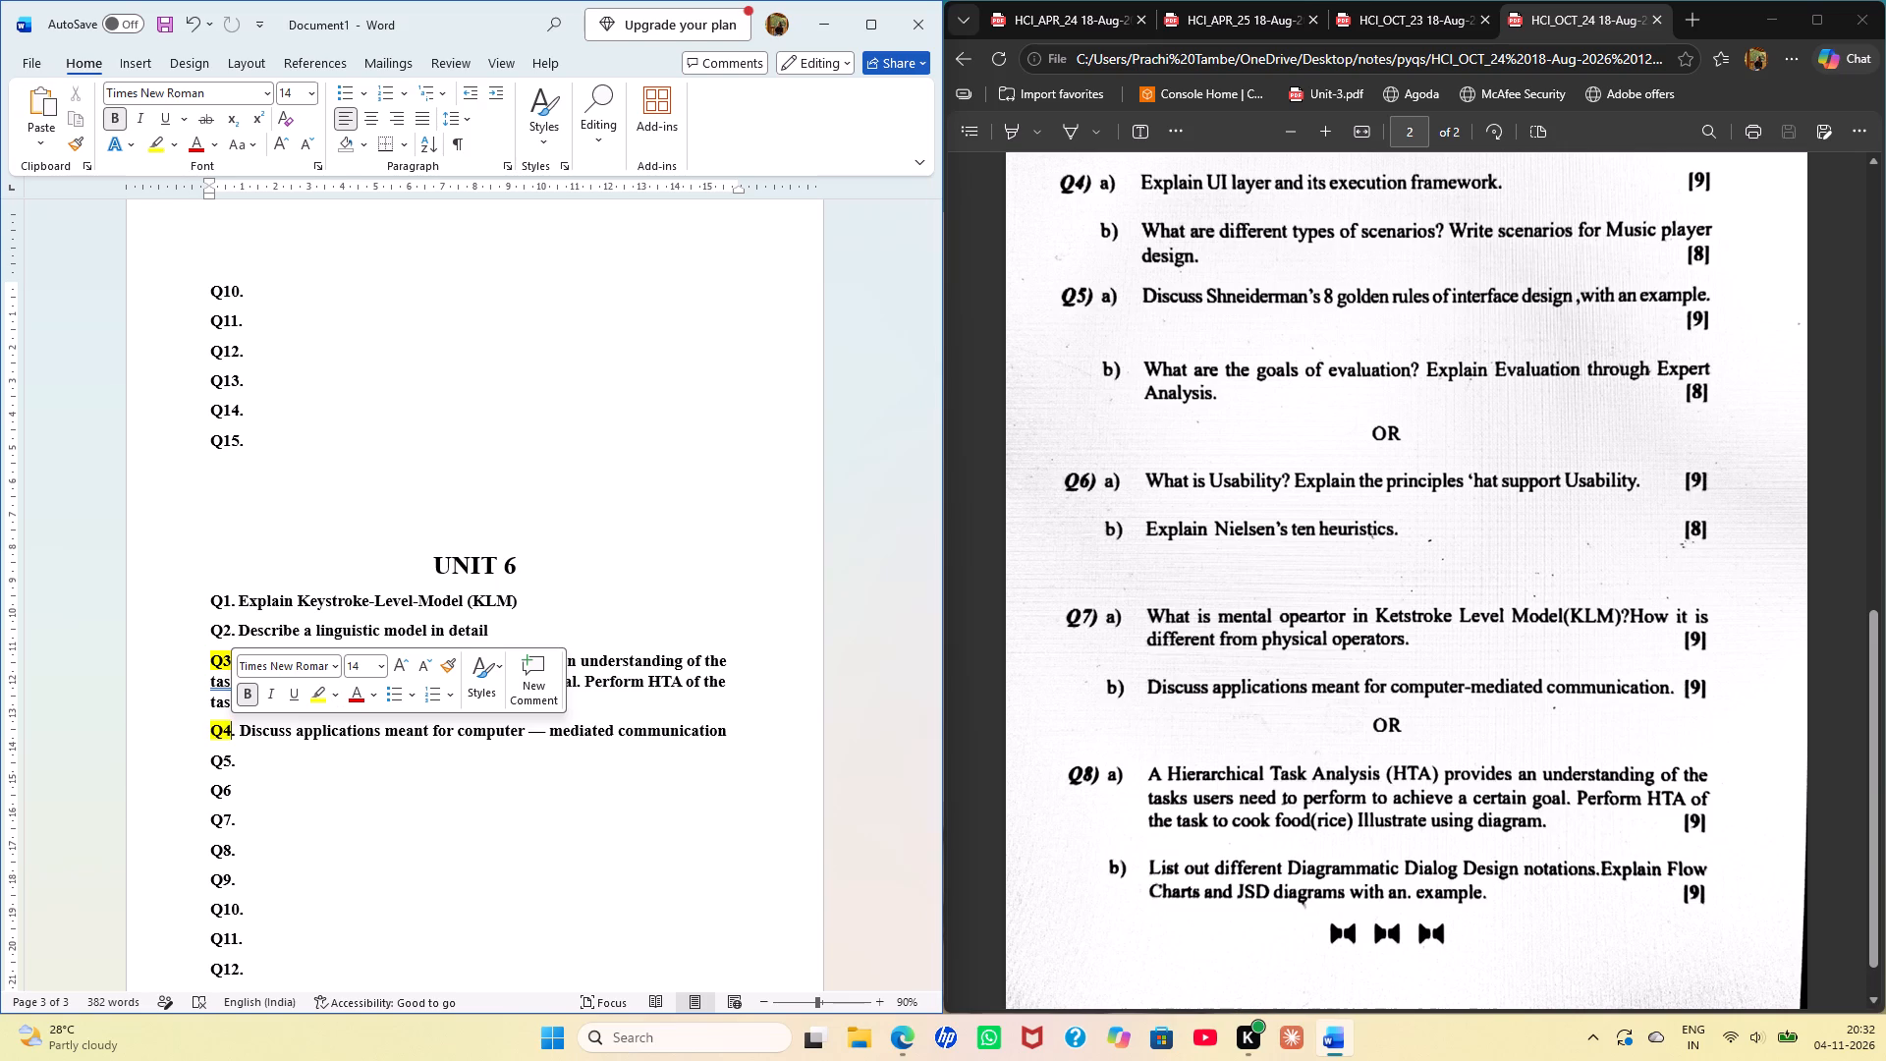
Copy the Diagrammatic Dialog Design notations question, Q8 b), from HCI_OCT_24 in Edge into Unit 6 Q5. in Word.
{"action": "left_click_drag", "start_coordinate": [1142, 863], "coordinate": [1486, 901]}
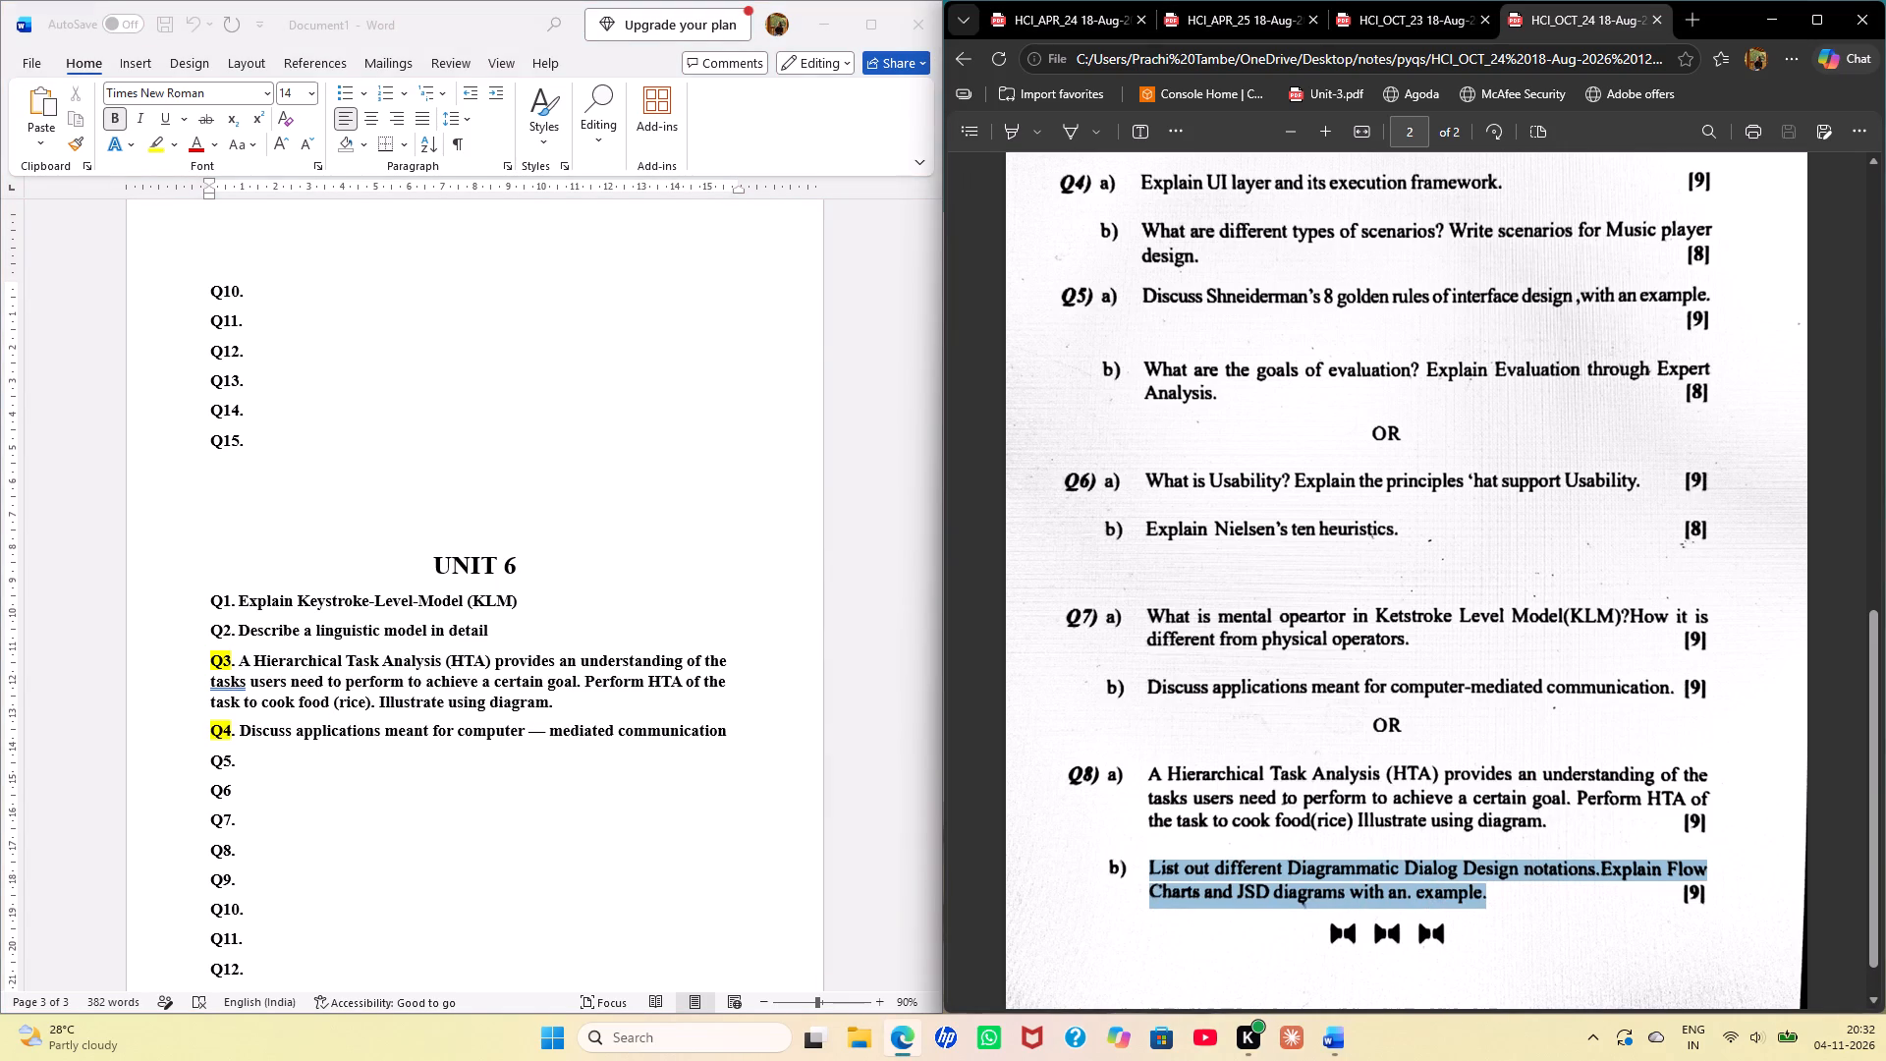
{"action": "key", "text": "ctrl+c"}
{"action": "left_click", "coordinate": [249, 766]}
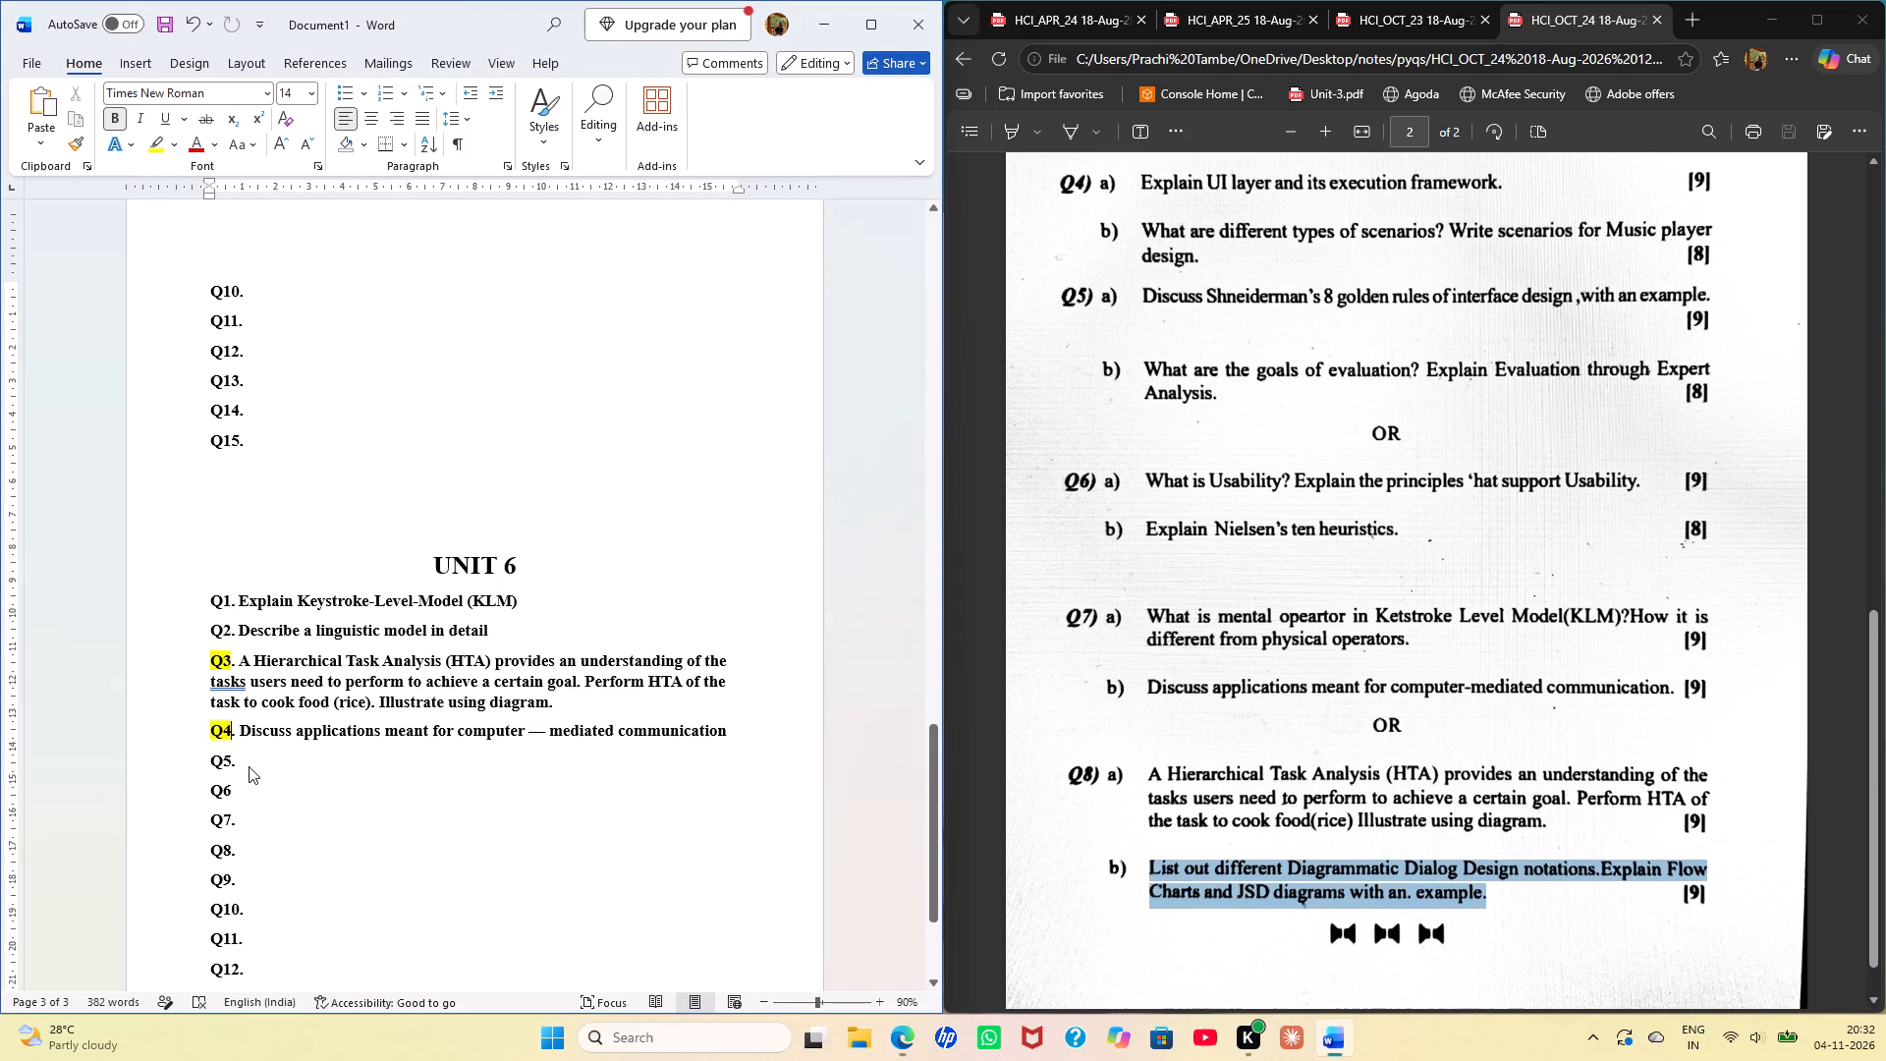
{"action": "left_click", "coordinate": [250, 765]}
{"action": "key", "text": "space"}
{"action": "key", "text": "ctrl+v"}
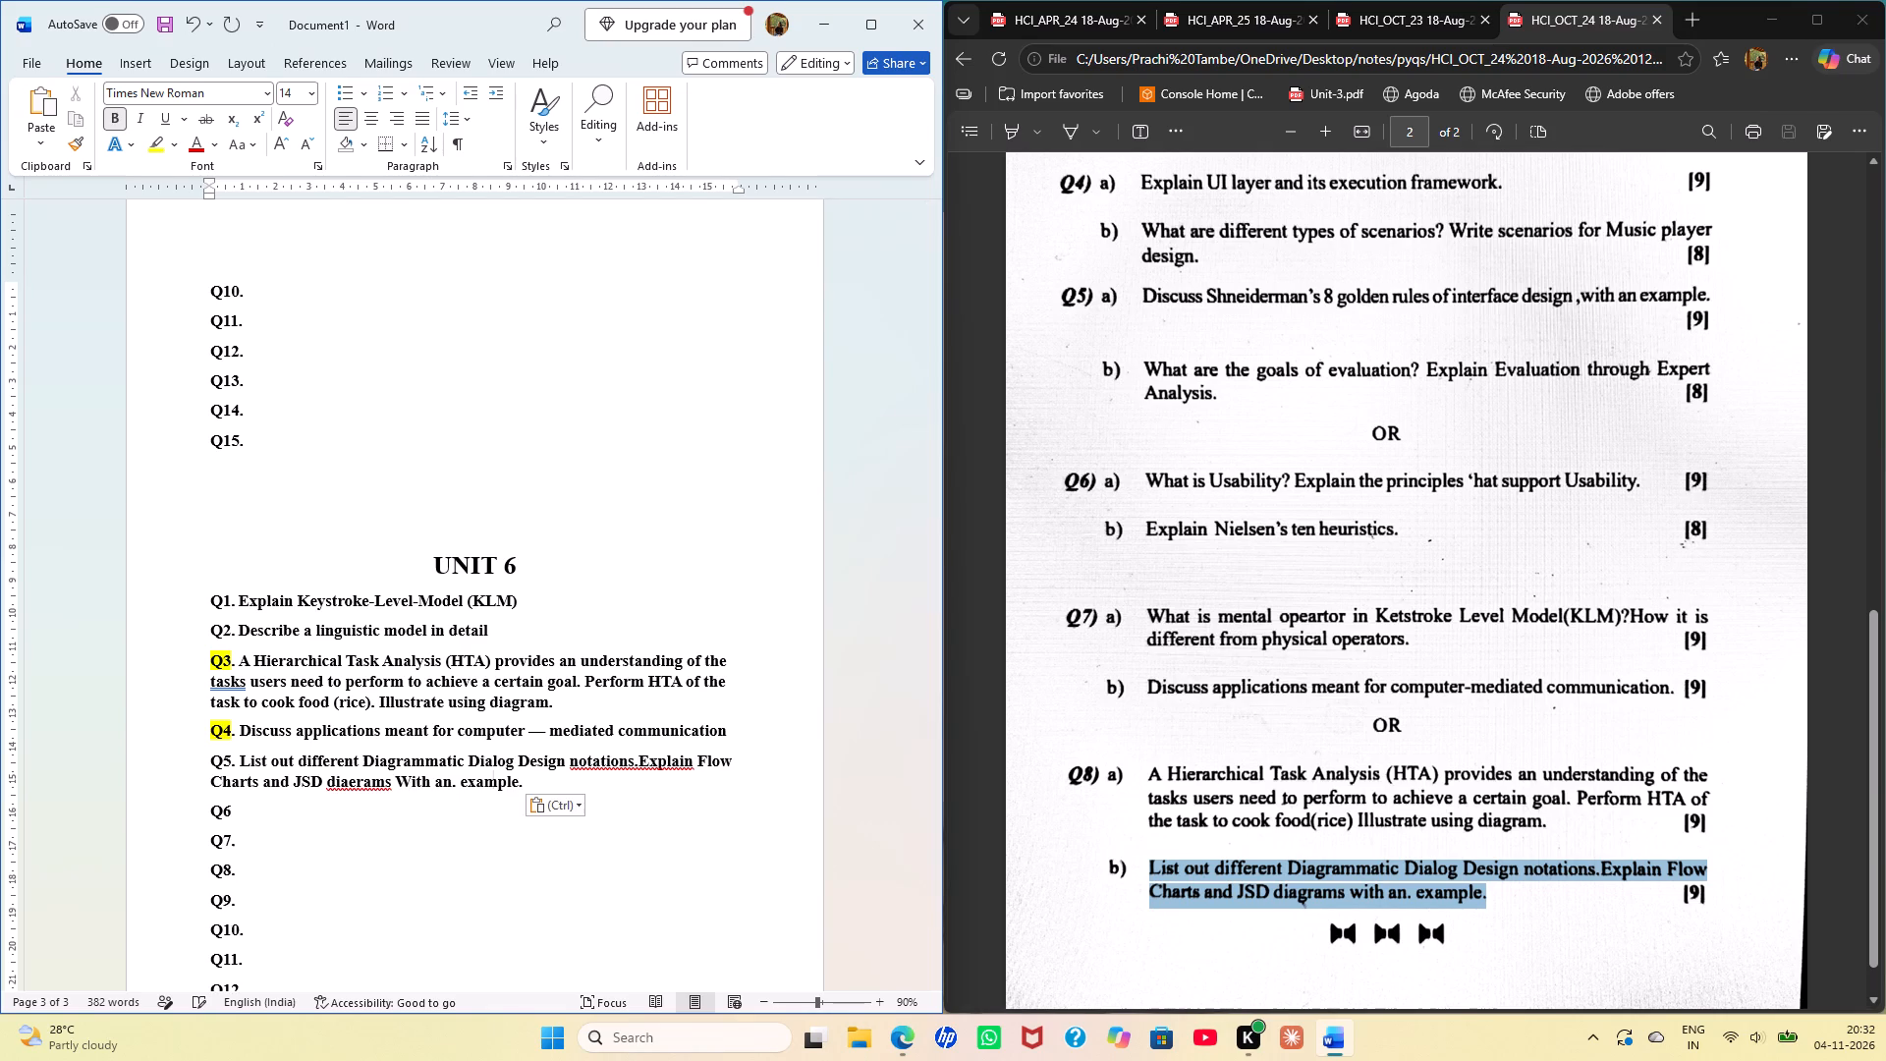
Correct Unit 6 Q5. by adding a space before "Explain" and fixing the misspelled word to "diagrams".
{"action": "left_click", "coordinate": [637, 757]}
{"action": "key", "text": "space"}
{"action": "key", "text": "space"}
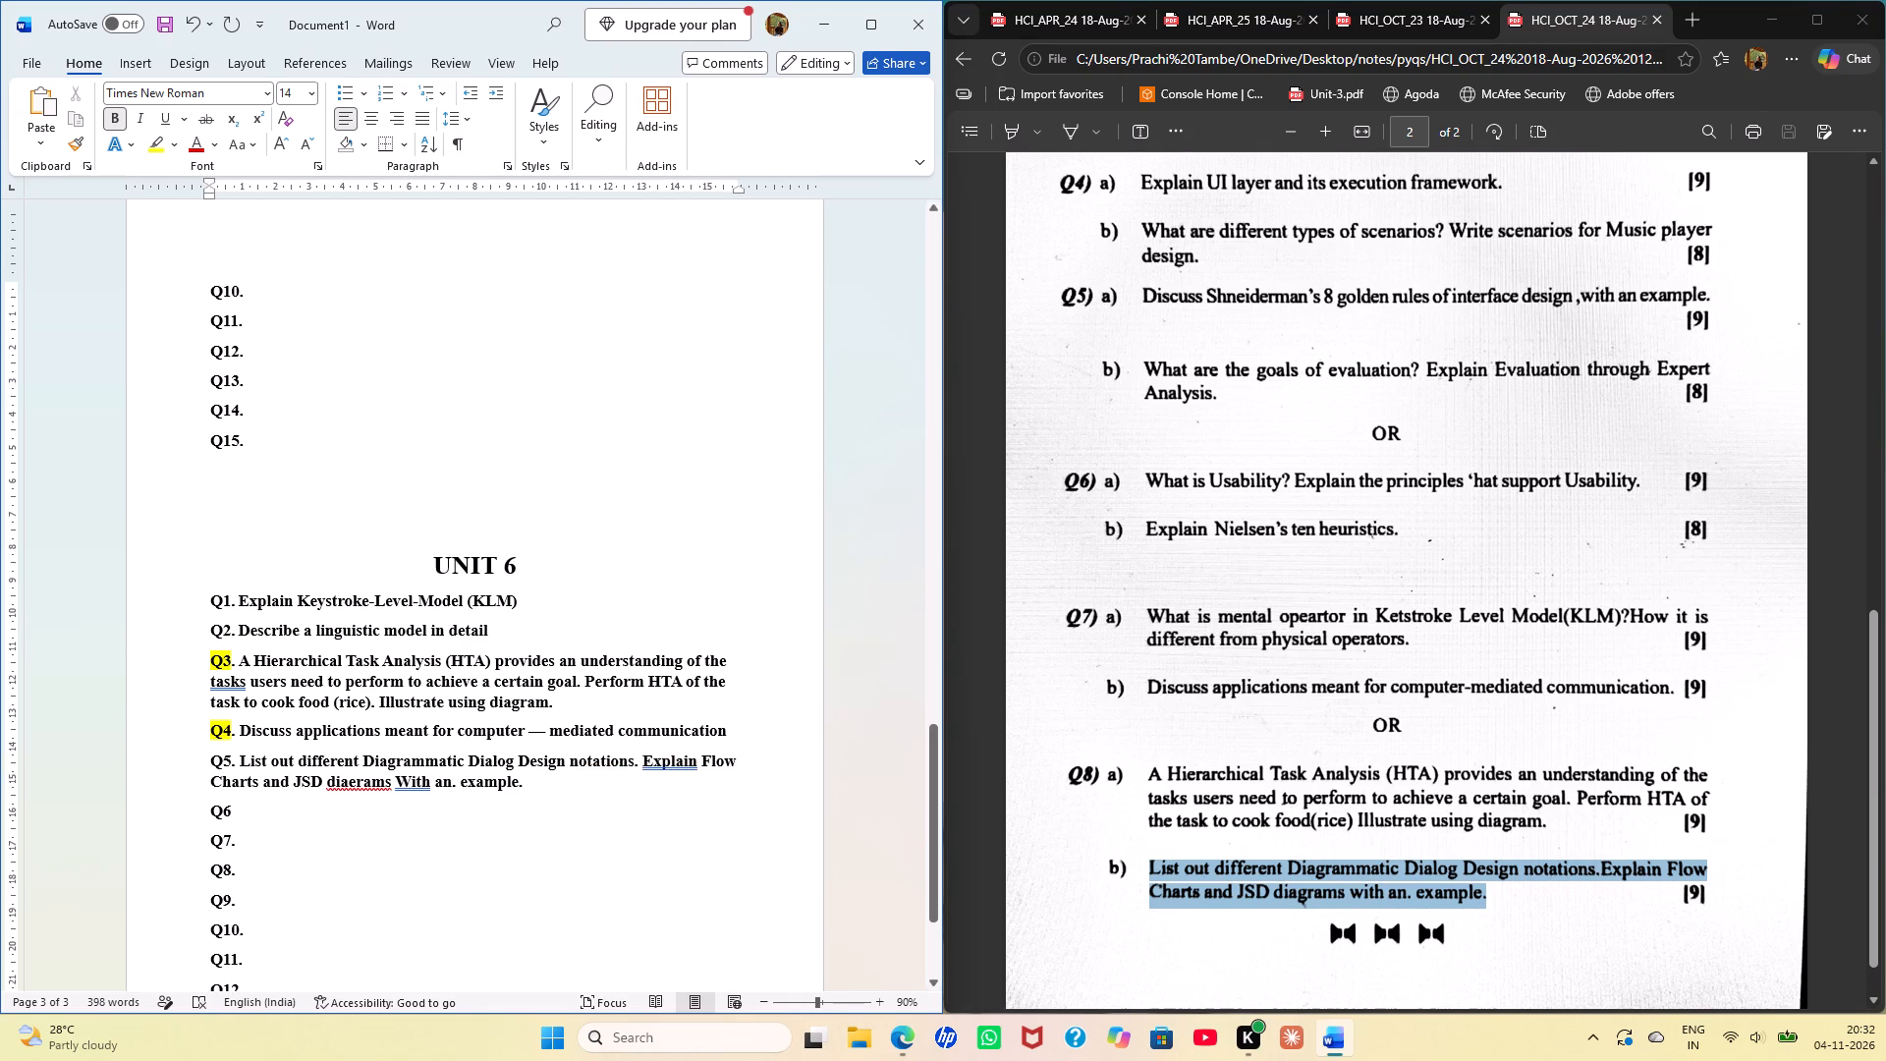
{"action": "left_click", "coordinate": [355, 784]}
{"action": "key", "text": "BackSpace"}
{"action": "key", "text": "g"}
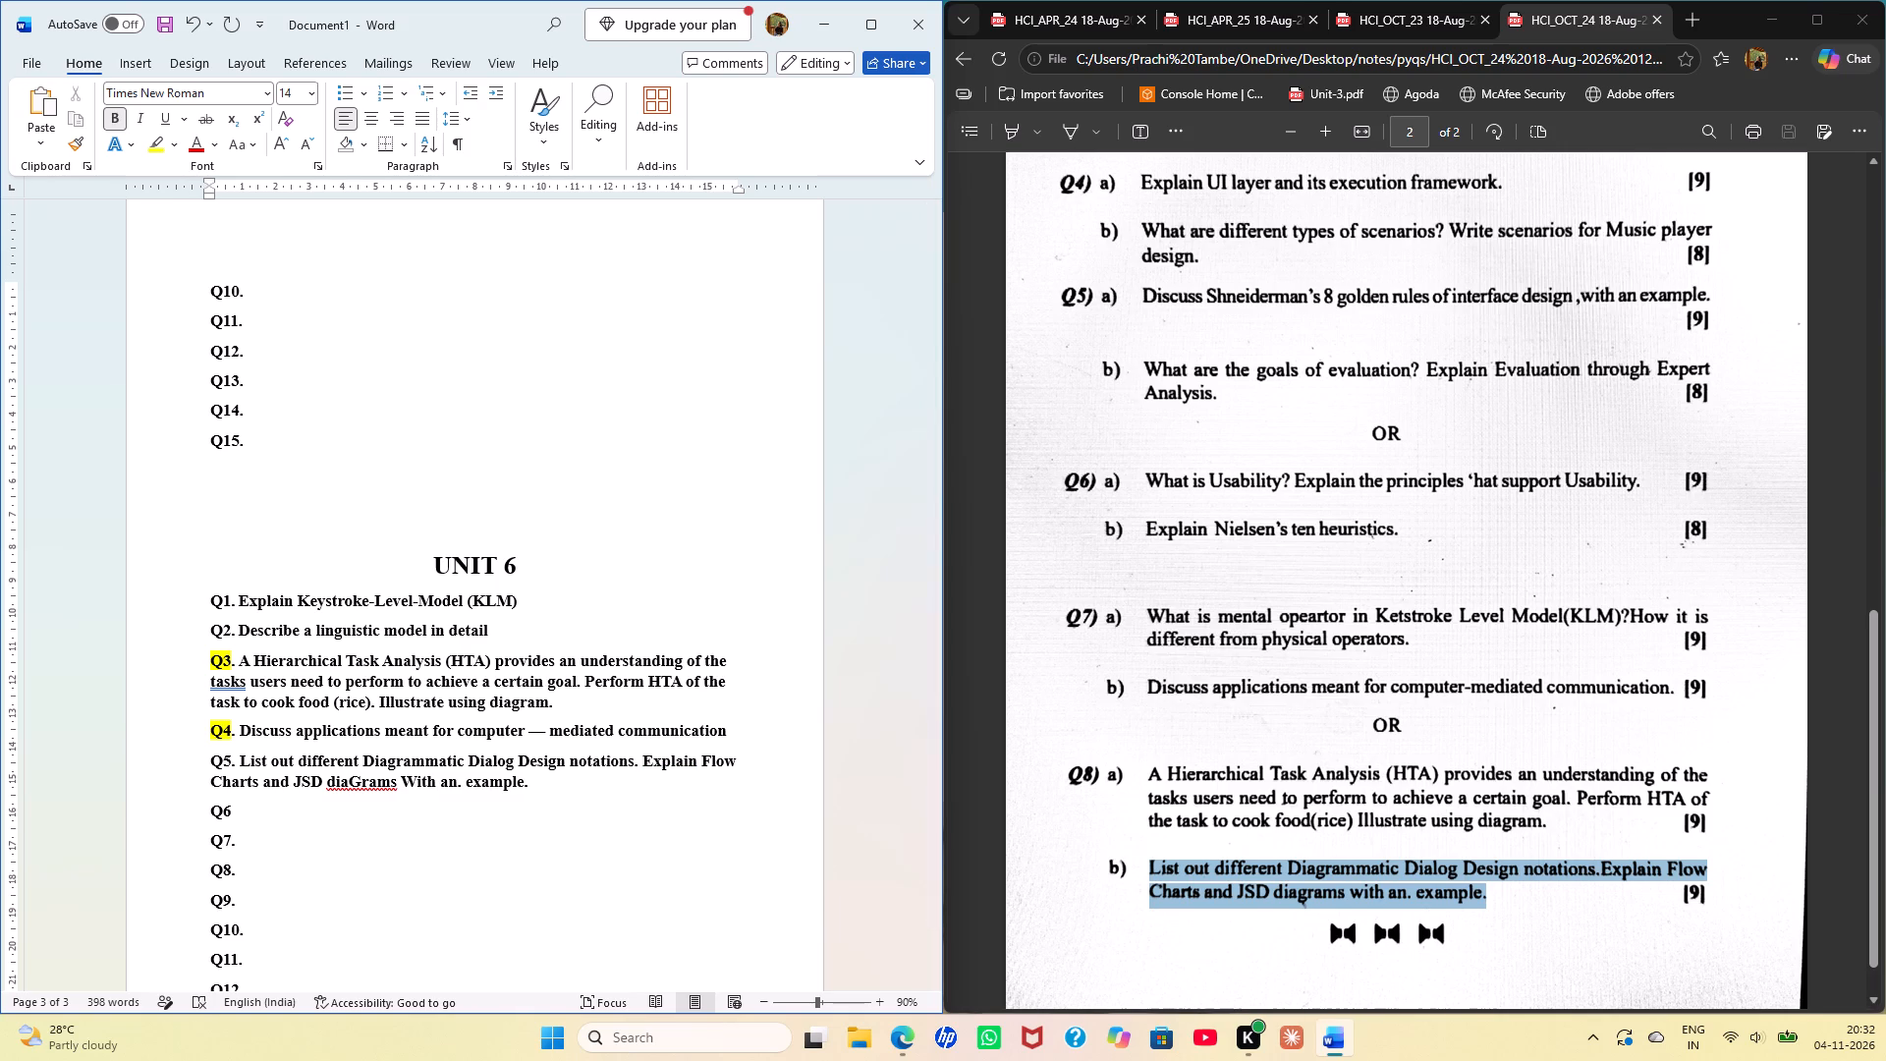
{"action": "key", "text": "BackSpace"}
{"action": "key", "text": "g"}
{"action": "key", "text": "BackSpace"}
{"action": "key", "text": "g"}
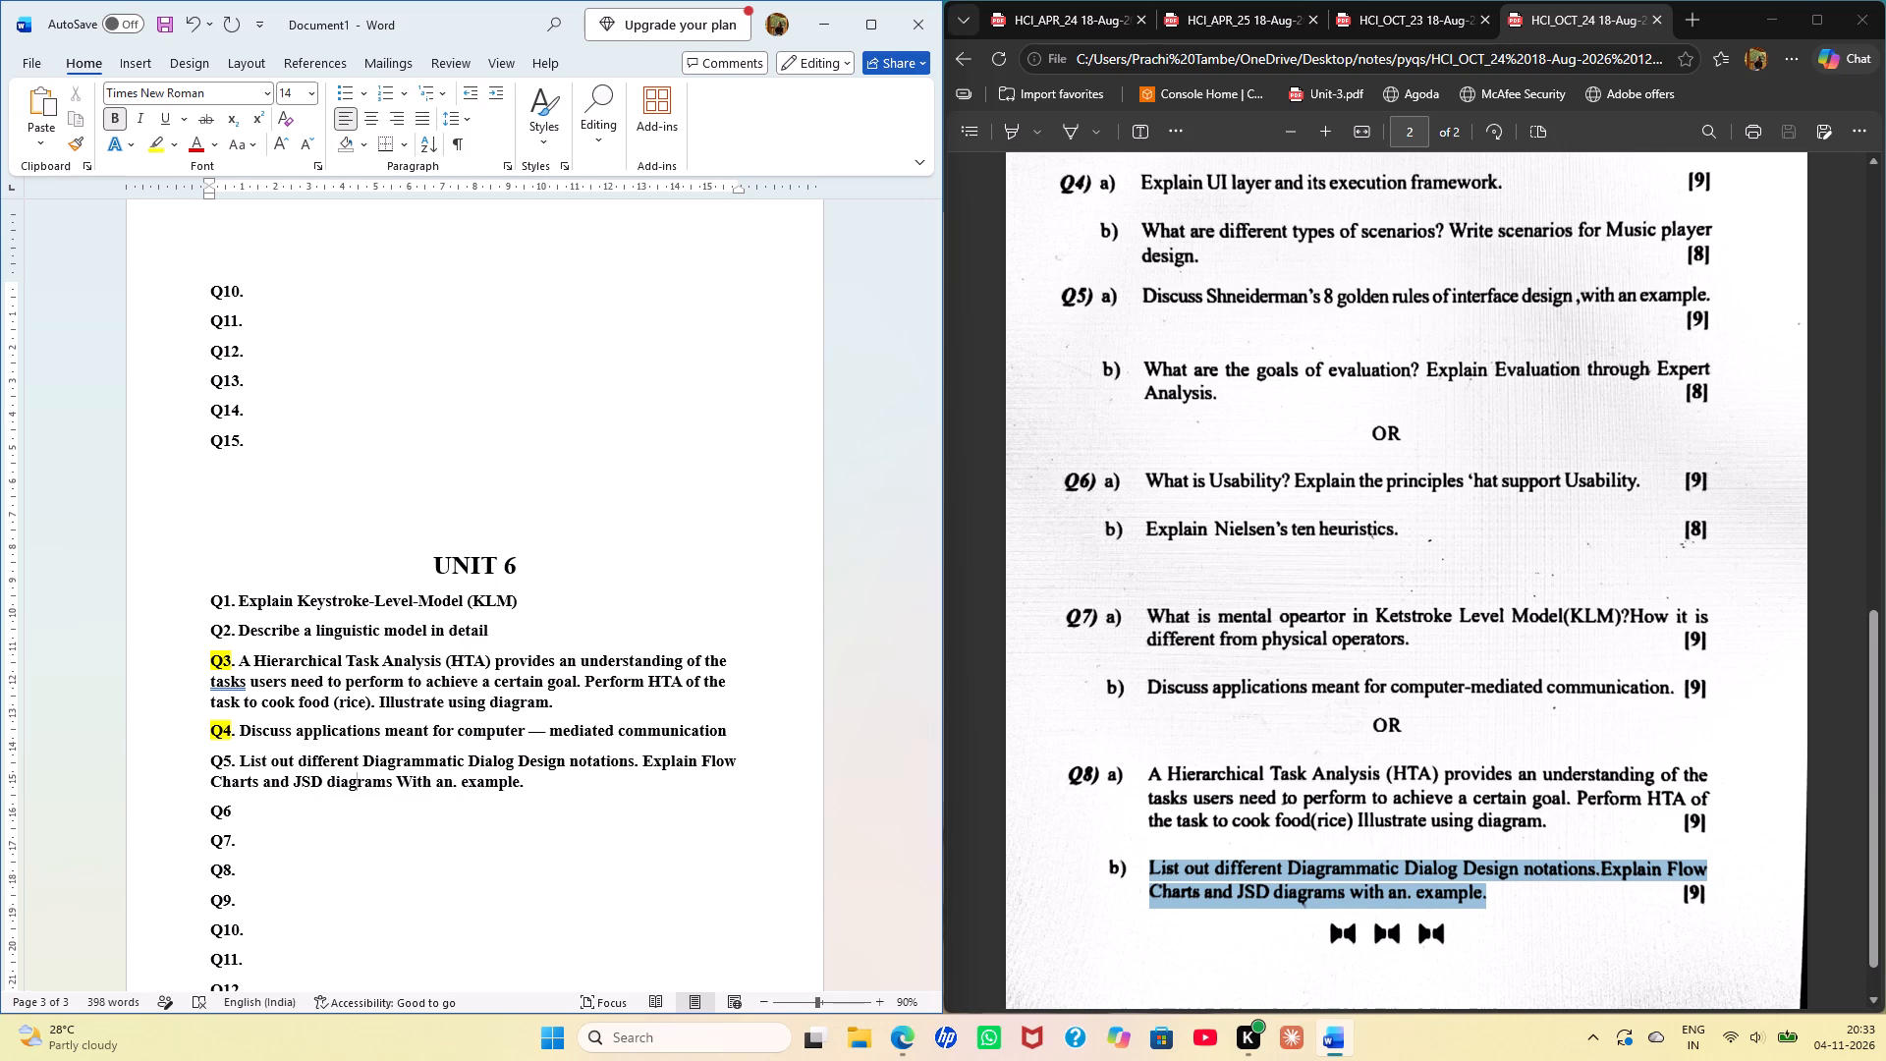
Copy the mental operator question, Q7 a), from HCI_OCT_24 in Edge into Unit 6 Q6 in Word, adding a period before it.
{"action": "left_click_drag", "start_coordinate": [1149, 607], "coordinate": [1234, 607]}
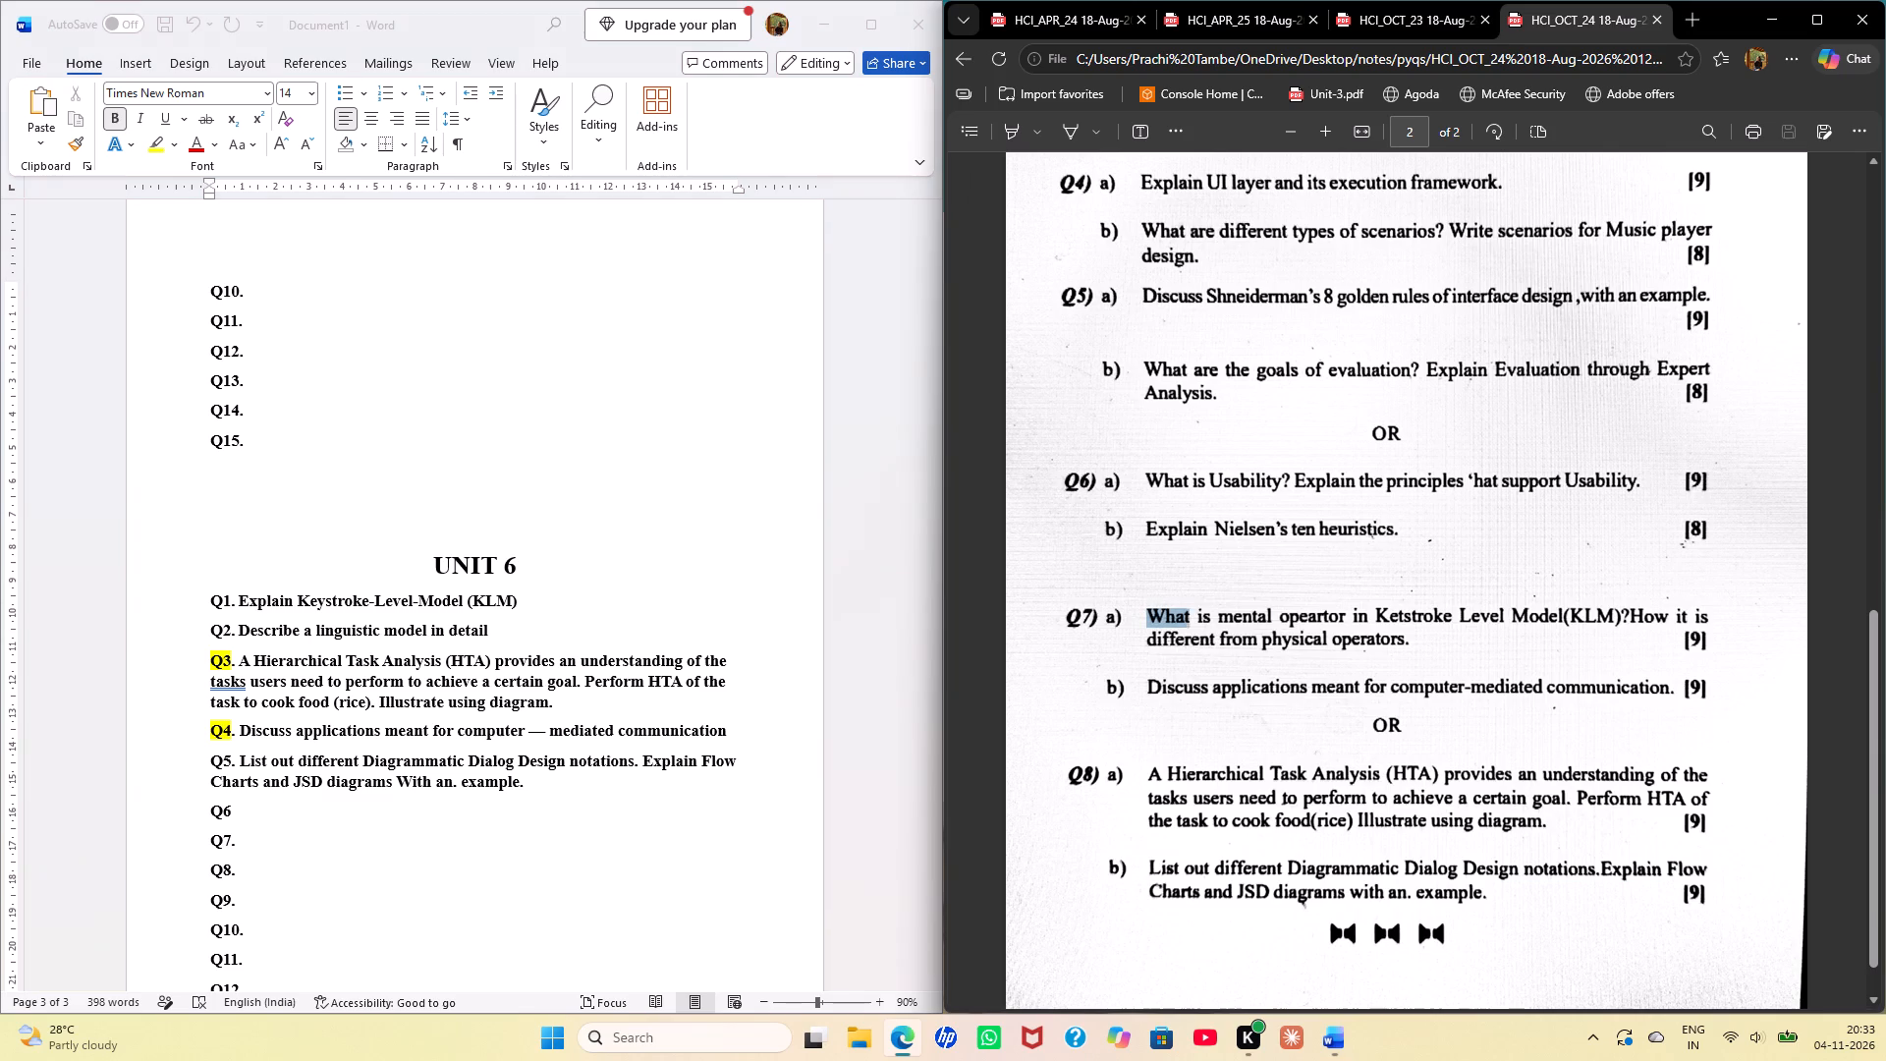
{"action": "left_click_drag", "start_coordinate": [1234, 607], "coordinate": [1422, 641]}
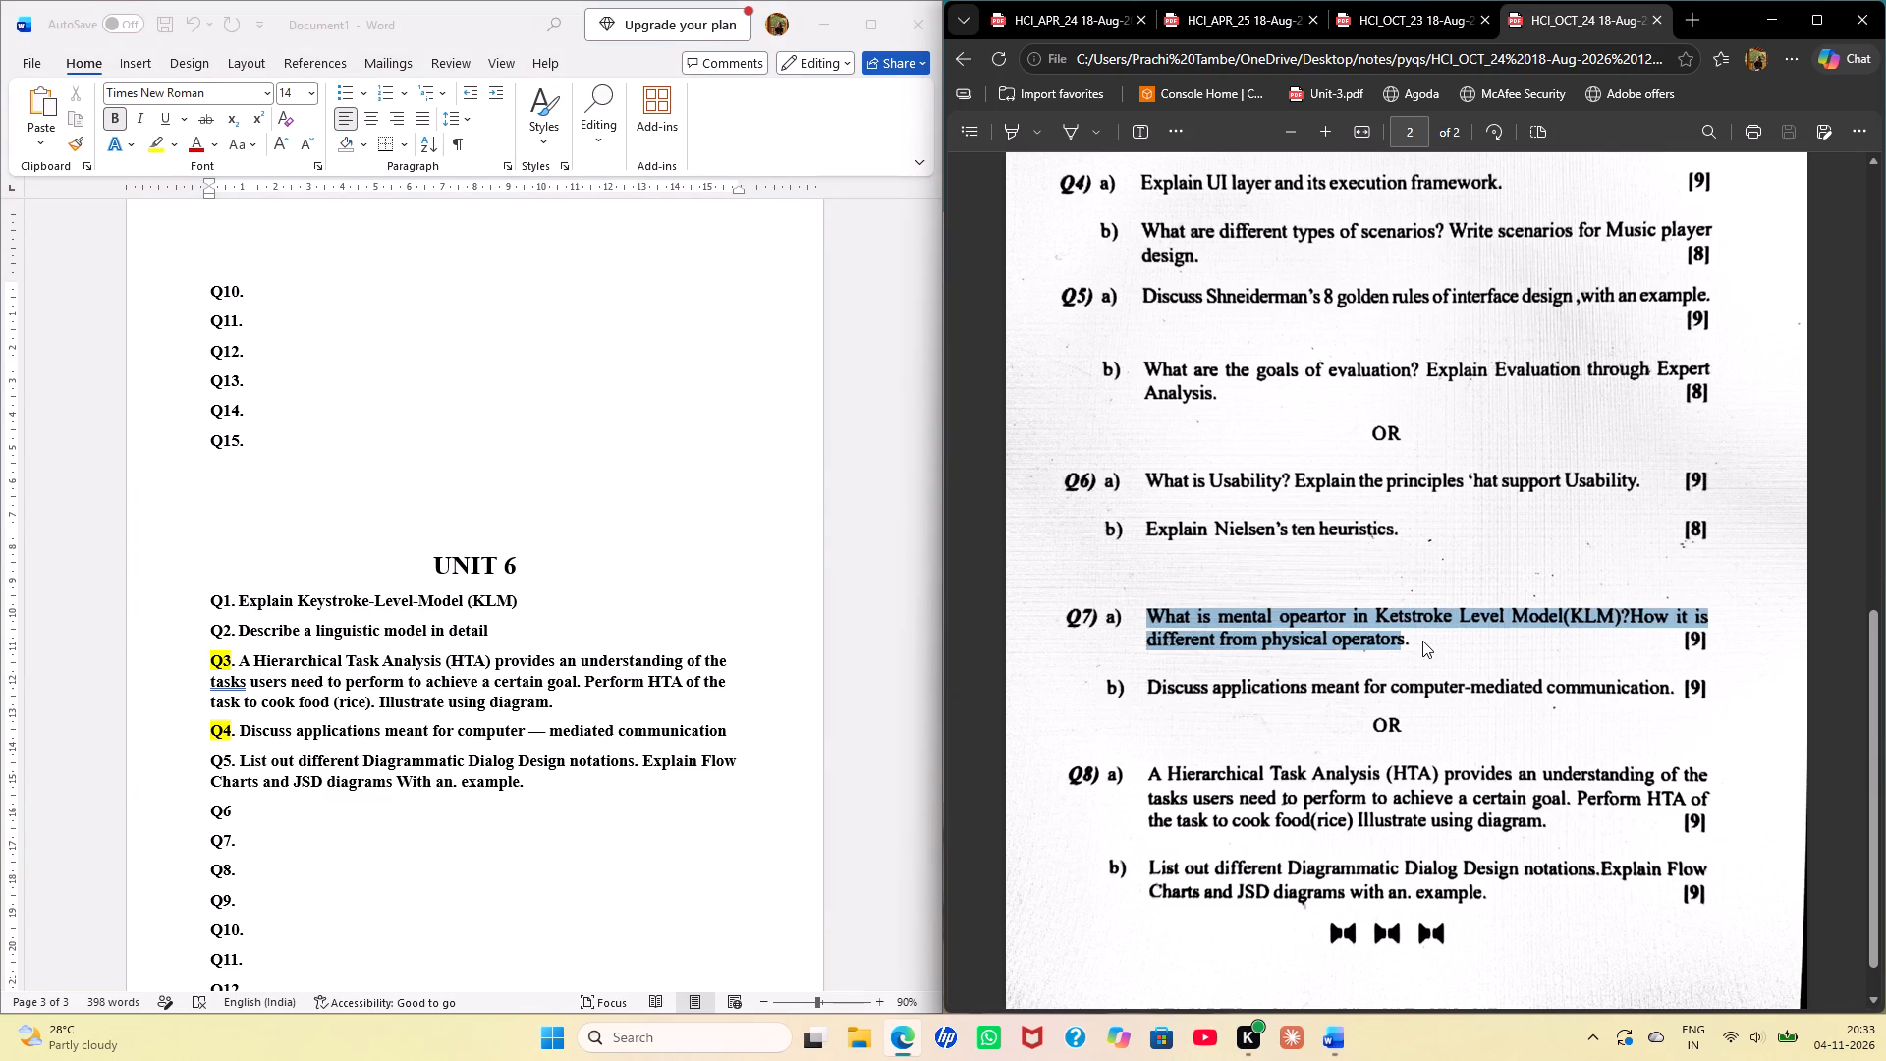
{"action": "key", "text": "ctrl+c"}
{"action": "left_click", "coordinate": [243, 810]}
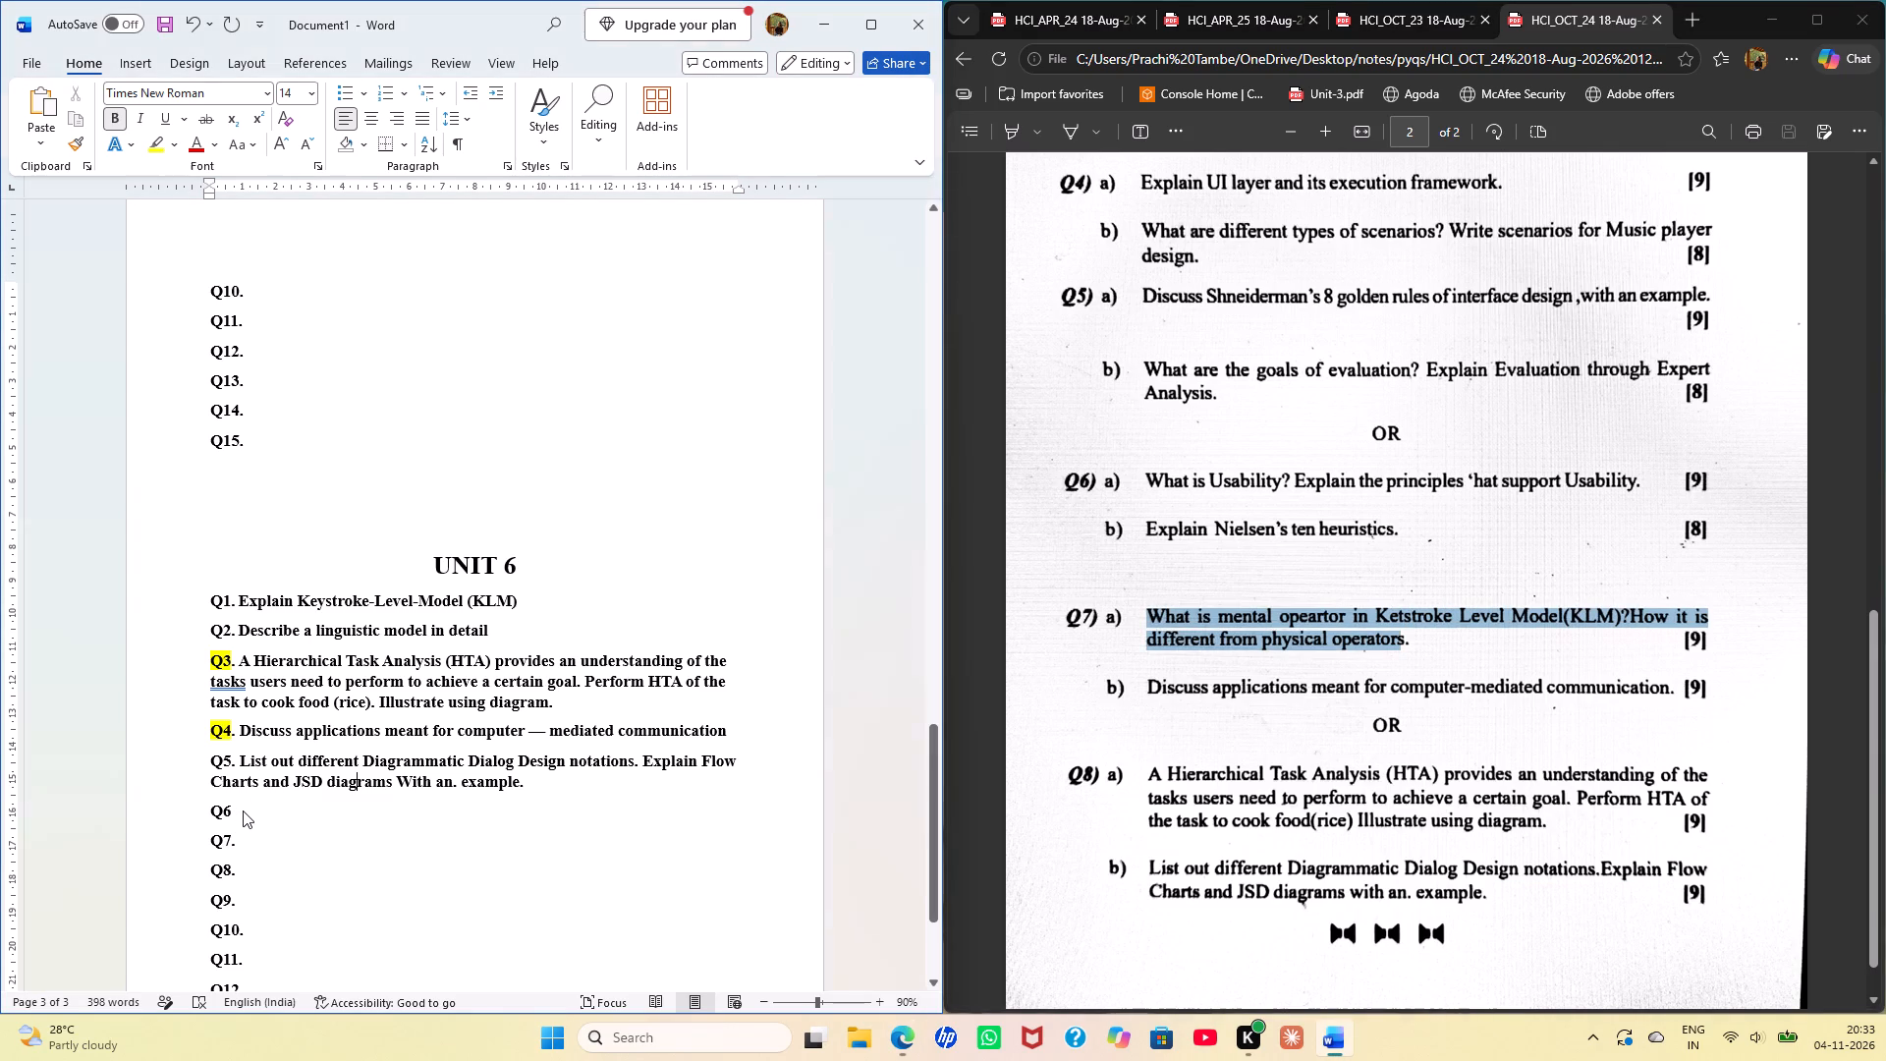
{"action": "left_click", "coordinate": [243, 810]}
{"action": "key", "text": "space"}
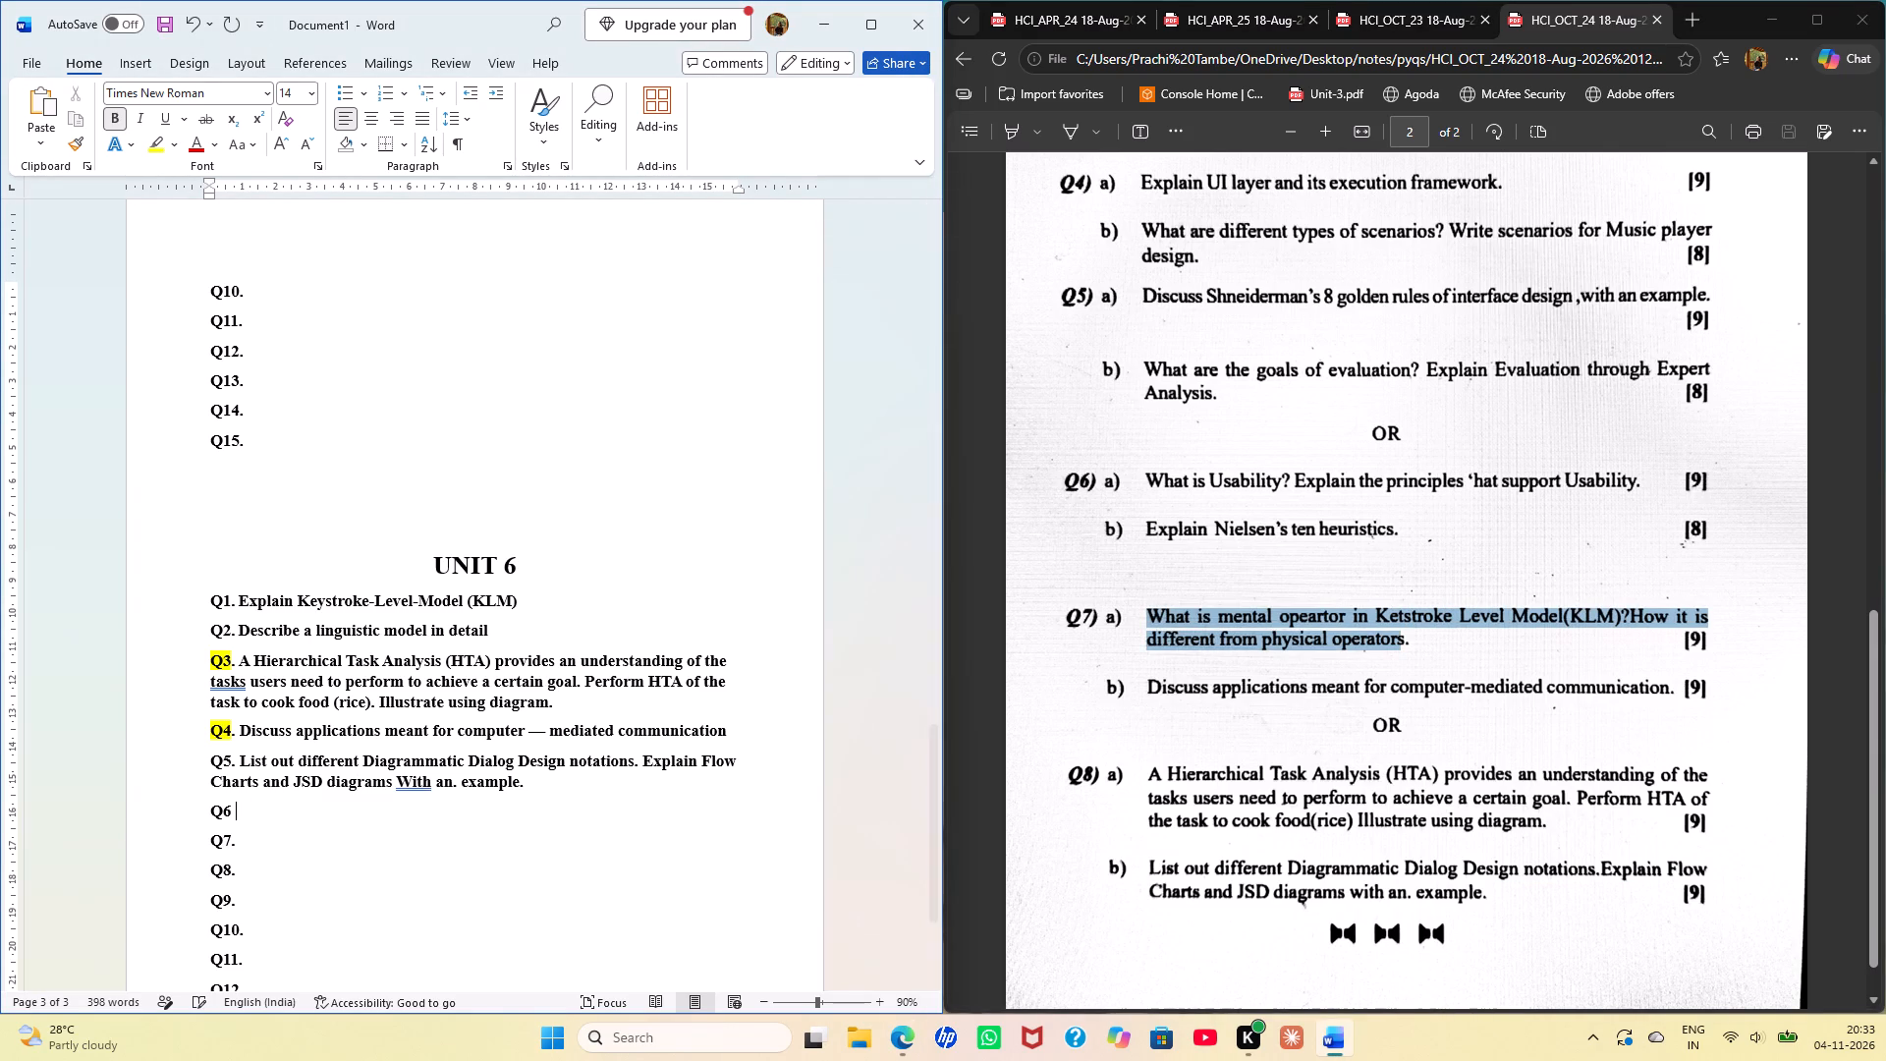
{"action": "key", "text": "ctrl+v"}
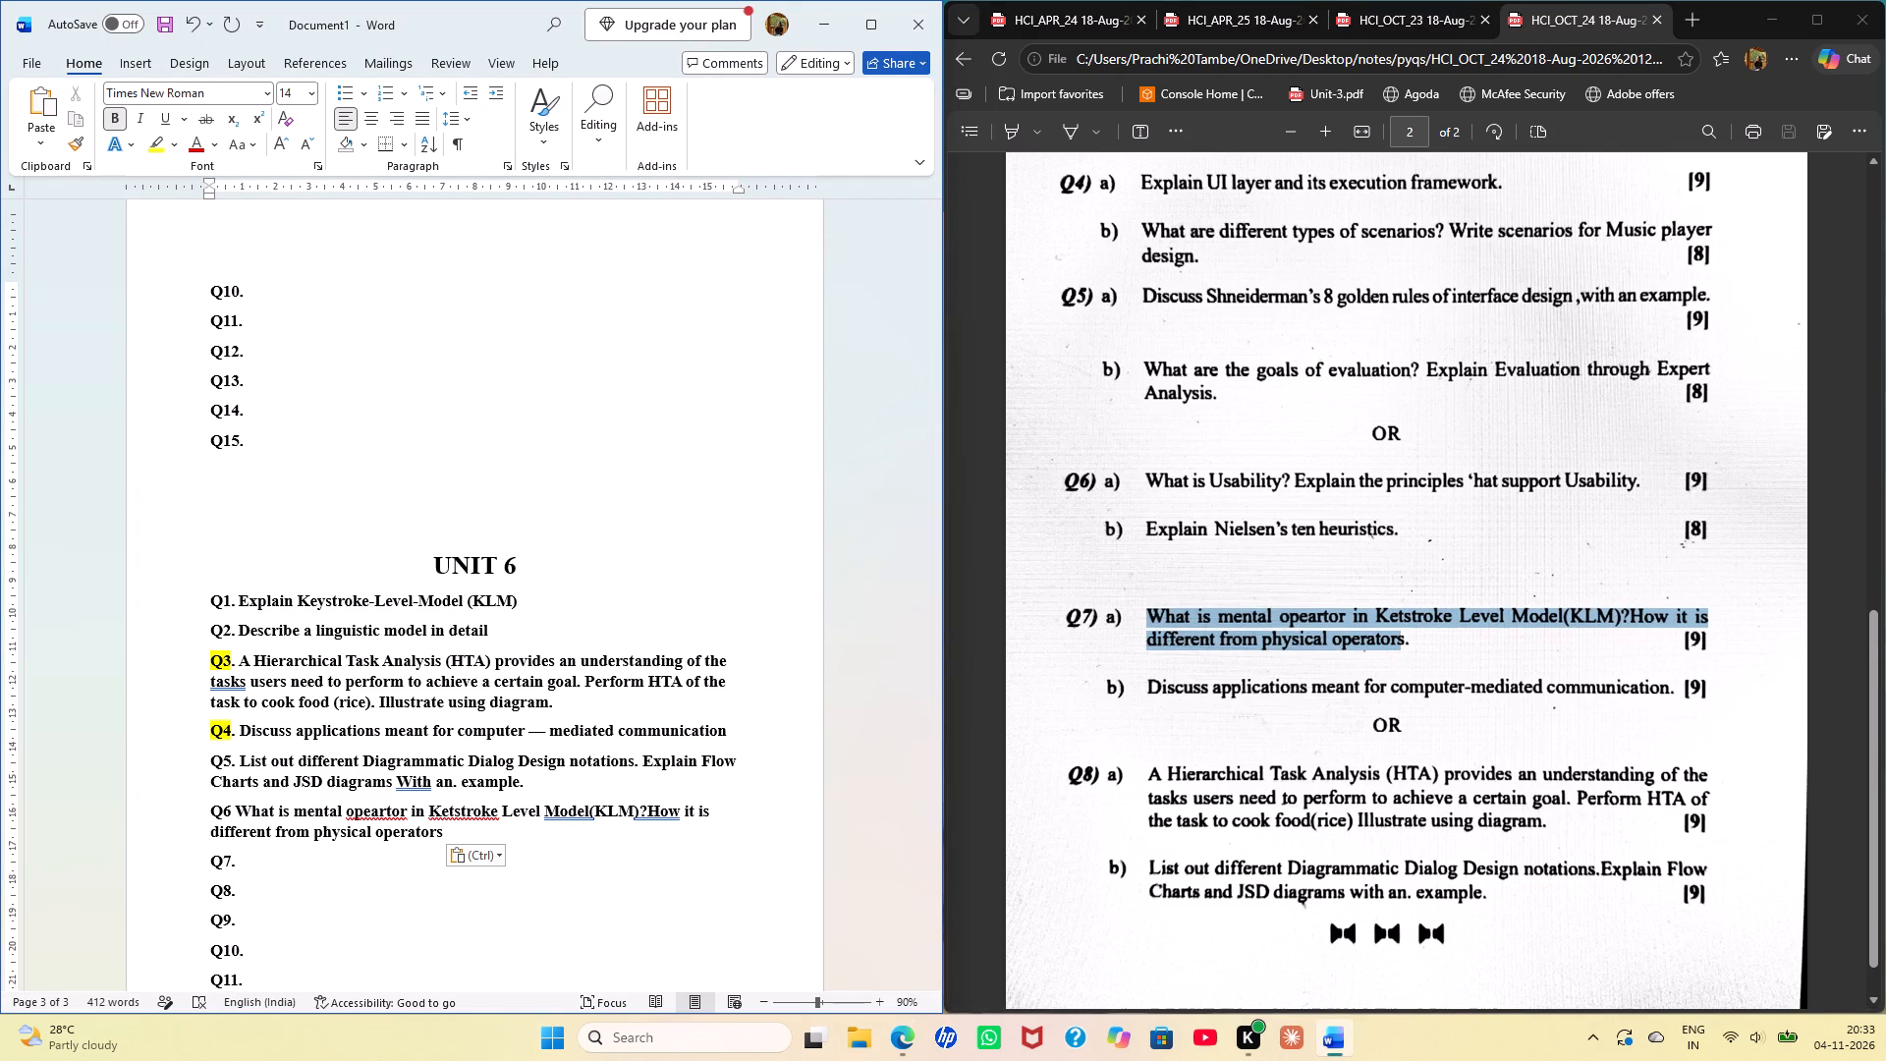
{"action": "left_click", "coordinate": [243, 810]}
{"action": "key", "text": "period"}
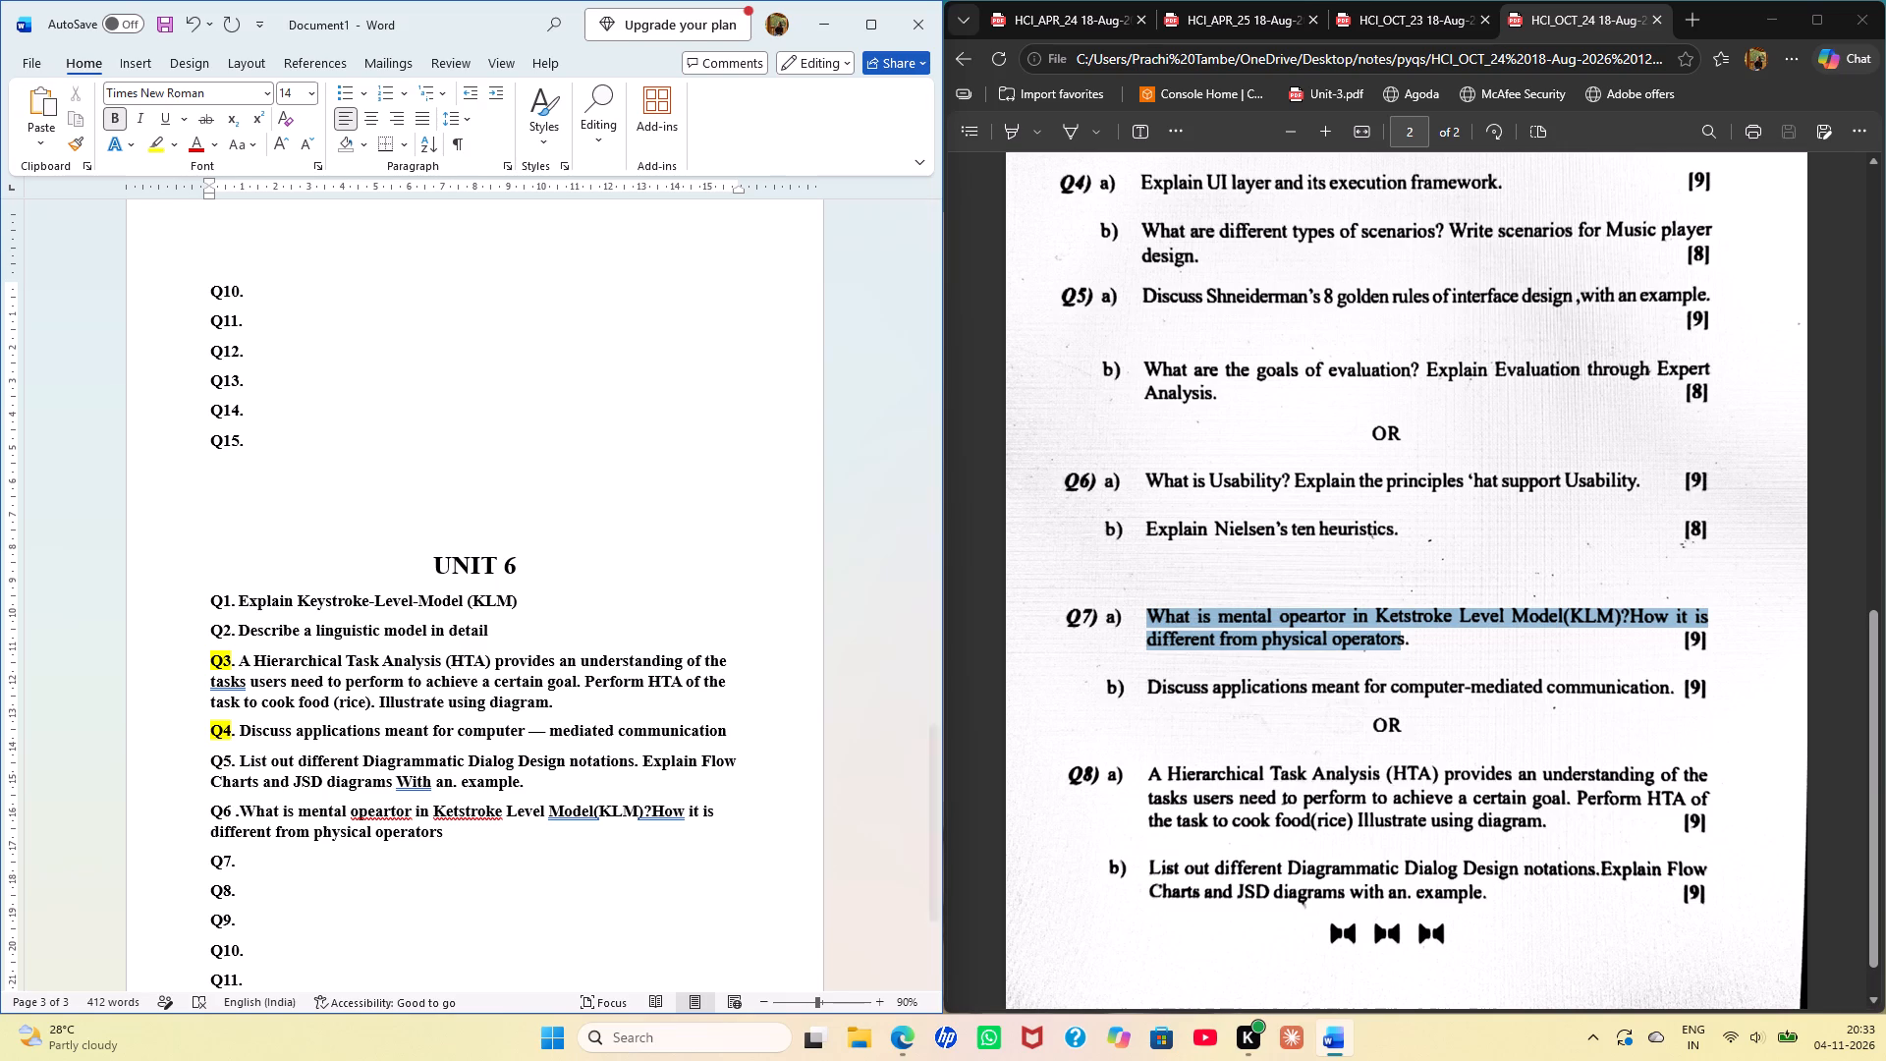
Highlight the Unit 5 labels Q3, Q1 and Q2 in yellow in Word to mark them as repeated questions.
{"action": "scroll", "coordinate": [478, 799], "scroll_direction": "up", "scroll_amount": 4}
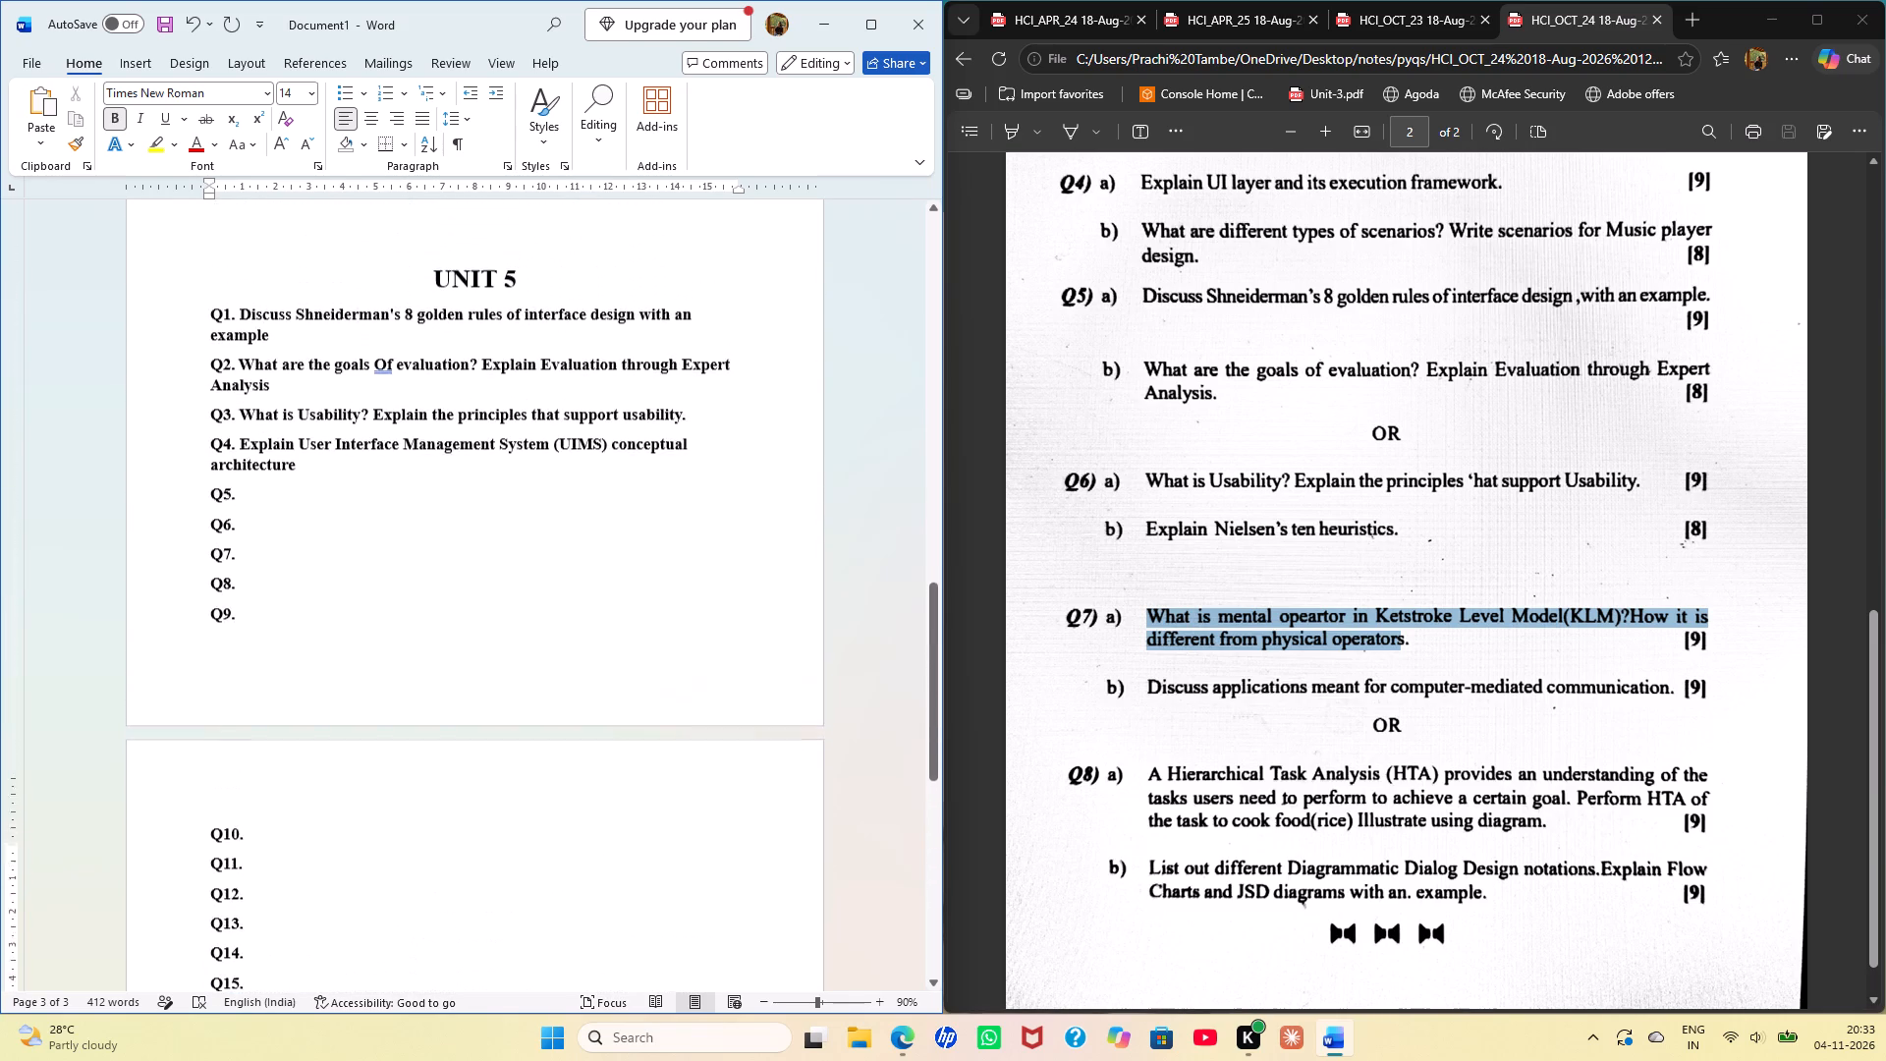
{"action": "scroll", "coordinate": [478, 799], "scroll_direction": "up", "scroll_amount": 2}
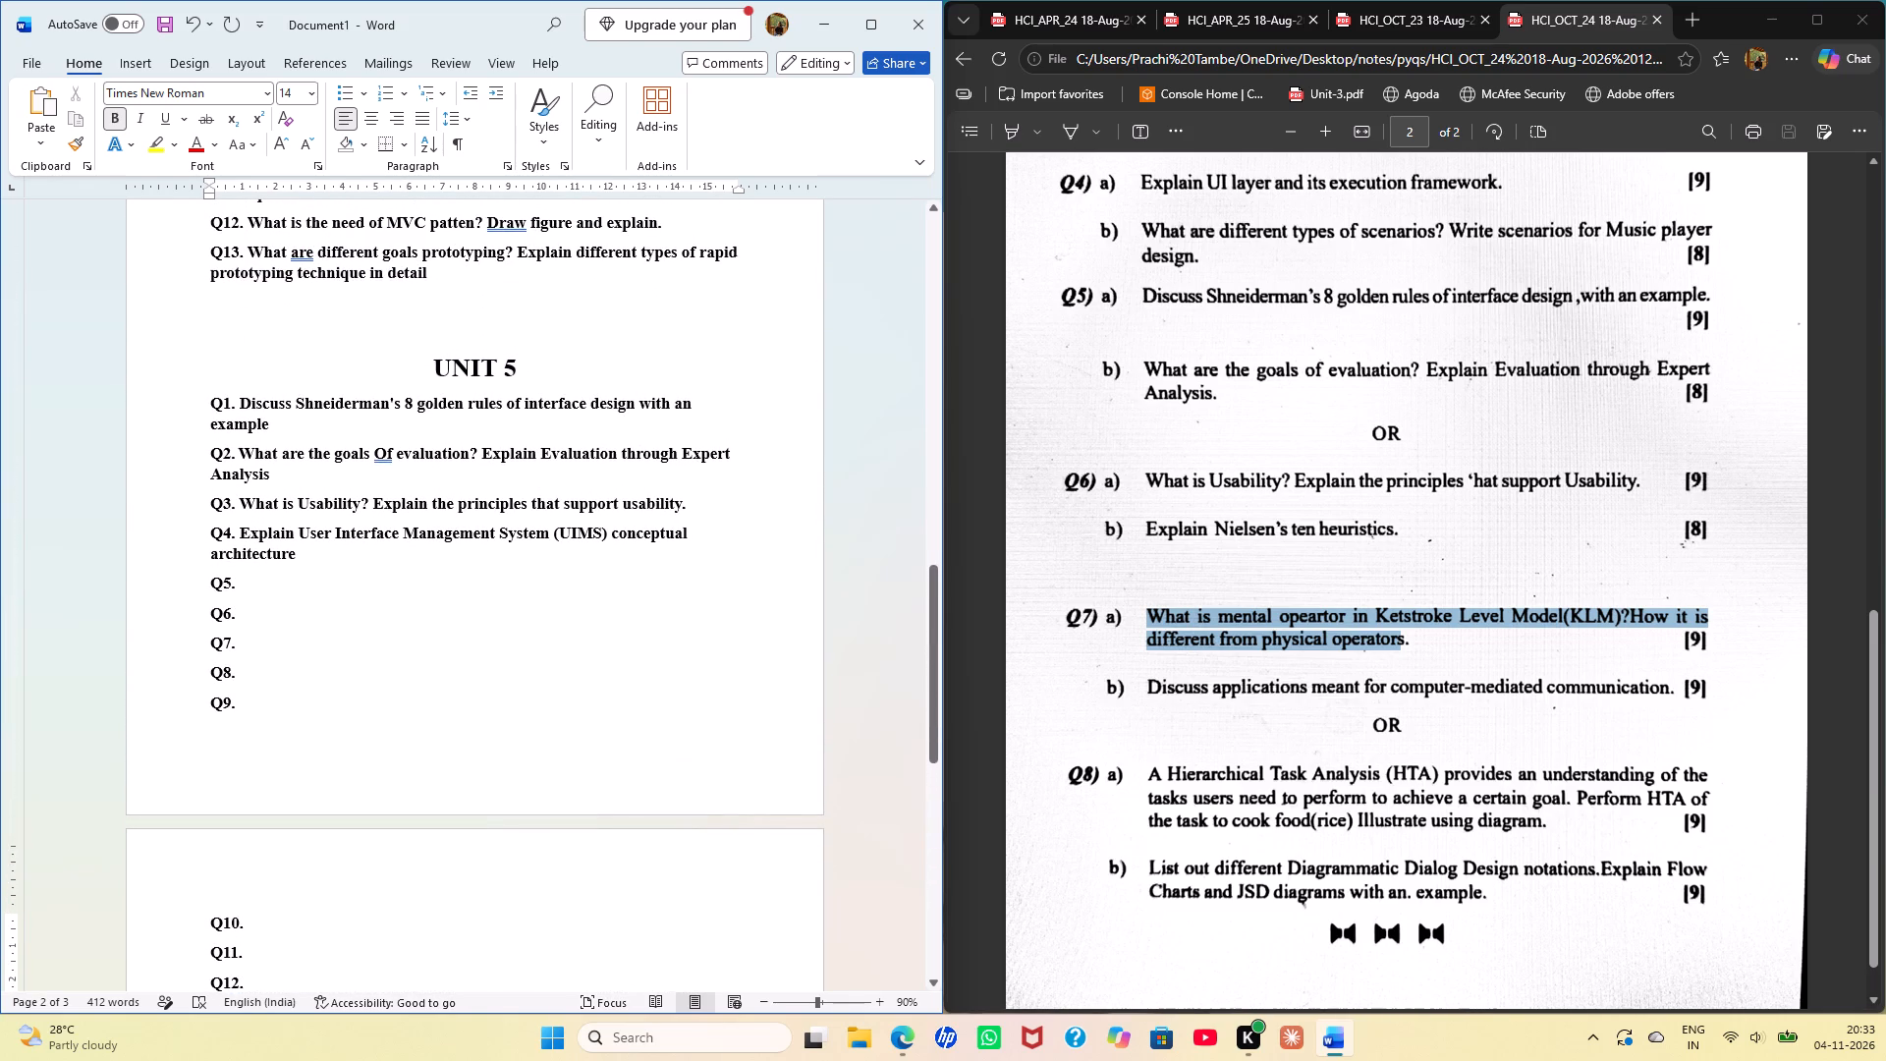
{"action": "left_click_drag", "start_coordinate": [208, 495], "coordinate": [233, 497]}
{"action": "left_click", "coordinate": [319, 461]}
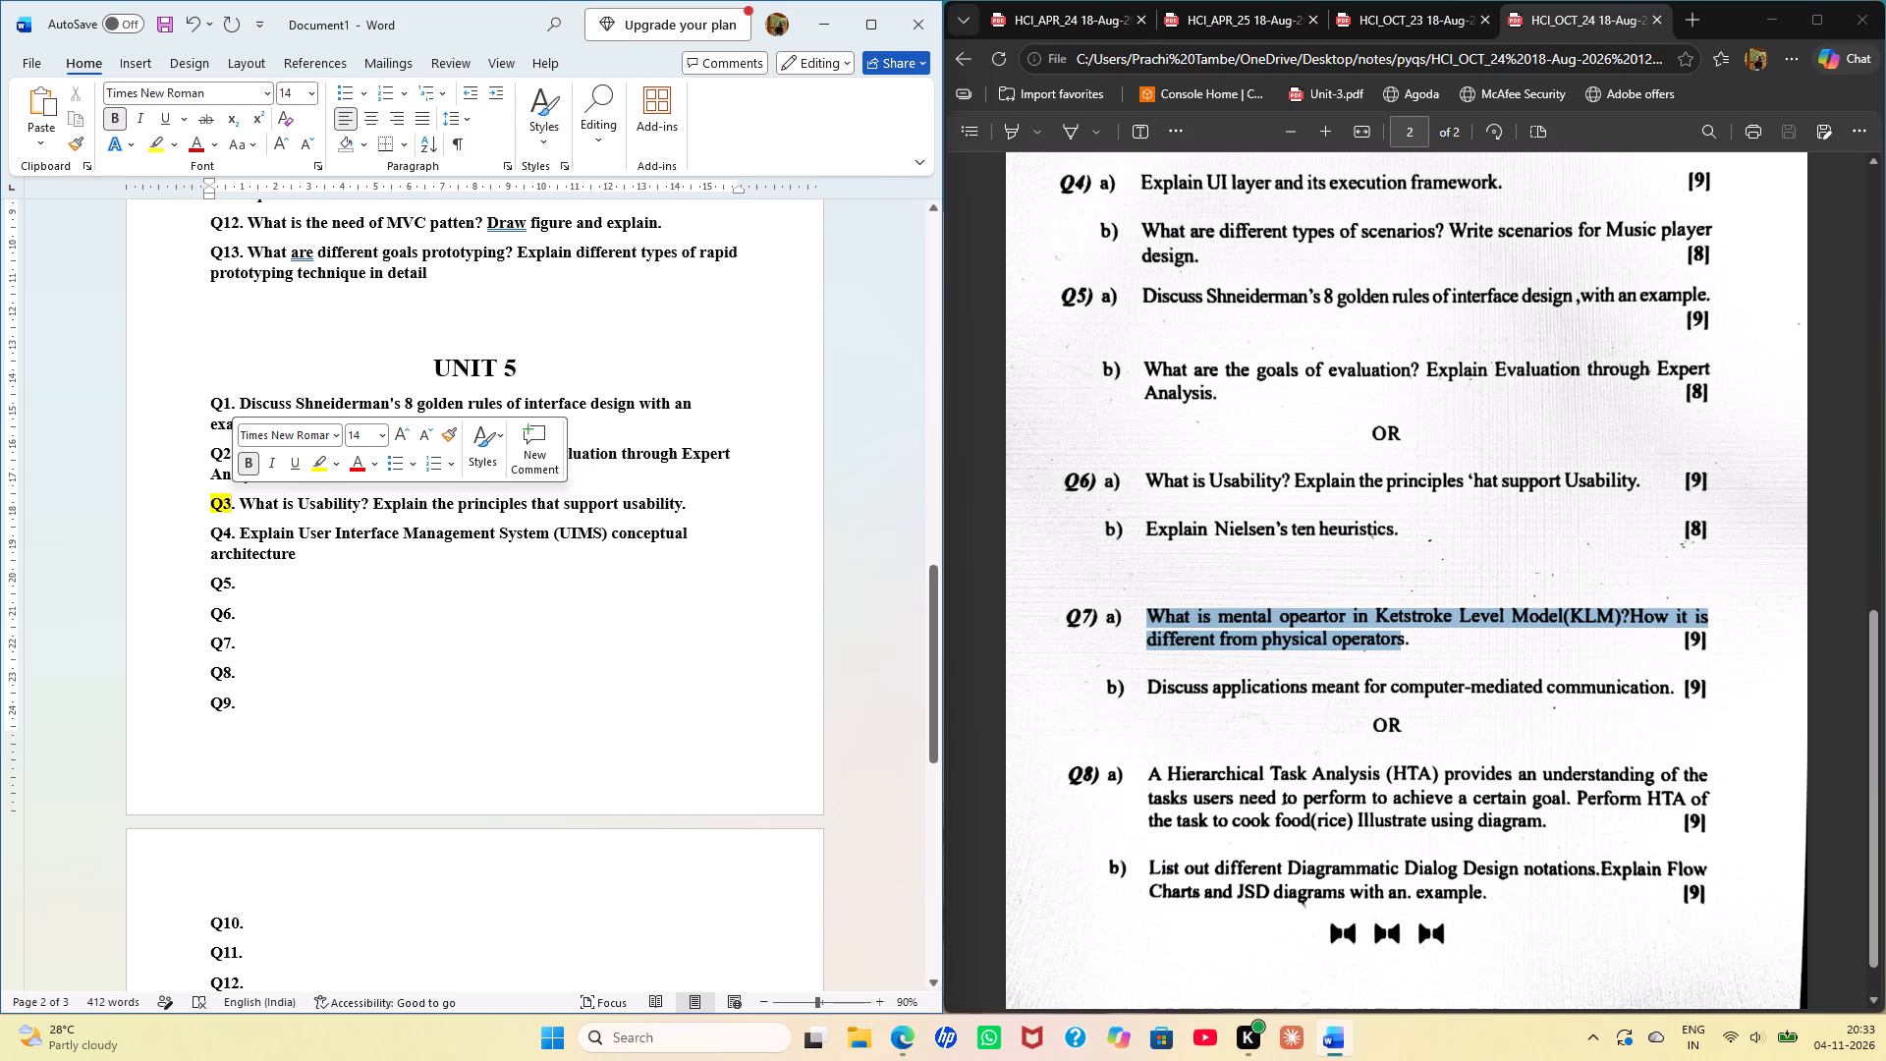
{"action": "left_click_drag", "start_coordinate": [206, 401], "coordinate": [234, 406]}
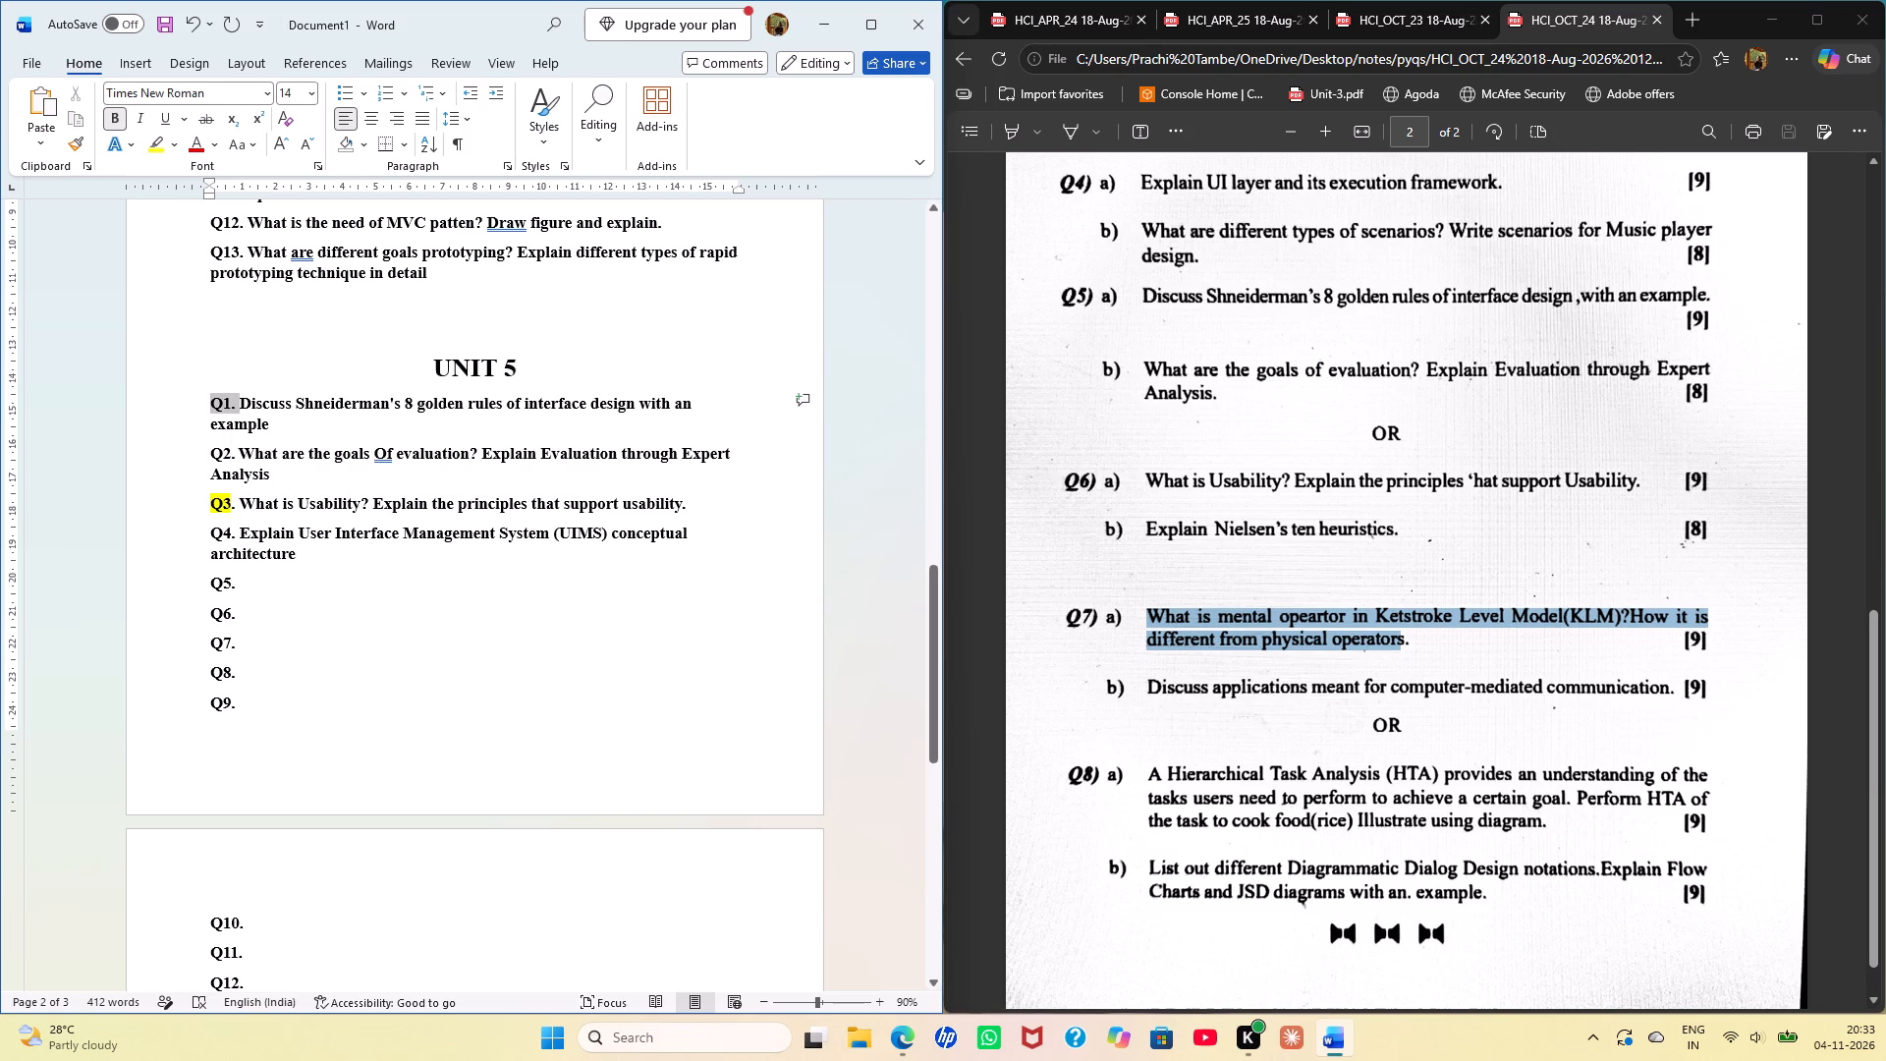
{"action": "left_click_drag", "start_coordinate": [234, 406], "coordinate": [232, 406]}
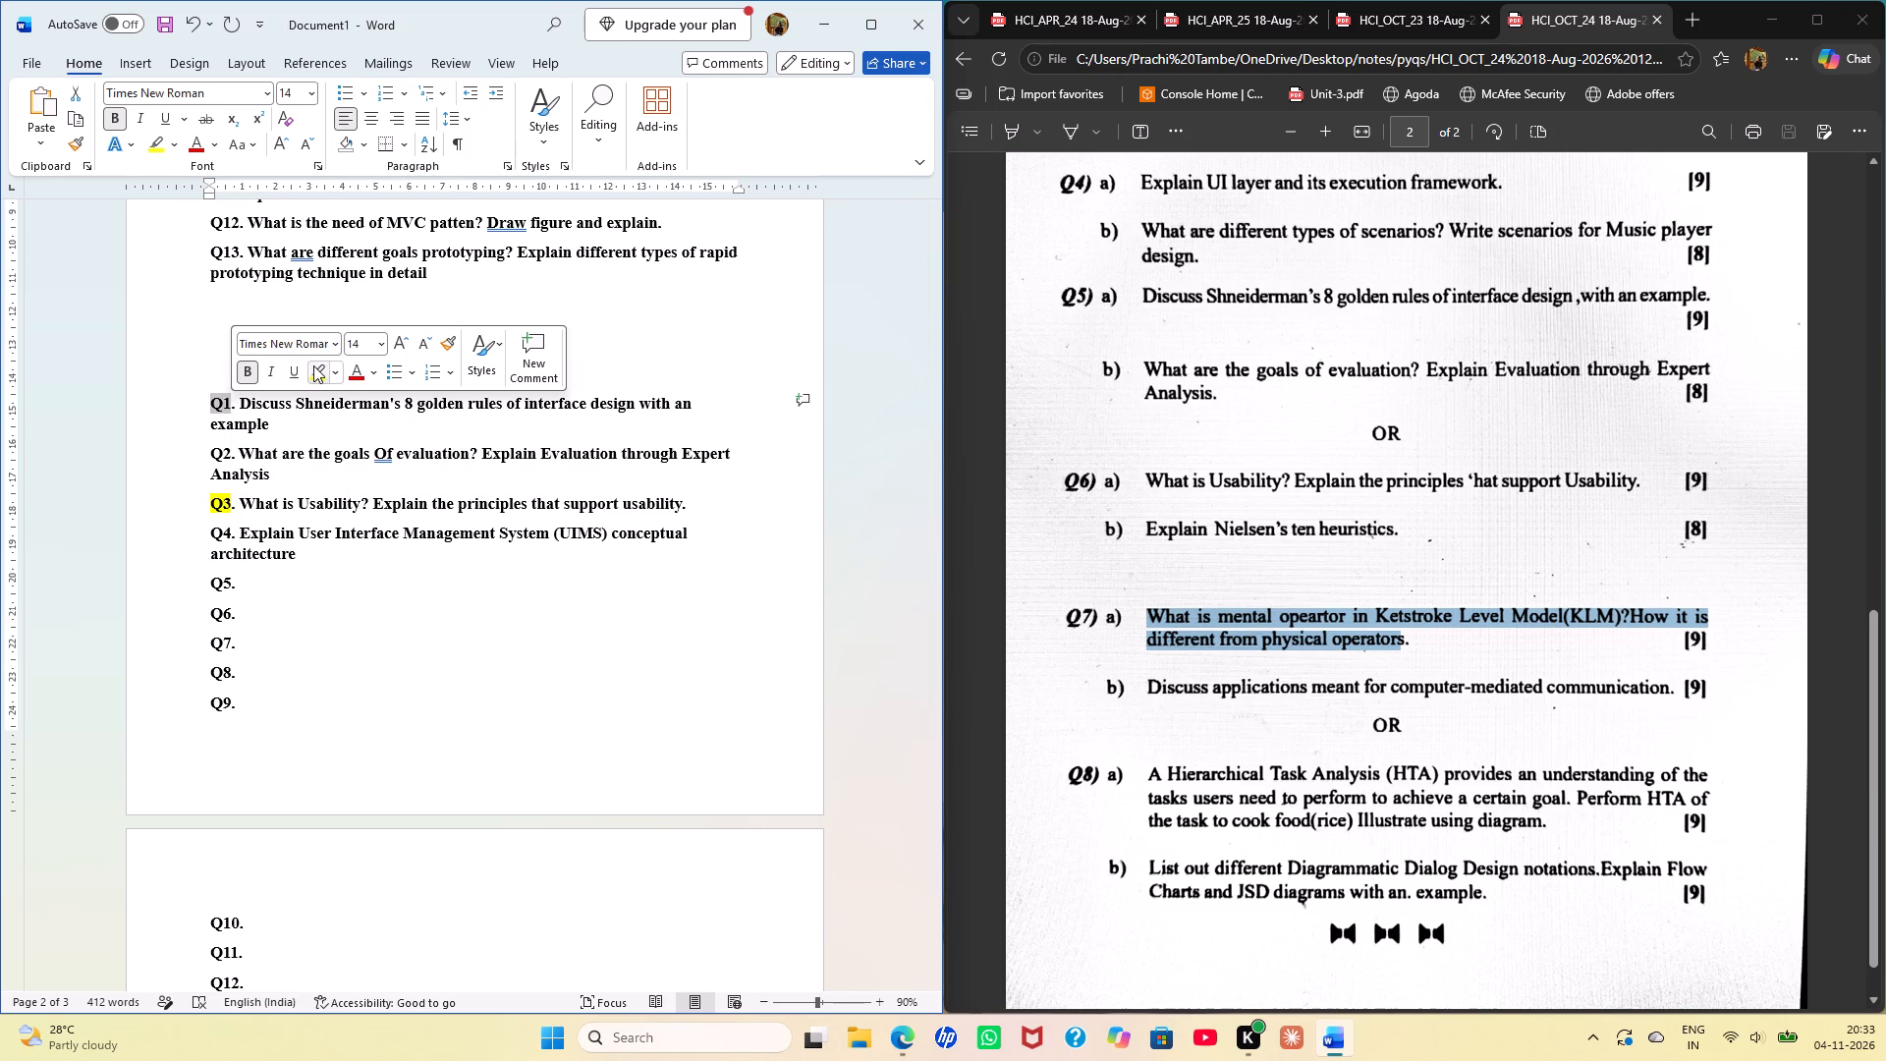
{"action": "left_click", "coordinate": [313, 365]}
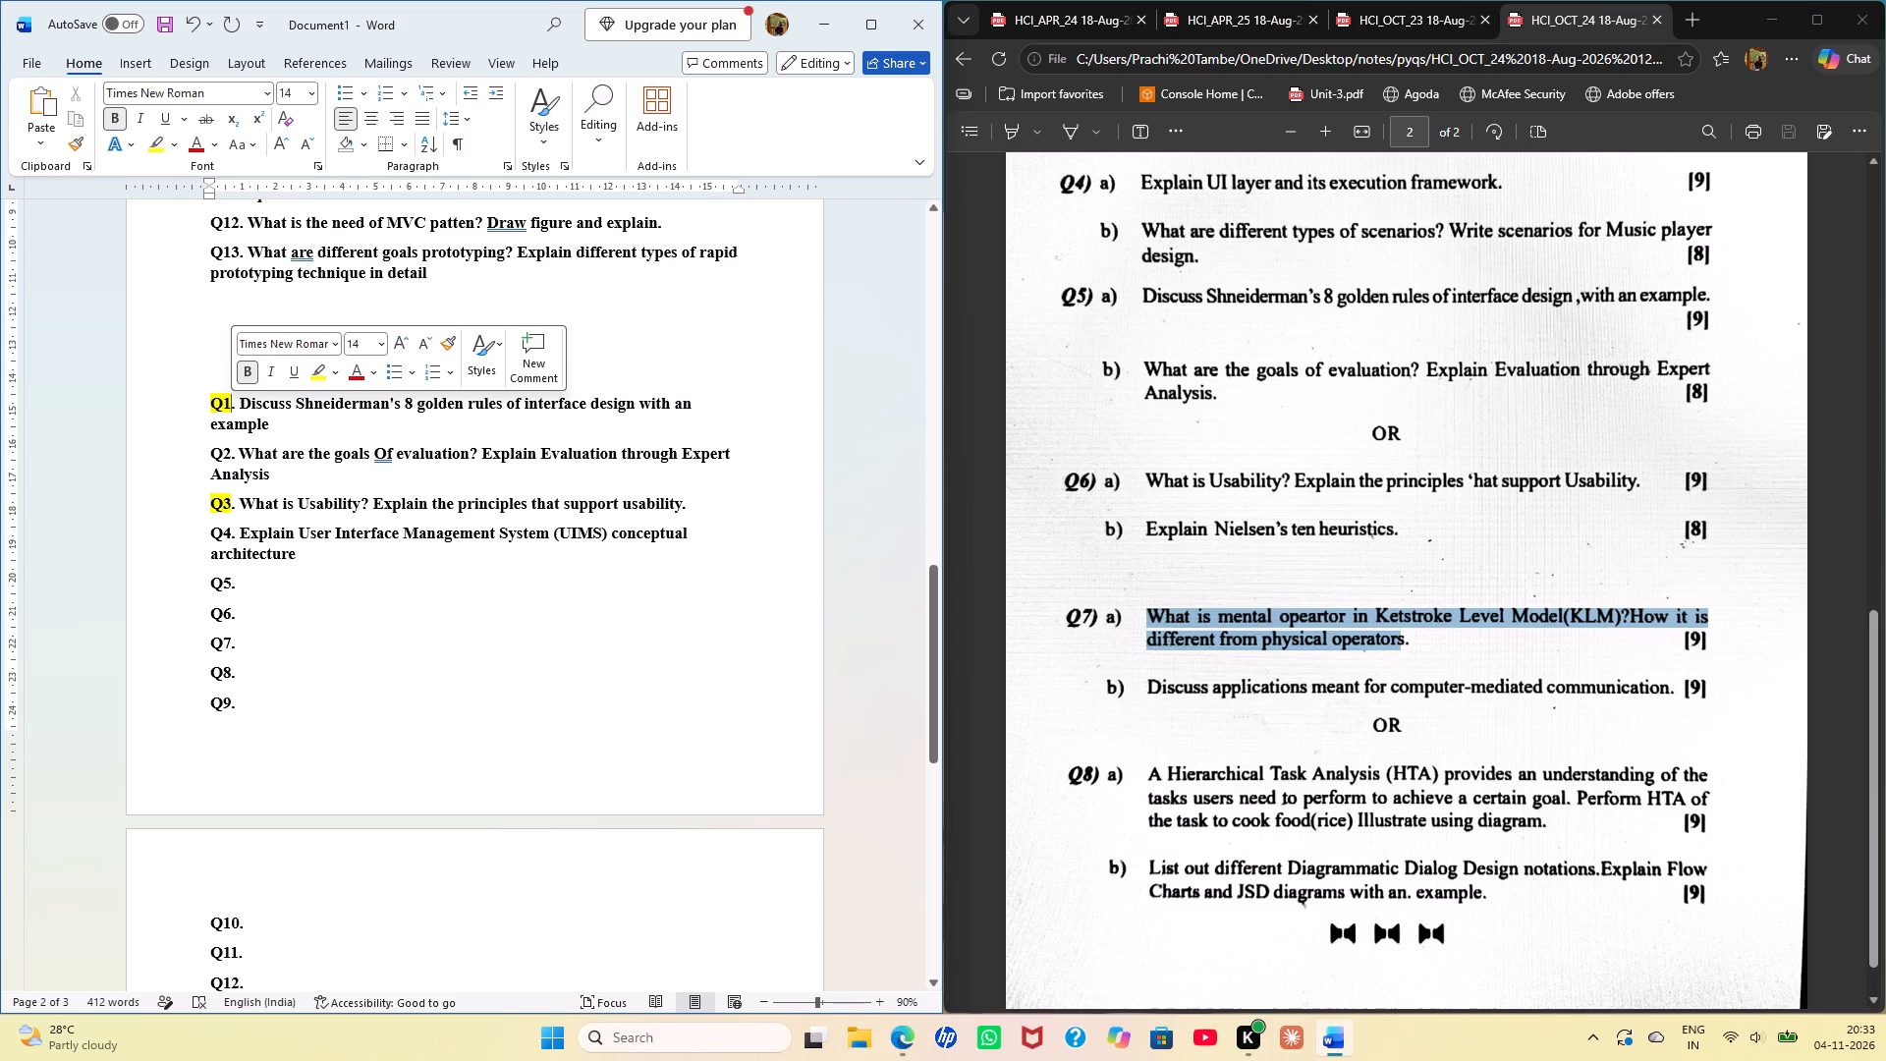
{"action": "left_click_drag", "start_coordinate": [211, 441], "coordinate": [228, 446]}
{"action": "left_click", "coordinate": [228, 446]}
{"action": "left_click_drag", "start_coordinate": [230, 449], "coordinate": [209, 450]}
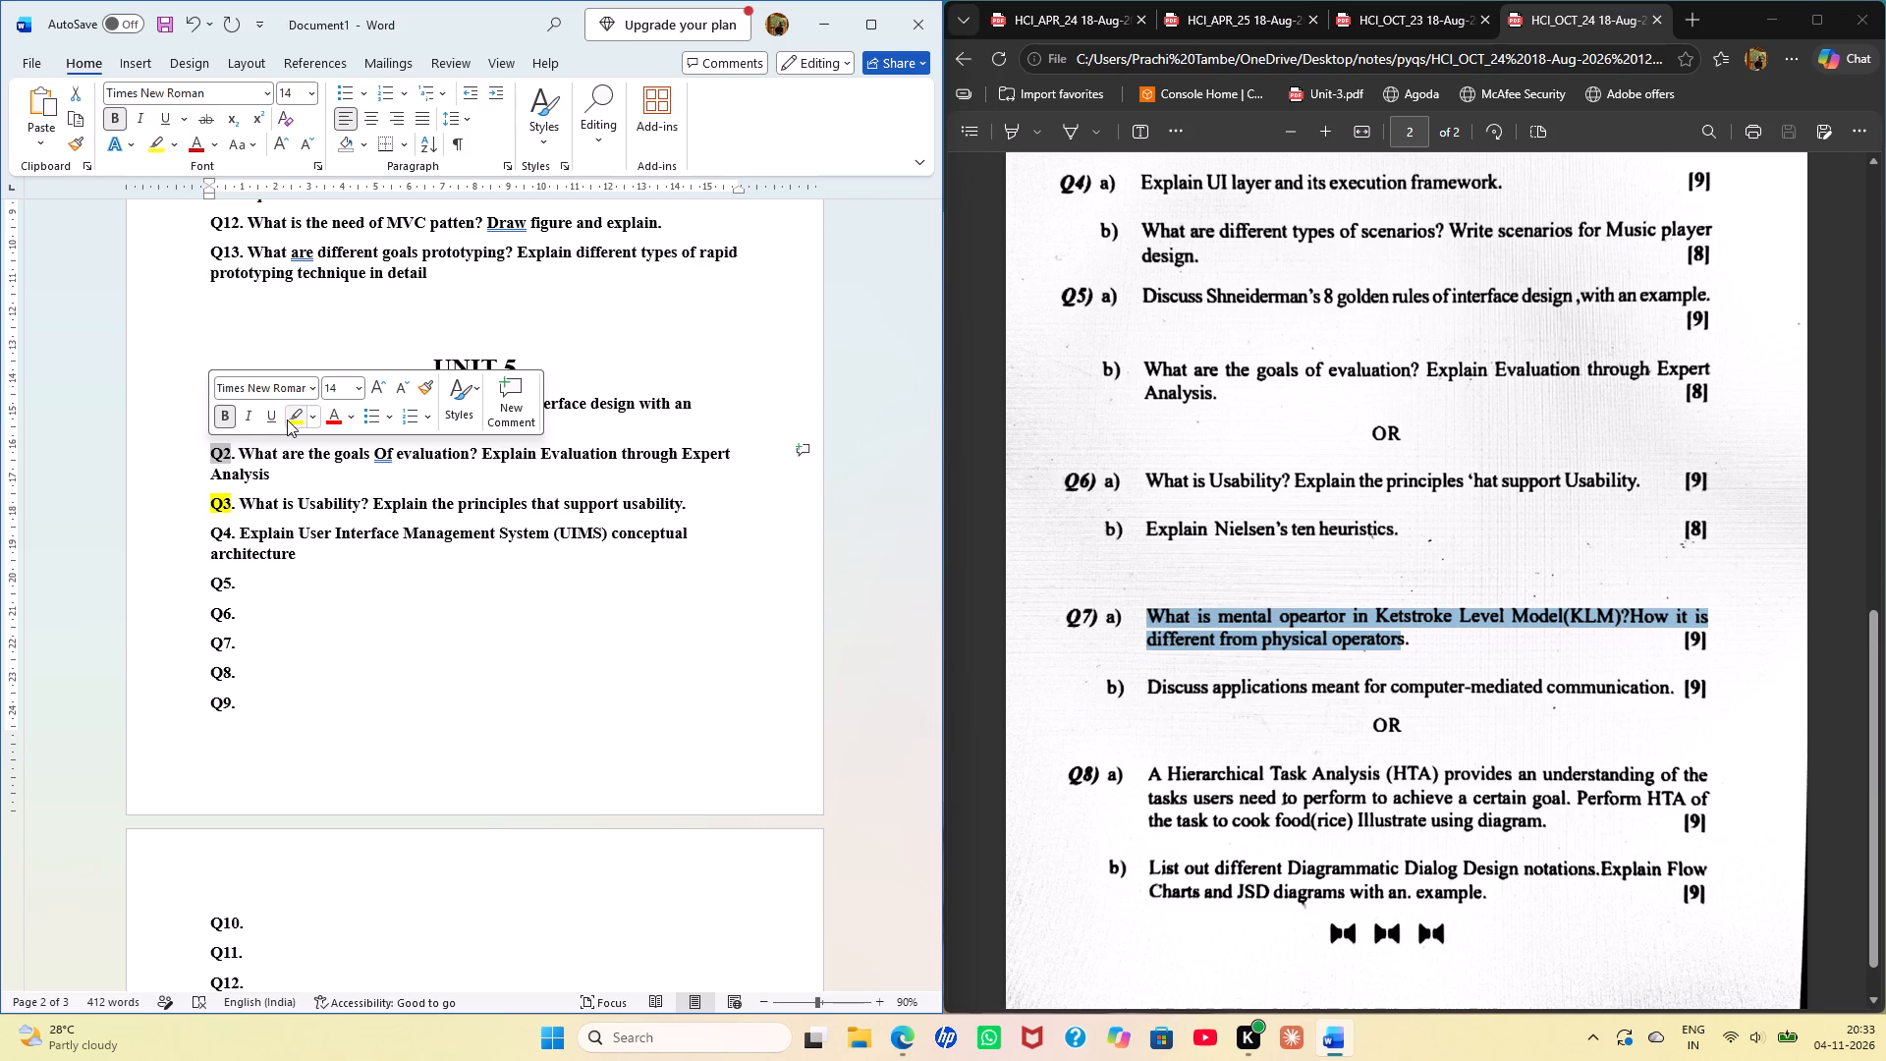
{"action": "left_click", "coordinate": [287, 419]}
Copy the Nielsen's ten heuristics question, Q6 b), from HCI_OCT_24 in Edge into Unit 5 Q5. in Word.
{"action": "left_click_drag", "start_coordinate": [1144, 524], "coordinate": [1406, 529]}
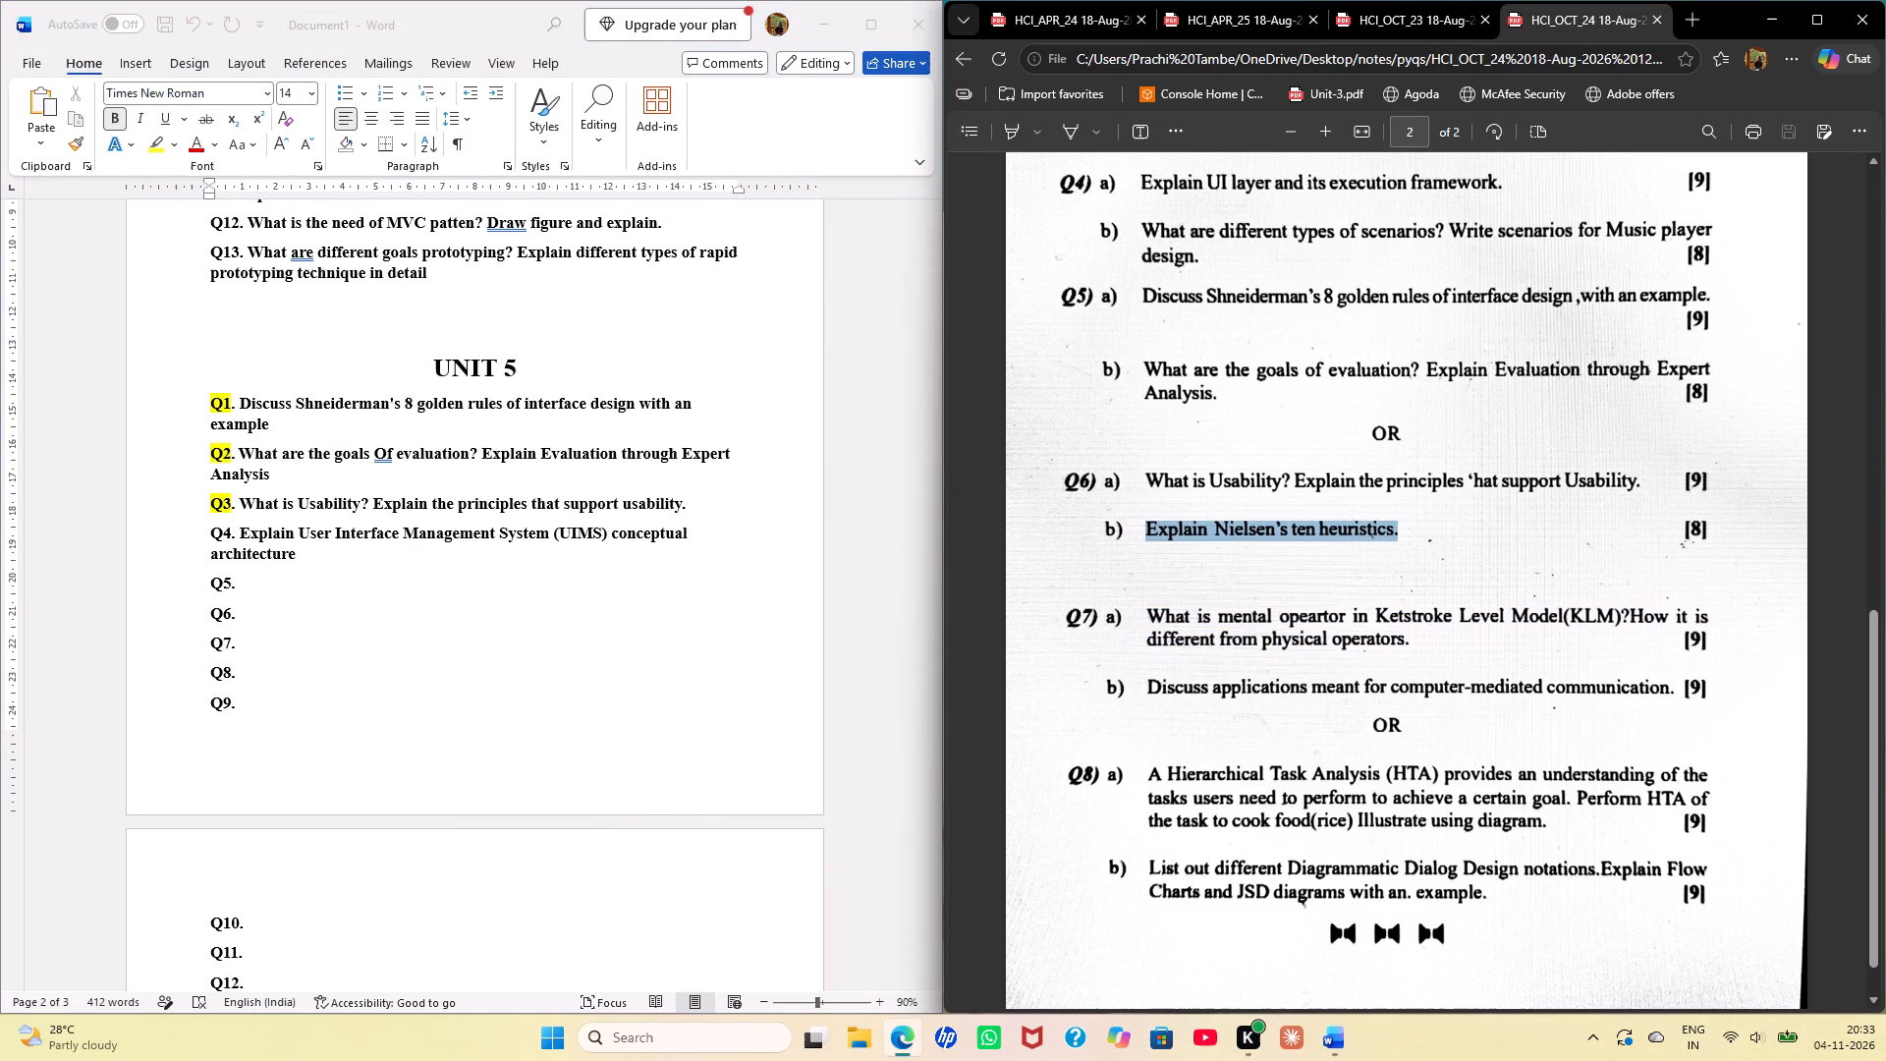
{"action": "key", "text": "ctrl+c"}
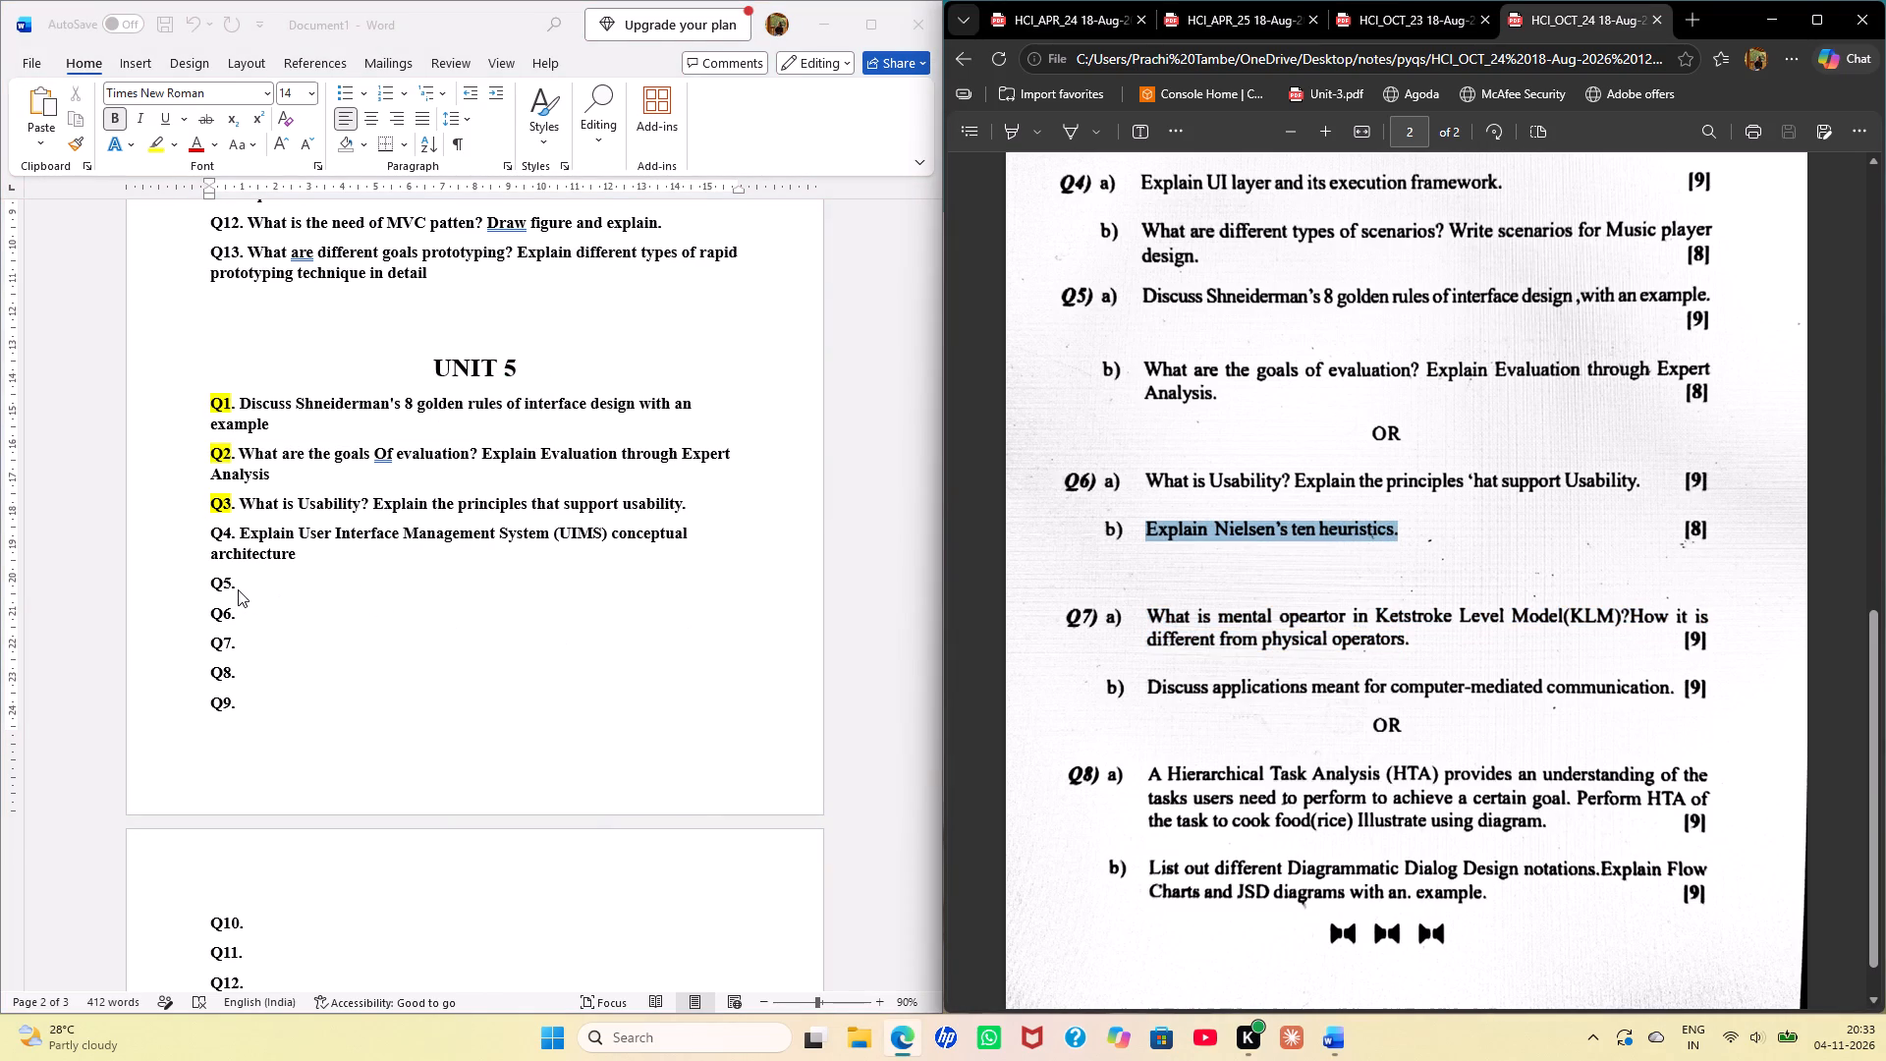
{"action": "left_click", "coordinate": [238, 589]}
{"action": "left_click", "coordinate": [253, 584]}
{"action": "key", "text": "space"}
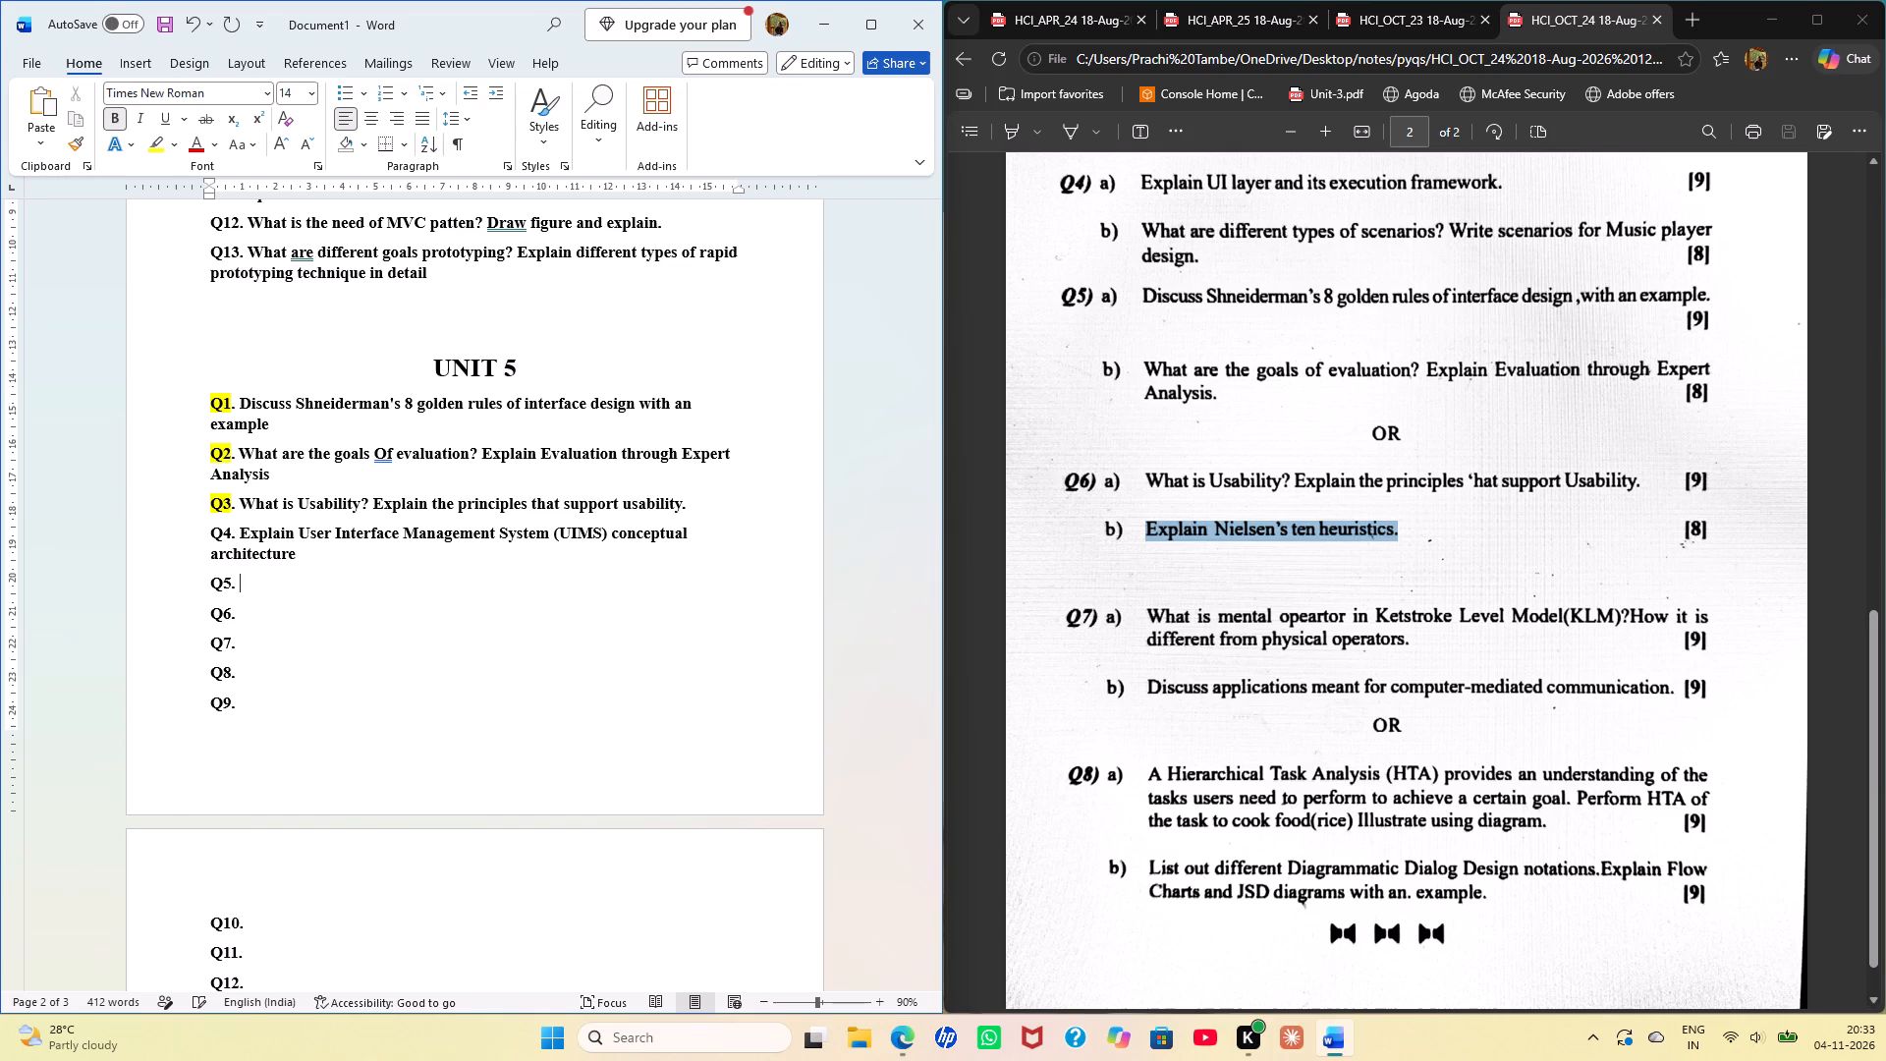
{"action": "key", "text": "ctrl+v"}
Compare the HCI_OCT_23 paper in Edge with the Word list and highlight the Unit 6 labels Q5 and Q1 in yellow.
{"action": "scroll", "coordinate": [1457, 650], "scroll_direction": "down", "scroll_amount": 1}
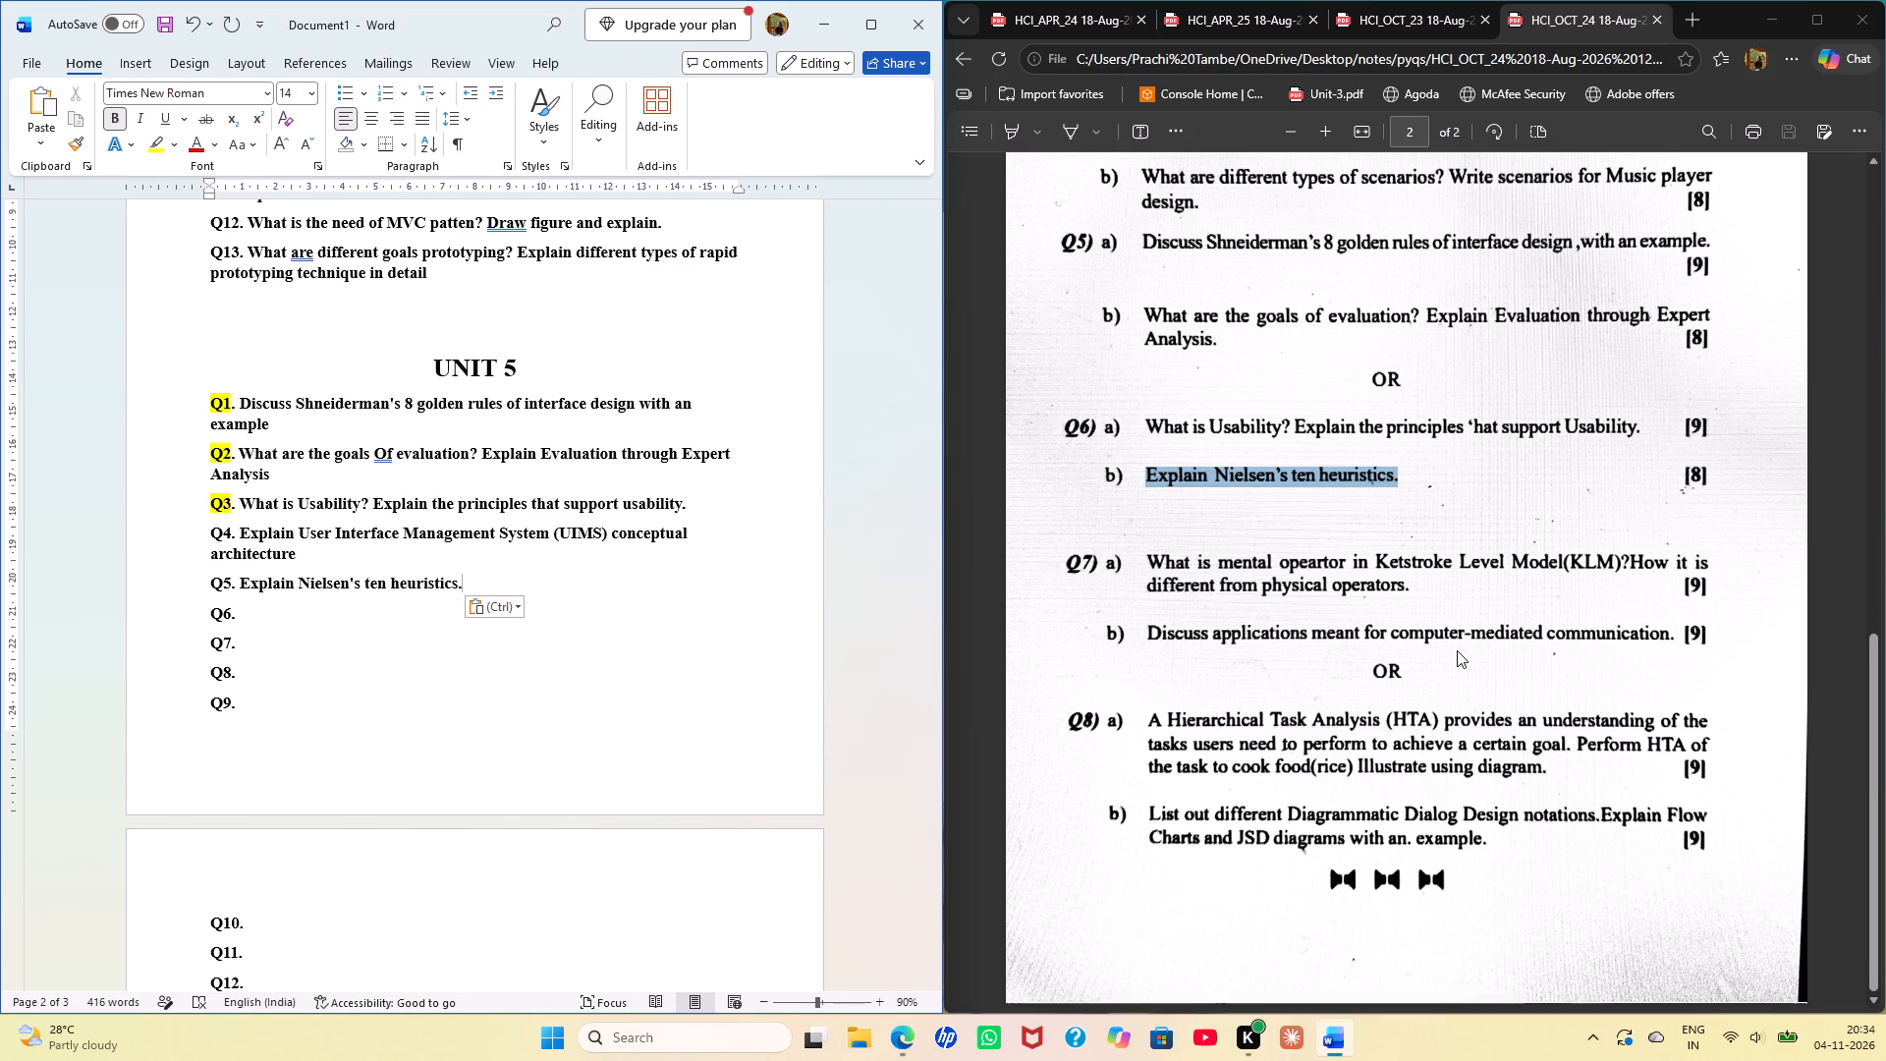
{"action": "scroll", "coordinate": [1457, 650], "scroll_direction": "down", "scroll_amount": 1}
{"action": "left_click", "coordinate": [1399, 16]}
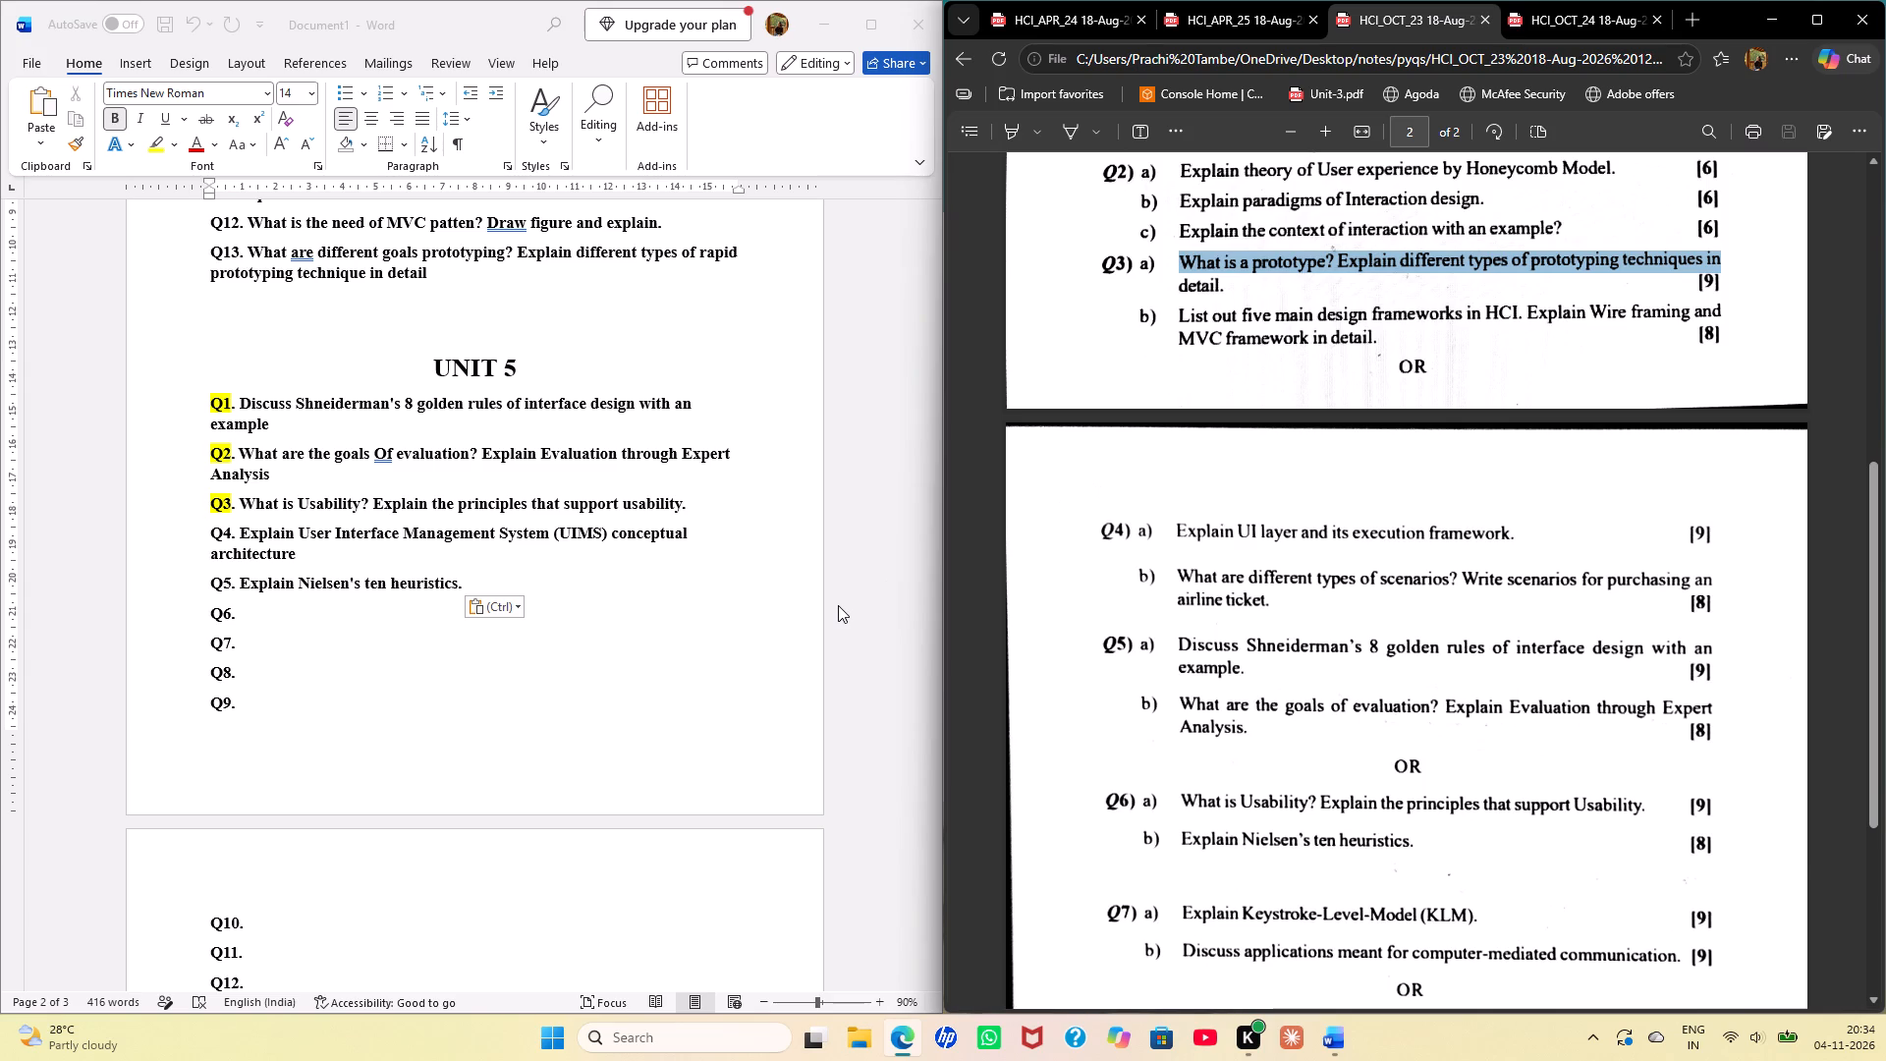
{"action": "scroll", "coordinate": [1310, 799], "scroll_direction": "down", "scroll_amount": 1}
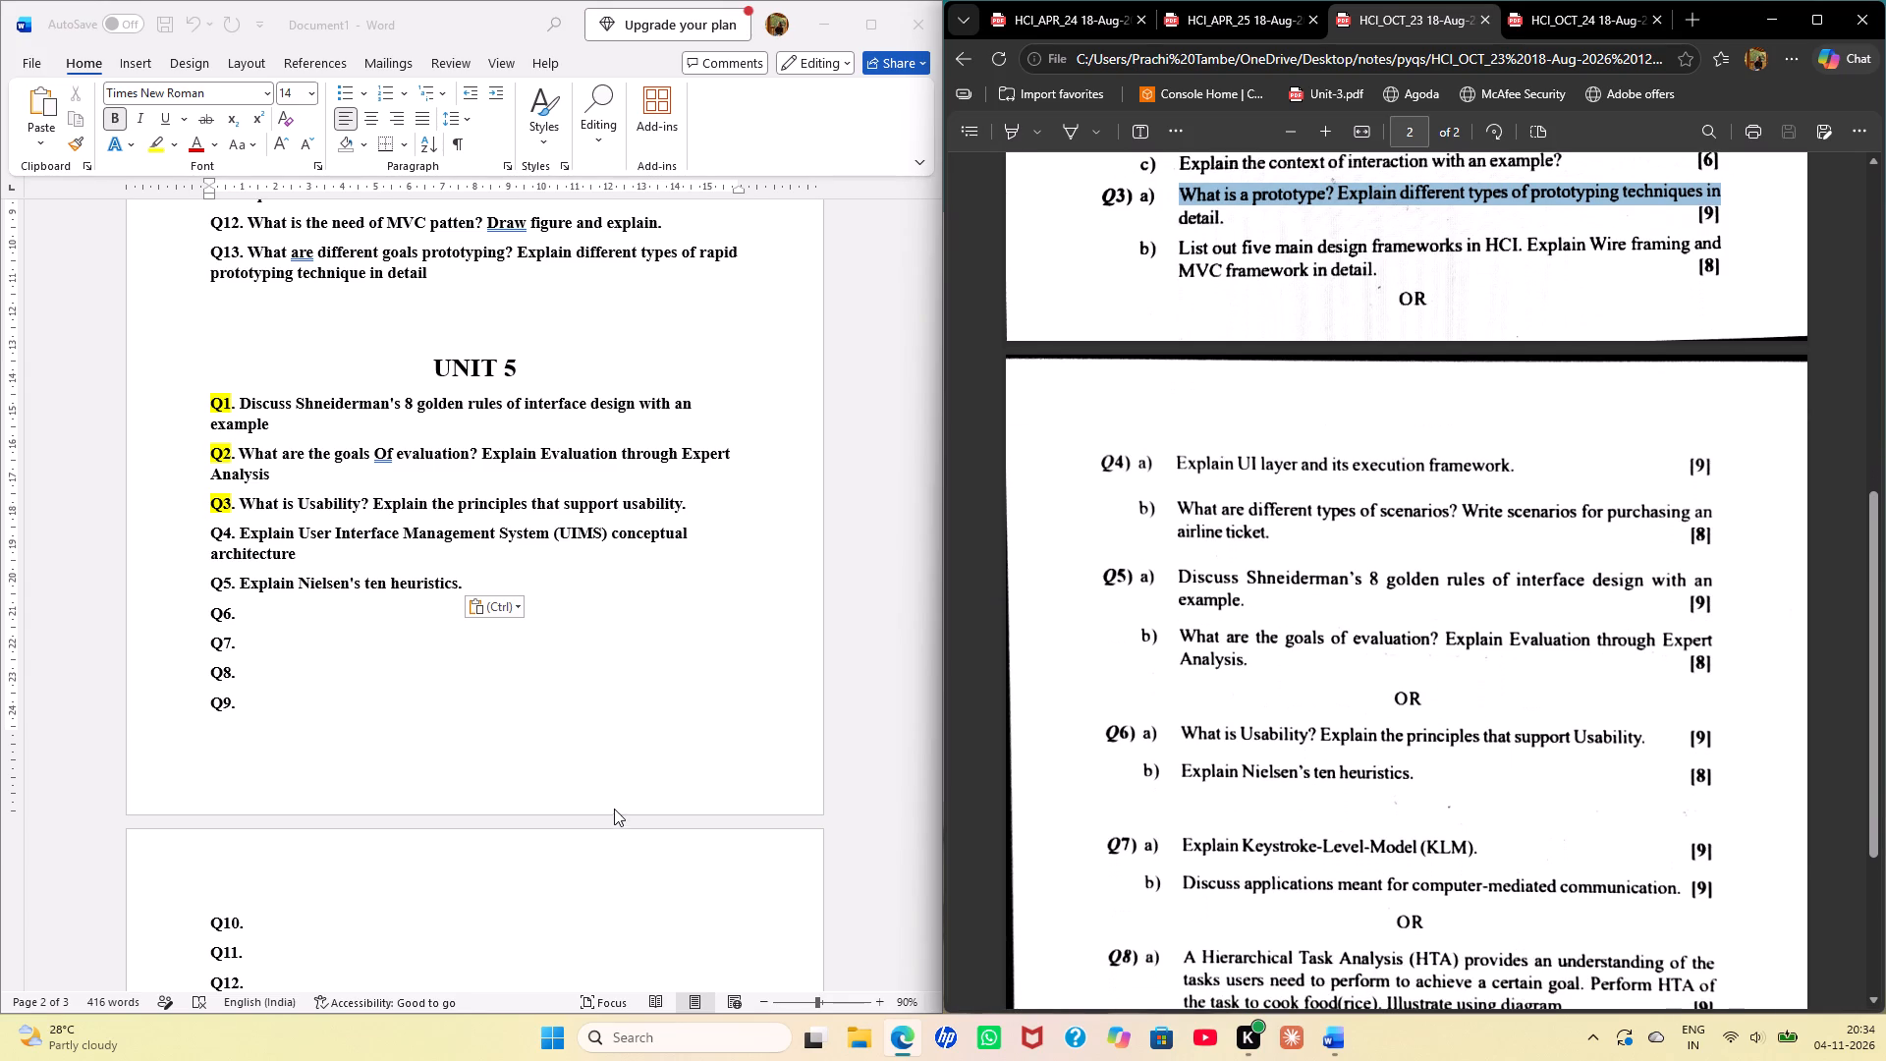
{"action": "scroll", "coordinate": [602, 809], "scroll_direction": "down", "scroll_amount": 2}
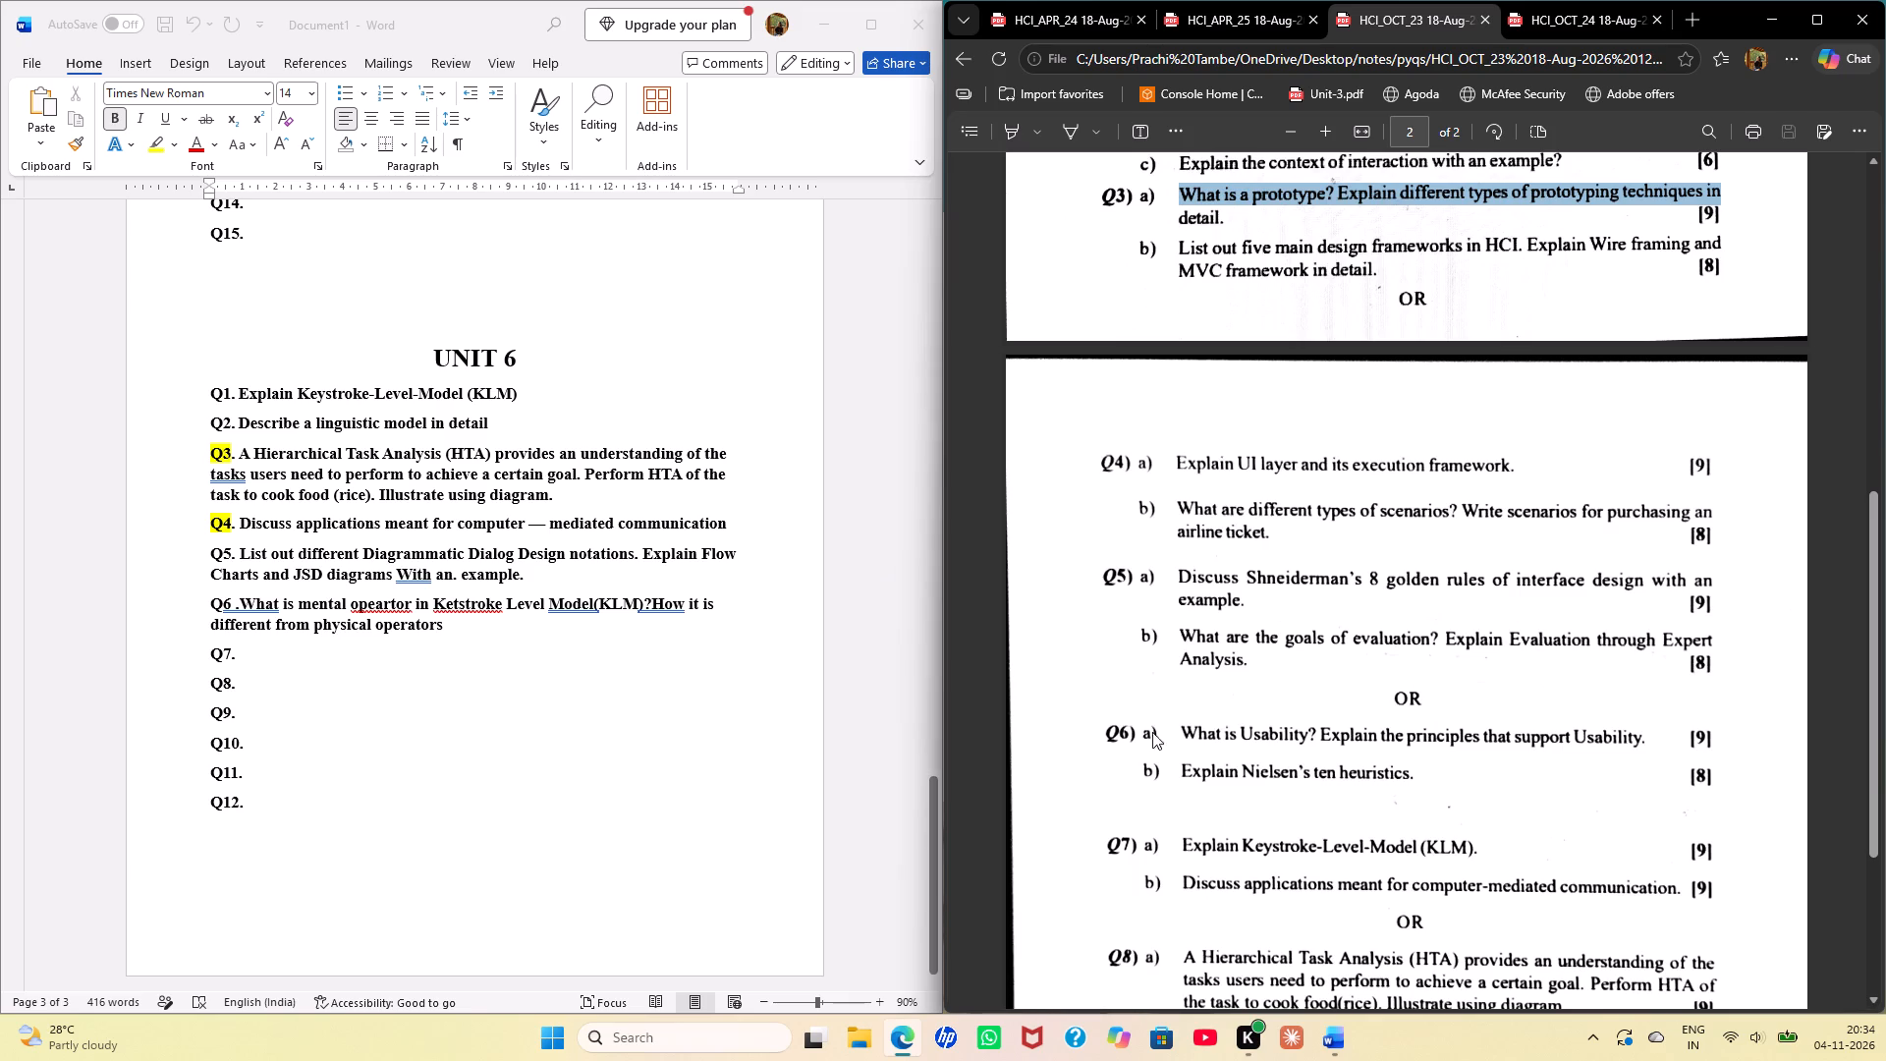
{"action": "scroll", "coordinate": [1301, 858], "scroll_direction": "down", "scroll_amount": 1}
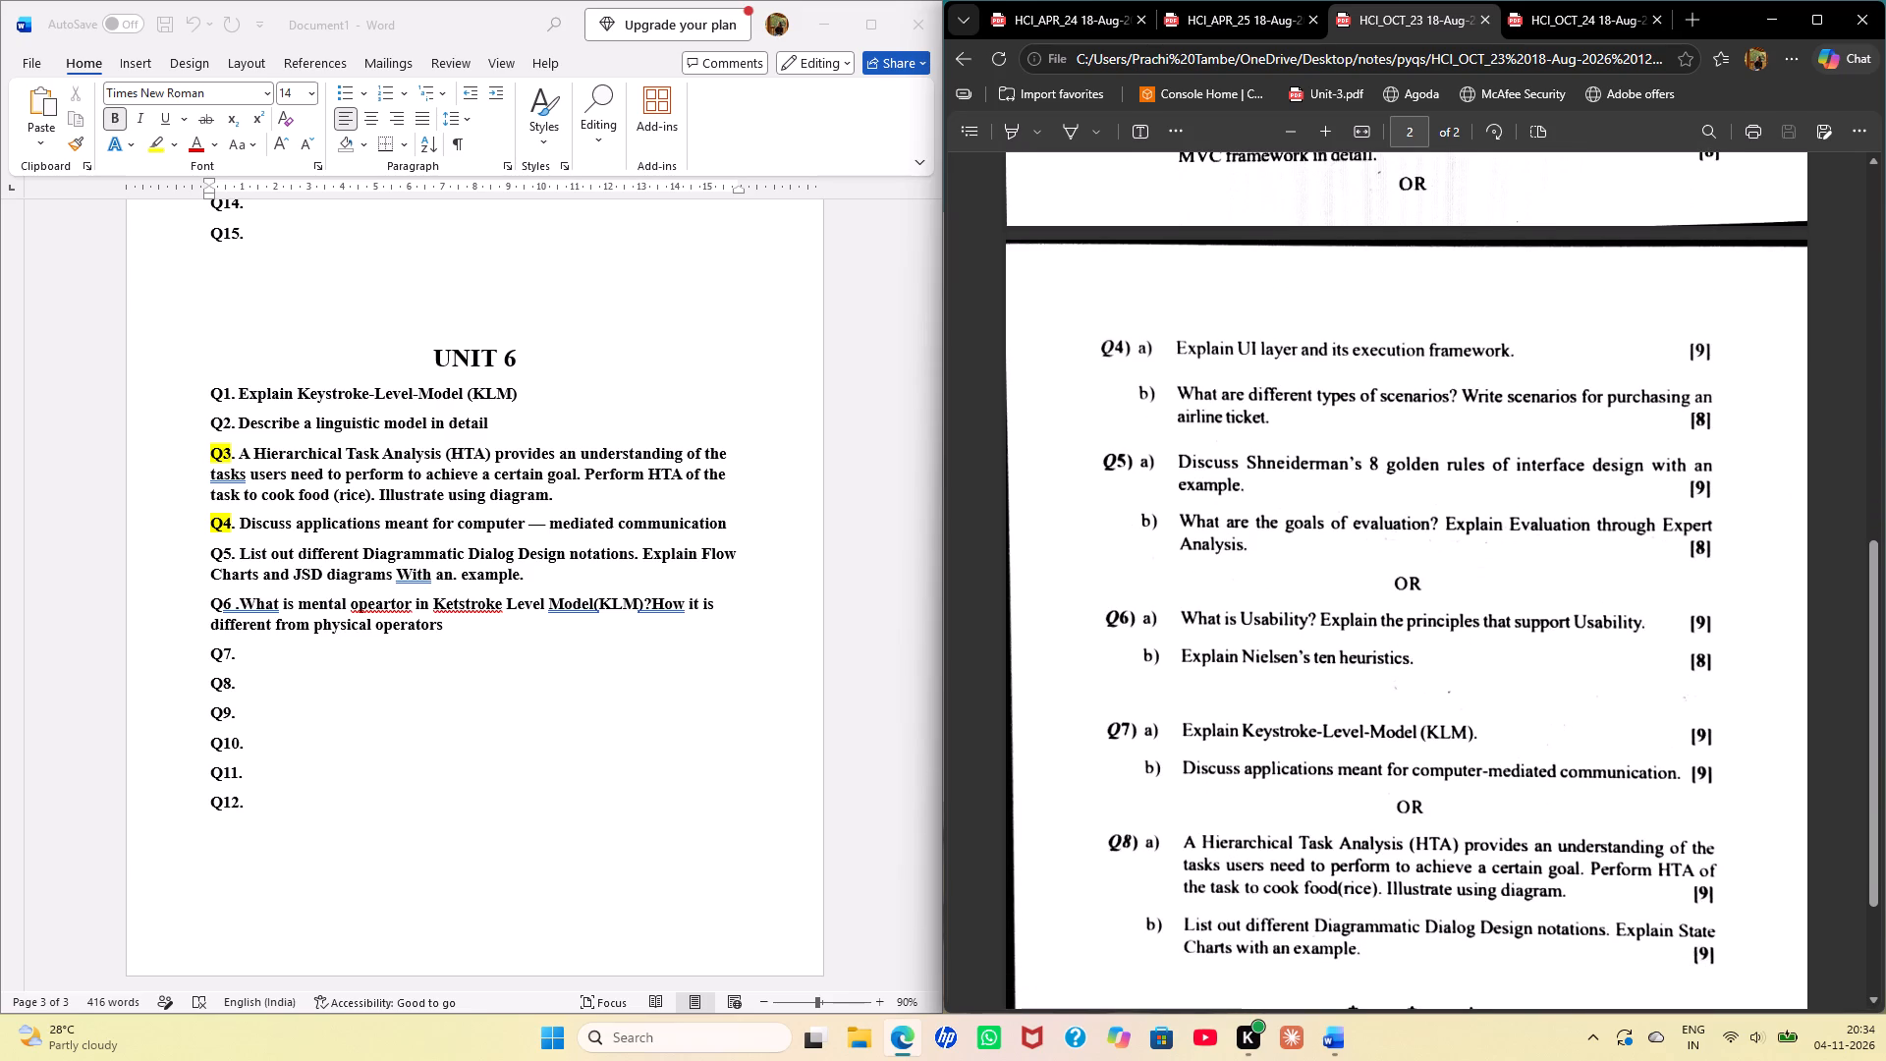
{"action": "scroll", "coordinate": [1301, 858], "scroll_direction": "down", "scroll_amount": 1}
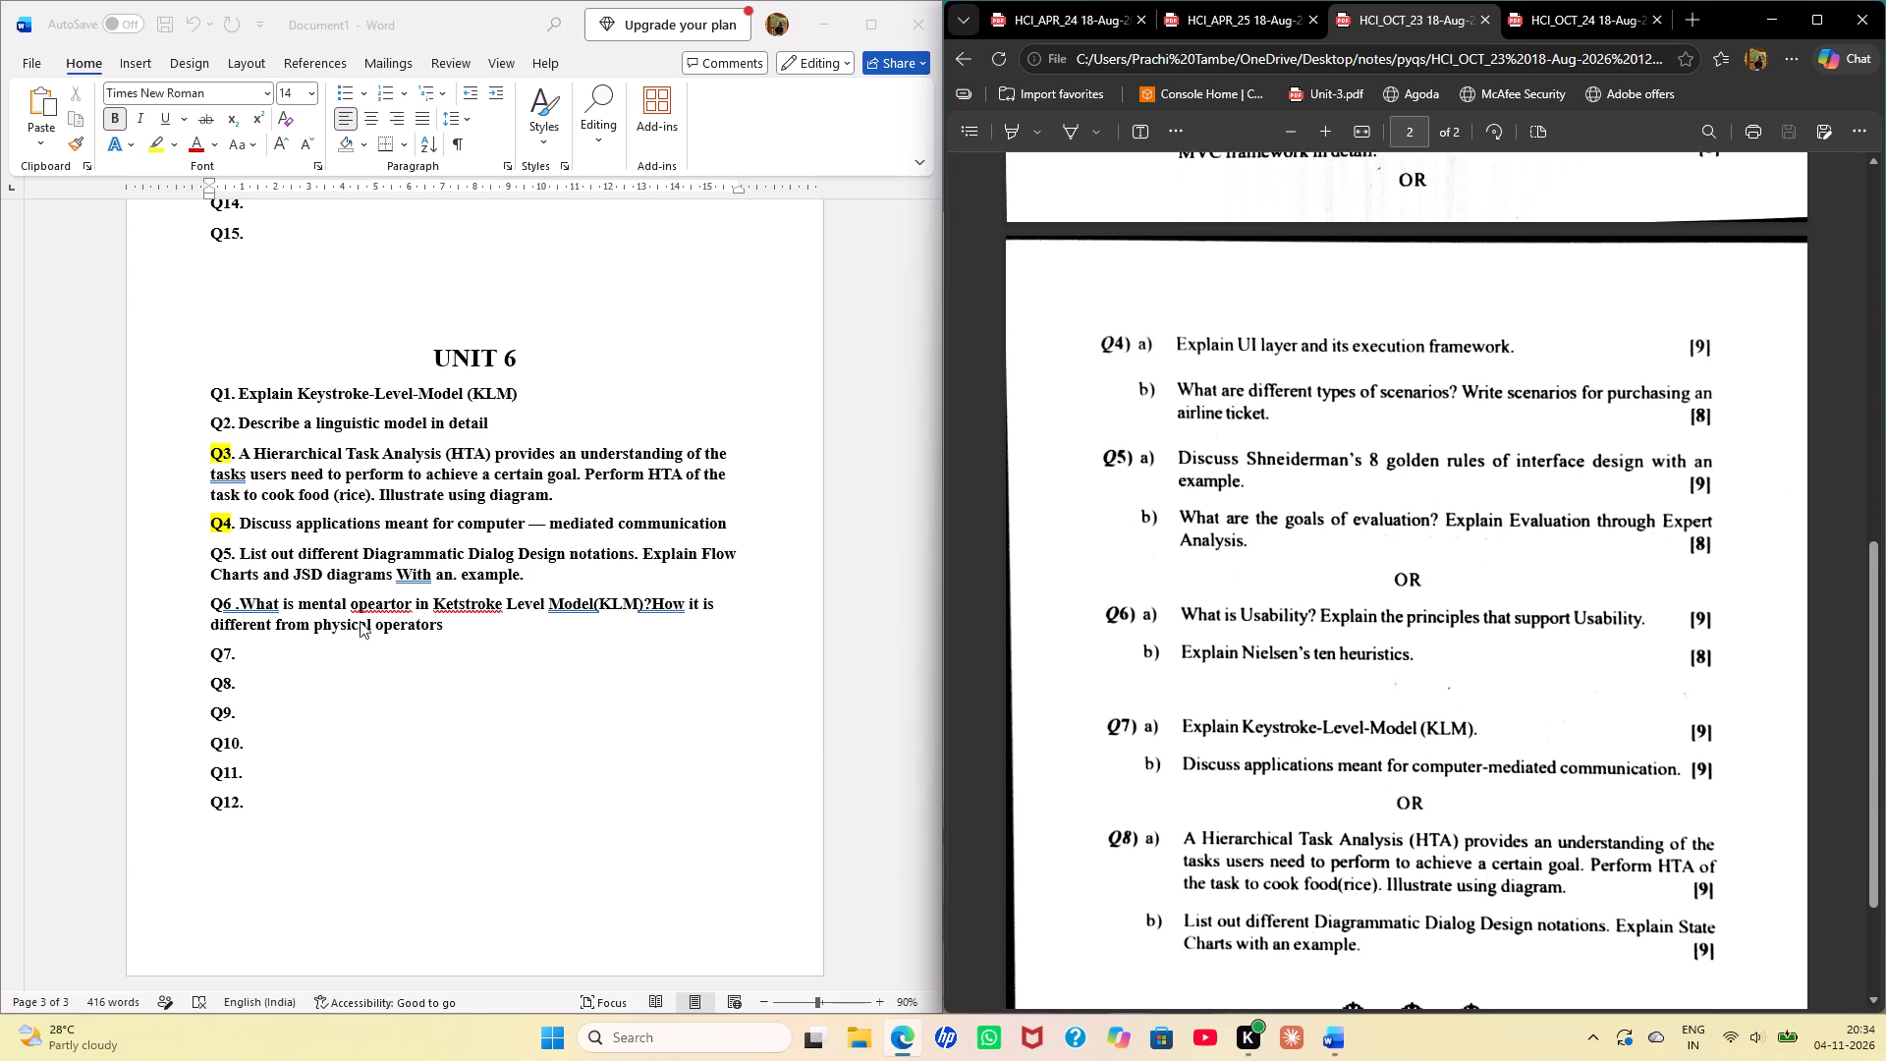
{"action": "left_click", "coordinate": [204, 553]}
{"action": "left_click_drag", "start_coordinate": [207, 553], "coordinate": [211, 553]}
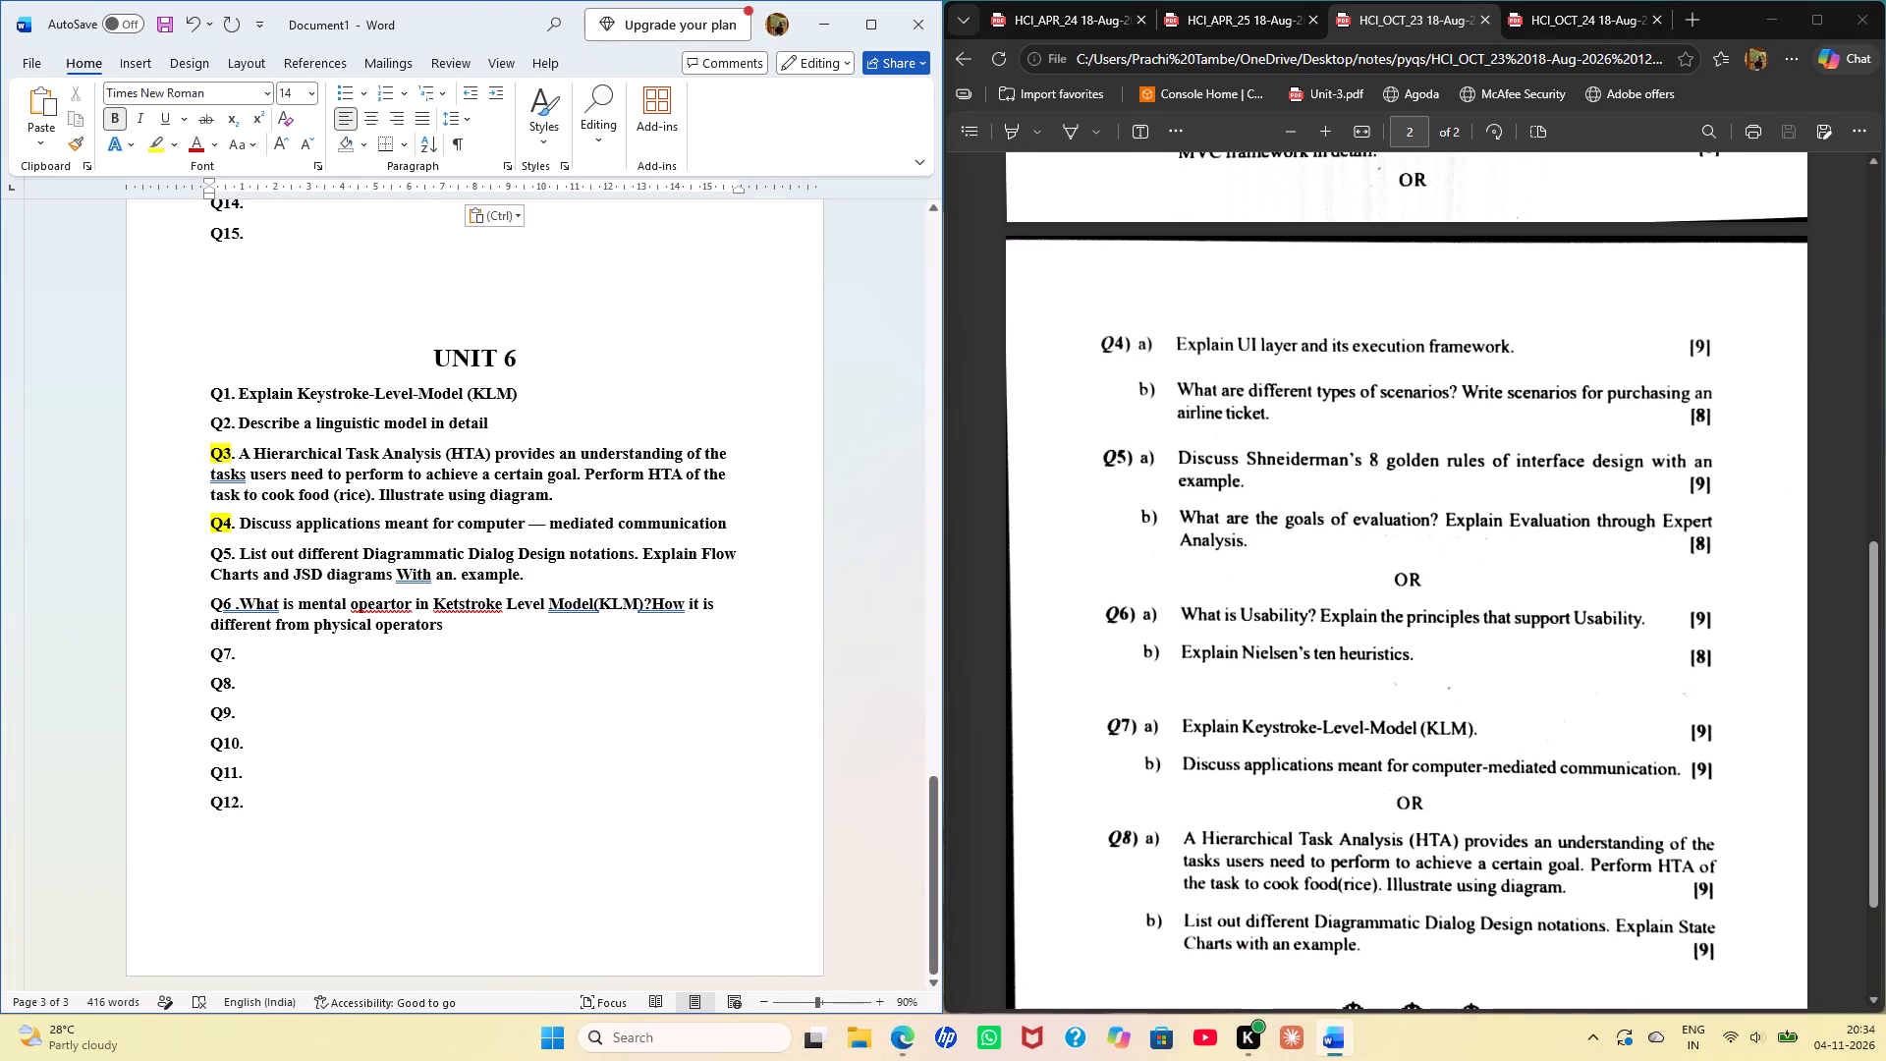
{"action": "left_click_drag", "start_coordinate": [211, 553], "coordinate": [234, 557]}
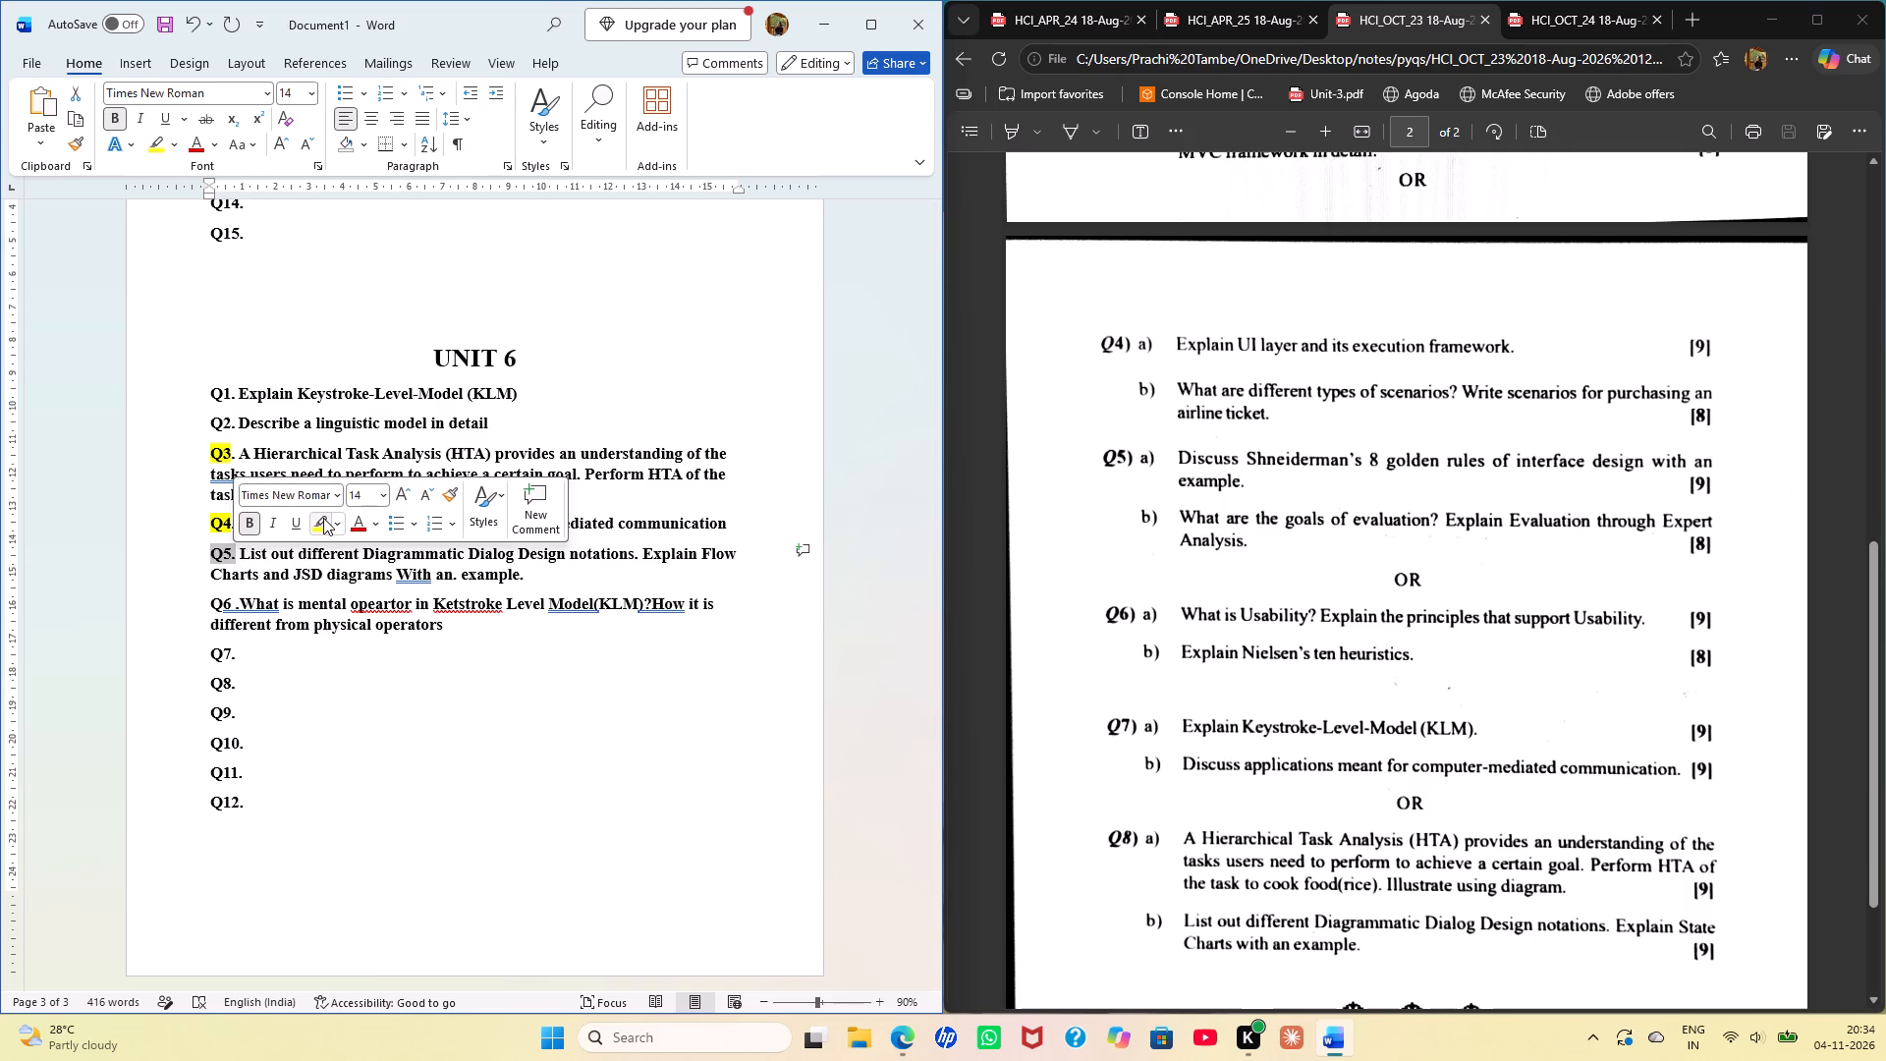
{"action": "left_click", "coordinate": [323, 518]}
{"action": "left_click_drag", "start_coordinate": [198, 388], "coordinate": [229, 388]}
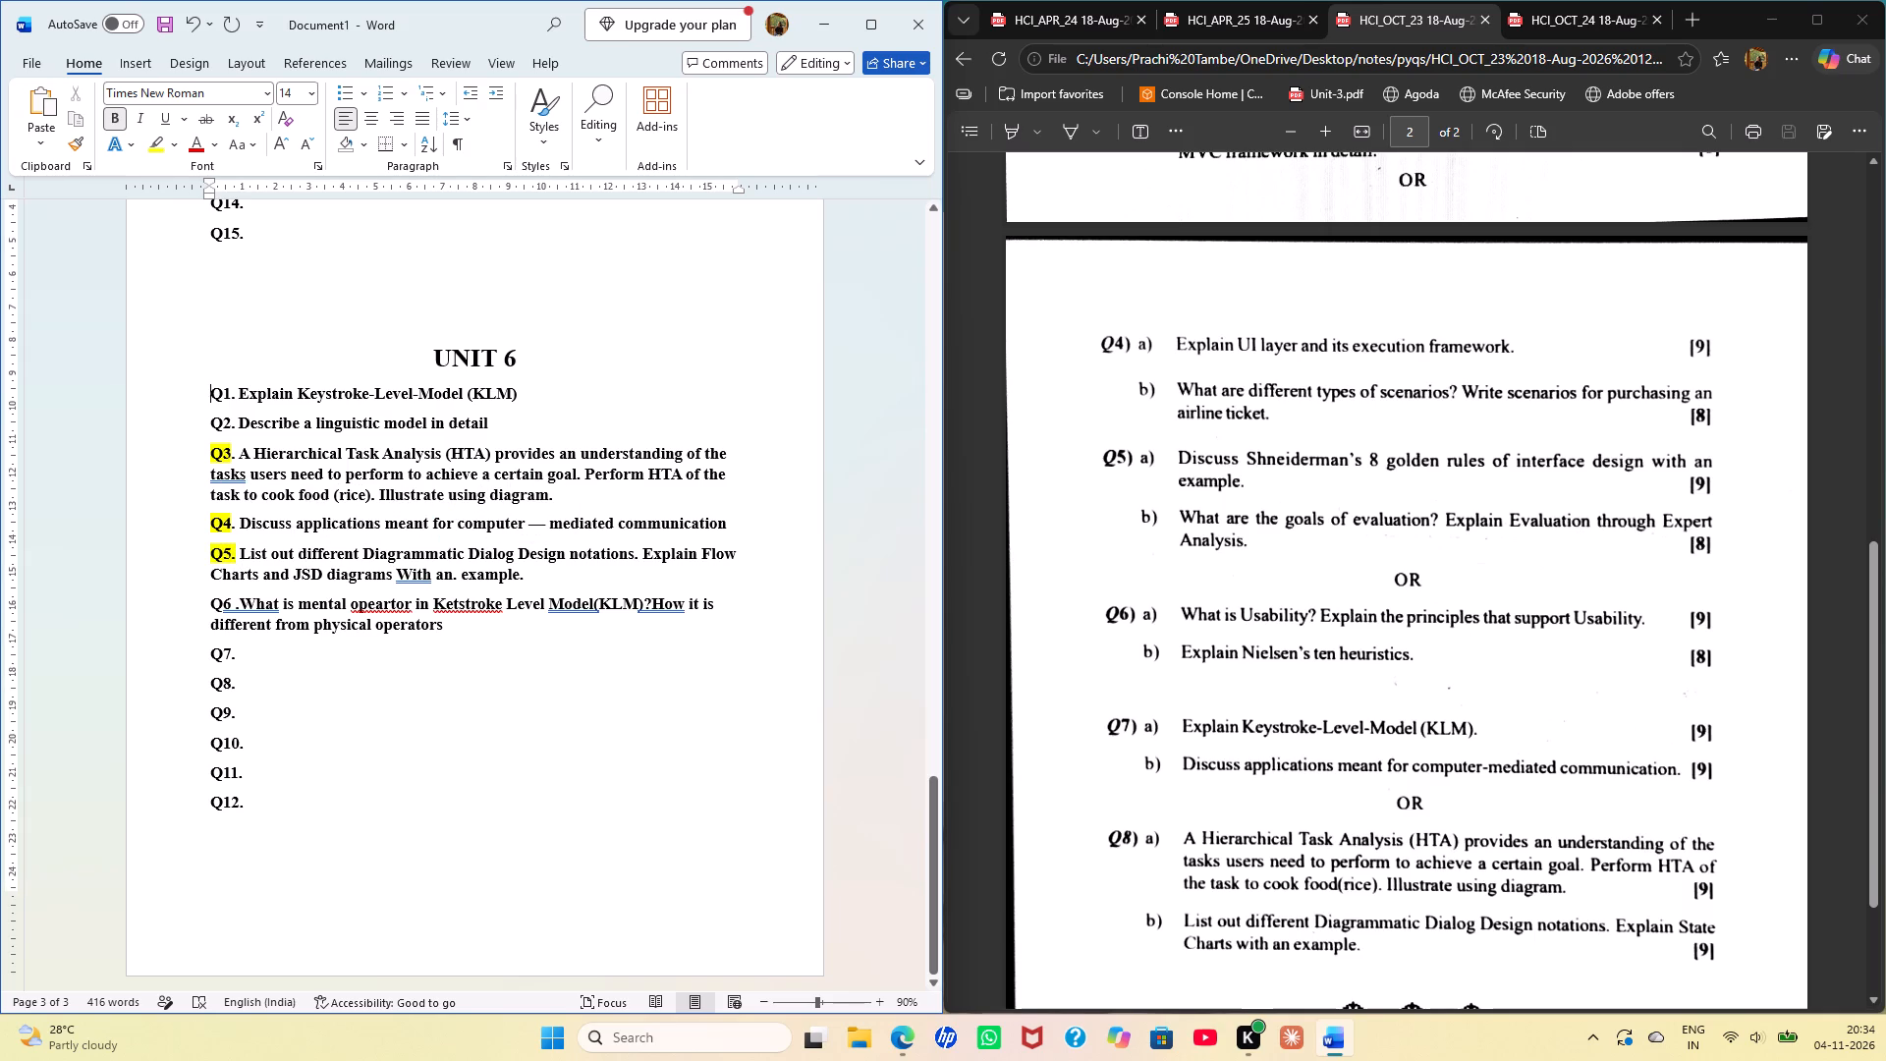
{"action": "left_click_drag", "start_coordinate": [229, 388], "coordinate": [233, 389]}
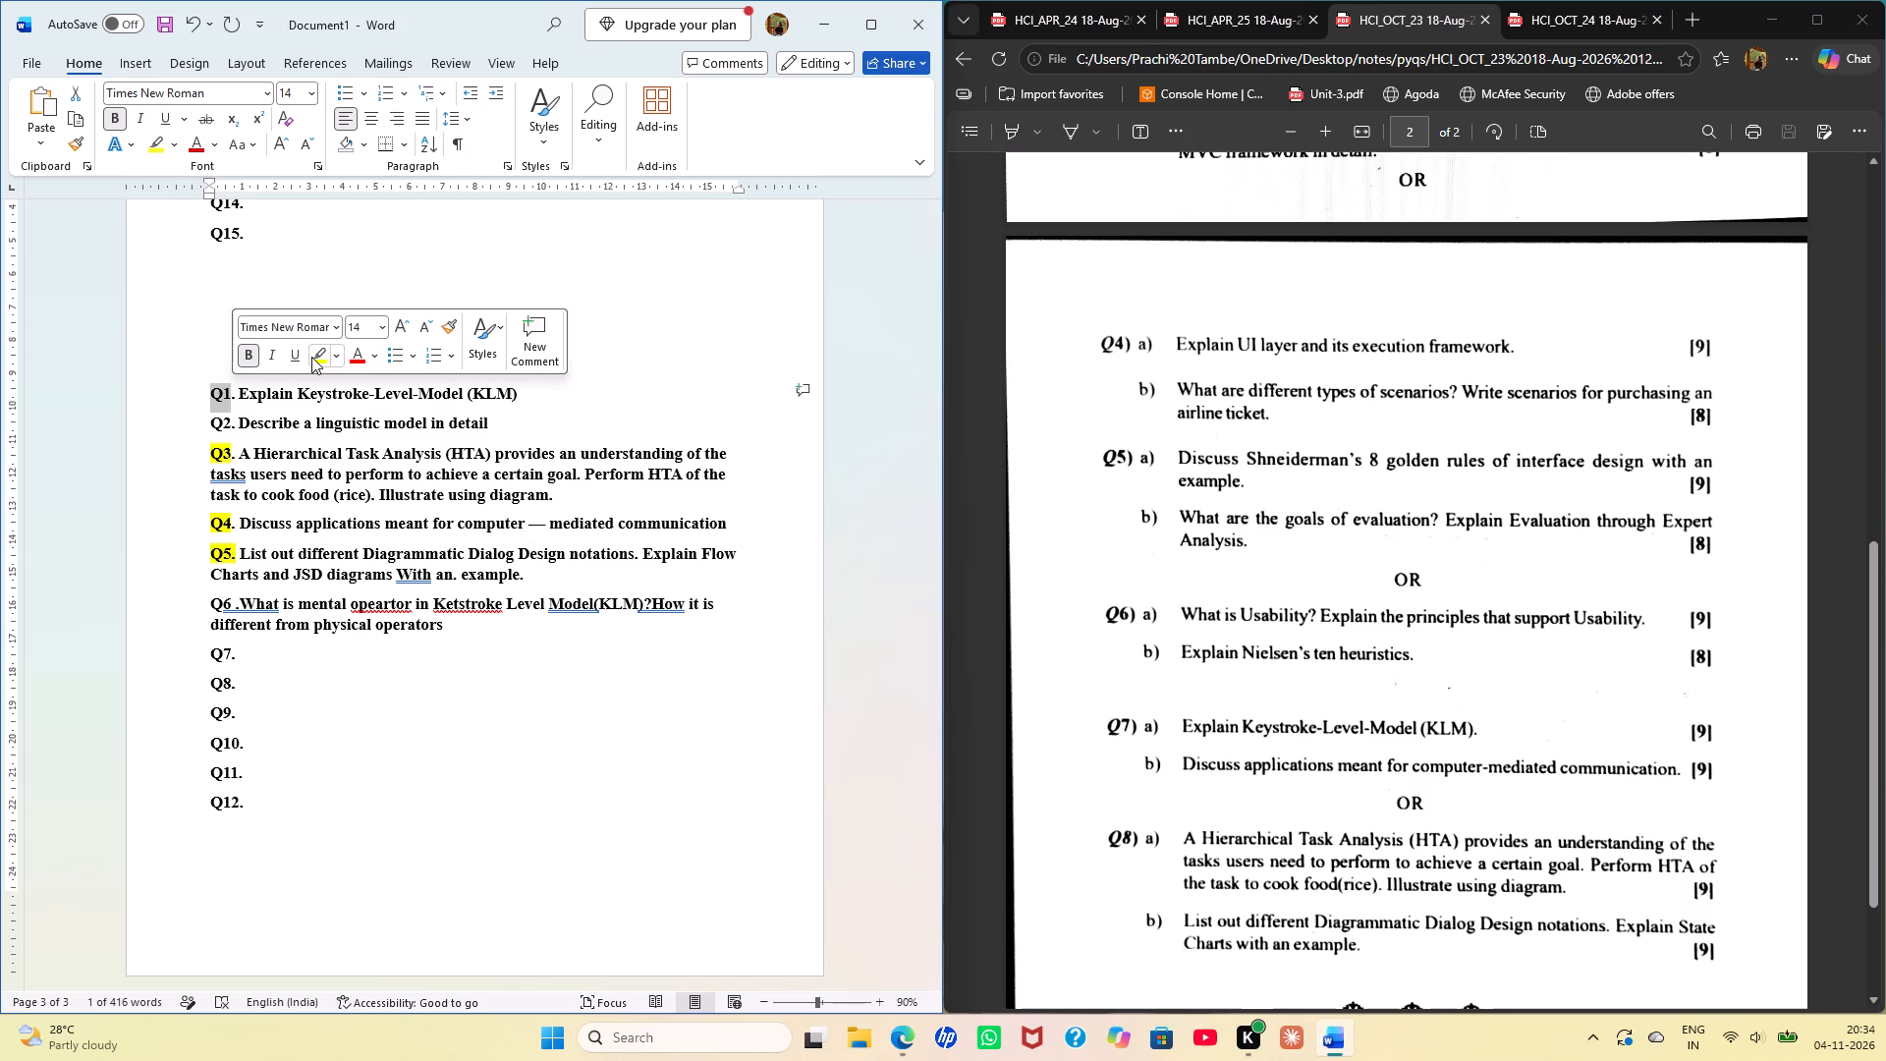
{"action": "left_click", "coordinate": [311, 357]}
Check the HCI_APR_25 and HCI_APR_24 papers in Edge for repeats and highlight the Unit 5 label Q4 in yellow in Word.
{"action": "left_click", "coordinate": [1079, 548]}
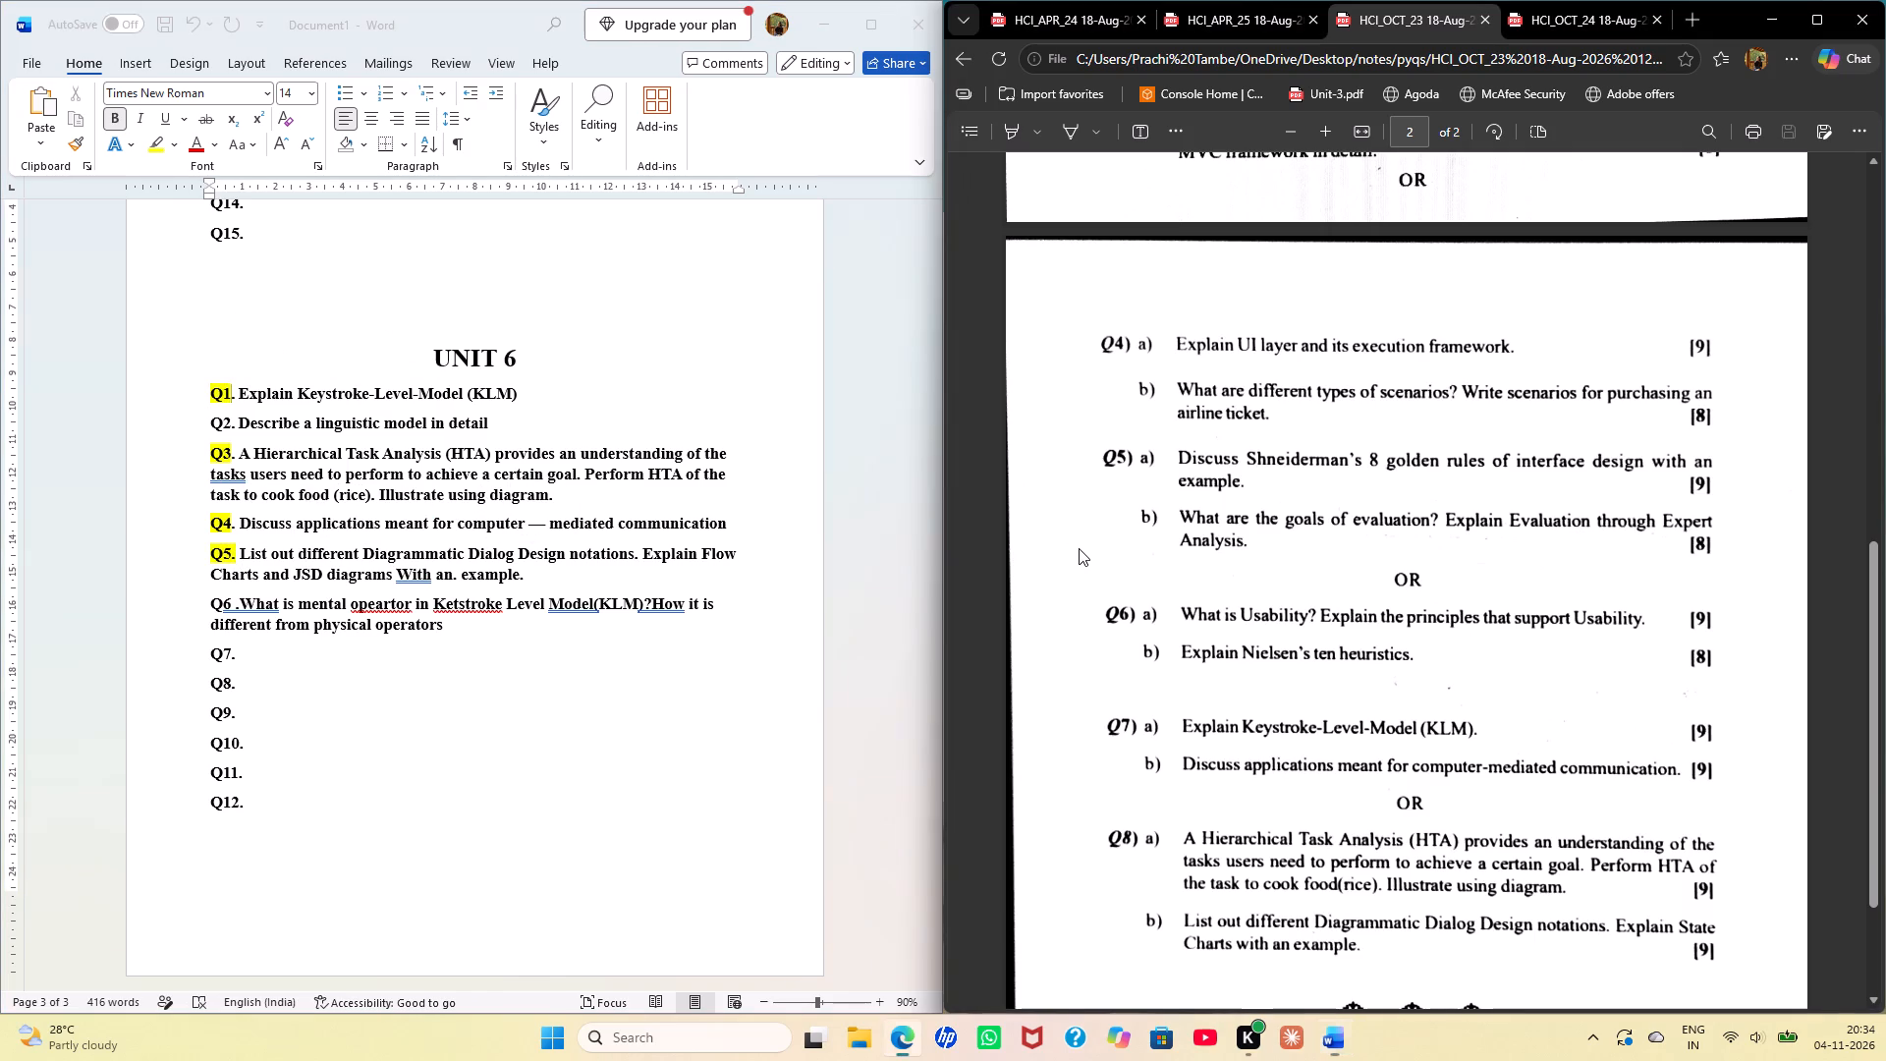
{"action": "left_click", "coordinate": [1241, 14]}
{"action": "scroll", "coordinate": [1331, 549], "scroll_direction": "down", "scroll_amount": 3}
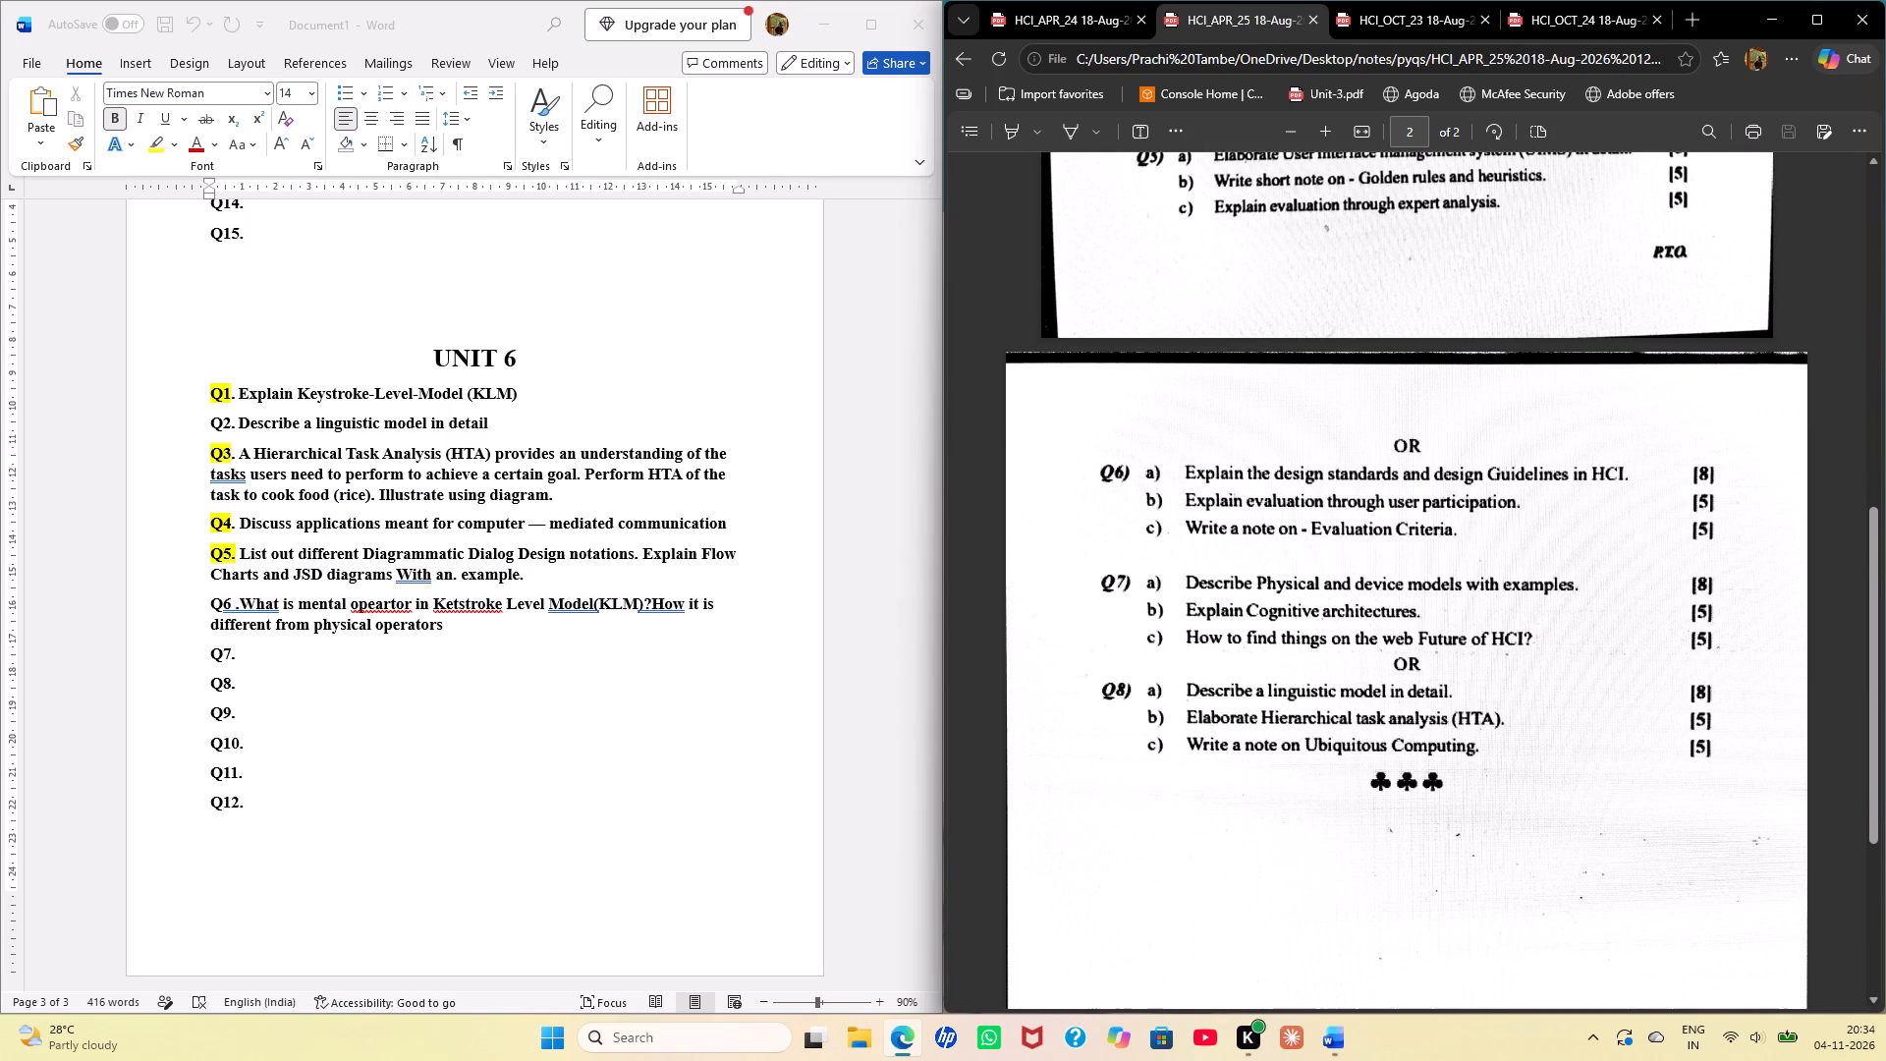
{"action": "scroll", "coordinate": [623, 336], "scroll_direction": "up", "scroll_amount": 1}
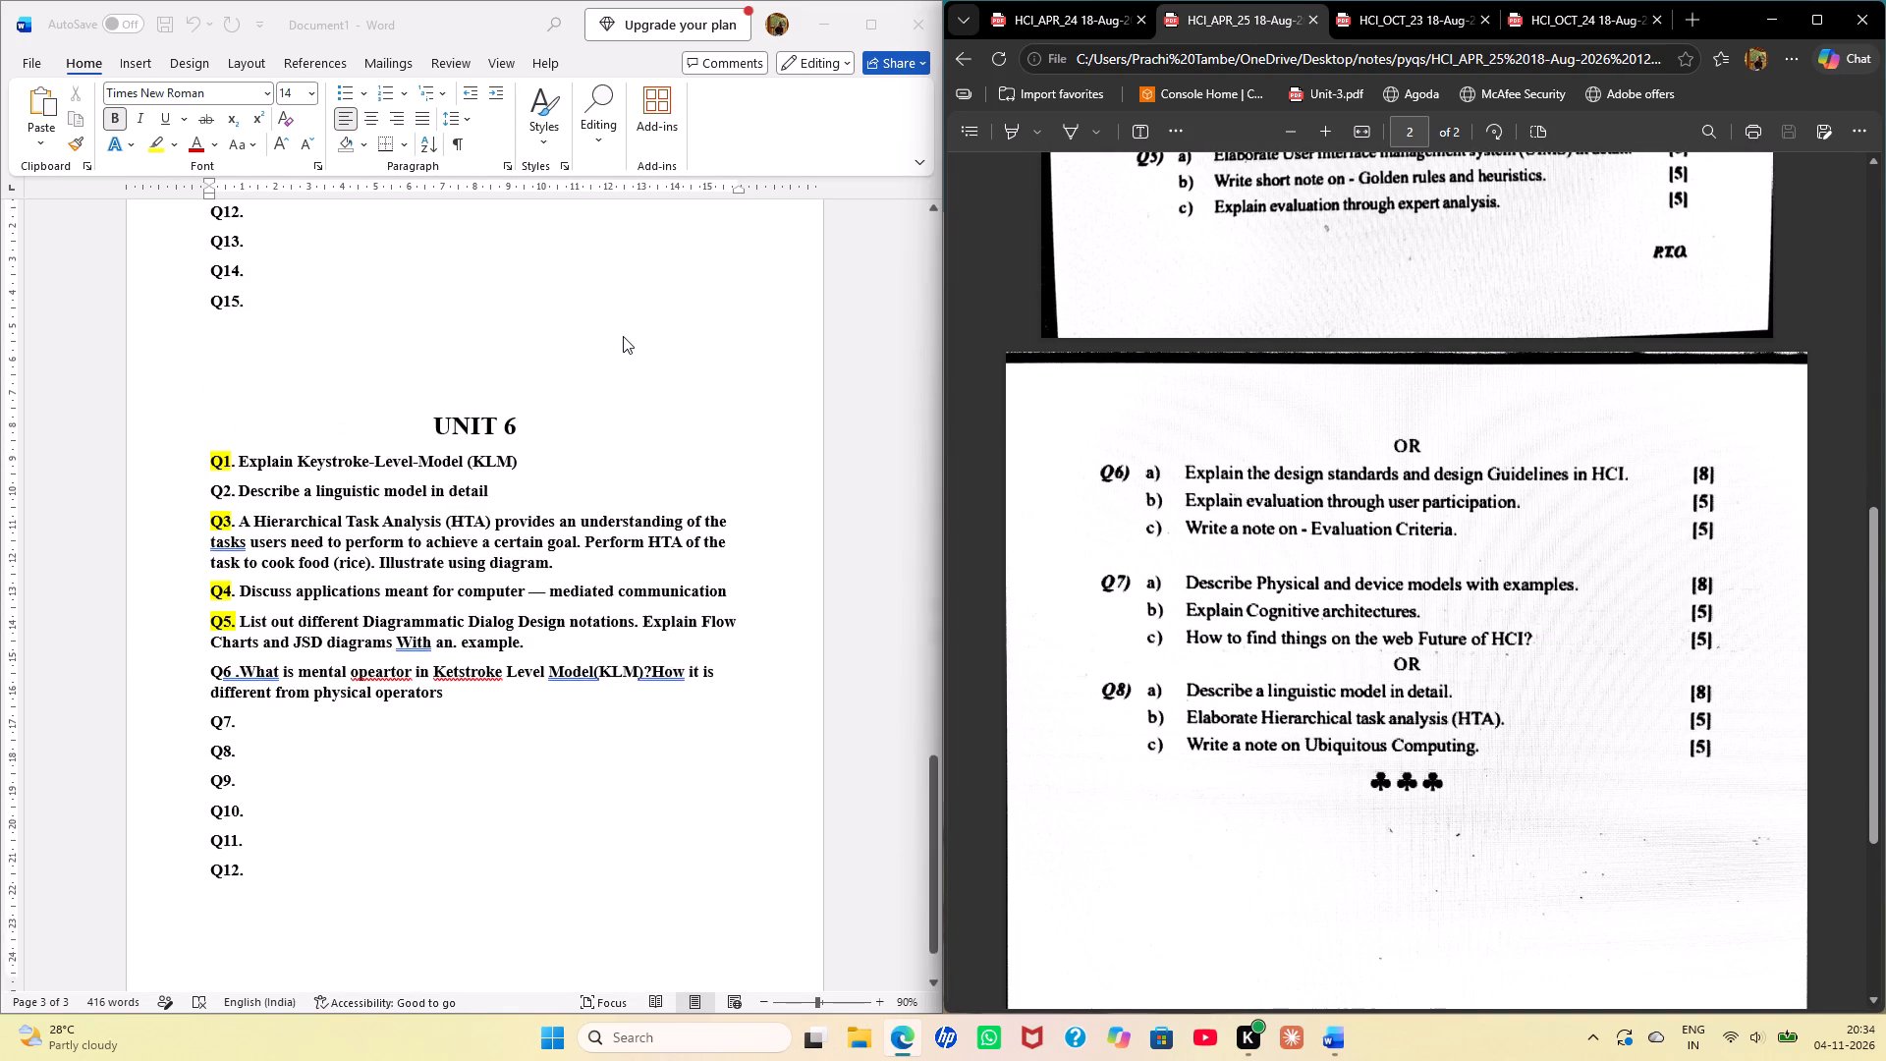
{"action": "scroll", "coordinate": [623, 336], "scroll_direction": "up", "scroll_amount": 1}
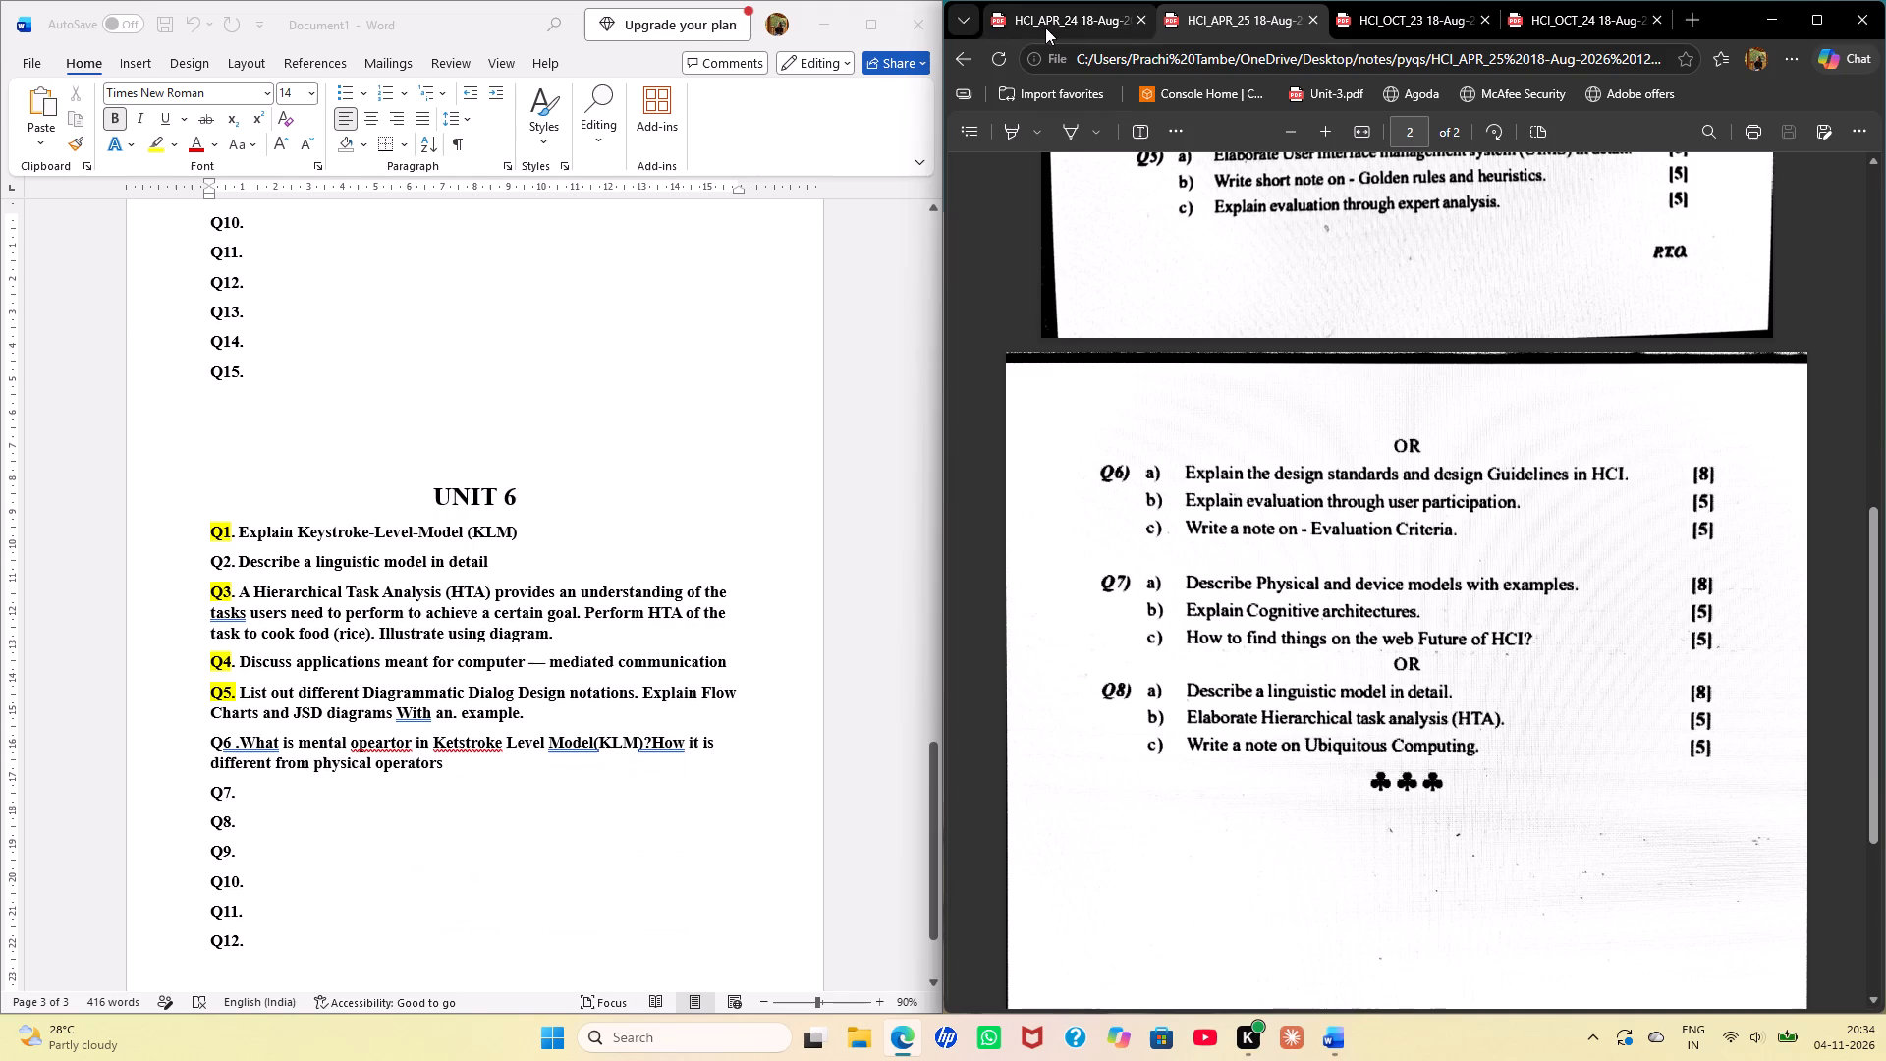
{"action": "left_click", "coordinate": [1074, 13]}
{"action": "scroll", "coordinate": [1308, 698], "scroll_direction": "down", "scroll_amount": 2}
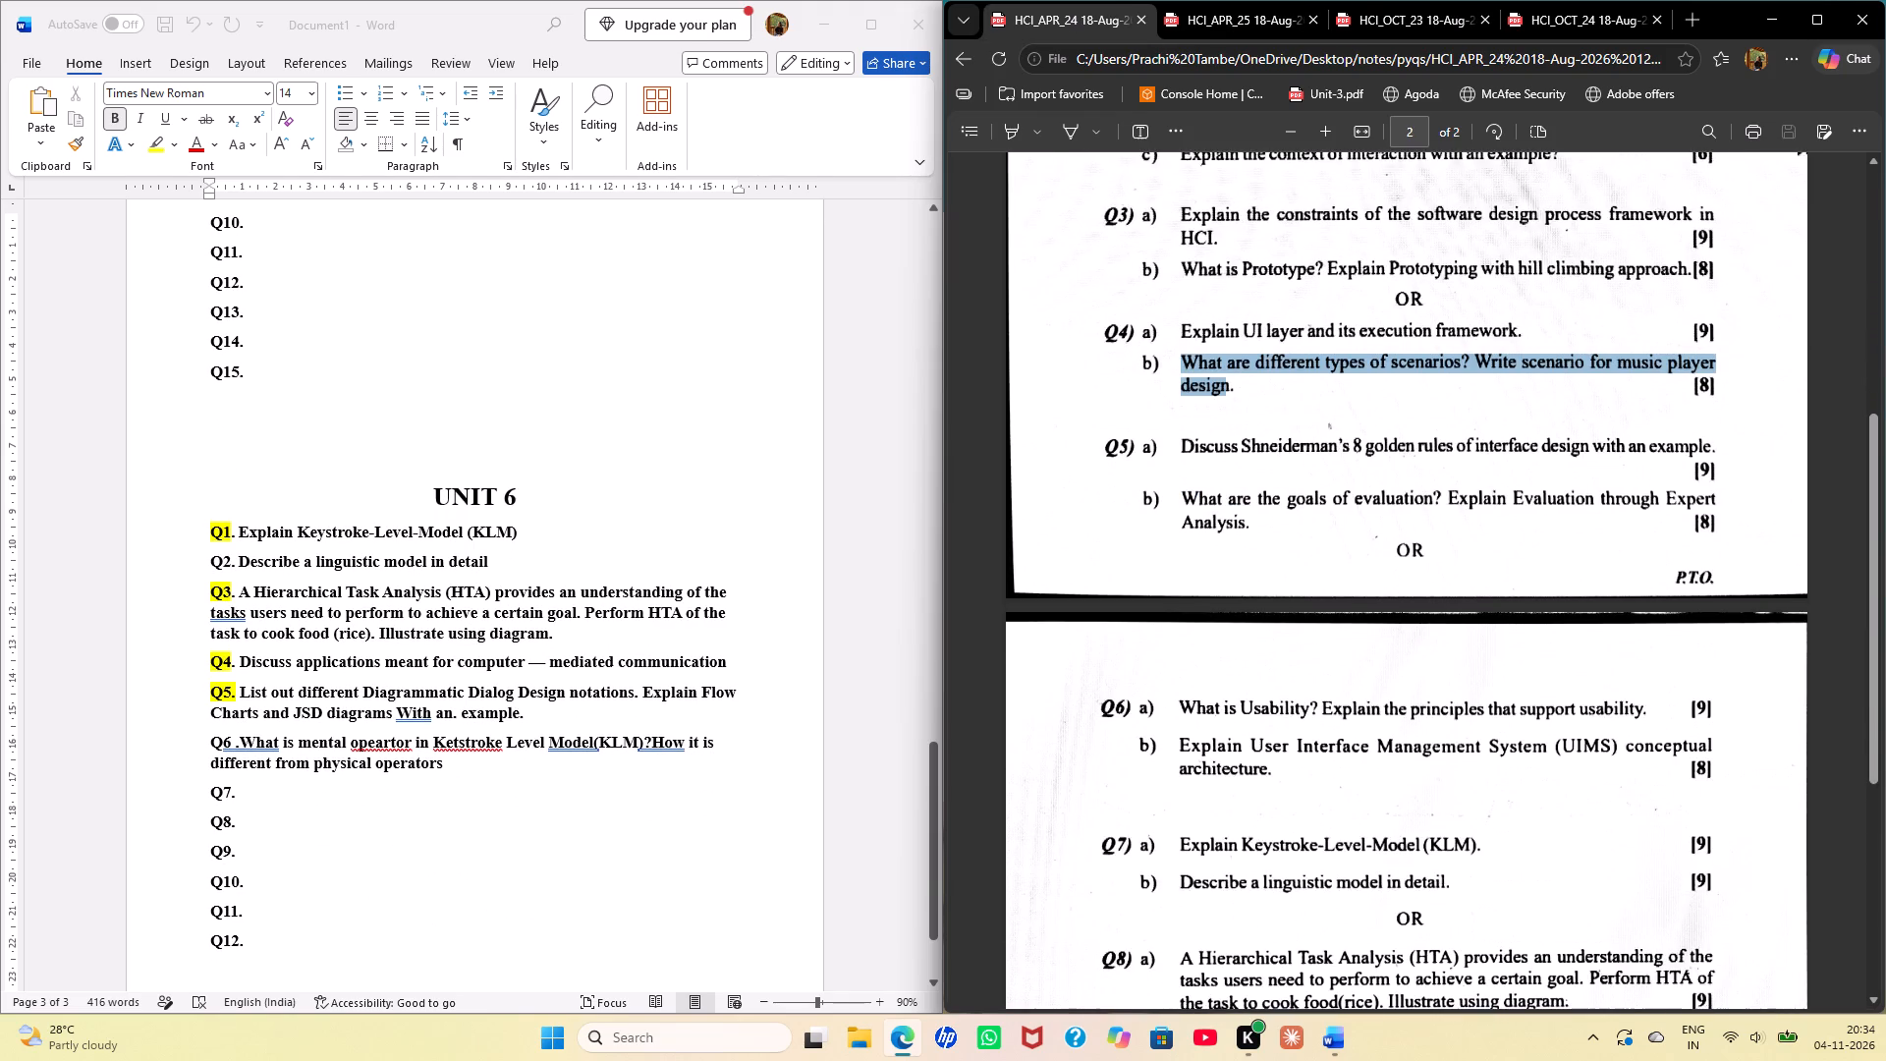
{"action": "scroll", "coordinate": [1308, 698], "scroll_direction": "down", "scroll_amount": 1}
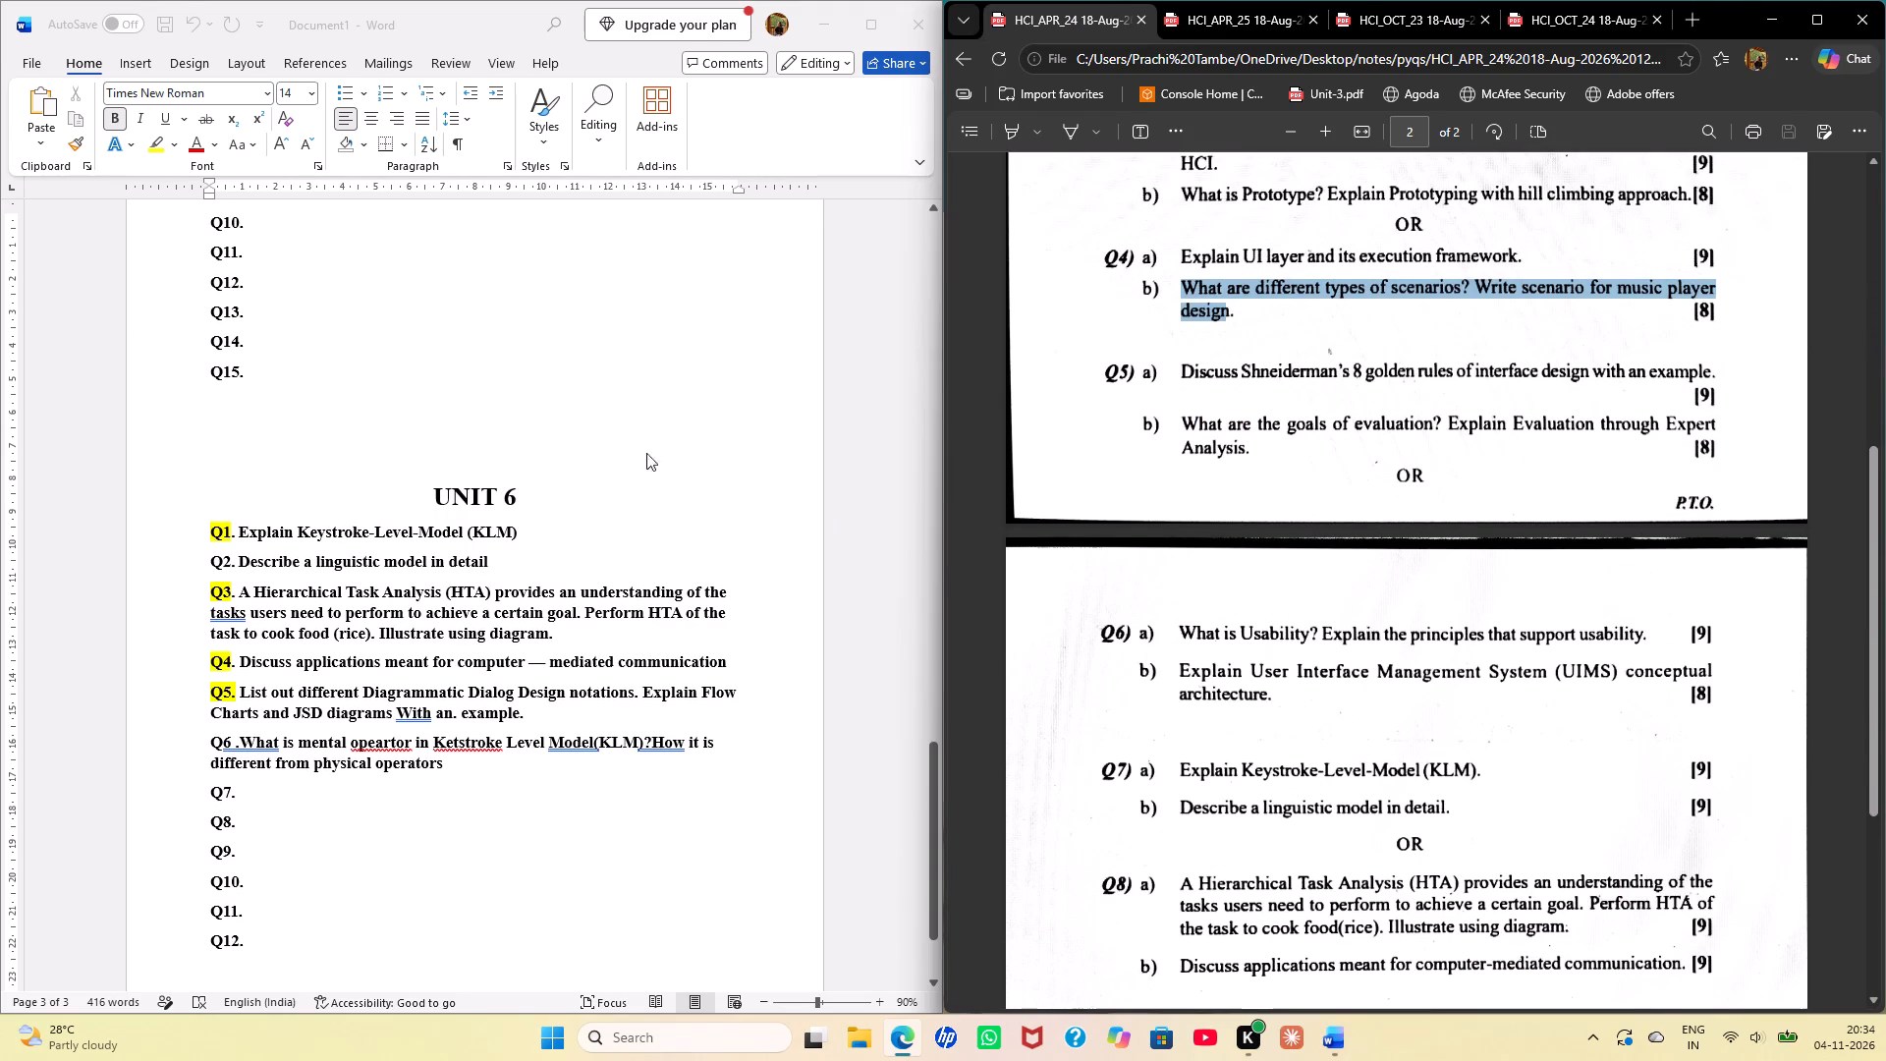
{"action": "scroll", "coordinate": [639, 448], "scroll_direction": "up", "scroll_amount": 4}
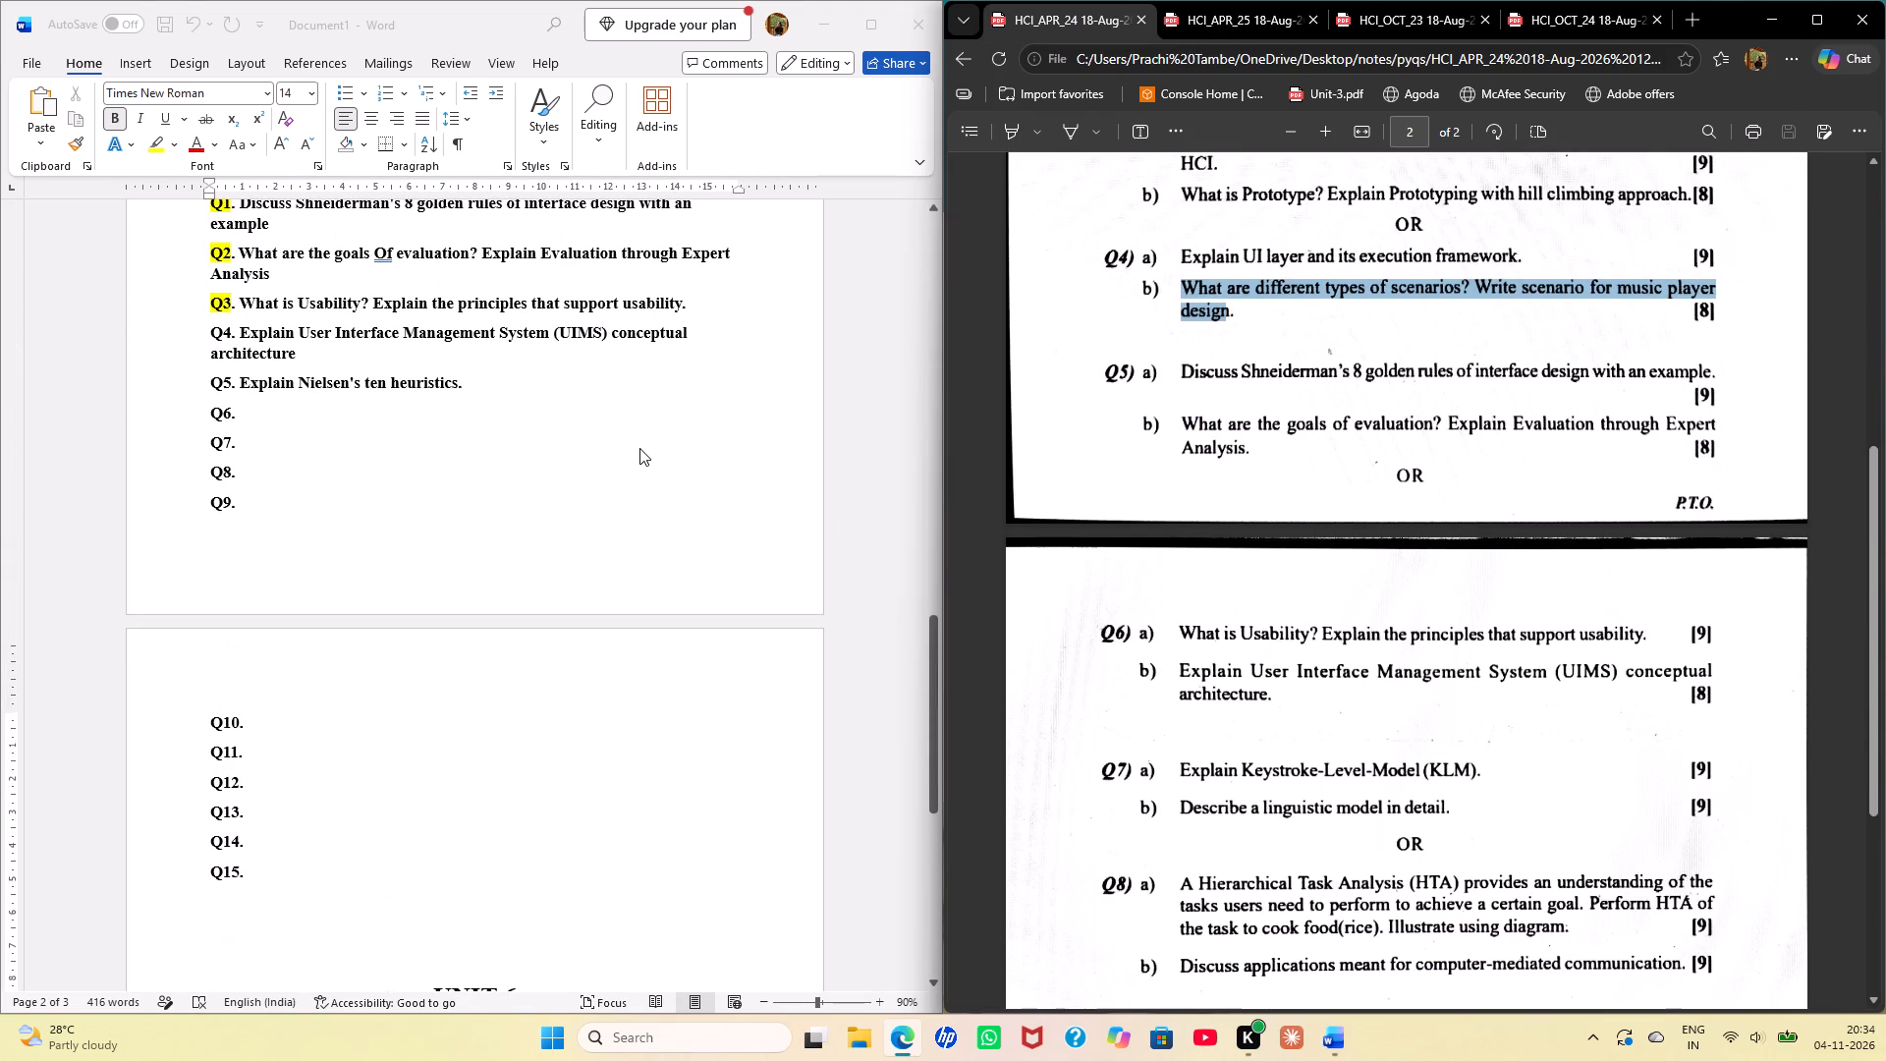
{"action": "scroll", "coordinate": [639, 448], "scroll_direction": "up", "scroll_amount": 2}
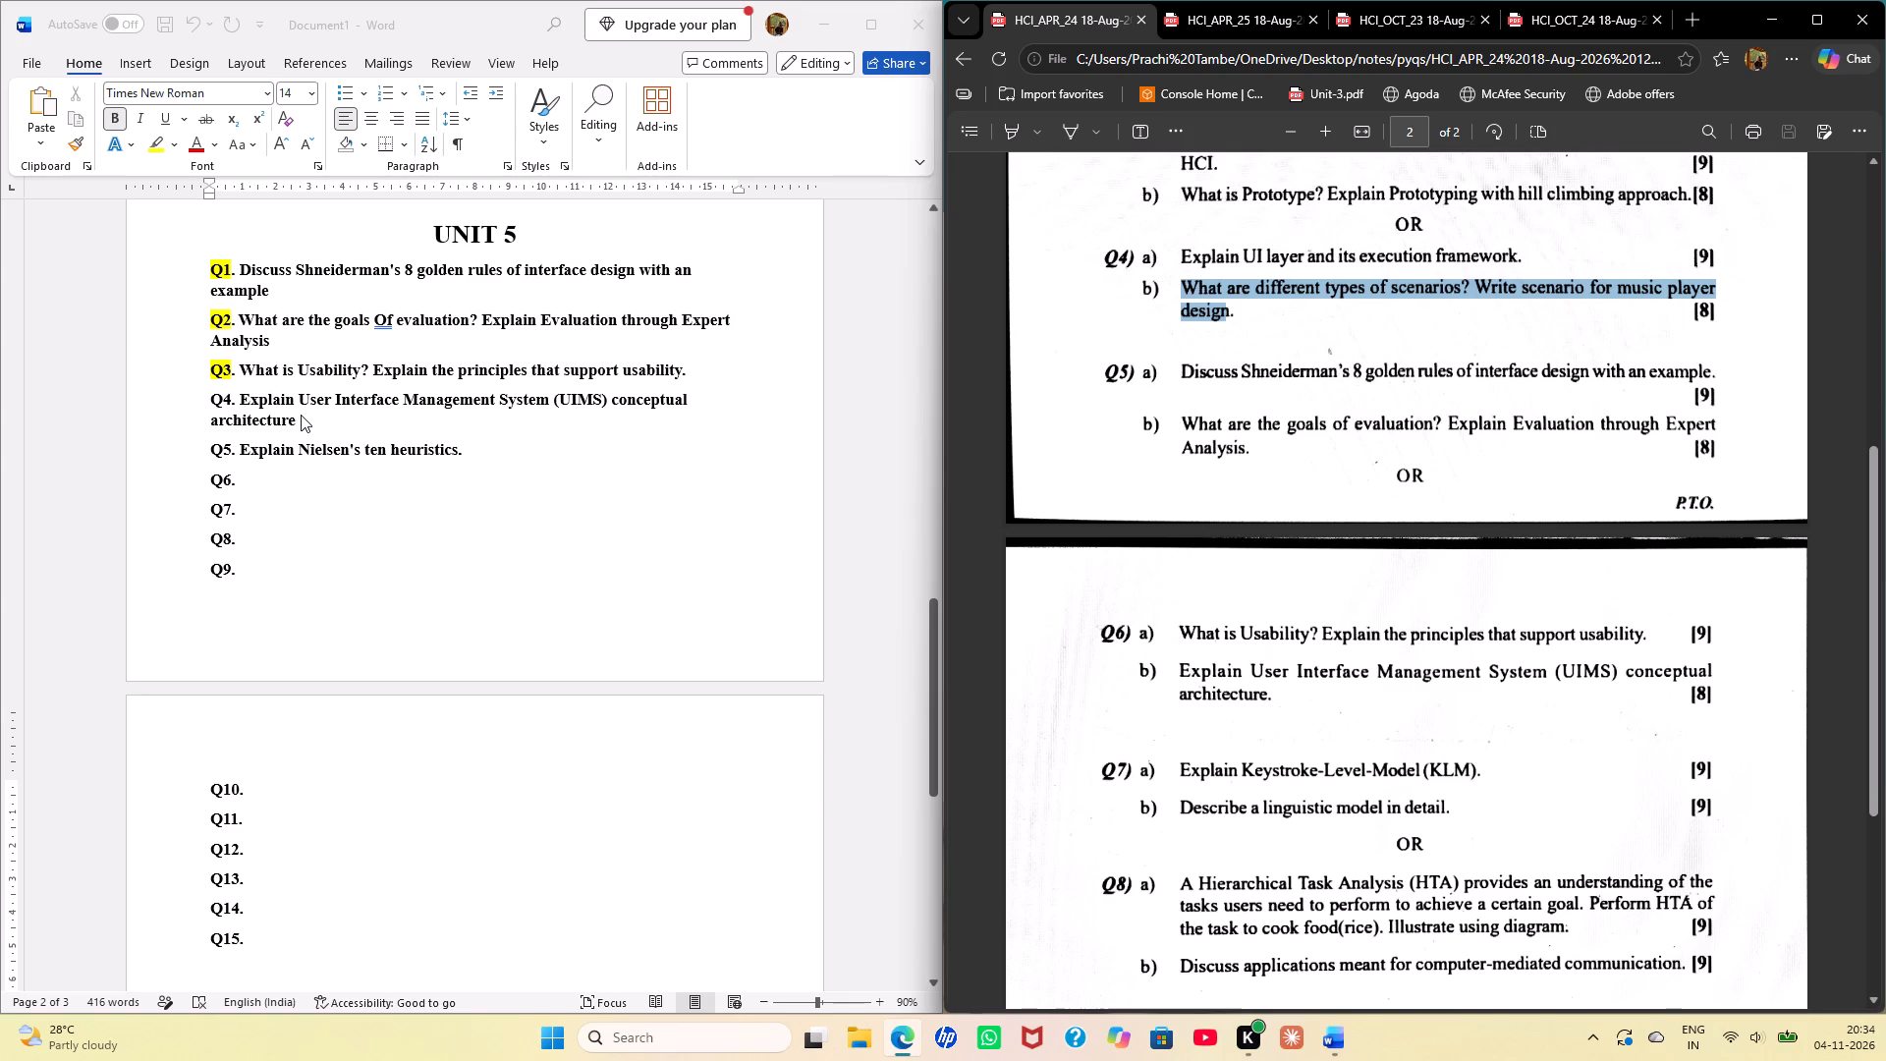
{"action": "left_click", "coordinate": [204, 398]}
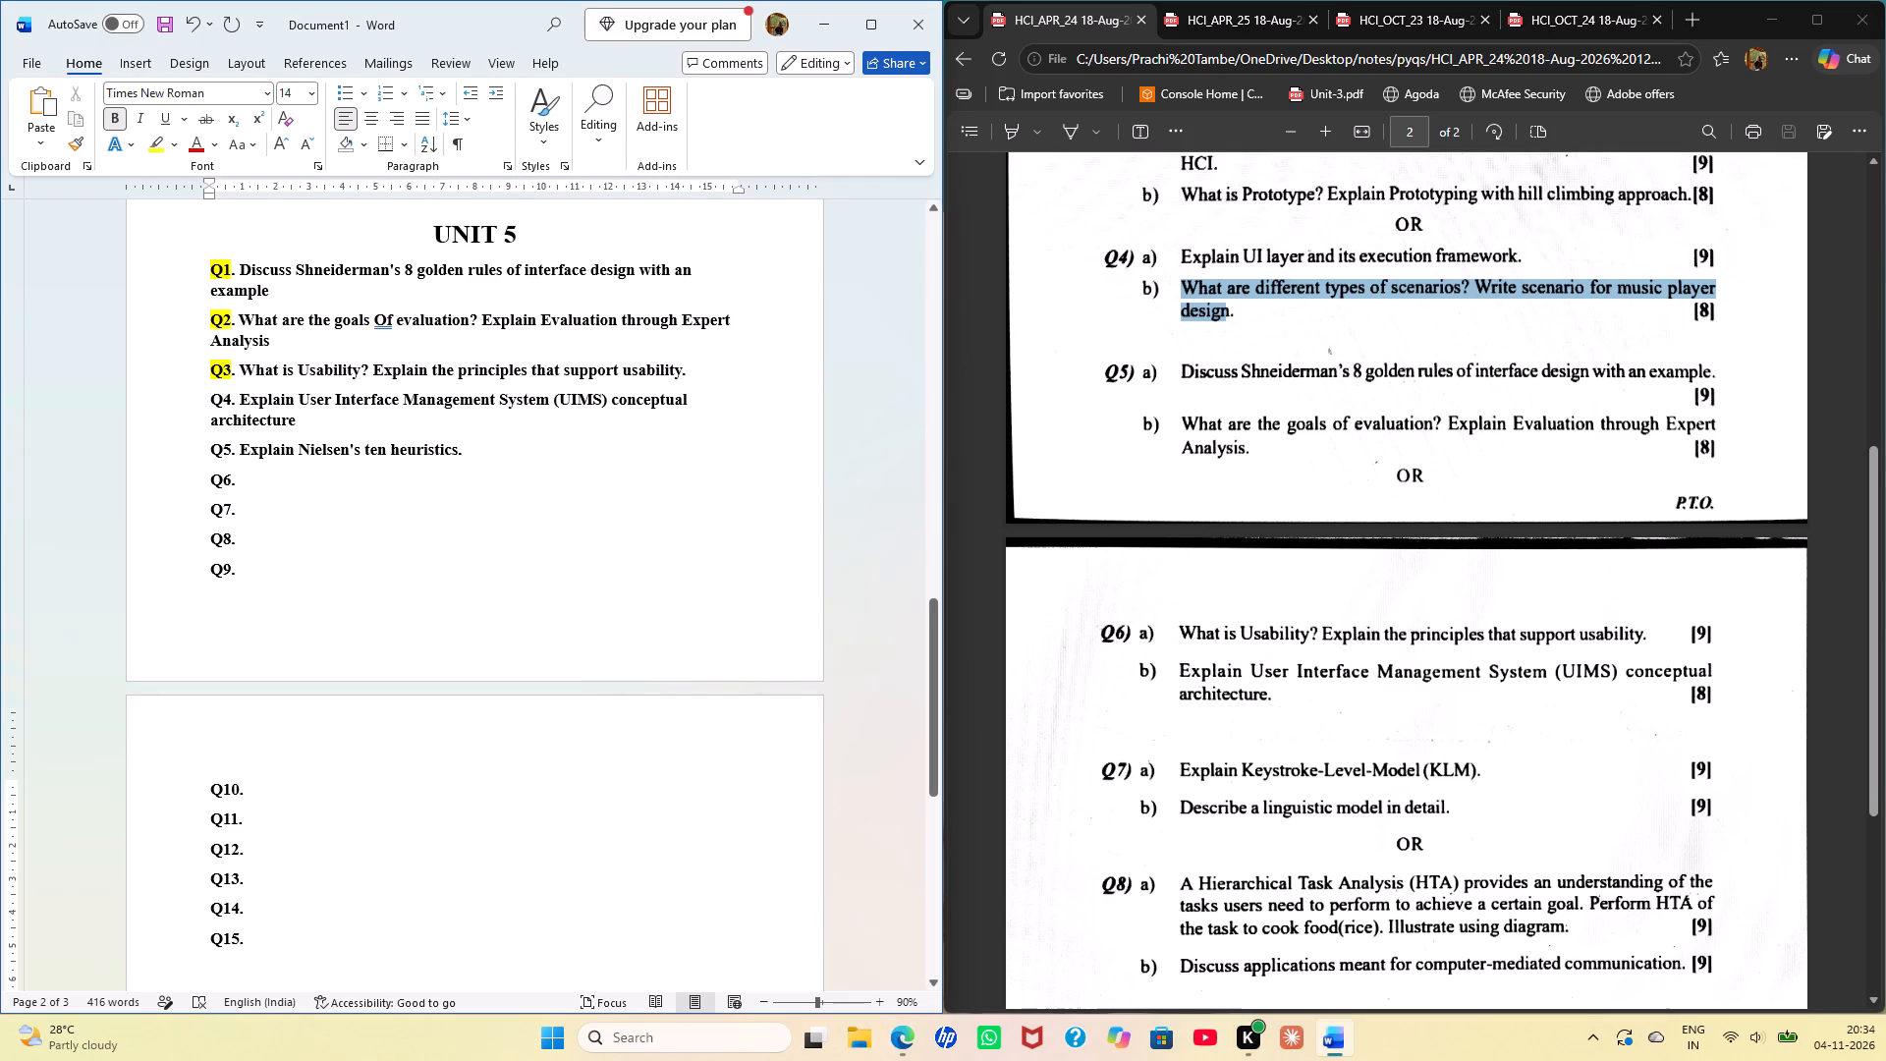
{"action": "left_click_drag", "start_coordinate": [211, 398], "coordinate": [233, 398]}
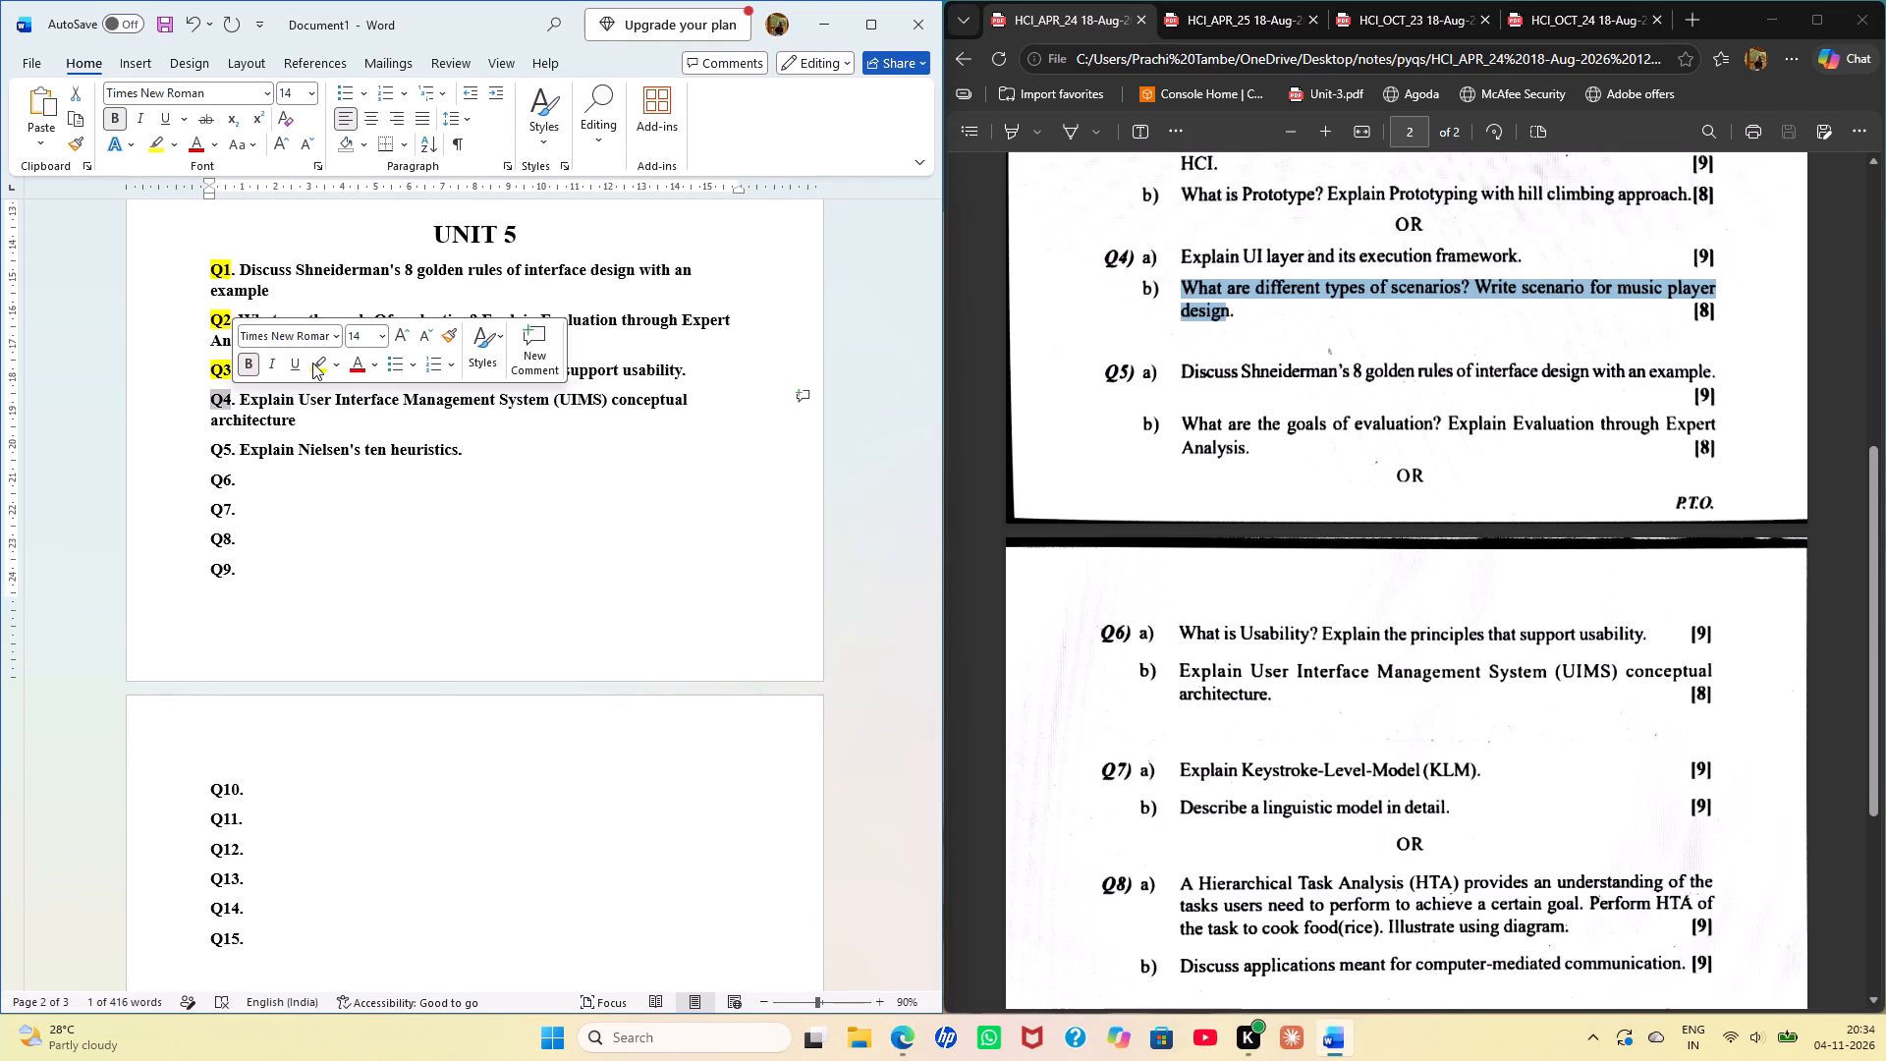
{"action": "left_click", "coordinate": [314, 363]}
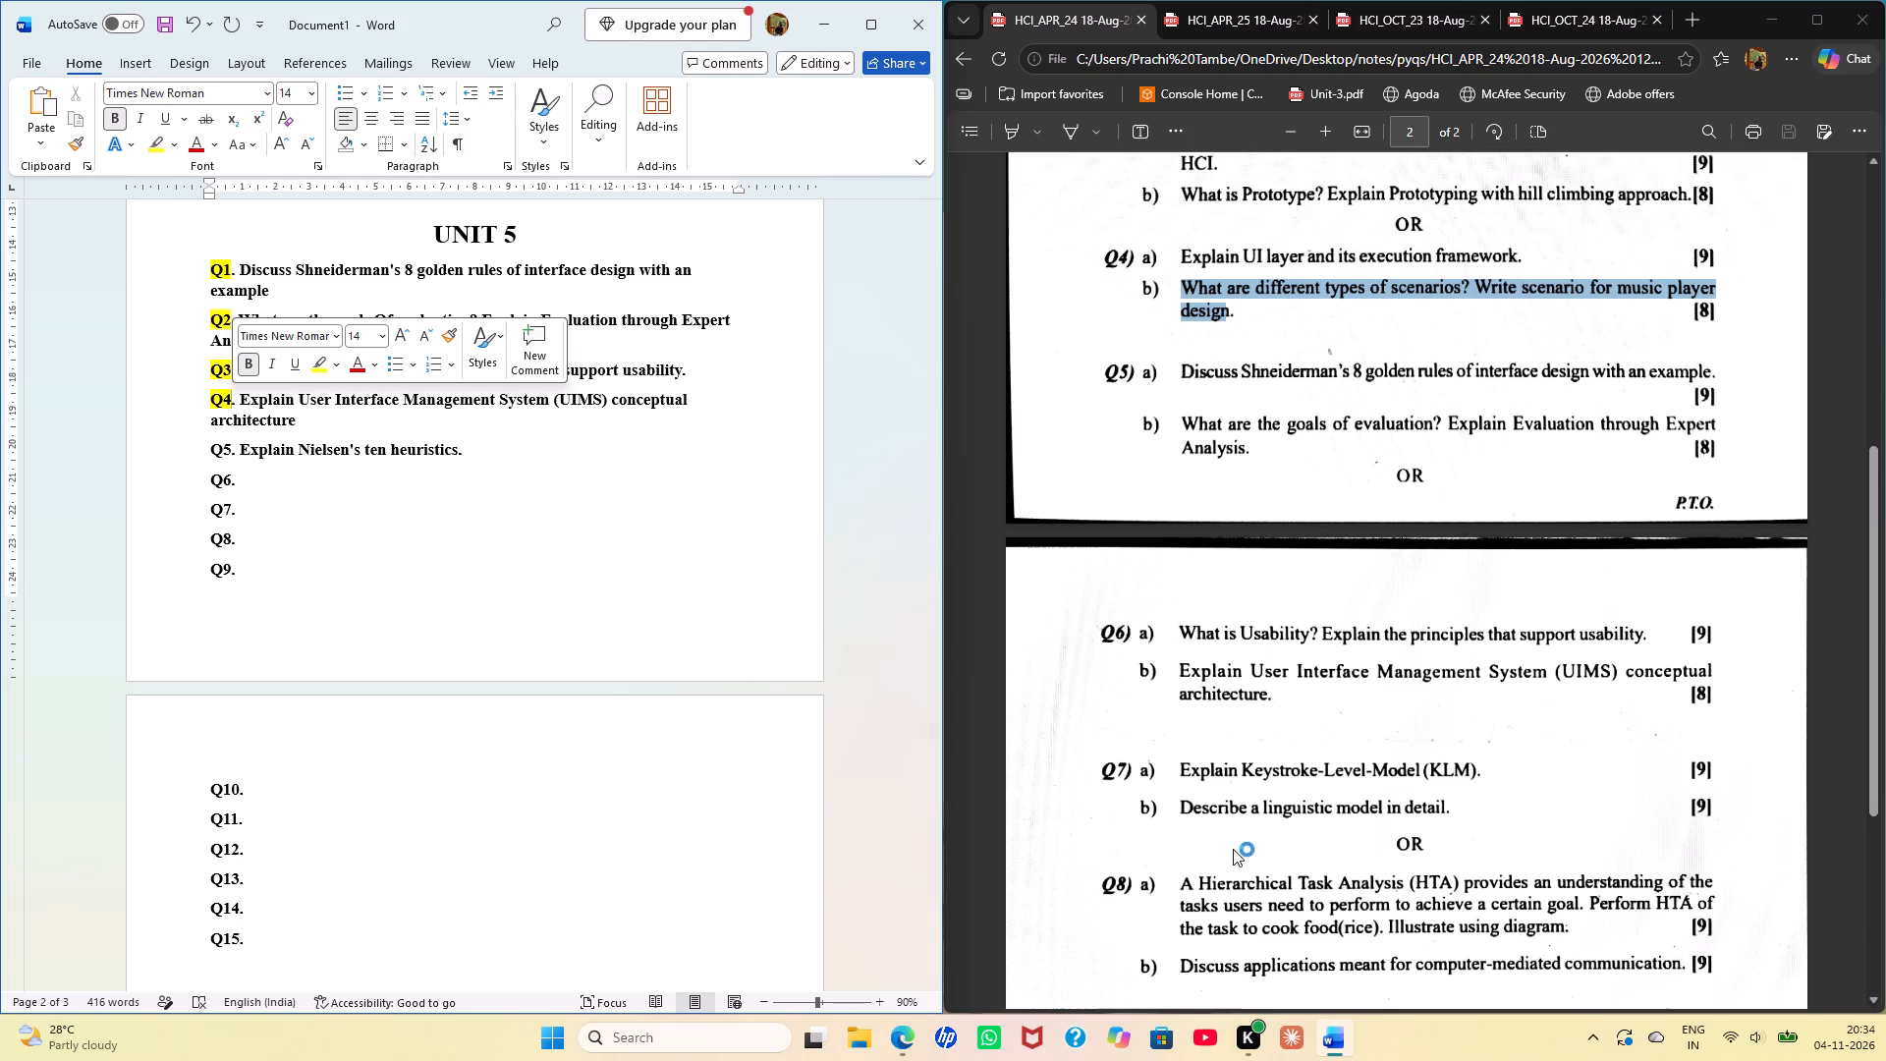
Highlight the Unit 6 label Q2, the linguistic model question, in yellow in Word.
{"action": "scroll", "coordinate": [1232, 848], "scroll_direction": "down", "scroll_amount": 1}
{"action": "scroll", "coordinate": [689, 883], "scroll_direction": "down", "scroll_amount": 2}
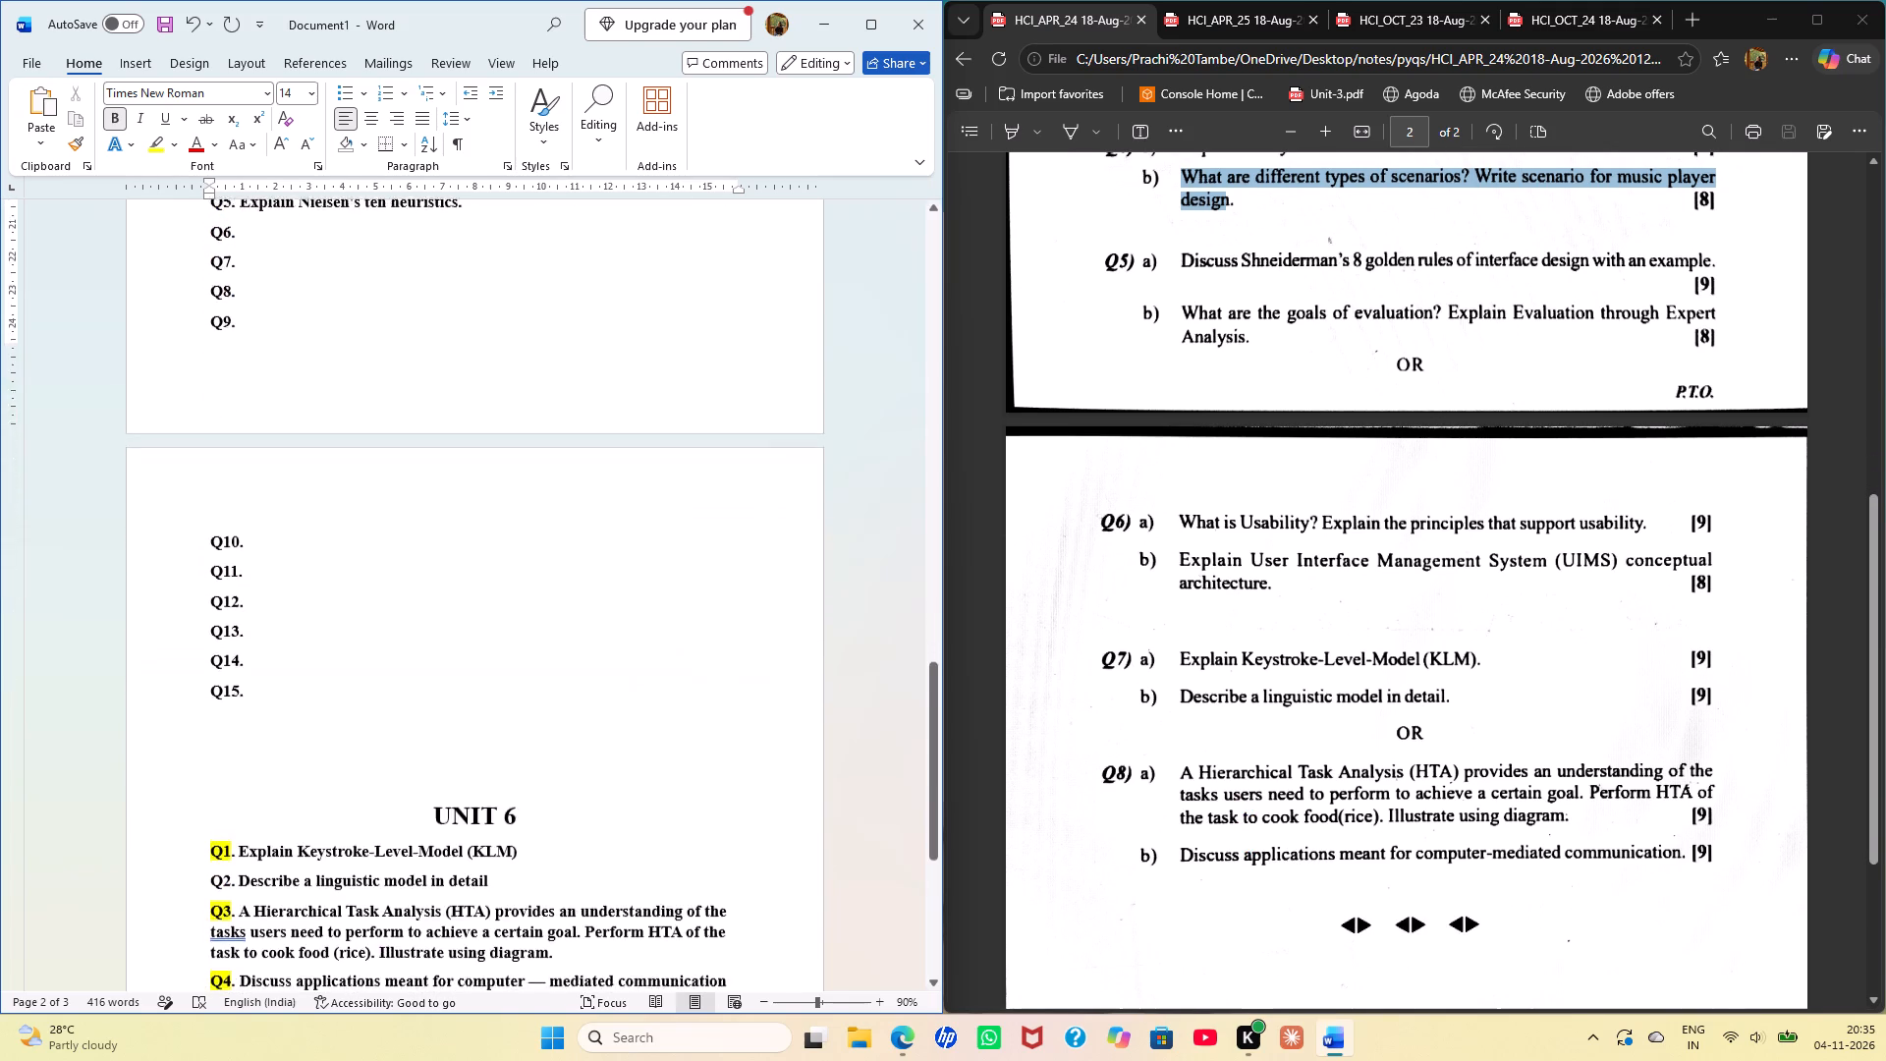
{"action": "scroll", "coordinate": [689, 883], "scroll_direction": "down", "scroll_amount": 1}
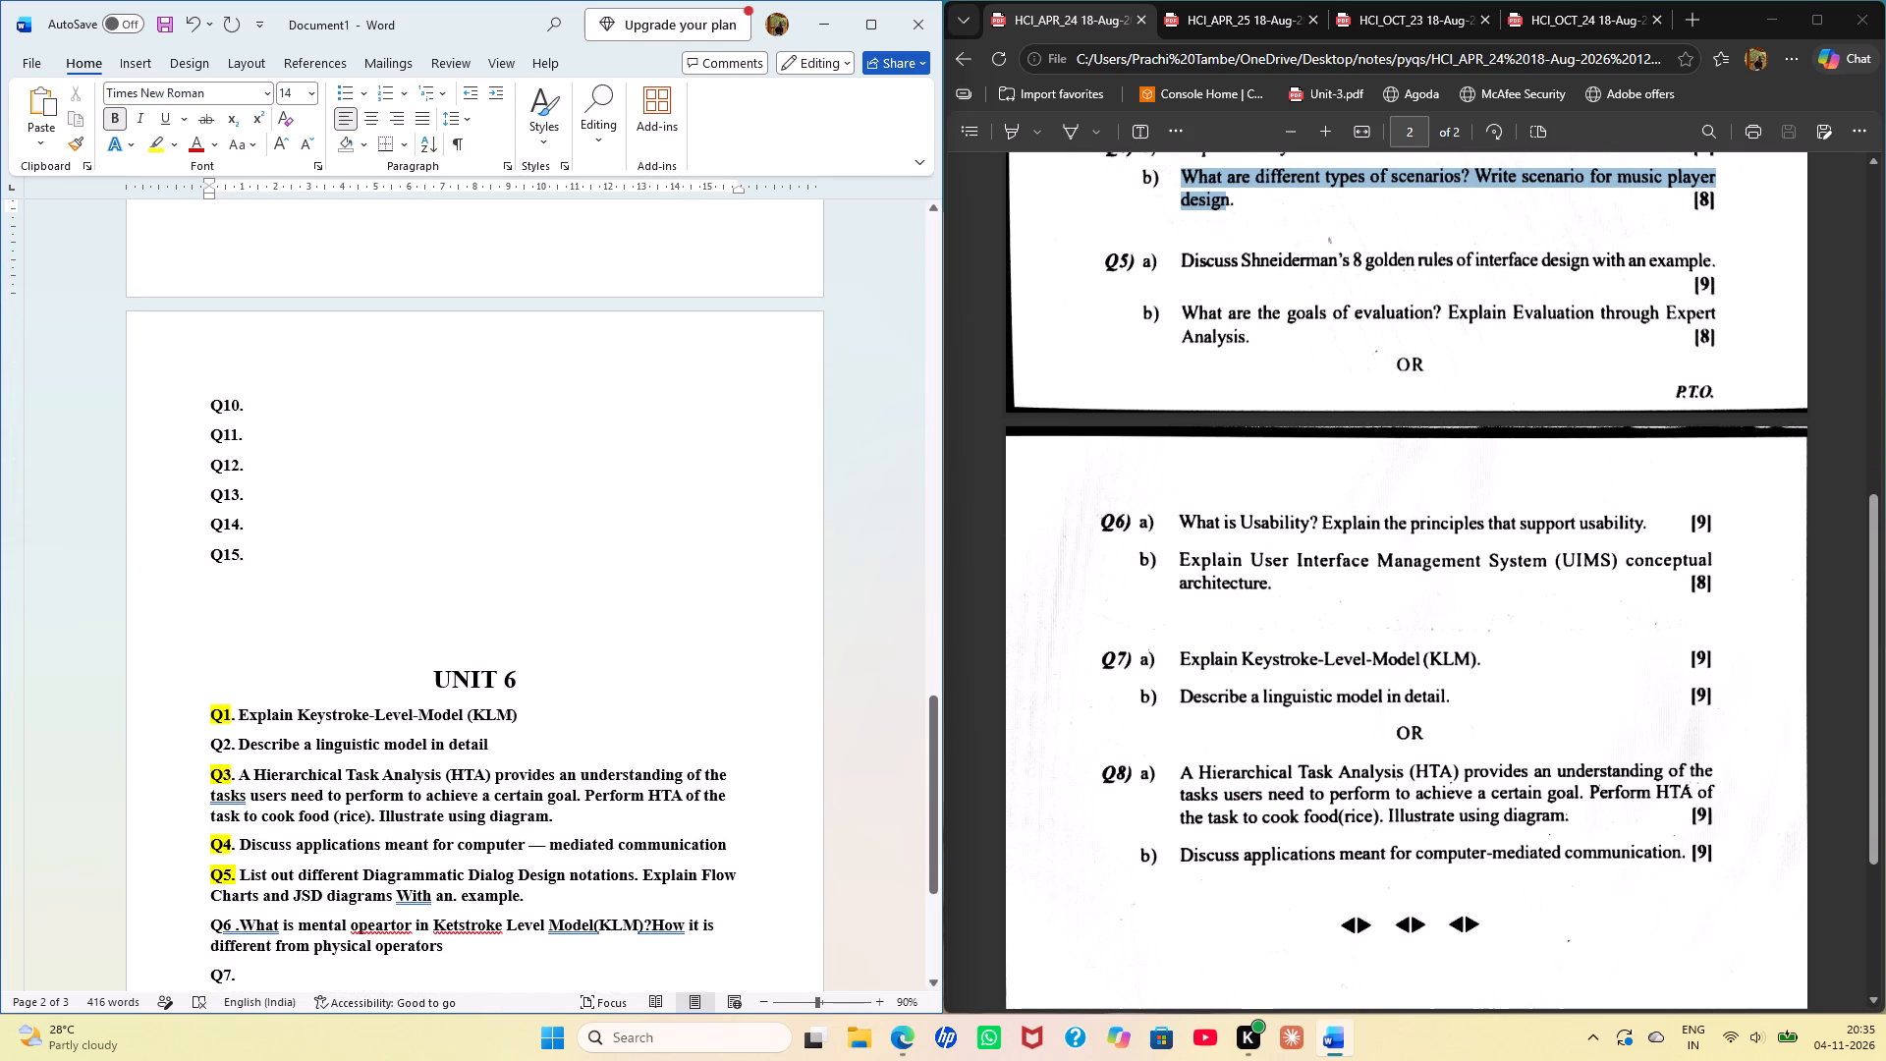
{"action": "left_click_drag", "start_coordinate": [209, 743], "coordinate": [231, 744]}
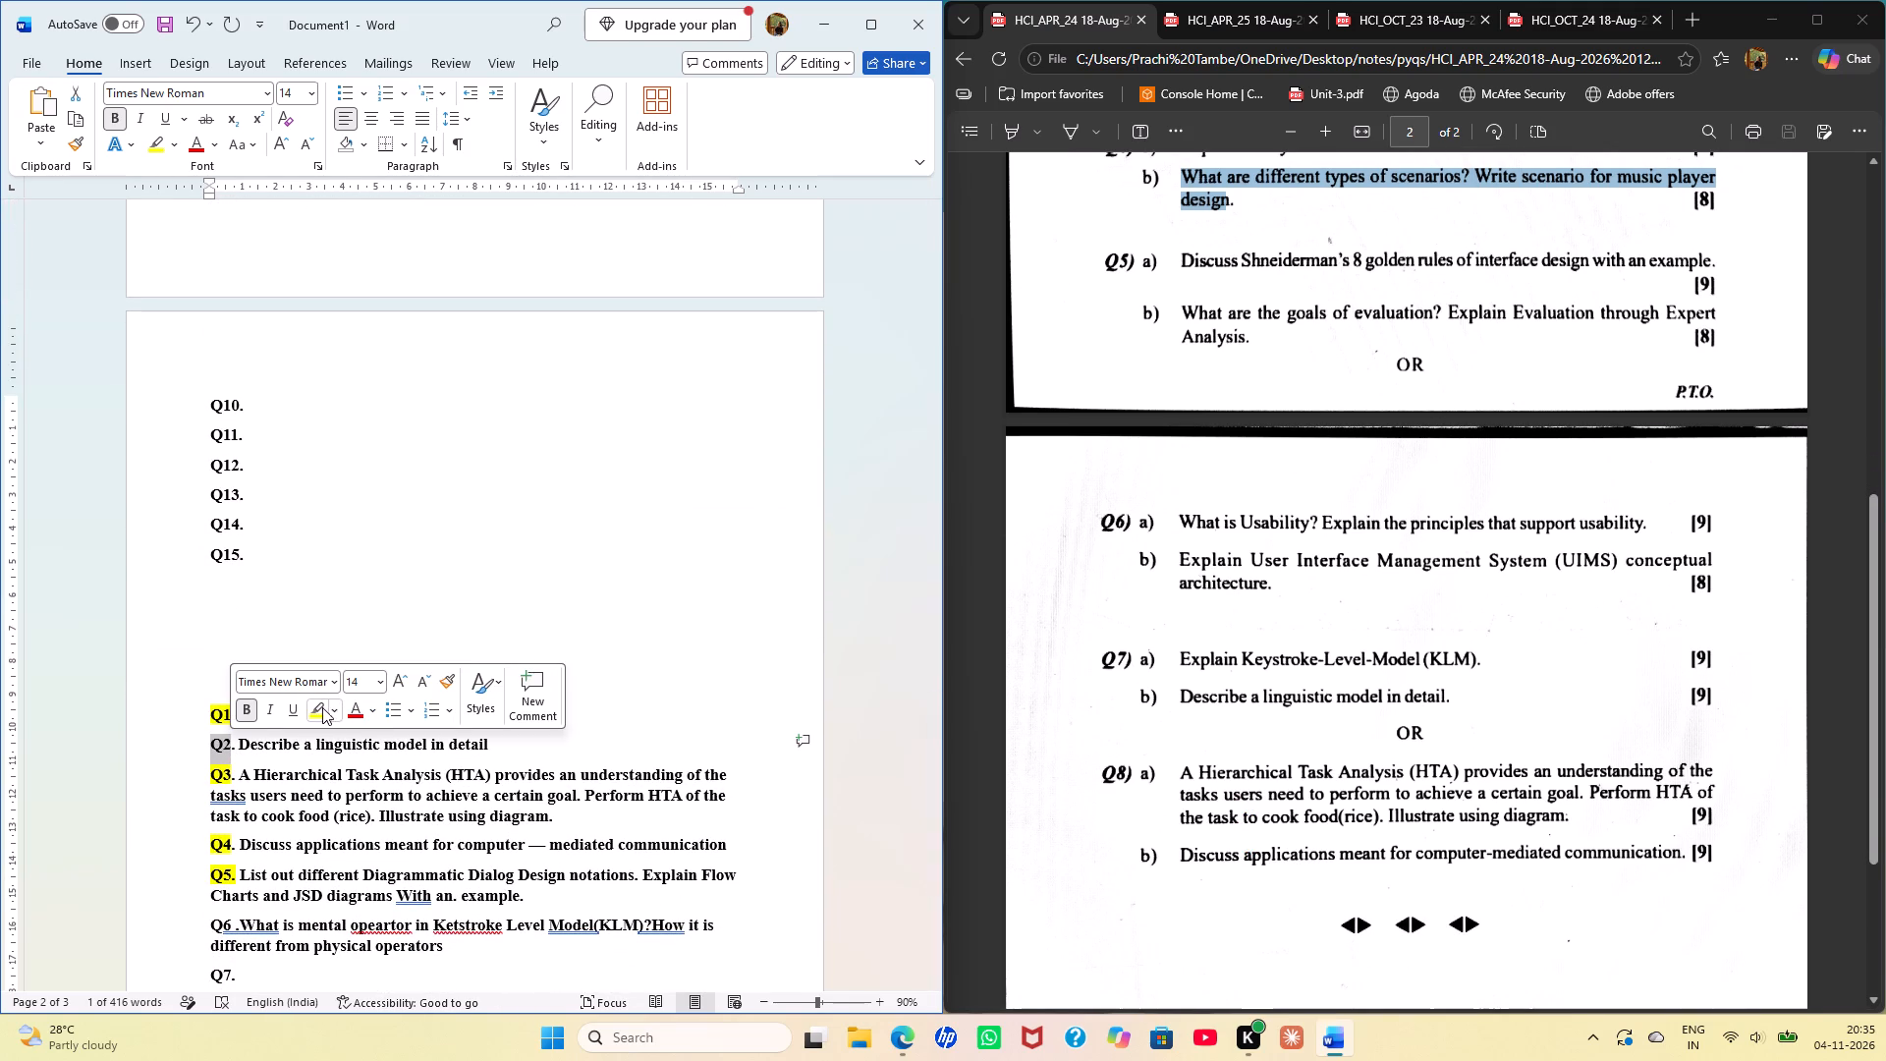
{"action": "left_click", "coordinate": [313, 707]}
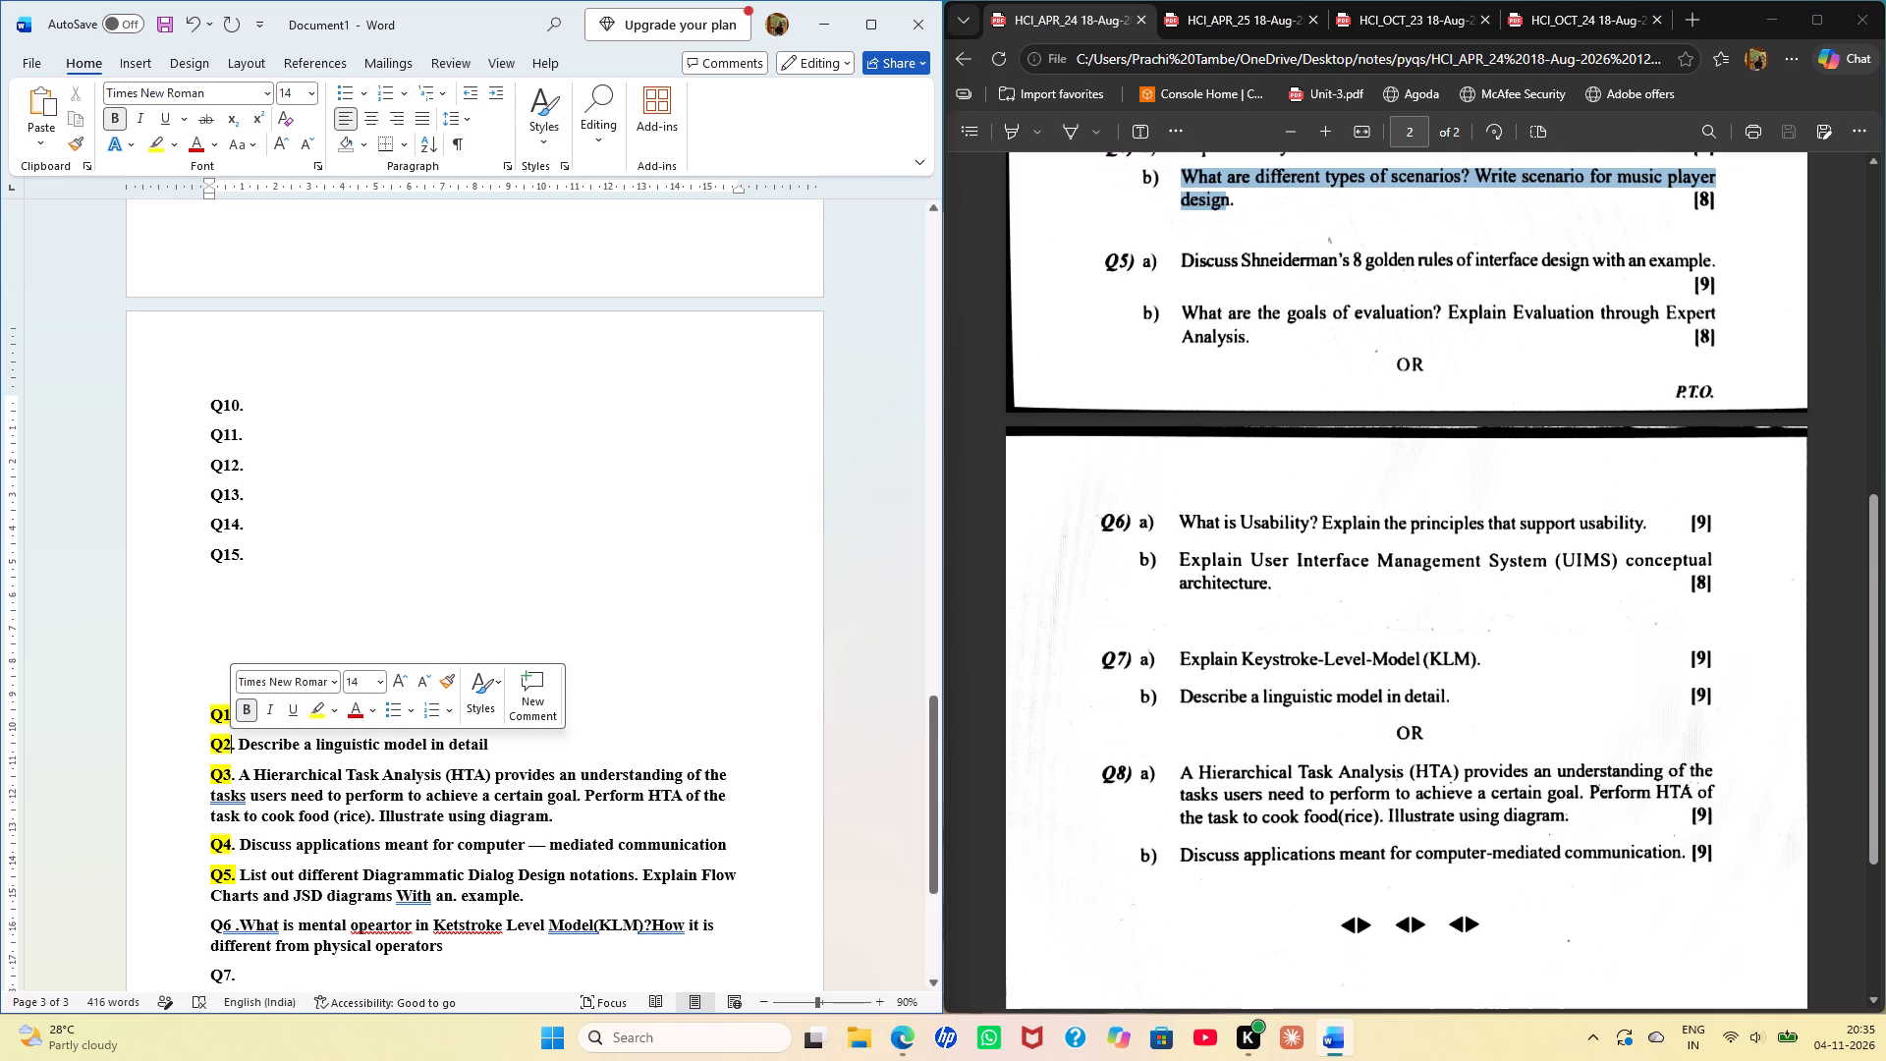
Close the HCI_APR_24 paper in Edge.
{"action": "scroll", "coordinate": [550, 846], "scroll_direction": "up", "scroll_amount": 2}
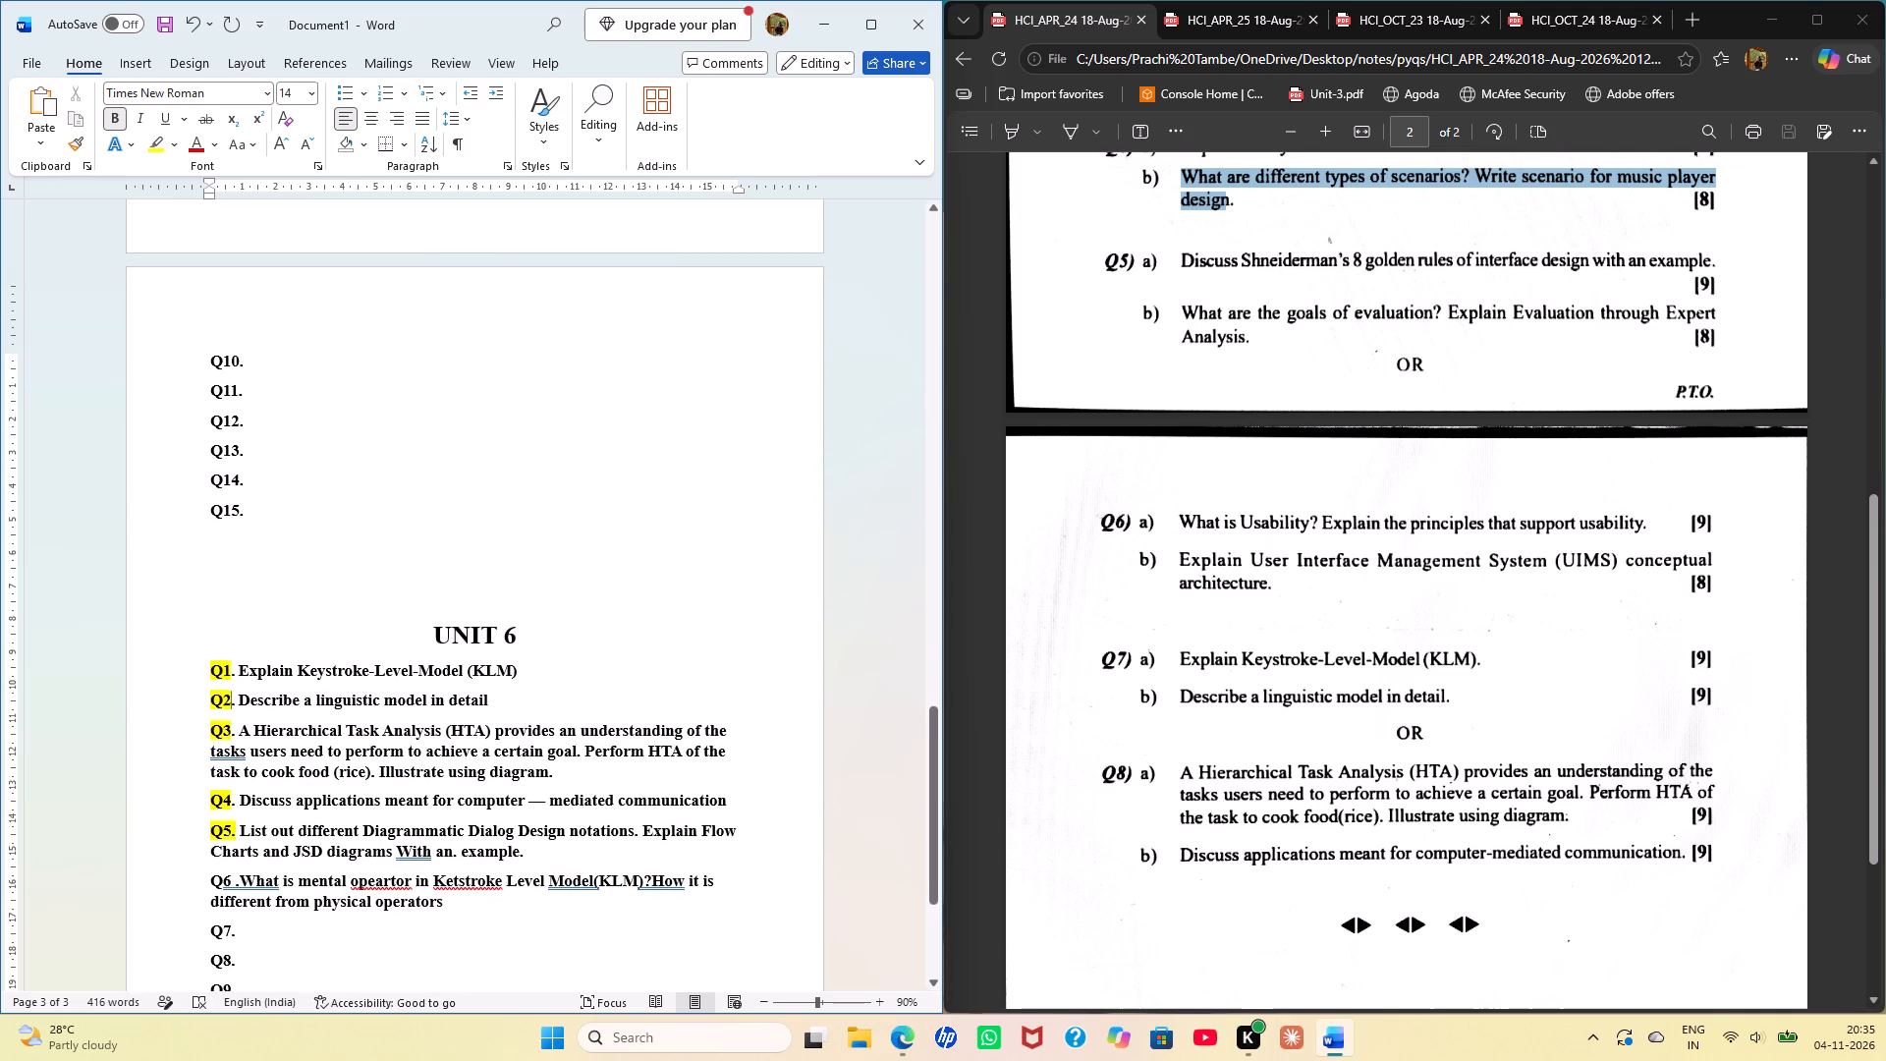
{"action": "scroll", "coordinate": [550, 846], "scroll_direction": "up", "scroll_amount": 1}
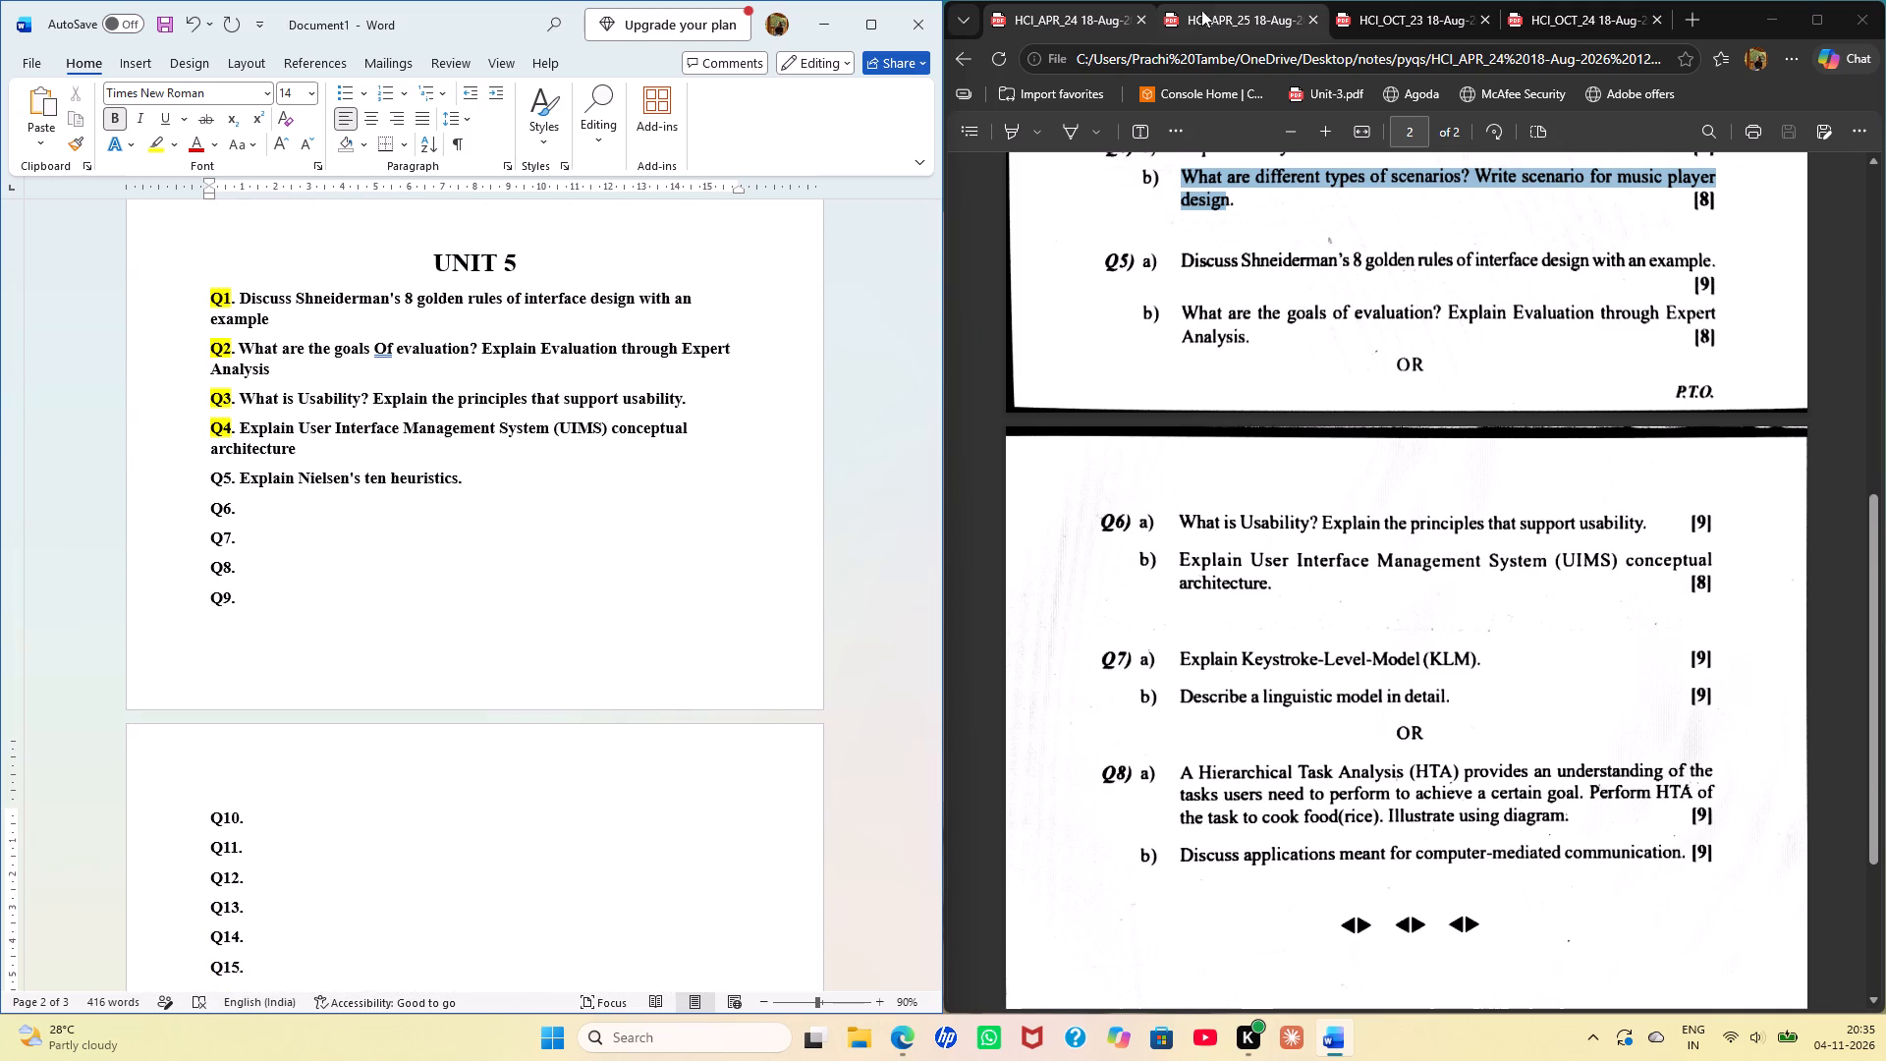
{"action": "left_click", "coordinate": [1135, 18]}
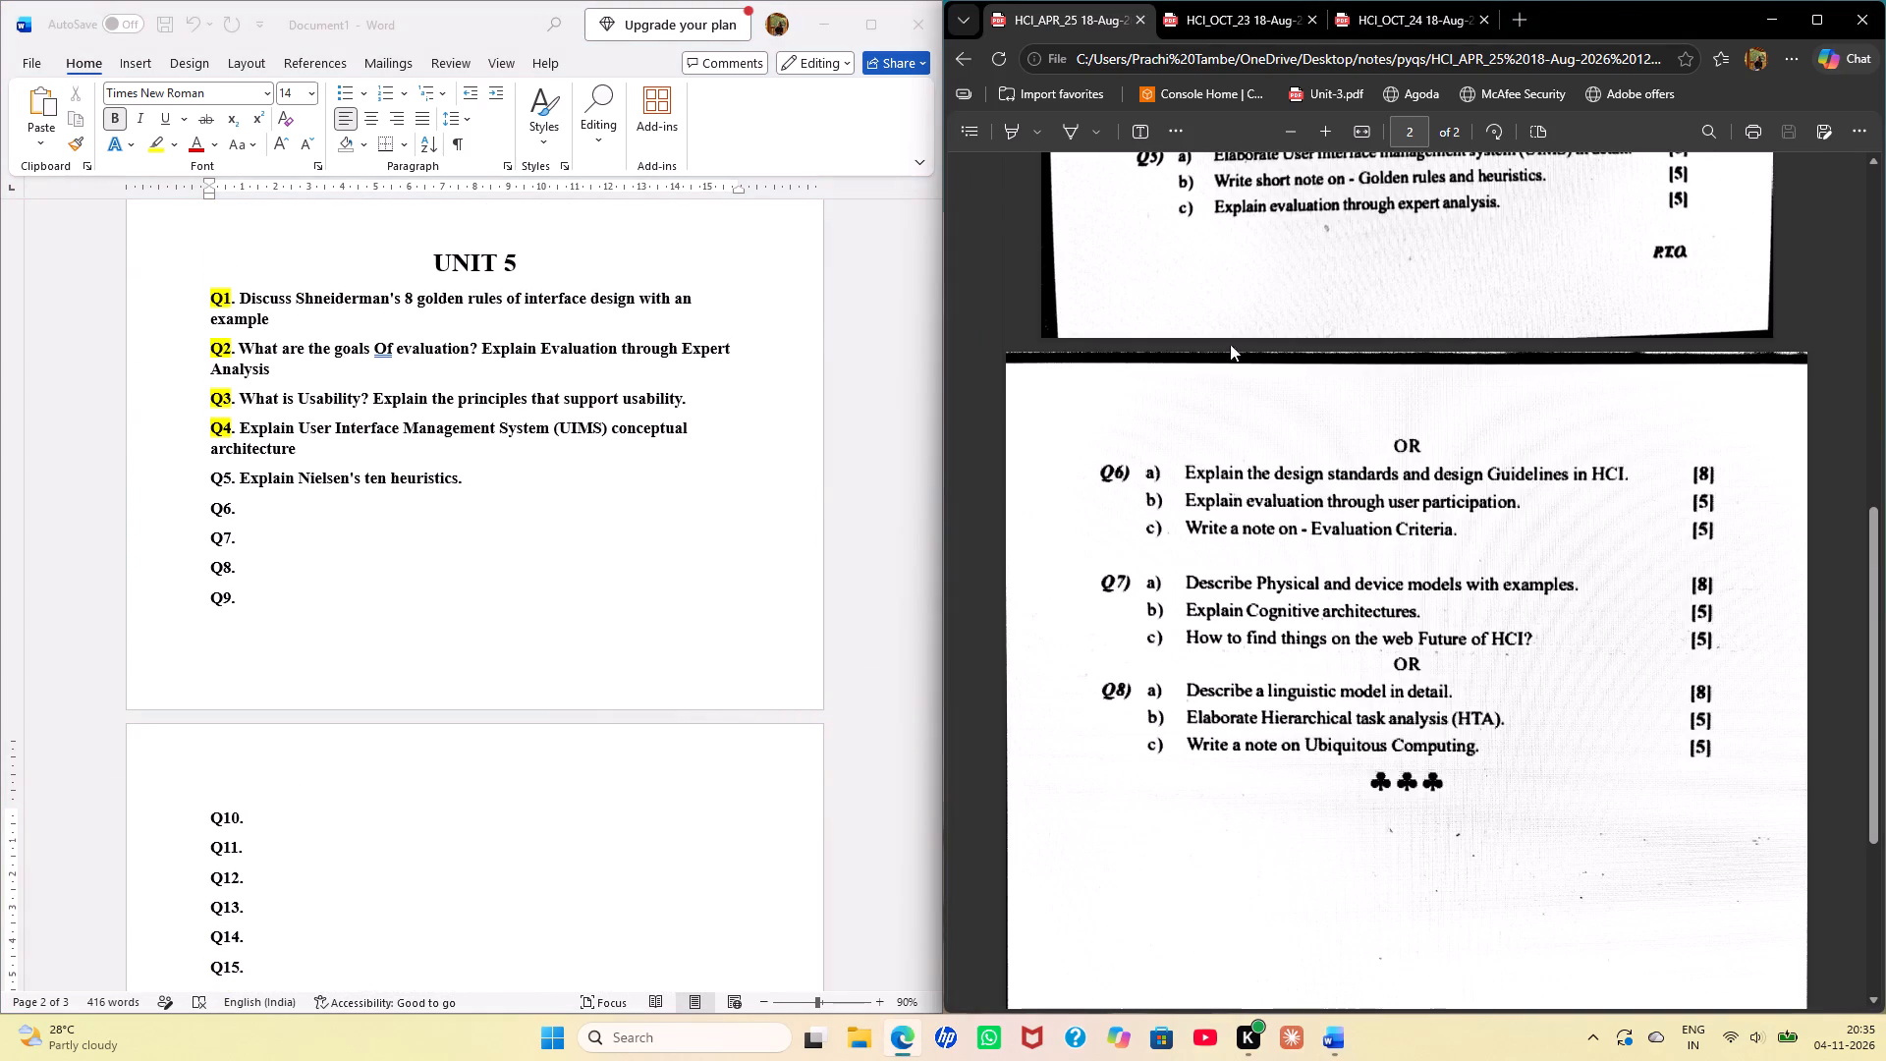
Copy the golden rules and heuristics question, Q5 b), from HCI_APR_25 in Edge into Unit 5 Q6. in Word and append (5).
{"action": "scroll", "coordinate": [1261, 484], "scroll_direction": "up", "scroll_amount": 2}
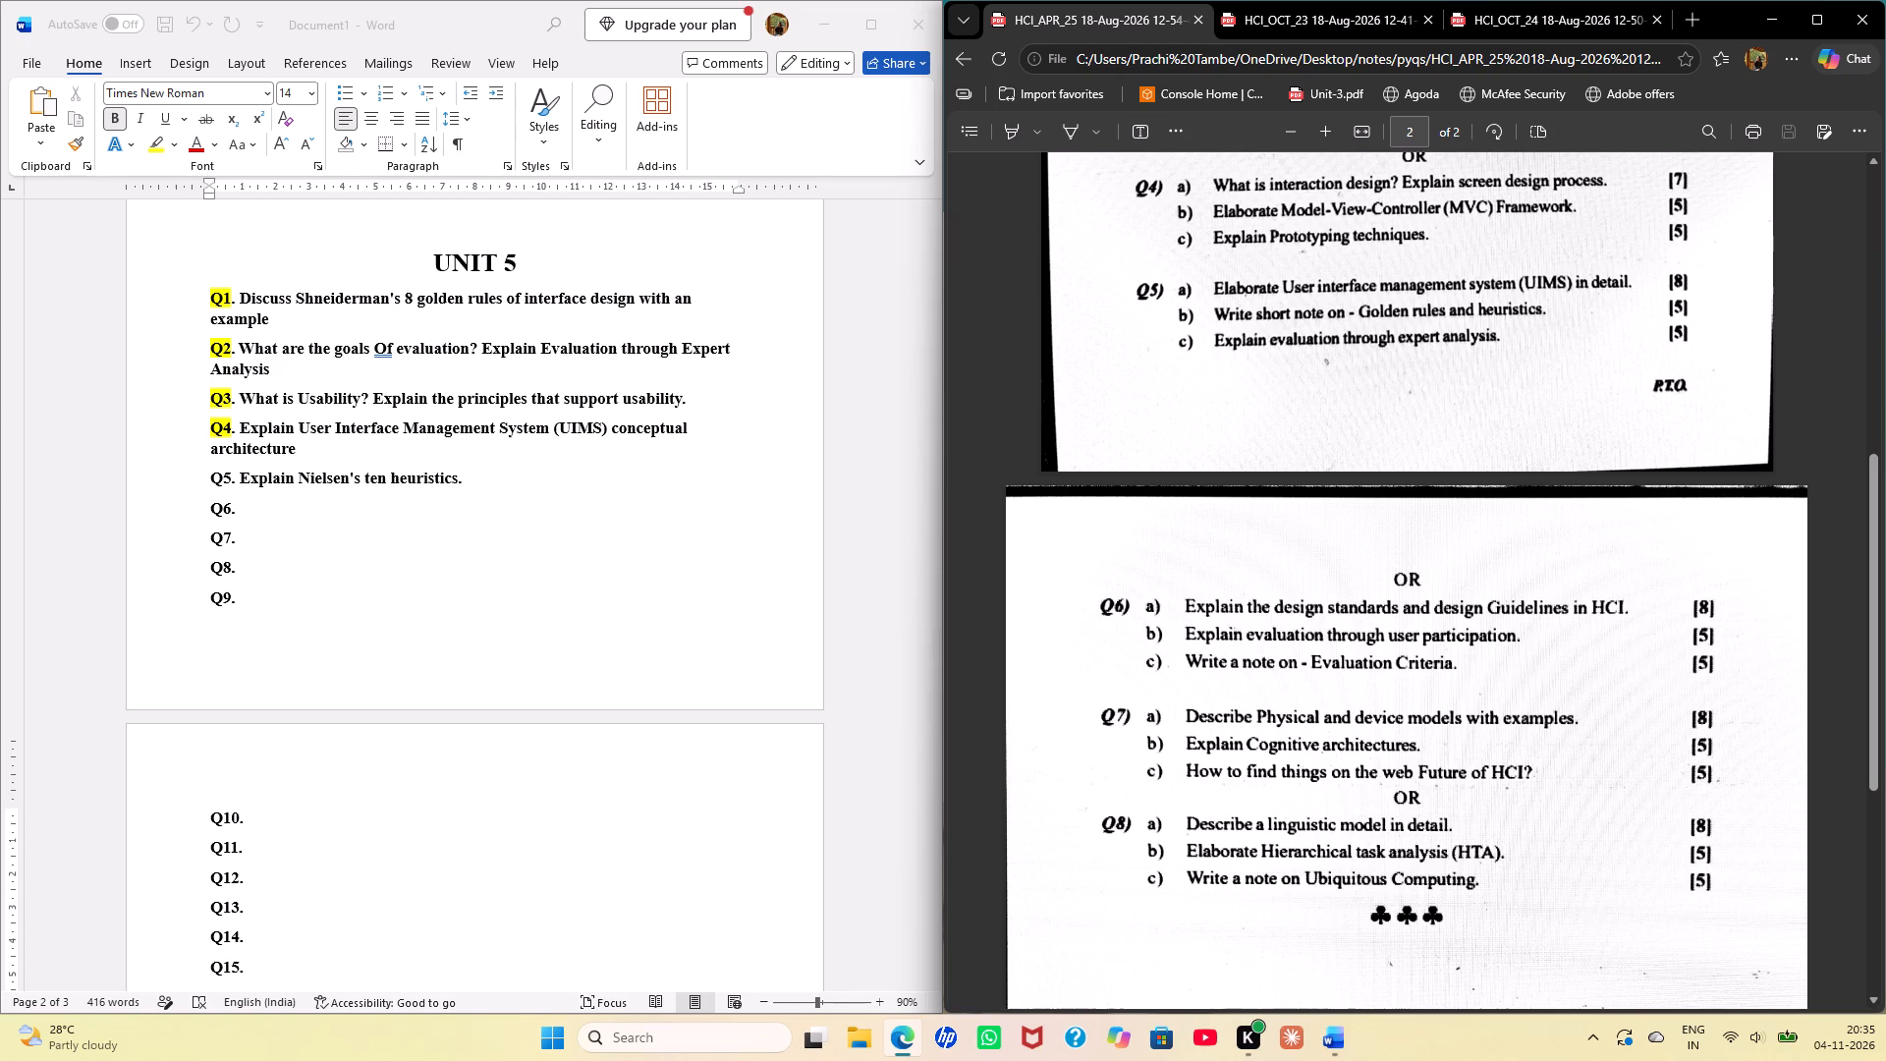
{"action": "left_click_drag", "start_coordinate": [1212, 314], "coordinate": [1524, 309]}
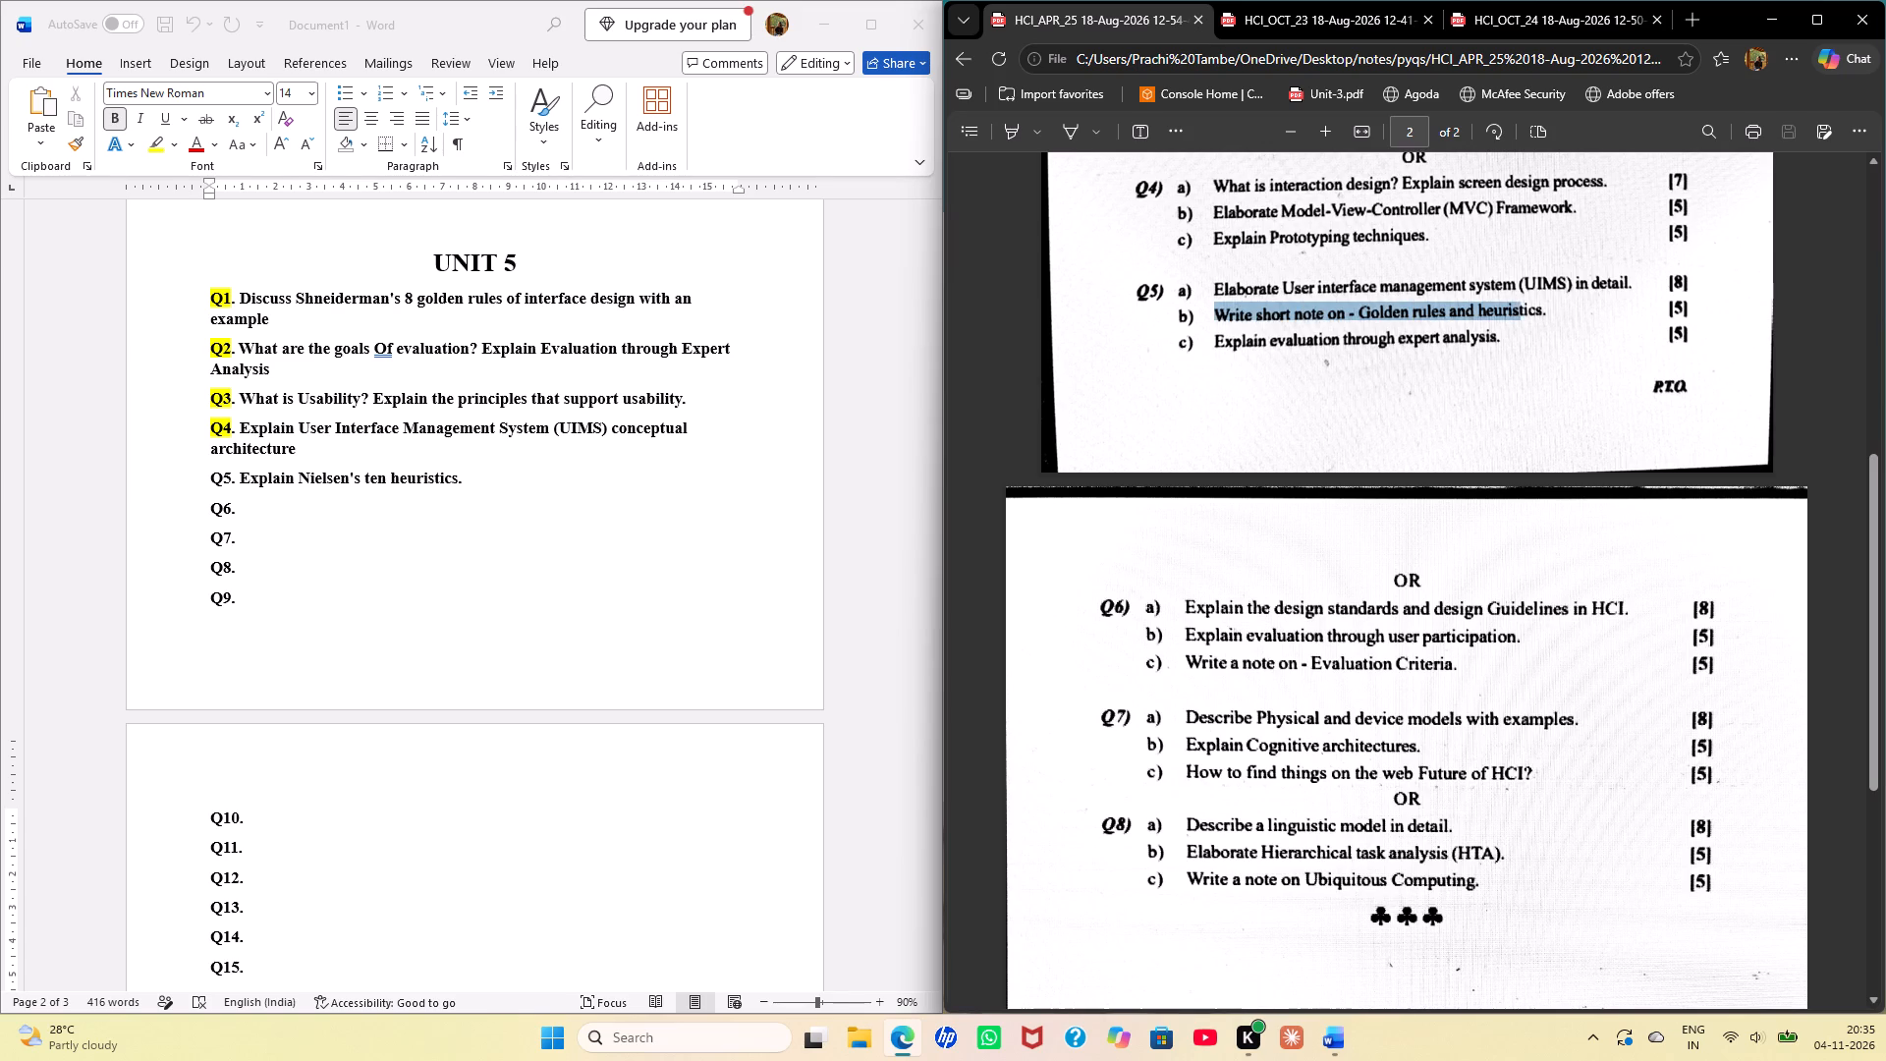
{"action": "left_click_drag", "start_coordinate": [1524, 309], "coordinate": [1544, 311]}
{"action": "key", "text": "ctrl+c"}
{"action": "left_click", "coordinate": [261, 507]}
{"action": "left_click", "coordinate": [248, 510]}
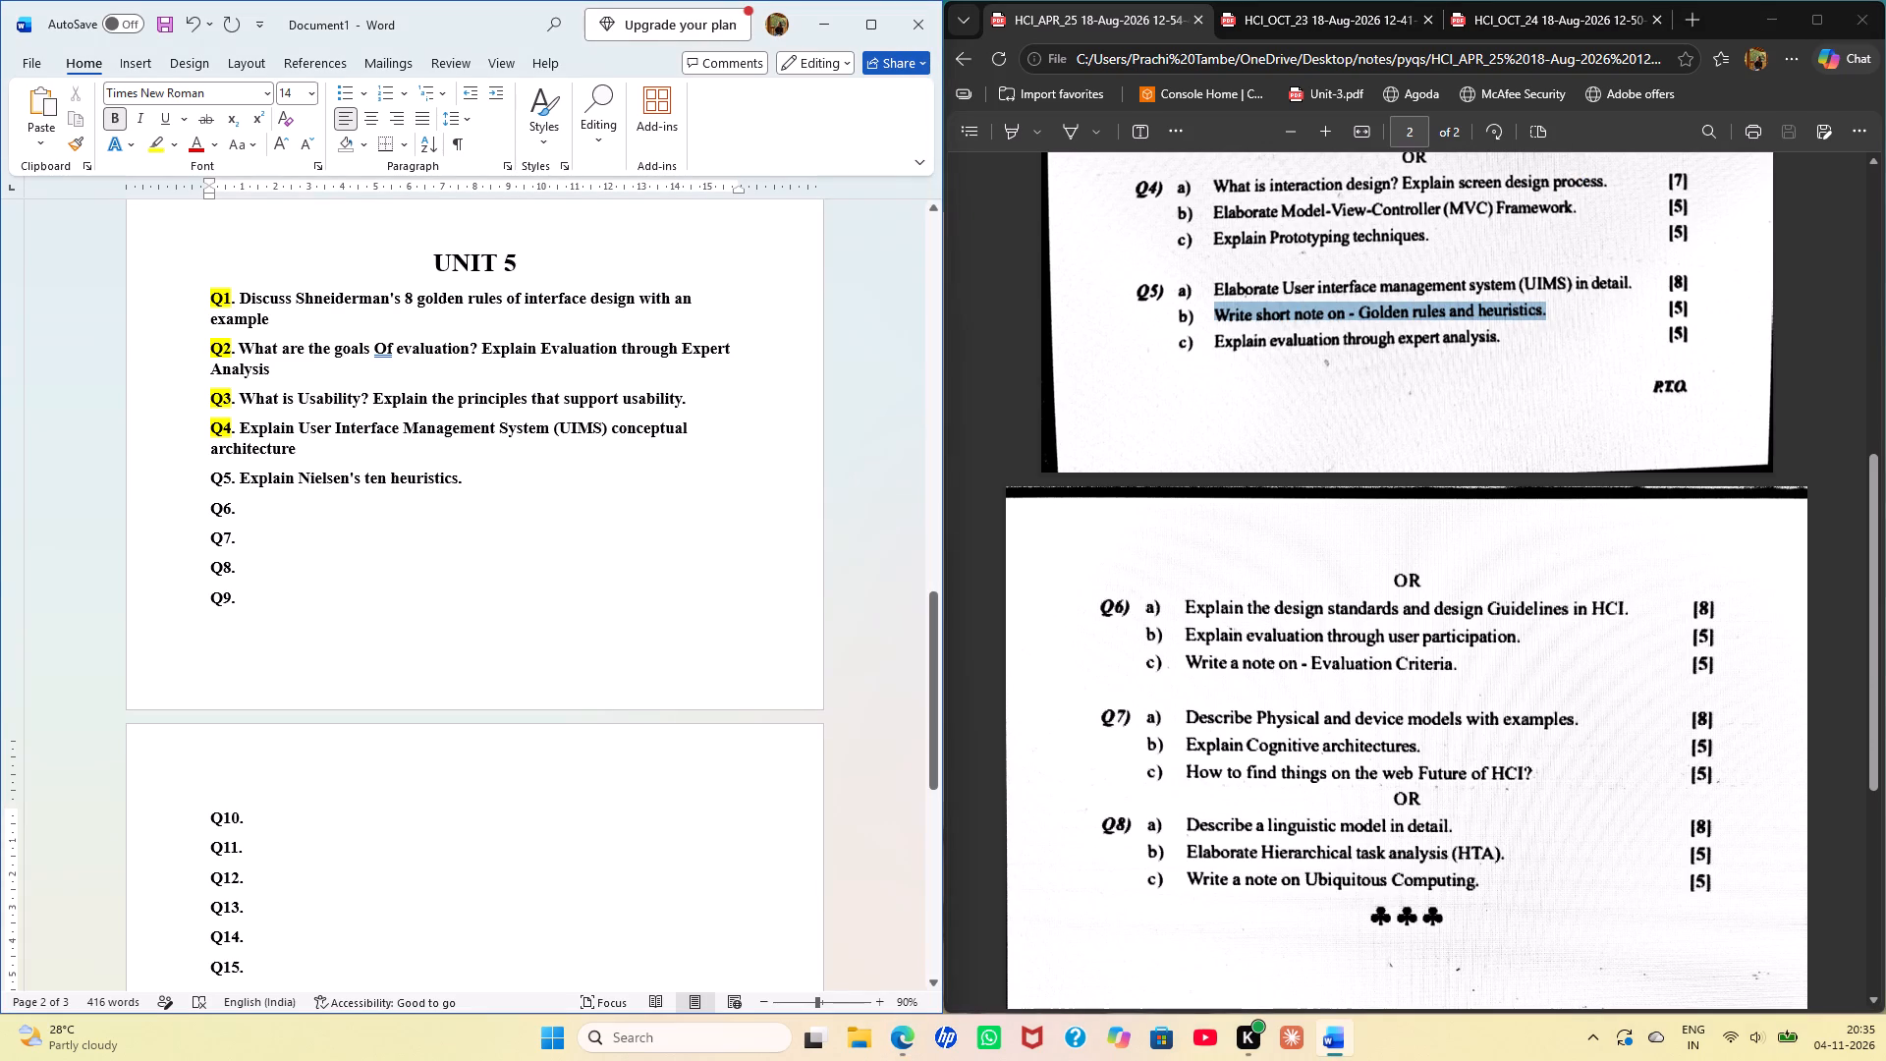
{"action": "key", "text": "space"}
{"action": "key", "text": "ctrl+v"}
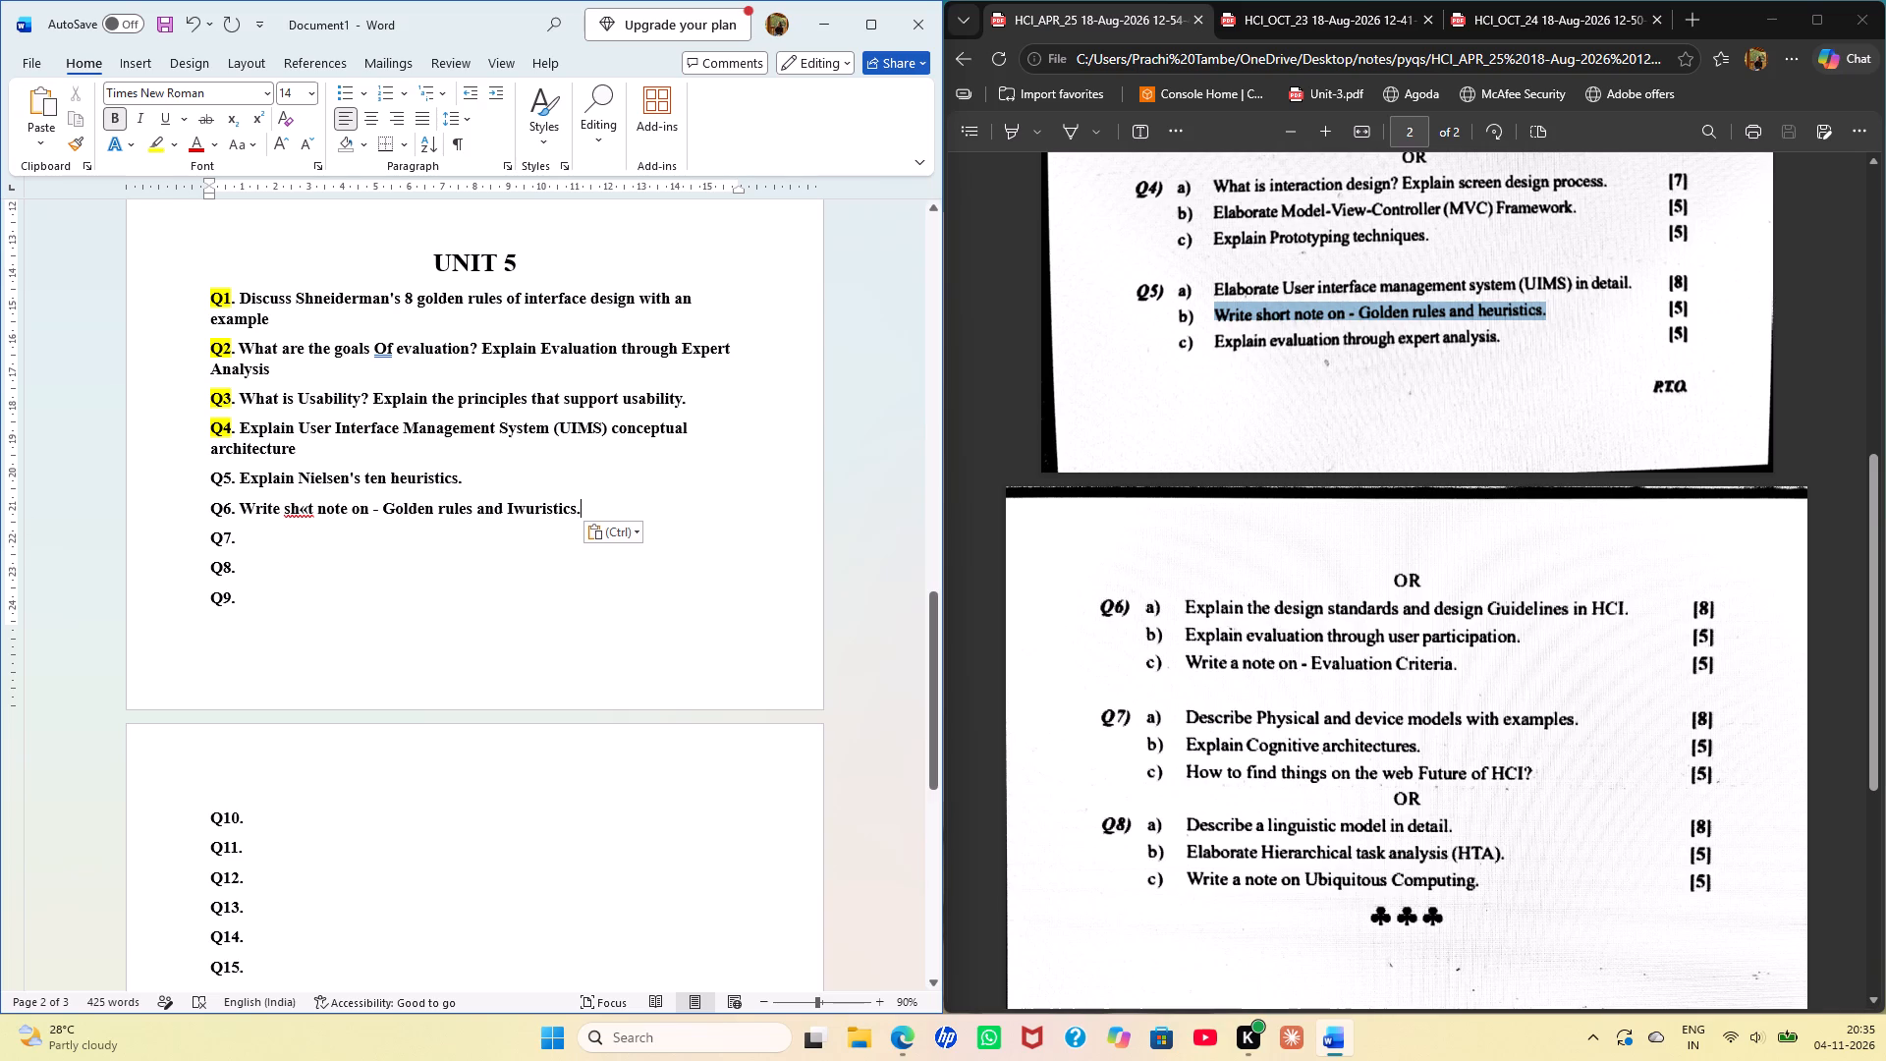
{"action": "key", "text": "space"}
{"action": "key", "text": "shift+parenleft"}
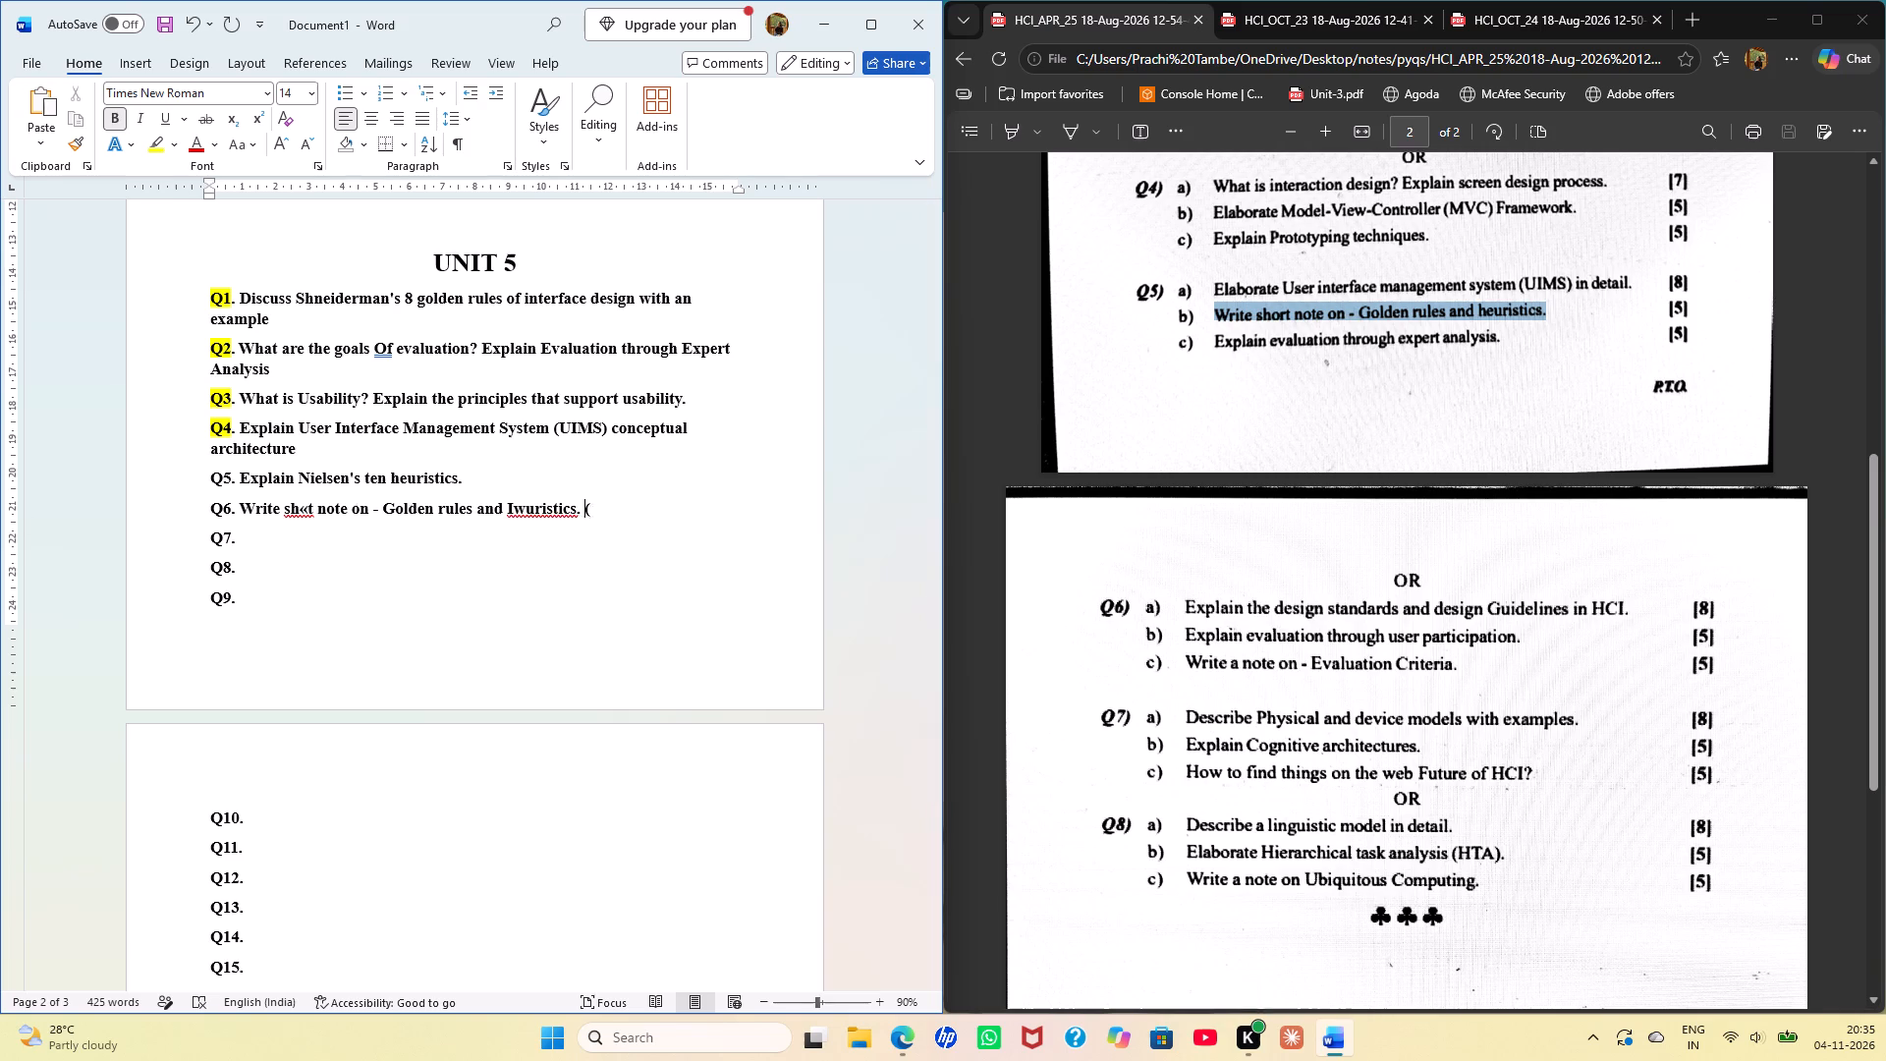
{"action": "type", "text": "5)"}
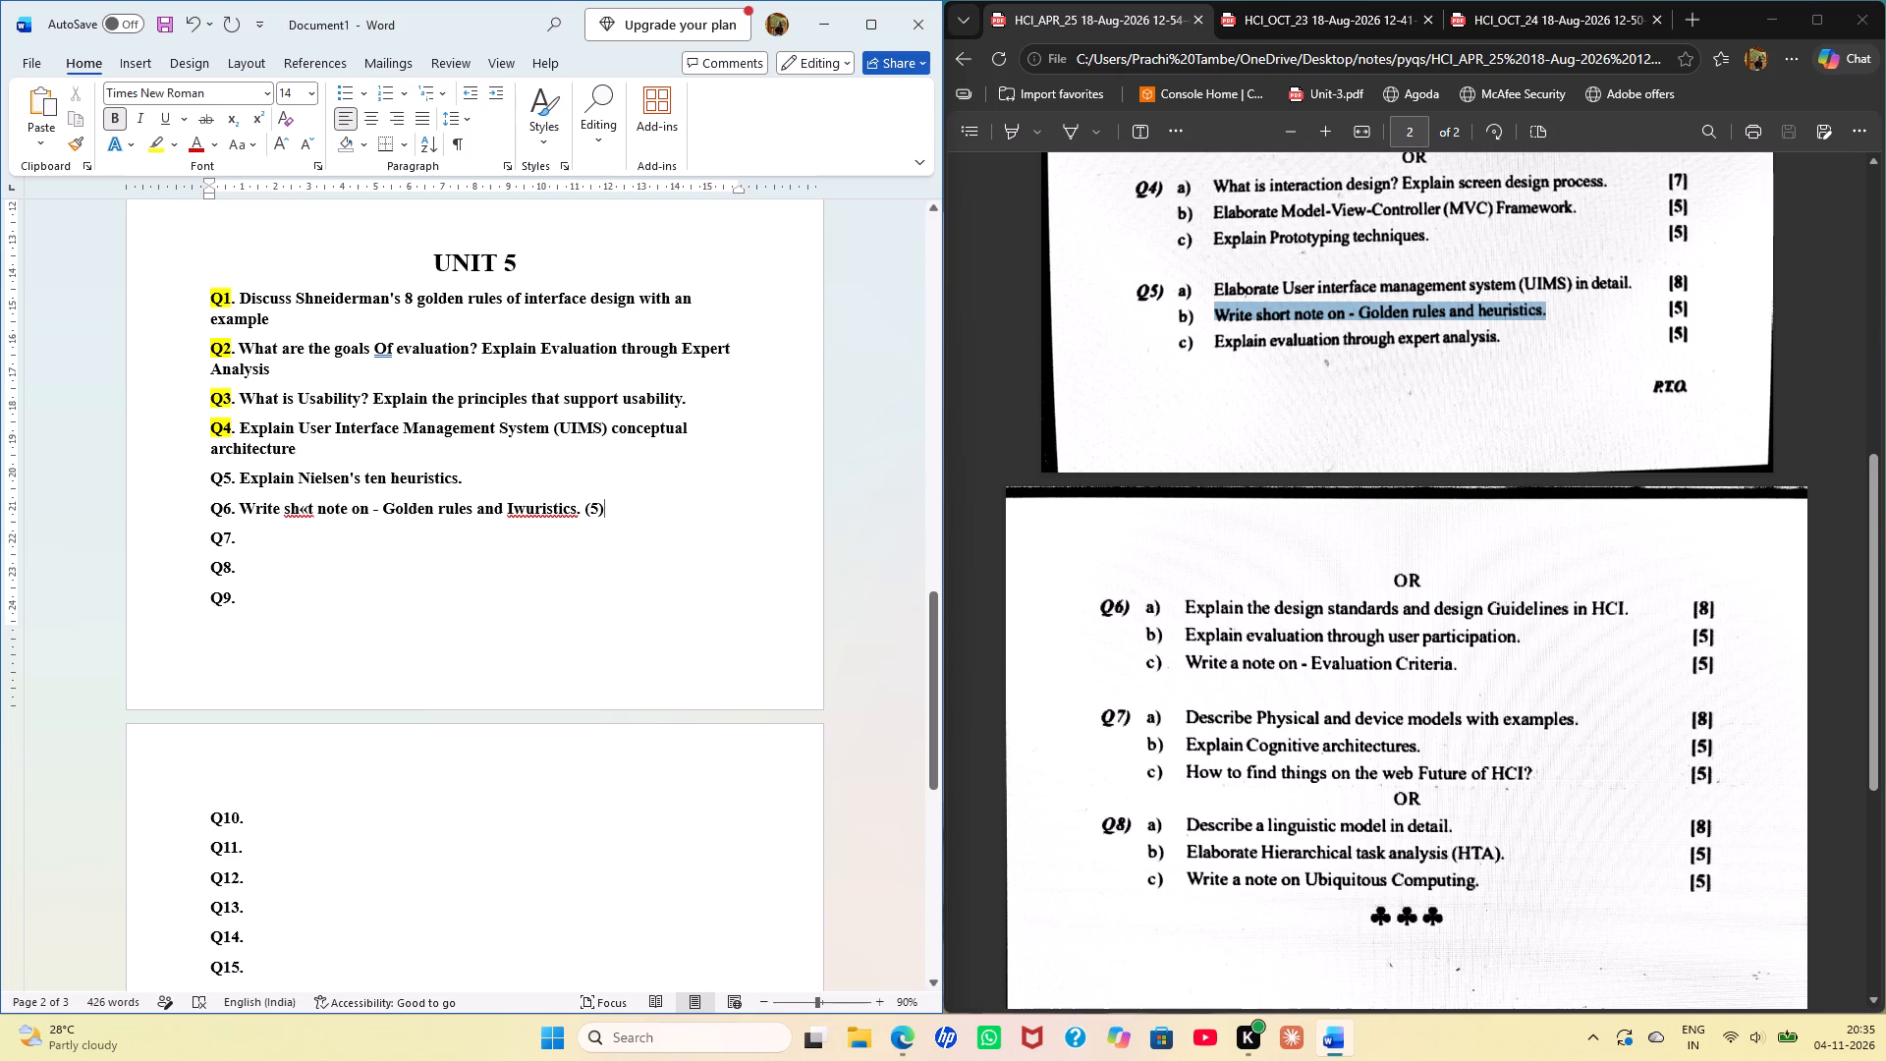
Copy the evaluation through expert analysis question, Q5 c), from HCI_APR_25 in Edge into Unit 5 Q7. in Word.
{"action": "left_click", "coordinate": [1339, 366]}
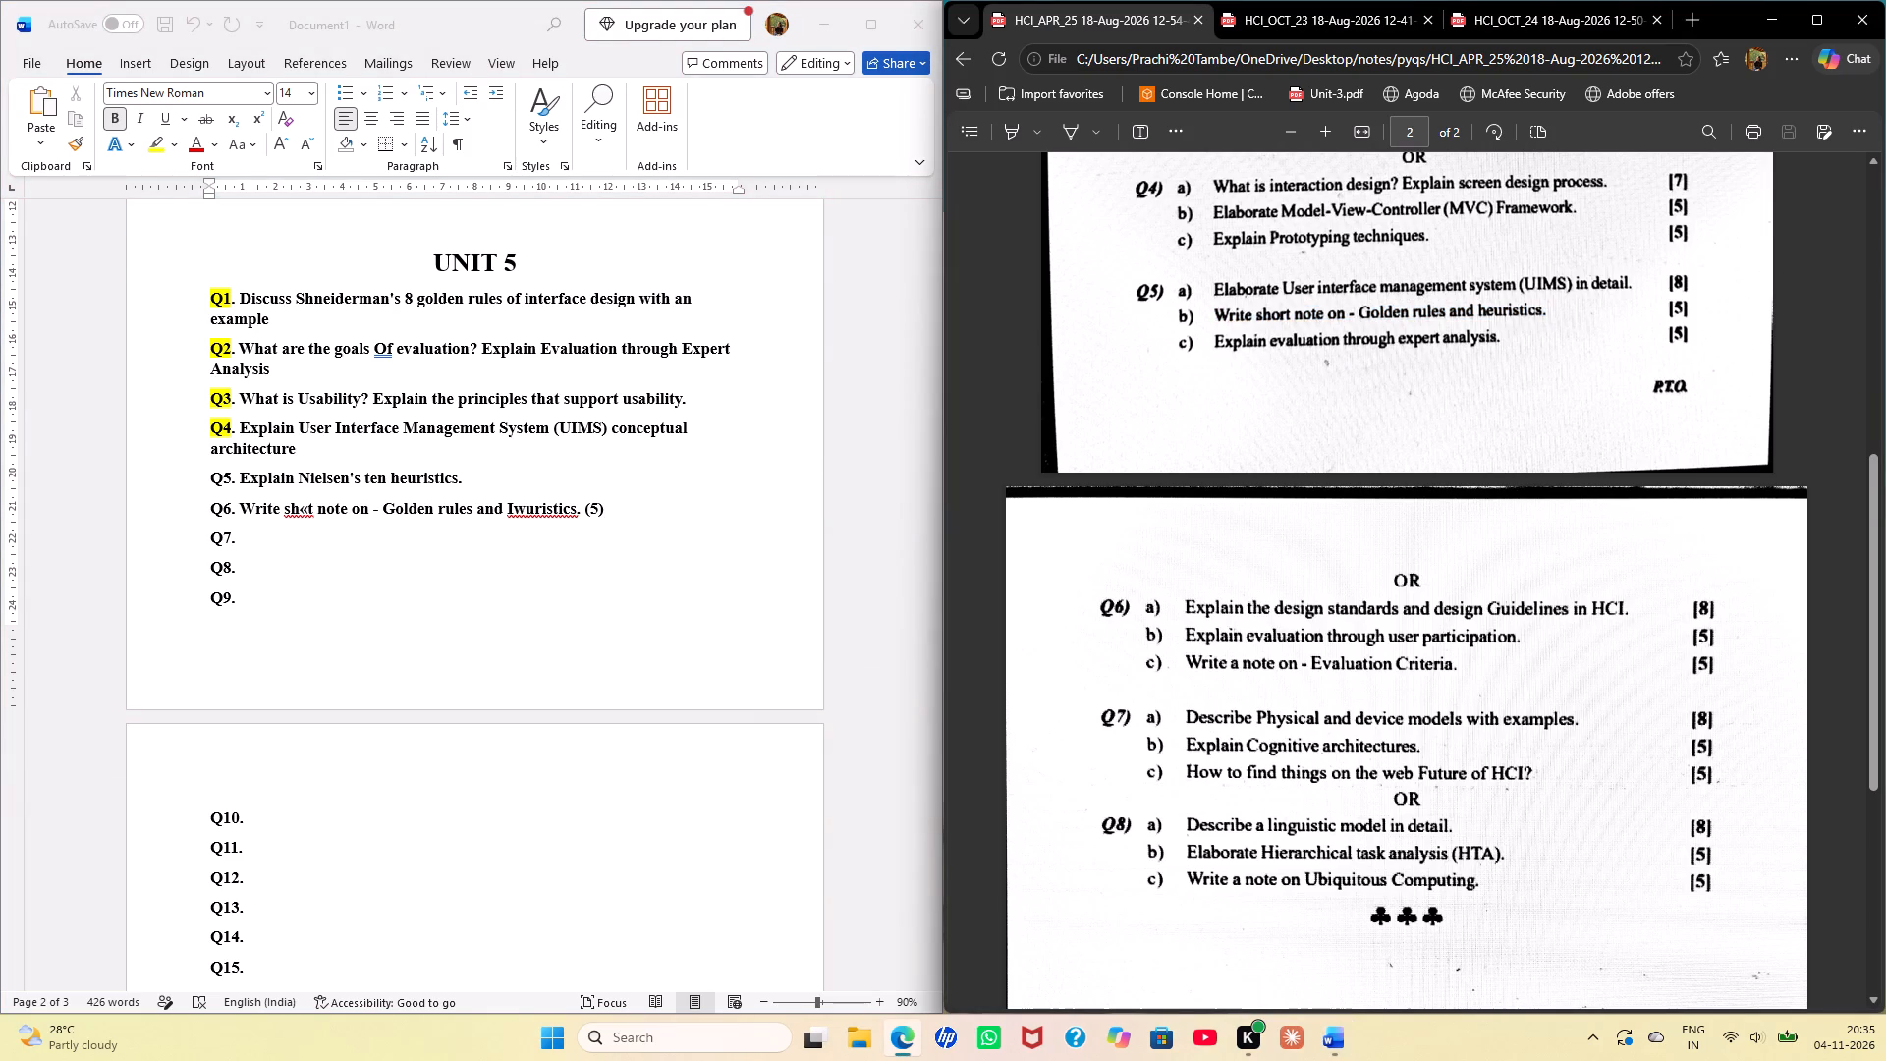
{"action": "left_click_drag", "start_coordinate": [1208, 339], "coordinate": [1506, 337]}
{"action": "key", "text": "ctrl+c"}
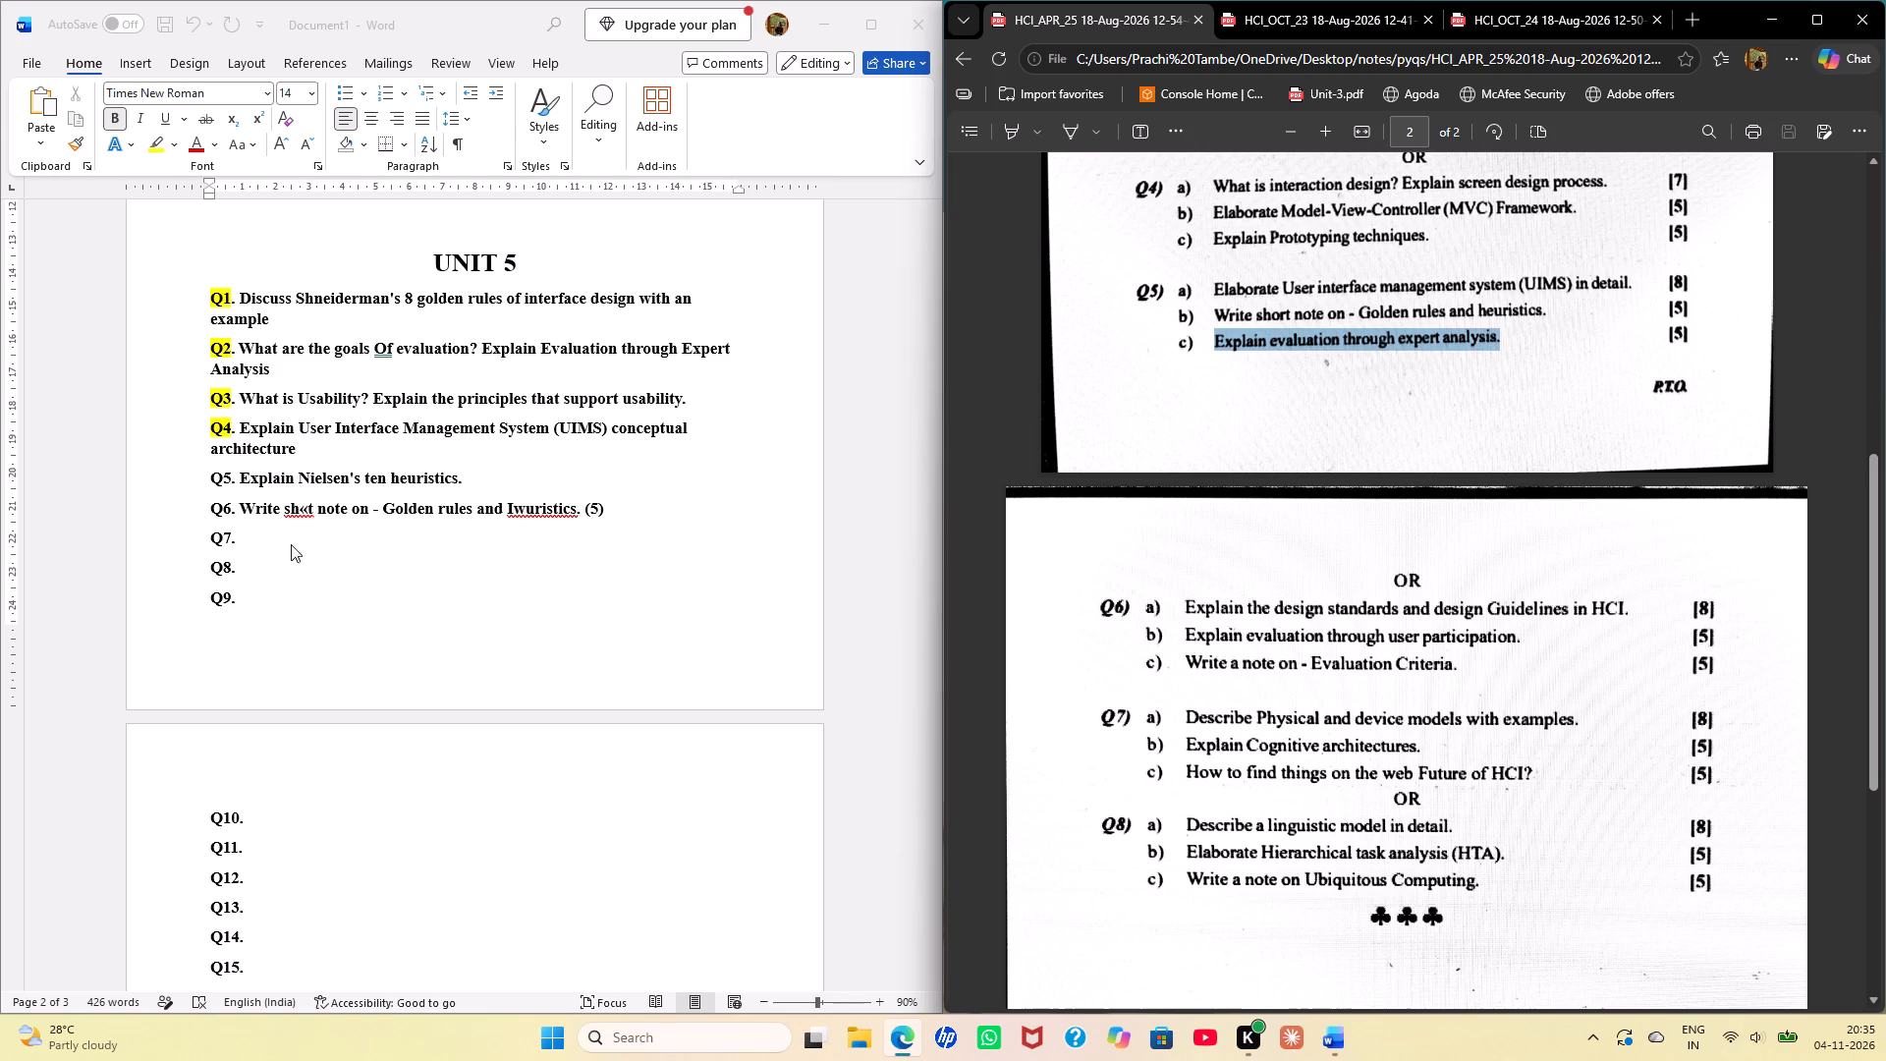
{"action": "left_click", "coordinate": [254, 539]}
{"action": "left_click", "coordinate": [245, 538]}
{"action": "key", "text": "space"}
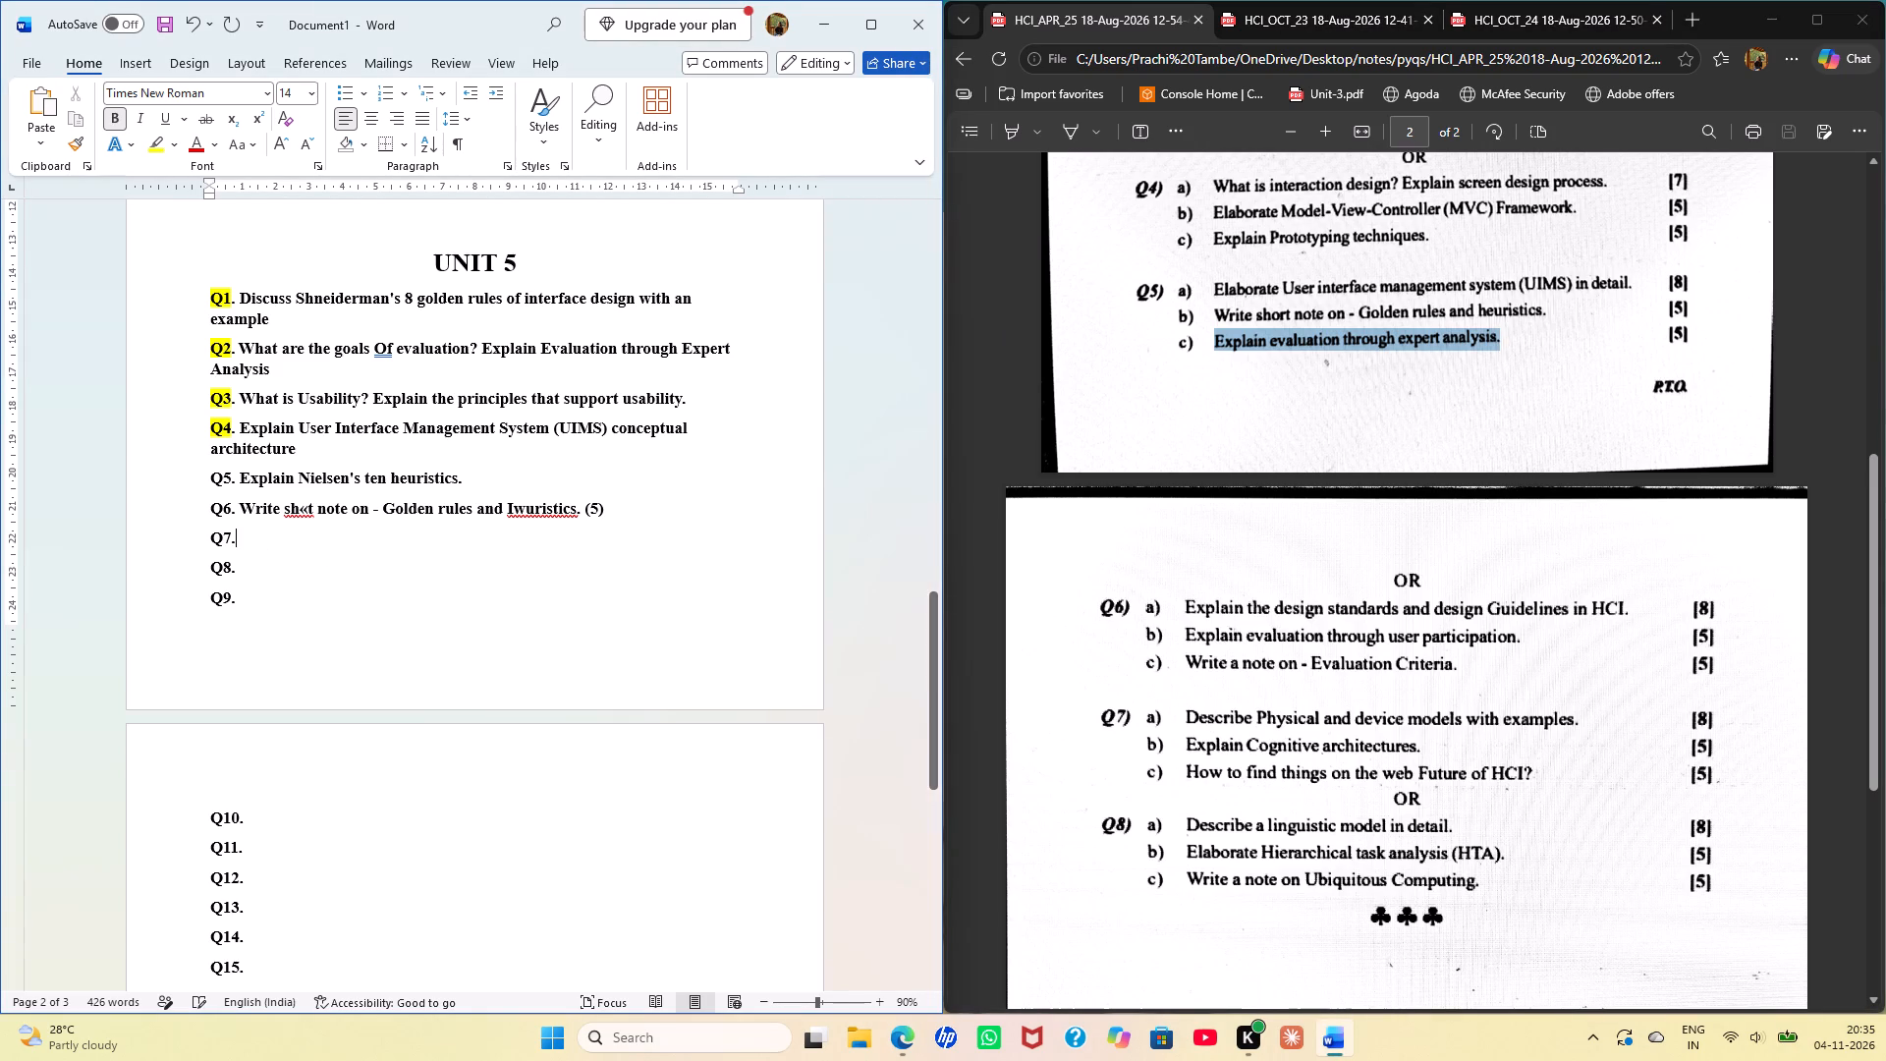
{"action": "key", "text": "ctrl+v"}
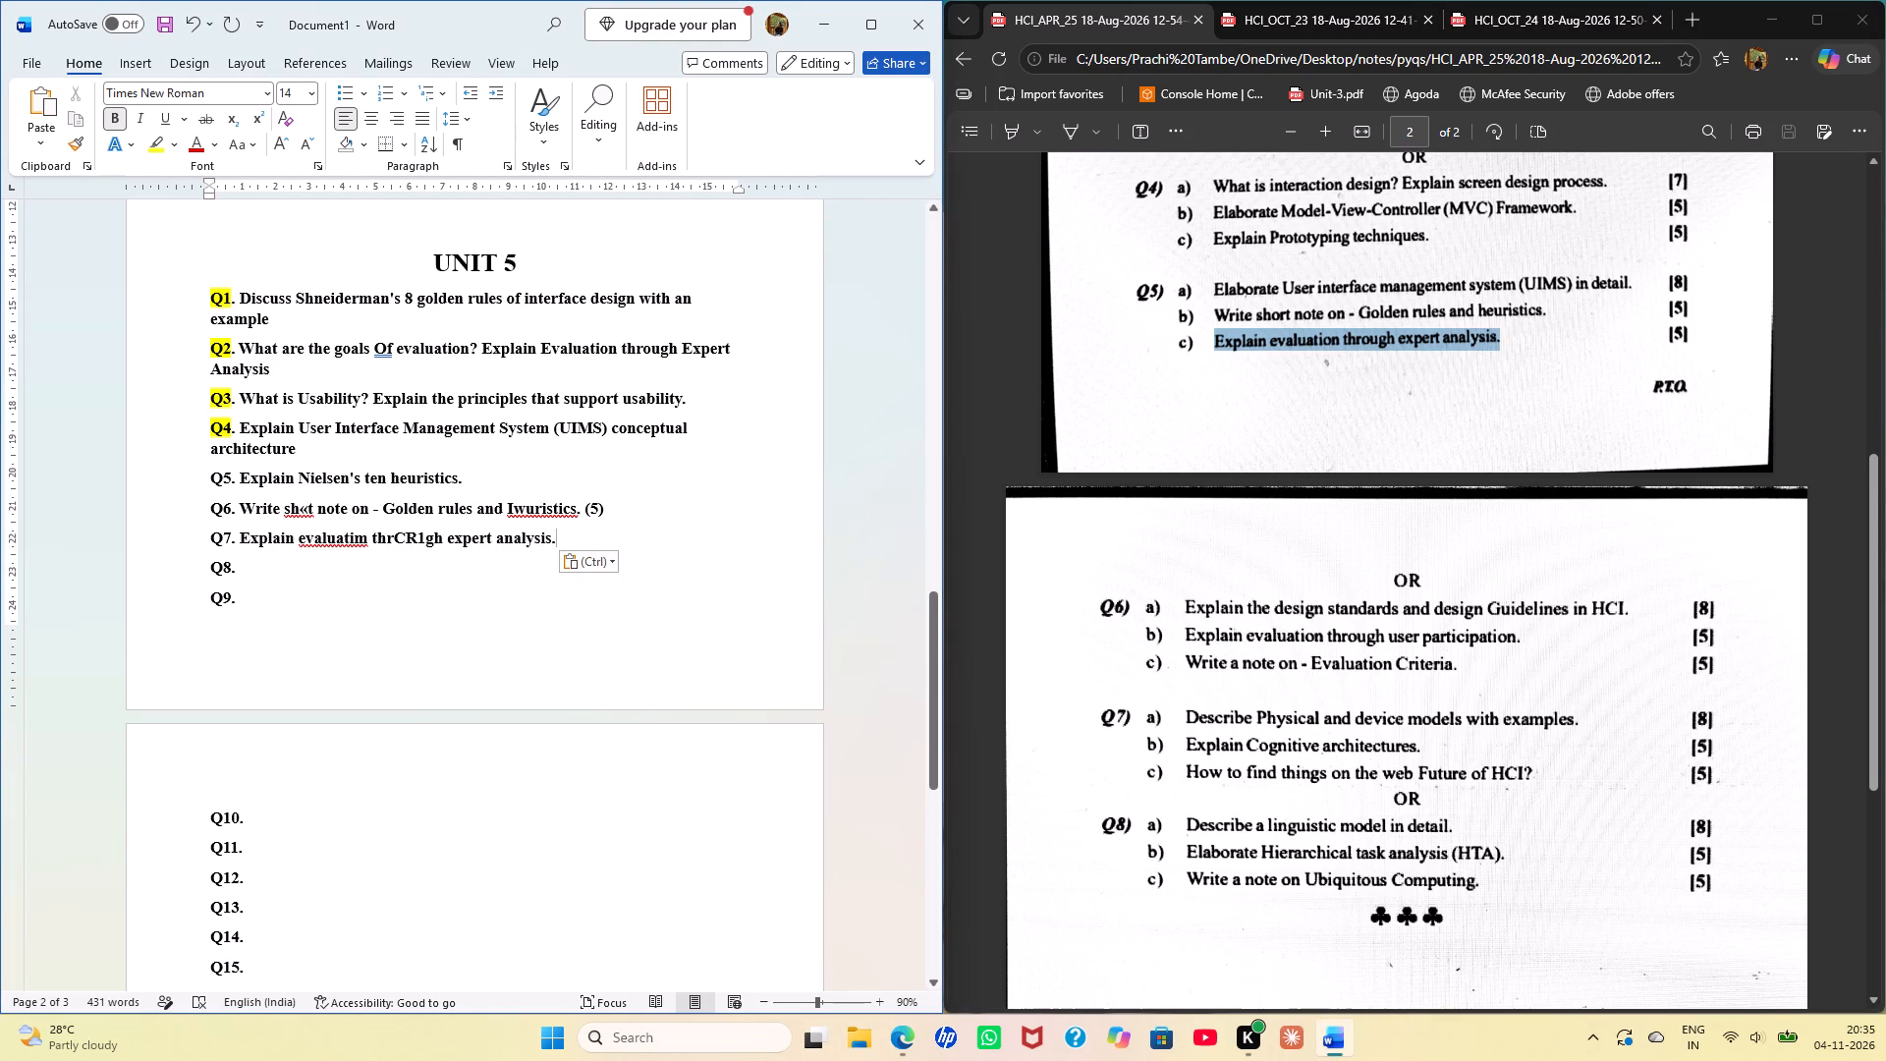
Correct the pasted Unit 5 Q6 text to read "Write short note on - Golden rules and heuristics (5)".
{"action": "left_click", "coordinate": [305, 515]}
{"action": "key", "text": "BackSpace"}
{"action": "key", "text": "o"}
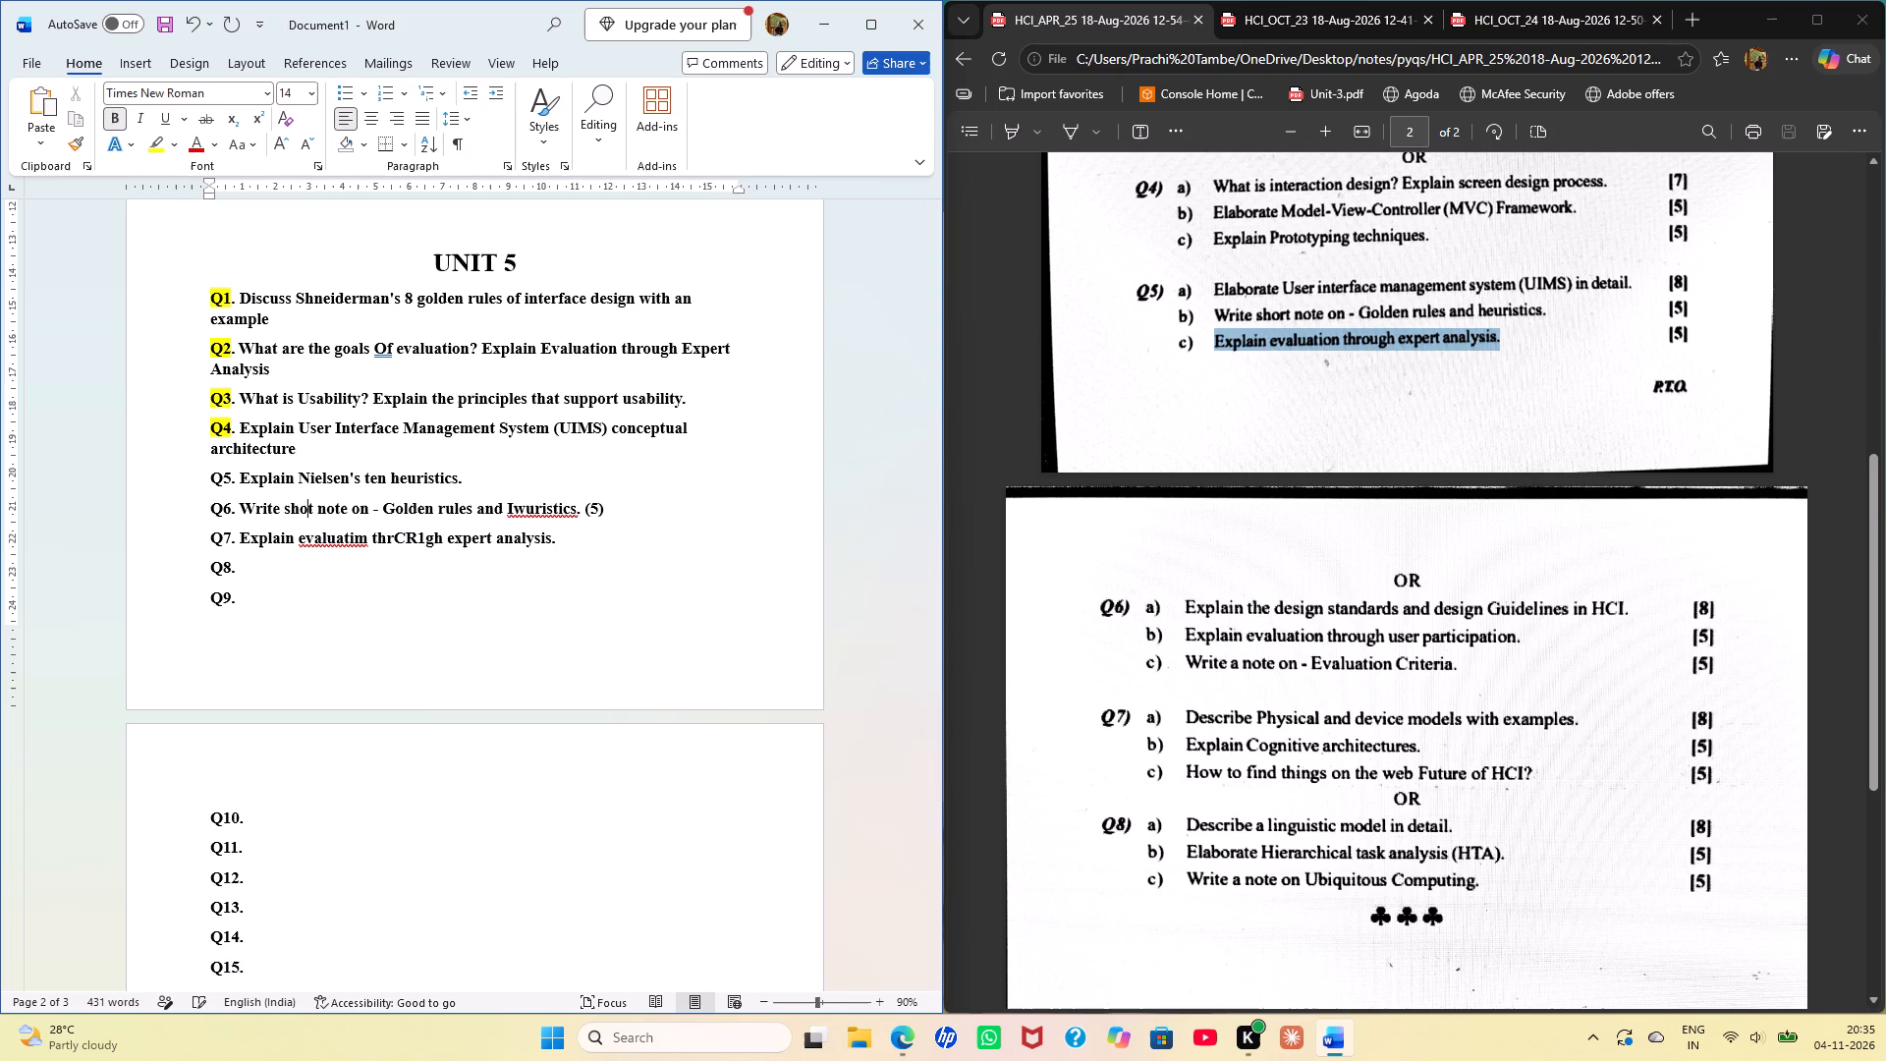
{"action": "key", "text": "r"}
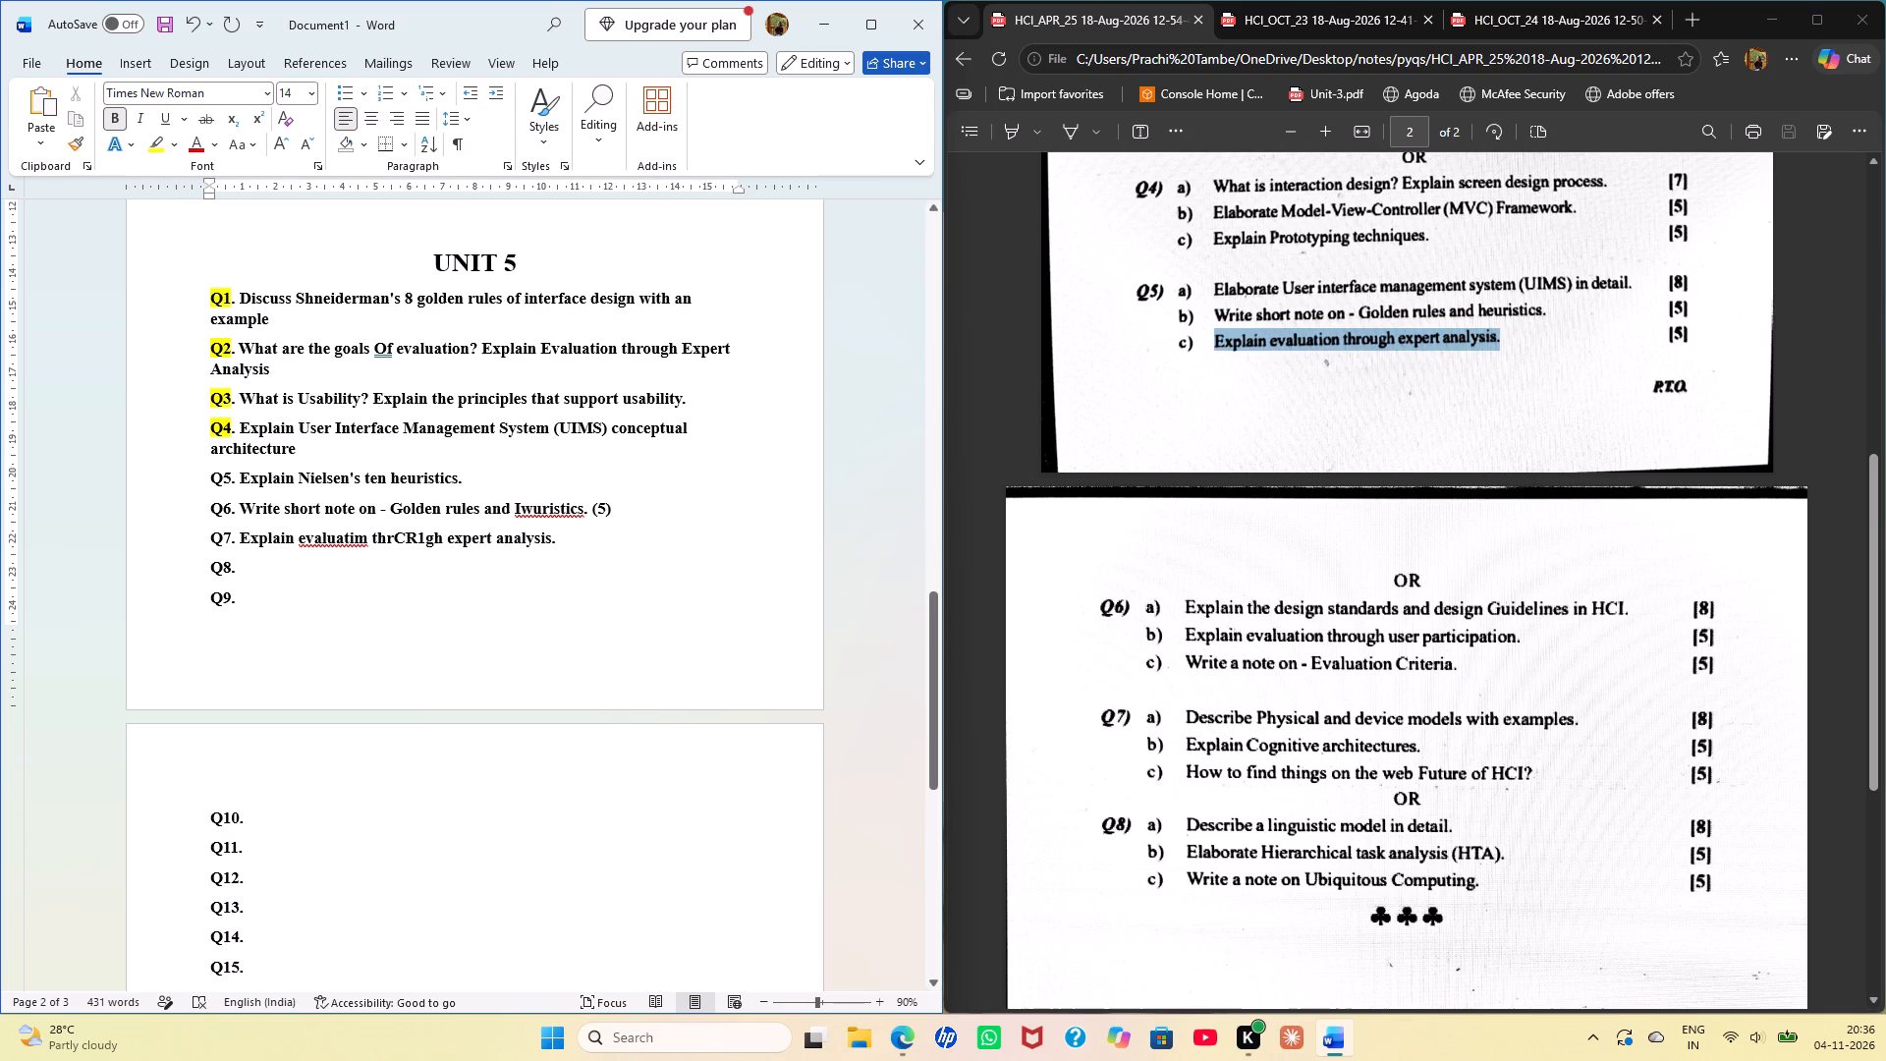
{"action": "left_click", "coordinate": [585, 513]}
{"action": "key", "text": "BackSpace"}
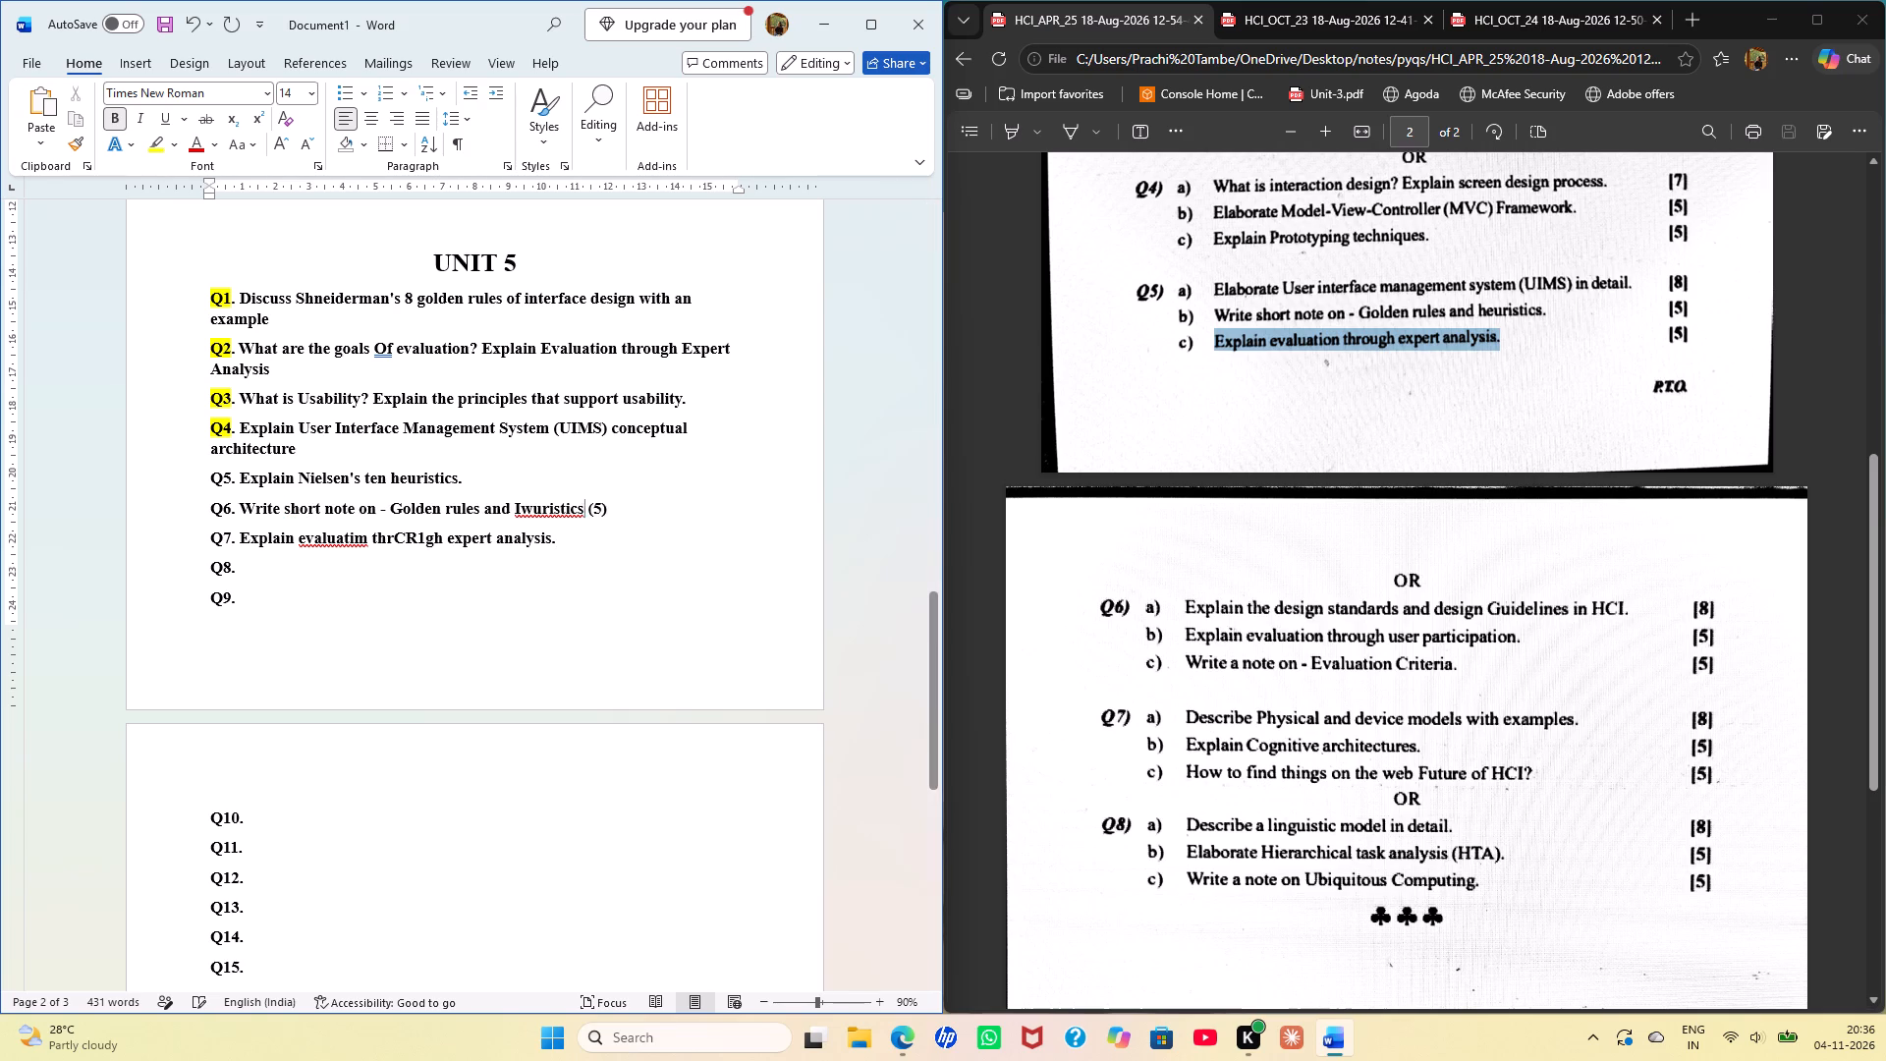
{"action": "key", "text": "BackSpace"}
{"action": "key", "text": "BackSpace"}
{"action": "key", "text": "BackSpace"}
{"action": "key", "text": "BackSpace"}
{"action": "key", "text": "BackSpace"}
{"action": "key", "text": "BackSpace"}
{"action": "key", "text": "BackSpace"}
{"action": "key", "text": "BackSpace"}
{"action": "key", "text": "BackSpace"}
{"action": "key", "text": "BackSpace"}
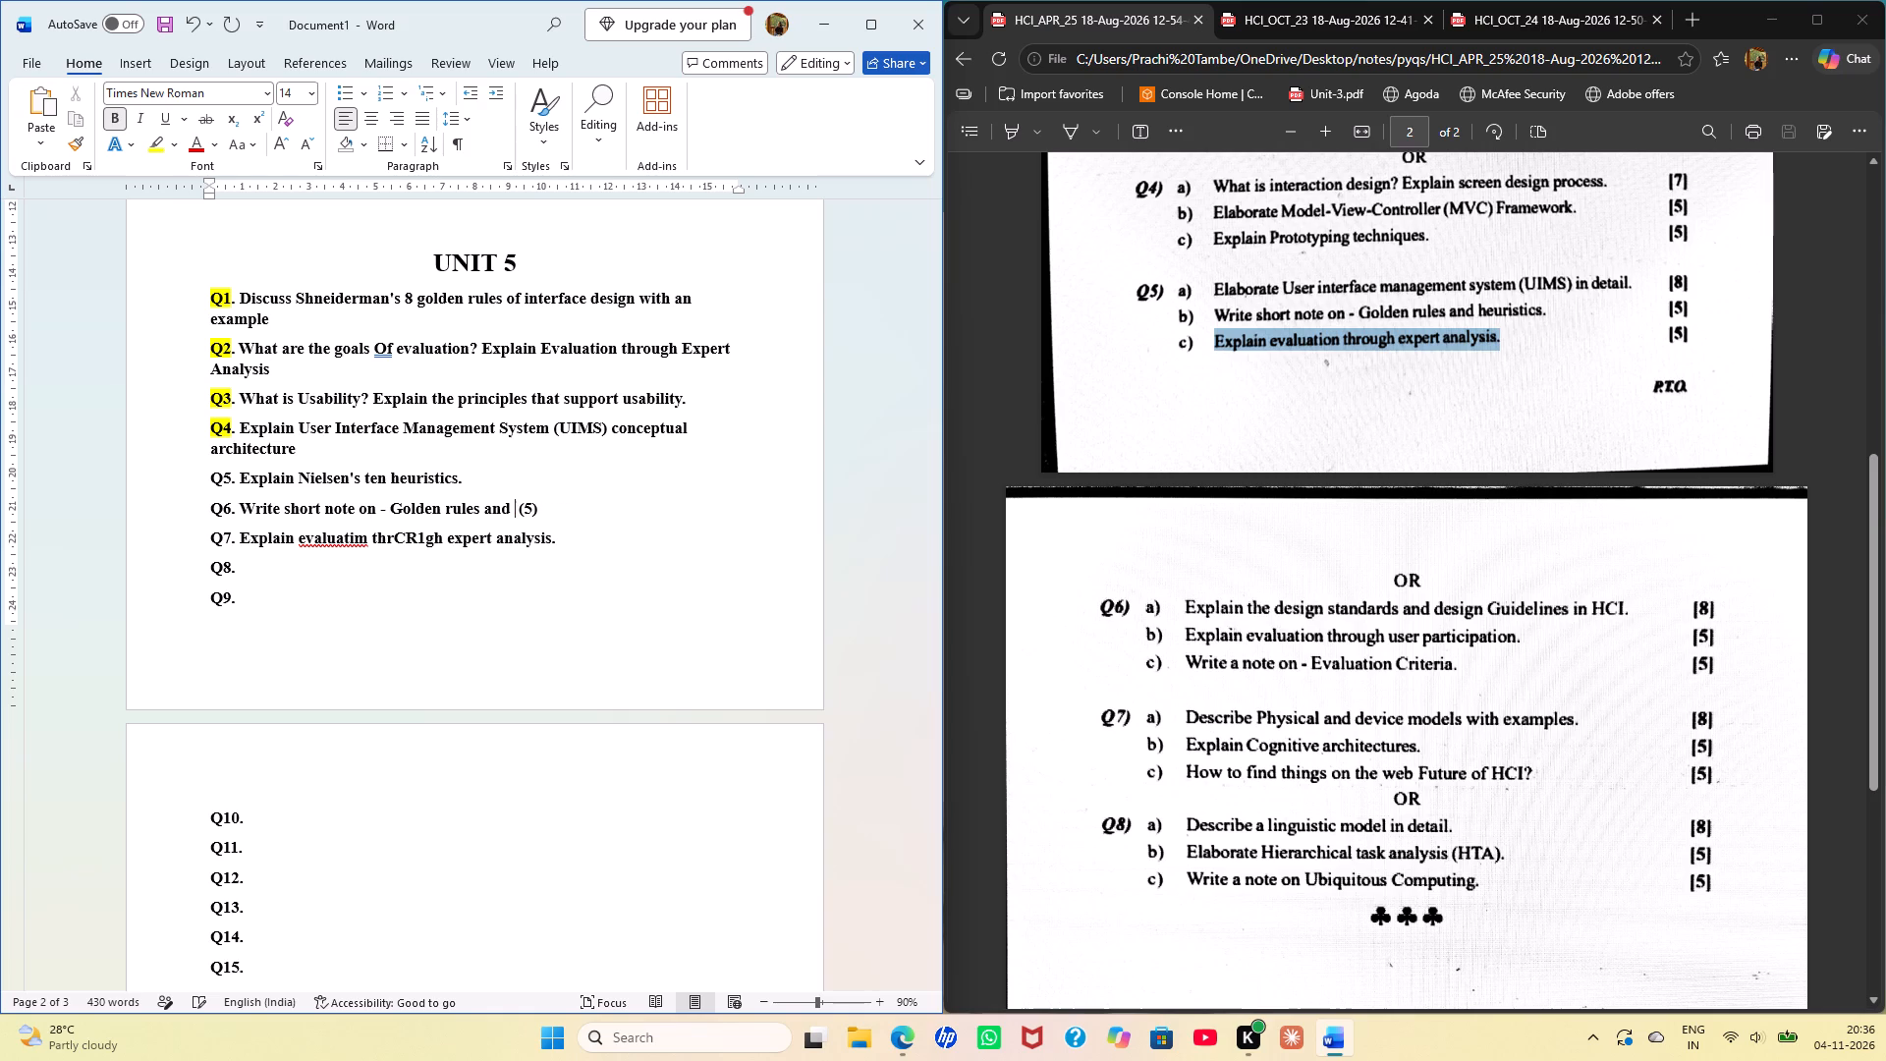
{"action": "key", "text": "h"}
{"action": "type", "text": "eu"}
{"action": "type", "text": "ri"}
{"action": "type", "text": "stics"}
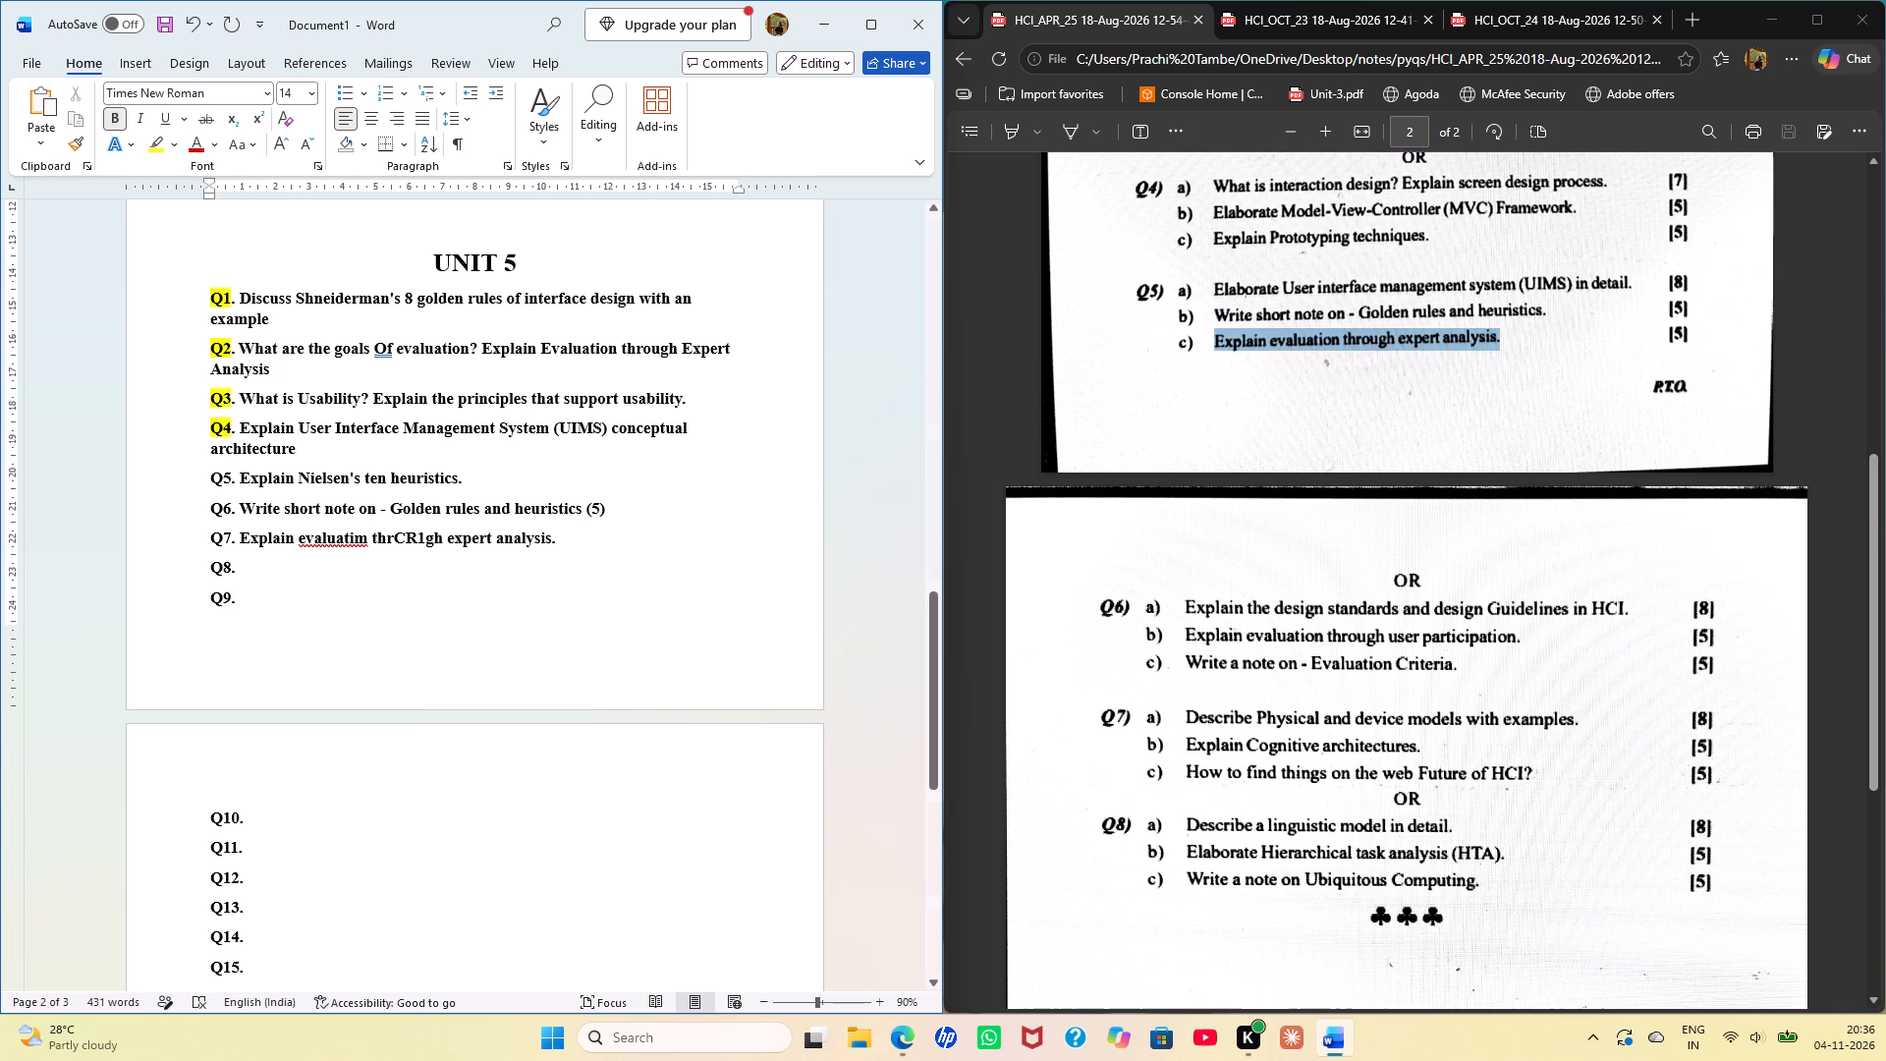
Correct the misread words in Unit 5 Q7 to "evaluation" and "through".
{"action": "left_click", "coordinate": [365, 541]}
{"action": "key", "text": "BackSpace"}
{"action": "key", "text": "BackSpace"}
{"action": "key", "text": "BackSpace"}
{"action": "key", "text": "BackSpace"}
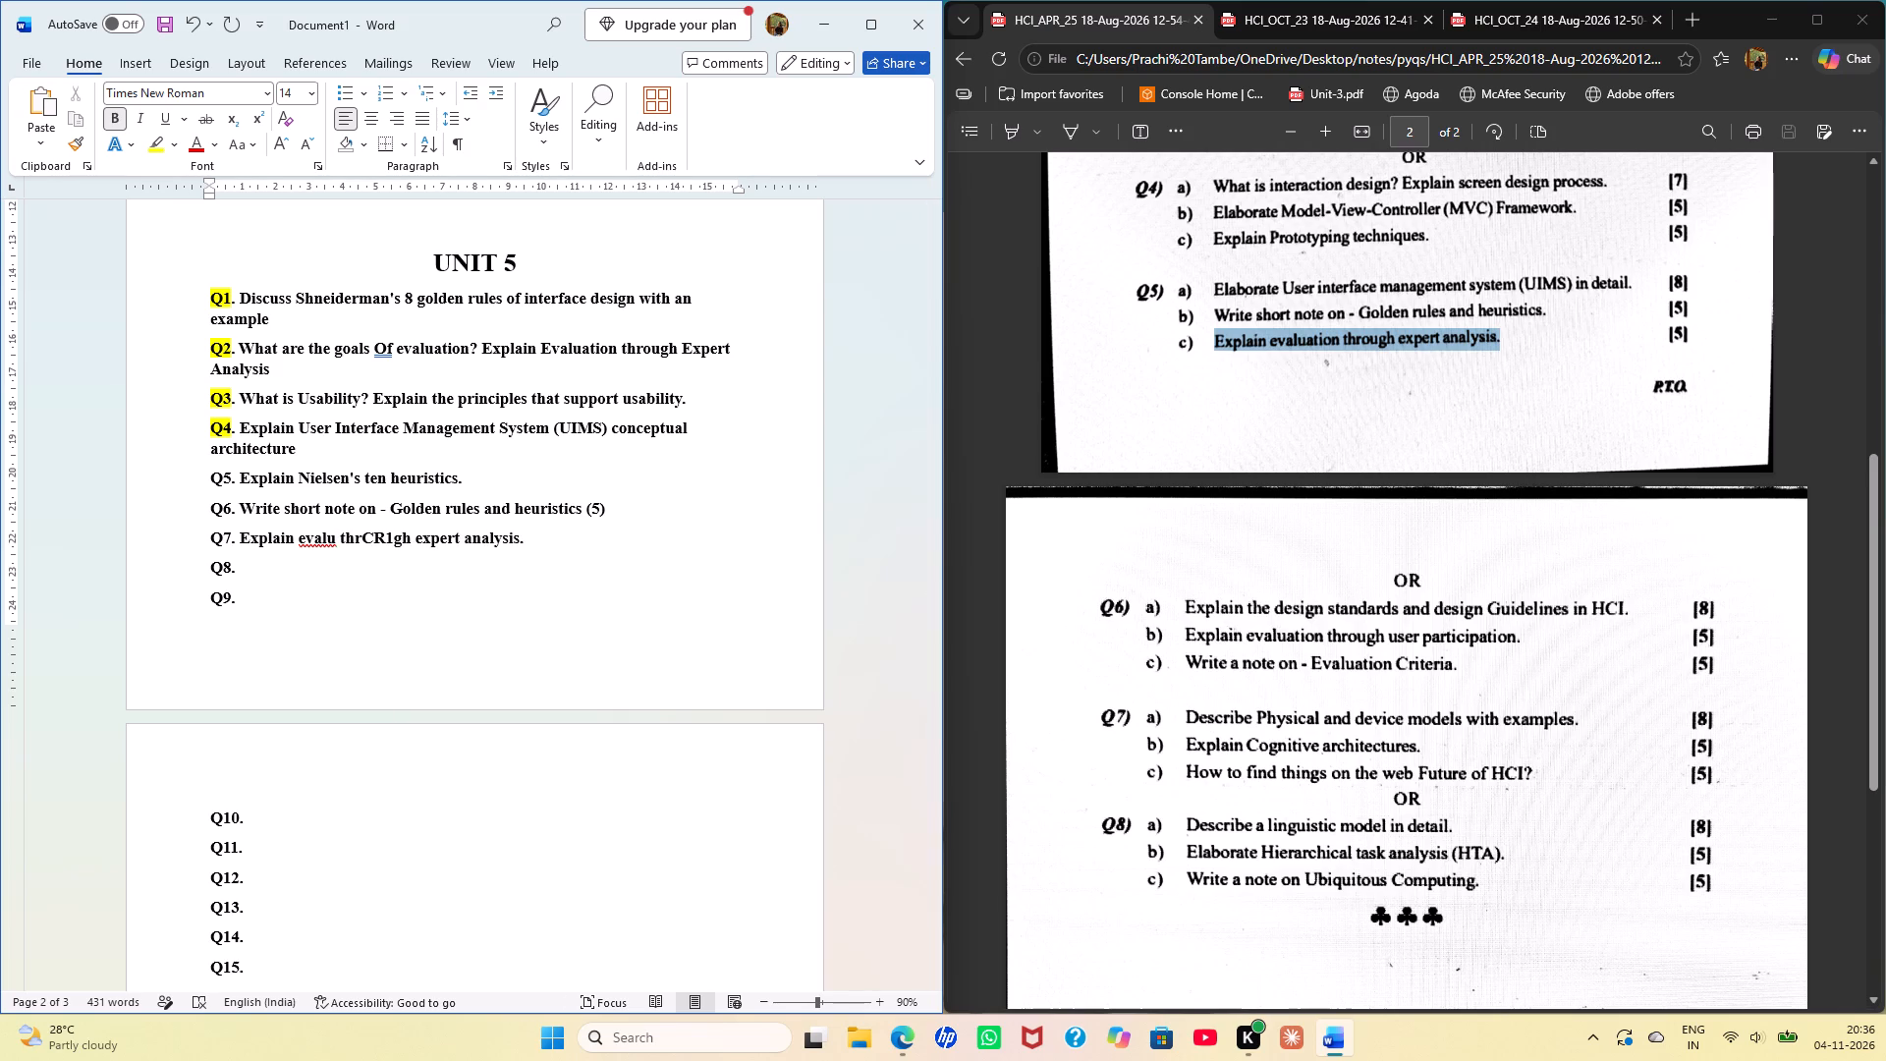
{"action": "type", "text": "ation"}
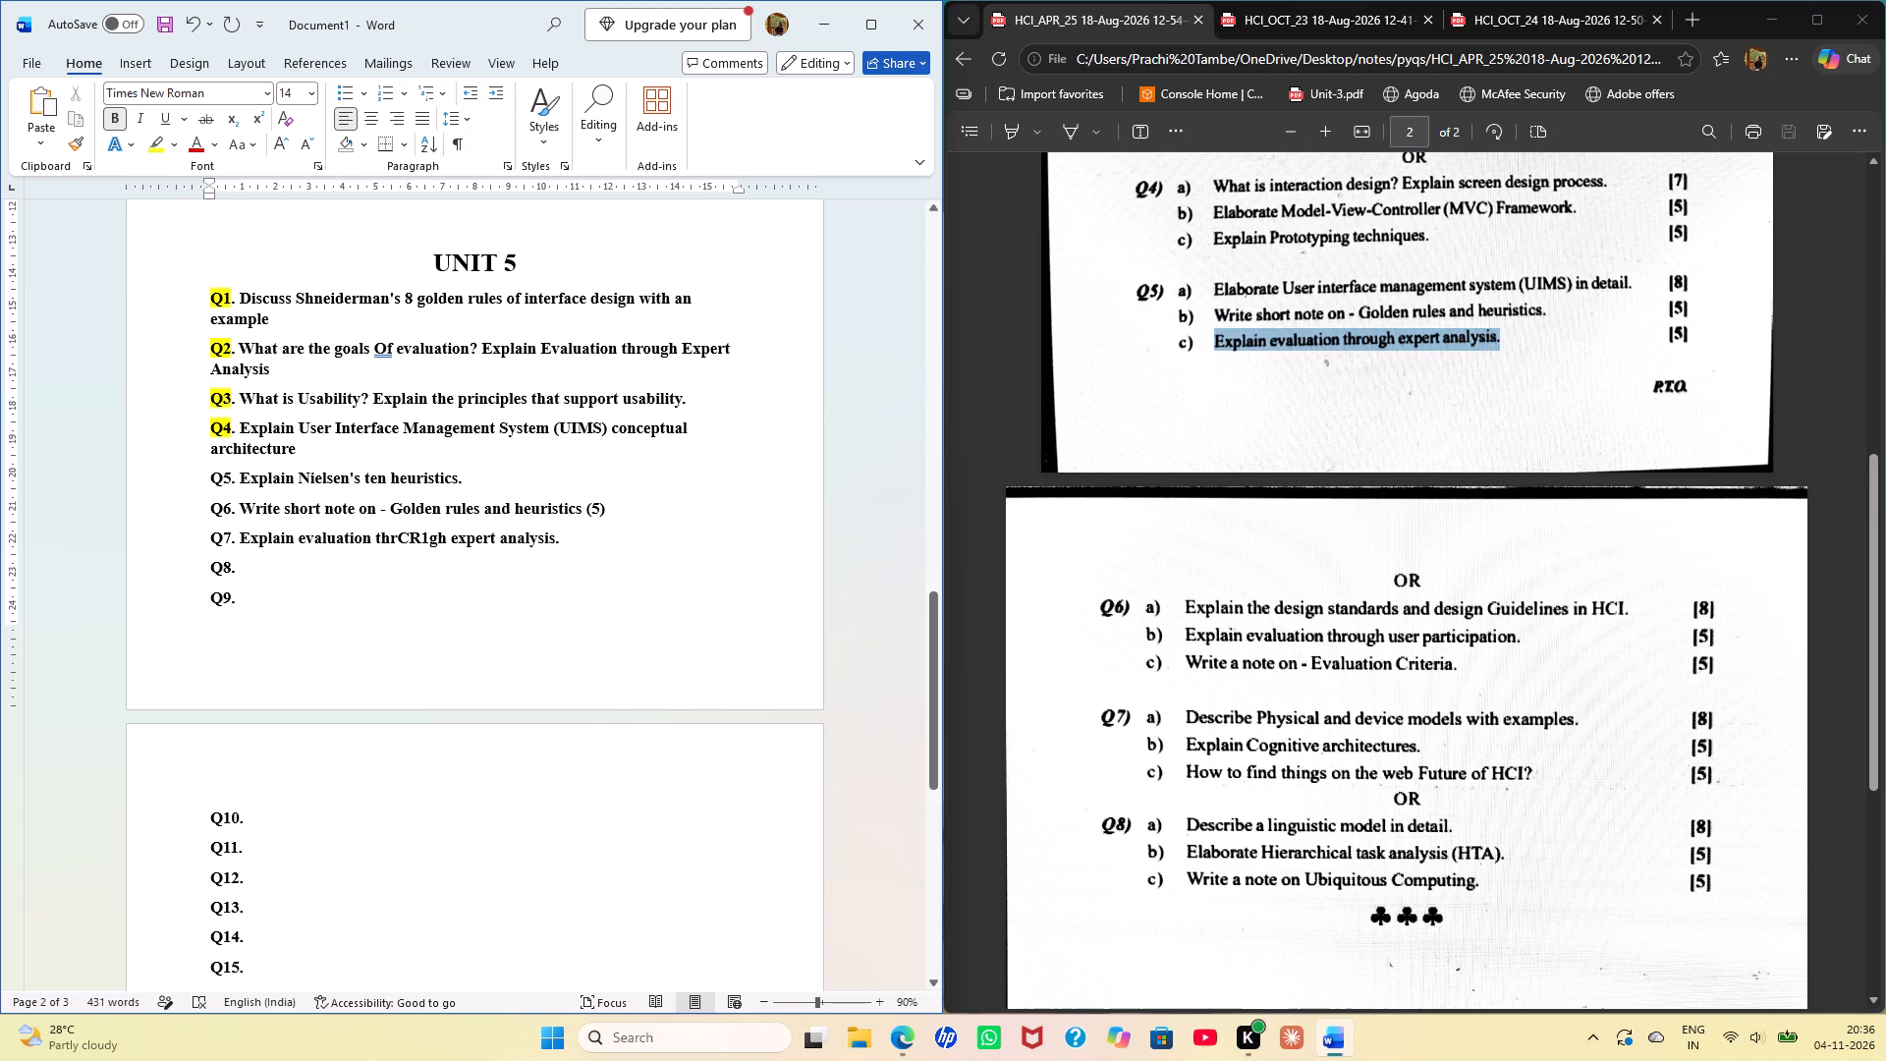
{"action": "left_click", "coordinate": [424, 539]}
{"action": "key", "text": "Right"}
{"action": "key", "text": "BackSpace"}
{"action": "key", "text": "BackSpace"}
{"action": "key", "text": "BackSpace"}
{"action": "key", "text": "o"}
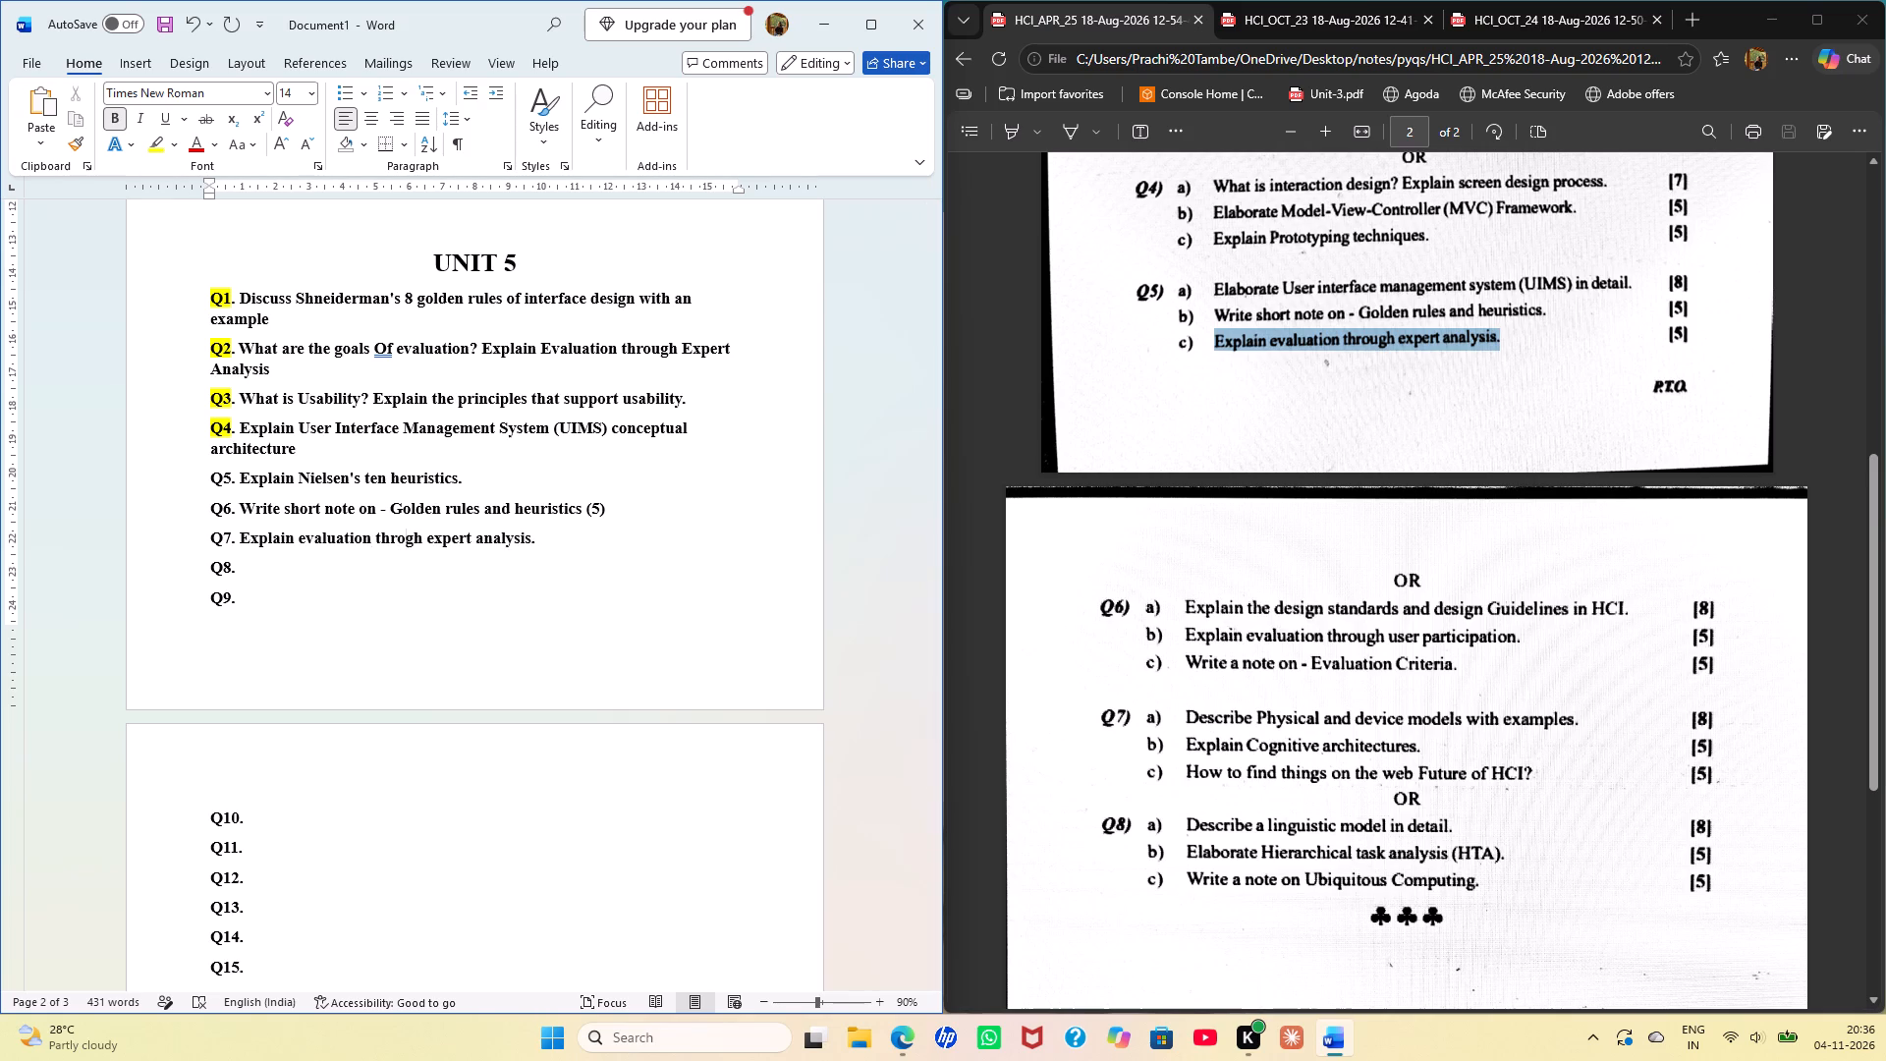
{"action": "type", "text": "ug"}
{"action": "key", "text": "BackSpace"}
Copy the design standards and guidelines question, Q6 a), from HCI_APR_25 in Edge into Unit 5 Q8. in Word, ending with "HCI".
{"action": "scroll", "coordinate": [424, 539], "scroll_direction": "down", "scroll_amount": 1}
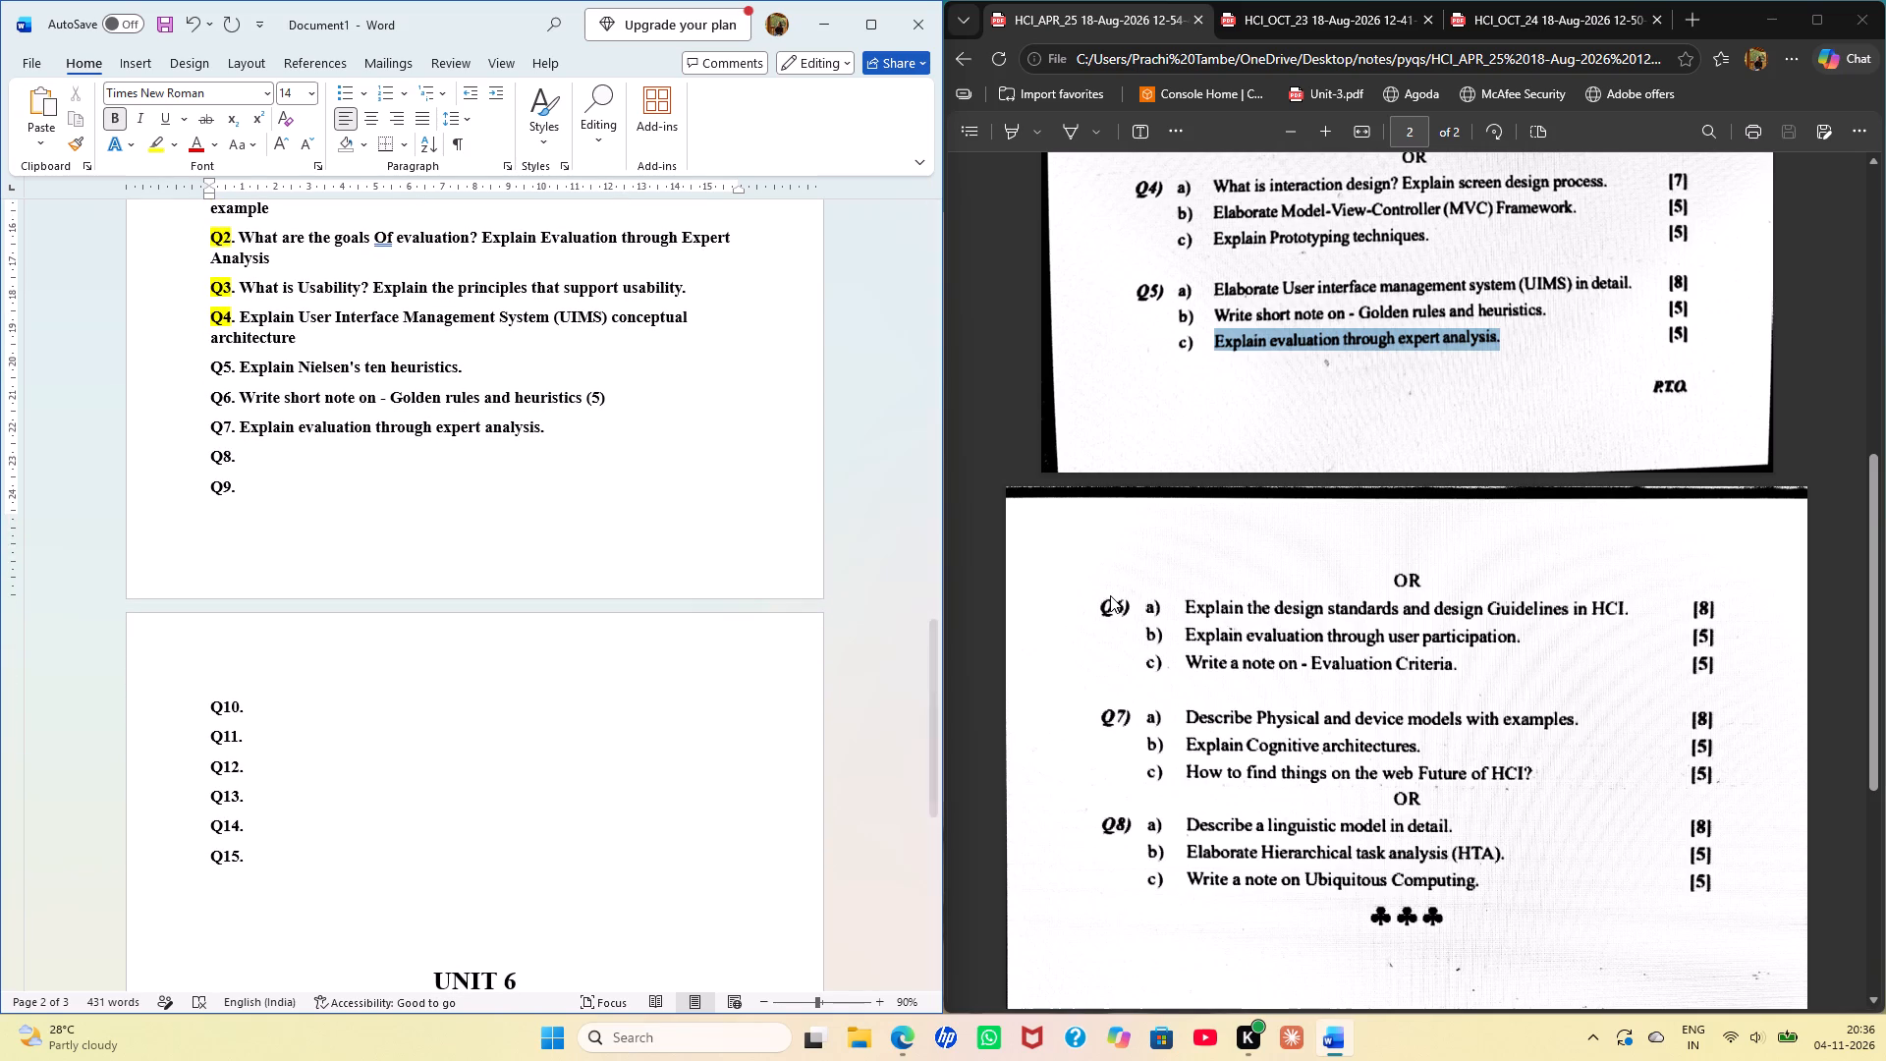
{"action": "scroll", "coordinate": [1222, 638], "scroll_direction": "down", "scroll_amount": 1}
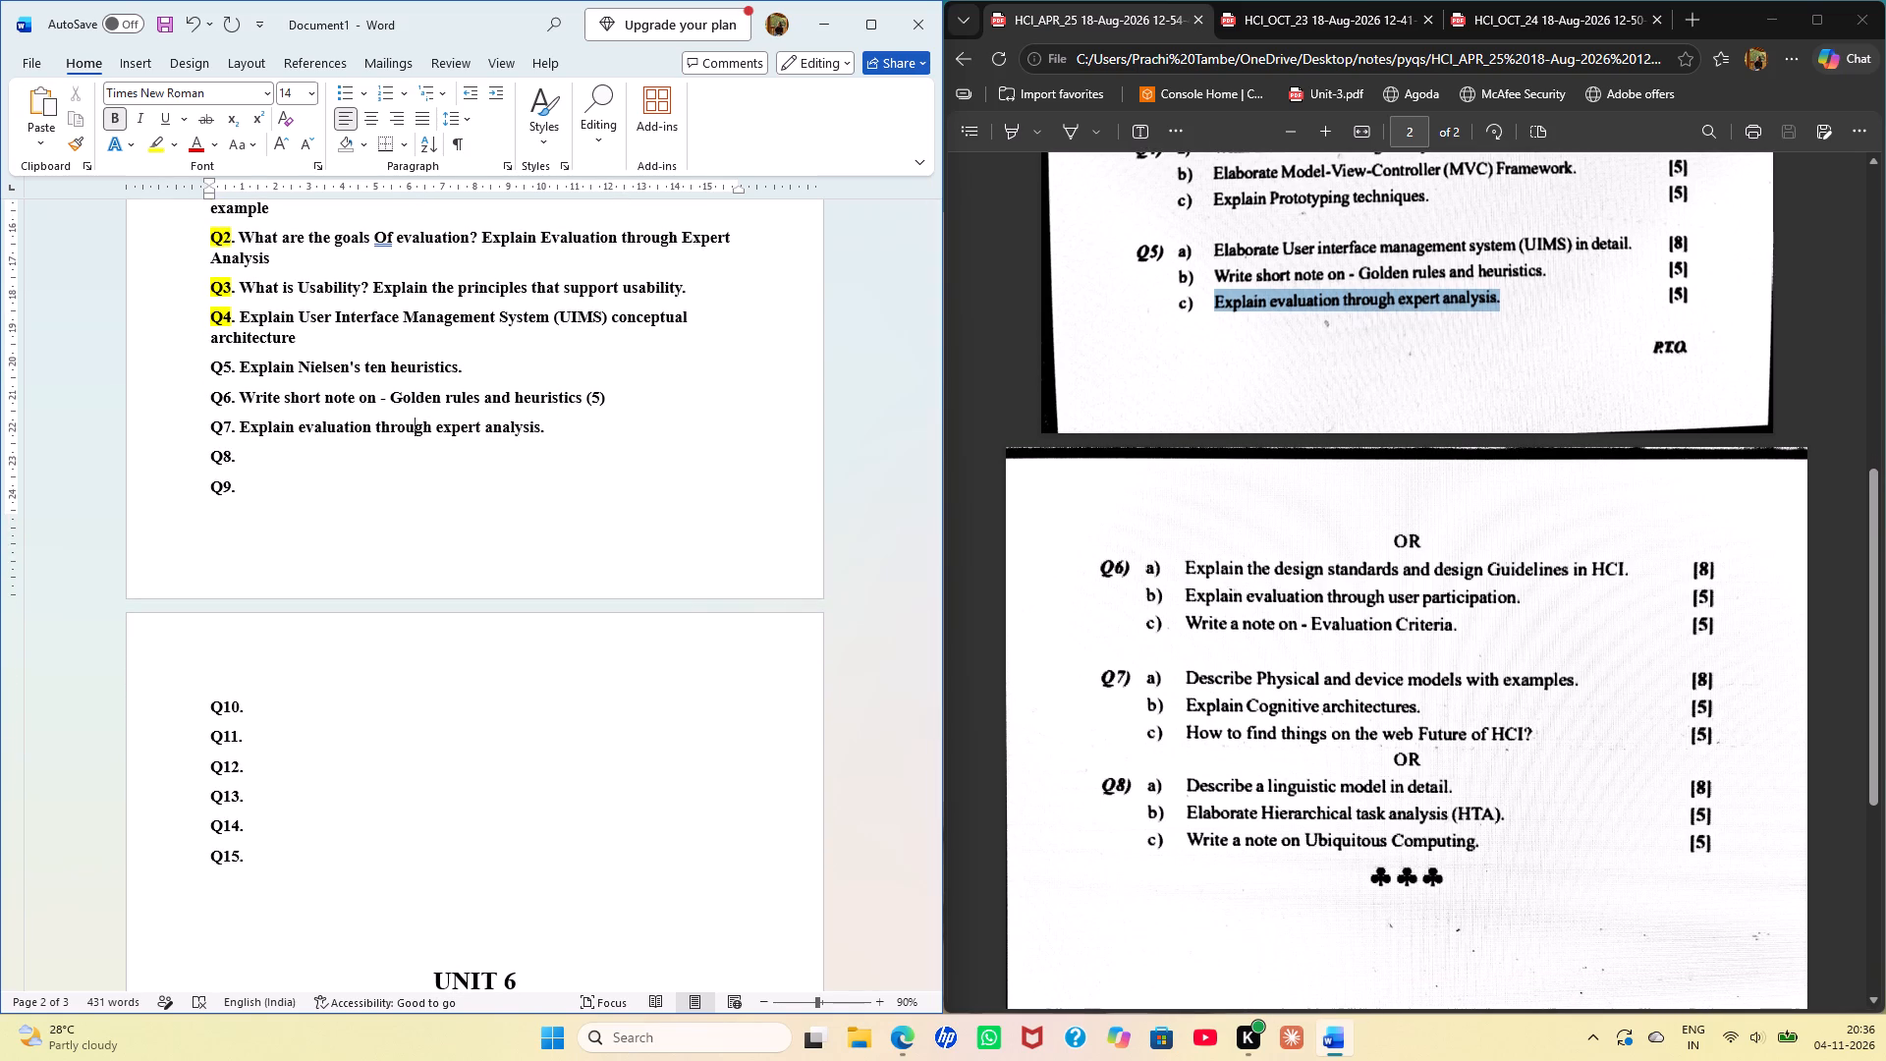
{"action": "left_click", "coordinate": [1207, 590]}
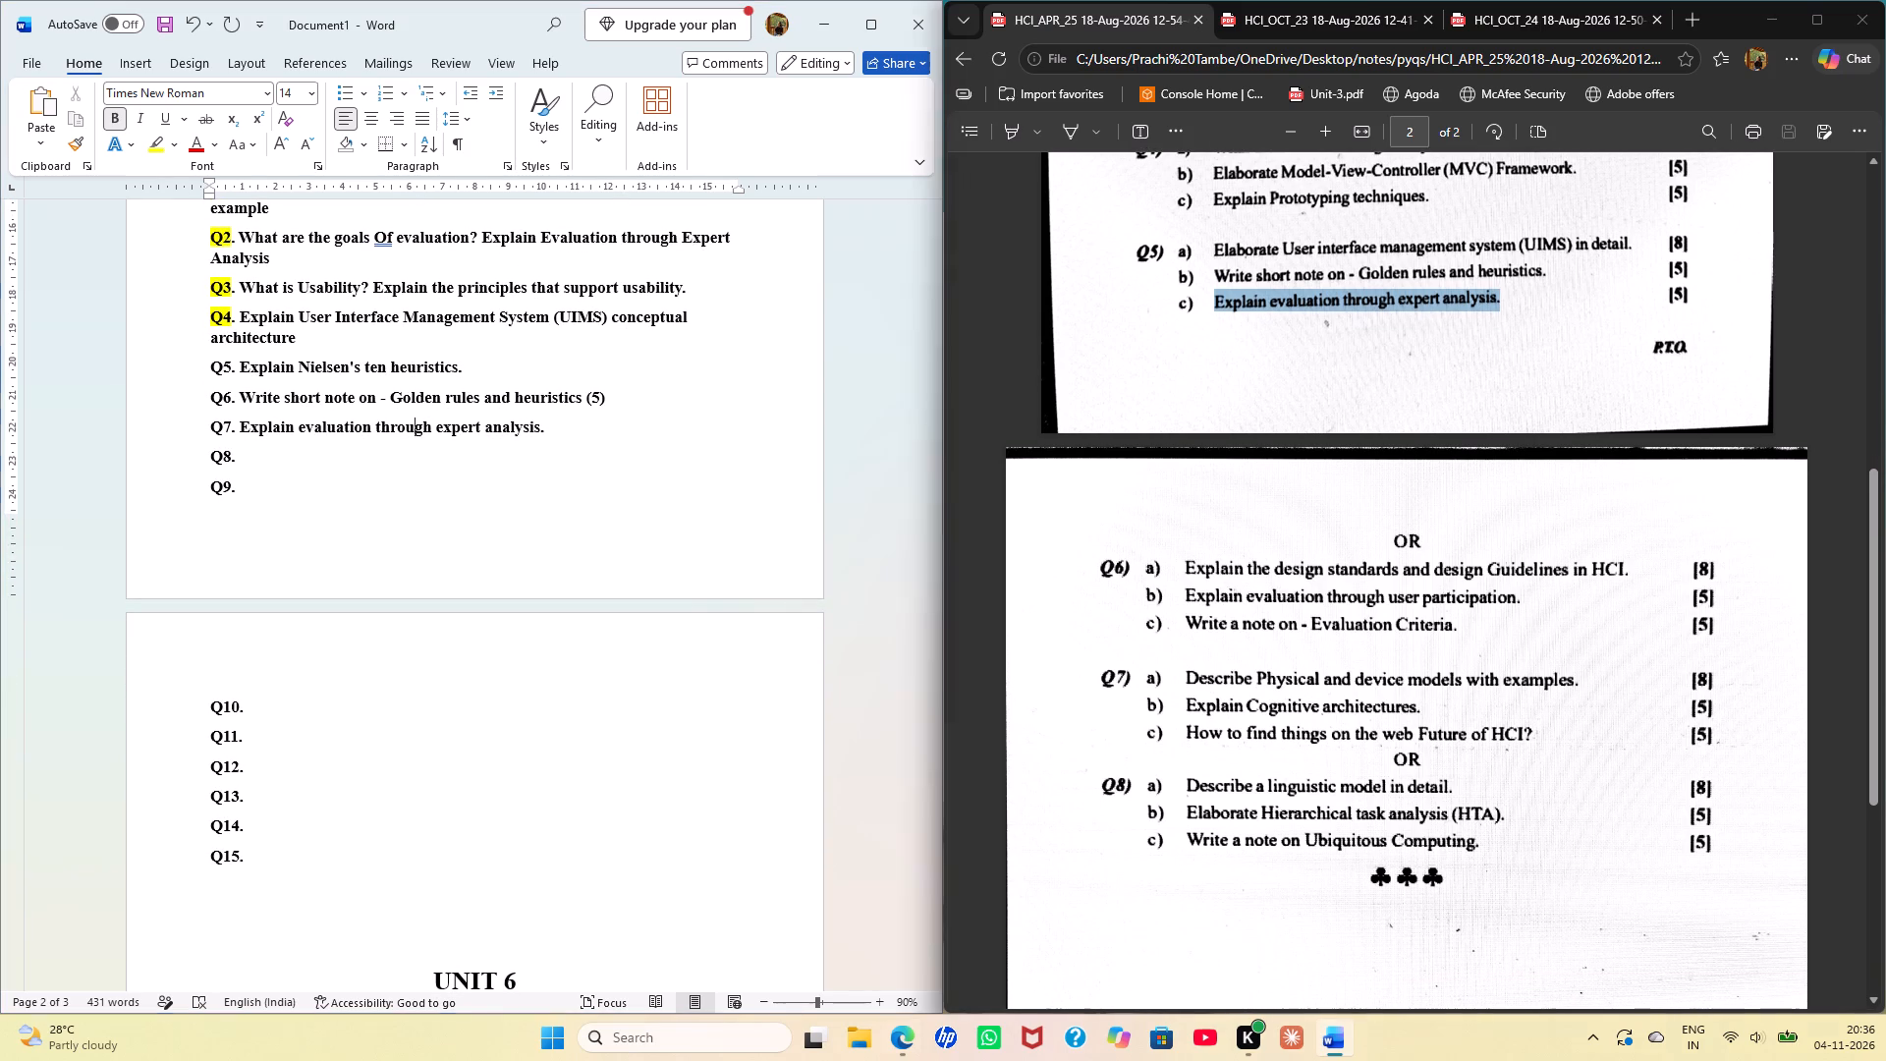
{"action": "left_click_drag", "start_coordinate": [1184, 569], "coordinate": [1656, 586]}
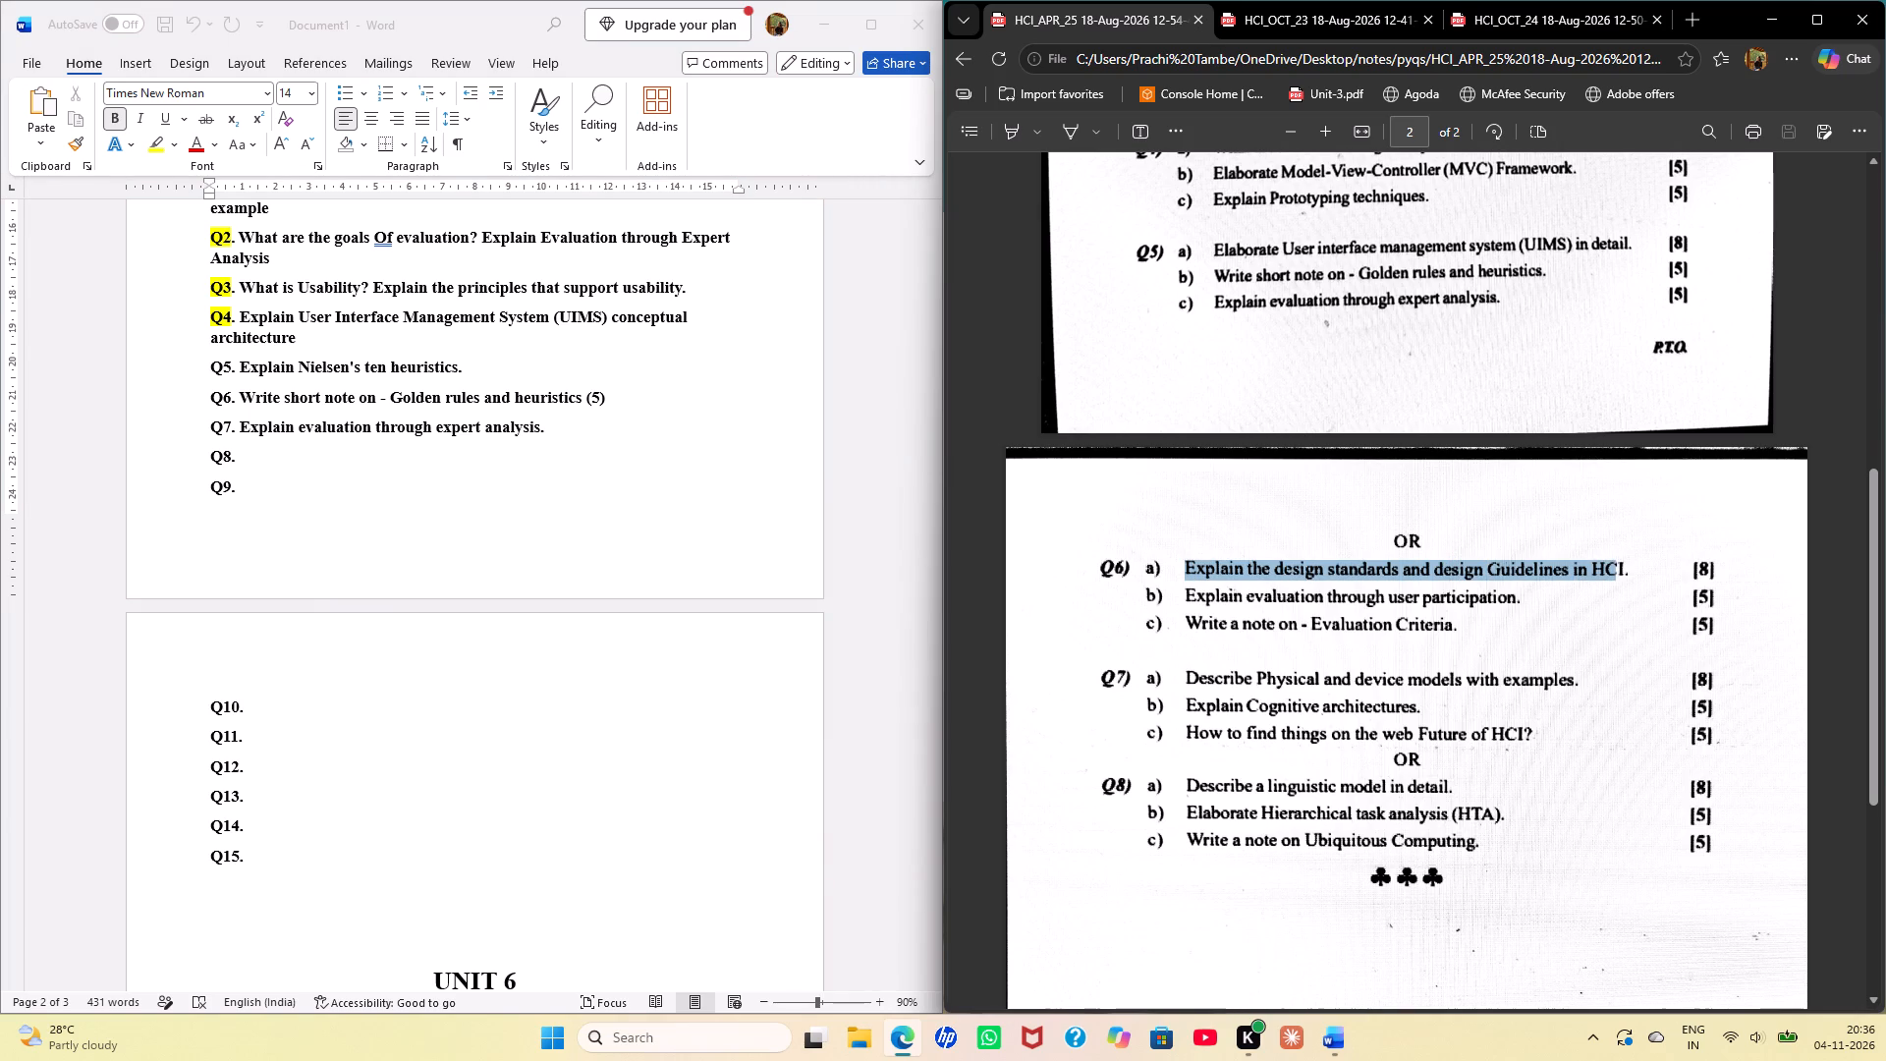
{"action": "left_click_drag", "start_coordinate": [1656, 586], "coordinate": [1651, 575]}
{"action": "key", "text": "ctrl+c"}
{"action": "left_click", "coordinate": [239, 458]}
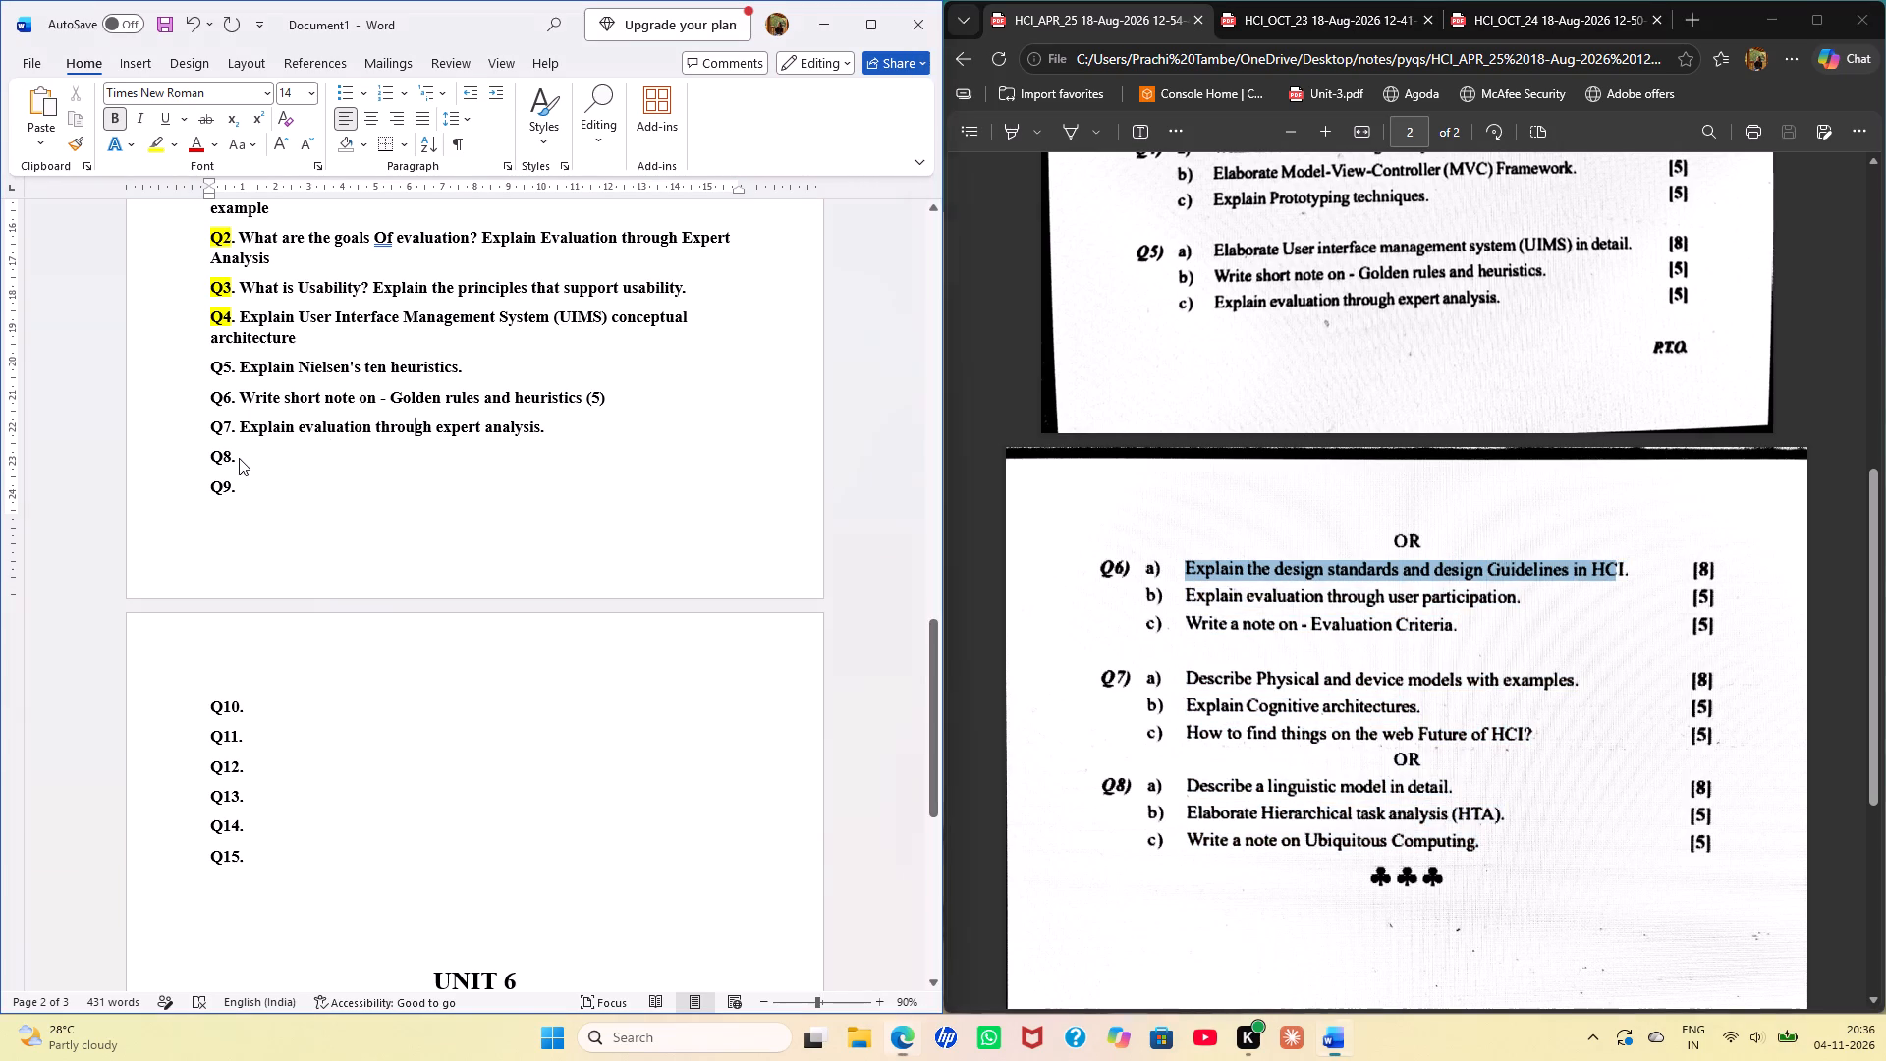
{"action": "left_click", "coordinate": [244, 458]}
{"action": "key", "text": "space"}
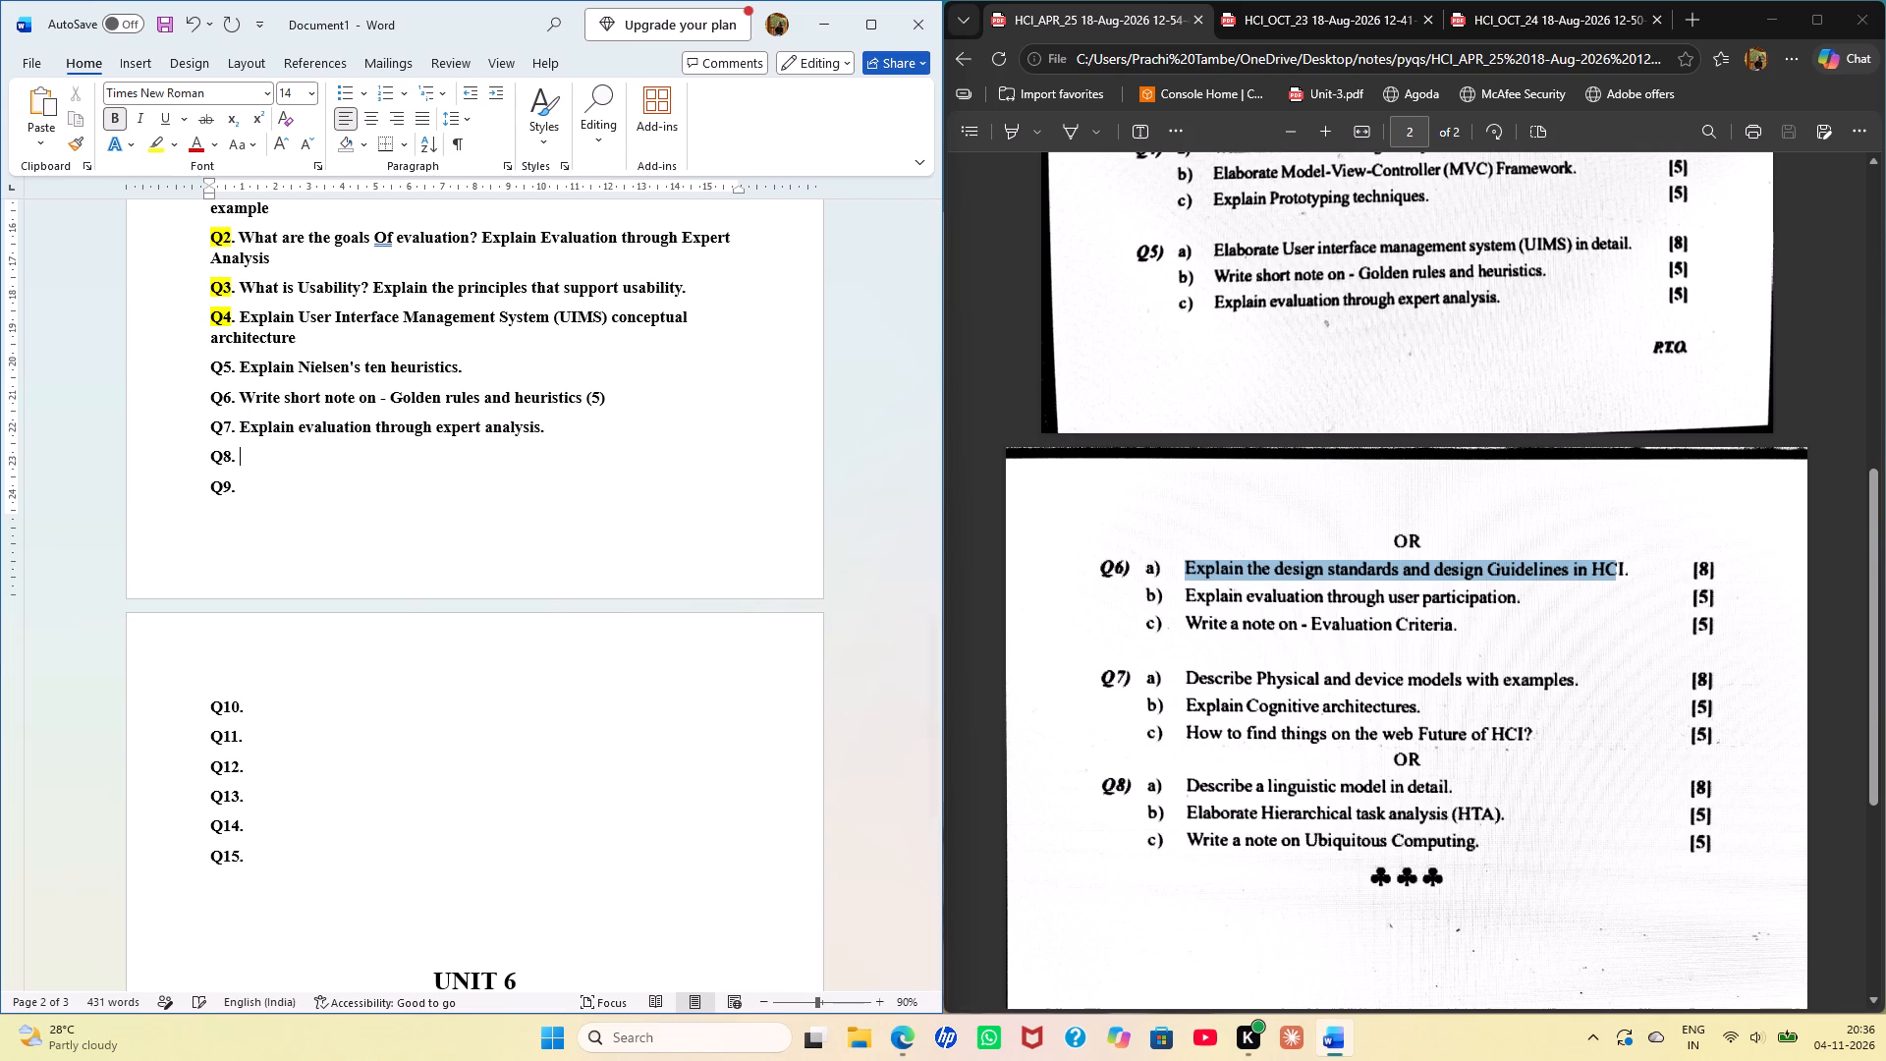
{"action": "key", "text": "ctrl+v"}
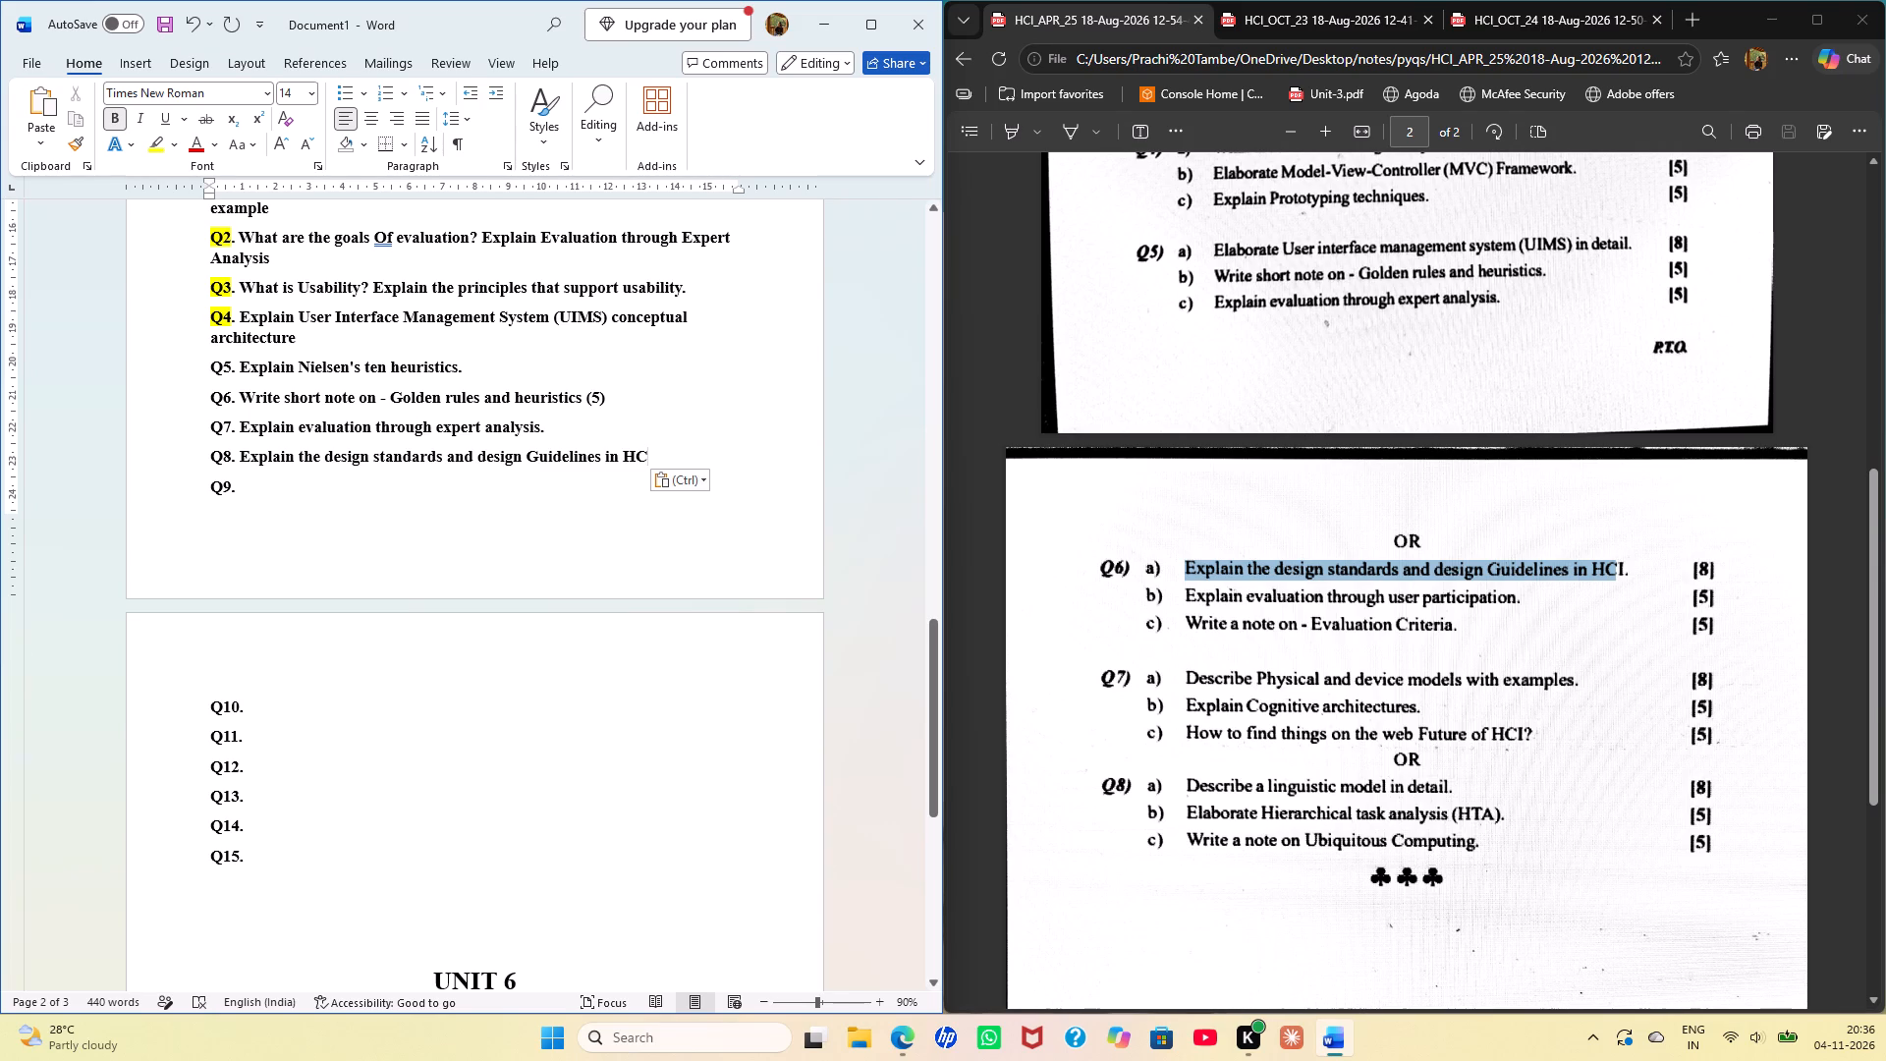
{"action": "key", "text": "i"}
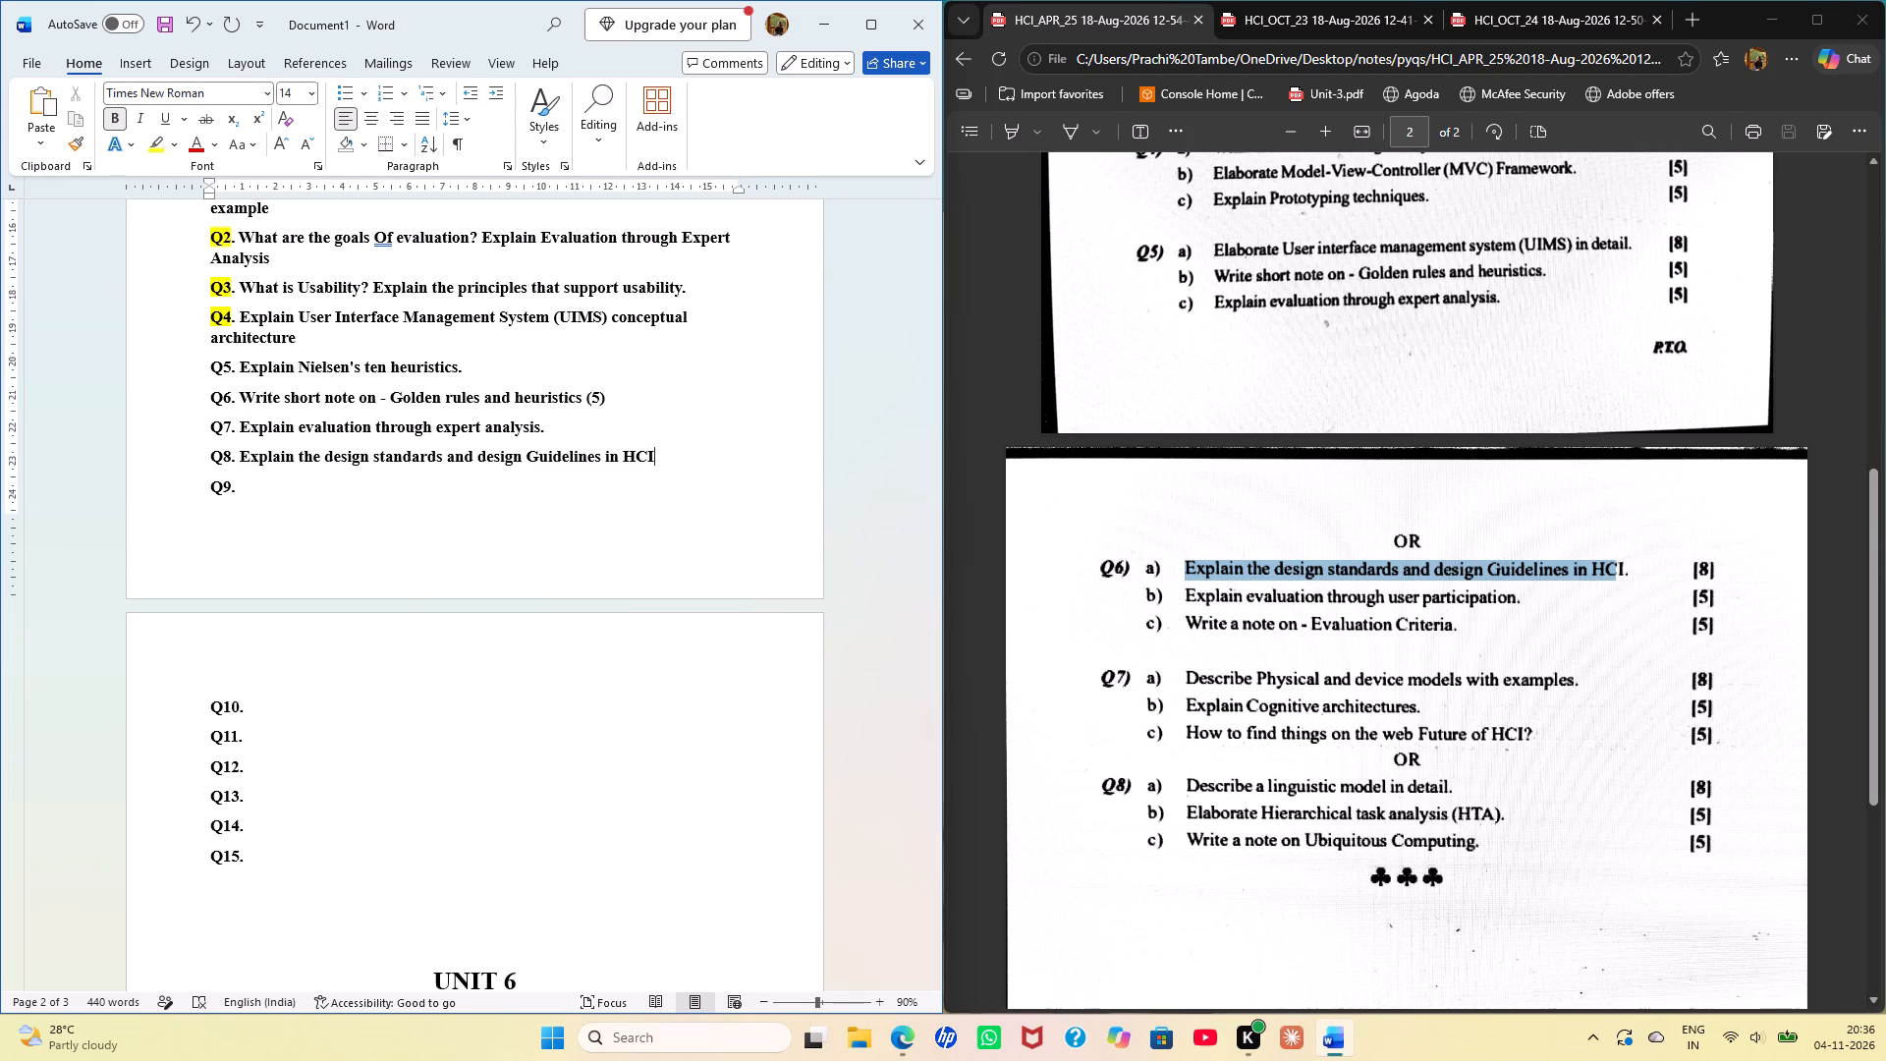
Copy the user participation question, Q6 b), from HCI_APR_25 in Edge into Unit 5 Q9. in Word and correct the misread word to "evaluation".
{"action": "left_click_drag", "start_coordinate": [1182, 591], "coordinate": [1535, 601]}
{"action": "key", "text": "ctrl+c"}
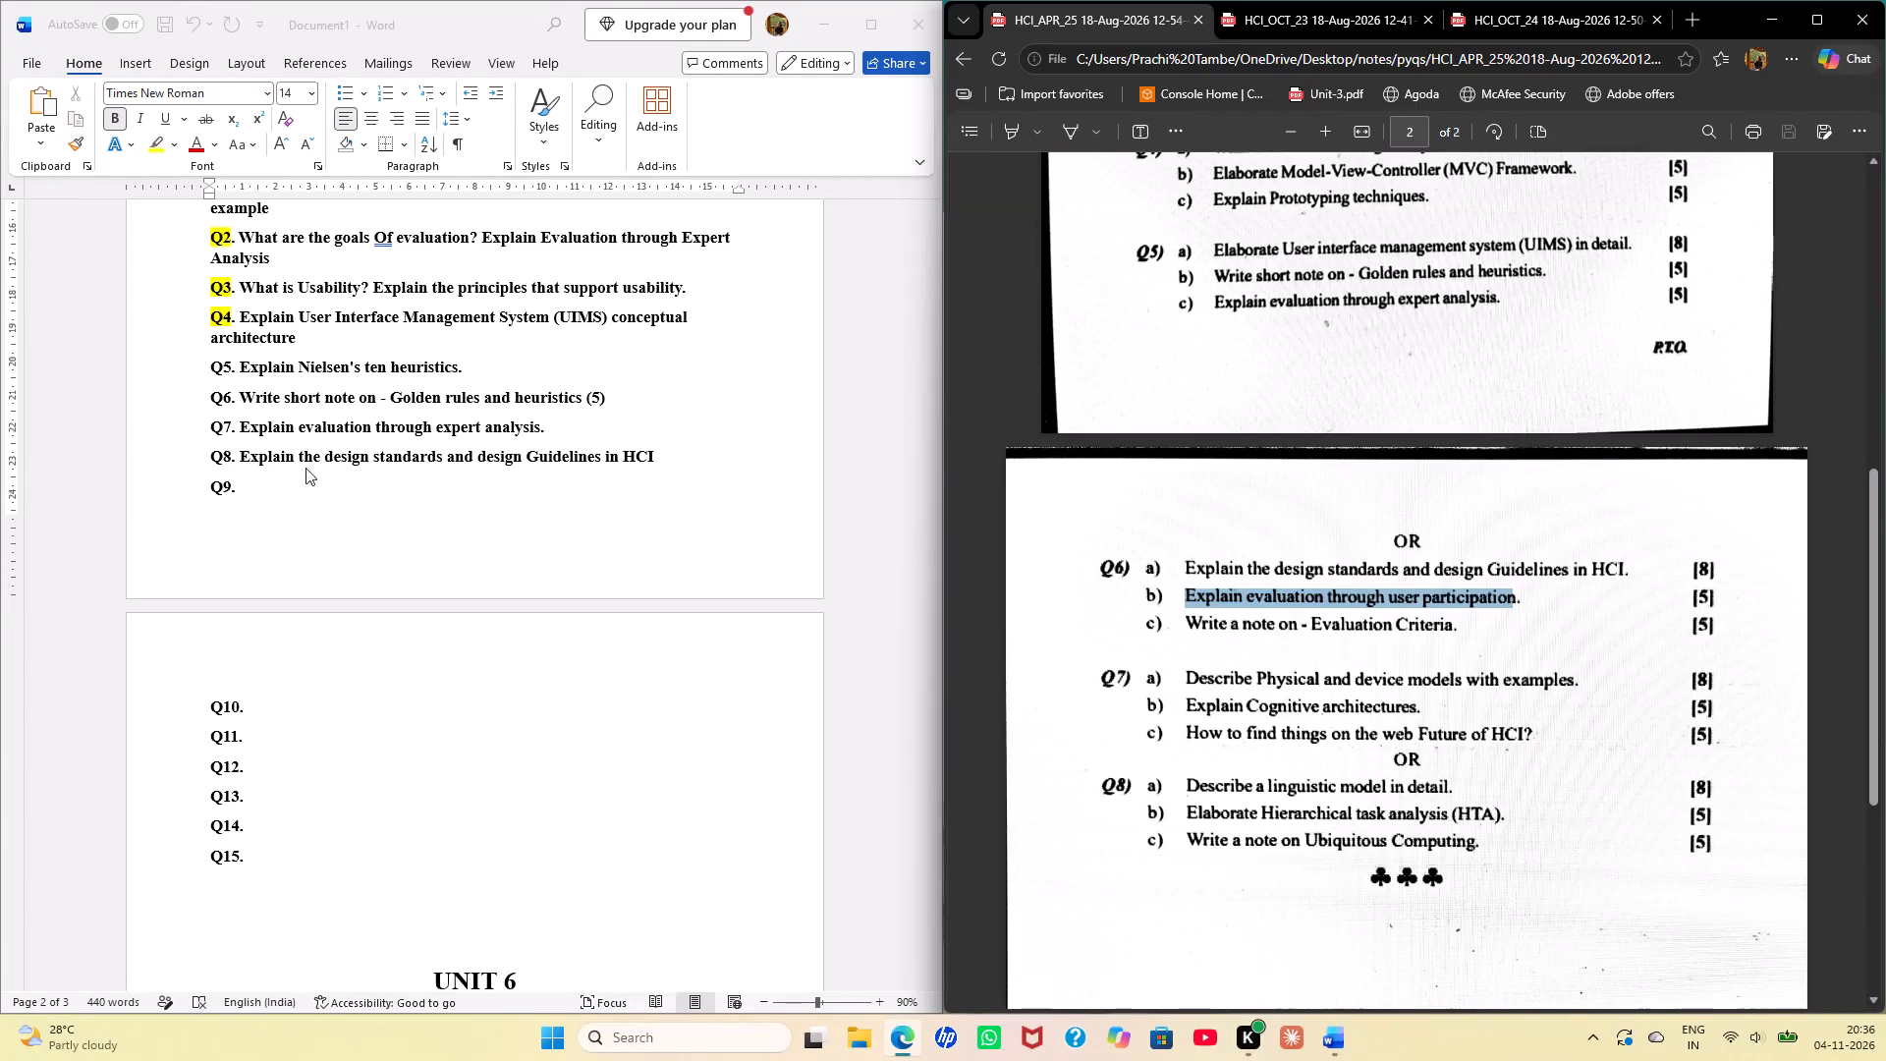
{"action": "left_click", "coordinate": [253, 478]}
{"action": "left_click", "coordinate": [253, 486]}
{"action": "key", "text": "space"}
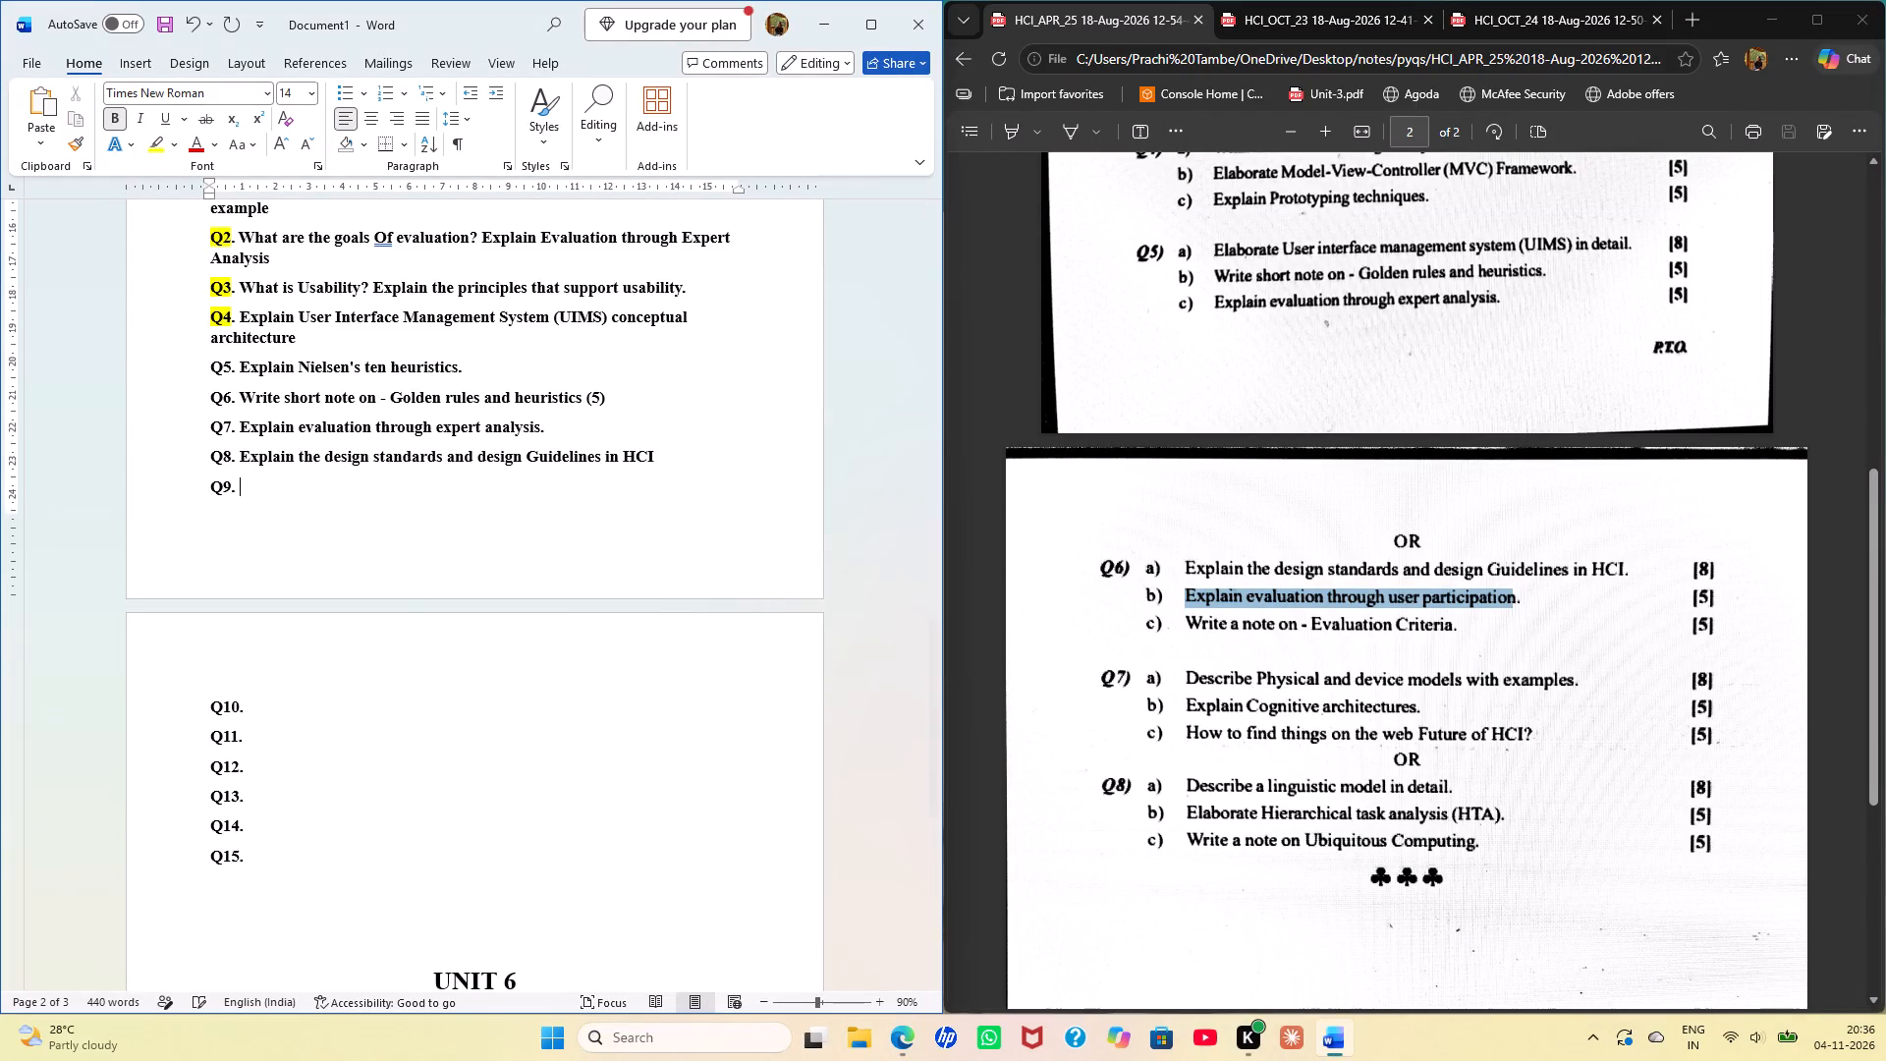
{"action": "key", "text": "ctrl+v"}
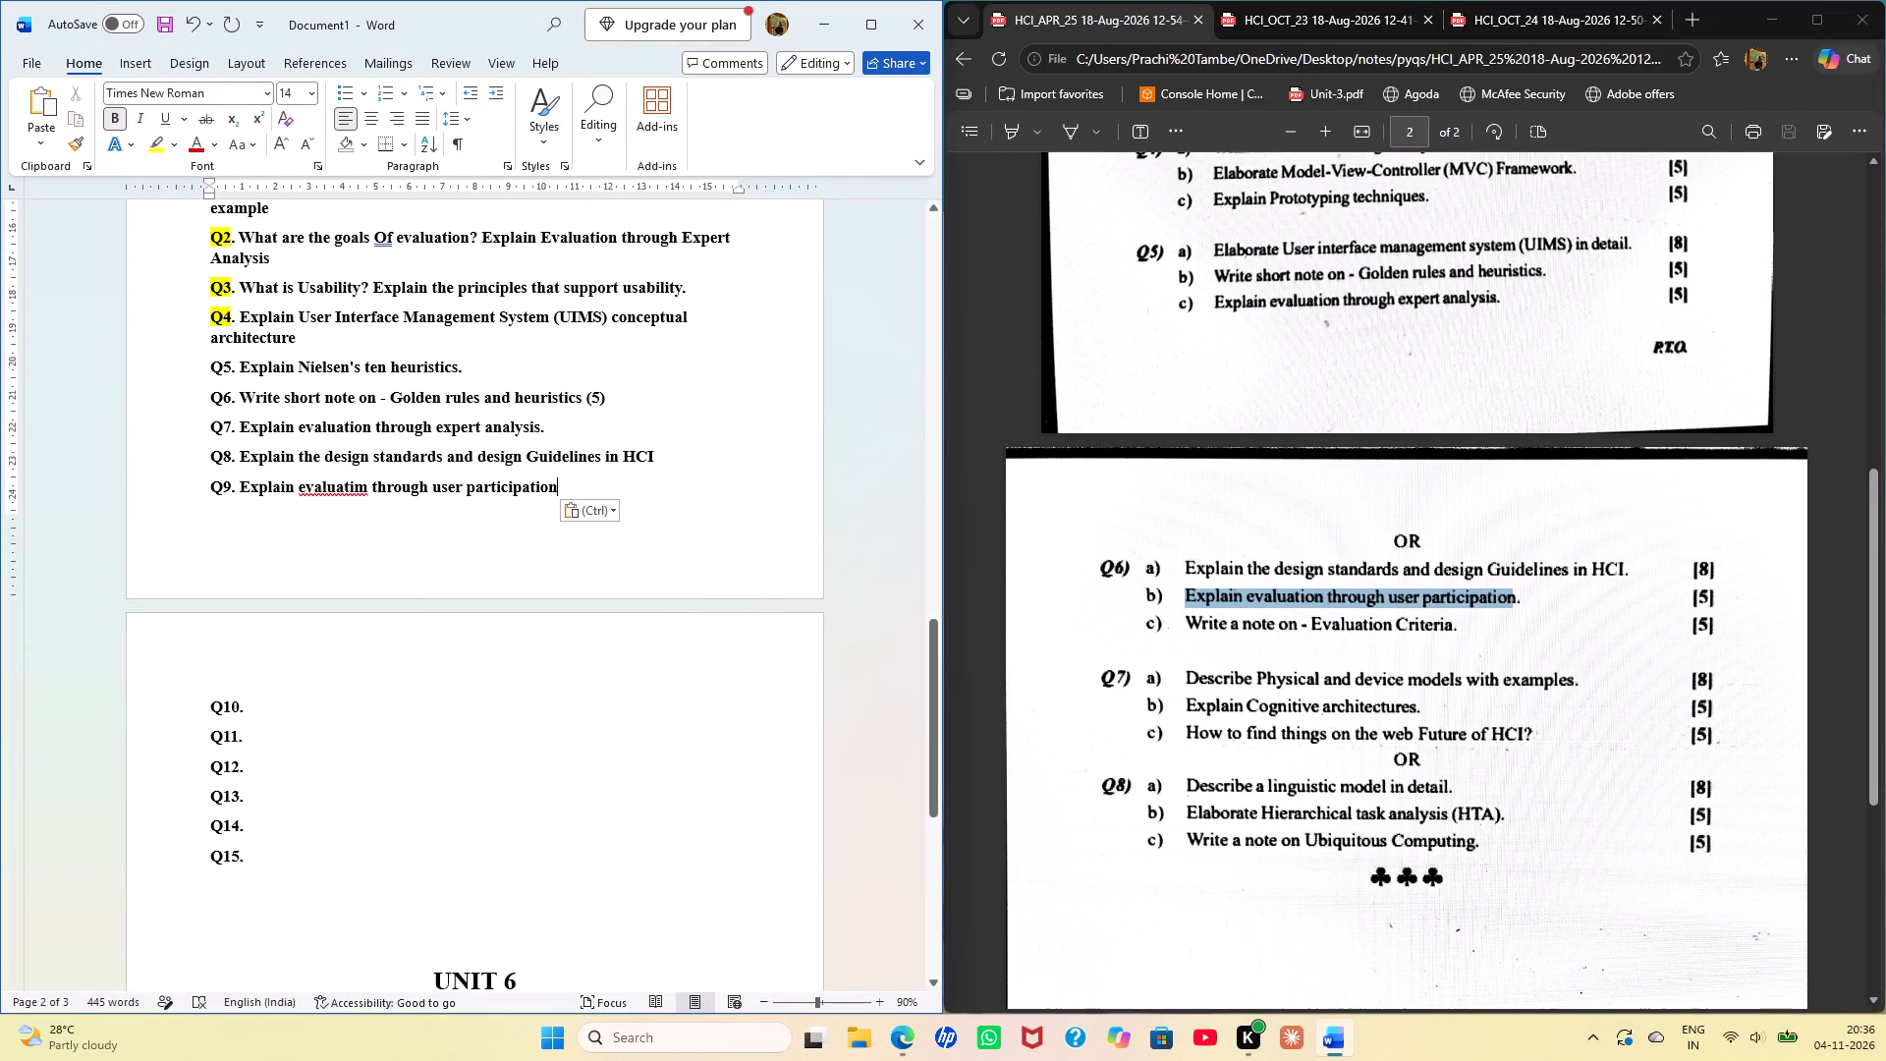
{"action": "left_click", "coordinate": [368, 490]}
{"action": "key", "text": "BackSpace"}
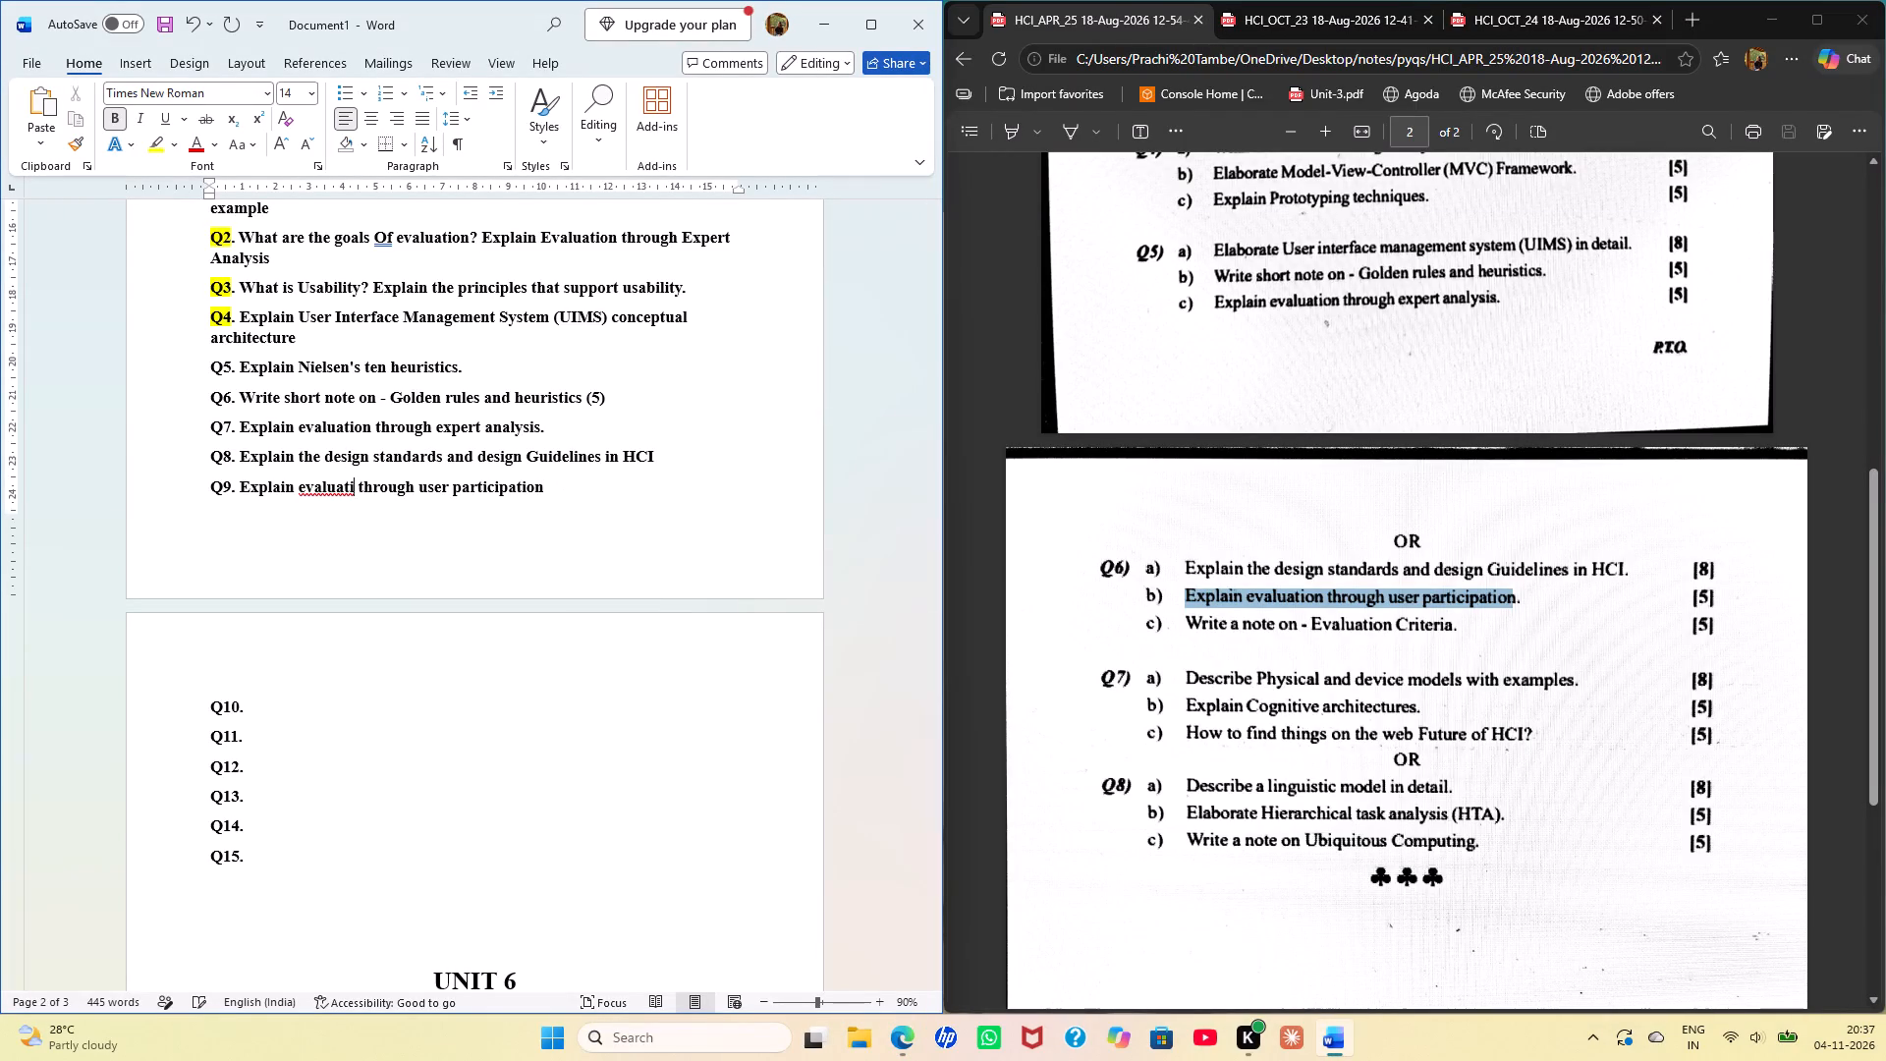
{"action": "type", "text": "ON"}
{"action": "key", "text": "BackSpace"}
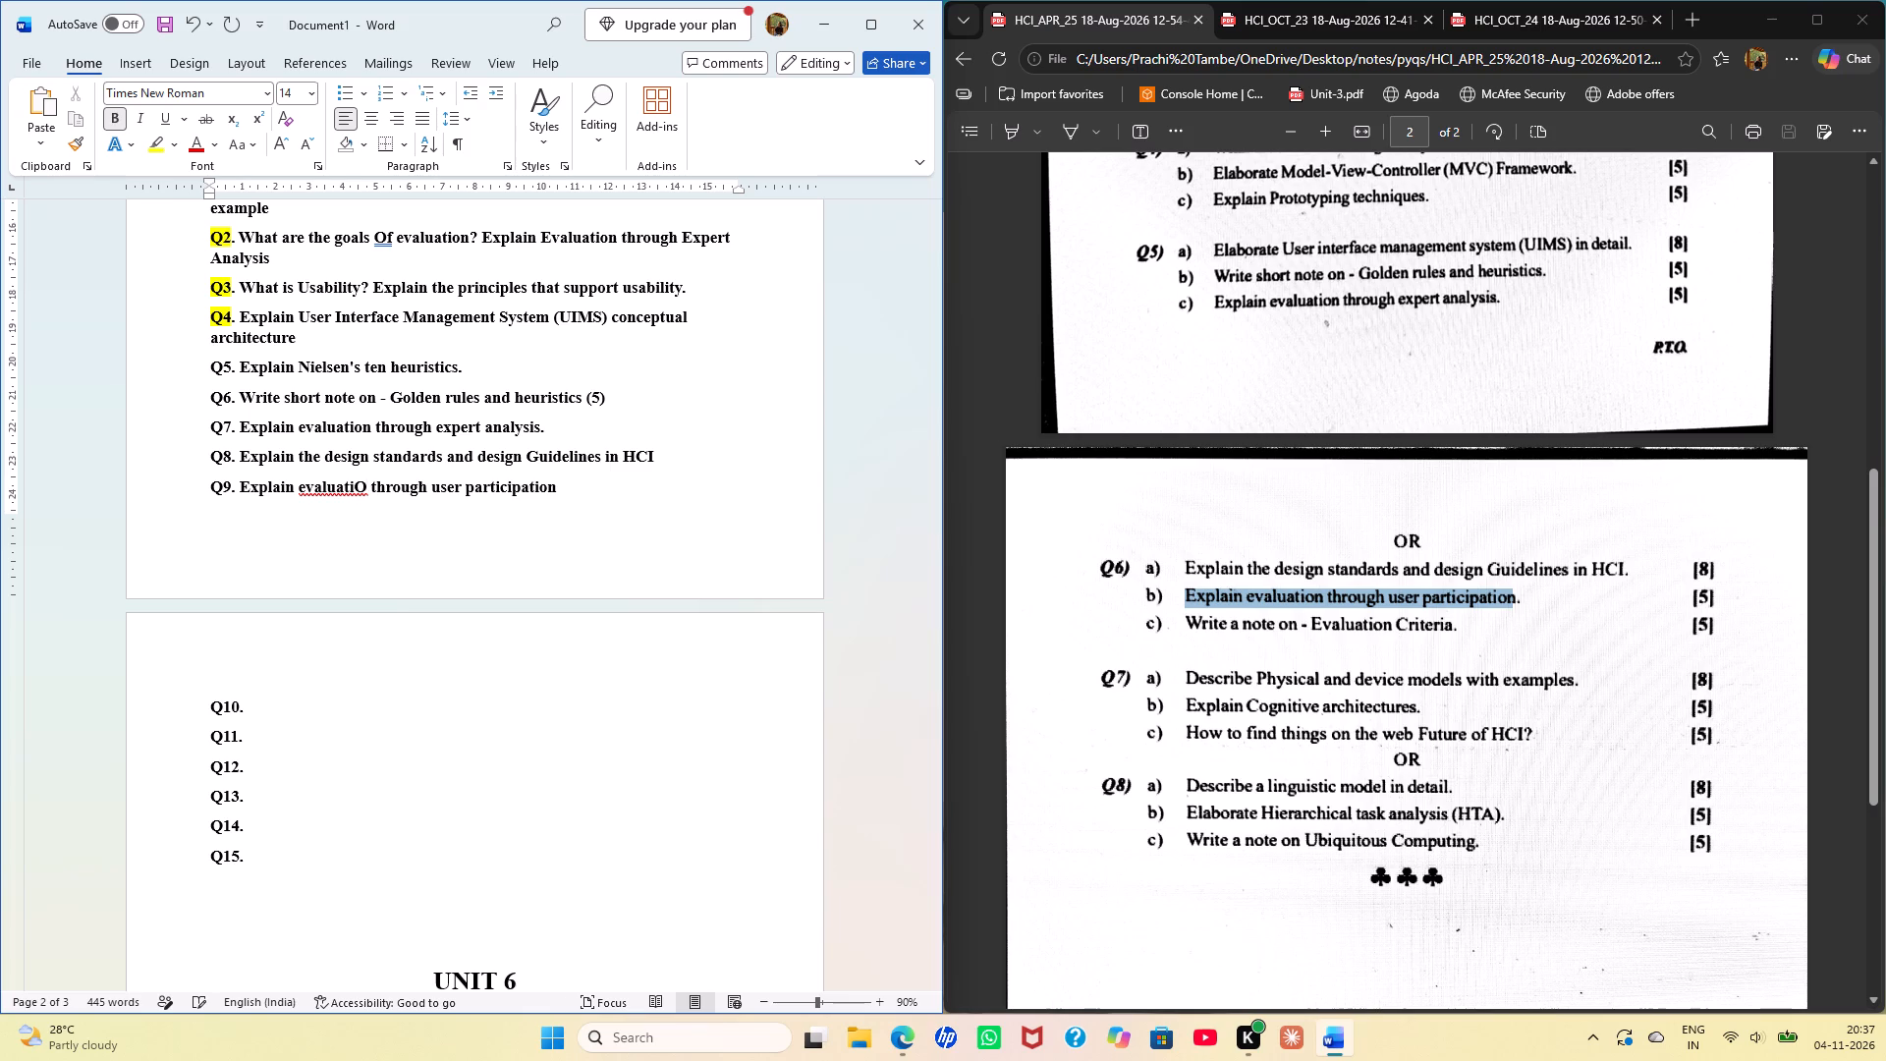
{"action": "key", "text": "BackSpace"}
{"action": "type", "text": "on"}
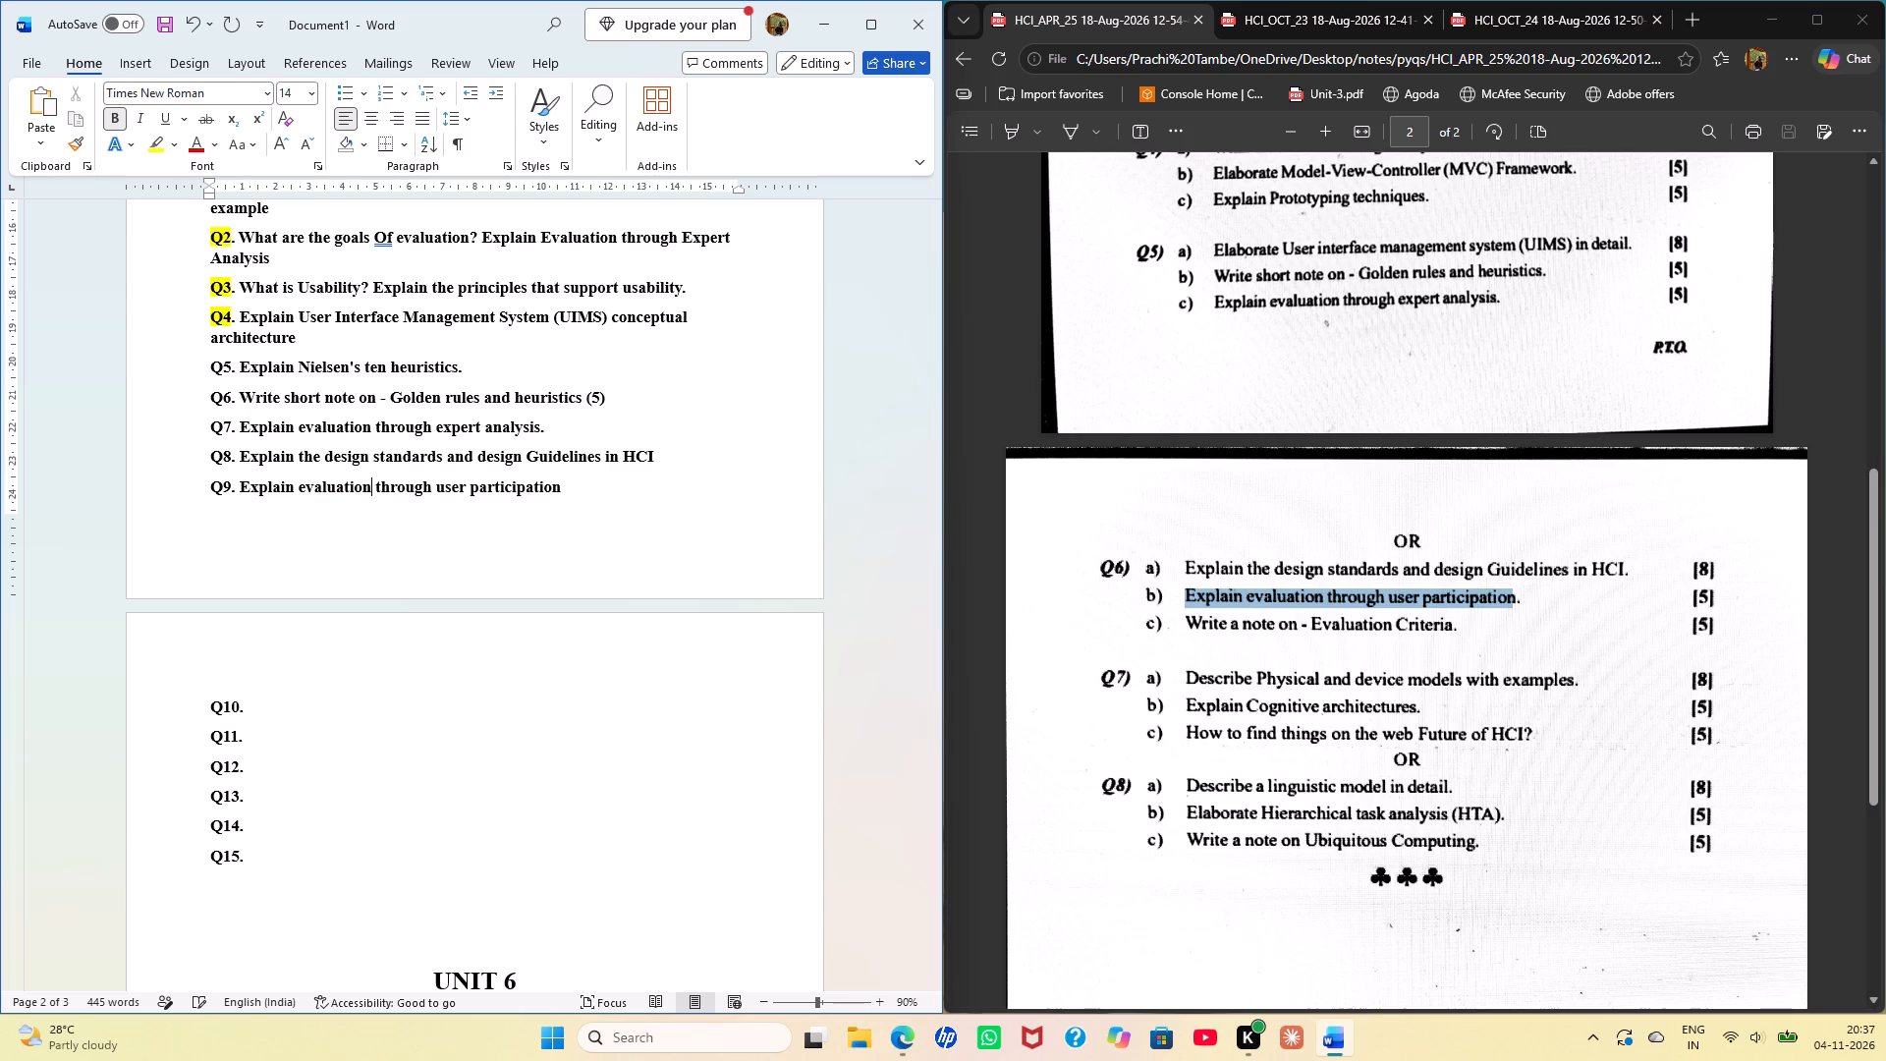
Copy the "(5)" marks from Unit 5 Q6 and append them to Q7 and Q9, removing the extra line after Q7.
{"action": "left_click_drag", "start_coordinate": [581, 398], "coordinate": [610, 399]}
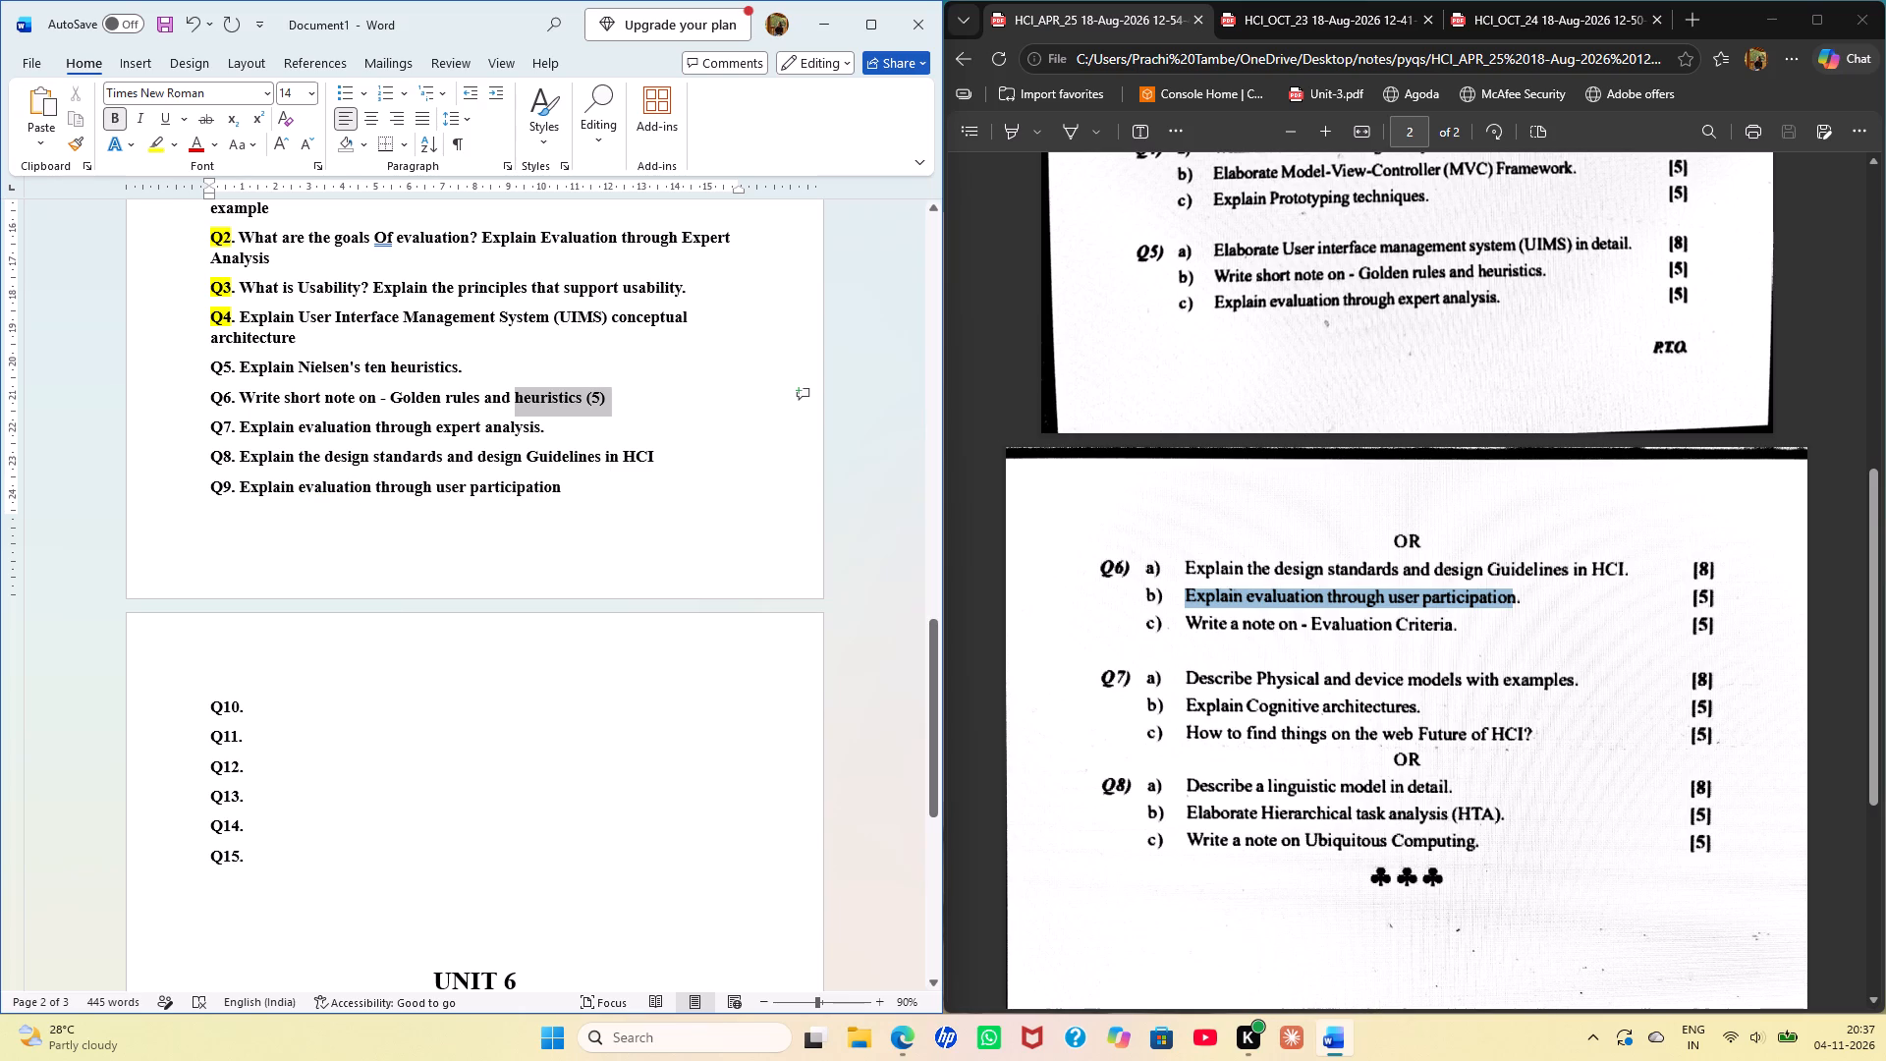
{"action": "left_click_drag", "start_coordinate": [610, 399], "coordinate": [607, 398]}
{"action": "left_click", "coordinate": [607, 398]}
{"action": "left_click", "coordinate": [607, 398]}
{"action": "left_click_drag", "start_coordinate": [607, 398], "coordinate": [591, 398]}
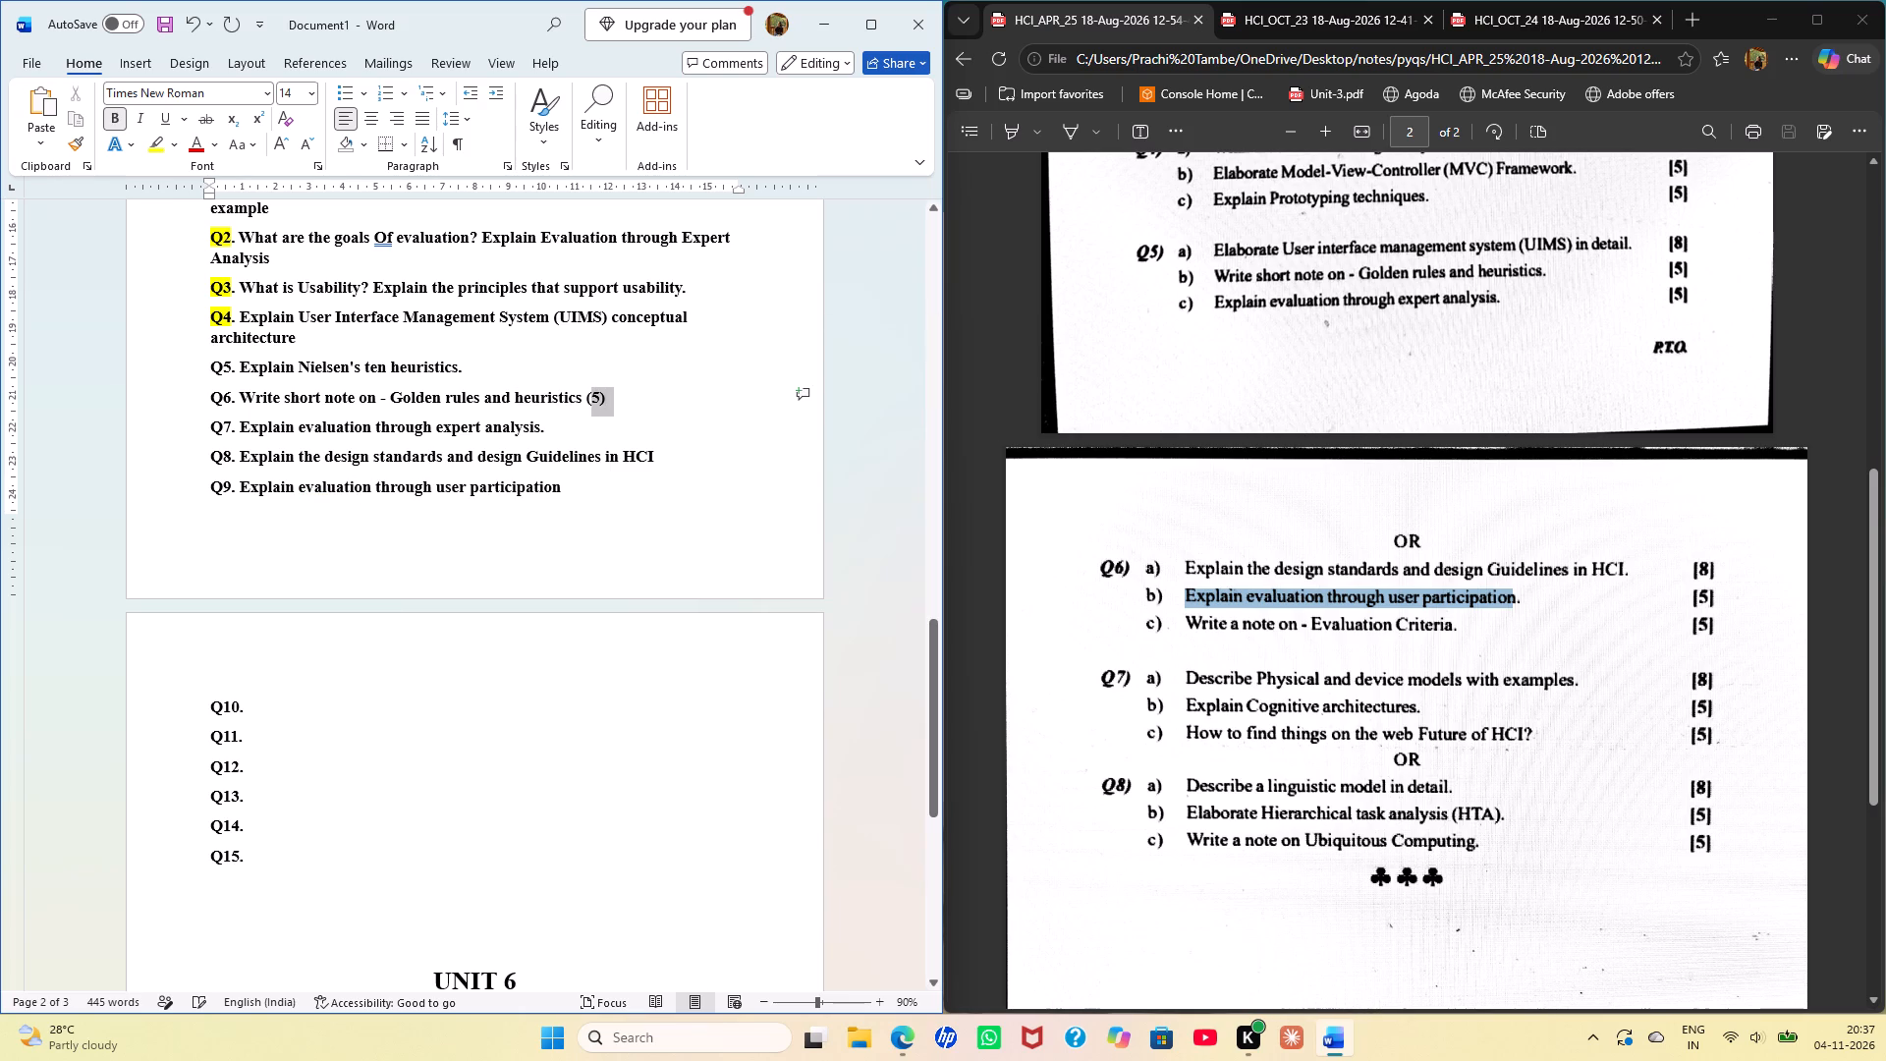
{"action": "left_click_drag", "start_coordinate": [591, 398], "coordinate": [584, 399]}
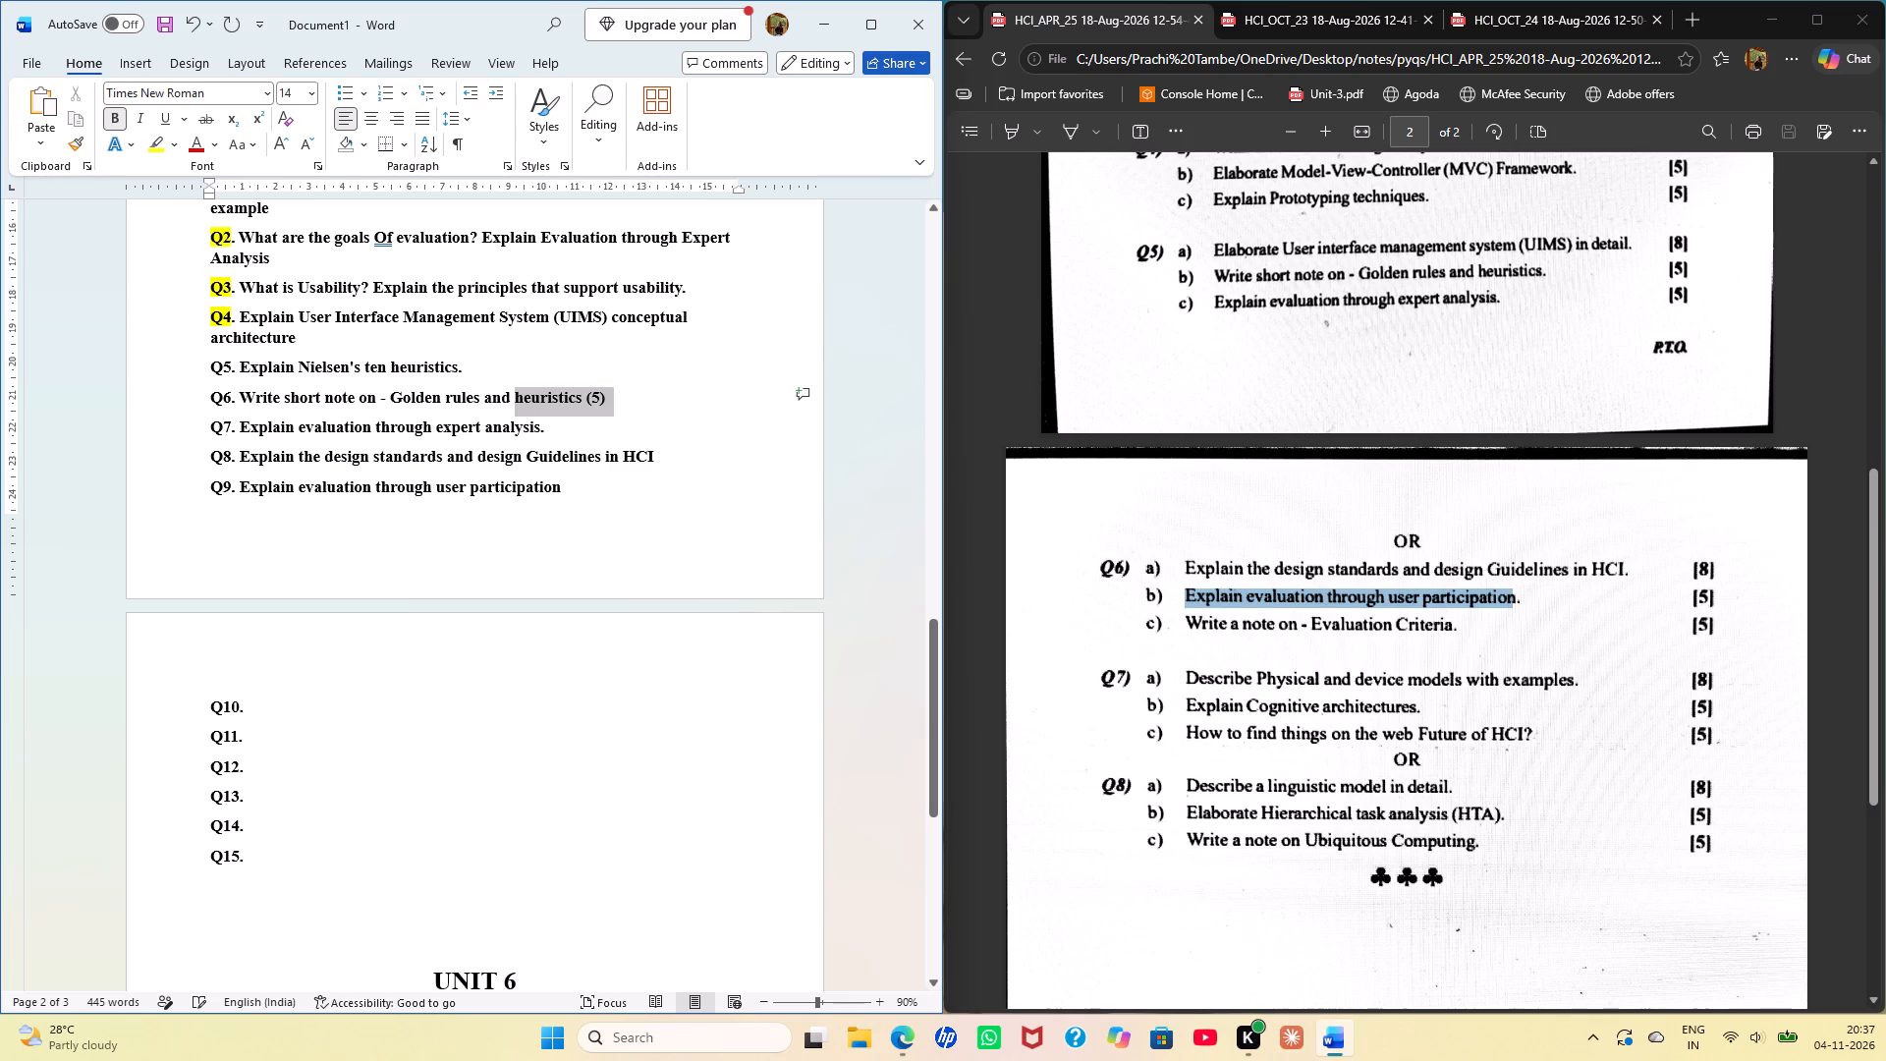
{"action": "left_click_drag", "start_coordinate": [584, 399], "coordinate": [587, 400]}
{"action": "key", "text": "ctrl+c"}
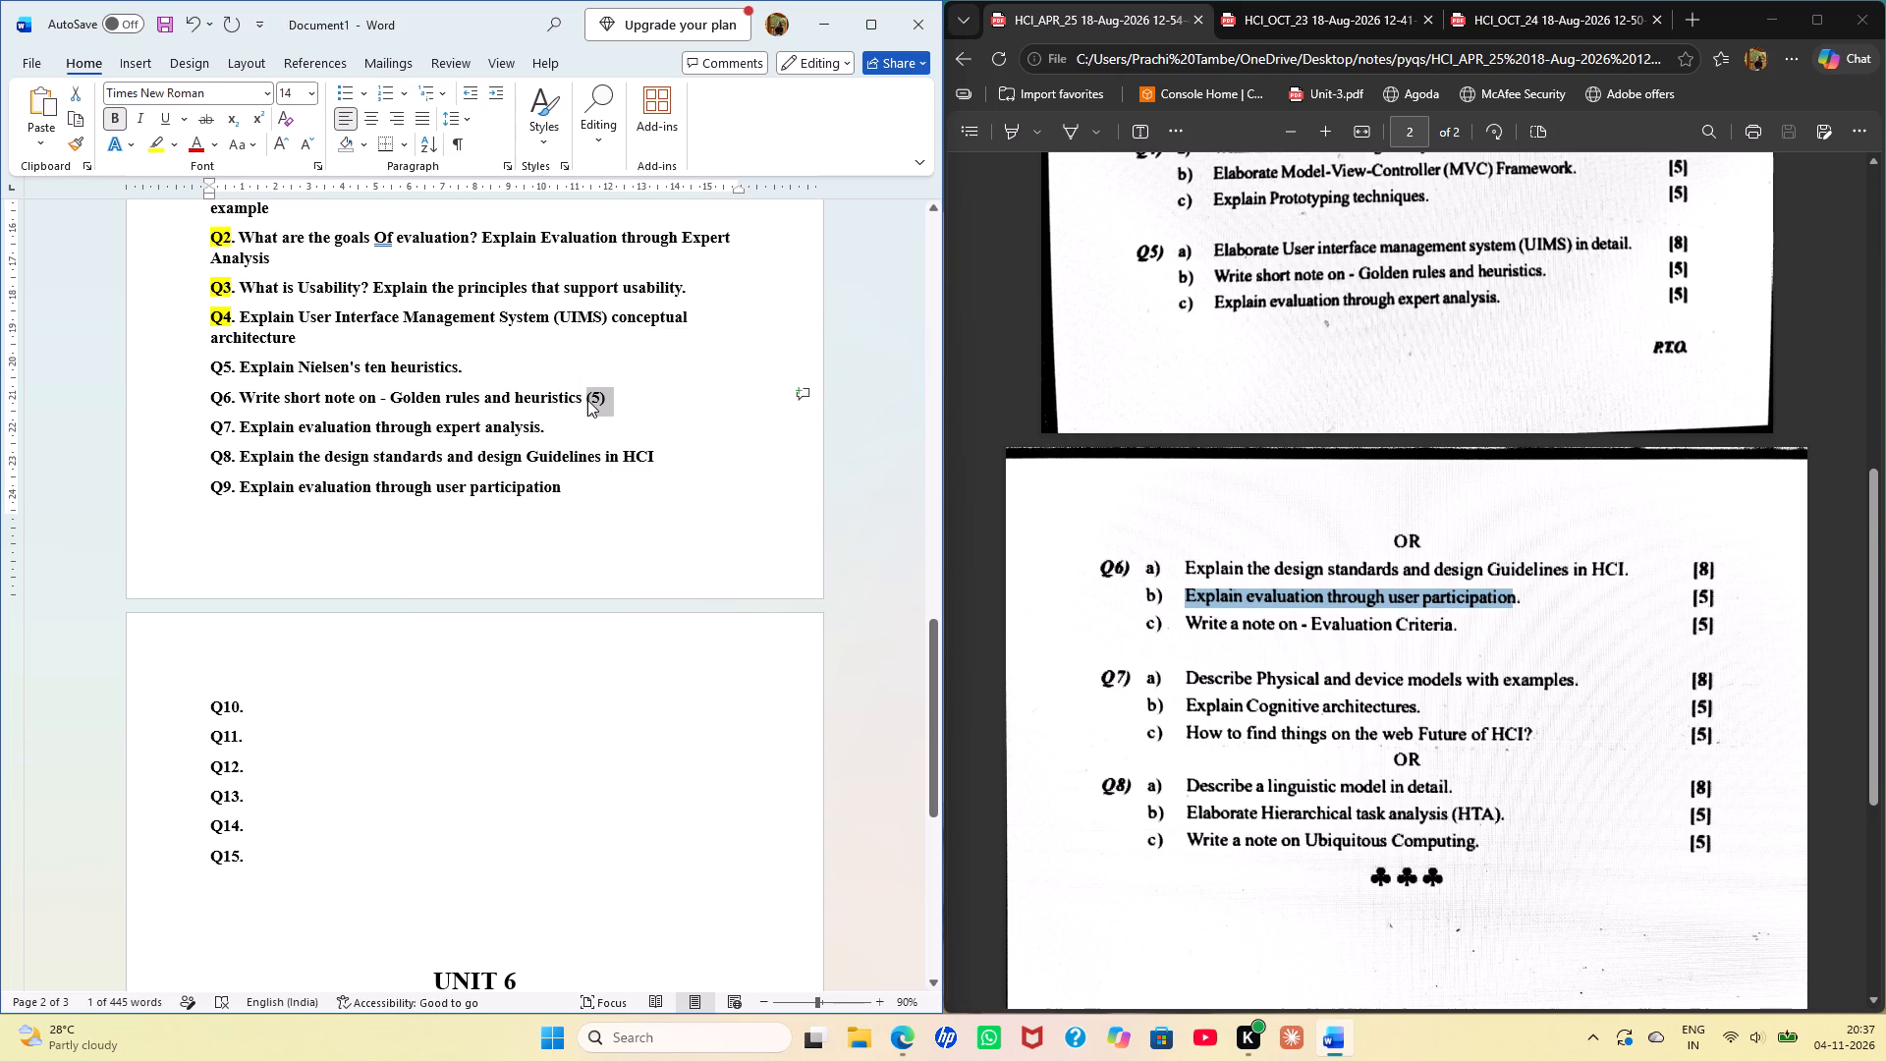
{"action": "left_click", "coordinate": [546, 431]}
{"action": "key", "text": "space"}
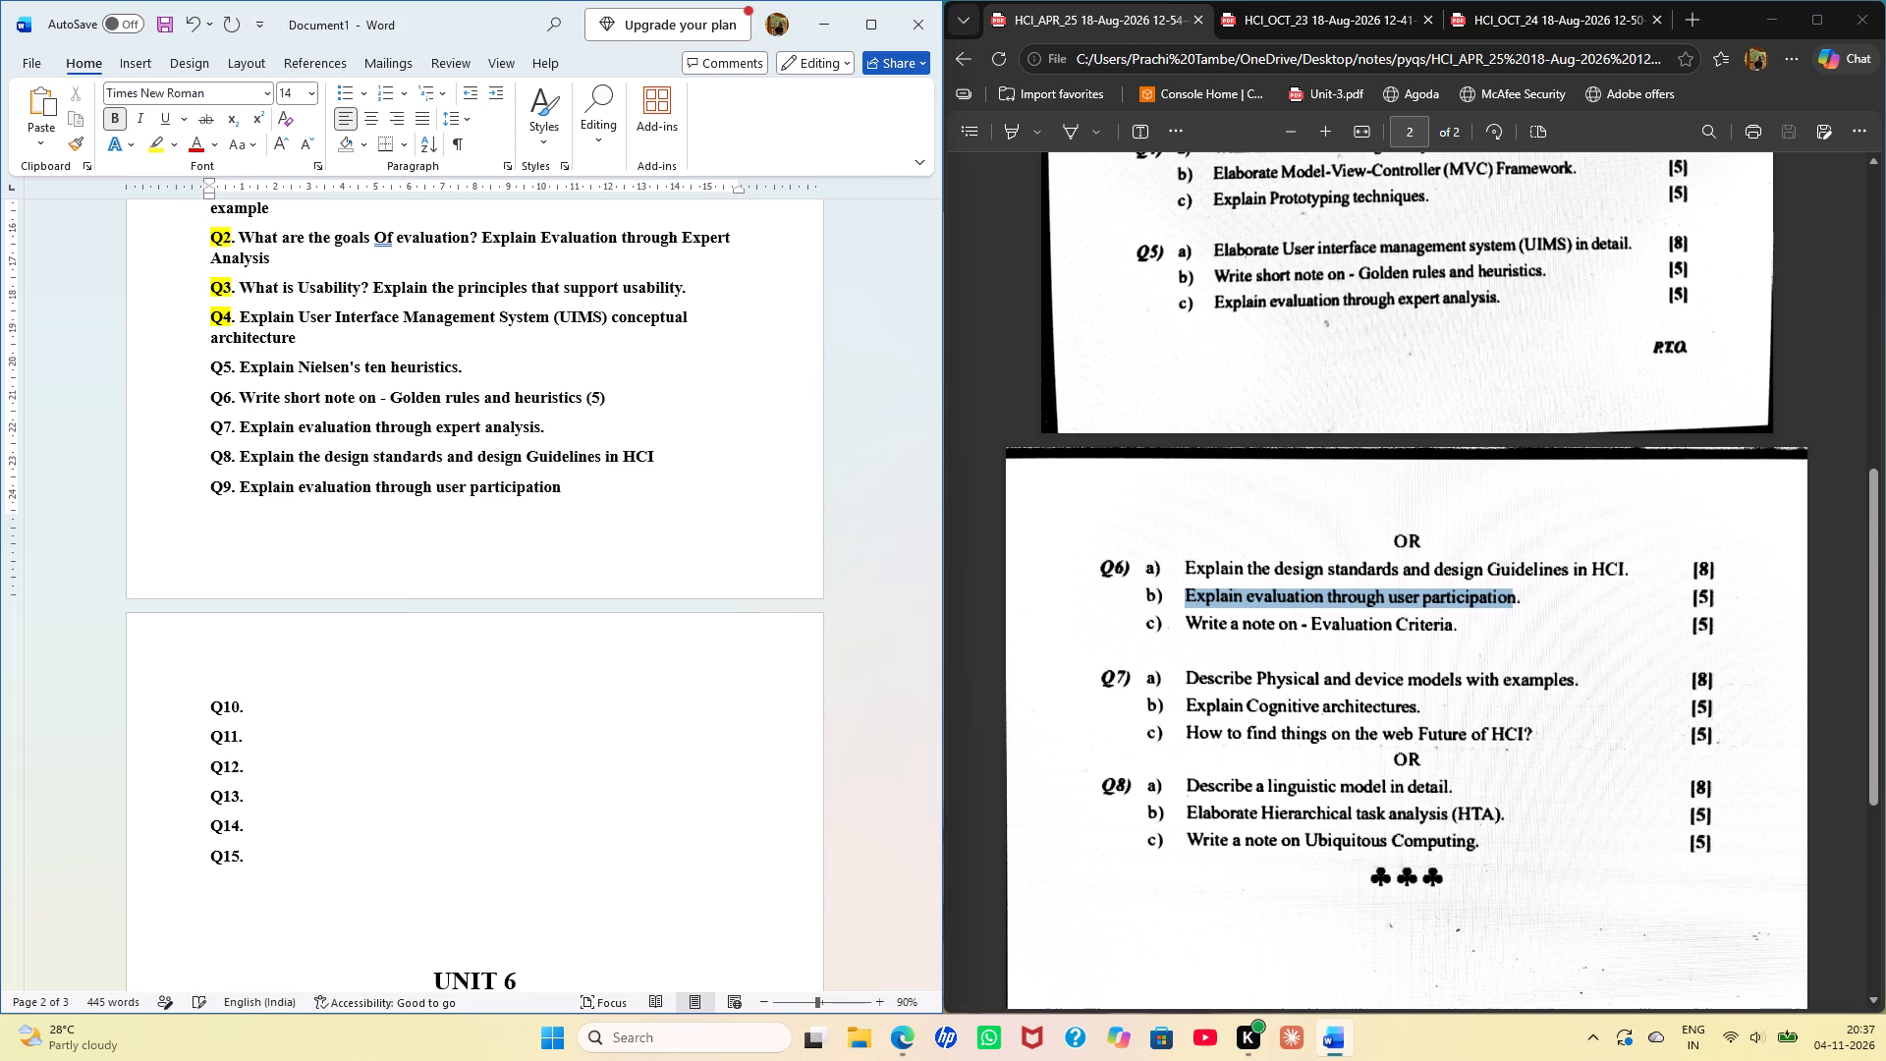
{"action": "key", "text": "ctrl+v"}
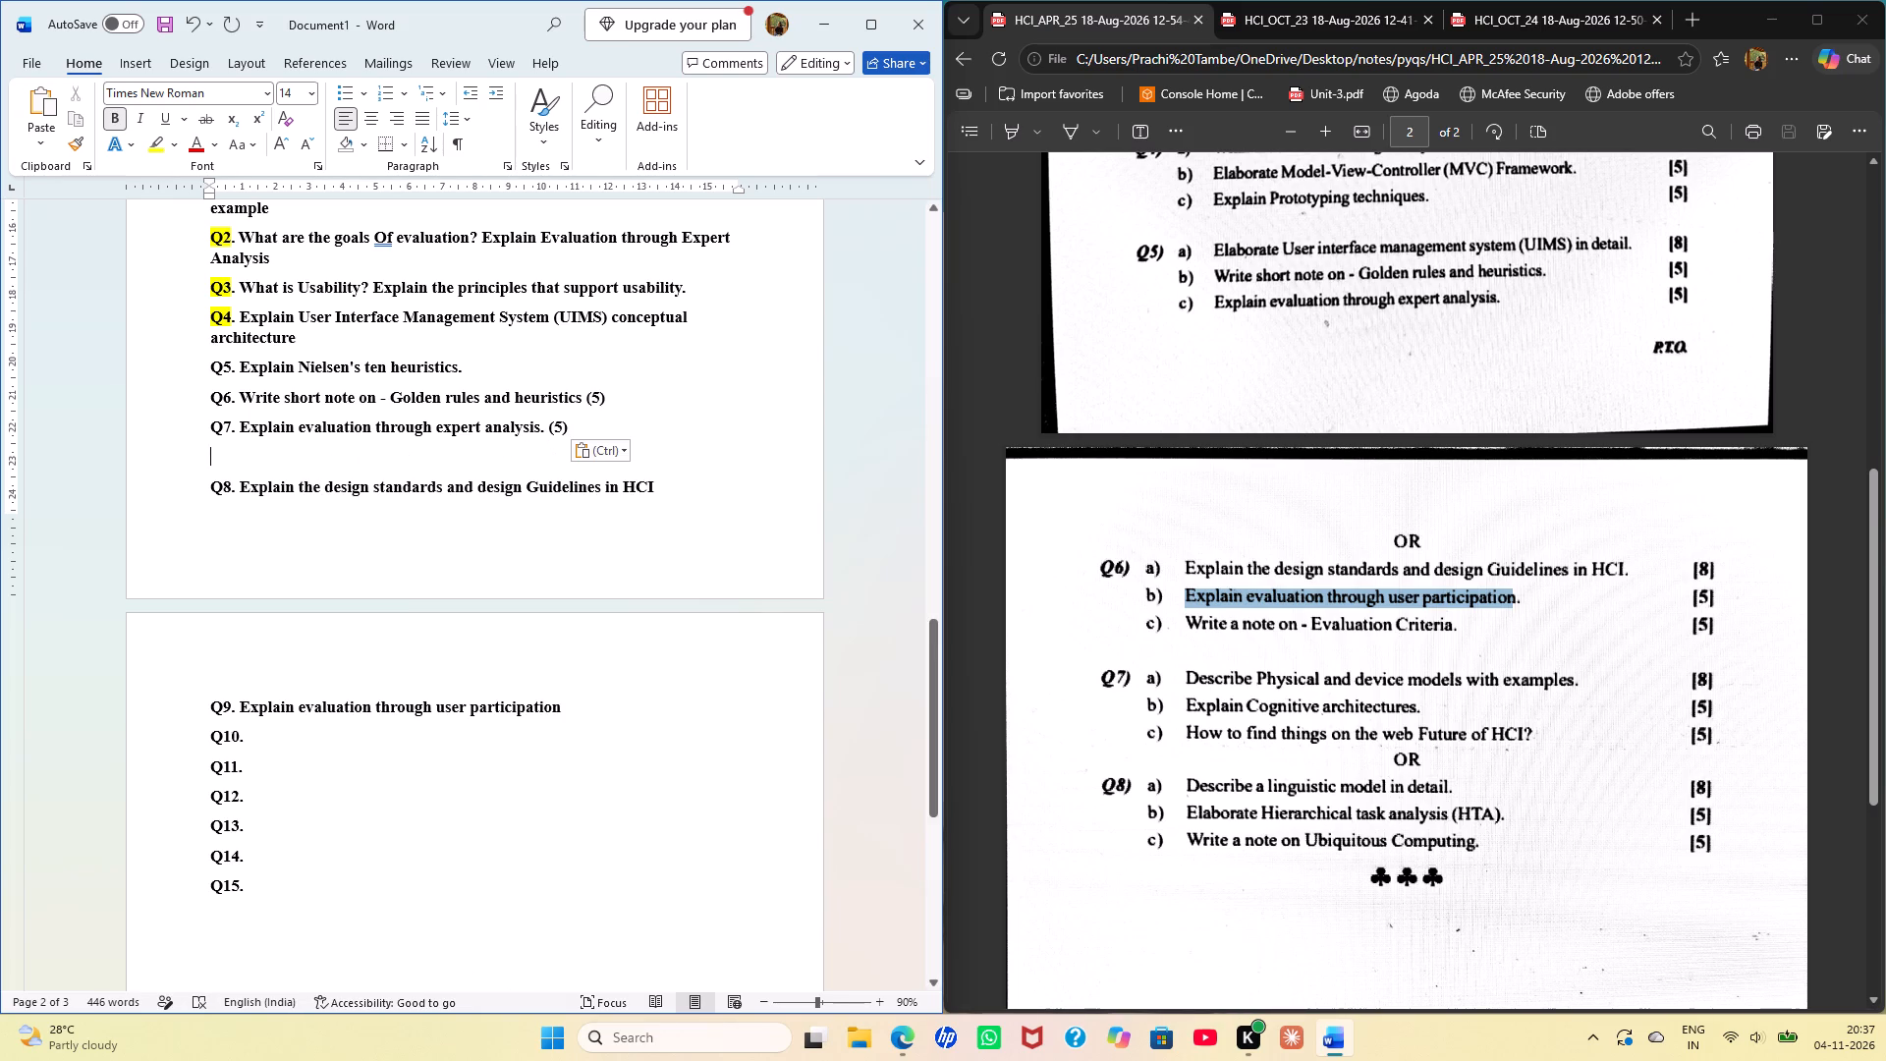
{"action": "key", "text": "BackSpace"}
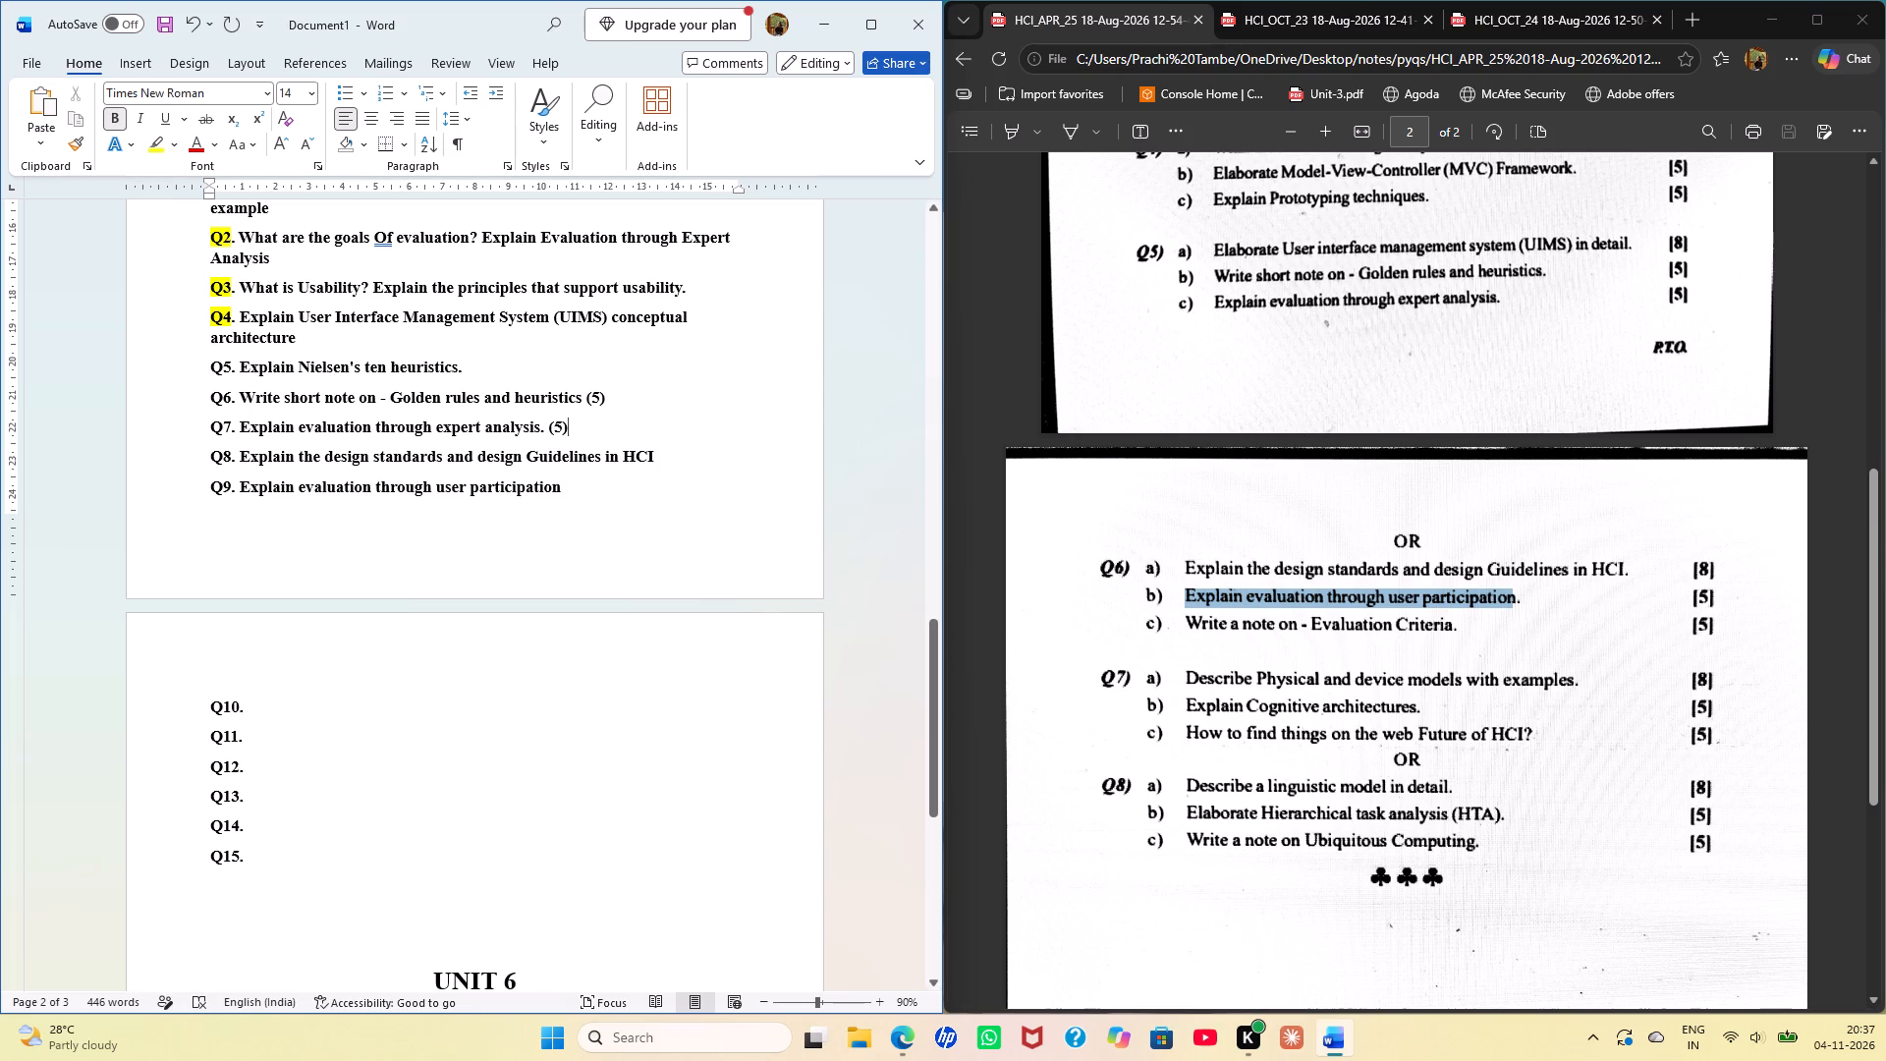
{"action": "left_click", "coordinate": [570, 494]}
{"action": "key", "text": "space"}
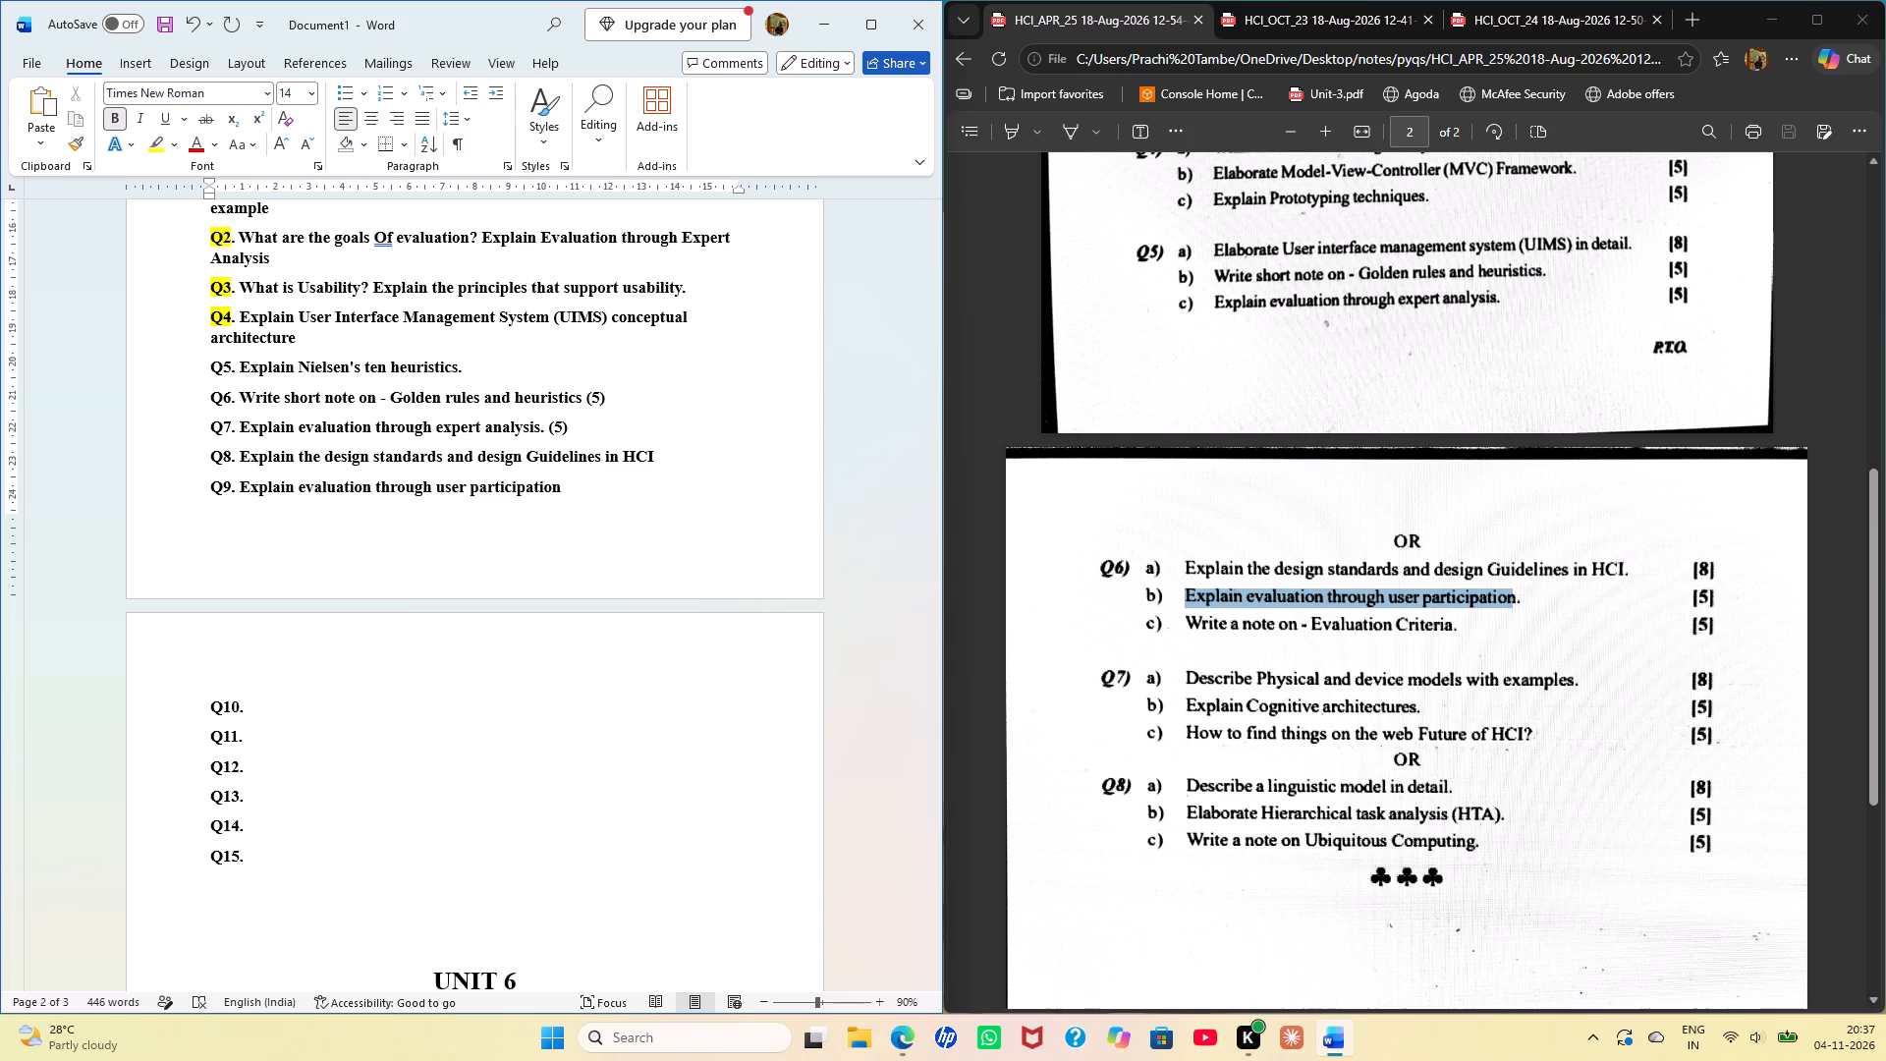
{"action": "key", "text": "ctrl+v"}
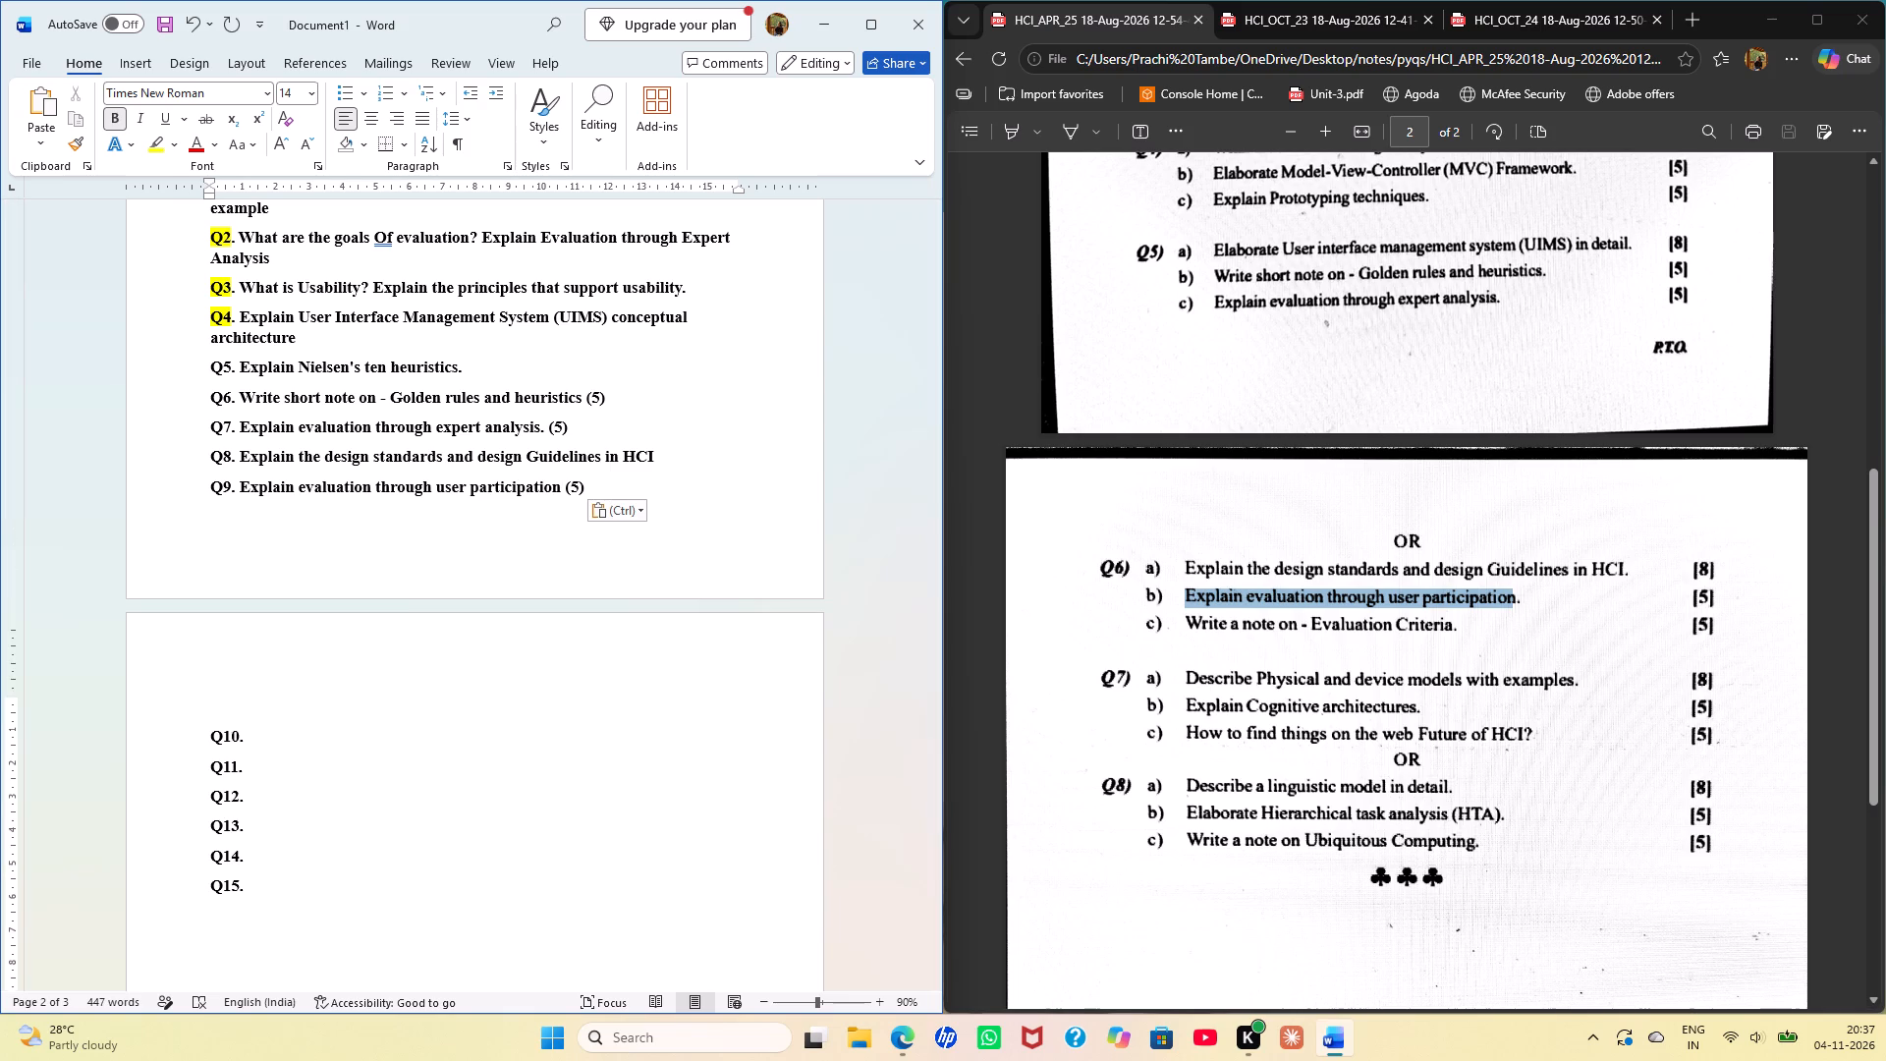
Copy the Evaluation Criteria question, Q6 c), from HCI_APR_25 in Edge into Unit 5 Q10. in Word, removing the blank line above Q10.
{"action": "left_click_drag", "start_coordinate": [1182, 626], "coordinate": [1205, 624]}
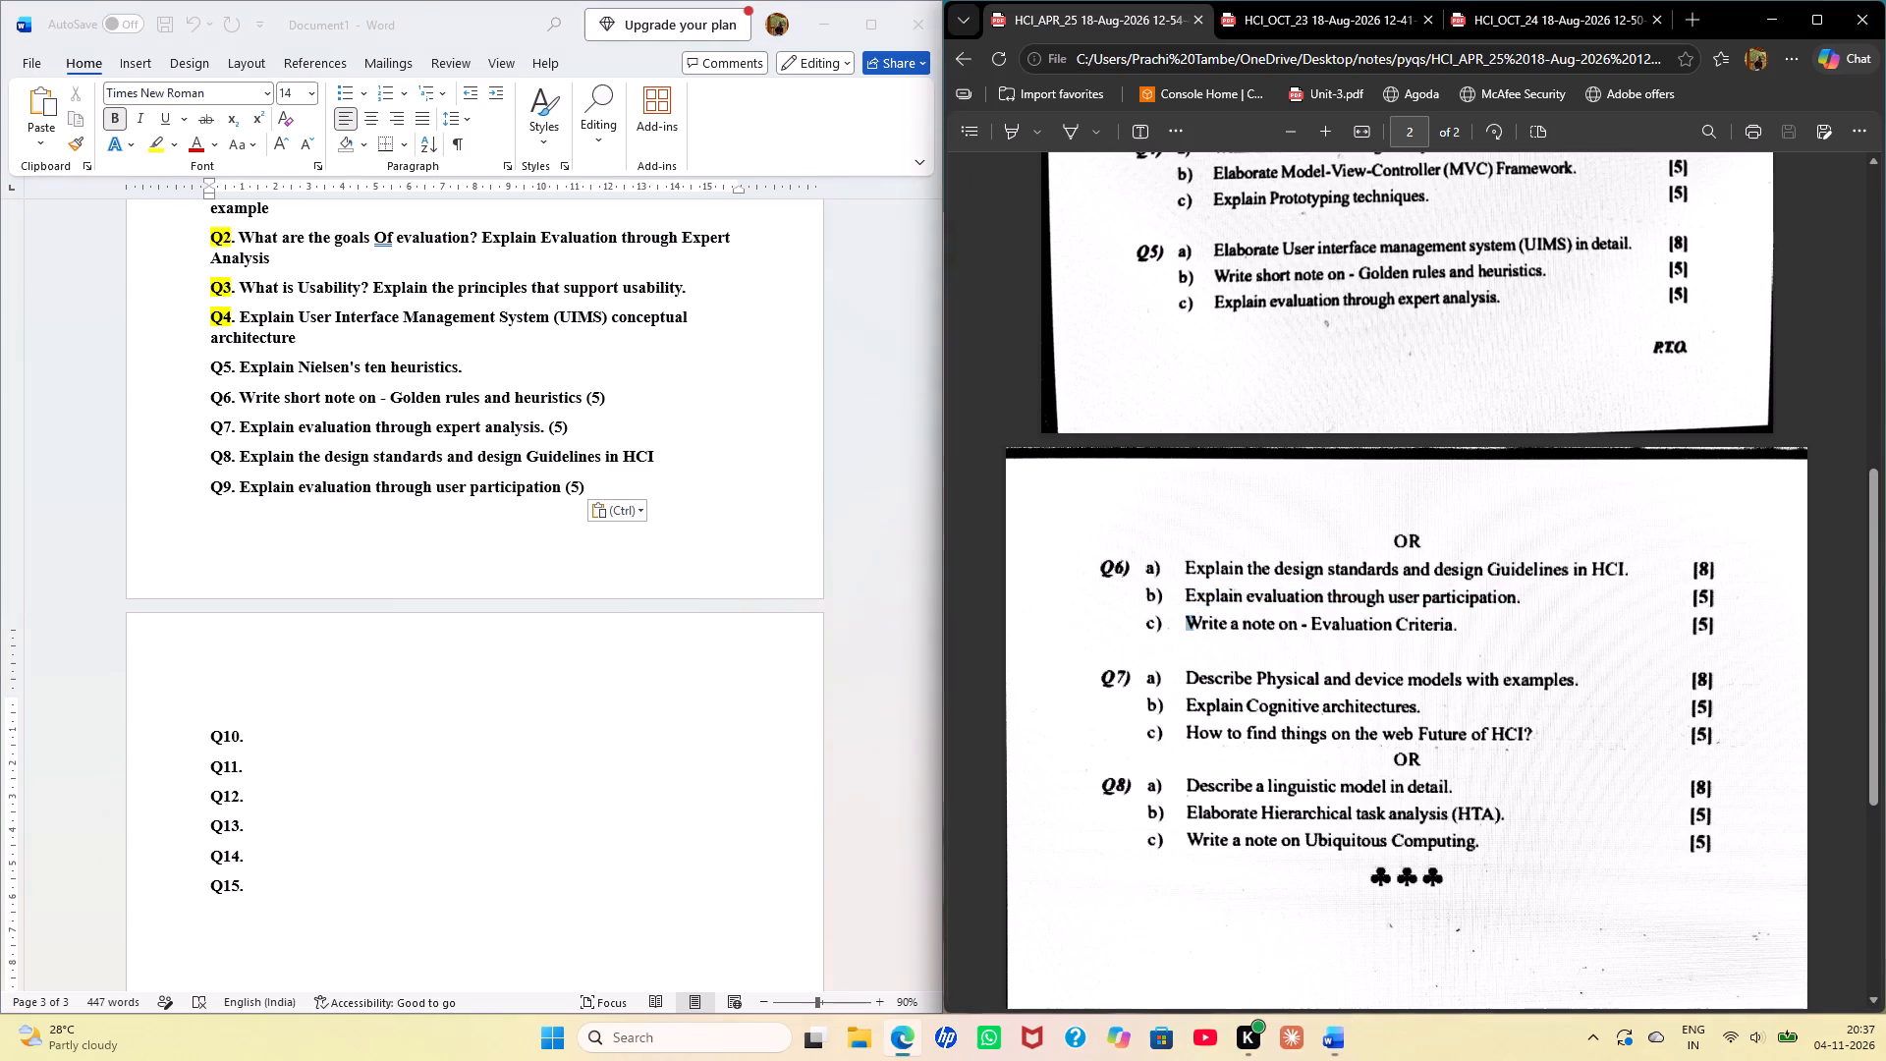
{"action": "left_click_drag", "start_coordinate": [1205, 624], "coordinate": [1487, 631]}
{"action": "key", "text": "ctrl+c"}
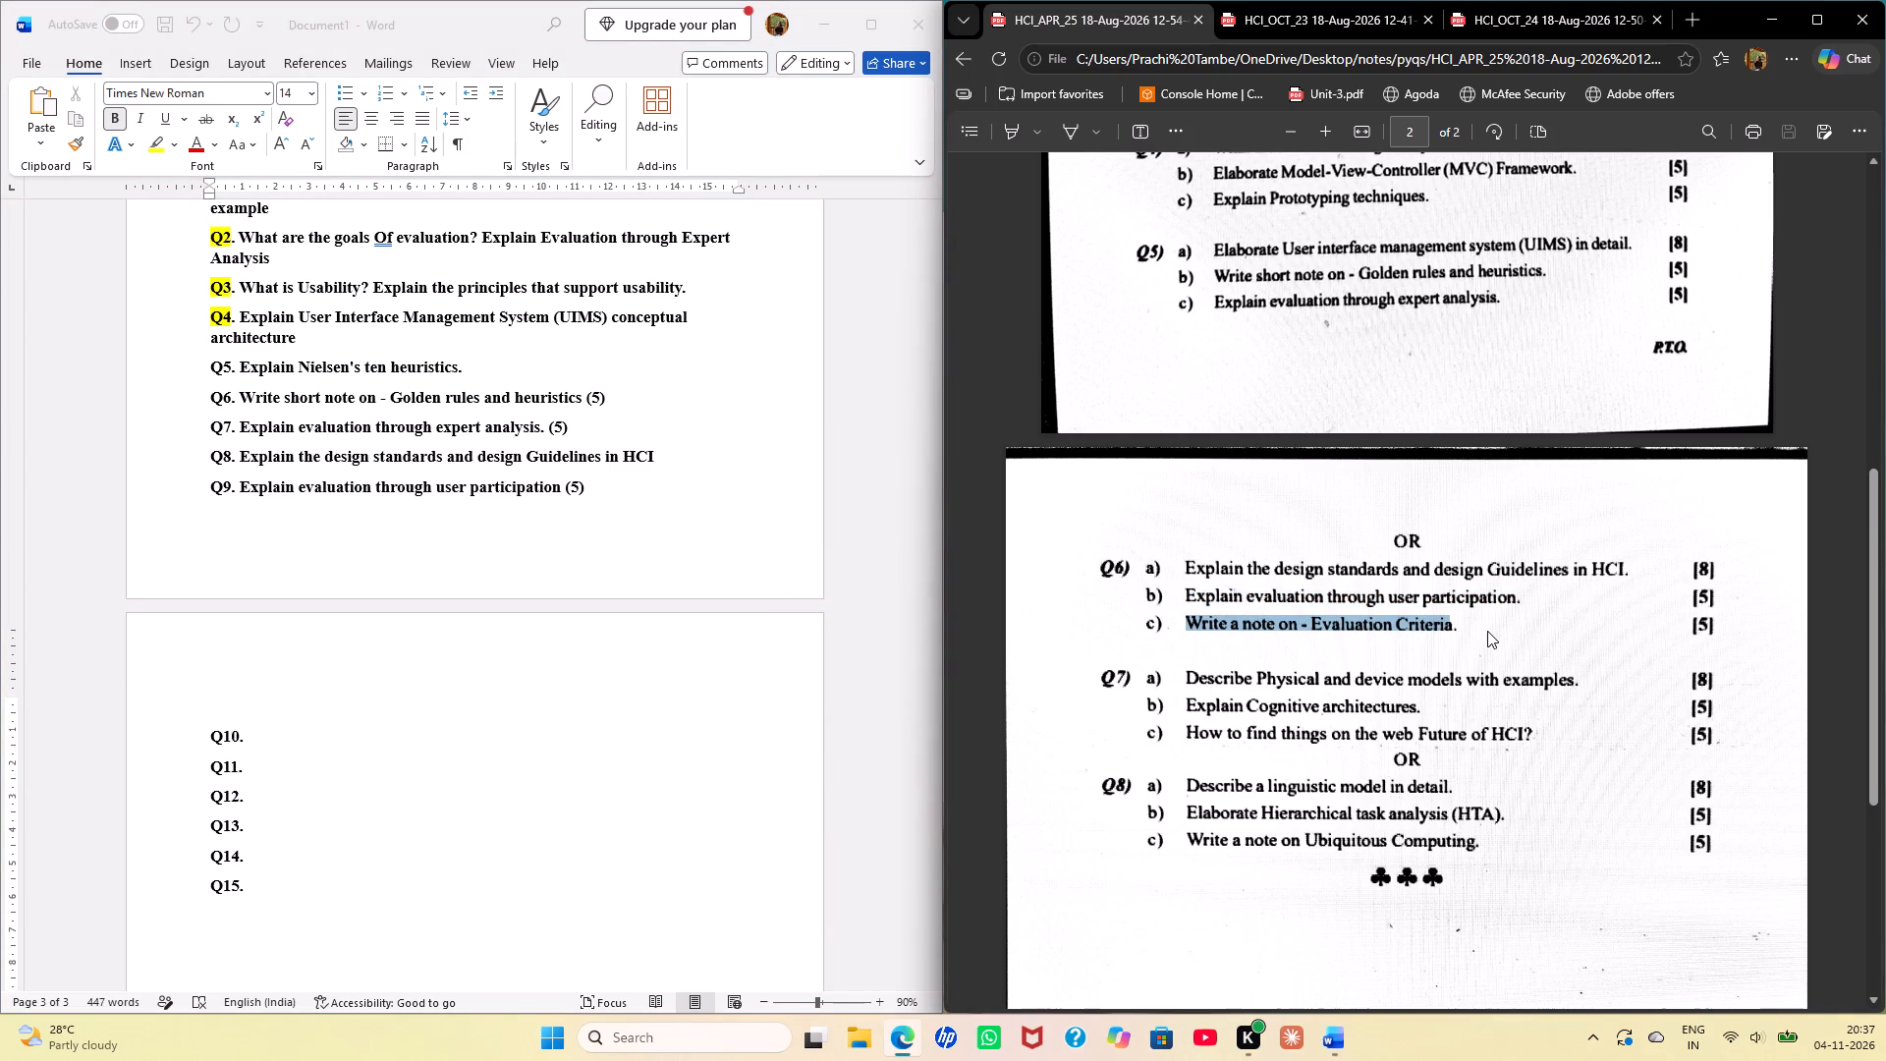
{"action": "left_click", "coordinate": [263, 734]}
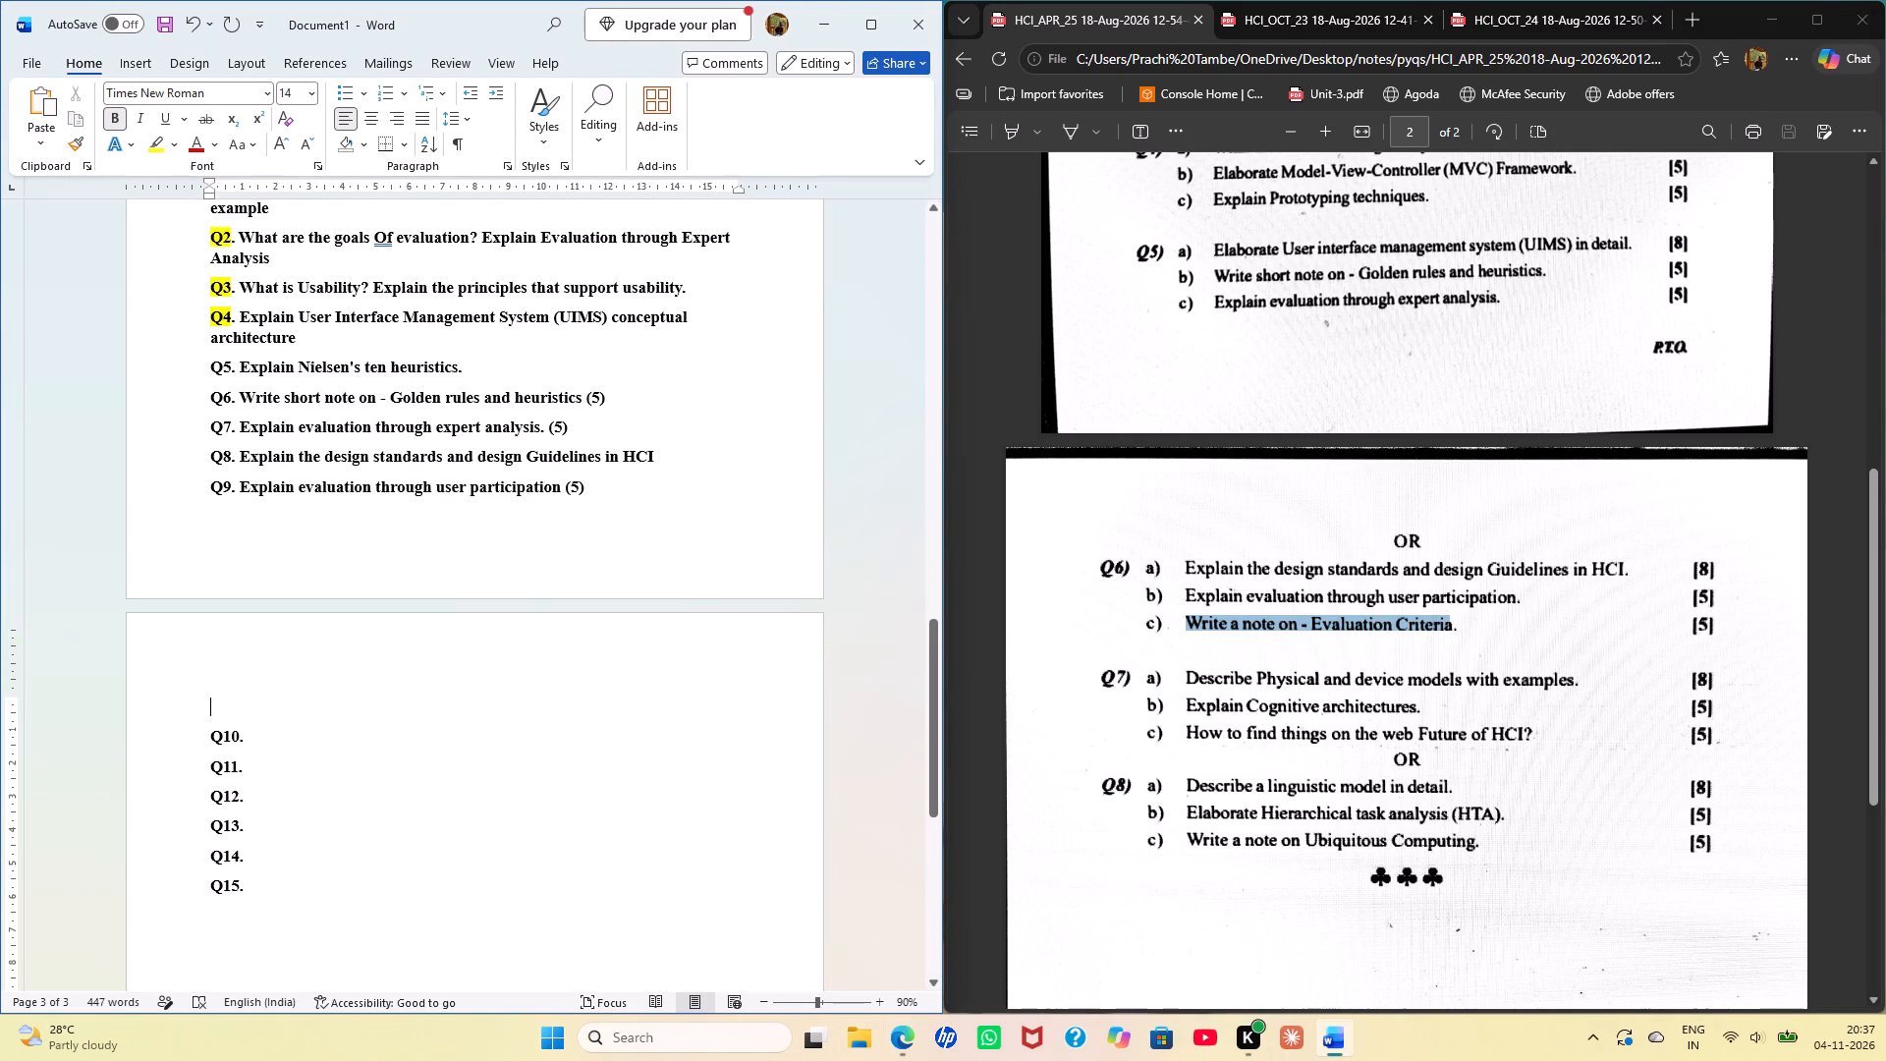
{"action": "left_click", "coordinate": [267, 737]}
{"action": "left_click", "coordinate": [220, 708]}
{"action": "key", "text": "BackSpace"}
{"action": "key", "text": "BackSpace"}
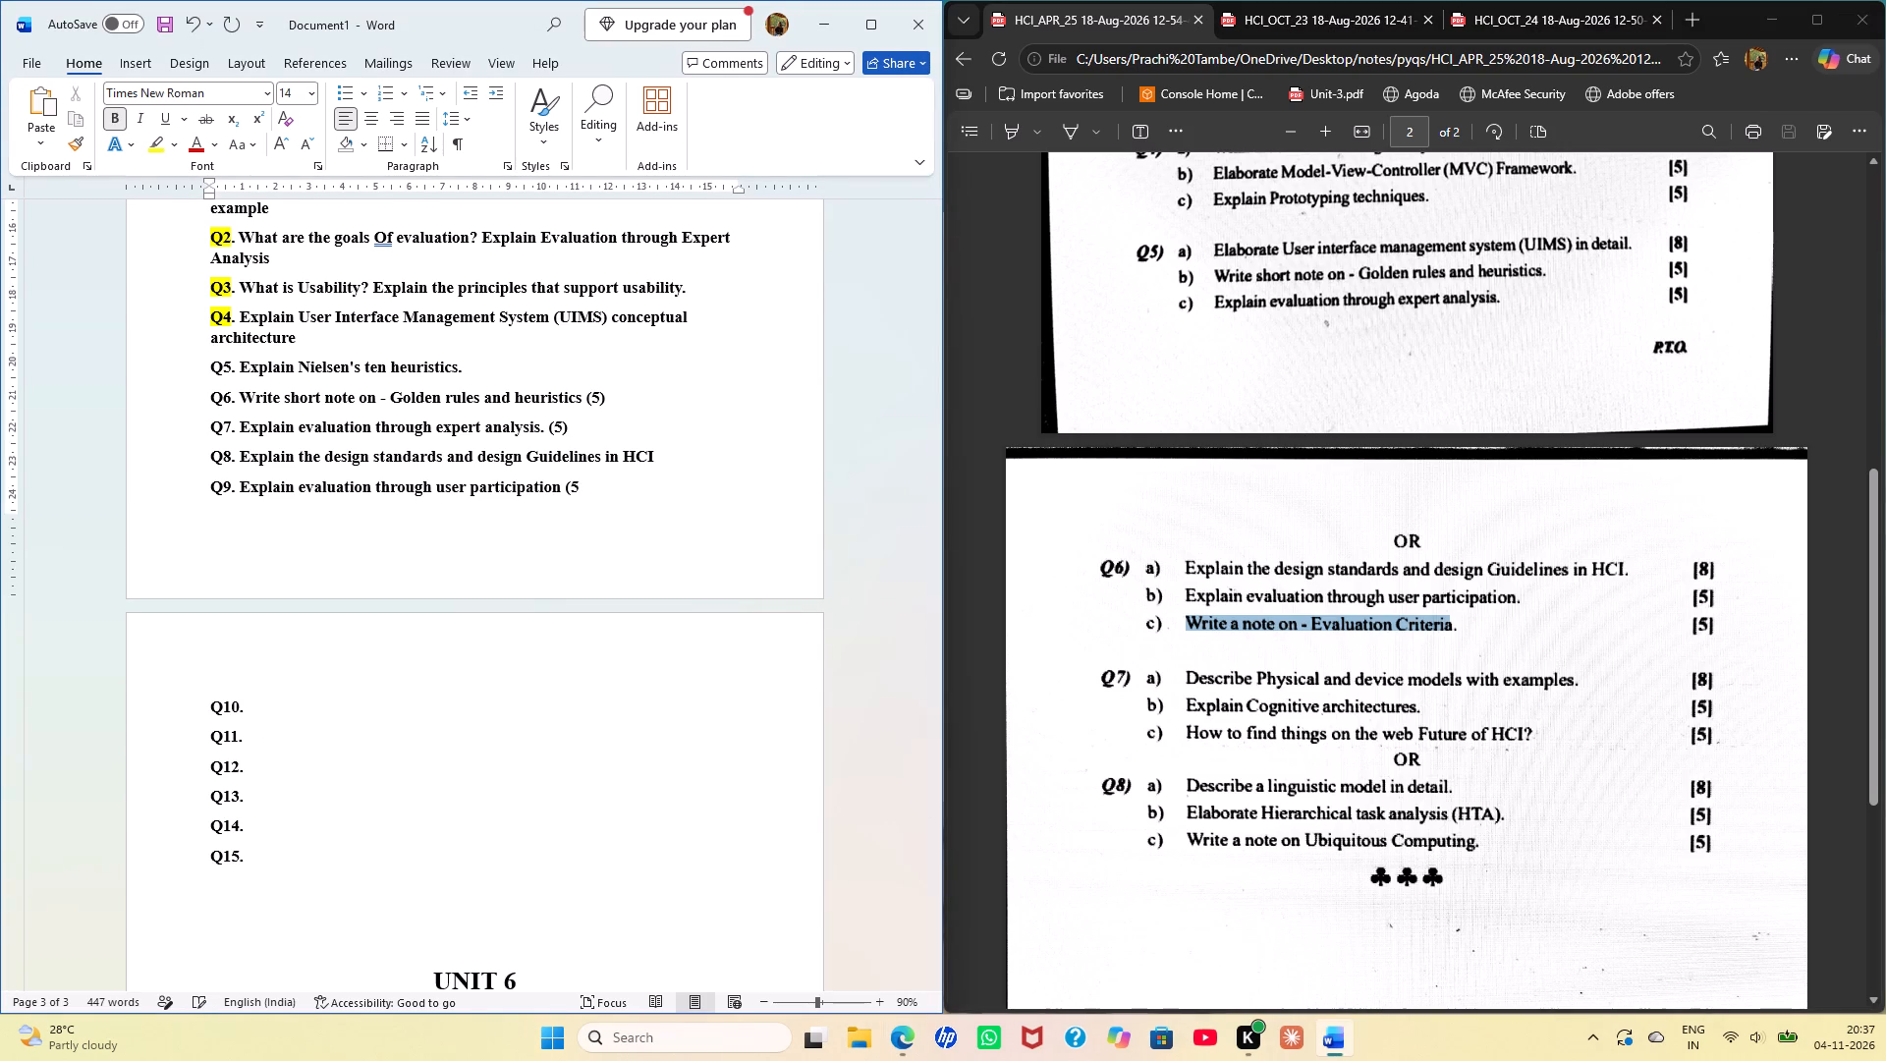
{"action": "key", "text": "ctrl+z"}
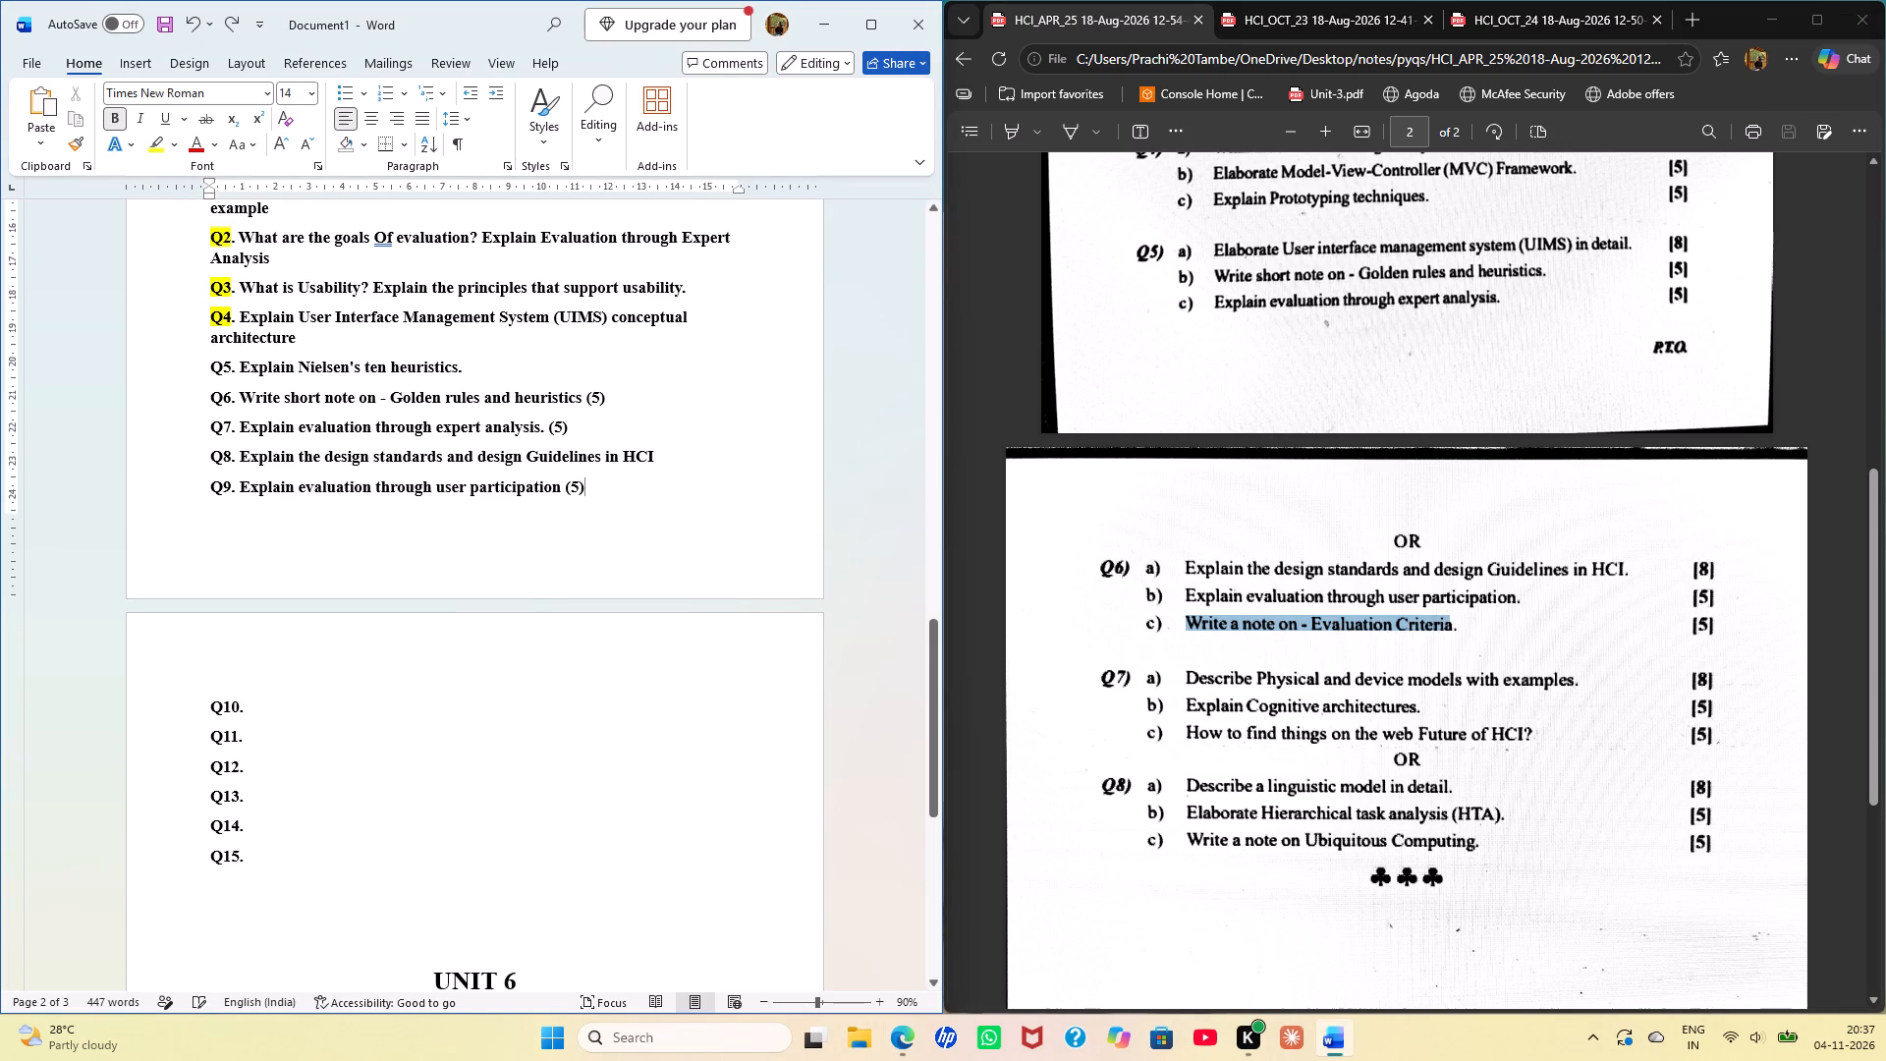
{"action": "left_click", "coordinate": [280, 706]}
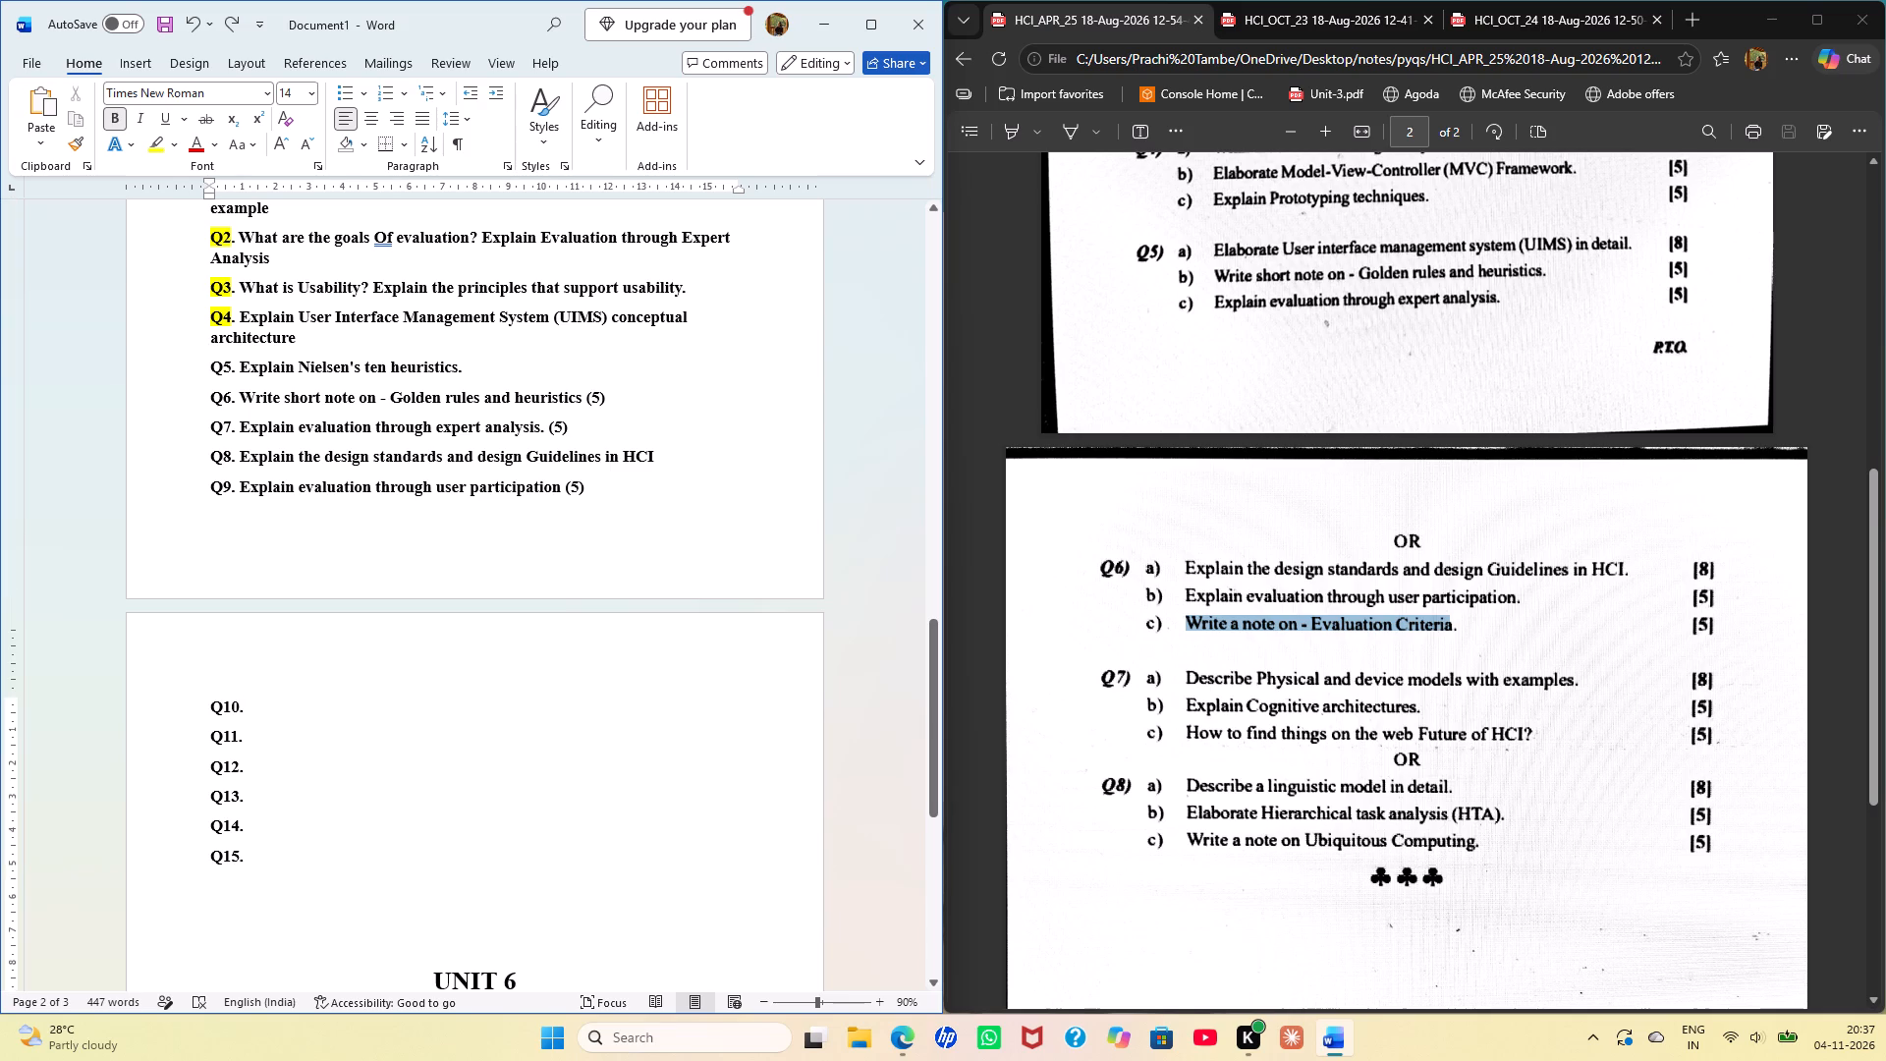
{"action": "key", "text": "ctrl+v"}
Append the earlier copied "(5)" from the clipboard history to Unit 5 Q10 and remove the extra line after it.
{"action": "key", "text": "space"}
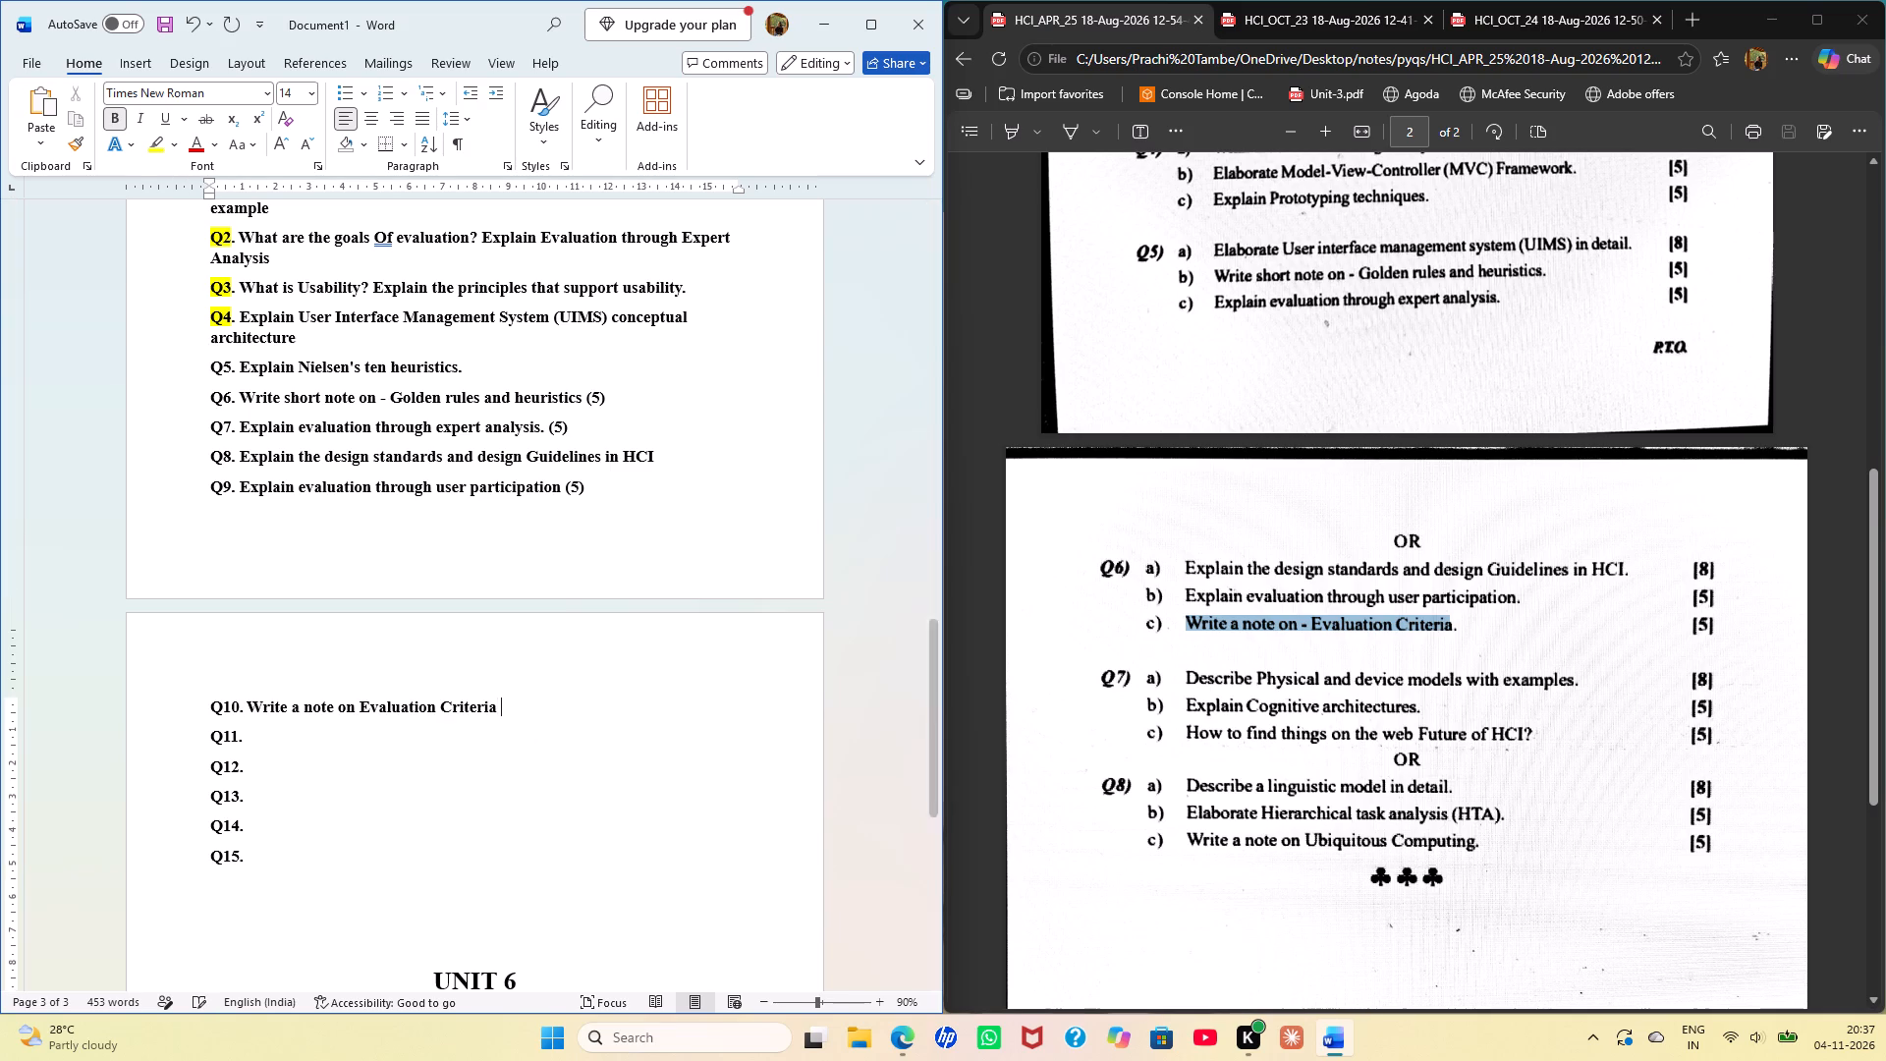
{"action": "key", "text": "super+v"}
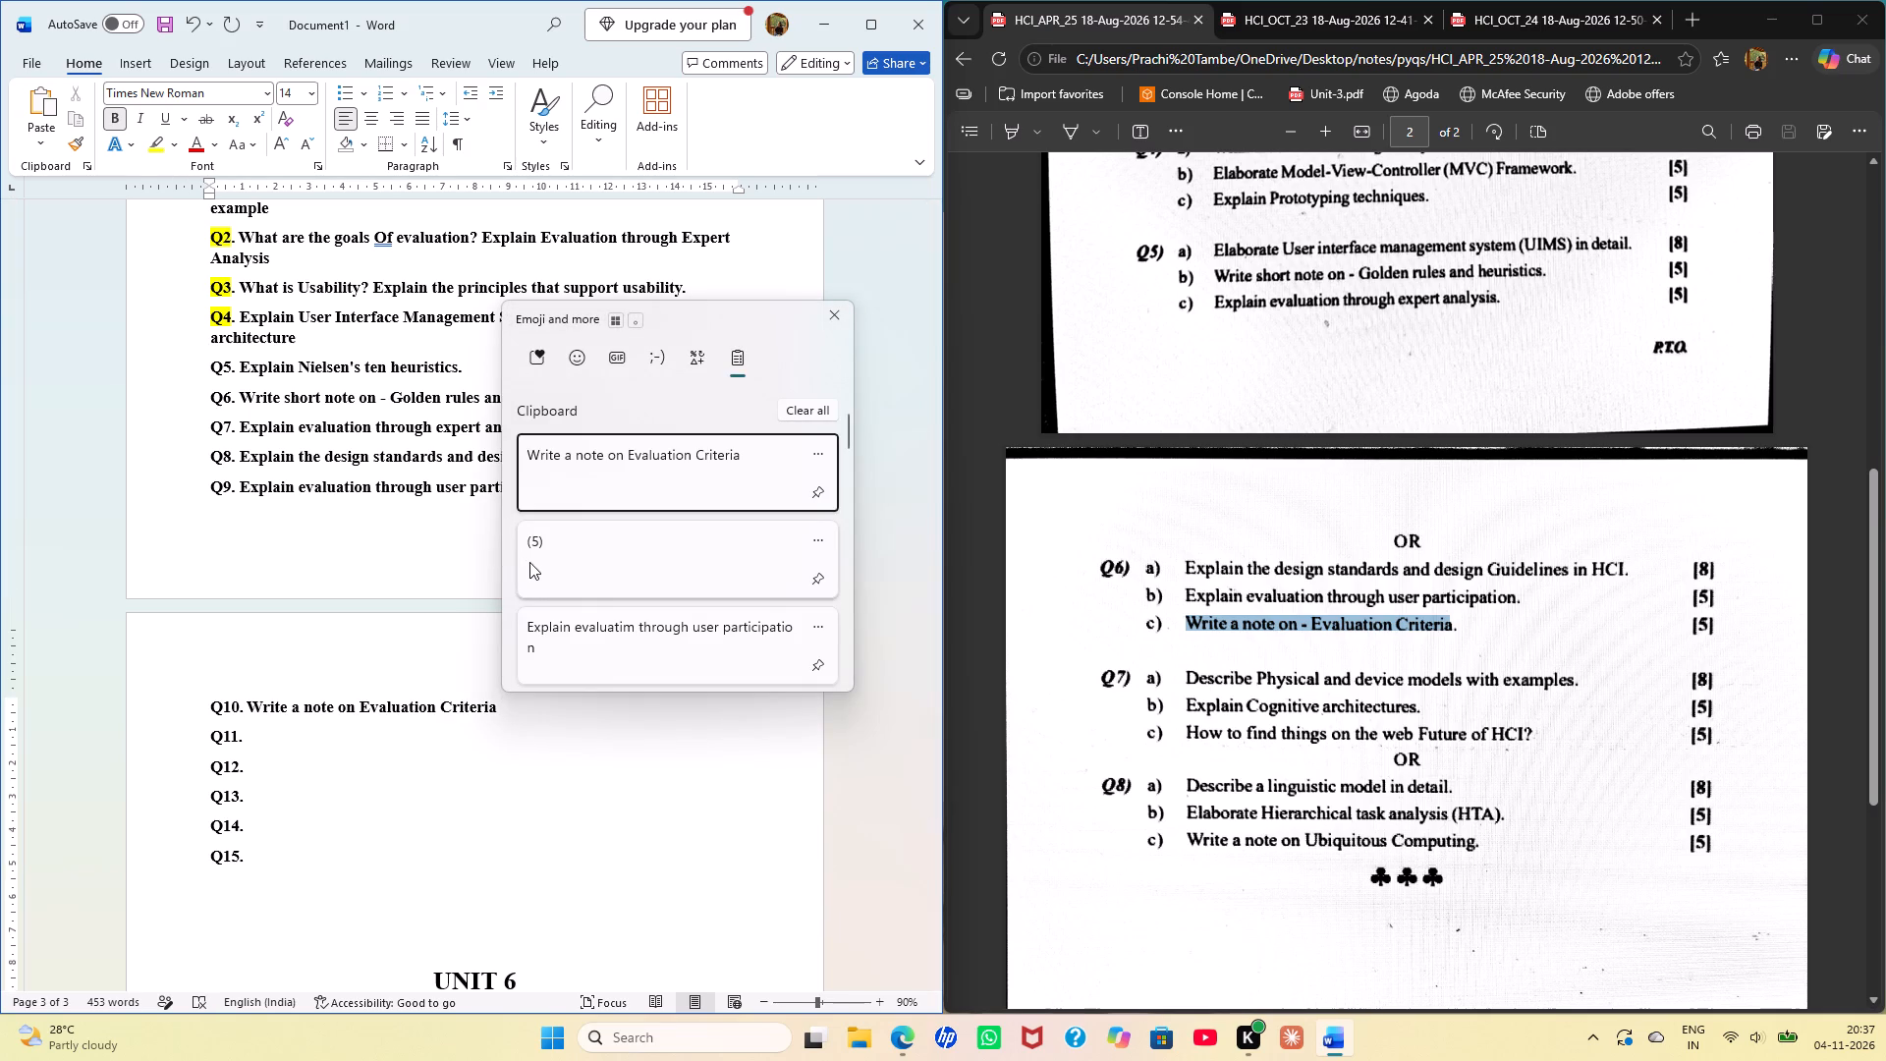
{"action": "left_click", "coordinate": [535, 562]}
{"action": "key", "text": "ctrl+v"}
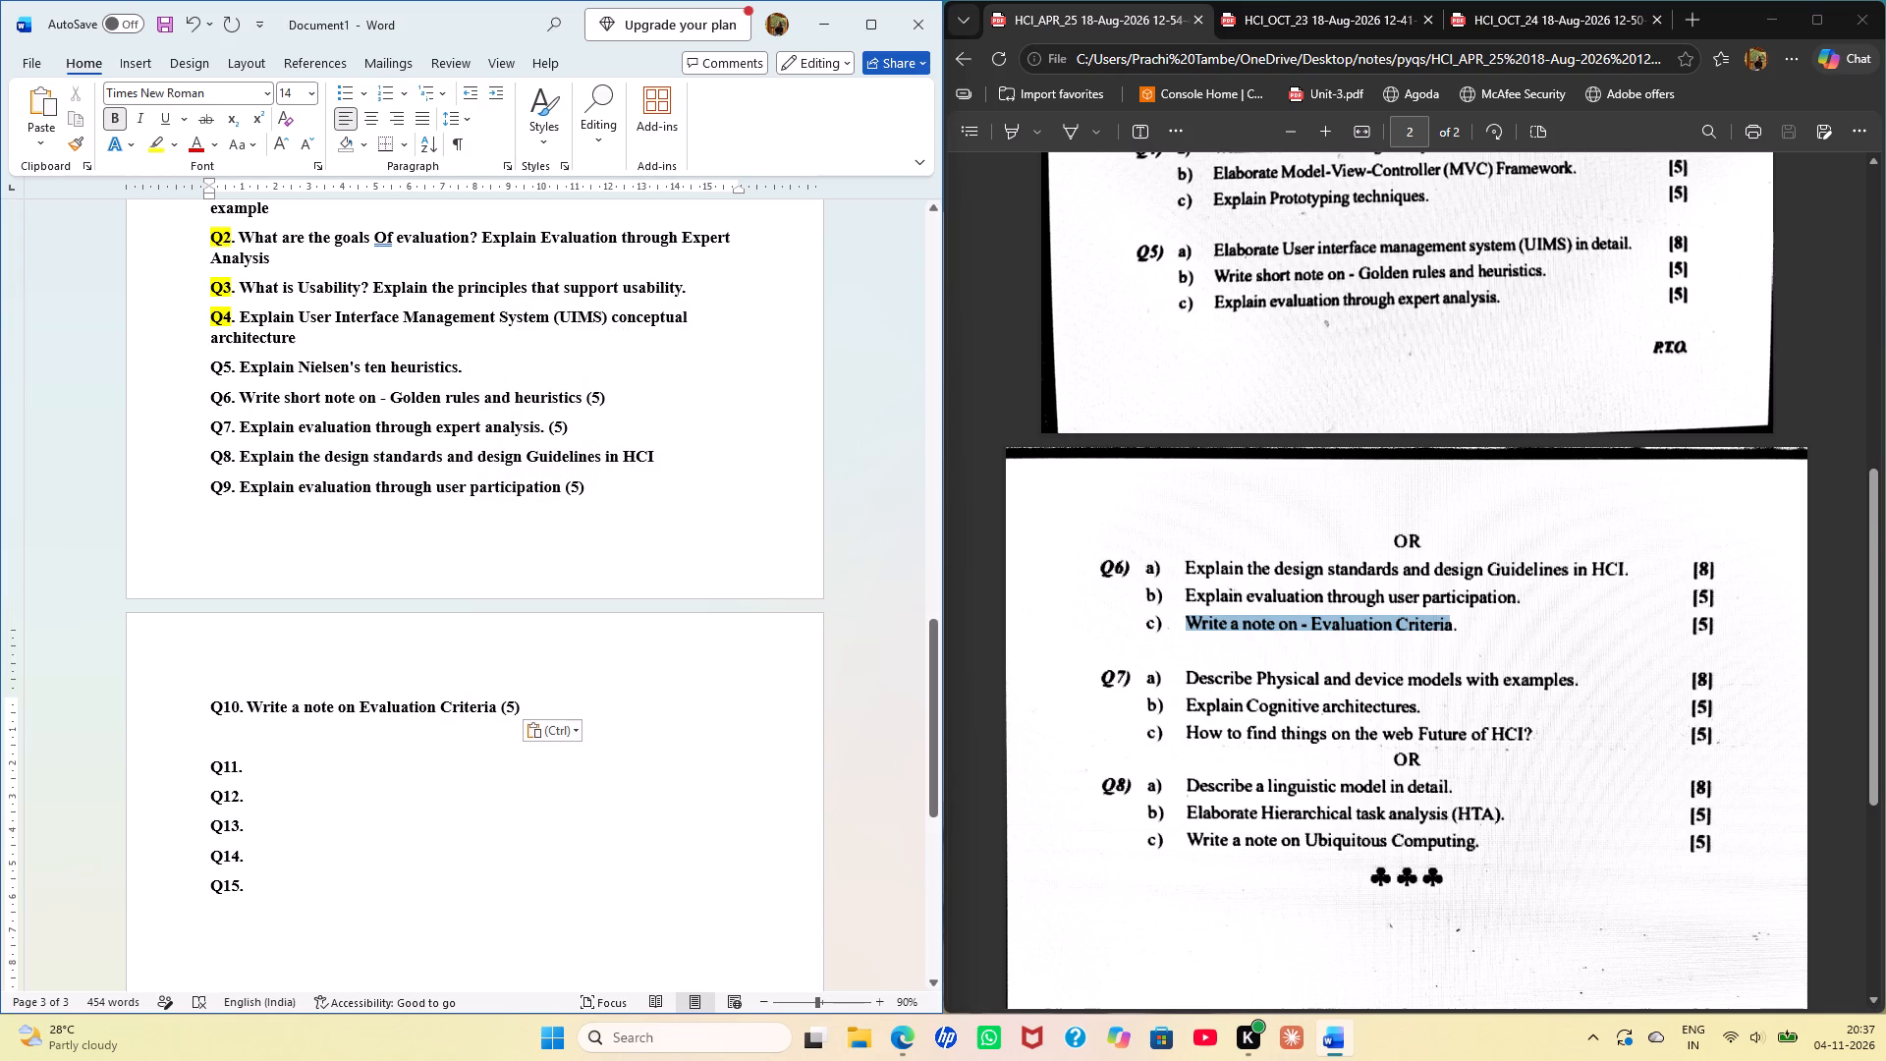
{"action": "key", "text": "BackSpace"}
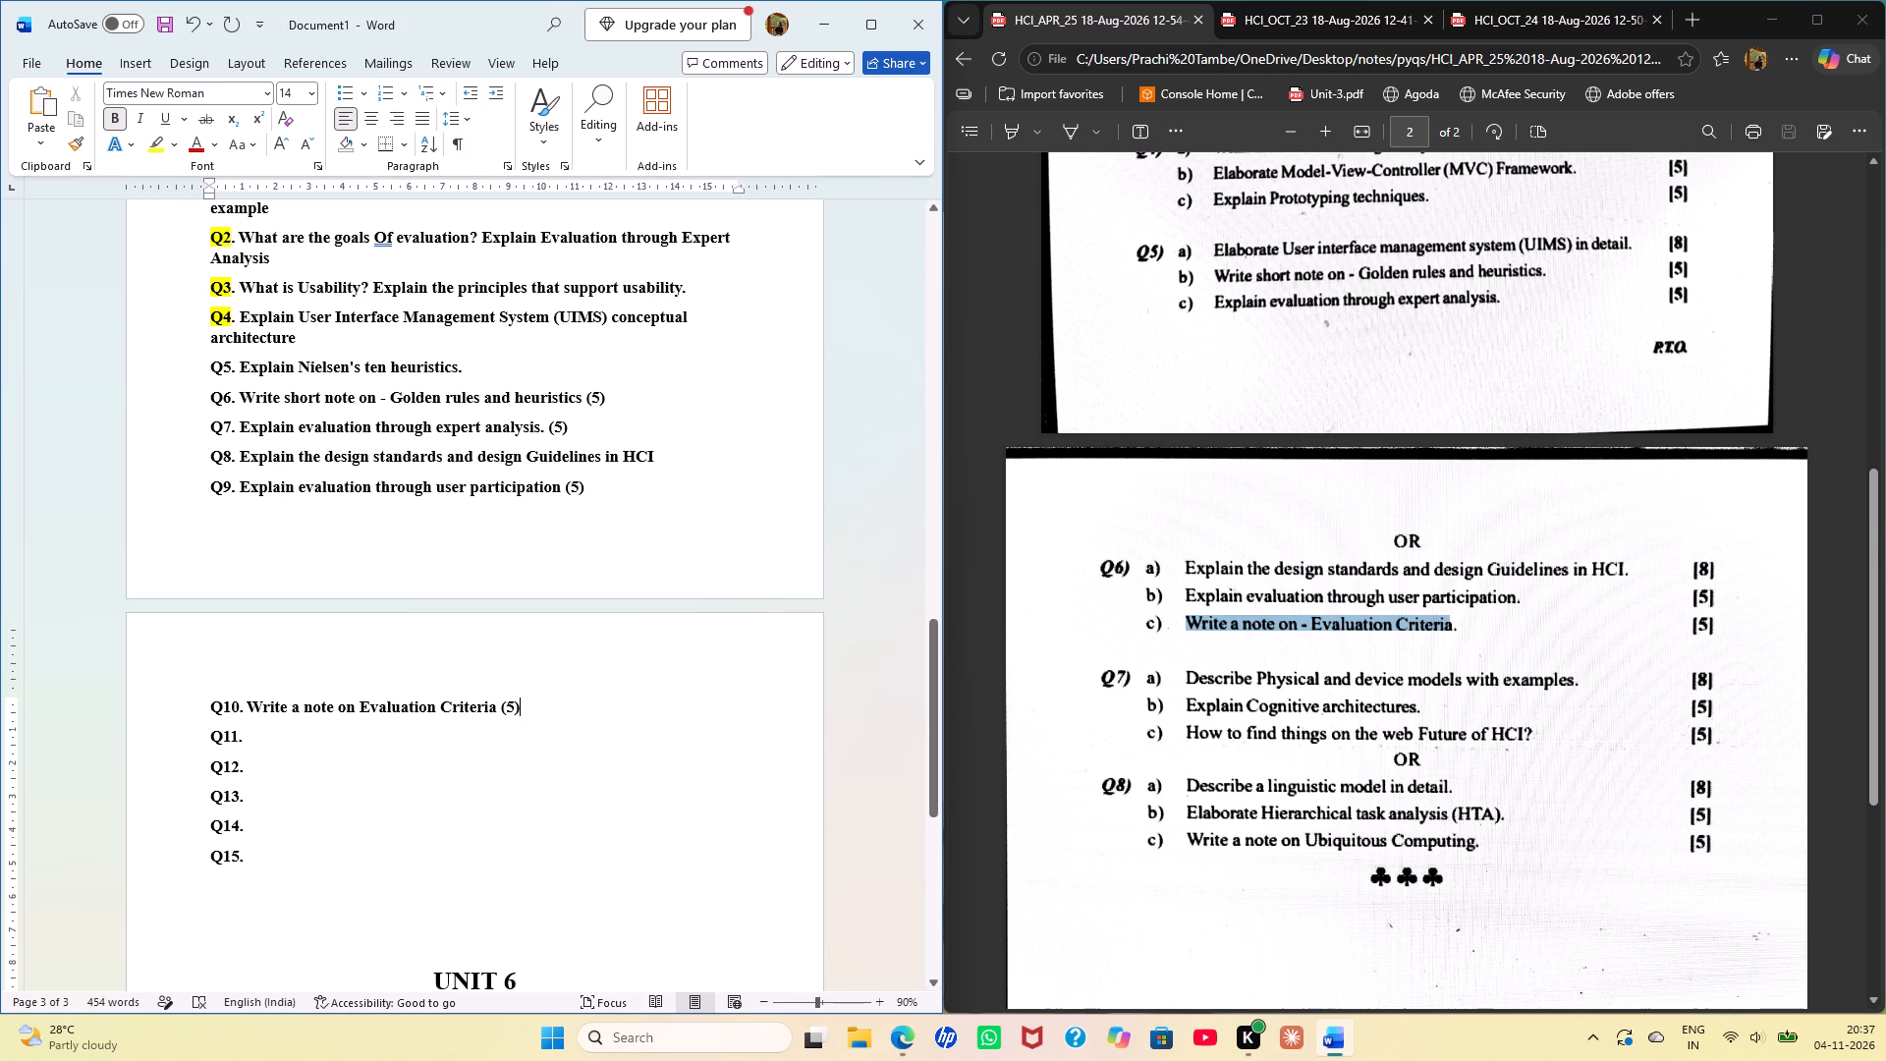
Delete the unused Q11. to Q15. labels at the end of Unit 5 in the Word list.
{"action": "left_click_drag", "start_coordinate": [247, 866], "coordinate": [206, 746]}
{"action": "key", "text": "BackSpace"}
Copy the Physical and device models question, Q7 a), from HCI_APR_25 in Edge into Unit 6 Q7. in Word.
{"action": "scroll", "coordinate": [516, 755], "scroll_direction": "down", "scroll_amount": 1}
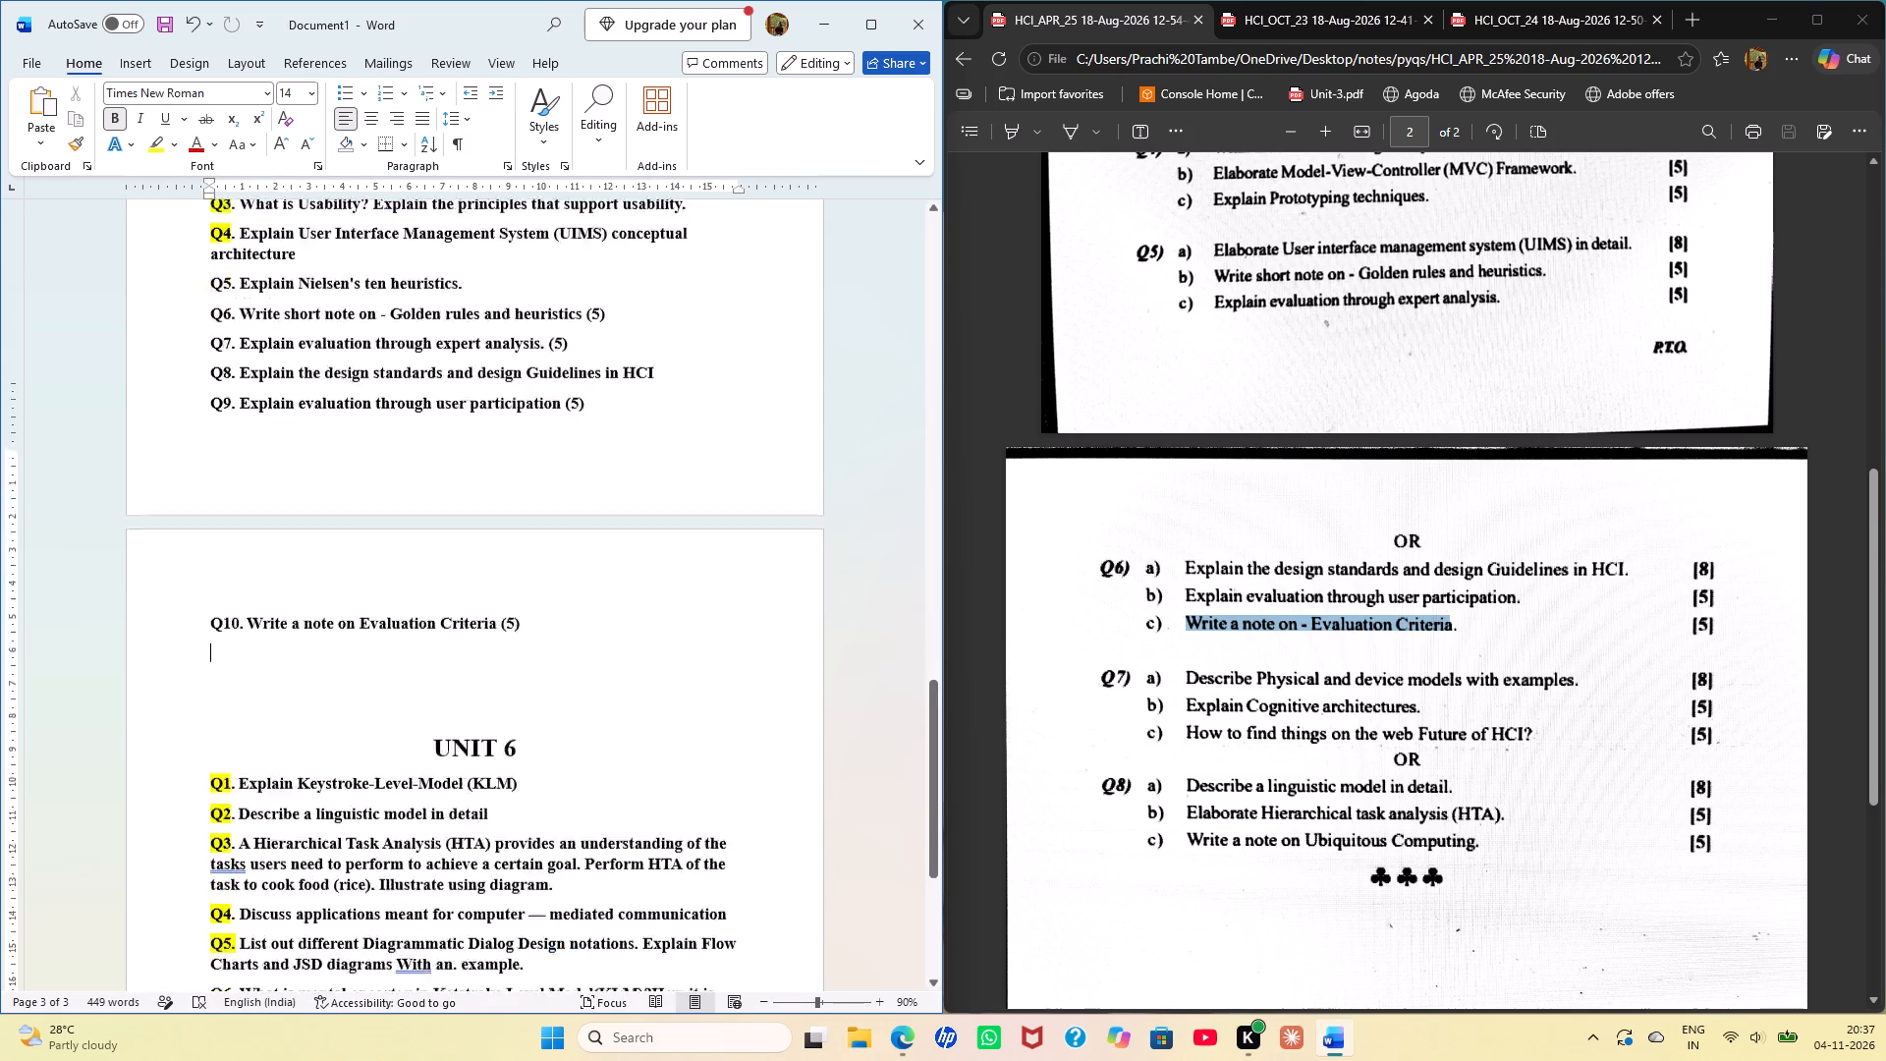
{"action": "scroll", "coordinate": [516, 755], "scroll_direction": "down", "scroll_amount": 3}
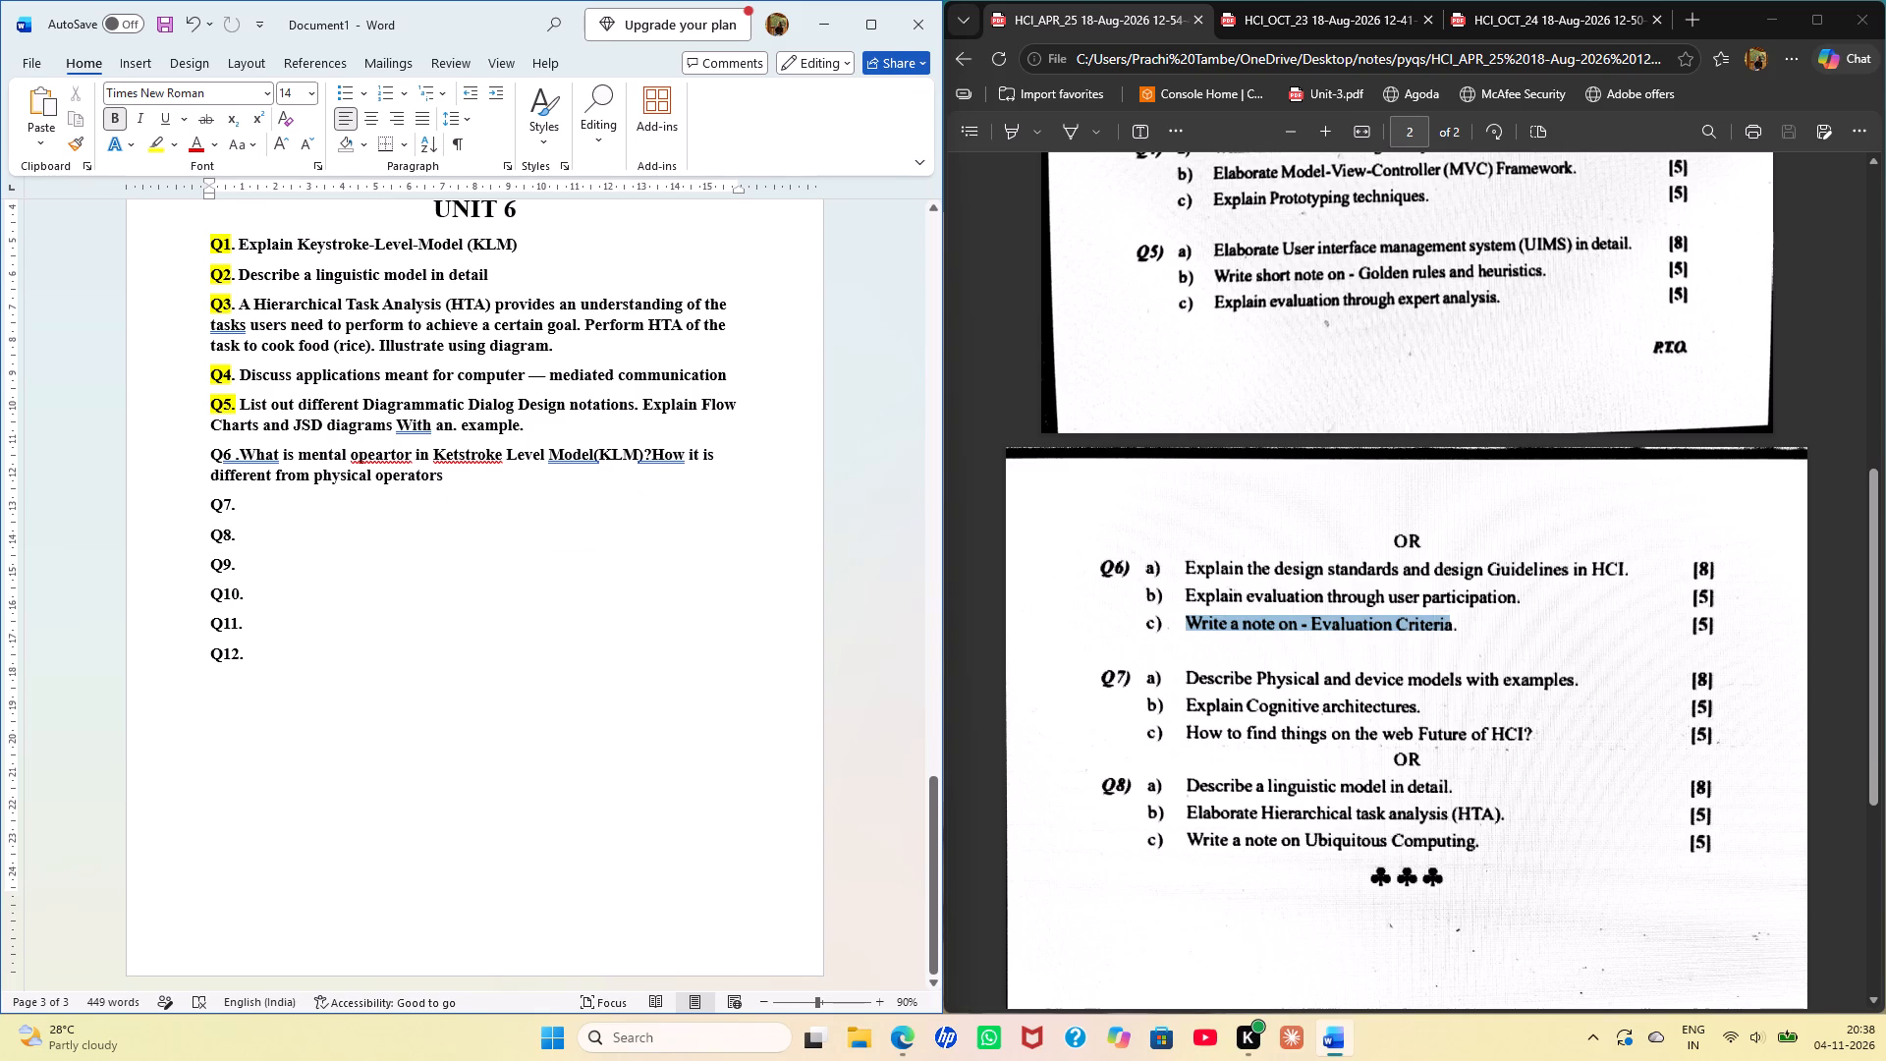
{"action": "scroll", "coordinate": [1199, 593], "scroll_direction": "down", "scroll_amount": 1}
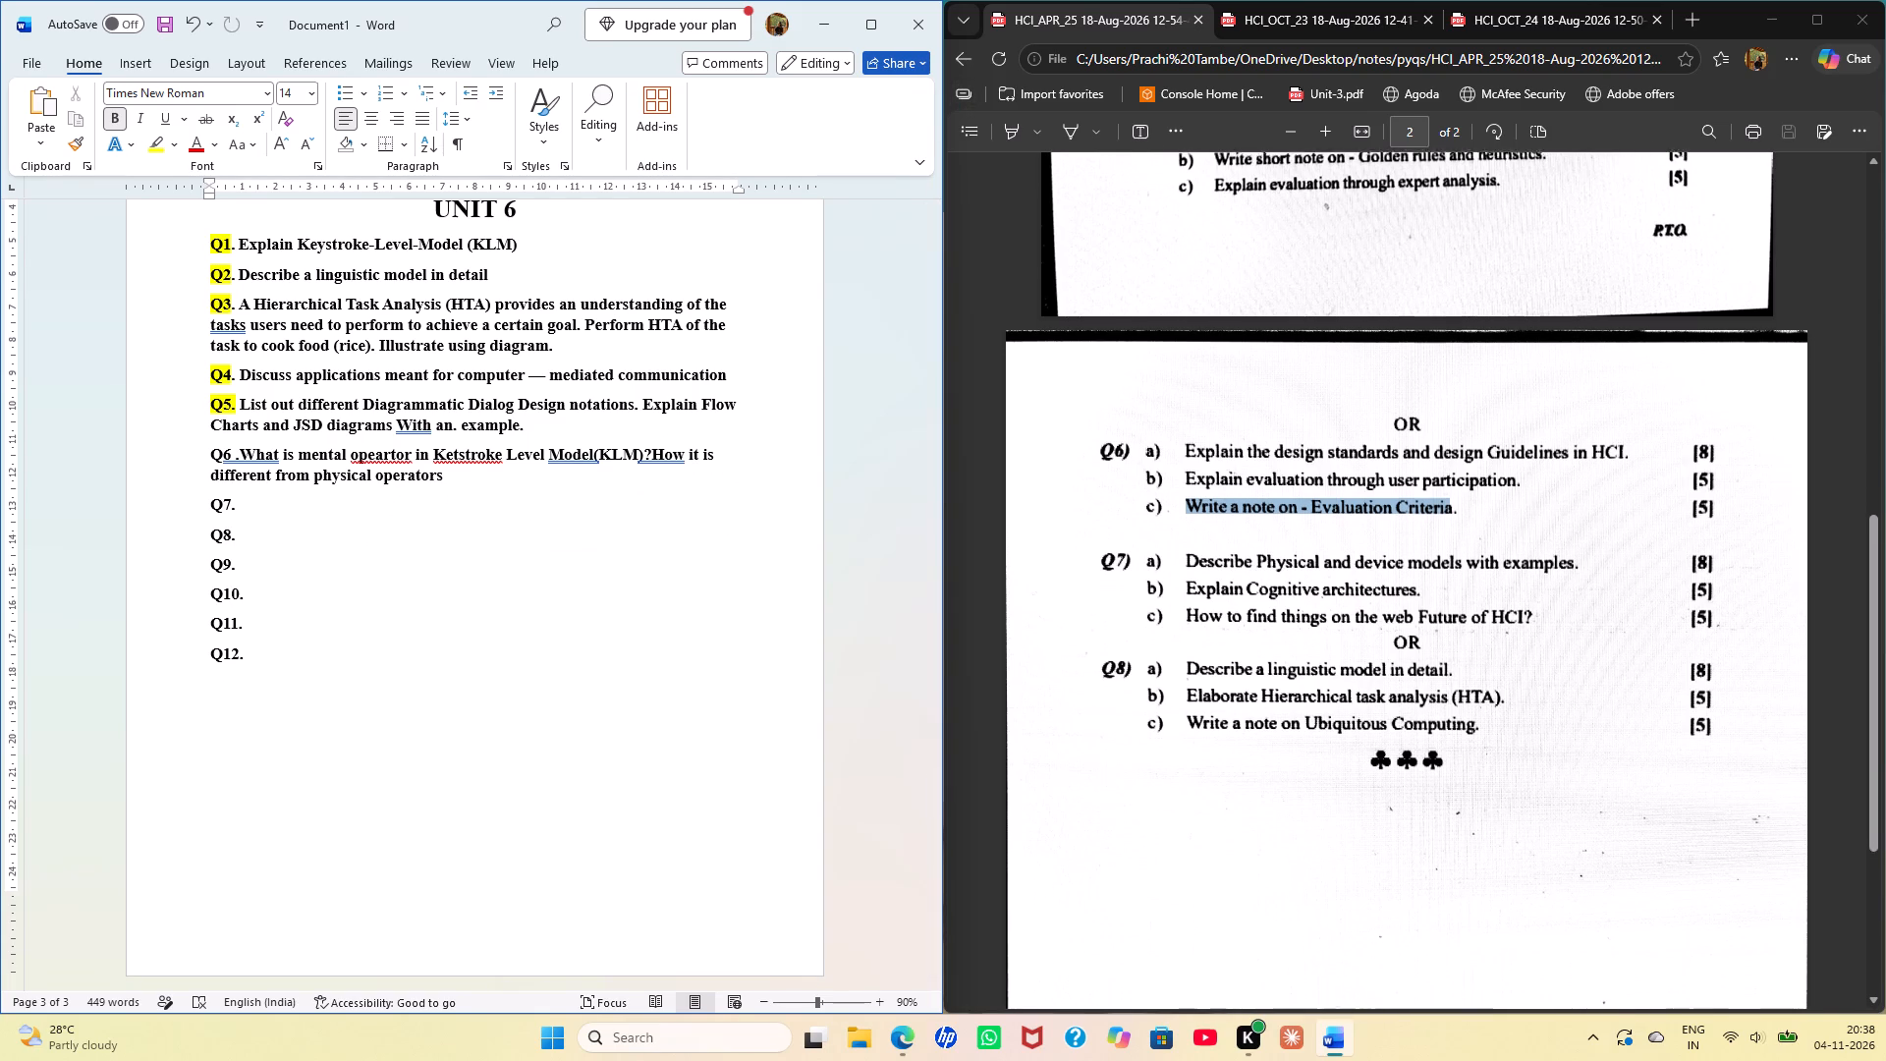
{"action": "scroll", "coordinate": [1199, 593], "scroll_direction": "down", "scroll_amount": 2}
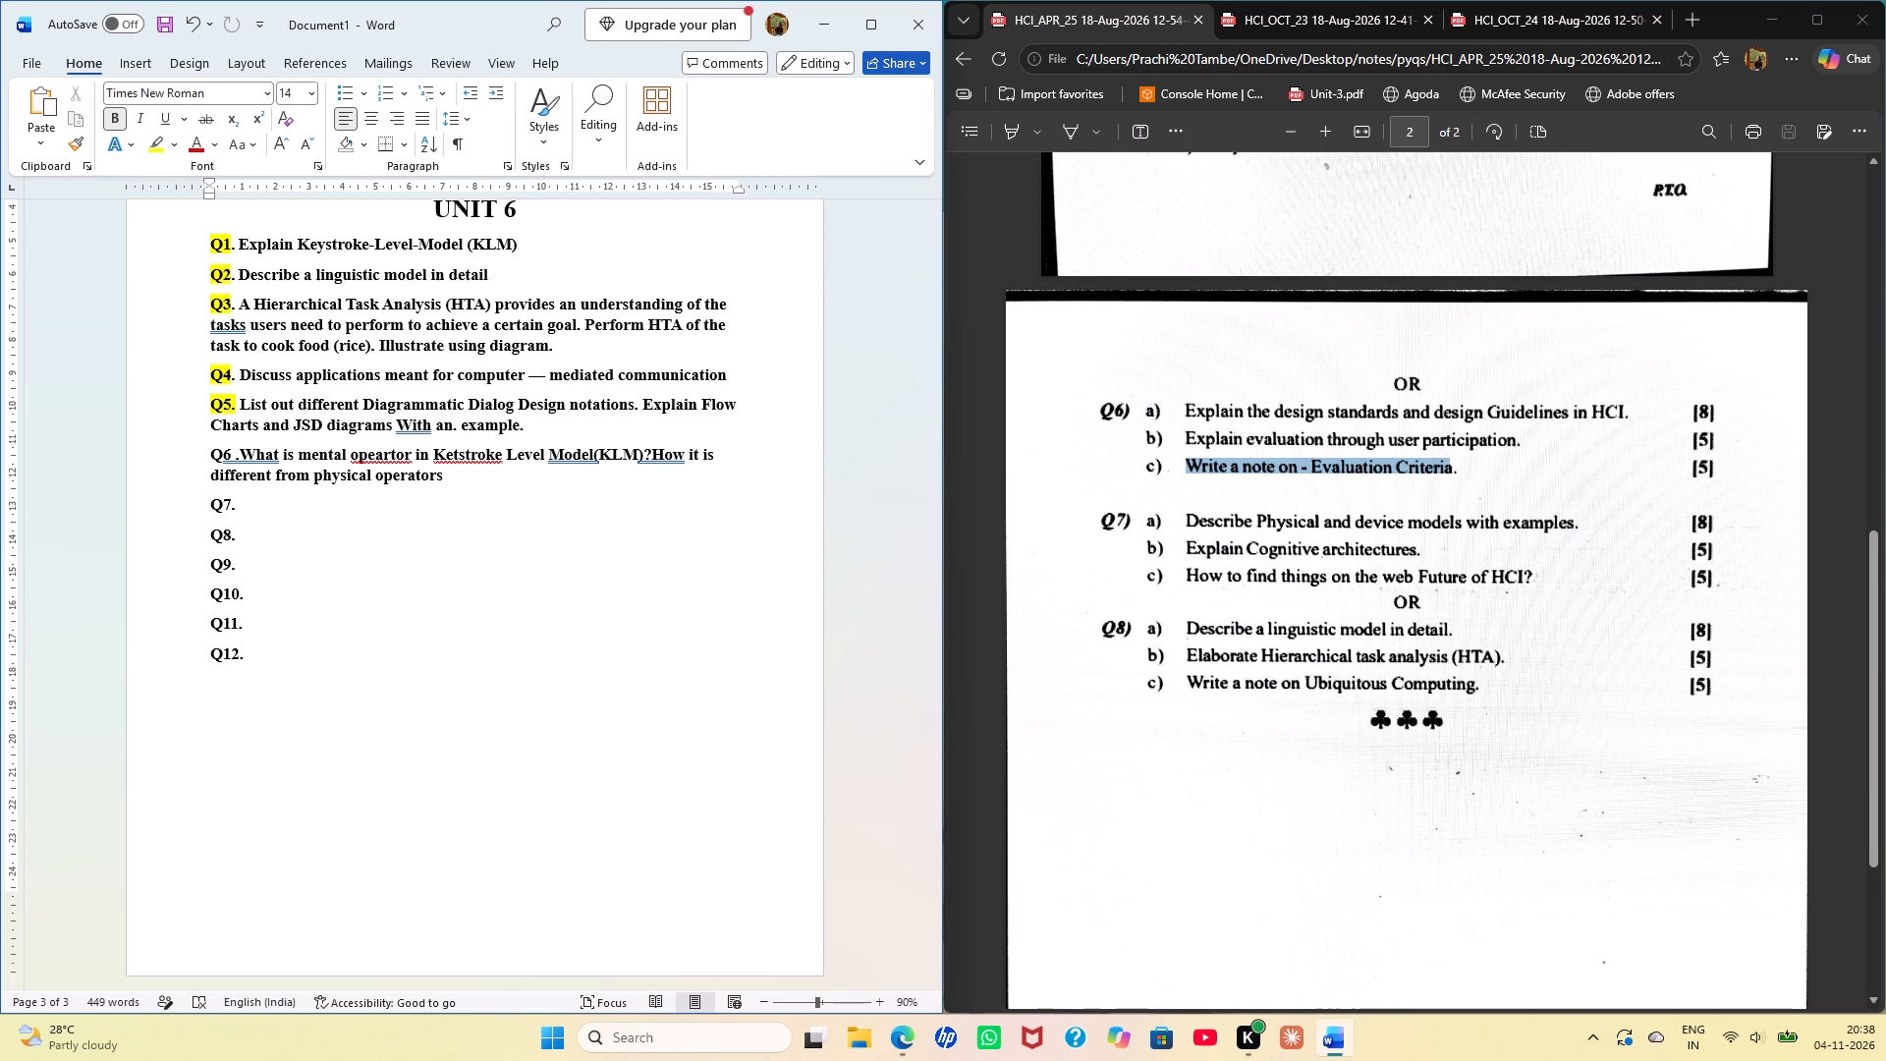
{"action": "left_click_drag", "start_coordinate": [1184, 517], "coordinate": [1608, 537]}
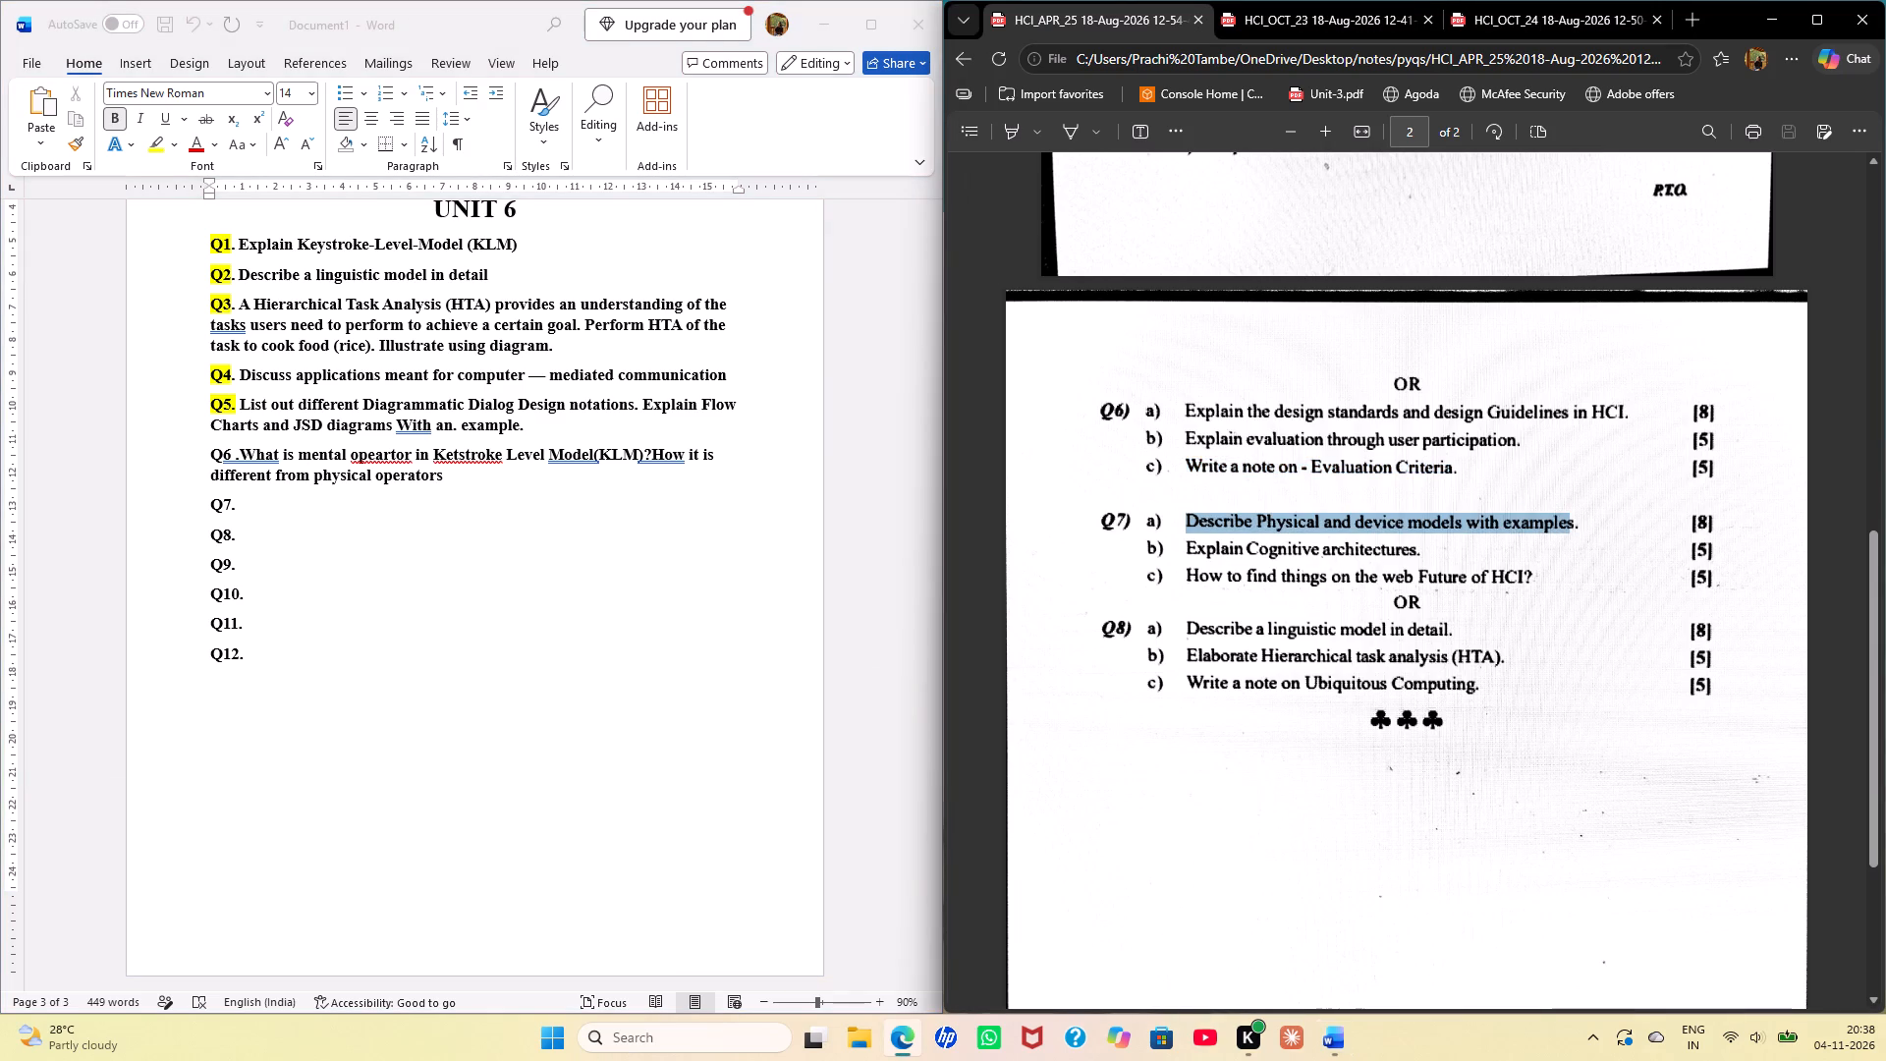
{"action": "left_click_drag", "start_coordinate": [1608, 537], "coordinate": [1608, 531]}
{"action": "key", "text": "ctrl+c"}
{"action": "left_click", "coordinate": [263, 509]}
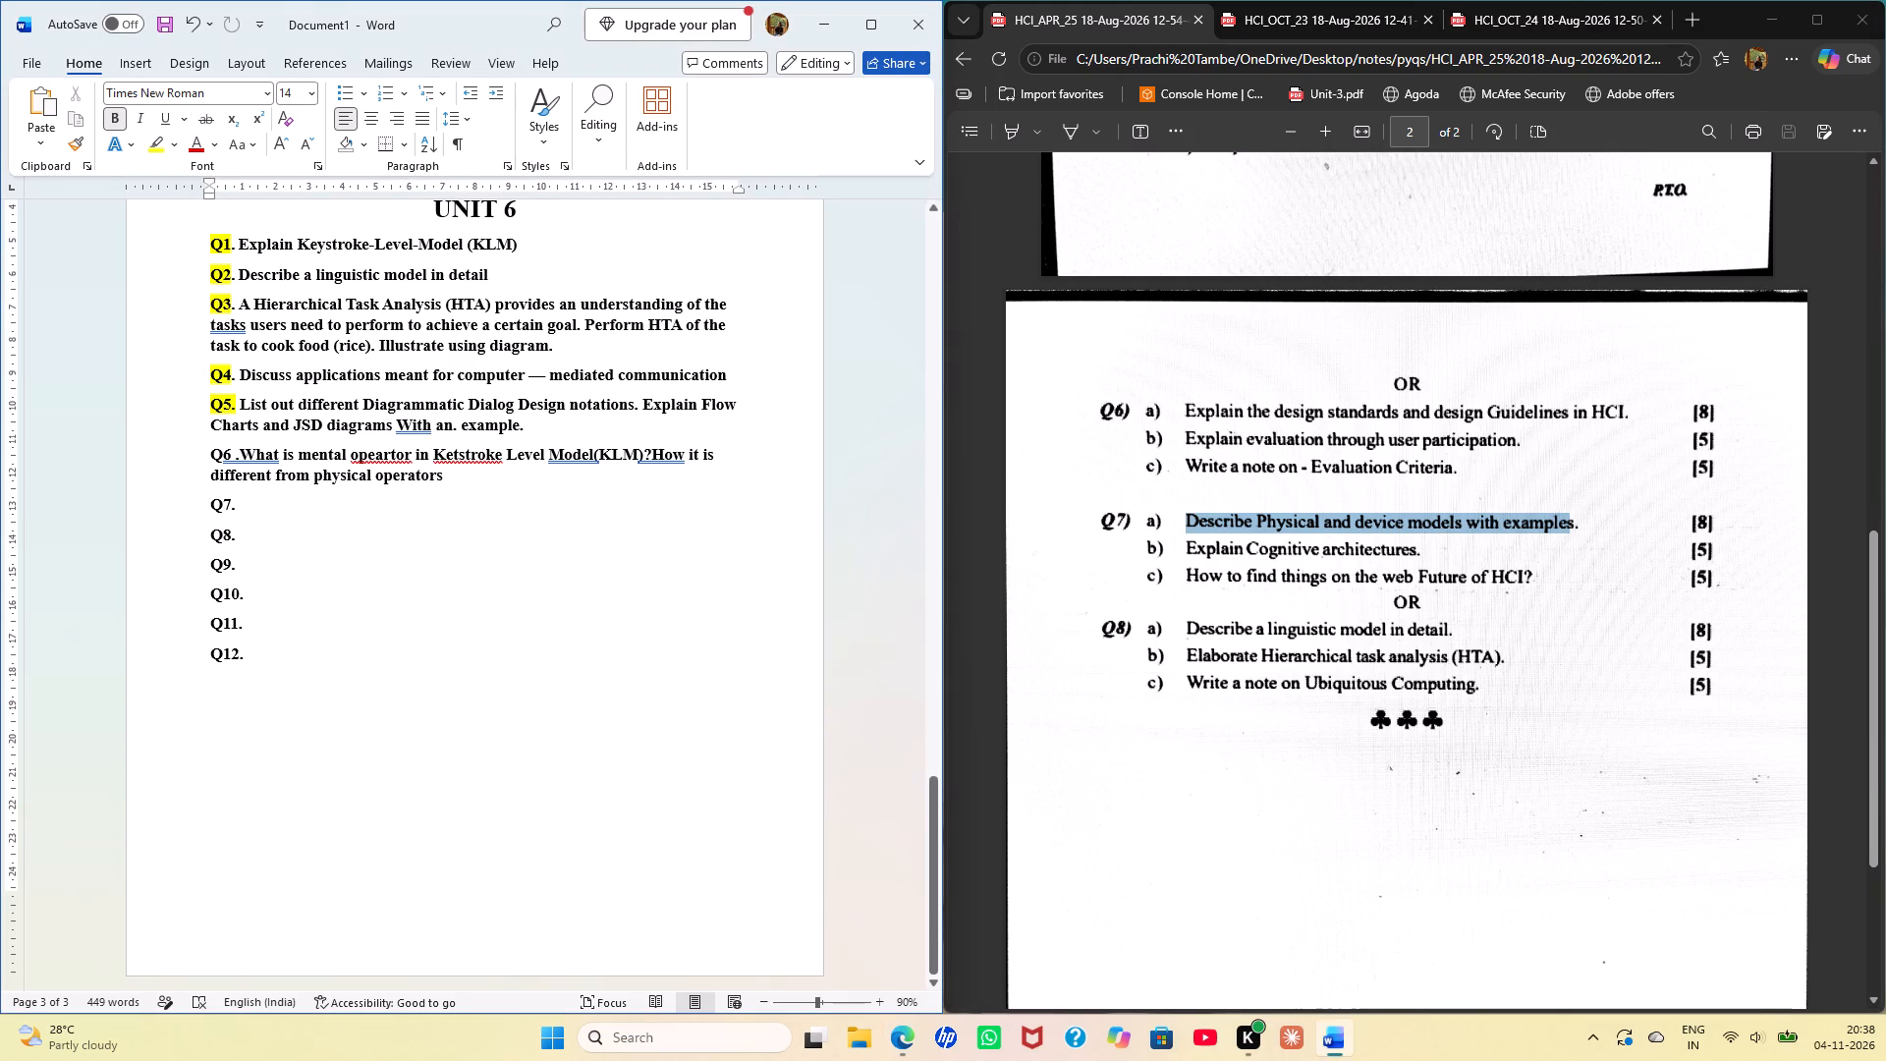
{"action": "left_click", "coordinate": [250, 509]}
{"action": "key", "text": "space"}
{"action": "key", "text": "ctrl+v"}
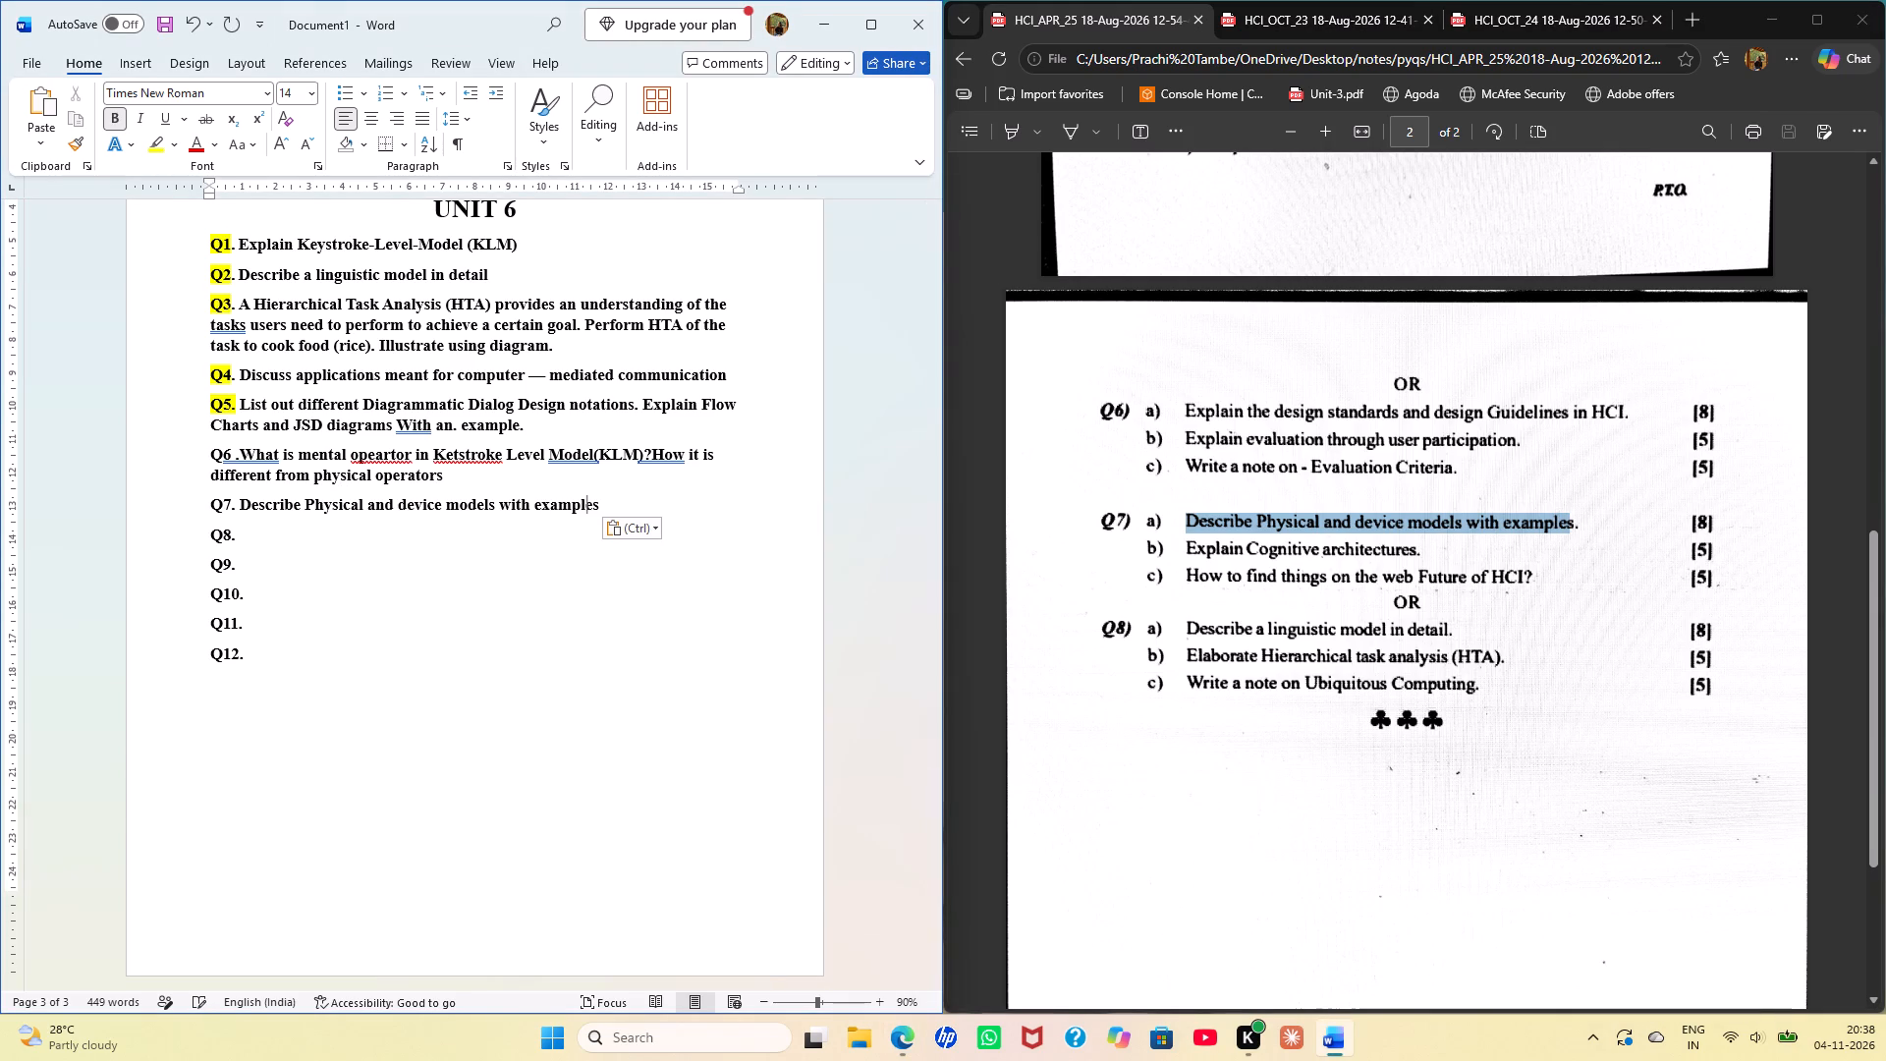
Copy the Cognitive architectures question, Q7 b), from HCI_APR_25 in Edge into Unit 6 Q8. in Word.
{"action": "left_click_drag", "start_coordinate": [1181, 540], "coordinate": [1451, 548]}
{"action": "key", "text": "ctrl+c"}
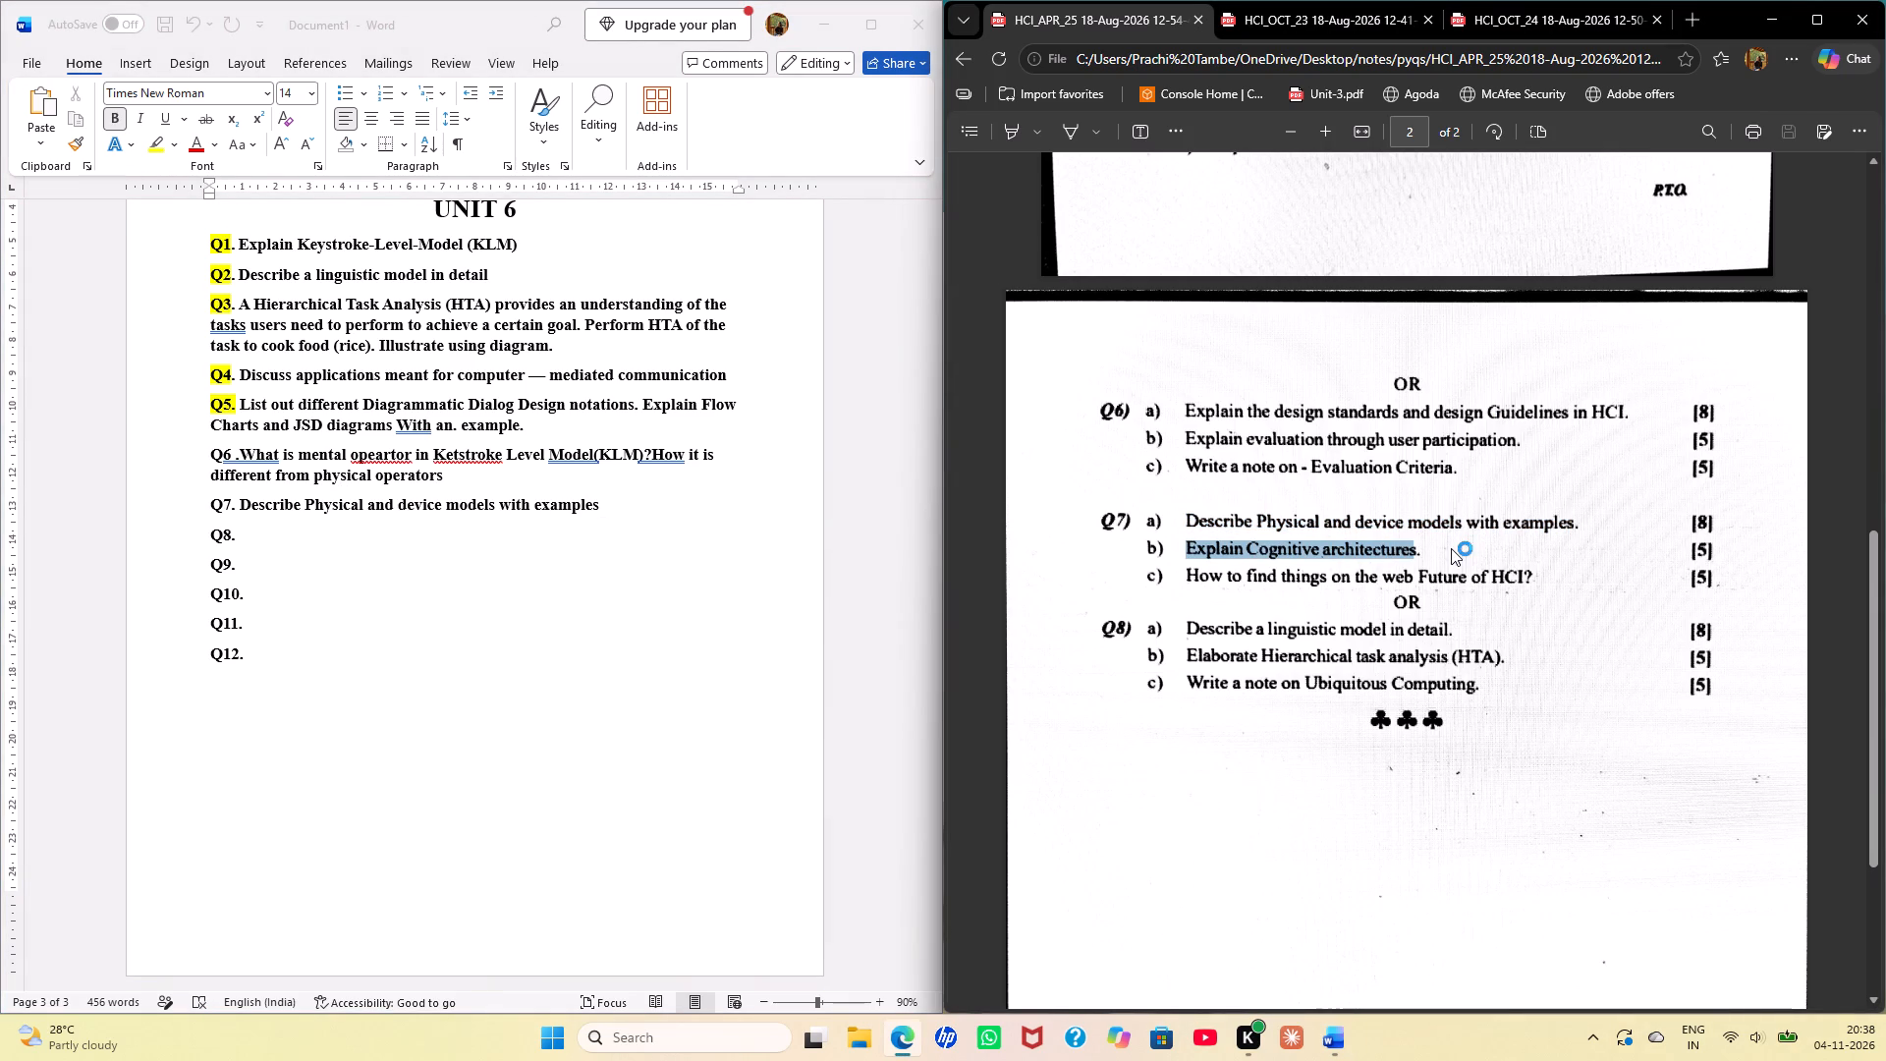
{"action": "left_click", "coordinate": [261, 533]}
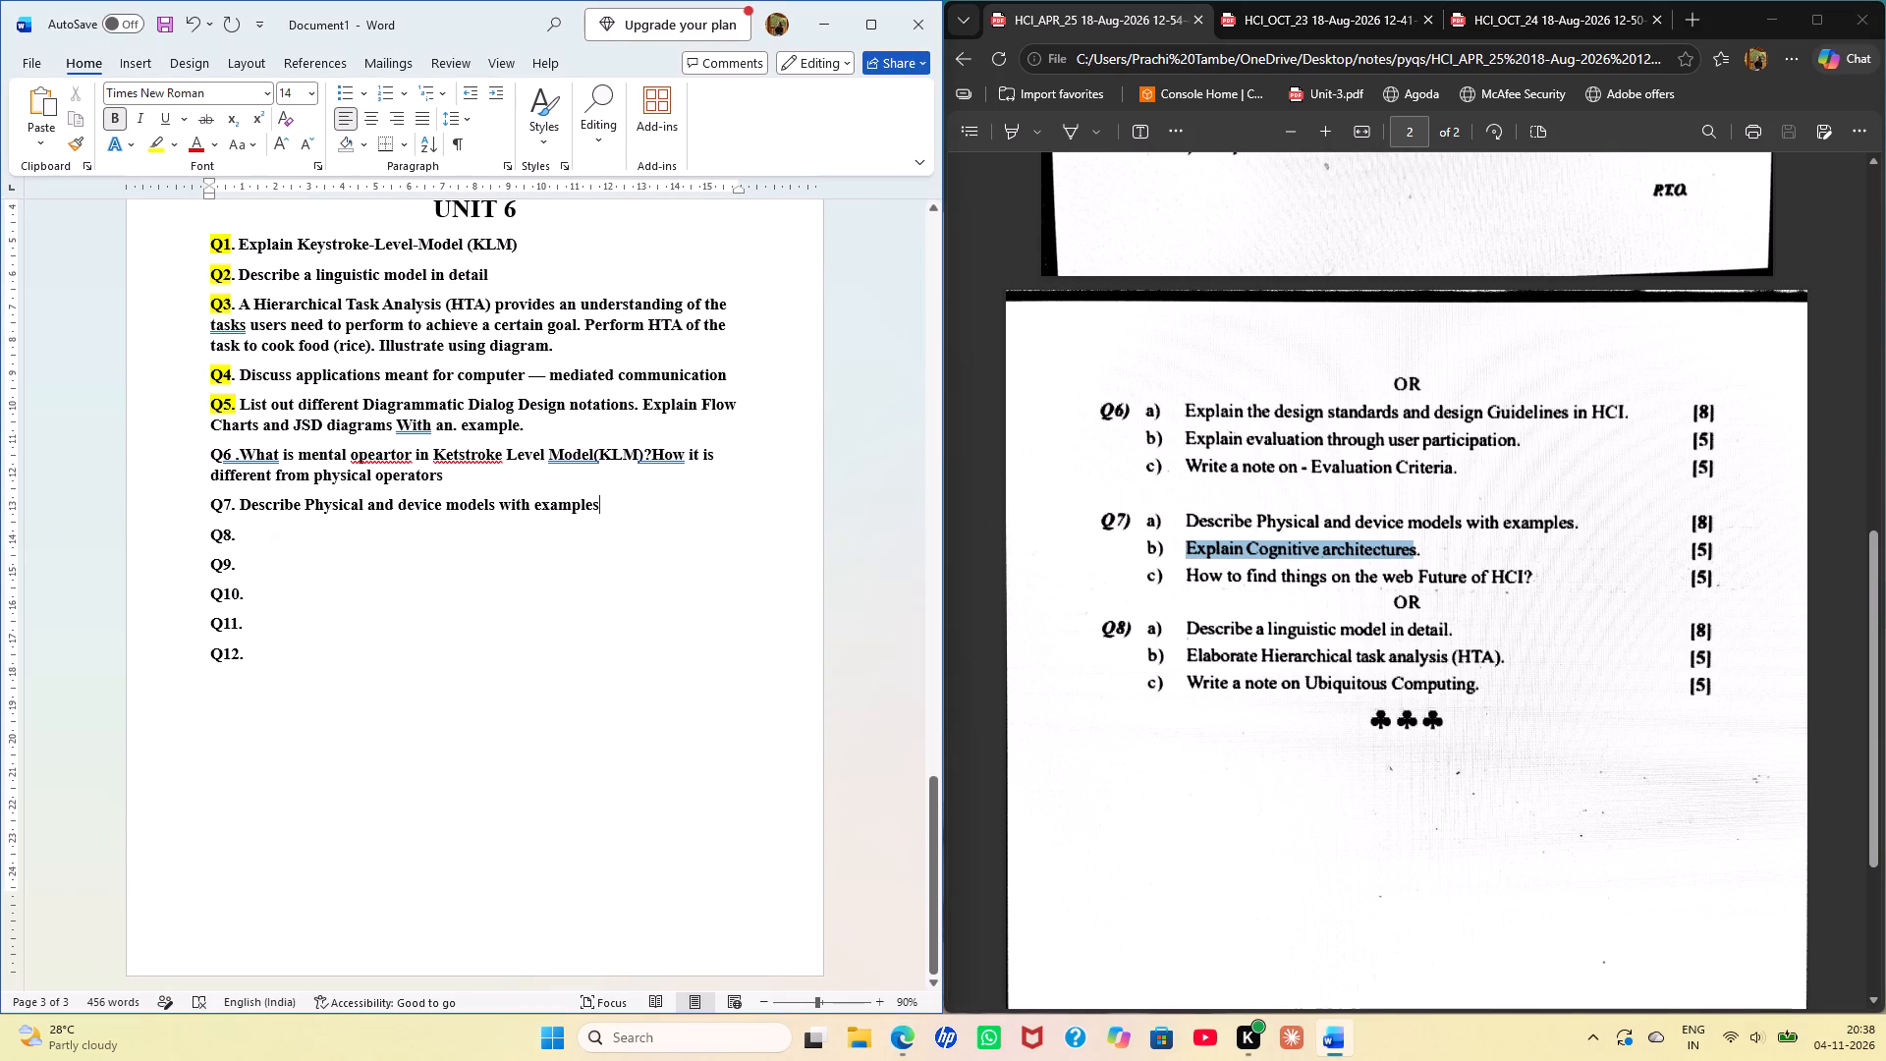
{"action": "left_click", "coordinate": [254, 533]}
{"action": "key", "text": "space"}
{"action": "key", "text": "ctrl+v"}
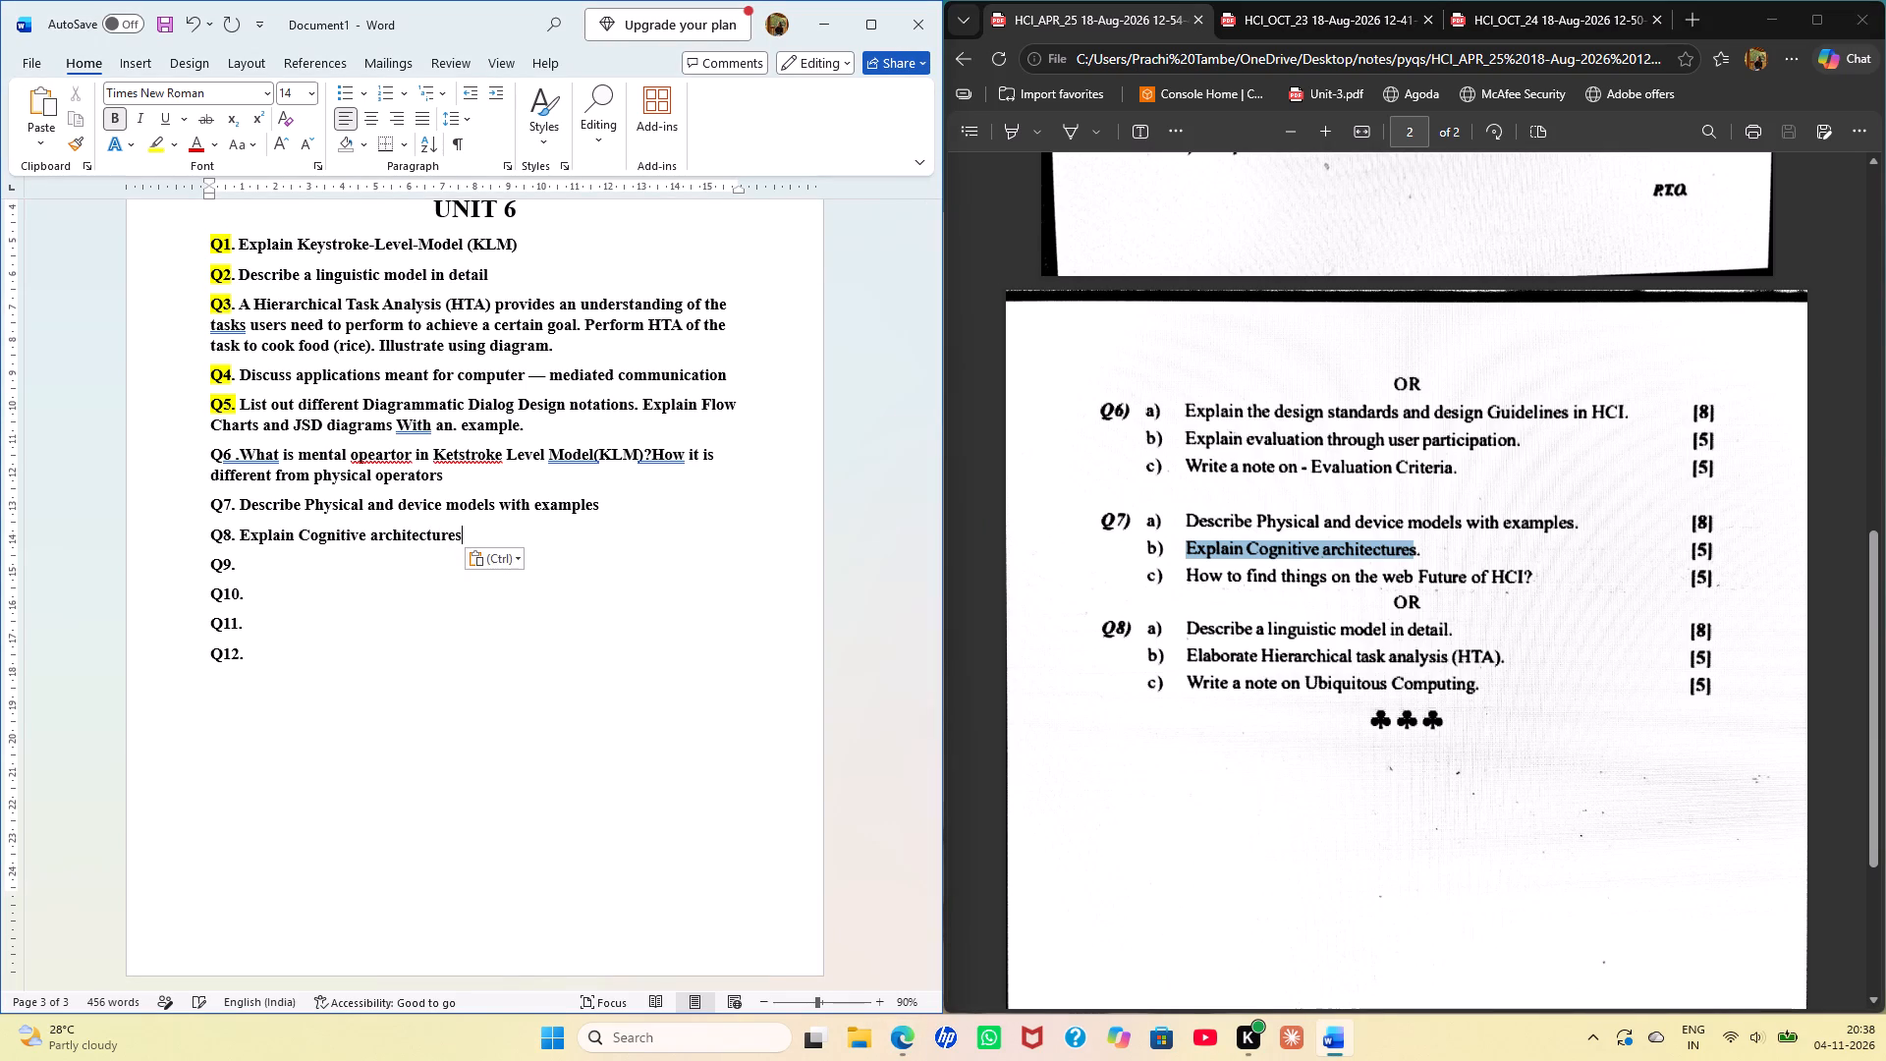
Copy "How to find things on the web Future of HCI?", Q7 c), from HCI_APR_25 in Edge into Unit 6 Q9. in Word.
{"action": "left_click", "coordinate": [1201, 577]}
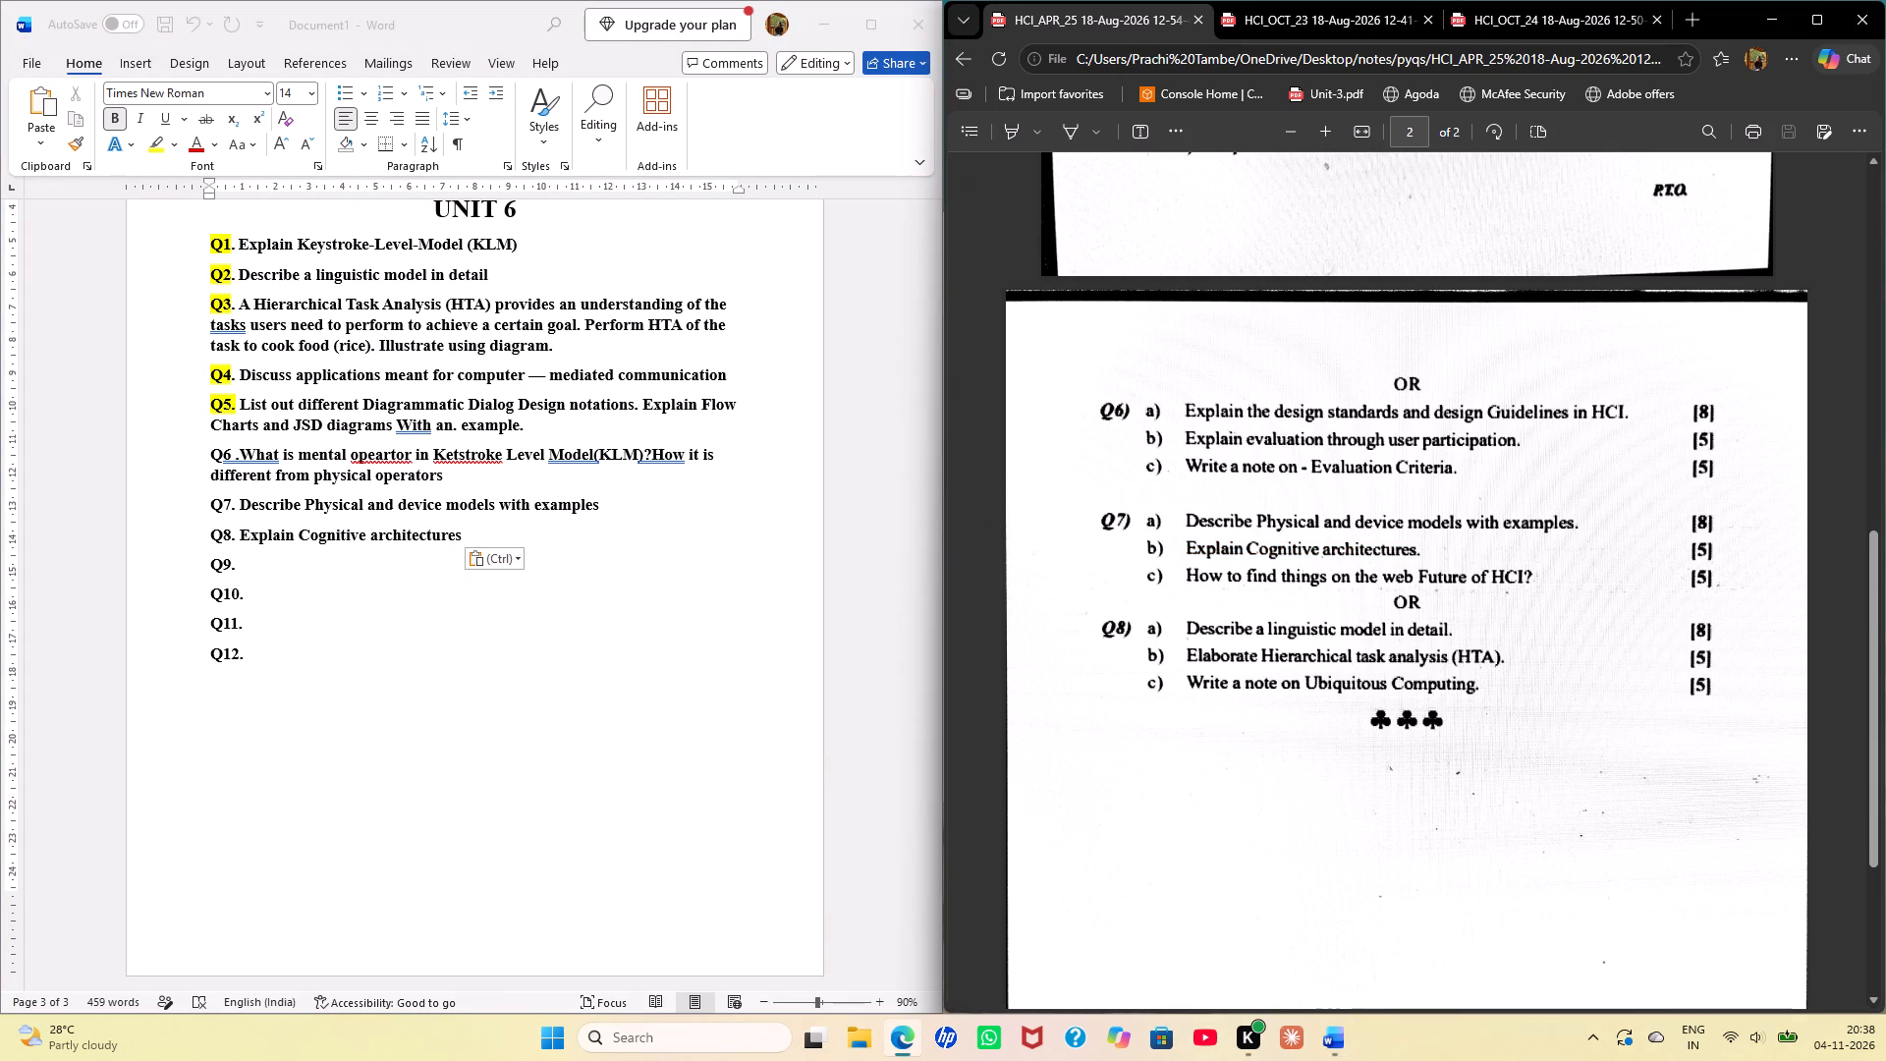
{"action": "left_click_drag", "start_coordinate": [1185, 573], "coordinate": [1525, 590]}
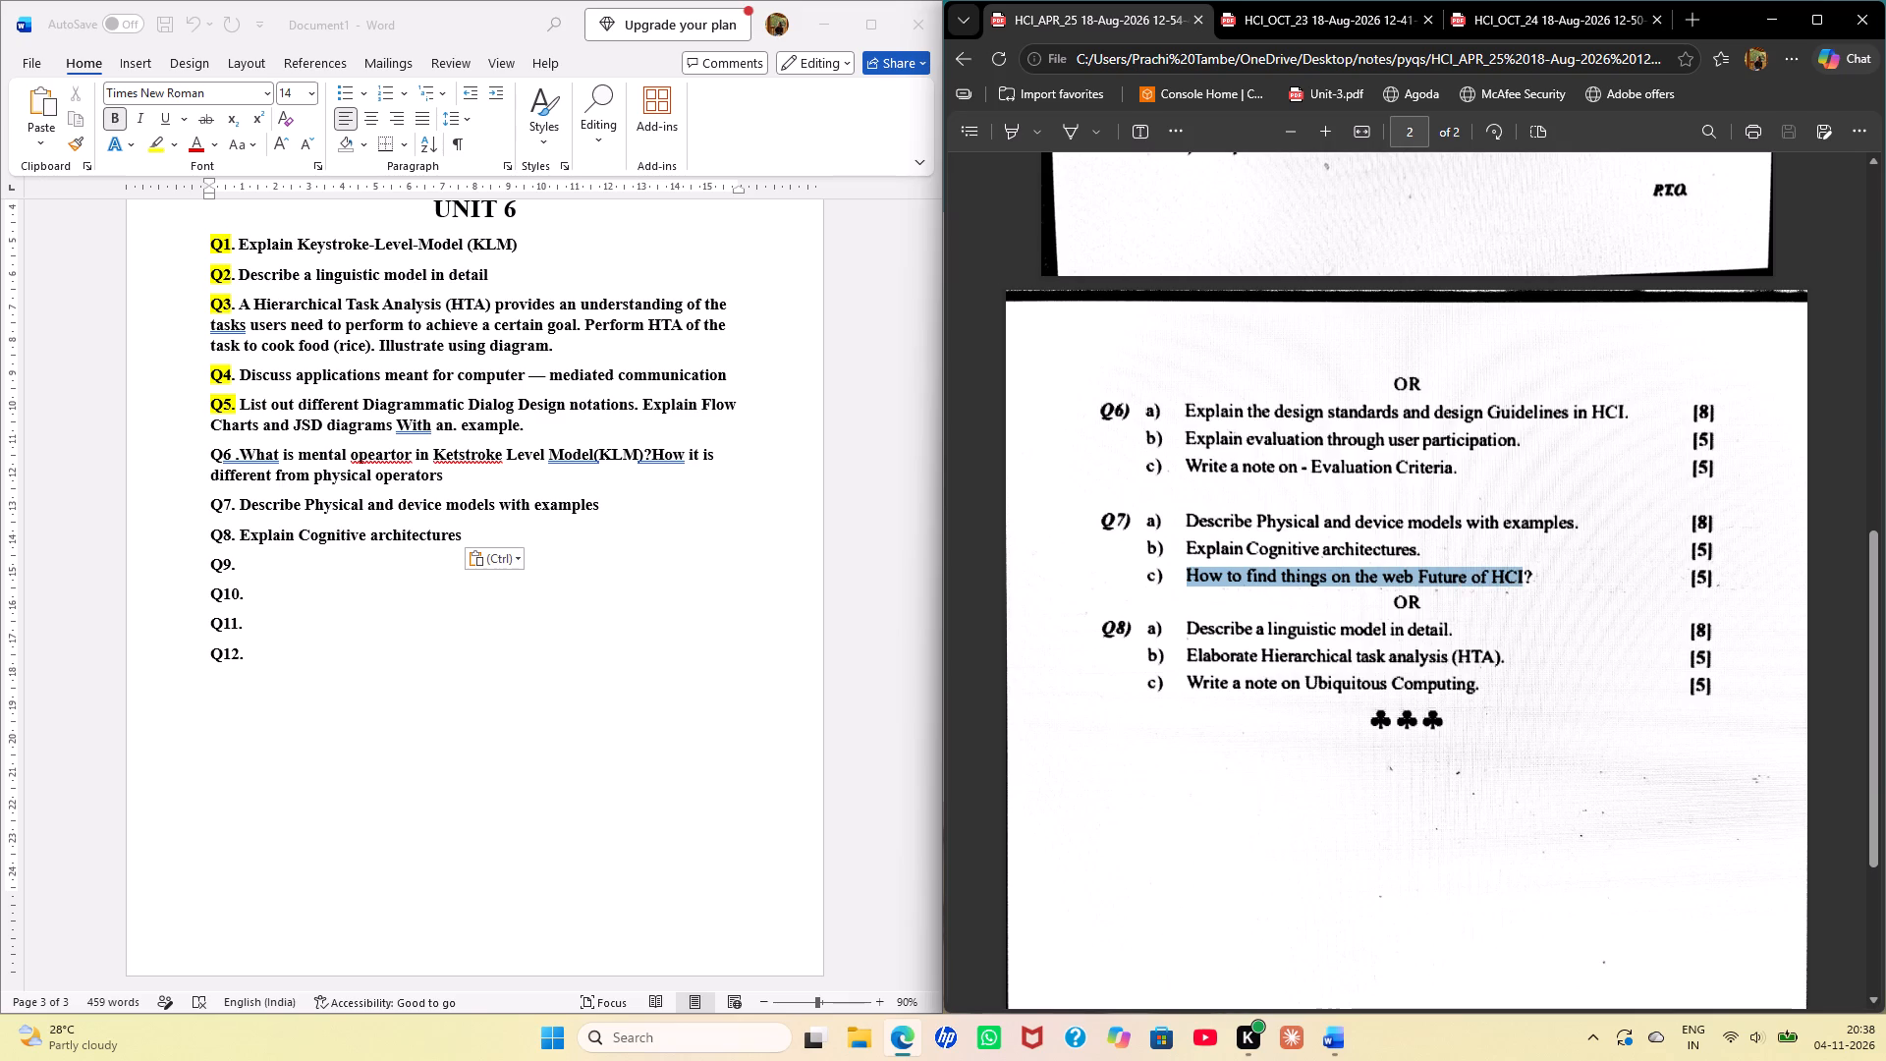
{"action": "left_click_drag", "start_coordinate": [1525, 590], "coordinate": [1534, 590]}
{"action": "key", "text": "ctrl+c"}
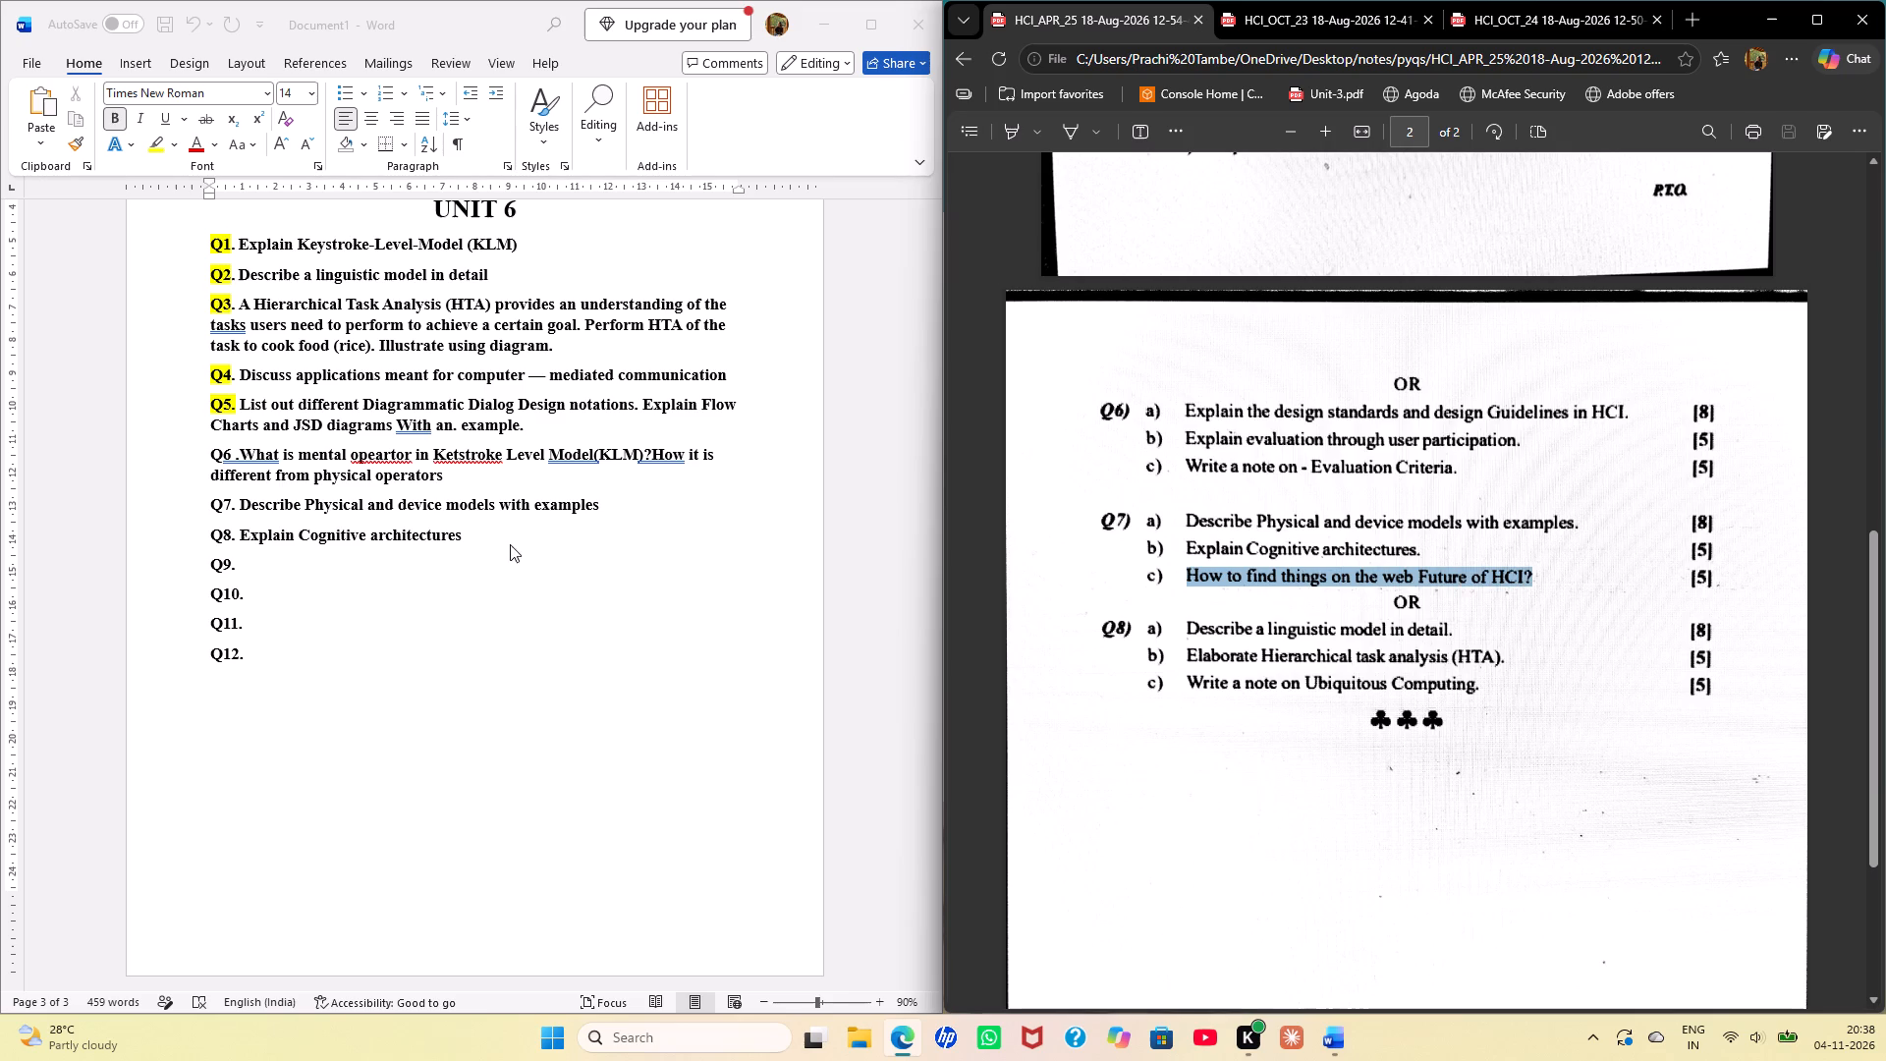
{"action": "left_click", "coordinate": [245, 560]}
{"action": "left_click", "coordinate": [245, 566]}
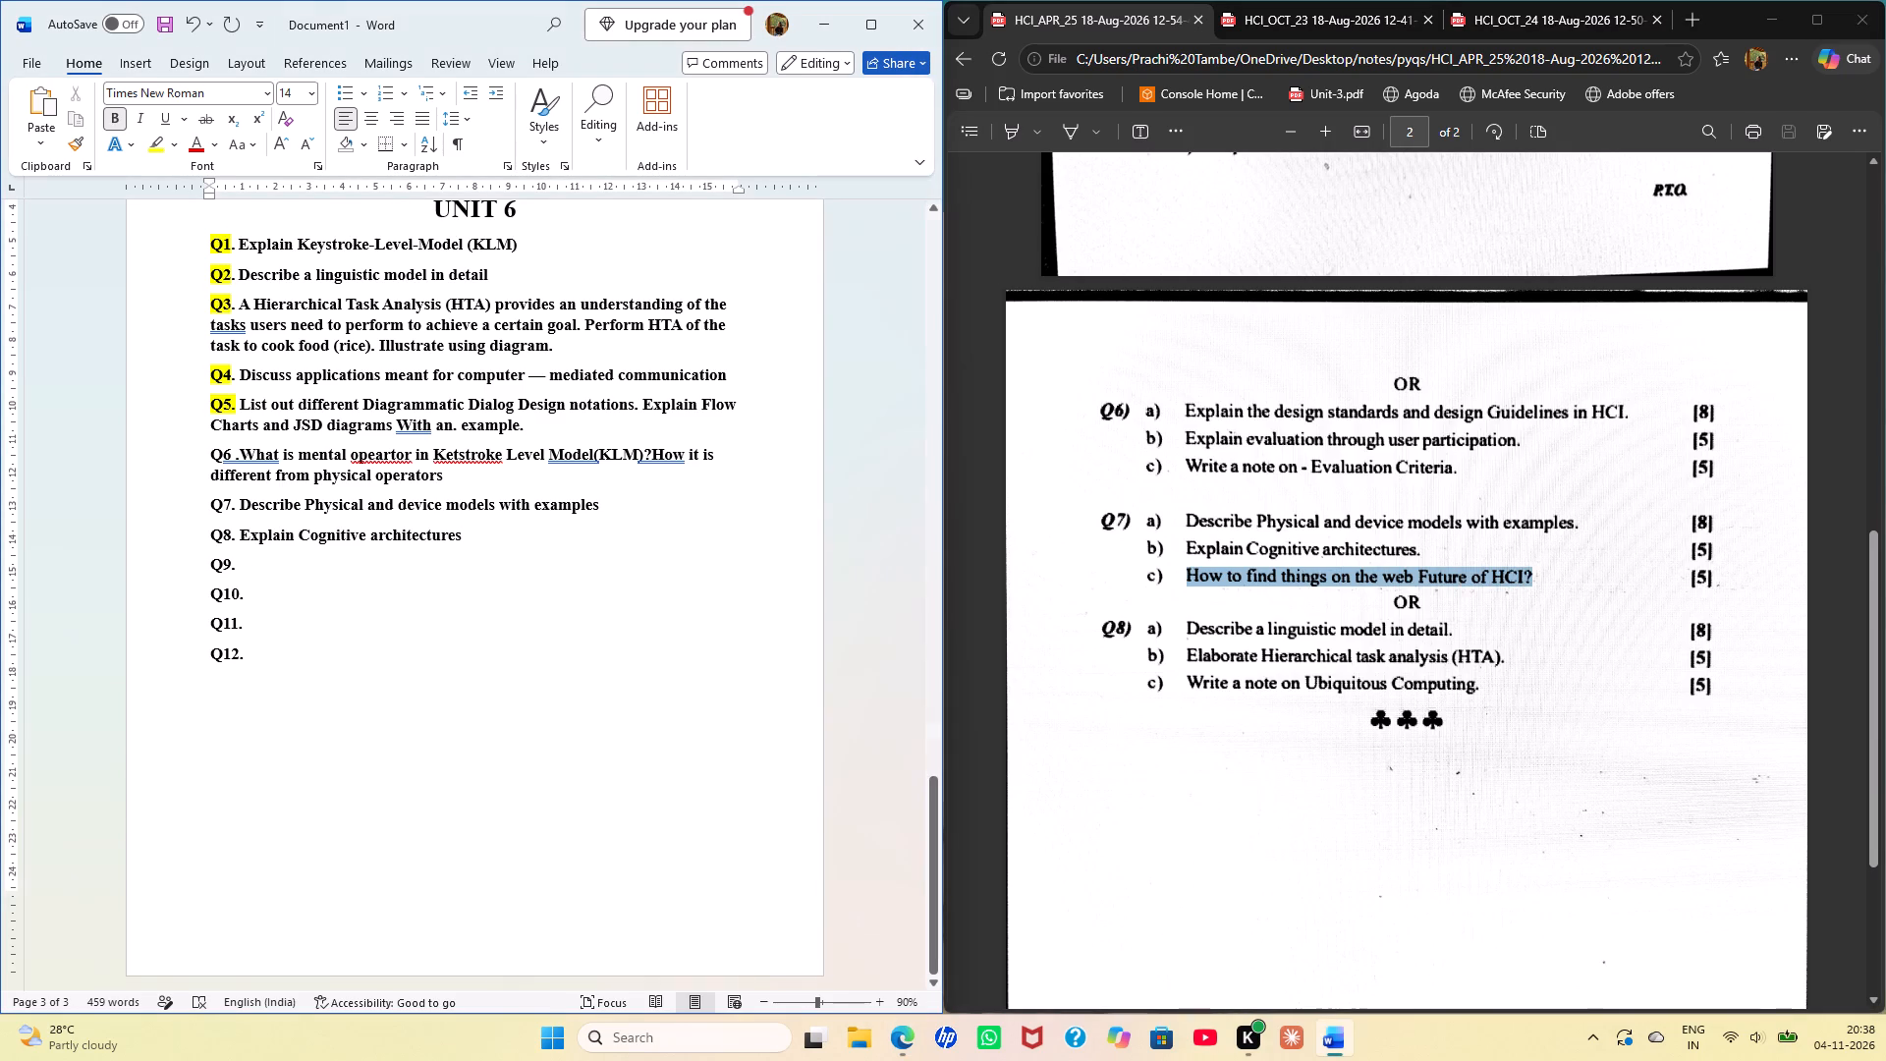
{"action": "key", "text": "space"}
{"action": "key", "text": "ctrl+v"}
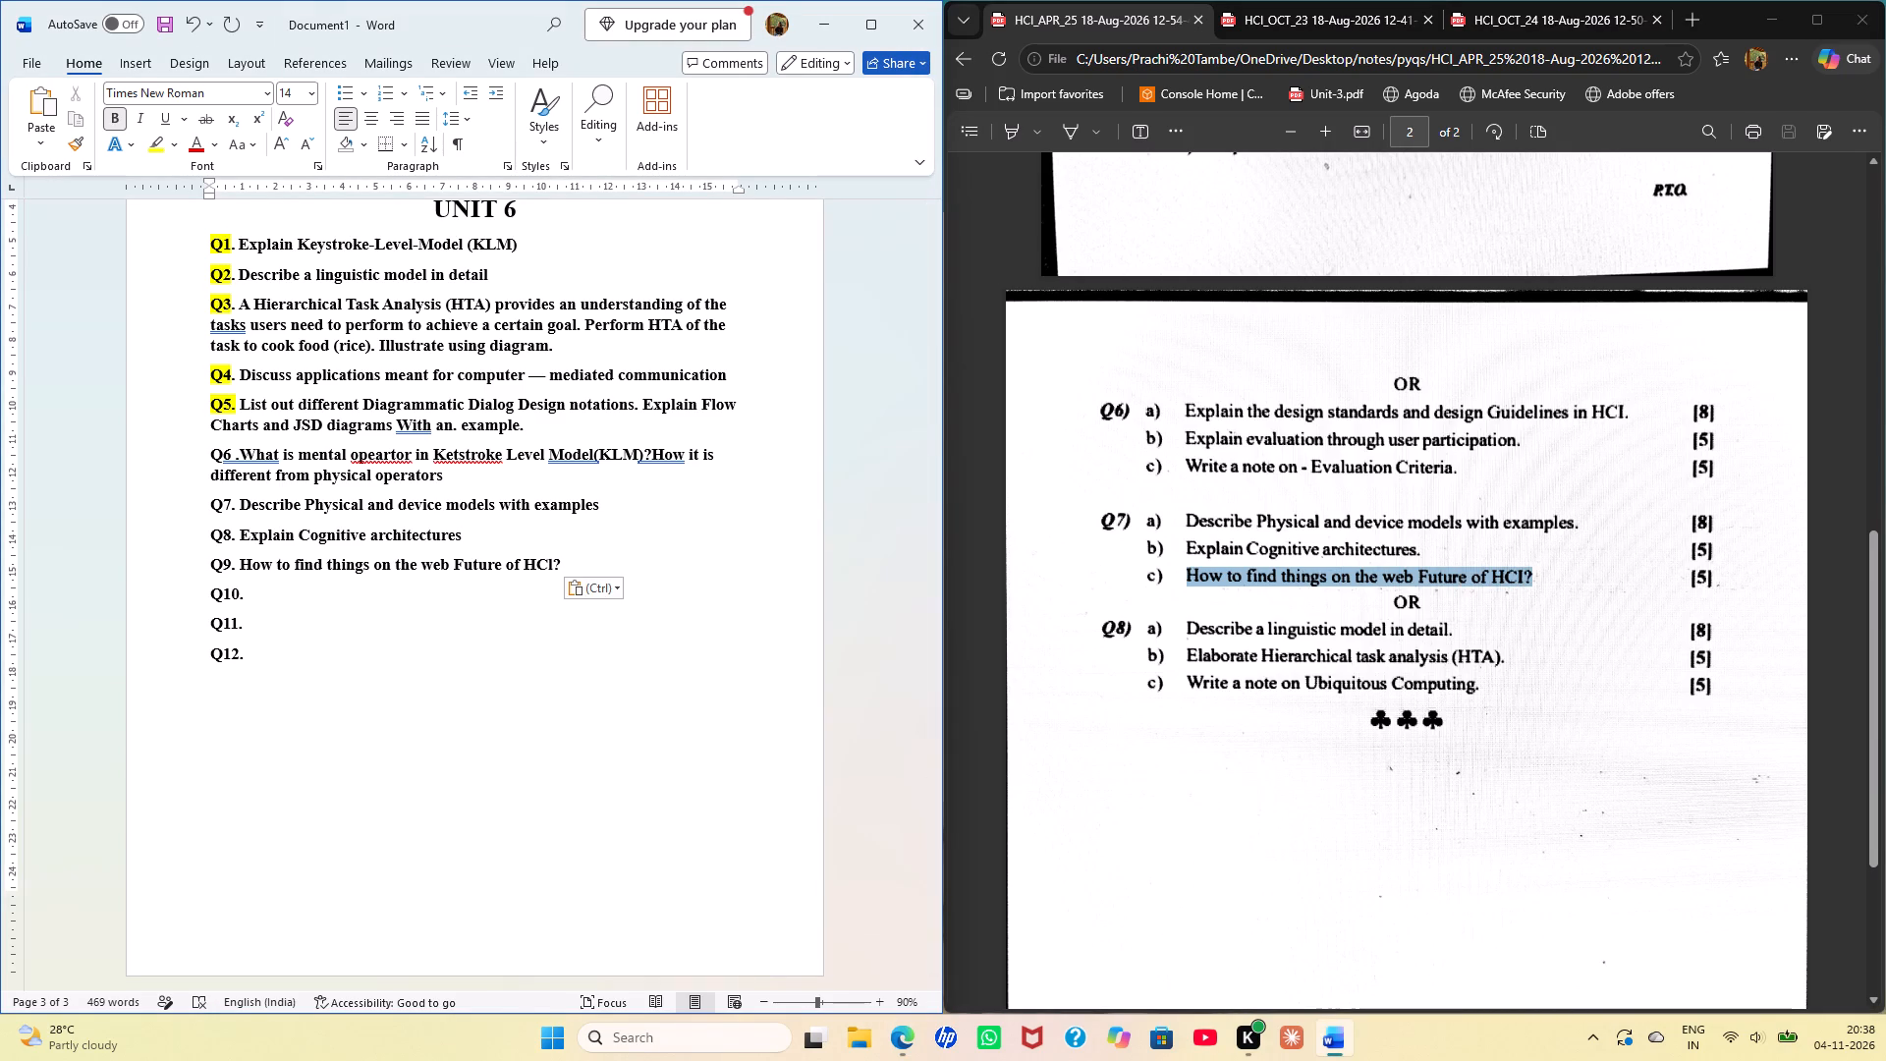
Copy the Hierarchical task analysis (HTA) question, Q8 b), from HCI_APR_25 in Edge into Unit 6 Q10. in Word.
{"action": "left_click_drag", "start_coordinate": [1181, 654], "coordinate": [1529, 655]}
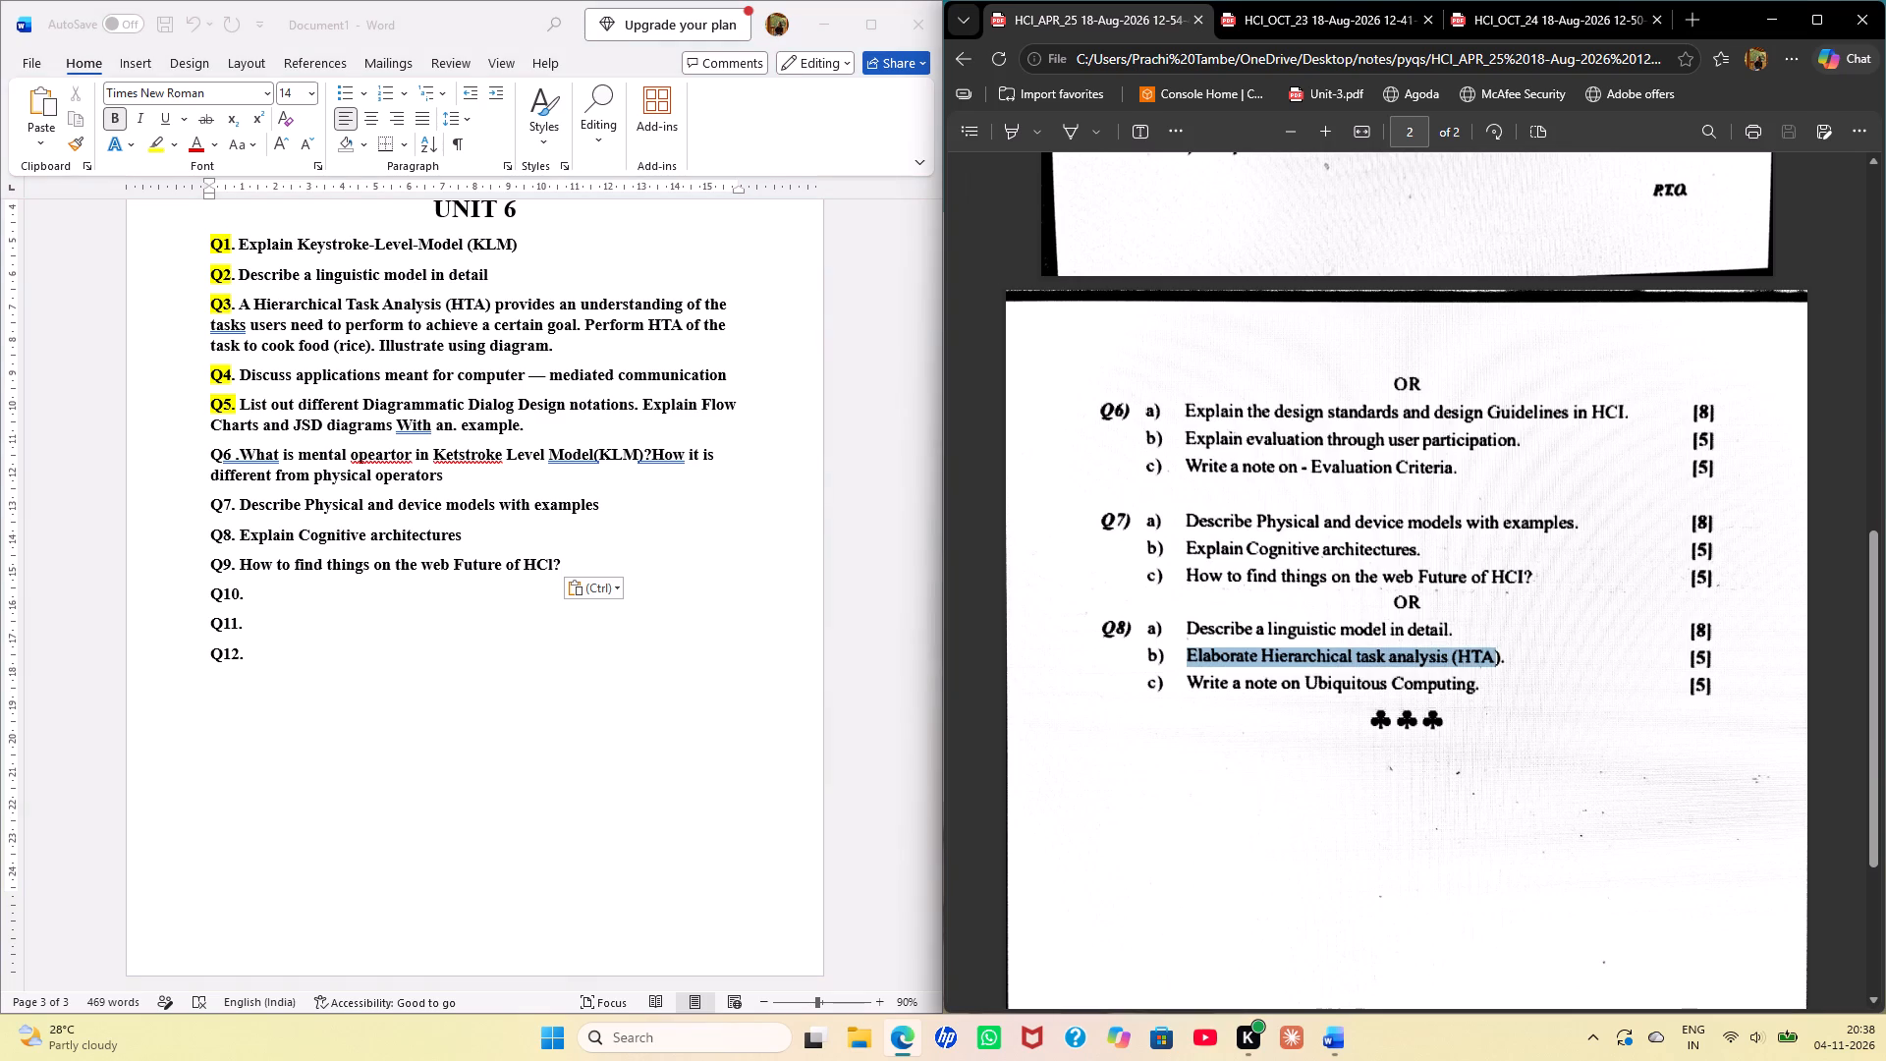
{"action": "left_click_drag", "start_coordinate": [1529, 655], "coordinate": [1534, 656]}
{"action": "key", "text": "ctrl+c"}
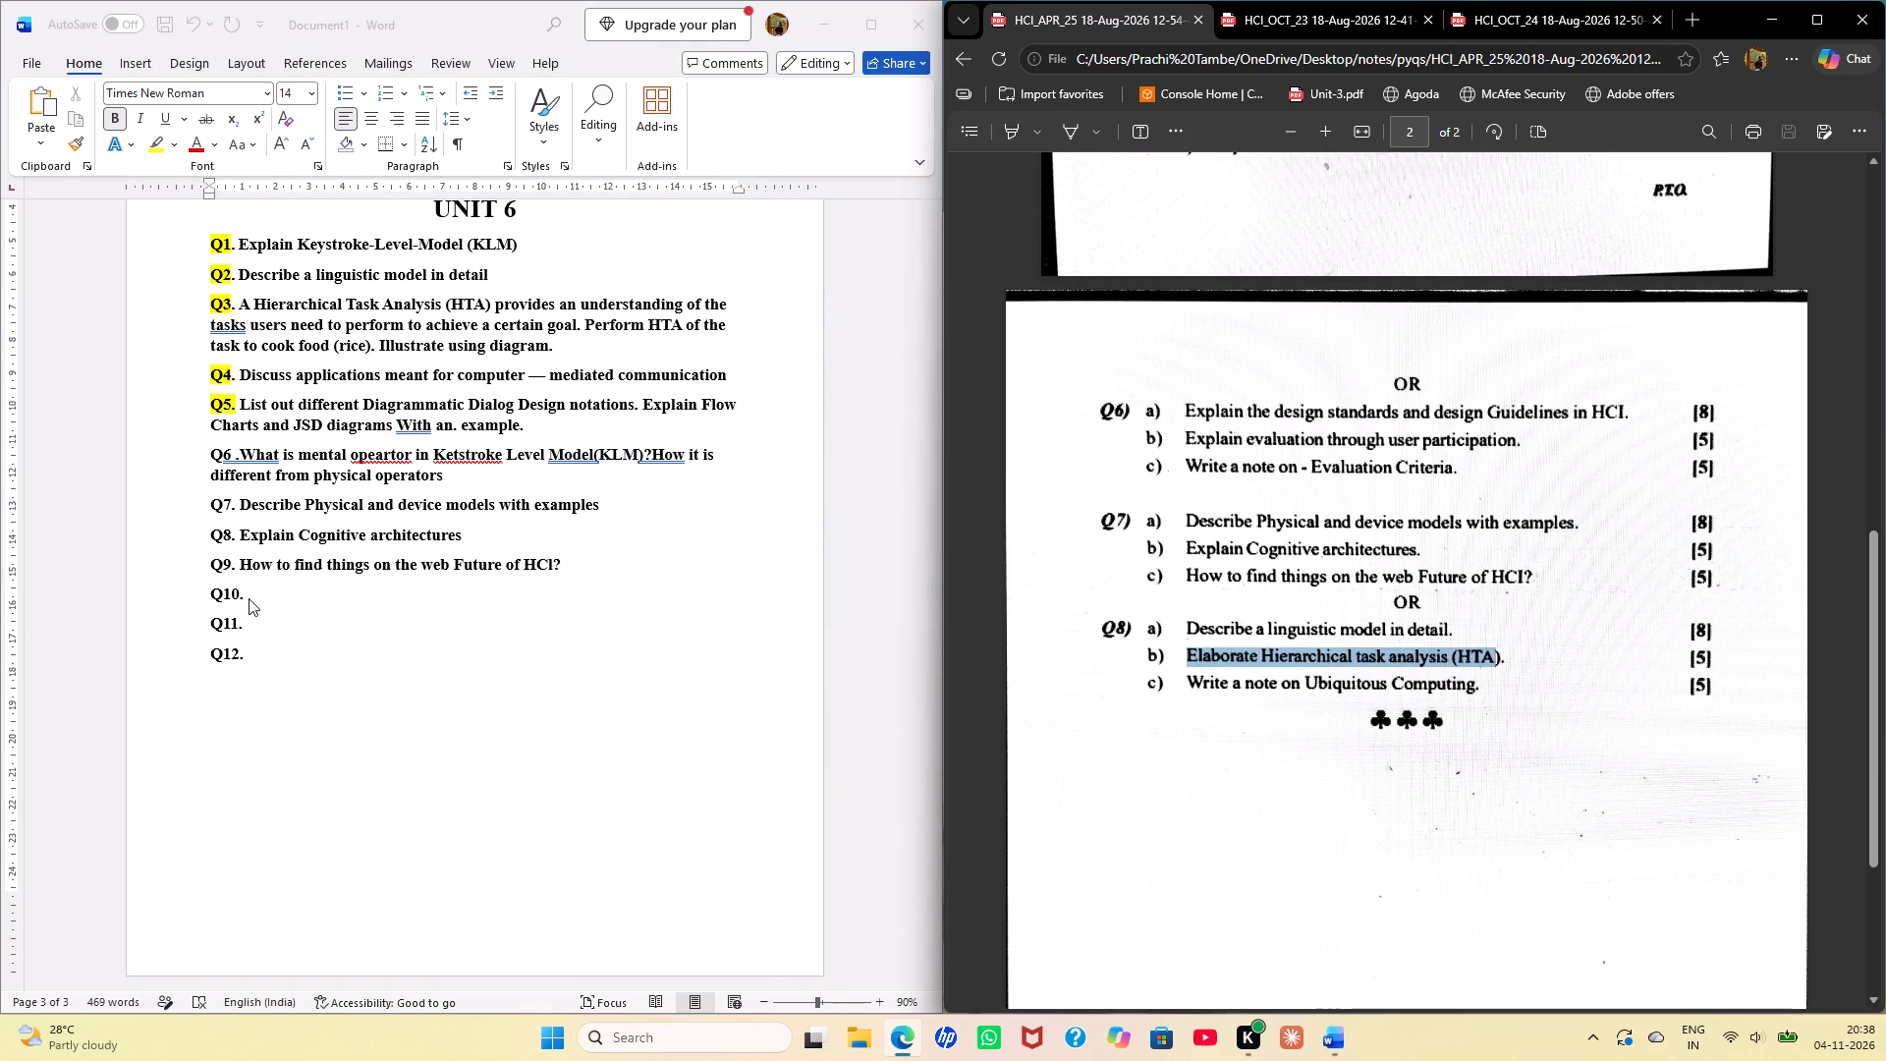
{"action": "left_click_drag", "start_coordinate": [249, 598], "coordinate": [259, 596]}
{"action": "left_click", "coordinate": [259, 596]}
{"action": "key", "text": "space"}
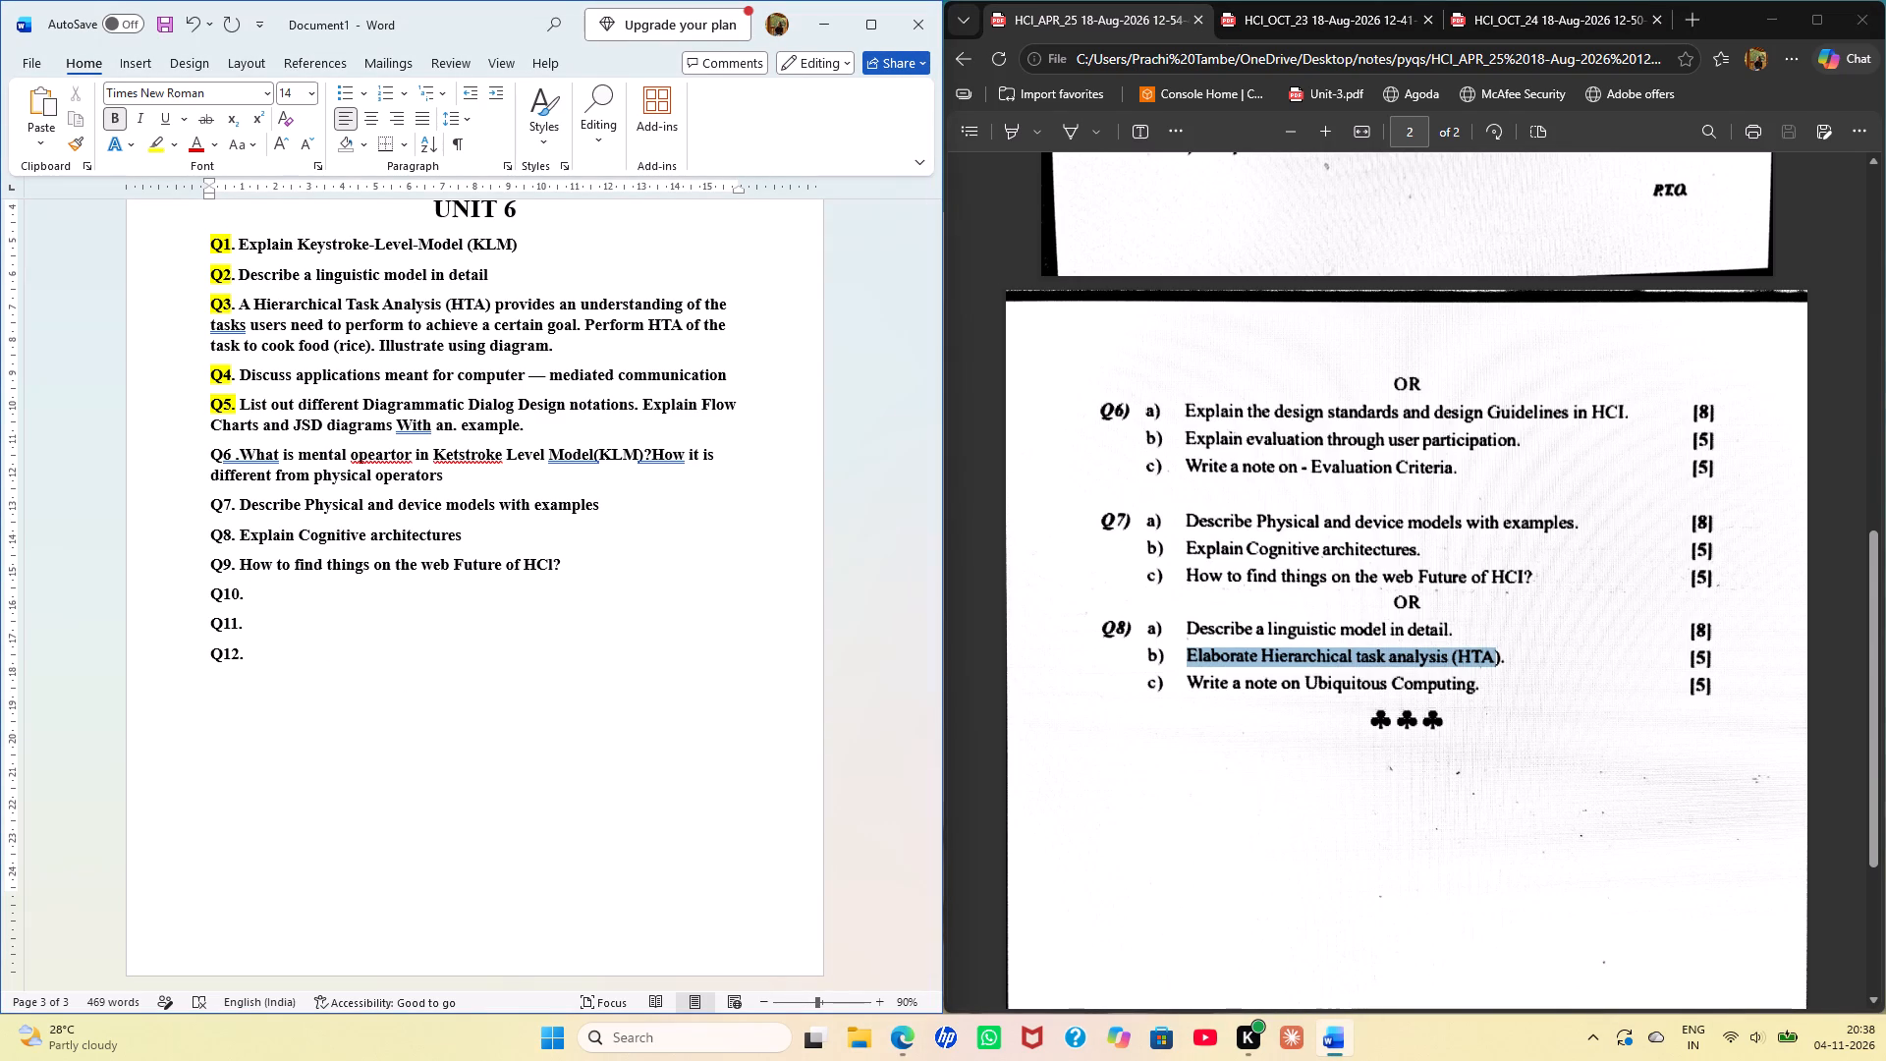
{"action": "key", "text": "ctrl+v"}
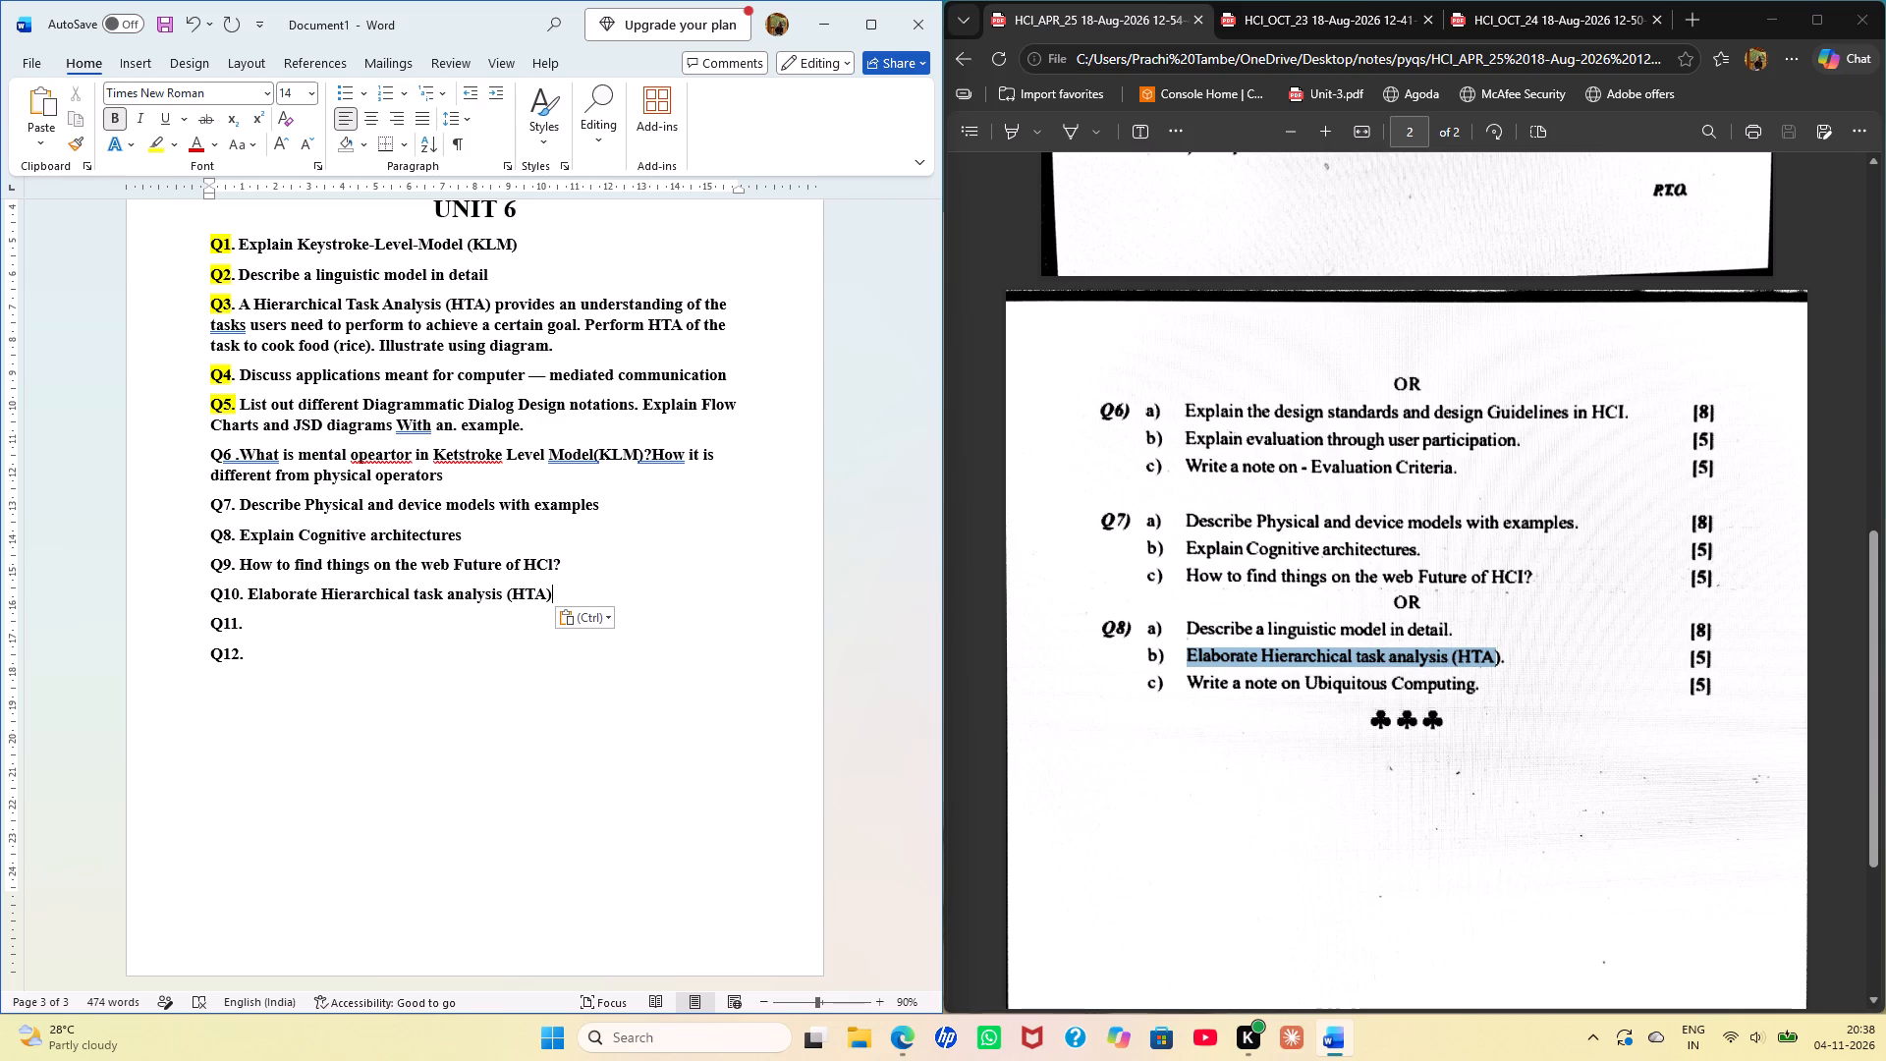
Copy the Ubiquitous Computing question, Q8 c), from HCI_APR_25 in Edge into Unit 6 Q11. in Word.
{"action": "left_click_drag", "start_coordinate": [1190, 686], "coordinate": [1525, 703]}
{"action": "key", "text": "ctrl+c"}
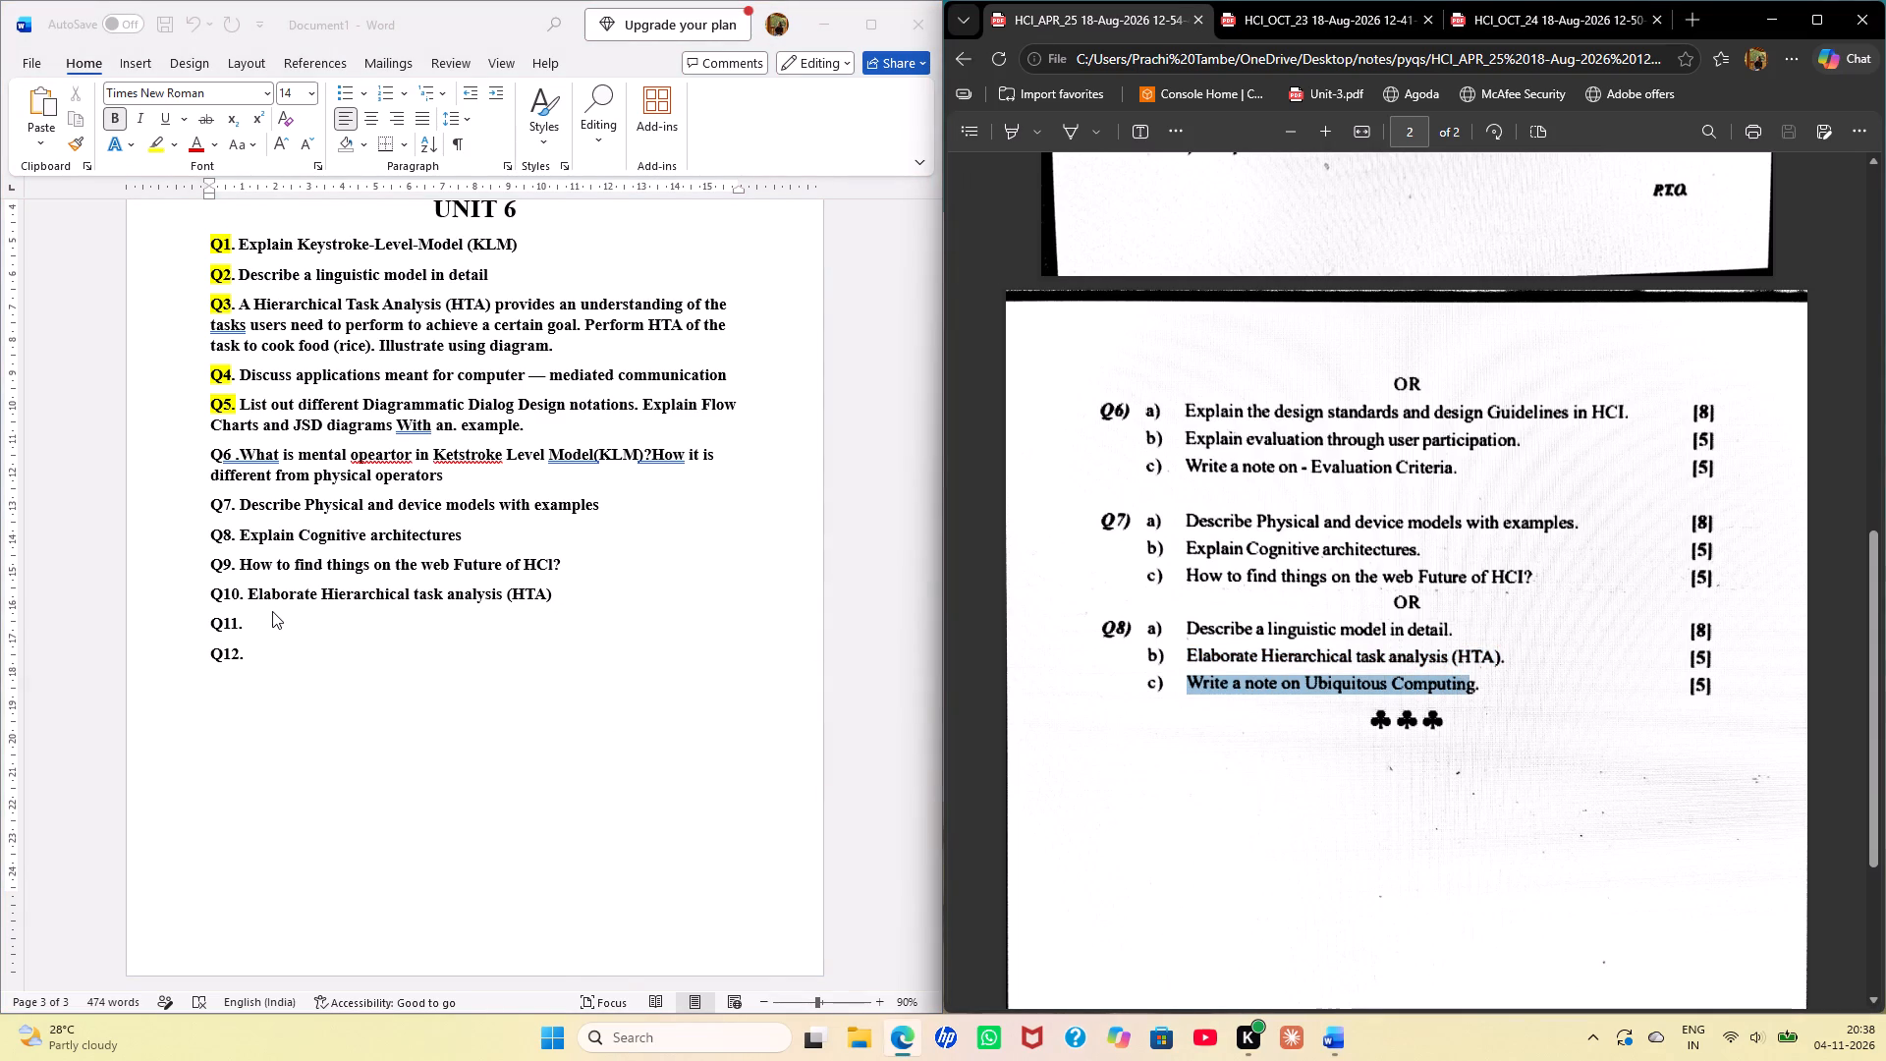
{"action": "left_click", "coordinate": [268, 620]}
{"action": "left_click", "coordinate": [261, 621]}
{"action": "key", "text": "space"}
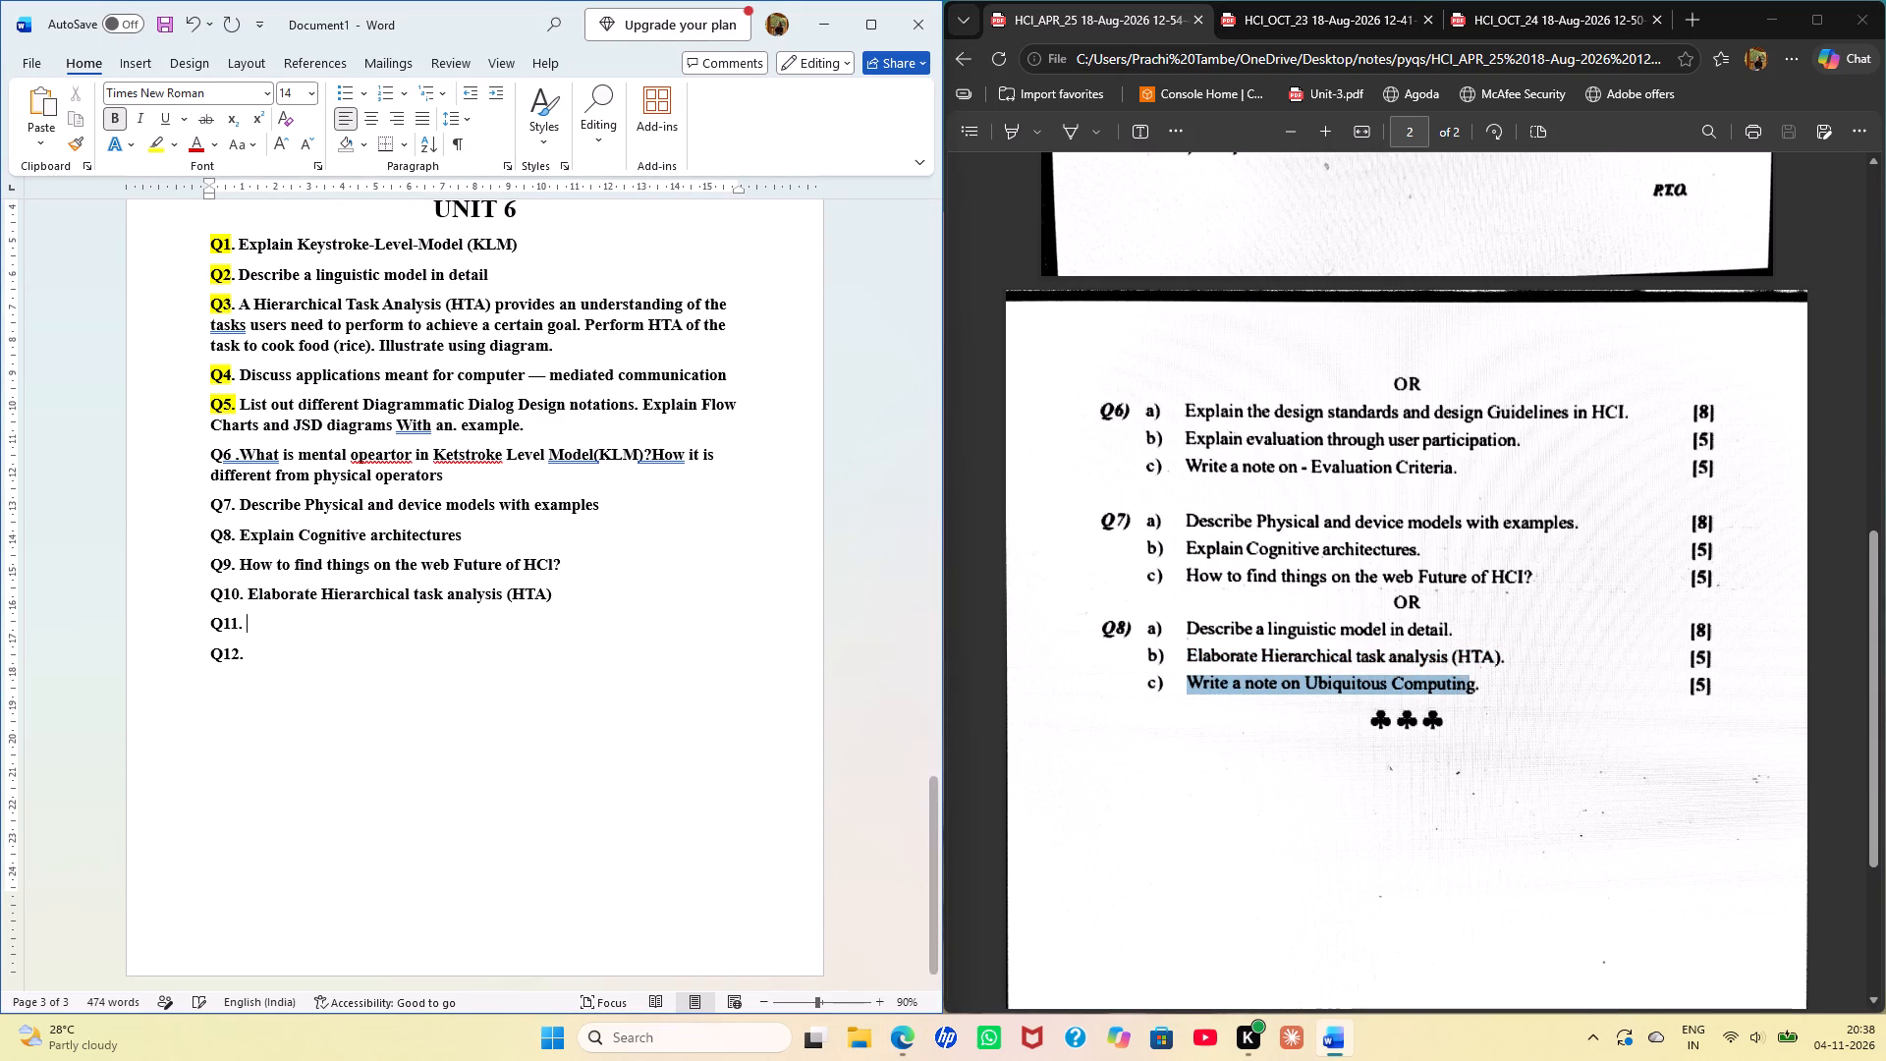
{"action": "key", "text": "ctrl+v"}
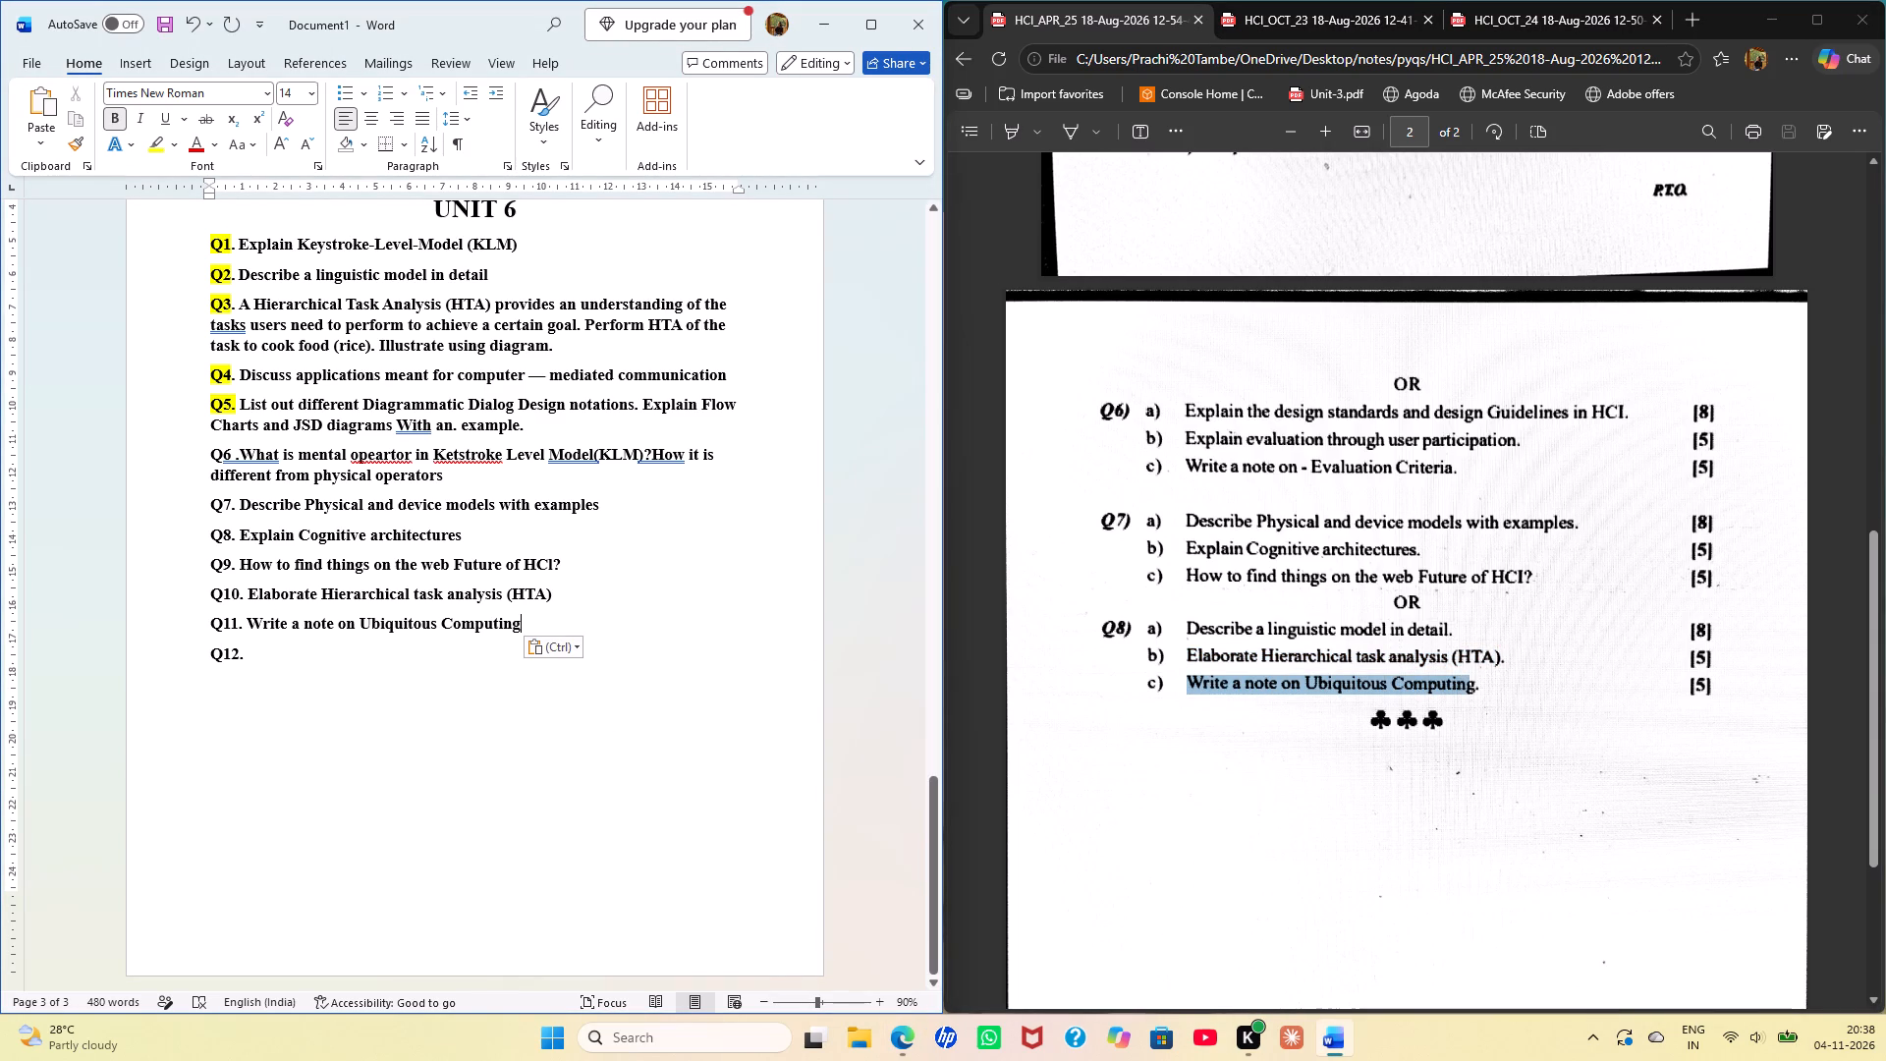
Delete the unused Q12. label at the end of Unit 6.
{"action": "left_click_drag", "start_coordinate": [245, 656], "coordinate": [194, 655]}
{"action": "key", "text": "BackSpace"}
Add the marks "(5)" to the end of the Cognitive architectures question, Unit 6 Q8.
{"action": "left_click", "coordinate": [467, 531]}
{"action": "key", "text": "space"}
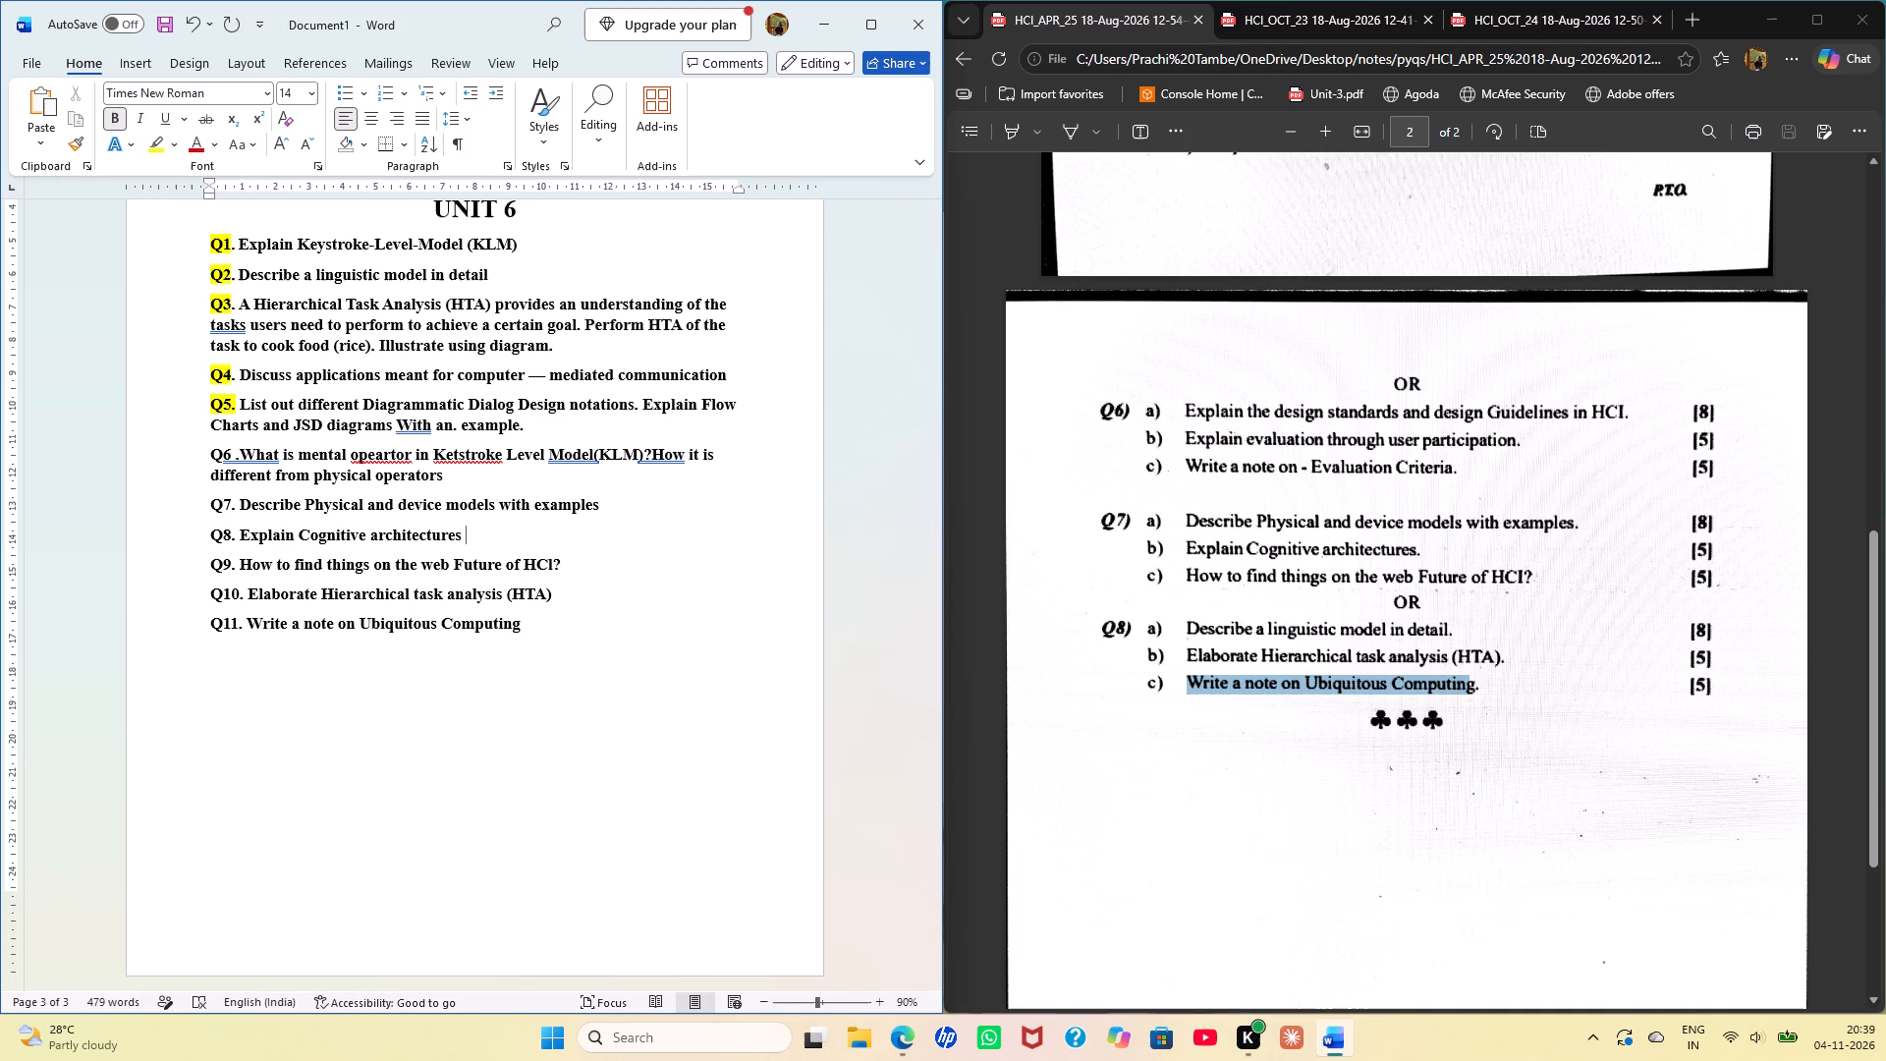
{"action": "type", "text": "(%)"}
{"action": "key", "text": "Left"}
{"action": "key", "text": "Left"}
{"action": "key", "text": "Right"}
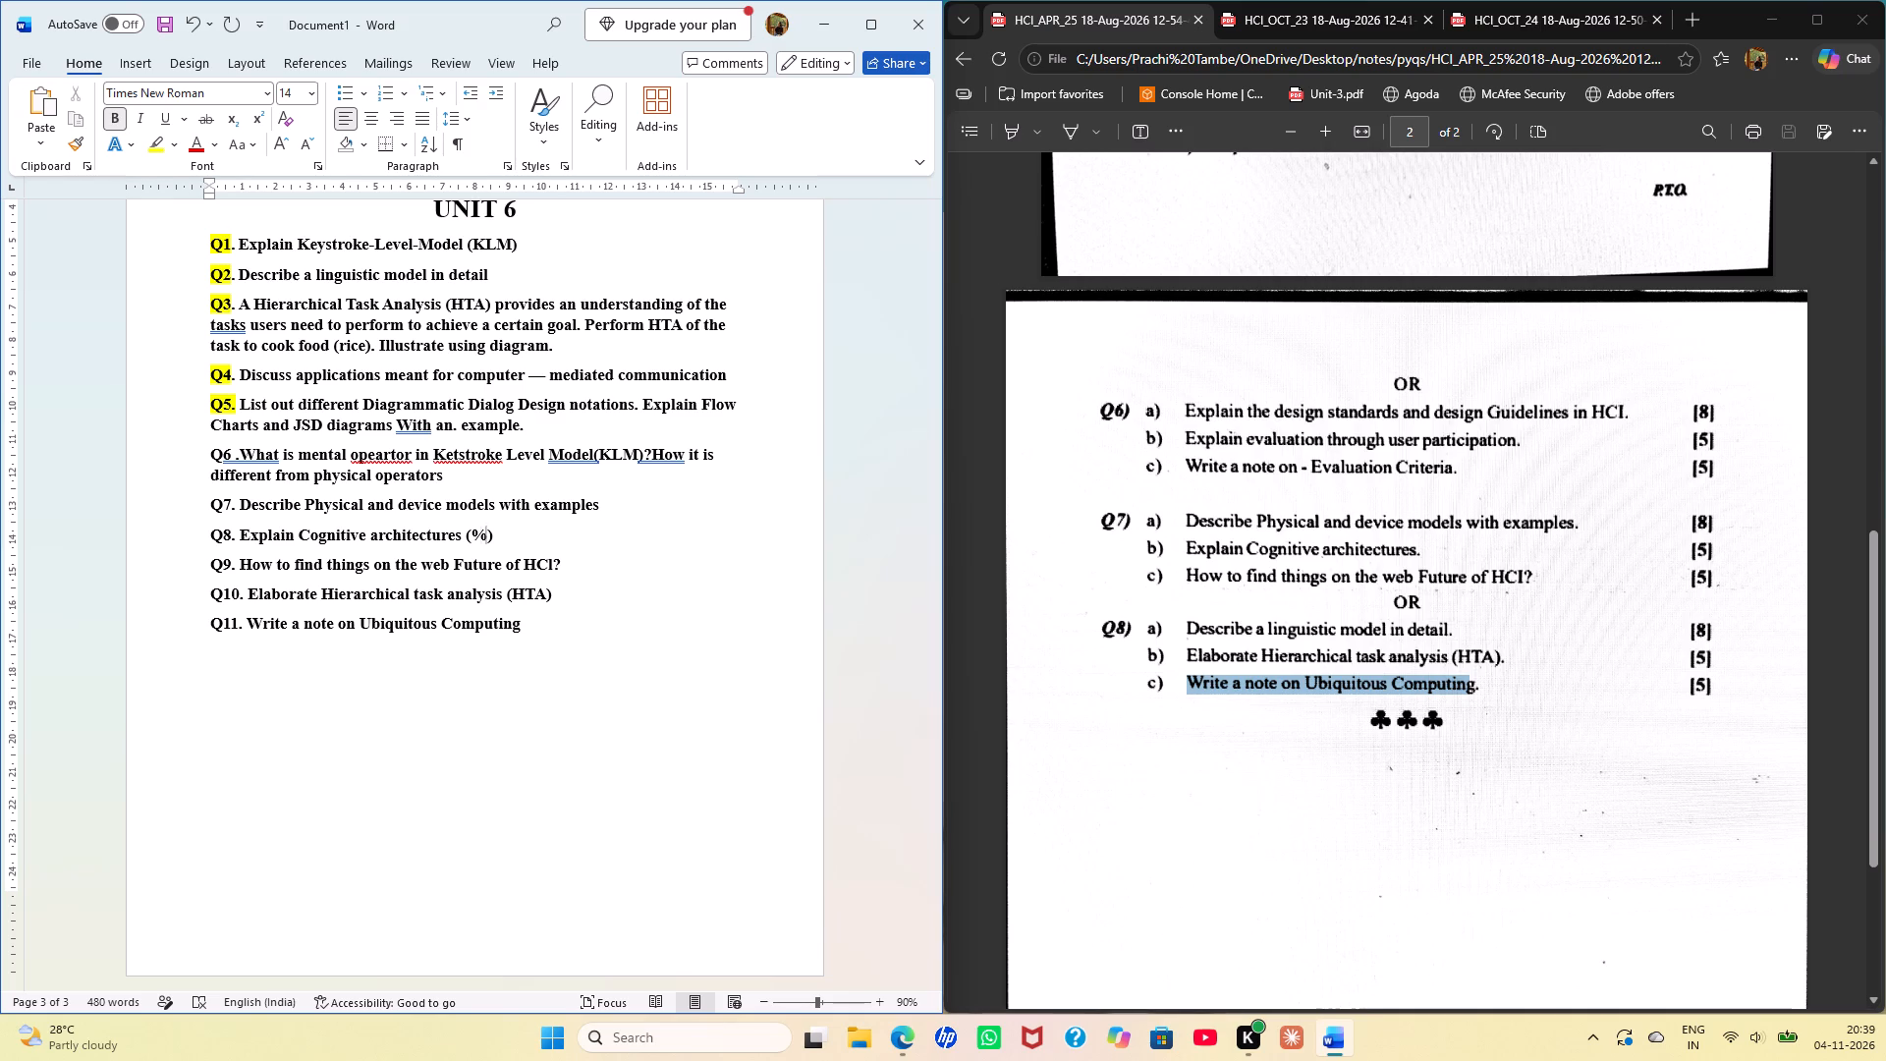
{"action": "key", "text": "BackSpace"}
{"action": "key", "text": "5"}
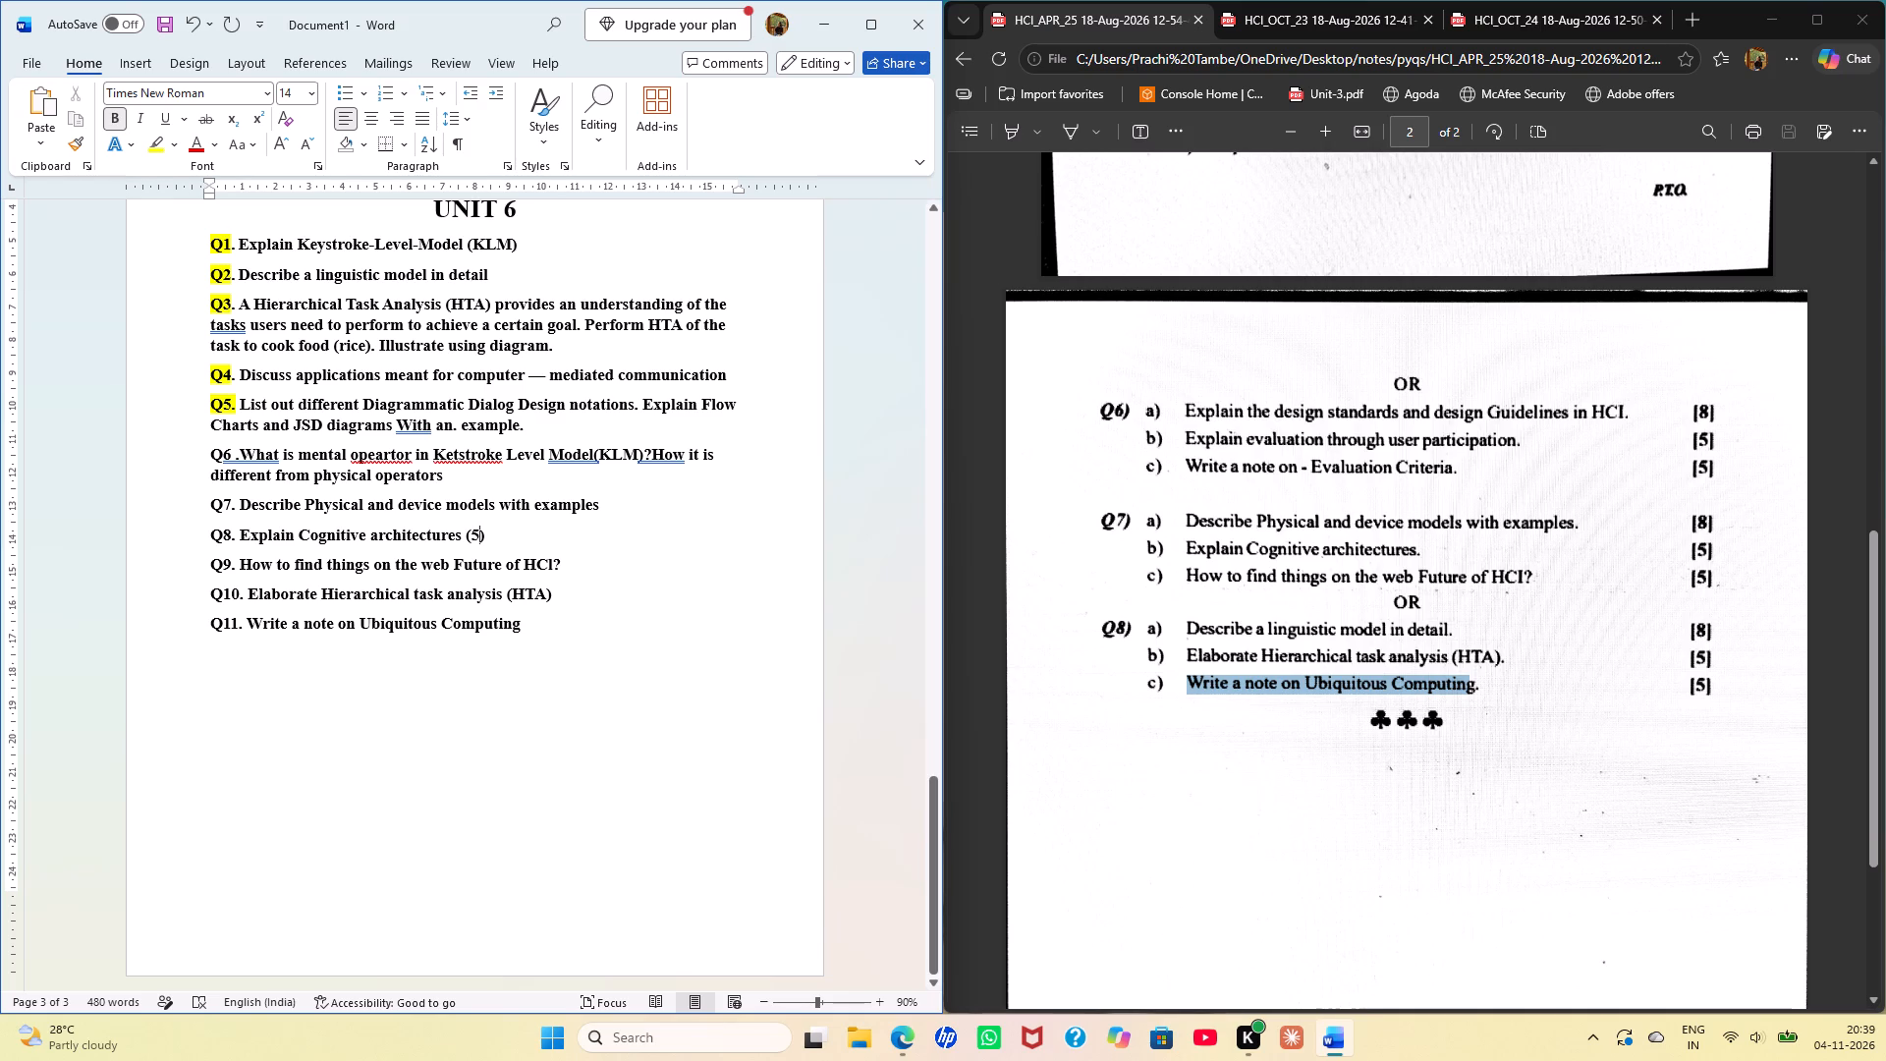
Copy the "(5)" marks from Unit 6 Q8 and append them to Q9 and Q10.
{"action": "left_click_drag", "start_coordinate": [463, 541], "coordinate": [486, 537]}
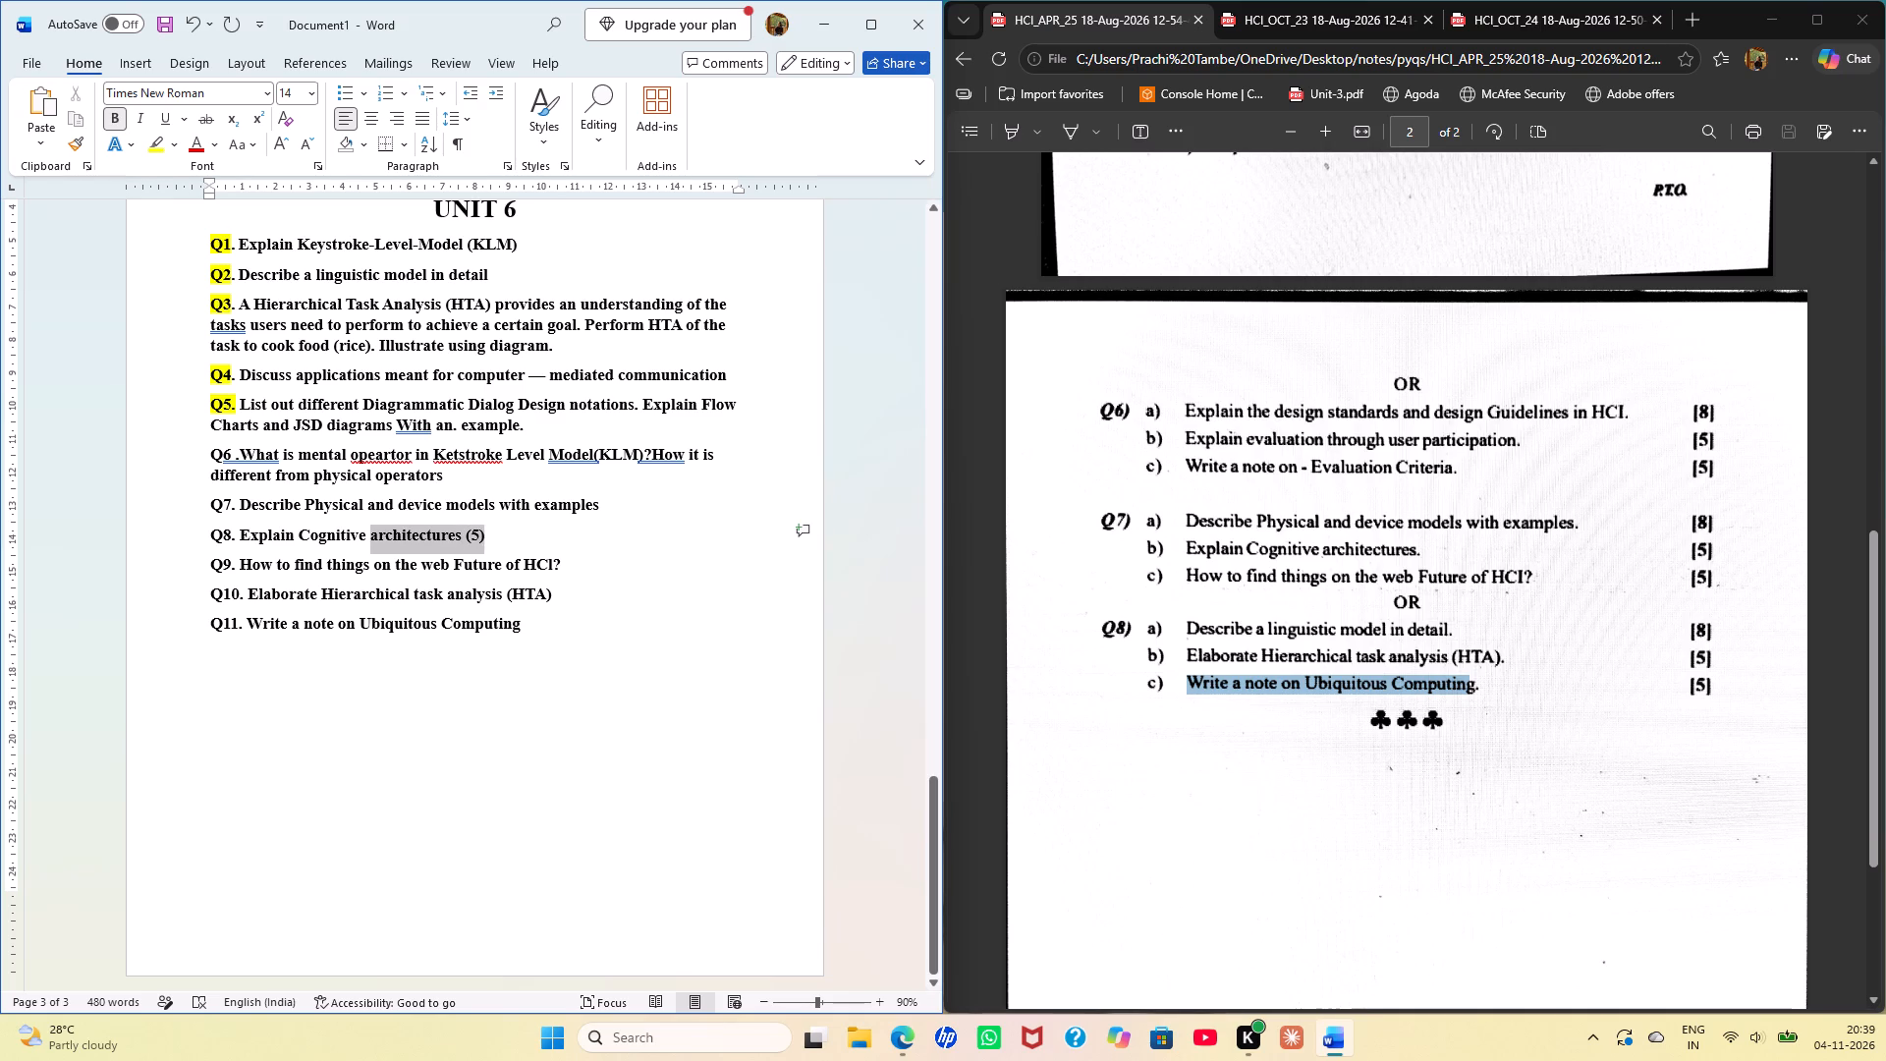
{"action": "left_click", "coordinate": [486, 537]}
{"action": "left_click_drag", "start_coordinate": [466, 532], "coordinate": [476, 532]}
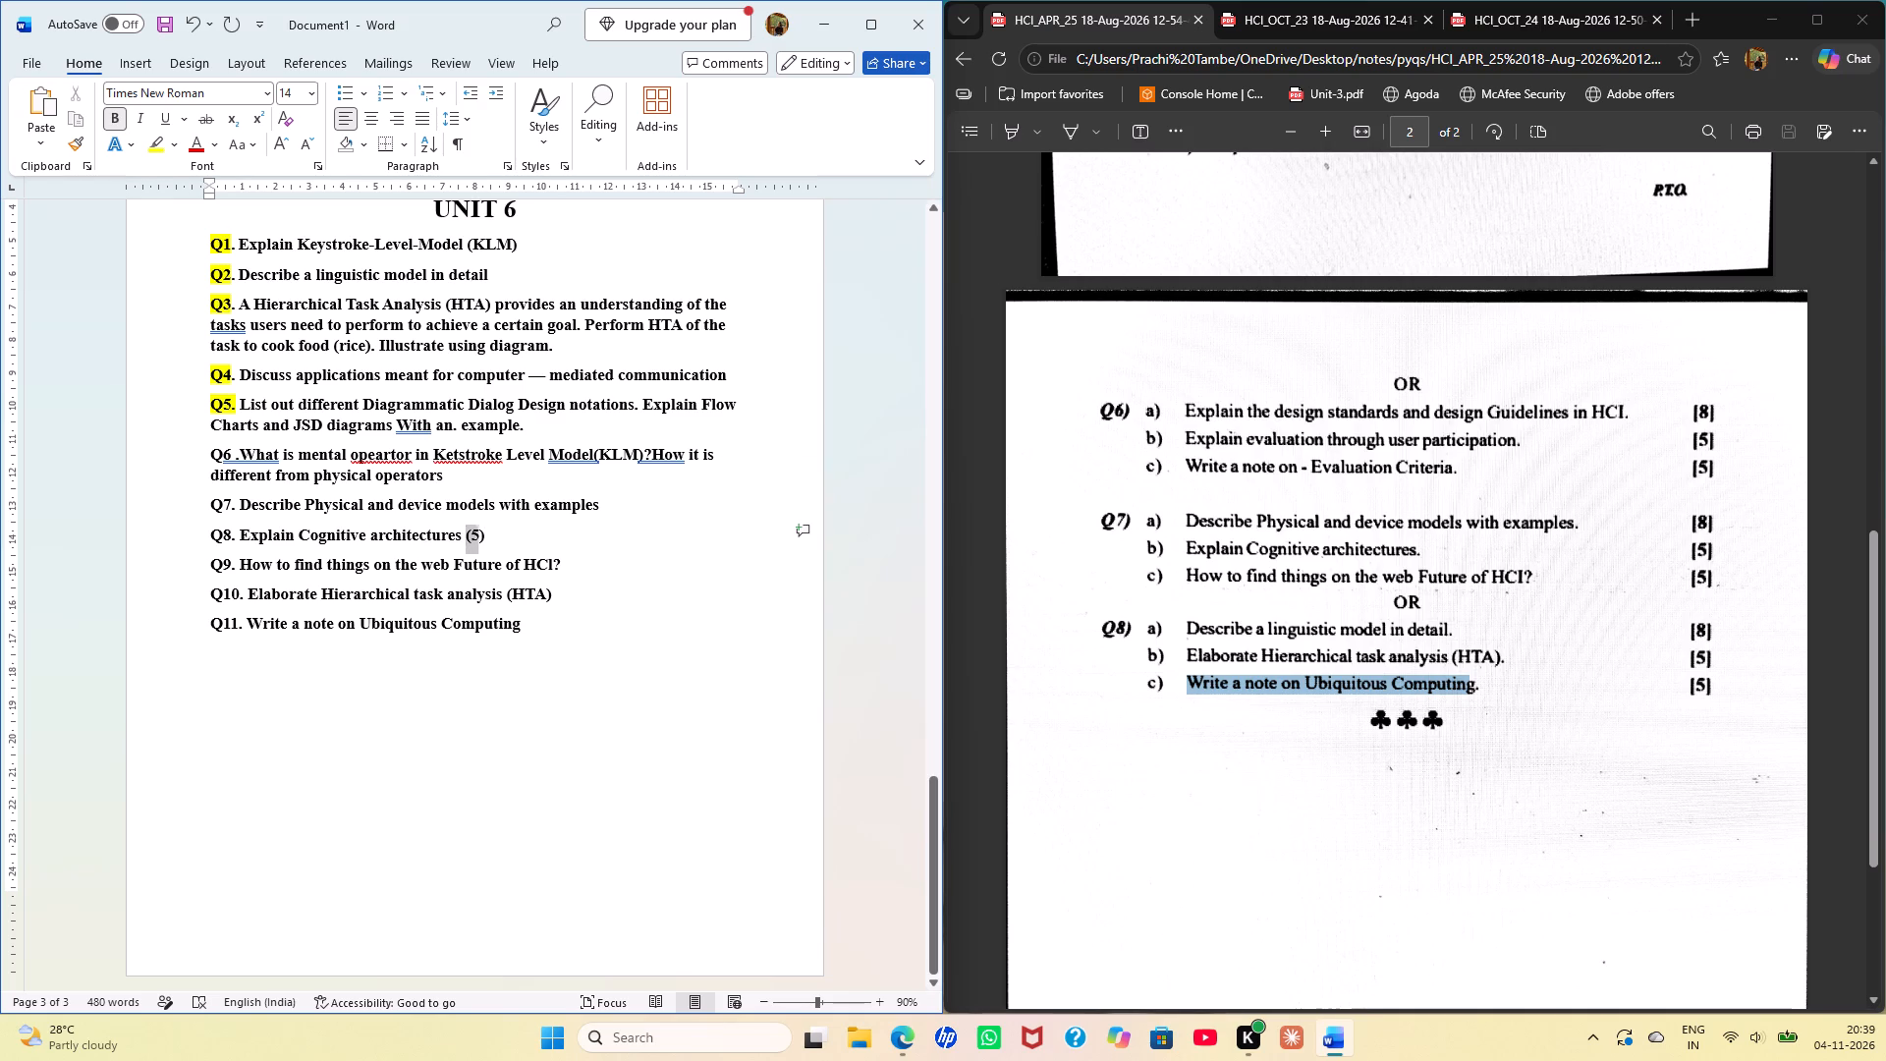
{"action": "left_click_drag", "start_coordinate": [476, 532], "coordinate": [484, 535]}
{"action": "key", "text": "ctrl+c"}
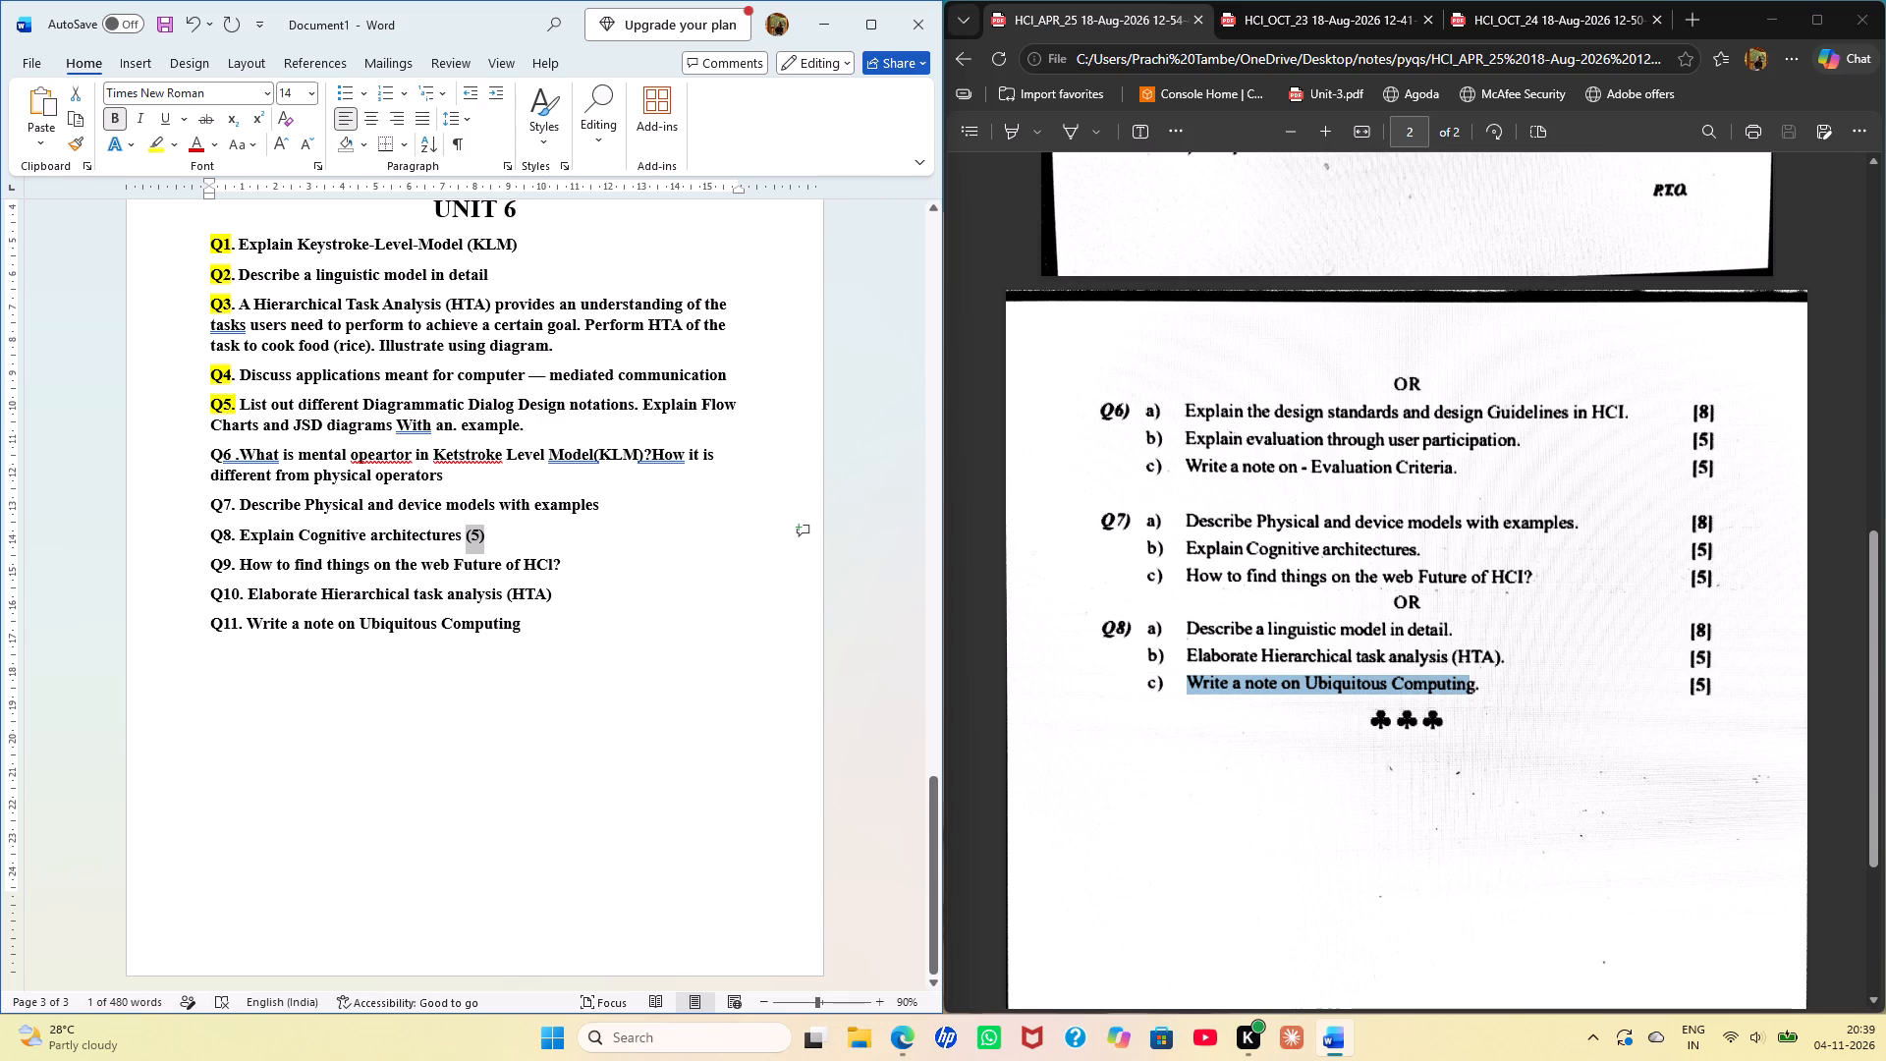
{"action": "left_click", "coordinate": [580, 575]}
{"action": "key", "text": "space"}
{"action": "key", "text": "ctrl+v"}
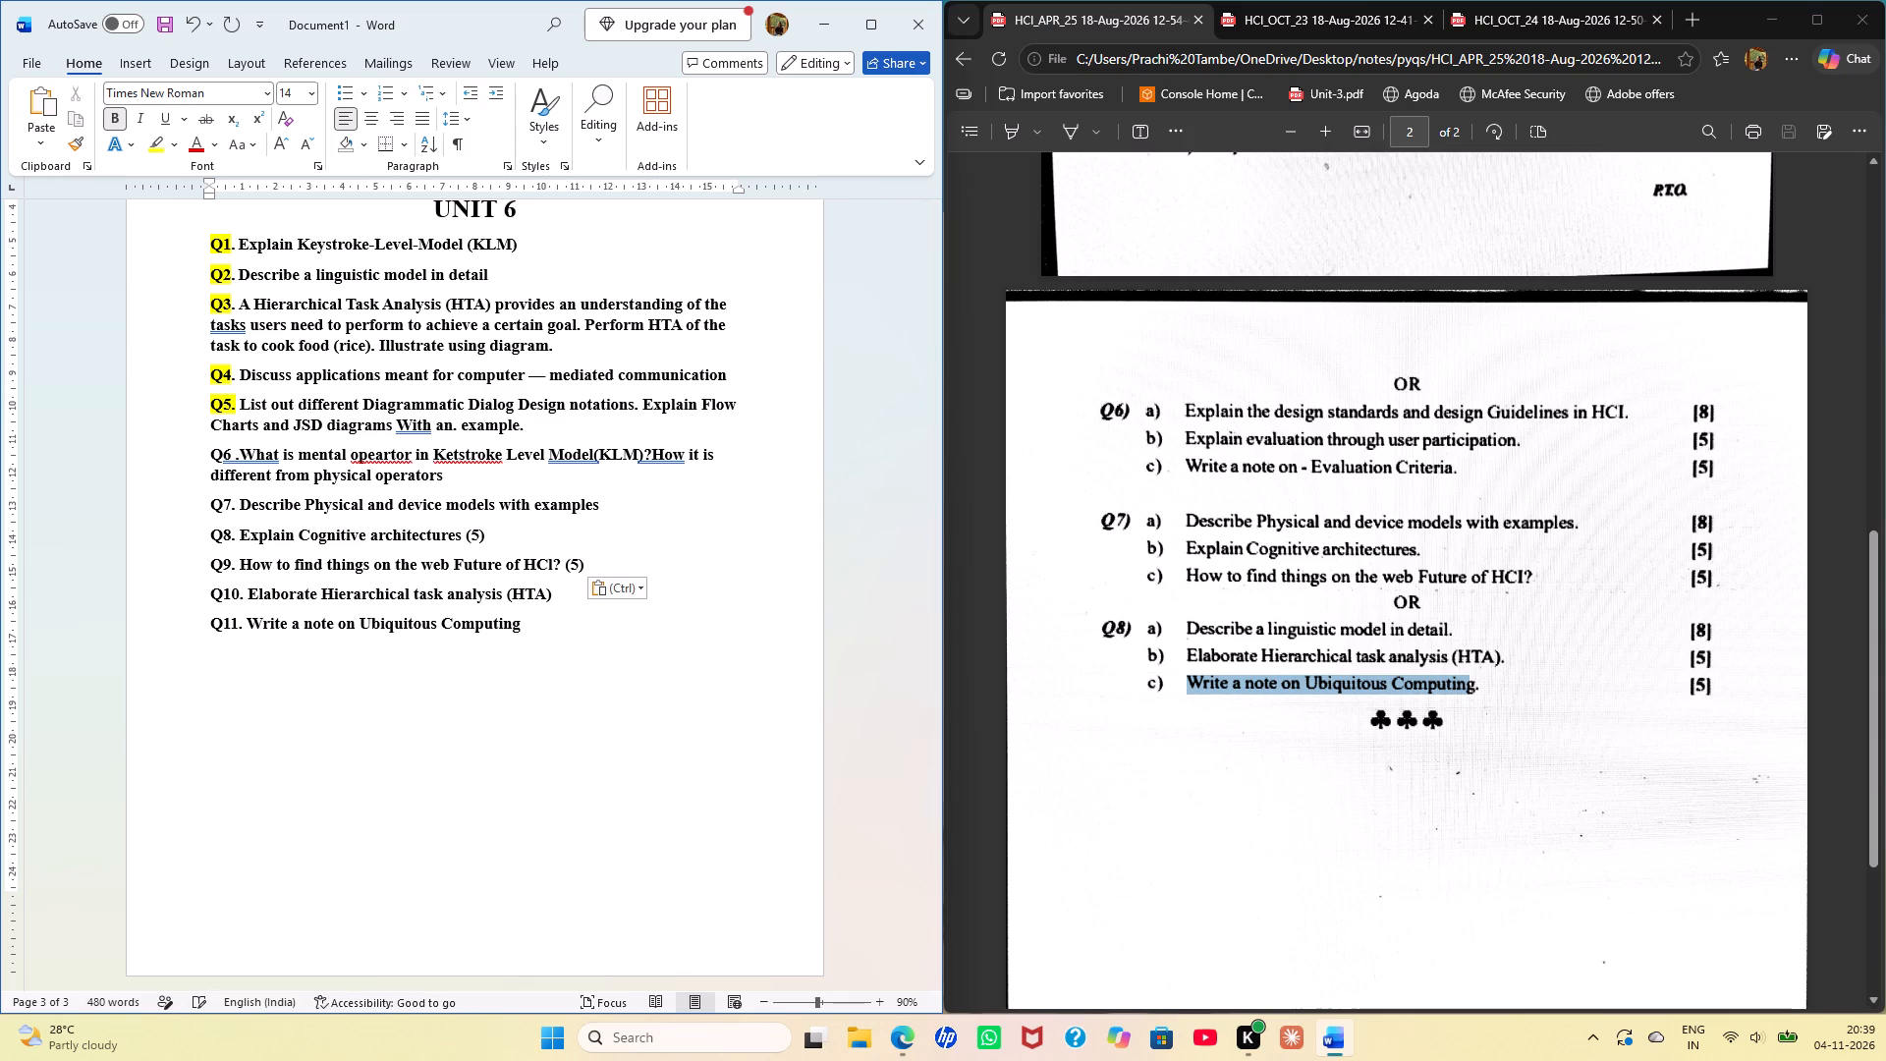
{"action": "left_click", "coordinate": [567, 608]}
{"action": "key", "text": "space"}
{"action": "key", "text": "ctrl+v"}
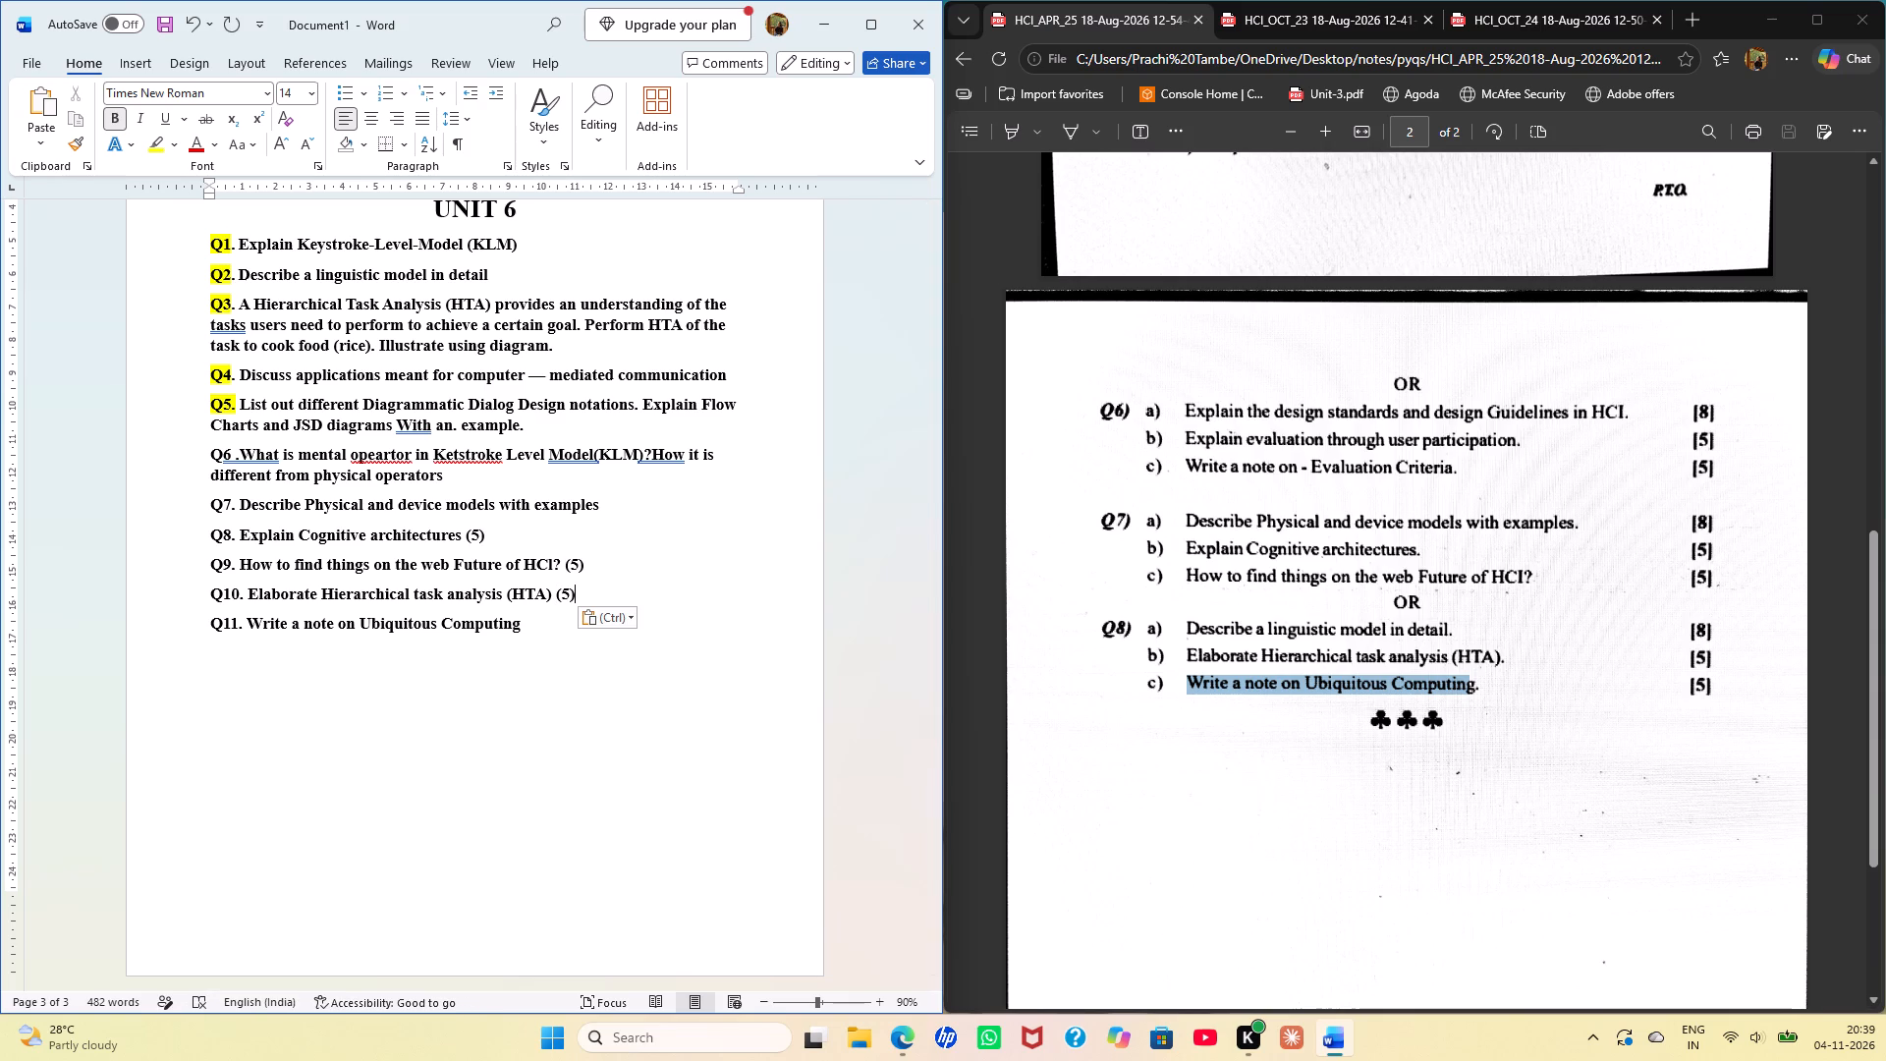
Append the copied "(5)" marks to the end of the Ubiquitous Computing question, Unit 6 Q11.
{"action": "left_click", "coordinate": [559, 625]}
{"action": "key", "text": "space"}
{"action": "key", "text": "ctrl+v"}
Save the document as HCI NOTES in the personal OneDrive Documents folder.
{"action": "scroll", "coordinate": [559, 625], "scroll_direction": "up", "scroll_amount": 13}
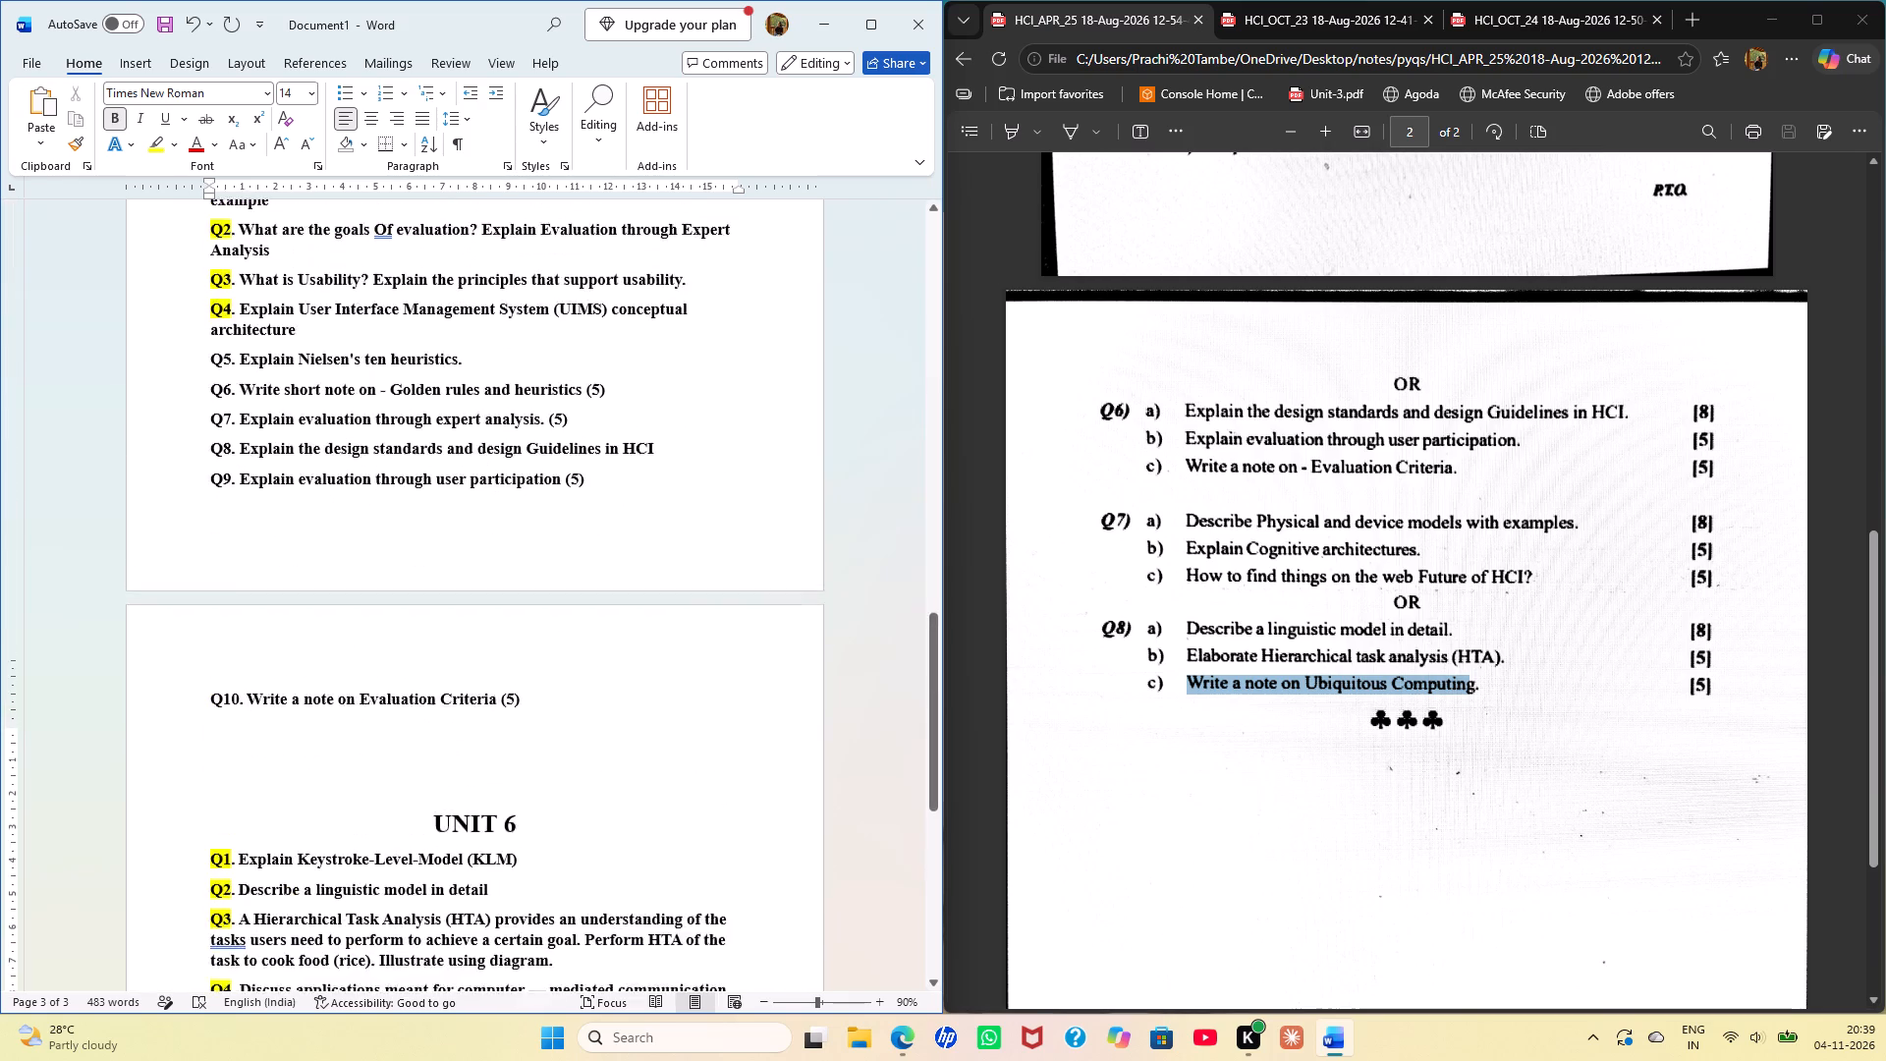
{"action": "scroll", "coordinate": [559, 625], "scroll_direction": "up", "scroll_amount": 20}
{"action": "scroll", "coordinate": [559, 625], "scroll_direction": "up", "scroll_amount": 13}
{"action": "scroll", "coordinate": [559, 625], "scroll_direction": "up", "scroll_amount": 9}
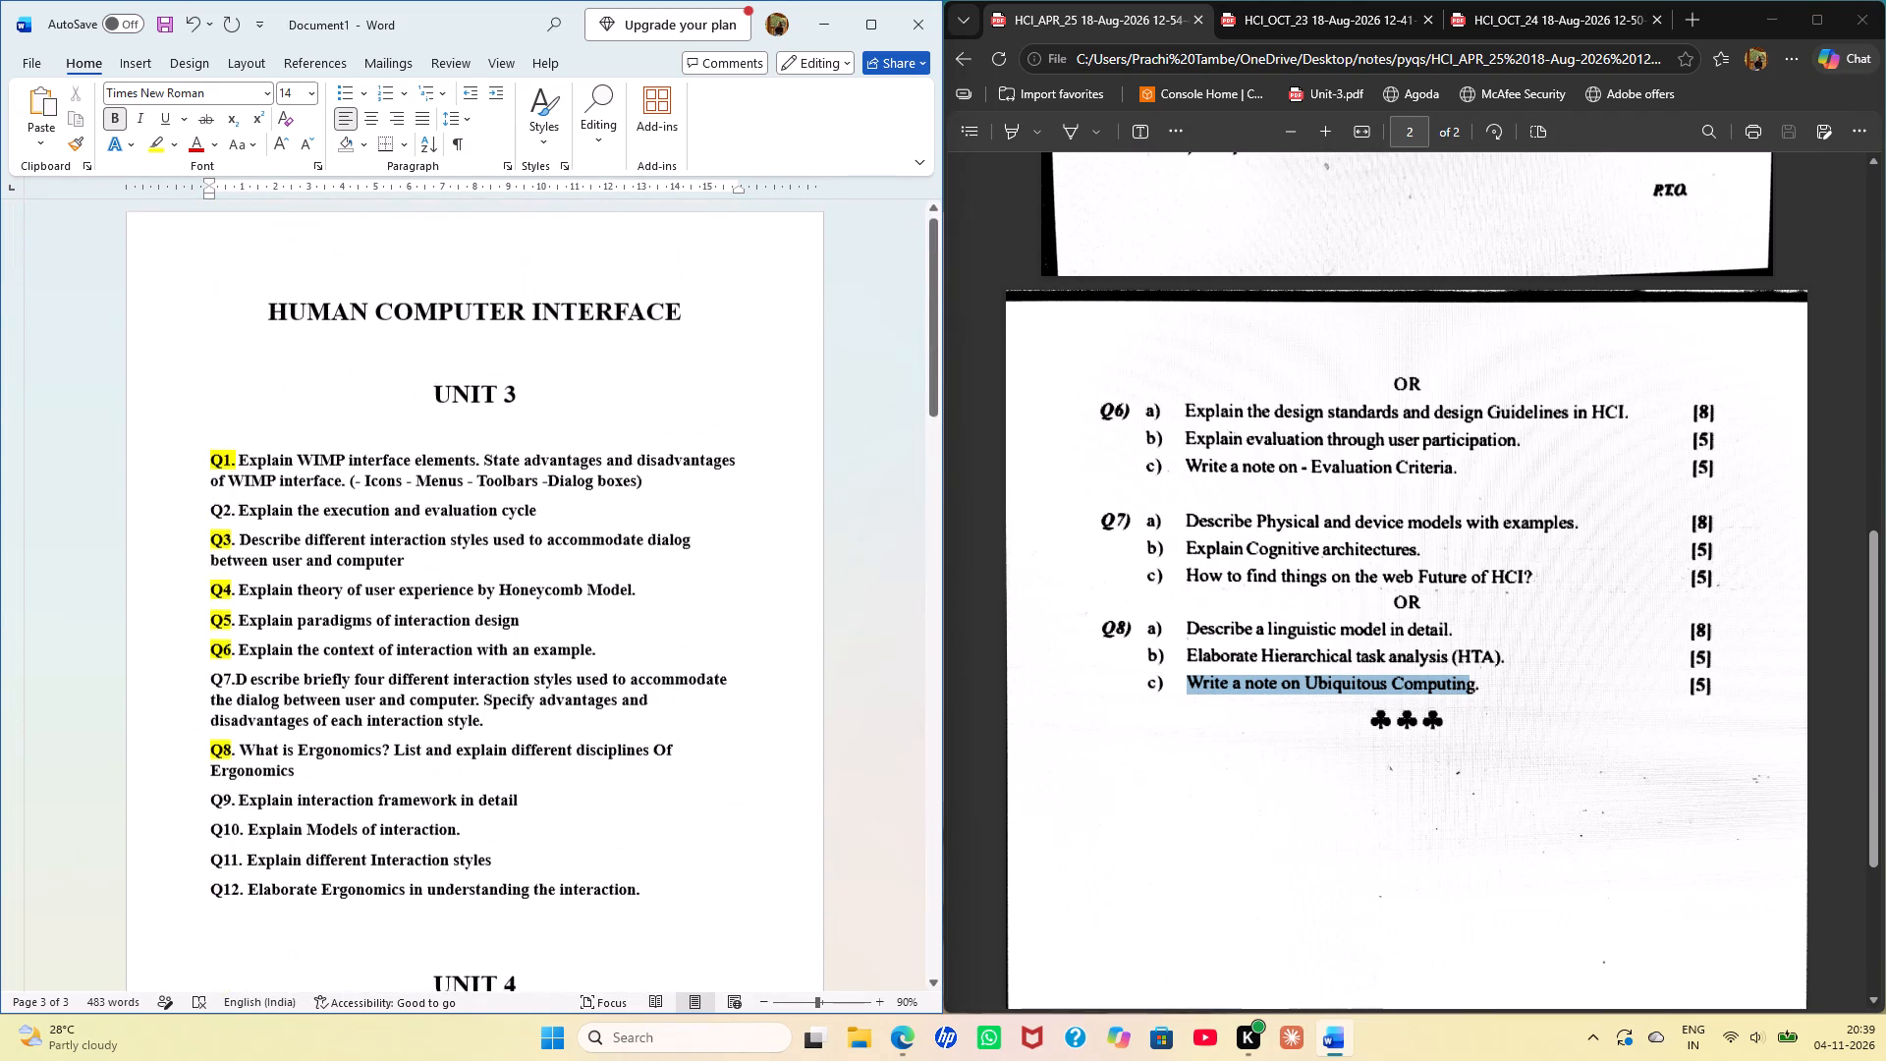
{"action": "scroll", "coordinate": [559, 625], "scroll_direction": "down", "scroll_amount": 7}
{"action": "key", "text": "ctrl+s"}
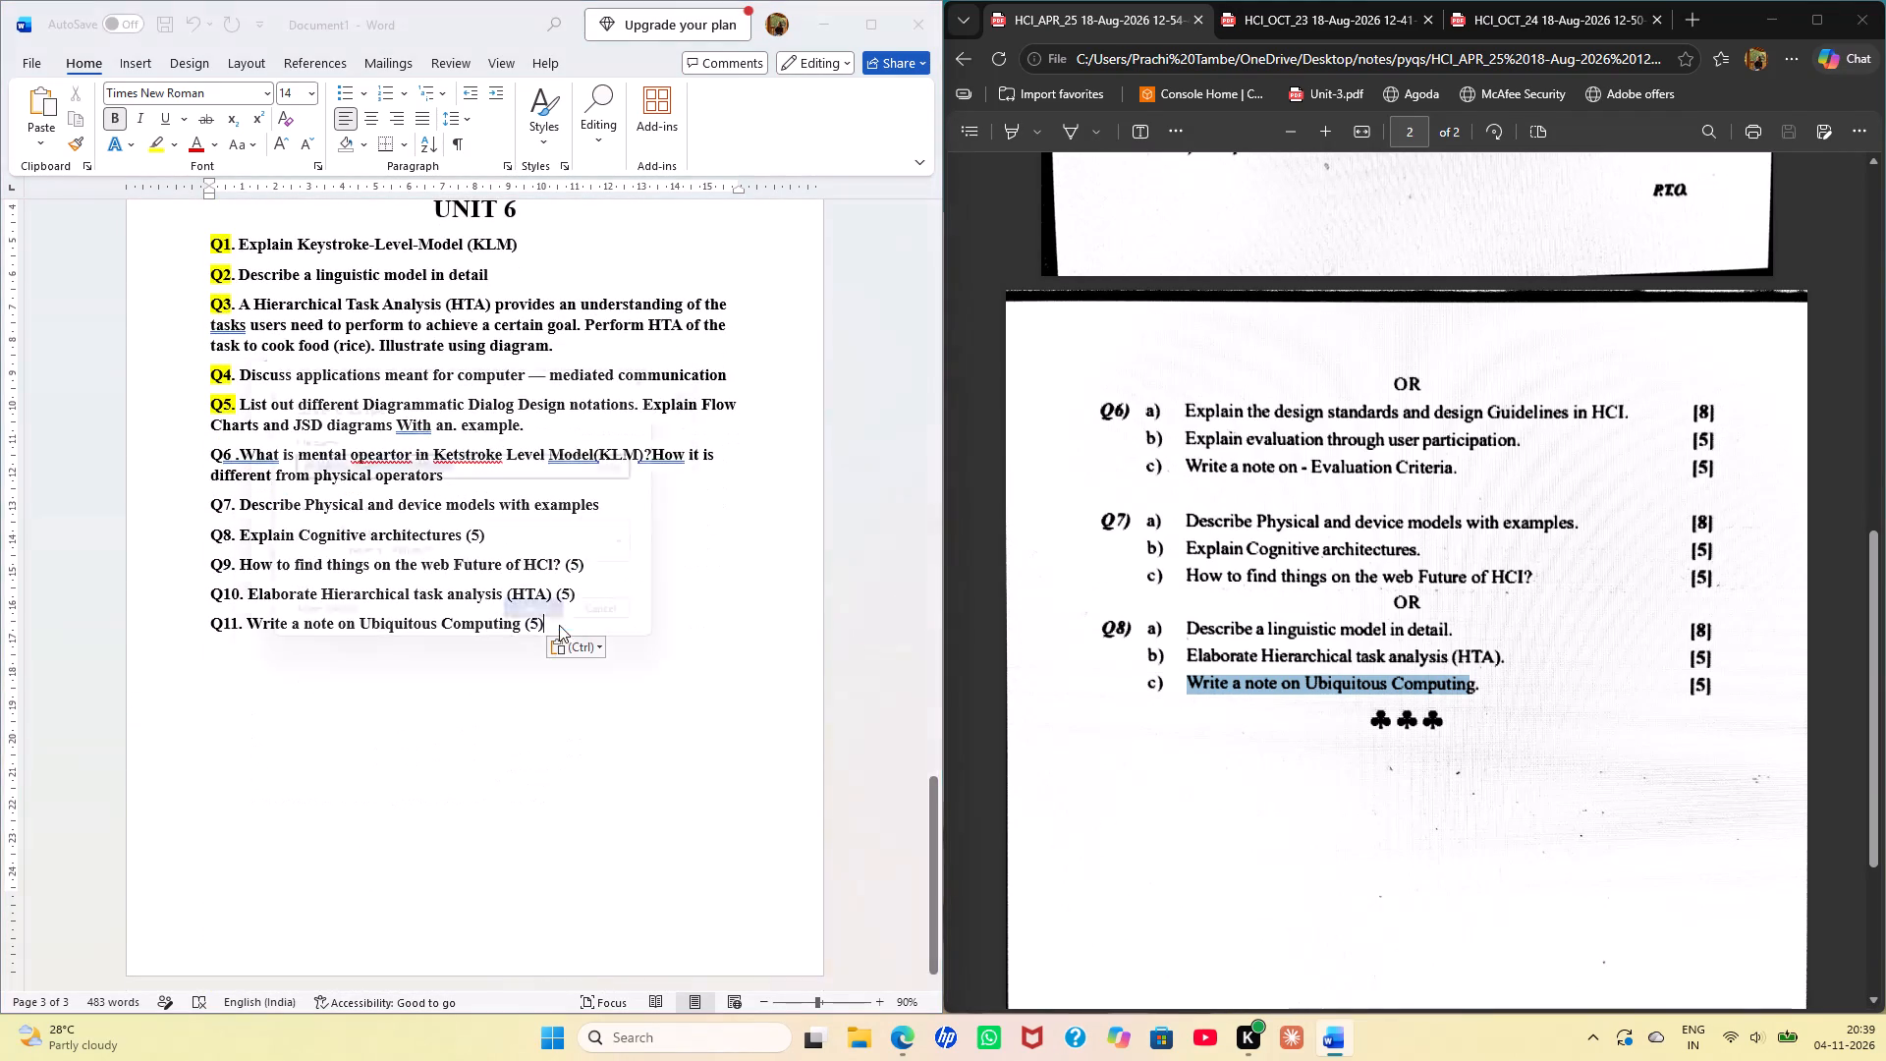
{"action": "scroll", "coordinate": [559, 625], "scroll_direction": "up", "scroll_amount": 2}
{"action": "left_click", "coordinate": [477, 466]}
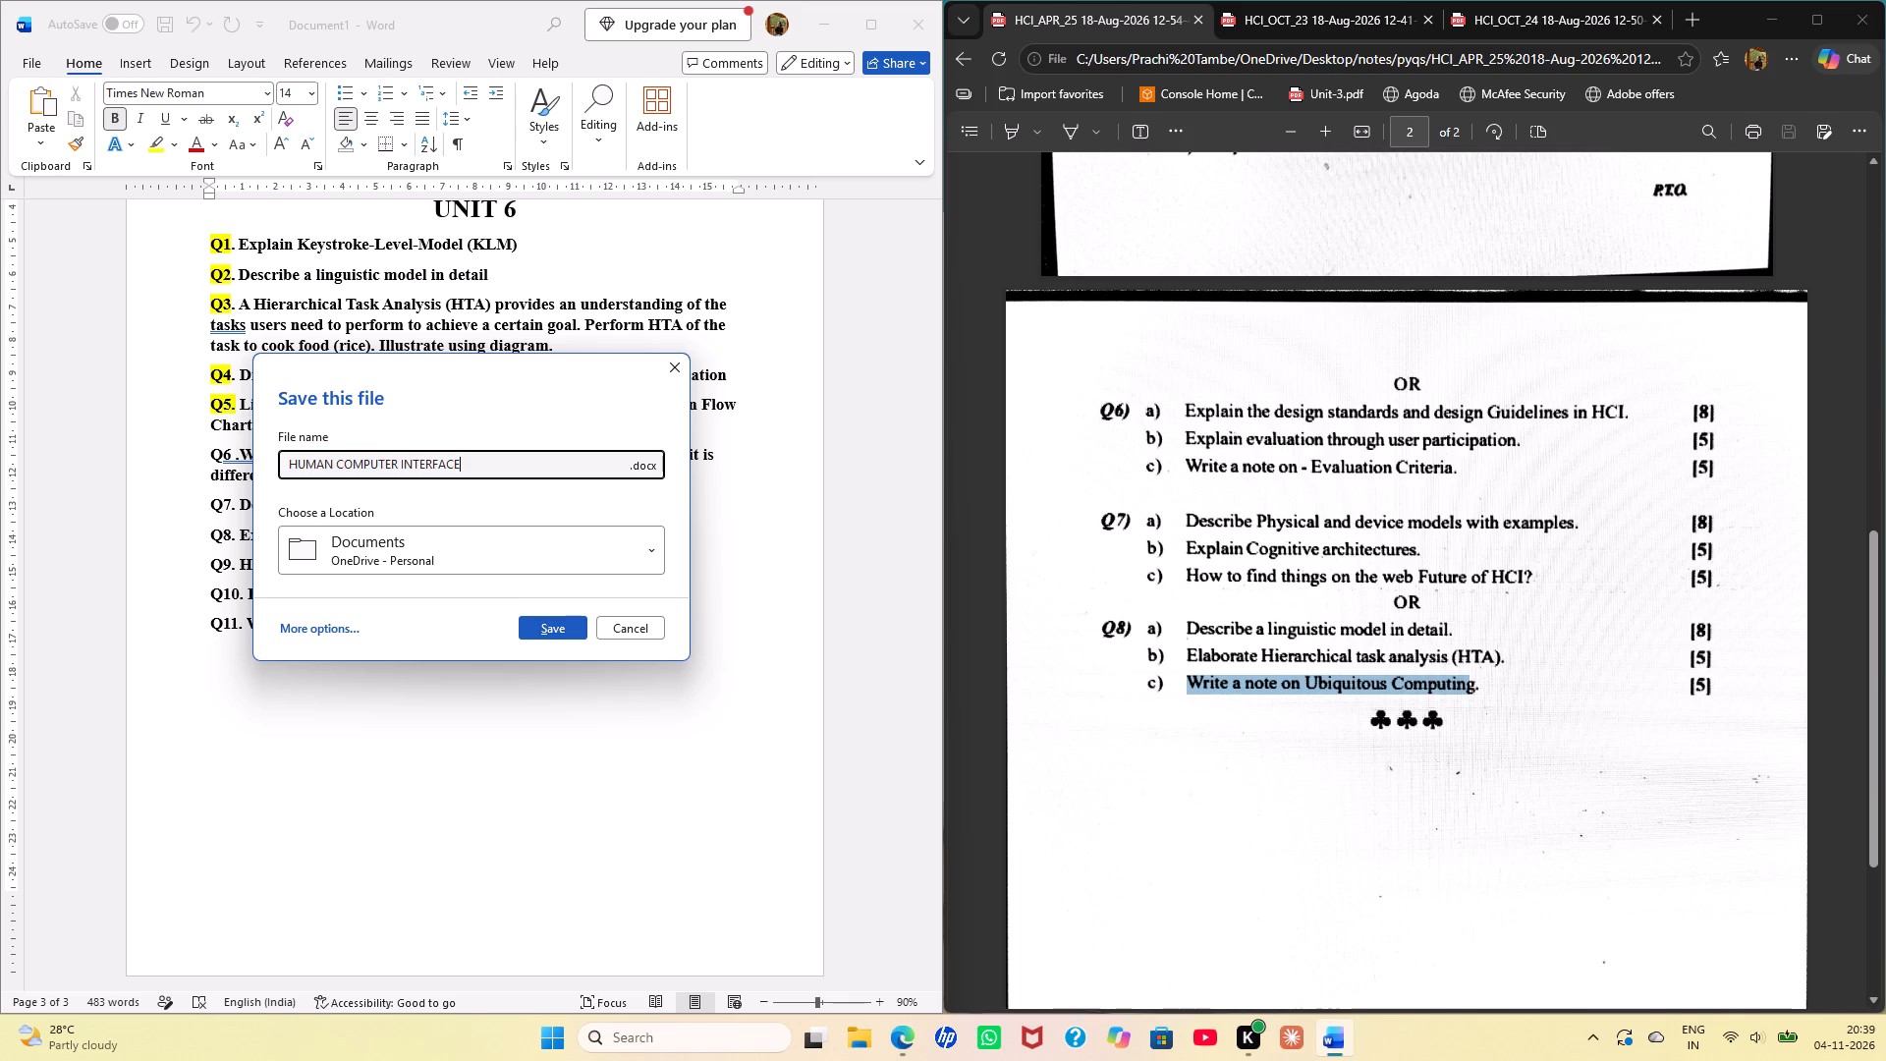
{"action": "key", "text": "BackSpace"}
{"action": "key", "text": "BackSpace"}
{"action": "key", "text": "BackSpace"}
{"action": "key", "text": "BackSpace"}
{"action": "key", "text": "BackSpace"}
{"action": "key", "text": "BackSpace"}
{"action": "key", "text": "BackSpace"}
{"action": "key", "text": "BackSpace"}
{"action": "key", "text": "BackSpace"}
{"action": "key", "text": "BackSpace"}
{"action": "key", "text": "BackSpace"}
{"action": "key", "text": "BackSpace"}
{"action": "key", "text": "BackSpace"}
{"action": "key", "text": "BackSpace"}
{"action": "key", "text": "BackSpace"}
{"action": "key", "text": "BackSpace"}
{"action": "key", "text": "BackSpace"}
{"action": "key", "text": "BackSpace"}
{"action": "key", "text": "BackSpace"}
{"action": "key", "text": "BackSpace"}
{"action": "key", "text": "BackSpace"}
{"action": "key", "text": "BackSpace"}
{"action": "type", "text": "HCI"}
{"action": "key", "text": "space"}
{"action": "type", "text": "NOTED"}
{"action": "key", "text": "BackSpace"}
{"action": "key", "text": "s"}
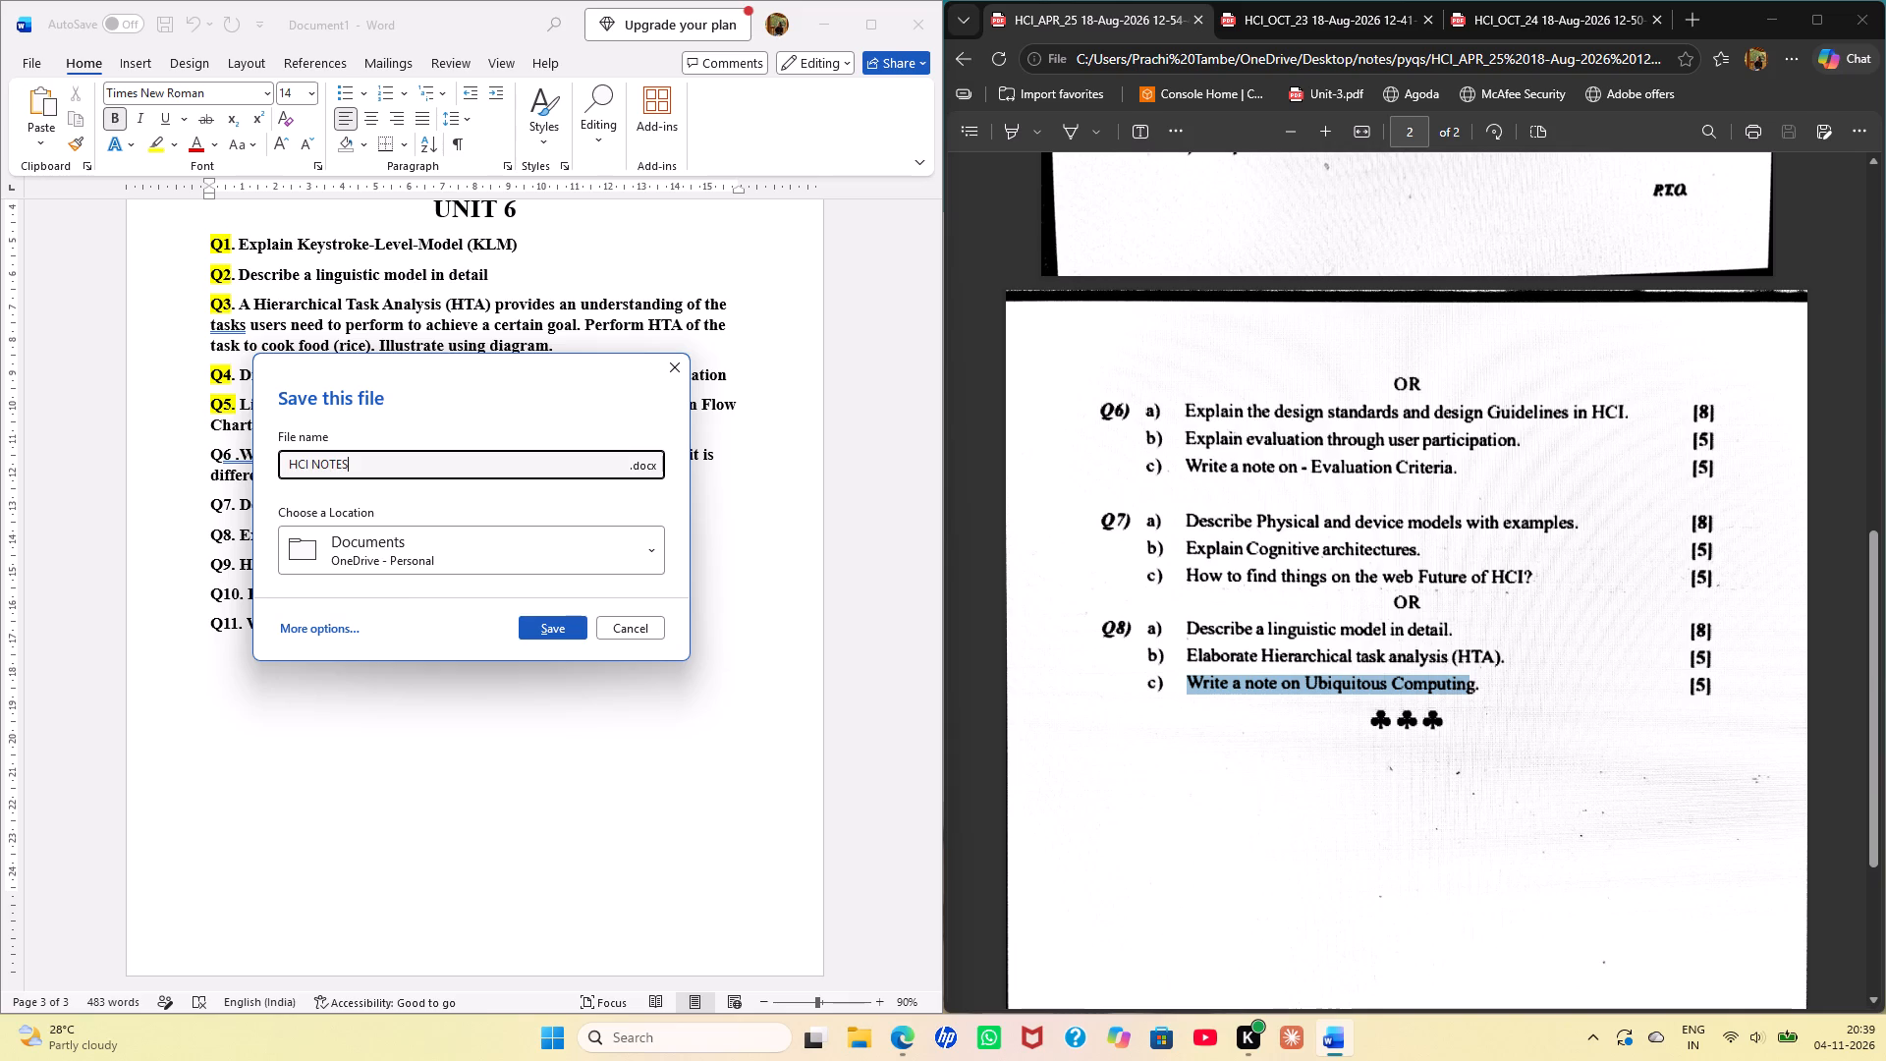
{"action": "key", "text": "Return"}
Review the saved question list from Unit 6 back to the Human Computer Interface title.
{"action": "scroll", "coordinate": [477, 466], "scroll_direction": "up", "scroll_amount": 1}
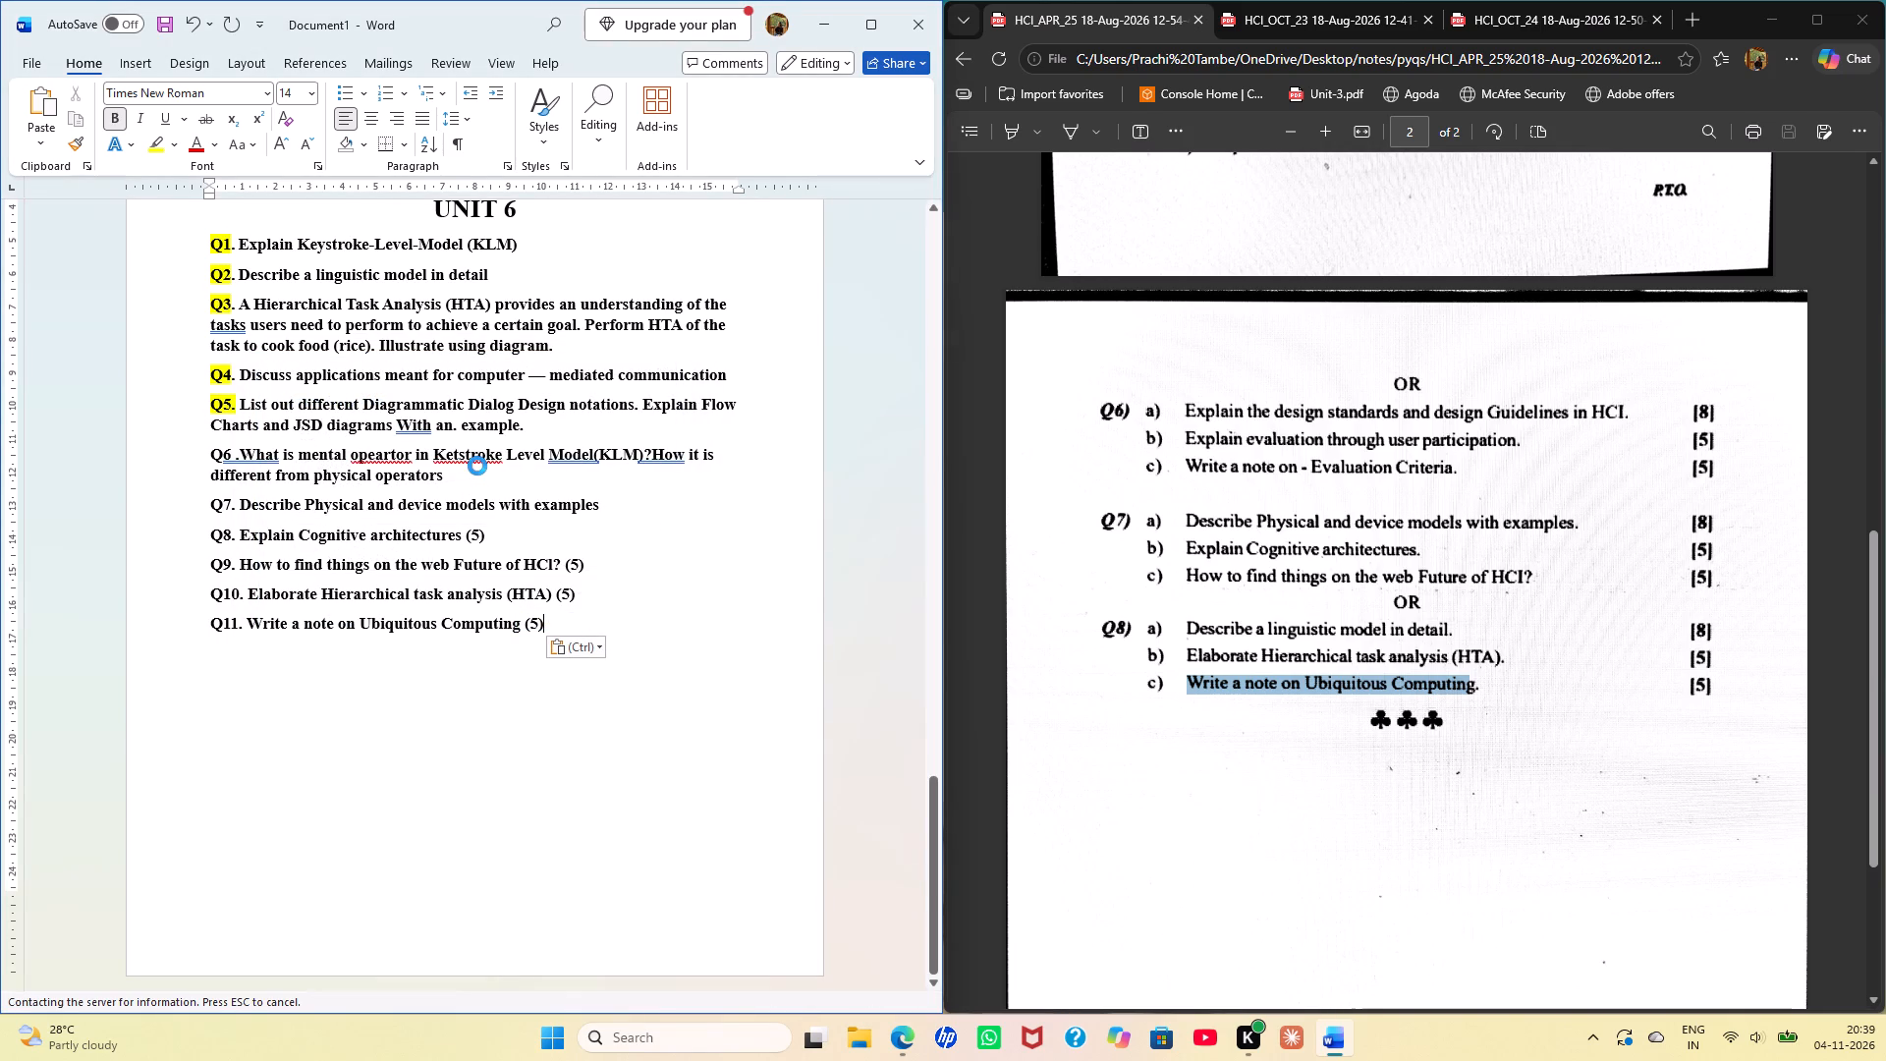
{"action": "scroll", "coordinate": [477, 466], "scroll_direction": "up", "scroll_amount": 3}
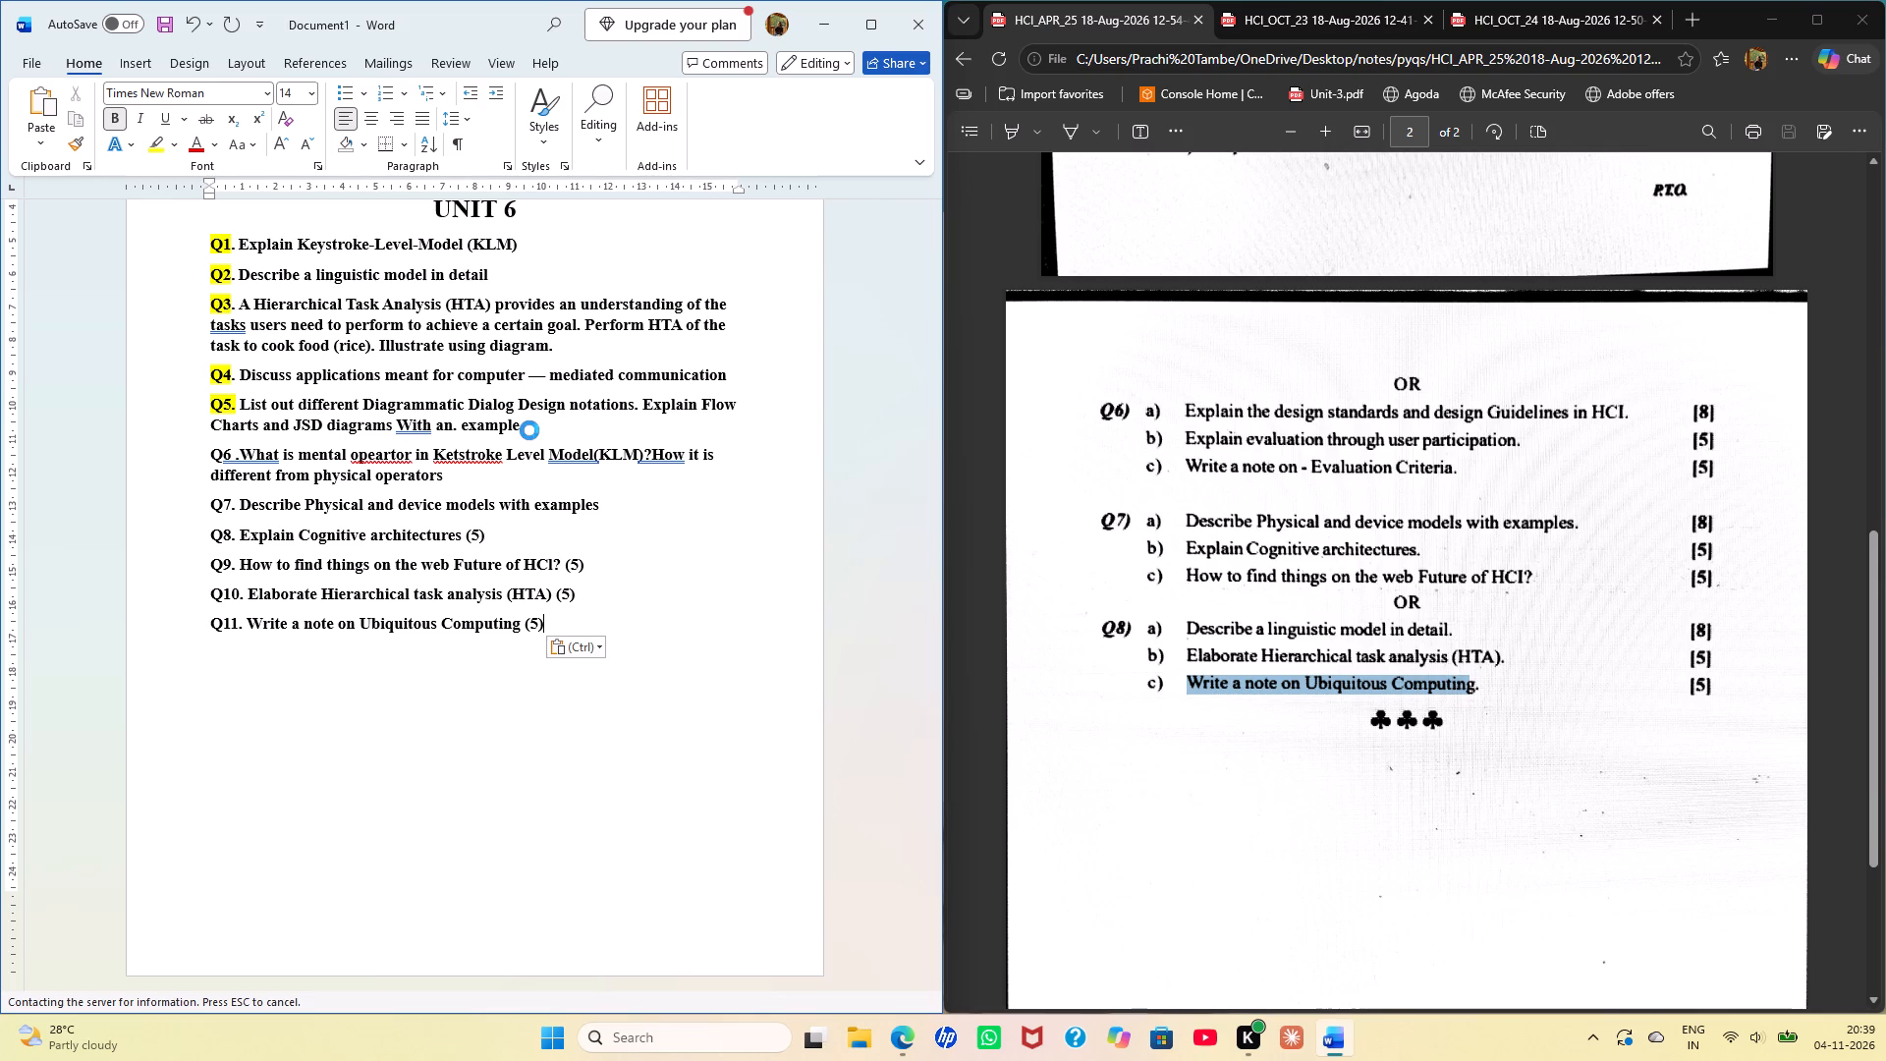
{"action": "scroll", "coordinate": [529, 430], "scroll_direction": "up", "scroll_amount": 8}
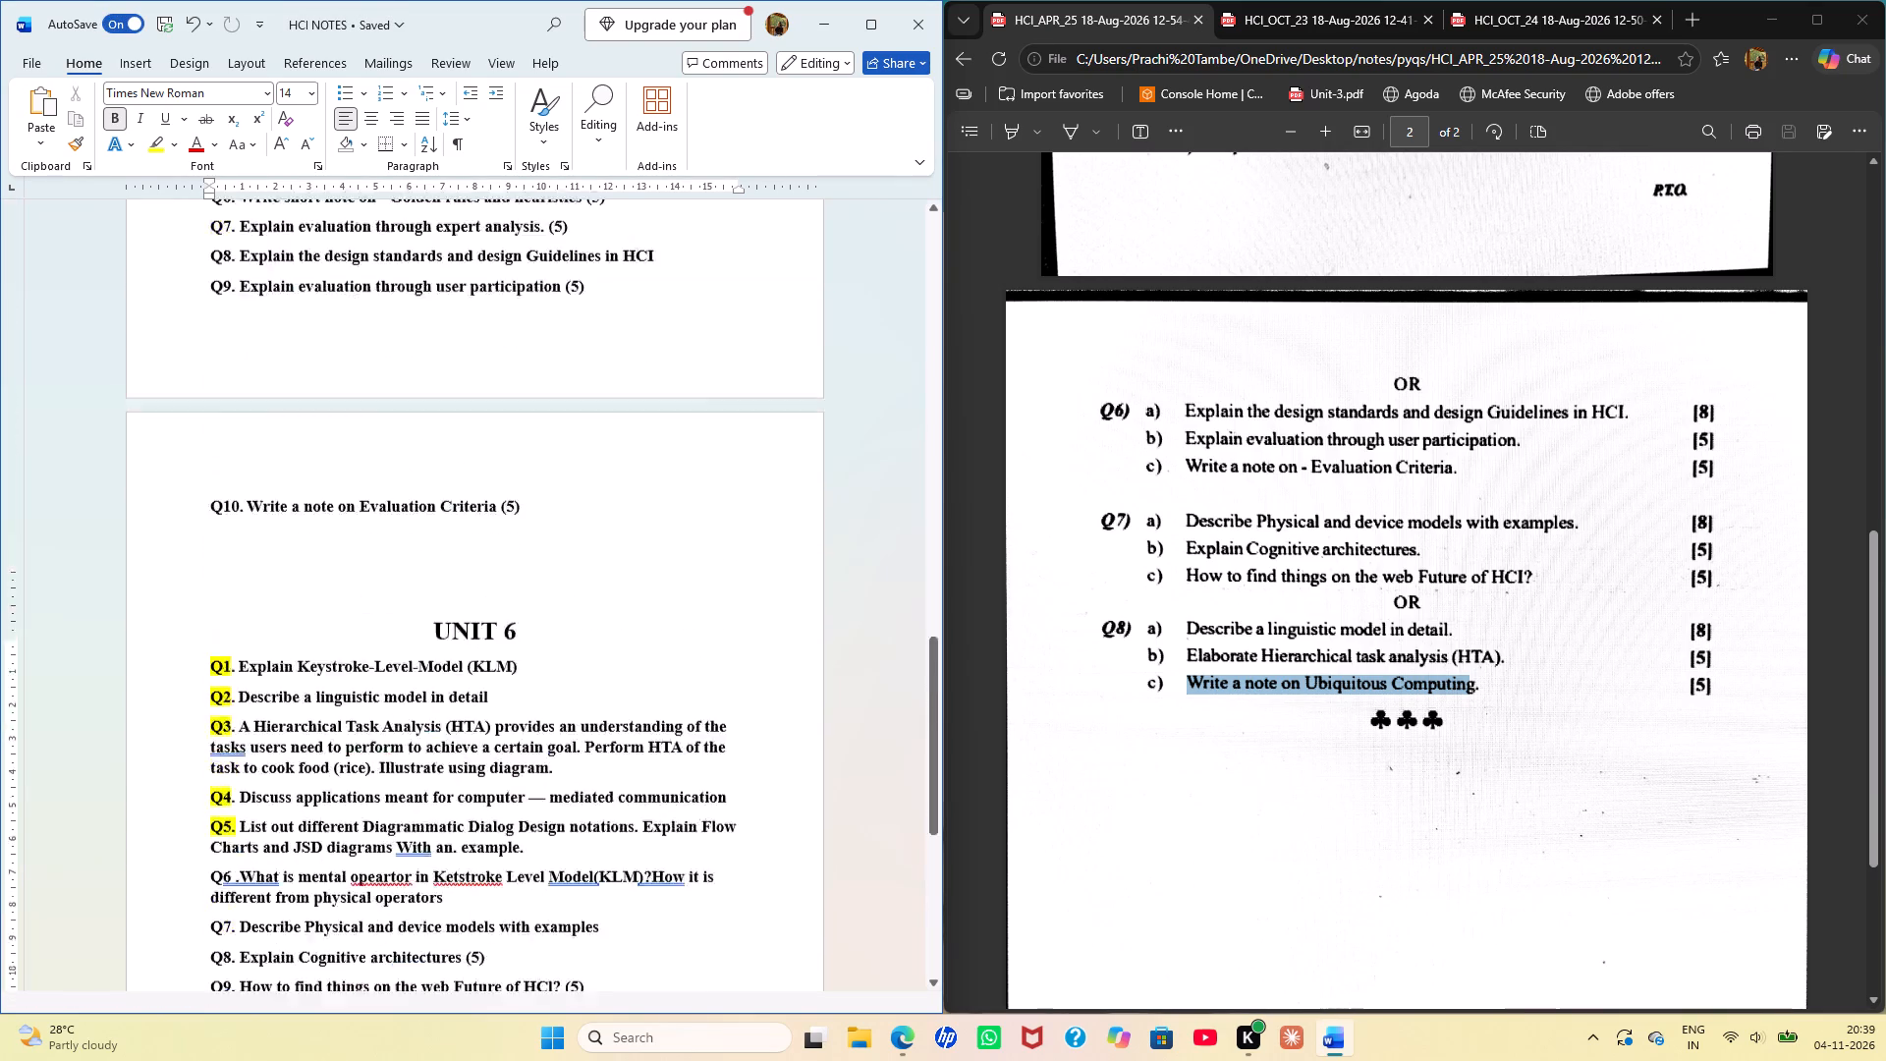
{"action": "scroll", "coordinate": [529, 430], "scroll_direction": "up", "scroll_amount": 3}
{"action": "scroll", "coordinate": [529, 430], "scroll_direction": "down", "scroll_amount": 2}
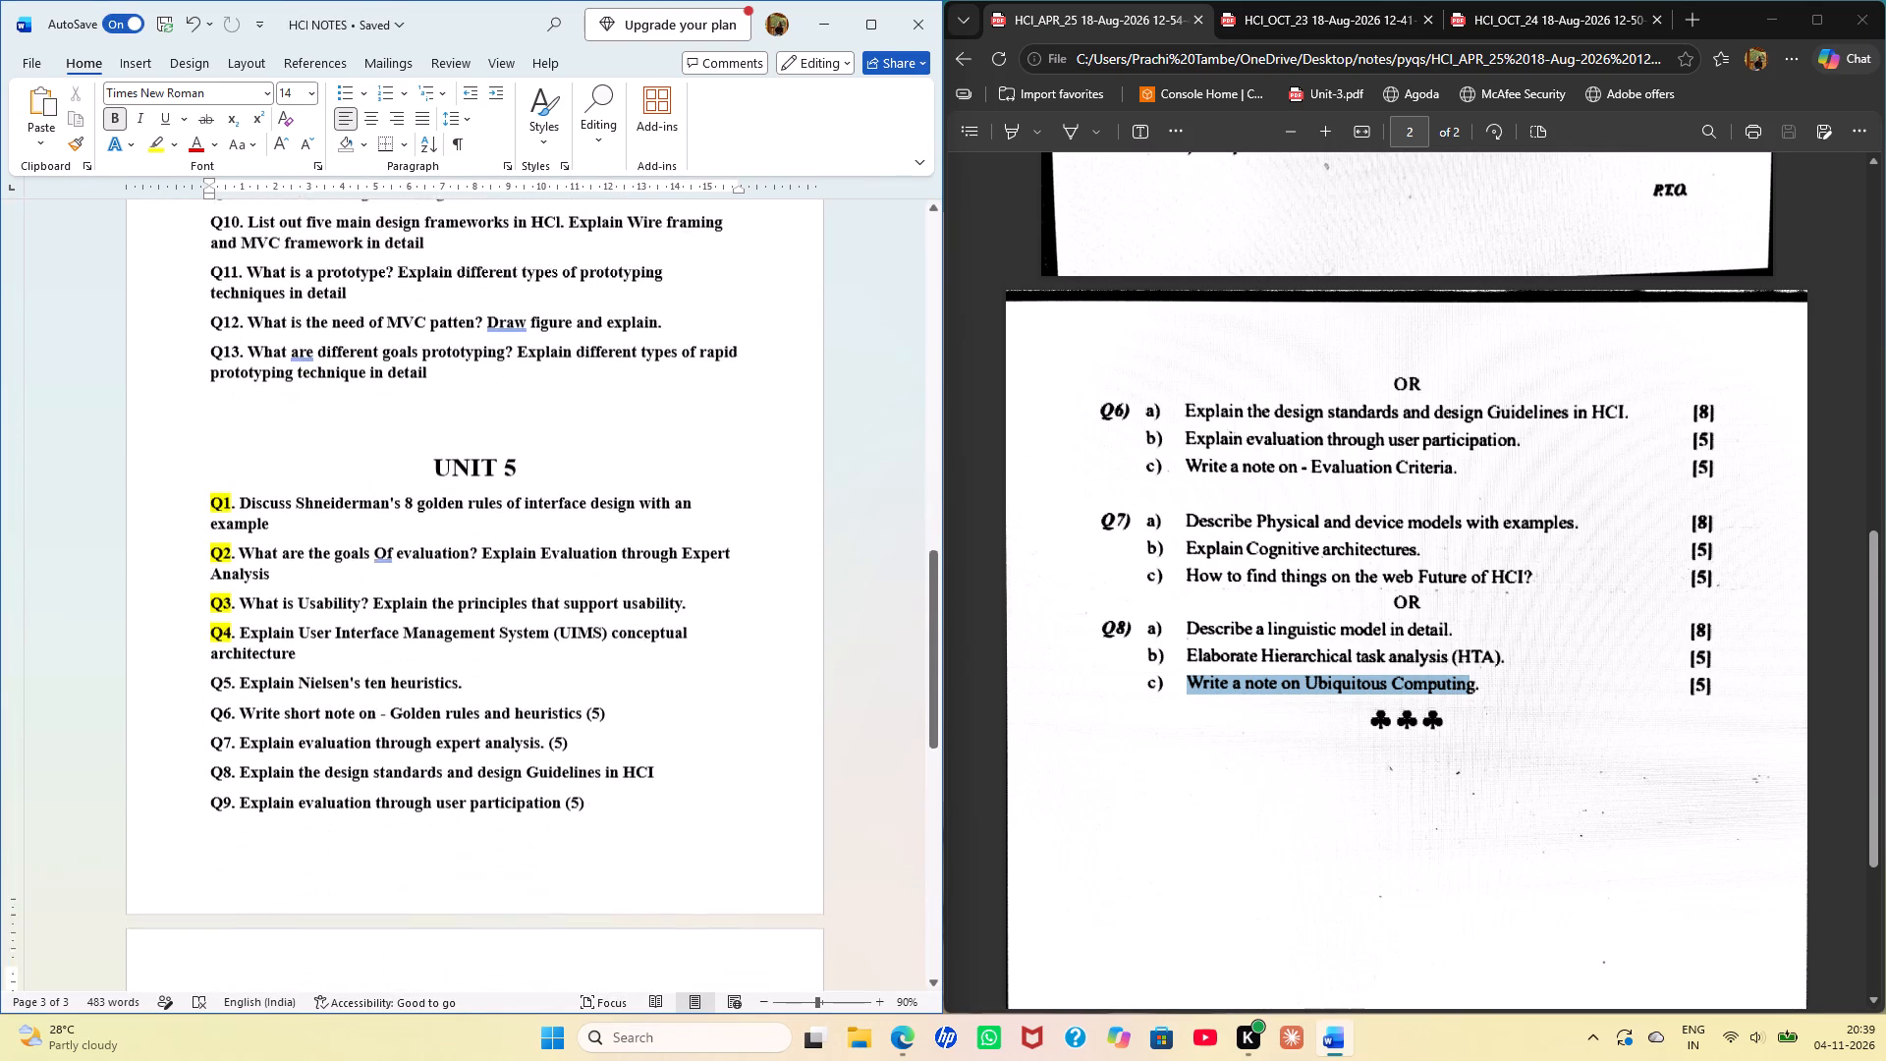
{"action": "scroll", "coordinate": [529, 430], "scroll_direction": "down", "scroll_amount": 1}
{"action": "scroll", "coordinate": [529, 430], "scroll_direction": "up", "scroll_amount": 1}
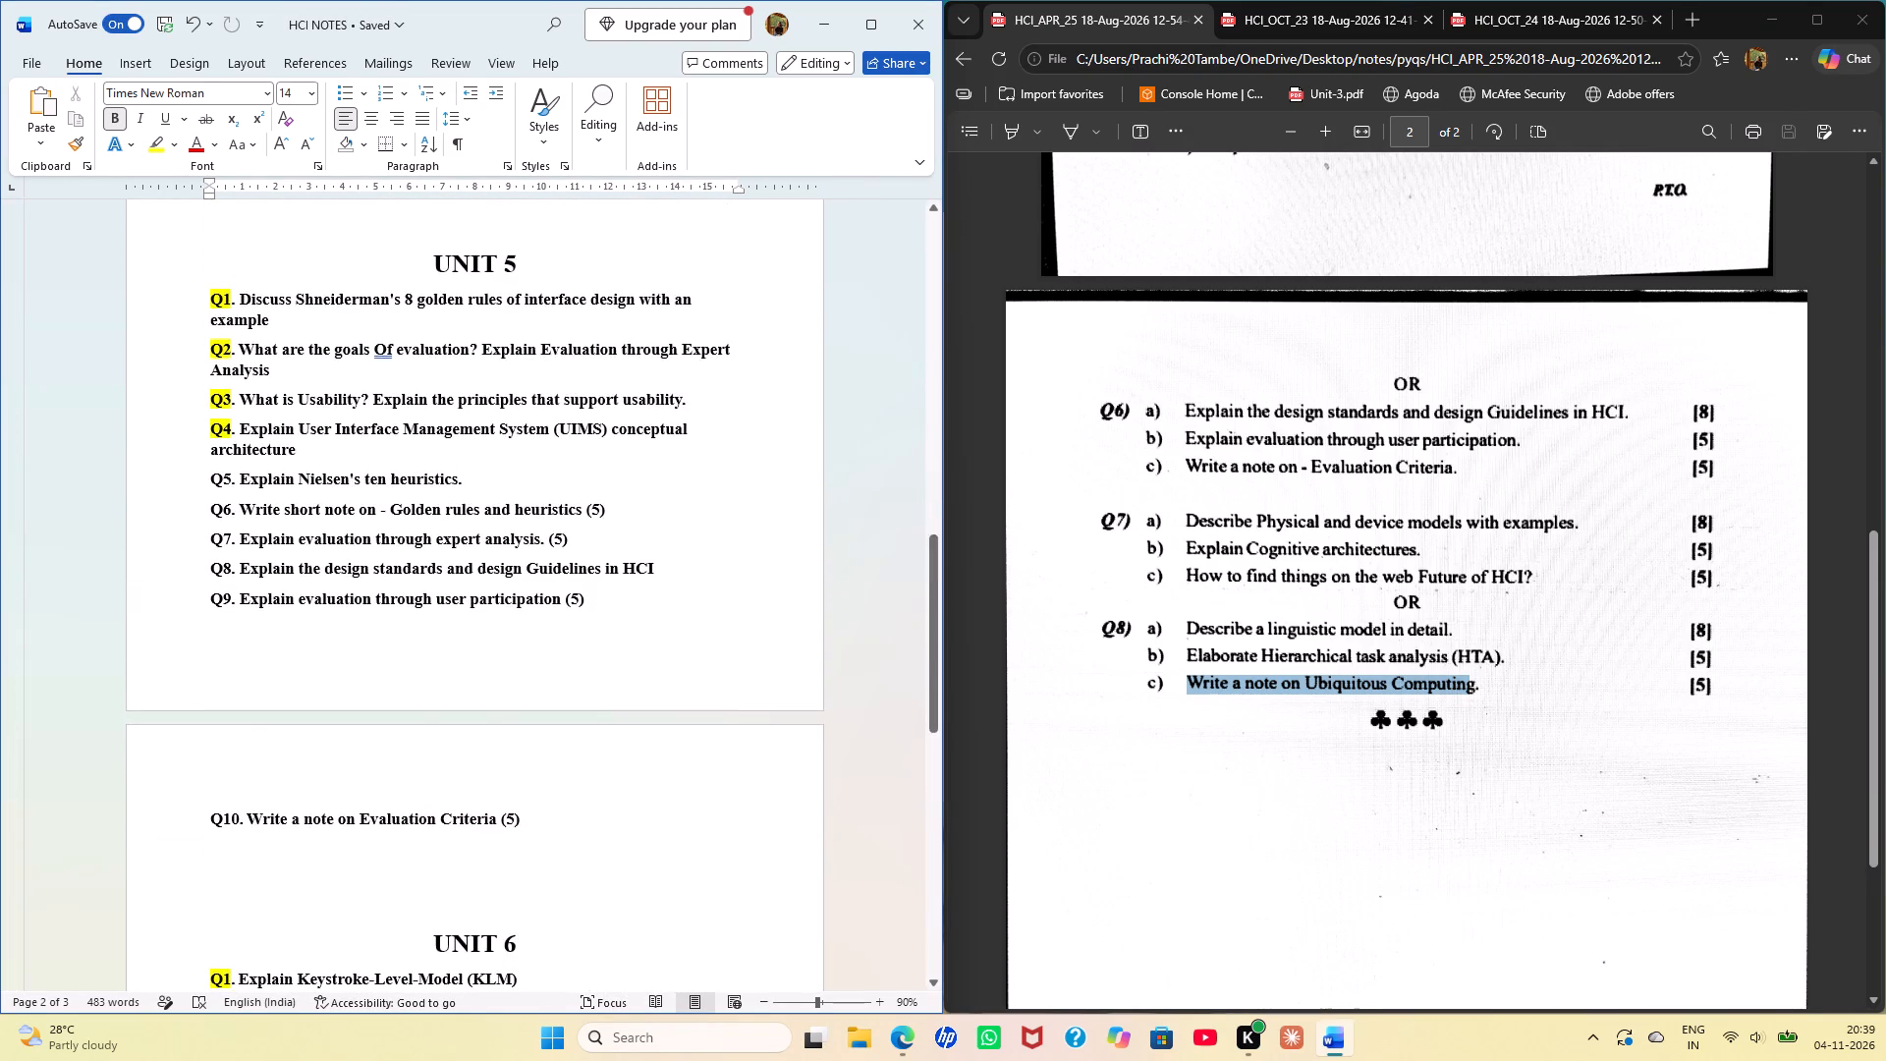
{"action": "scroll", "coordinate": [529, 430], "scroll_direction": "up", "scroll_amount": 1}
{"action": "scroll", "coordinate": [529, 430], "scroll_direction": "down", "scroll_amount": 2}
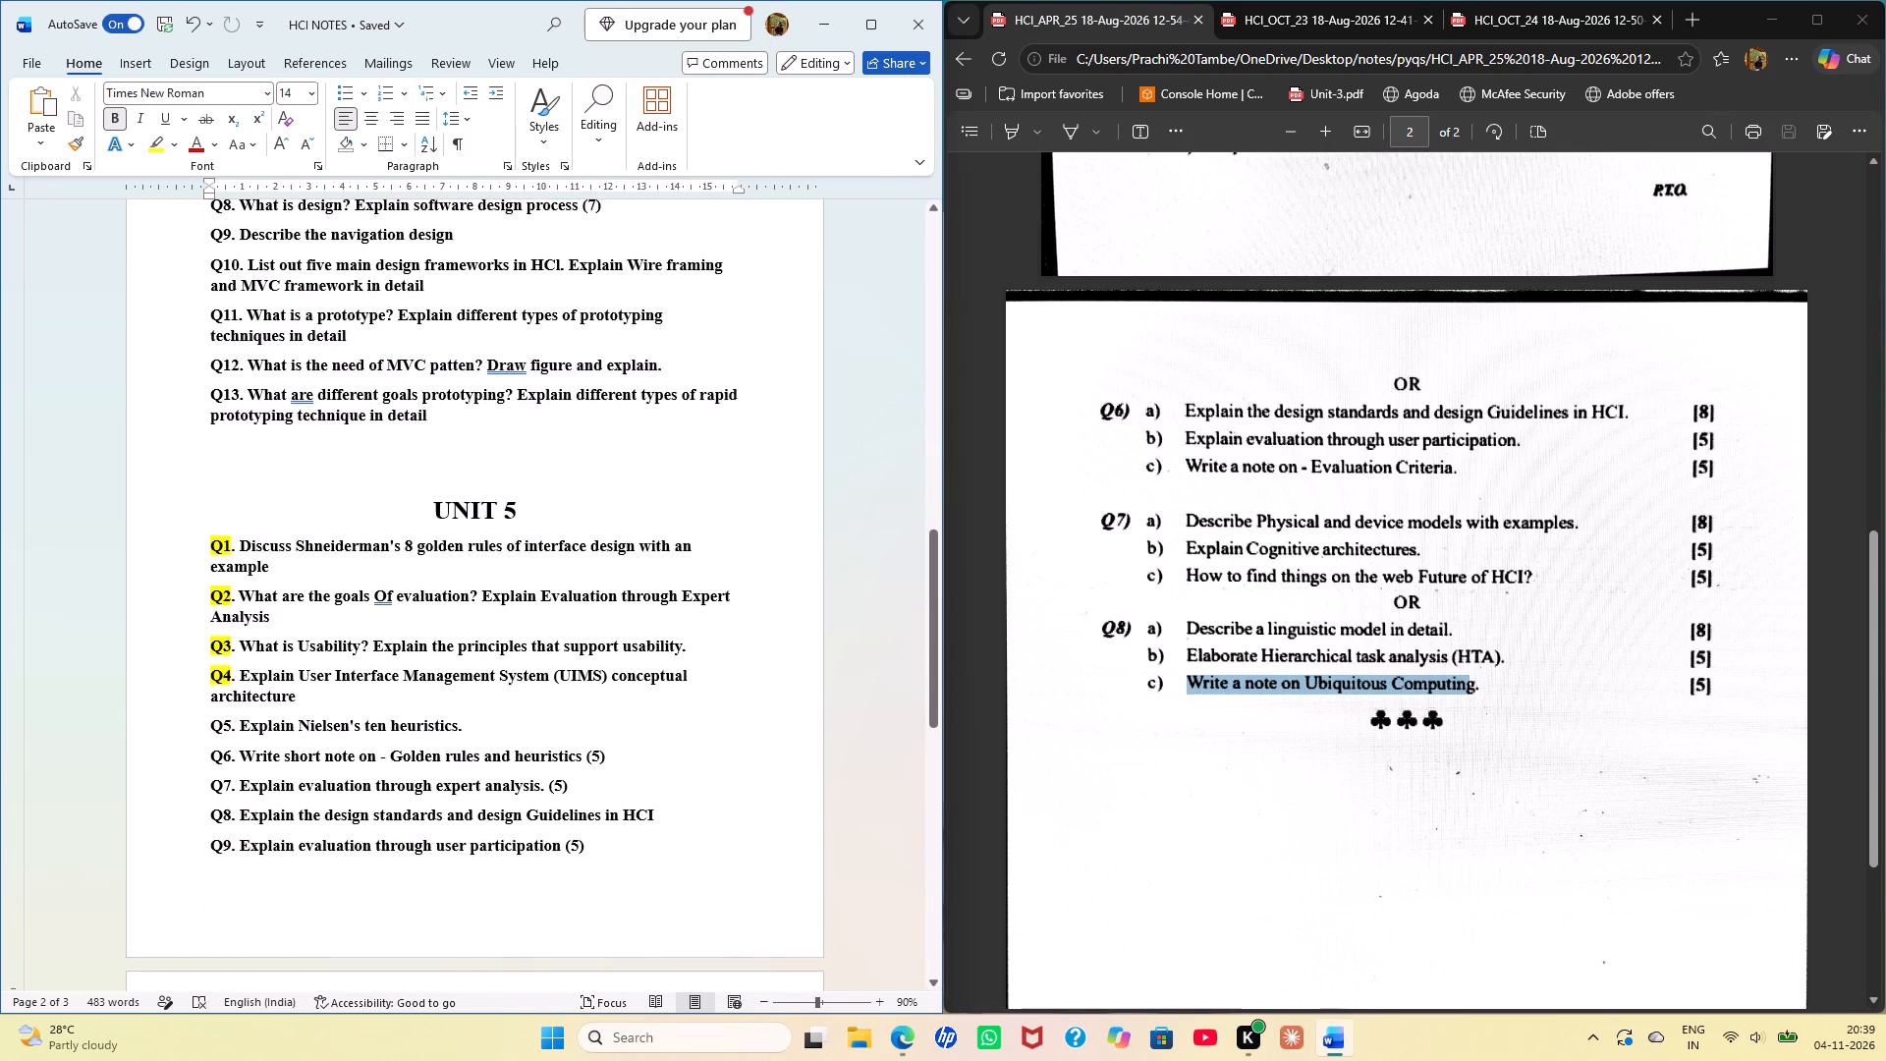
{"action": "scroll", "coordinate": [529, 430], "scroll_direction": "up", "scroll_amount": 4}
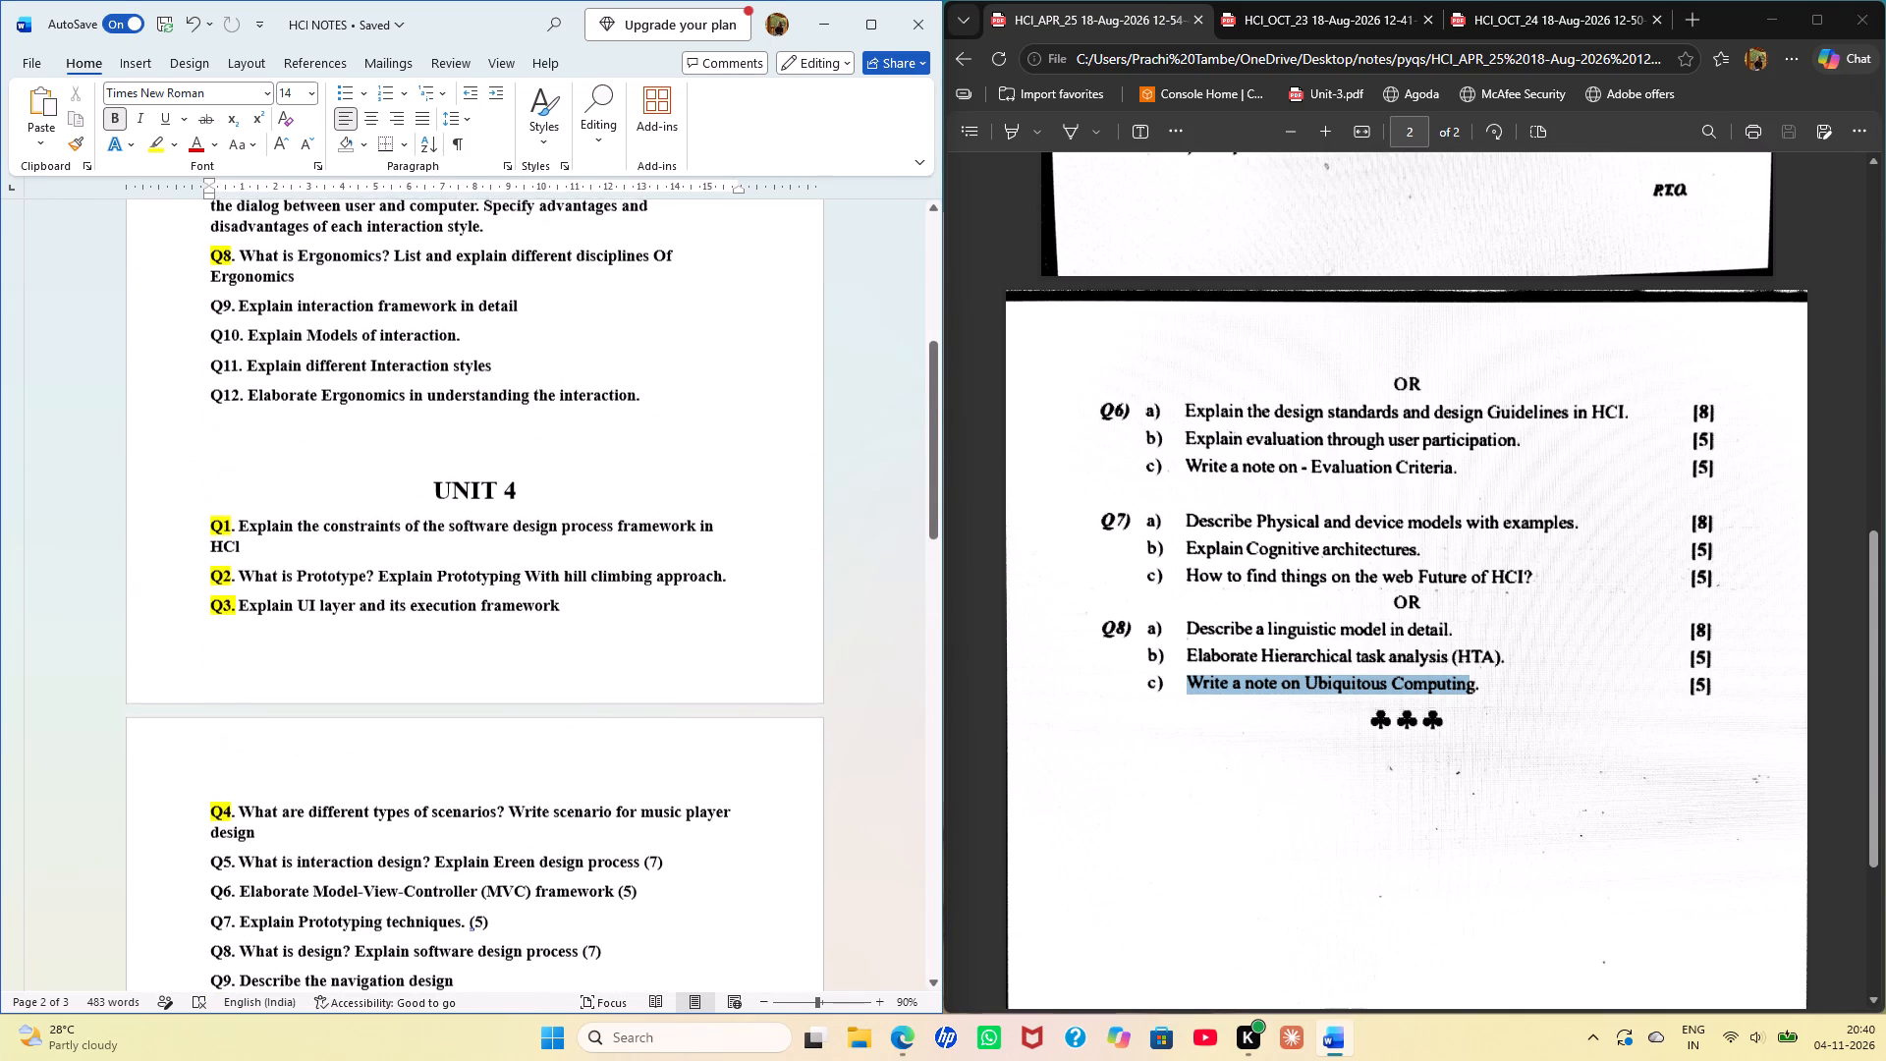
{"action": "scroll", "coordinate": [529, 430], "scroll_direction": "up", "scroll_amount": 5}
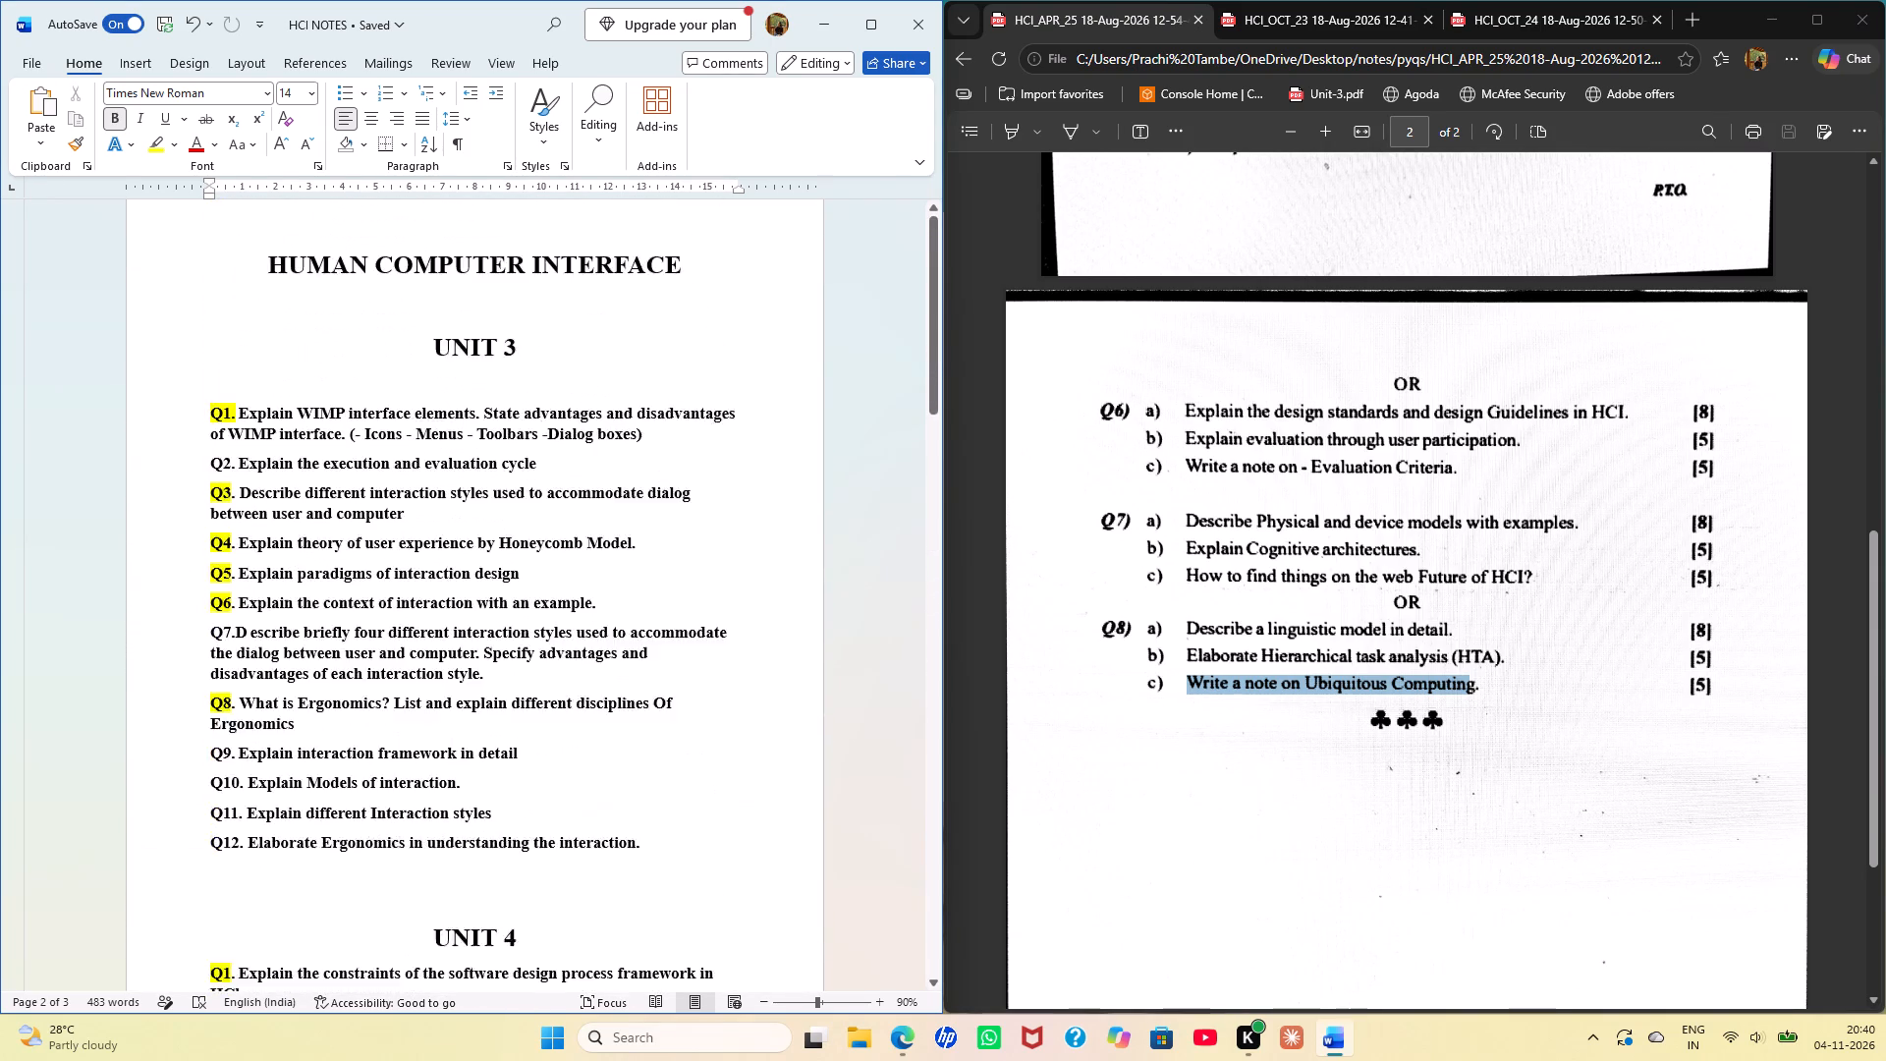
{"action": "scroll", "coordinate": [529, 430], "scroll_direction": "up", "scroll_amount": 7}
Close the HCI NOTES document in Word and the Edge window holding the HCI past papers.
{"action": "left_click", "coordinate": [936, 9]}
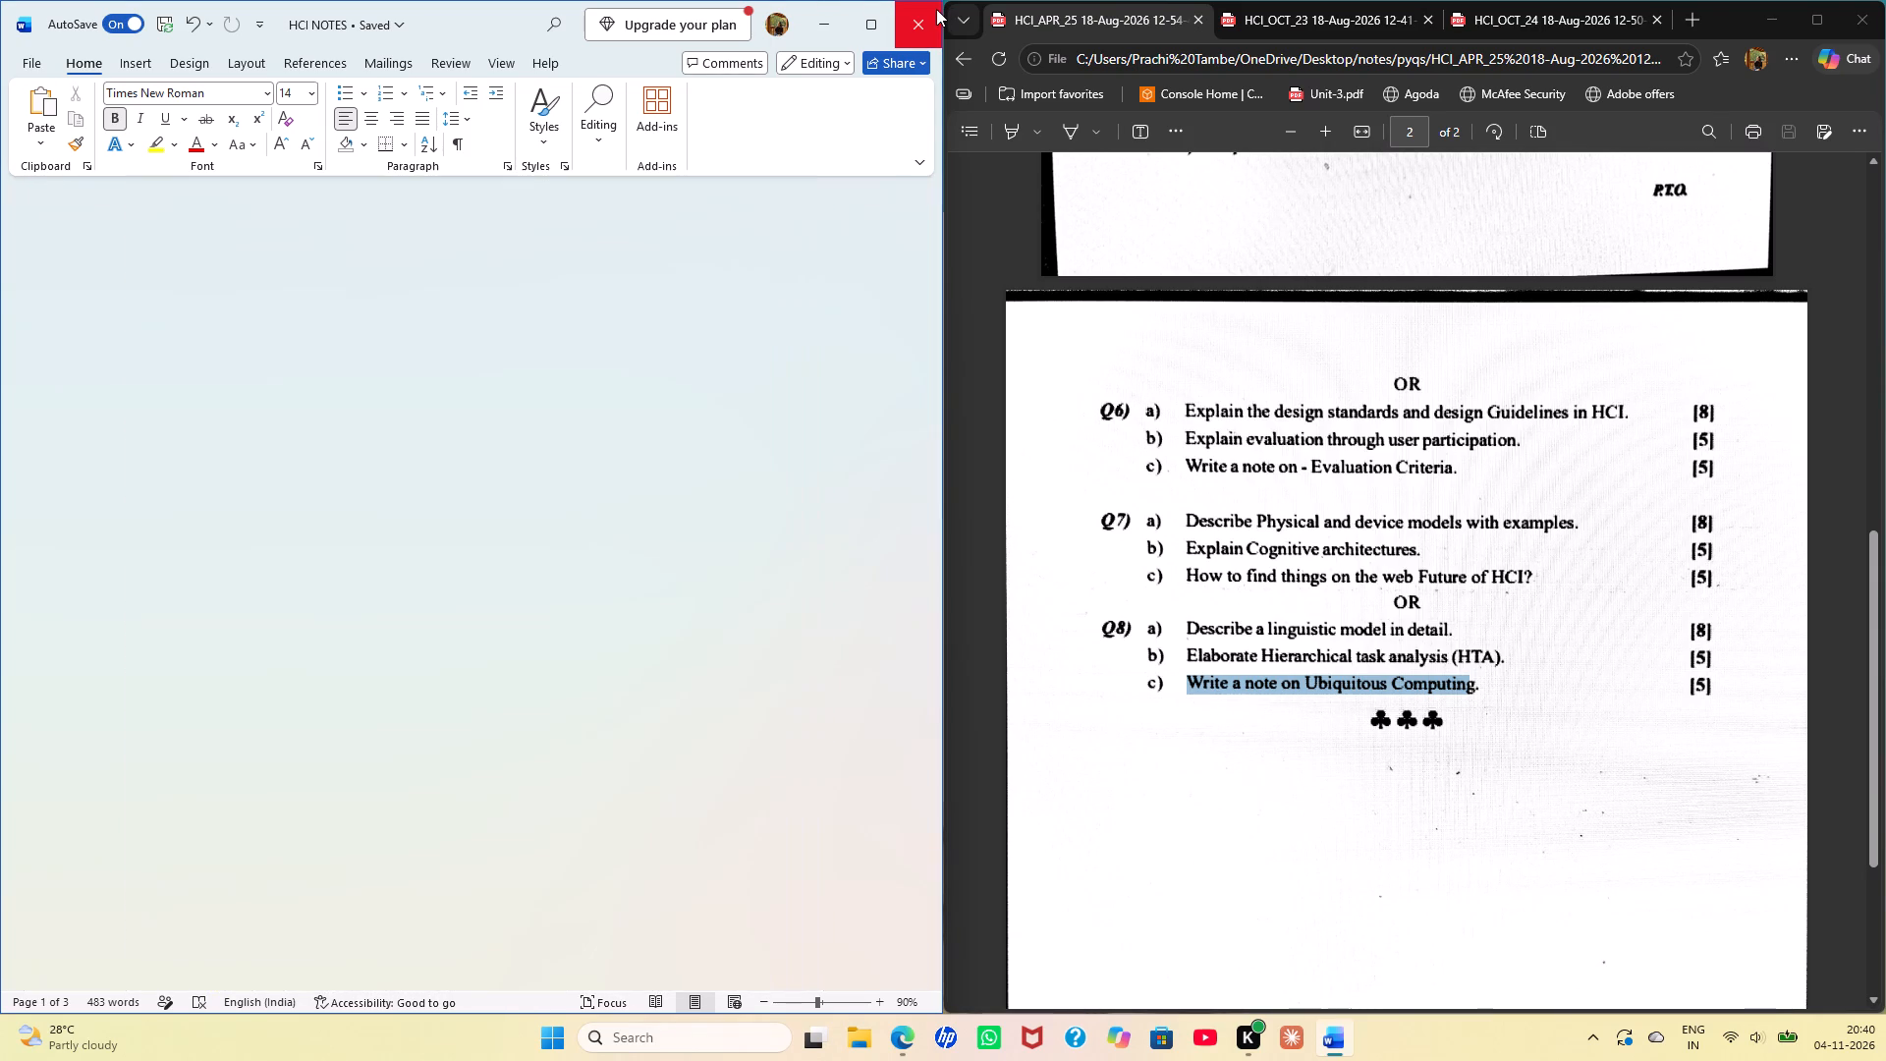
{"action": "left_click", "coordinate": [1858, 18]}
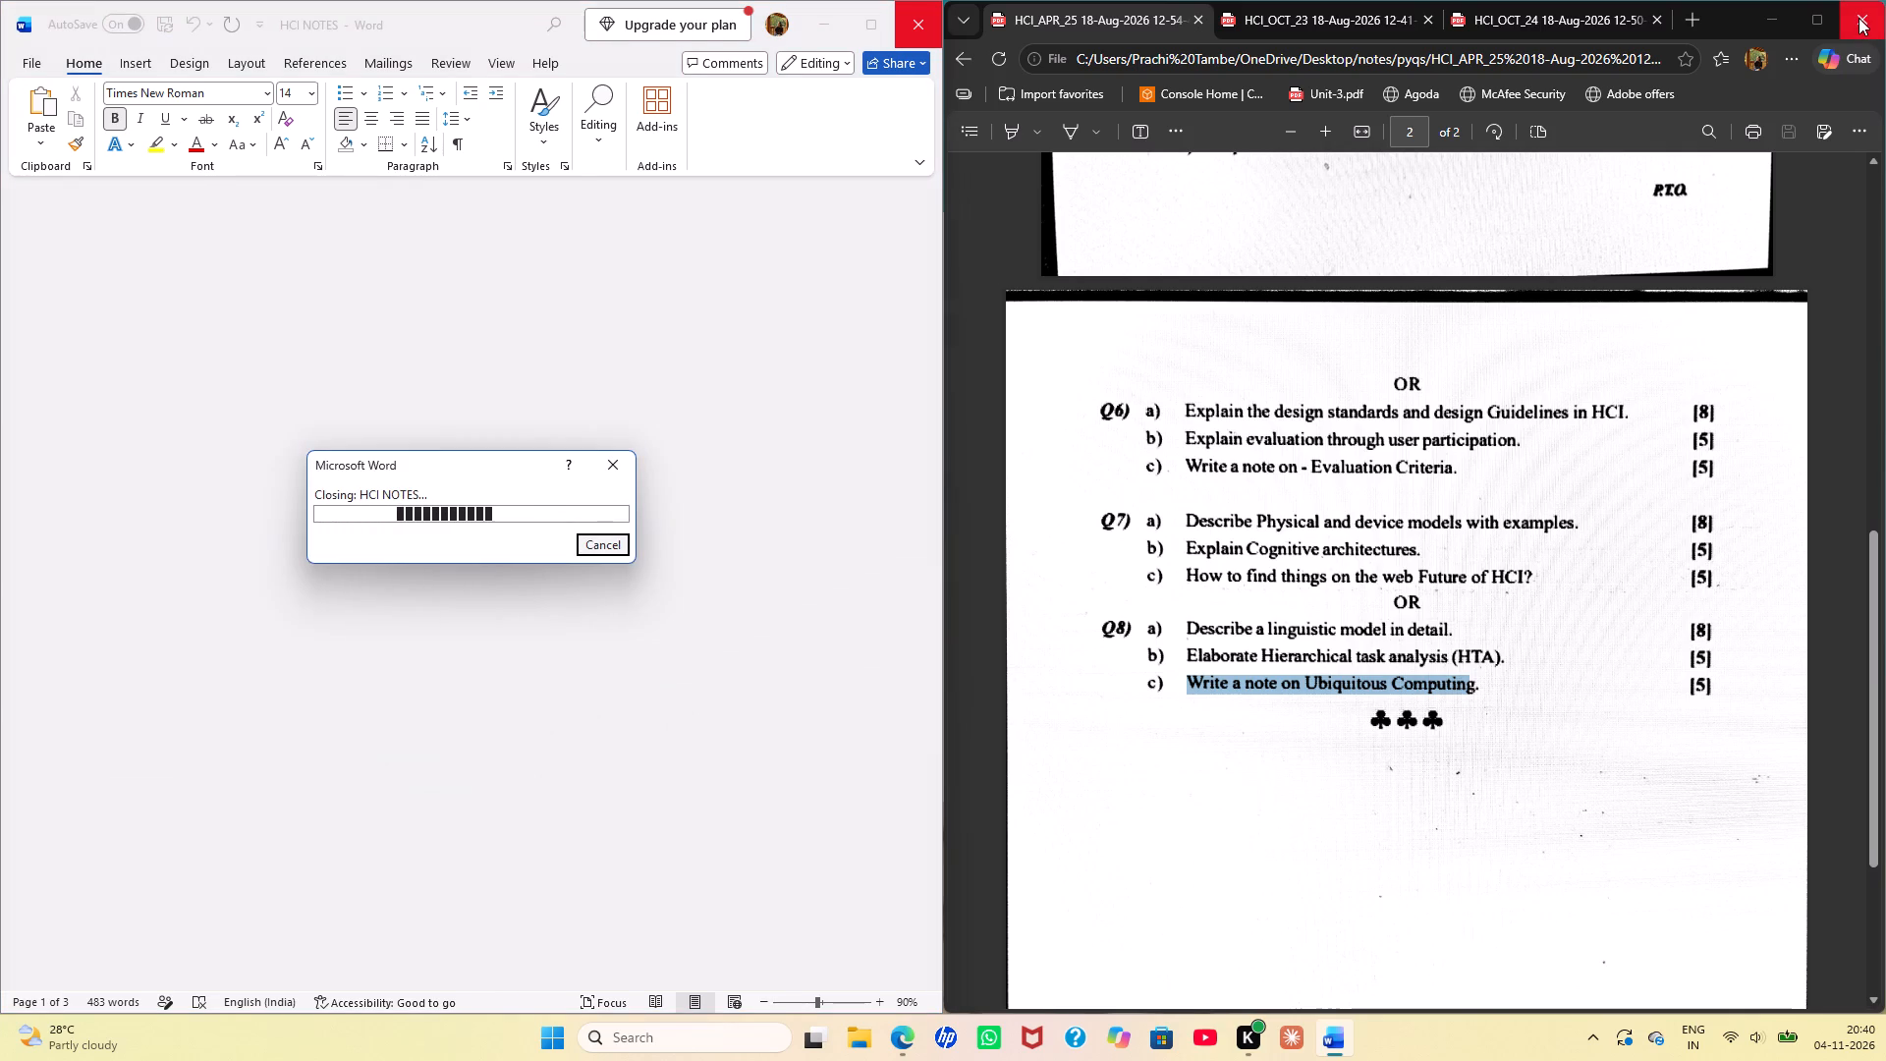